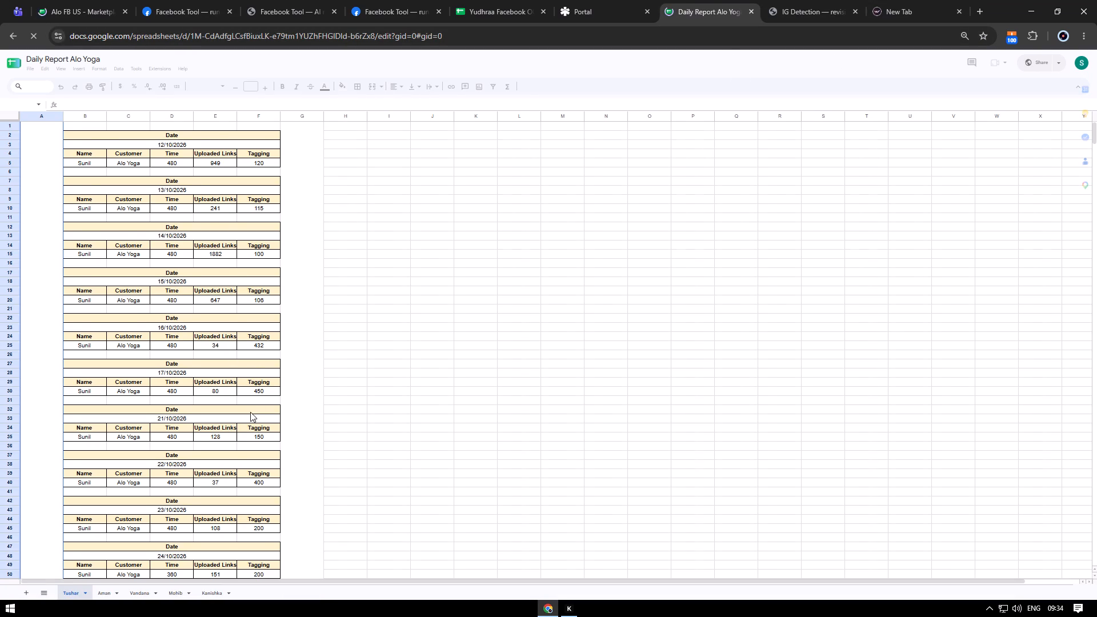
Change the date in the last report block, at row 68, to 29/10/2026.
scroll(245, 410, down, 2)
scroll(195, 379, up, 2)
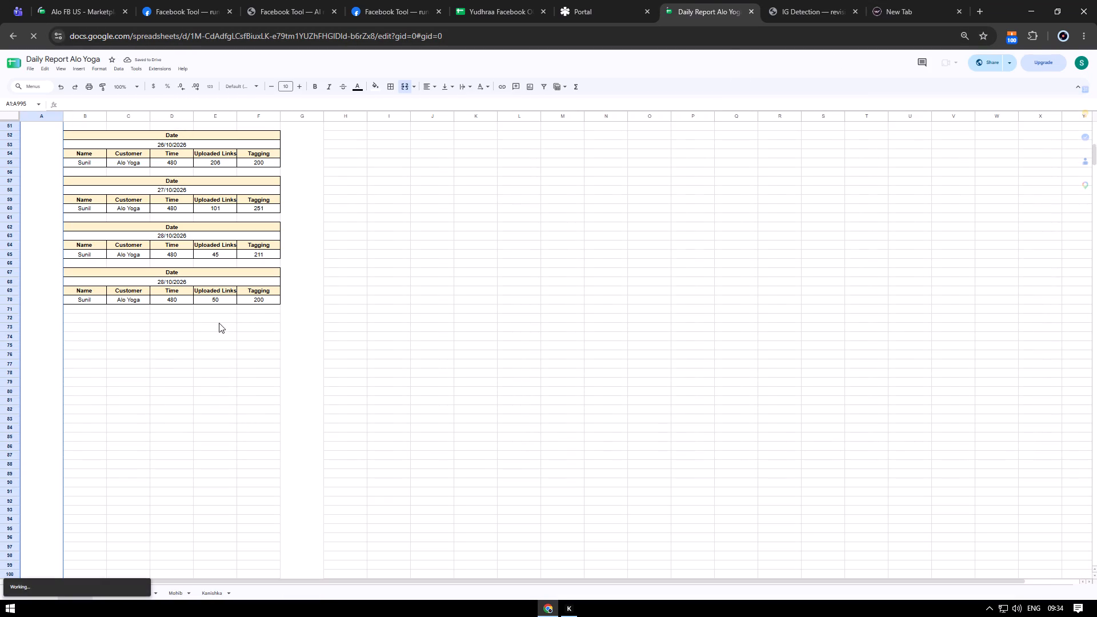
double_click(165, 282)
key(ctrl+Left)
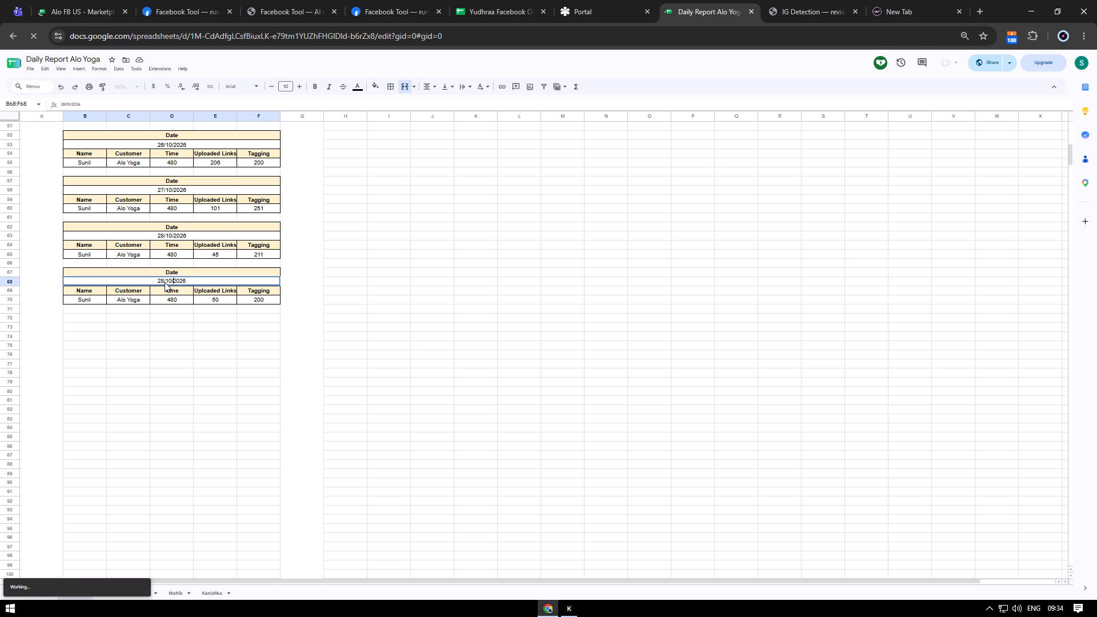
key(ctrl+Left)
key(ctrl+Left)
key(Left)
key(BackSpace)
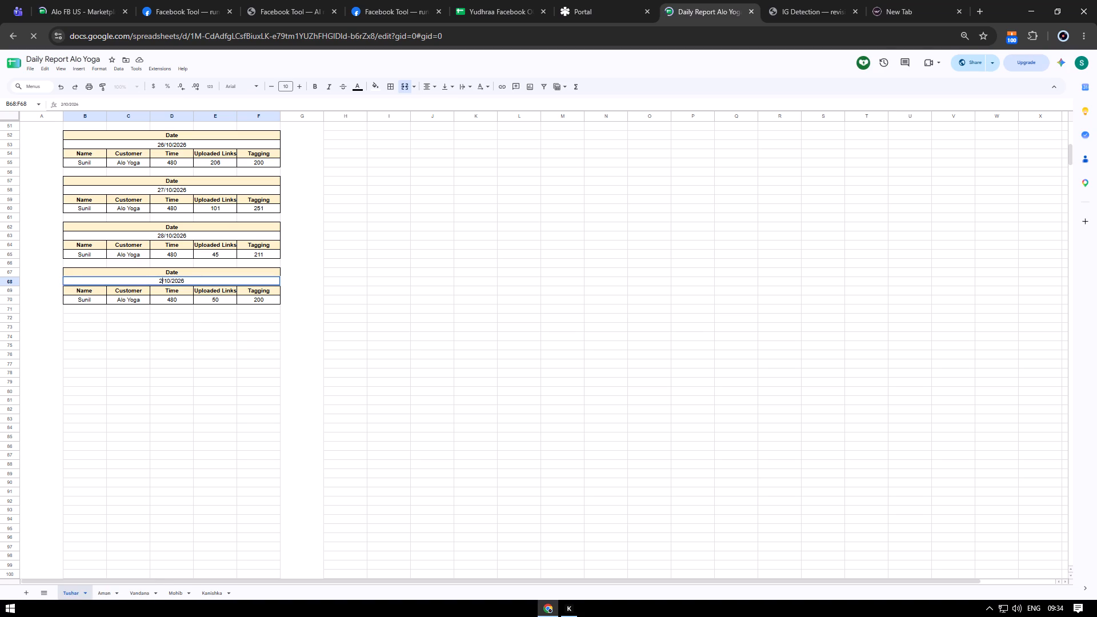
key(9)
key(Right)
key(Right)
key(Right)
key(Right)
key(Right)
key(Right)
key(Return)
Set the Tagging value in the 29/10/2026 report block to 300.
click(260, 298)
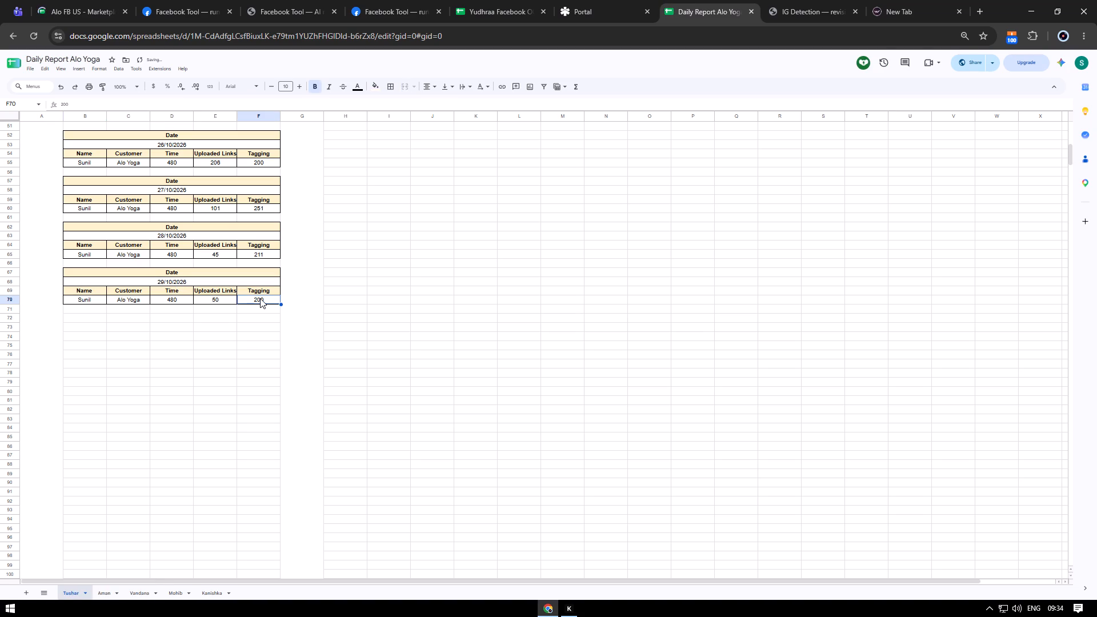
double_click(260, 298)
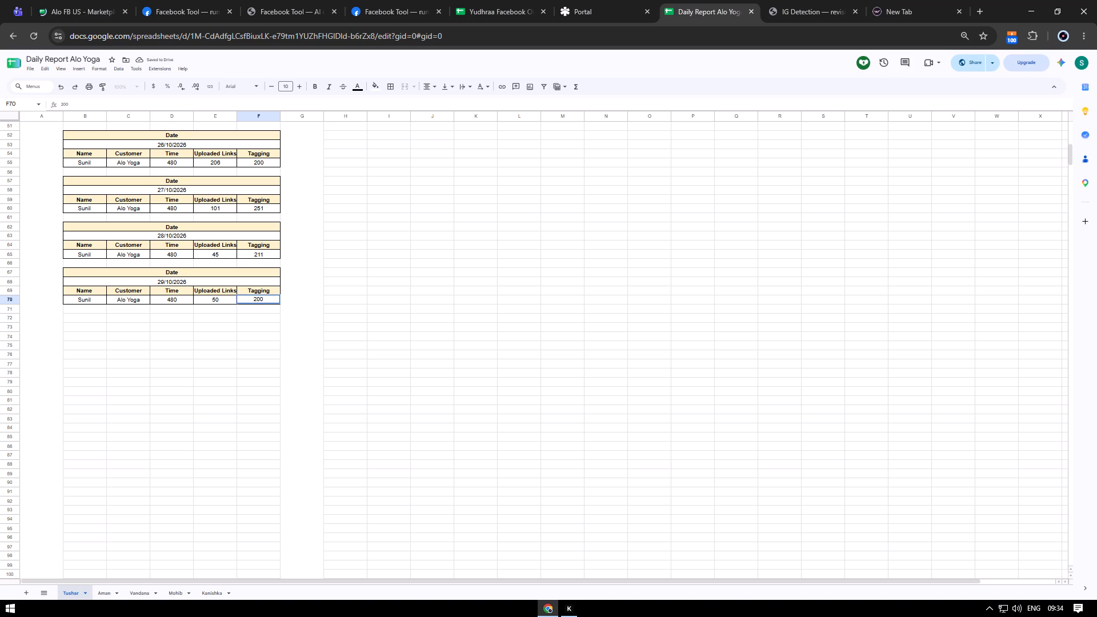
key(Left)
key(Left)
key(BackSpace)
key(3)
key(Return)
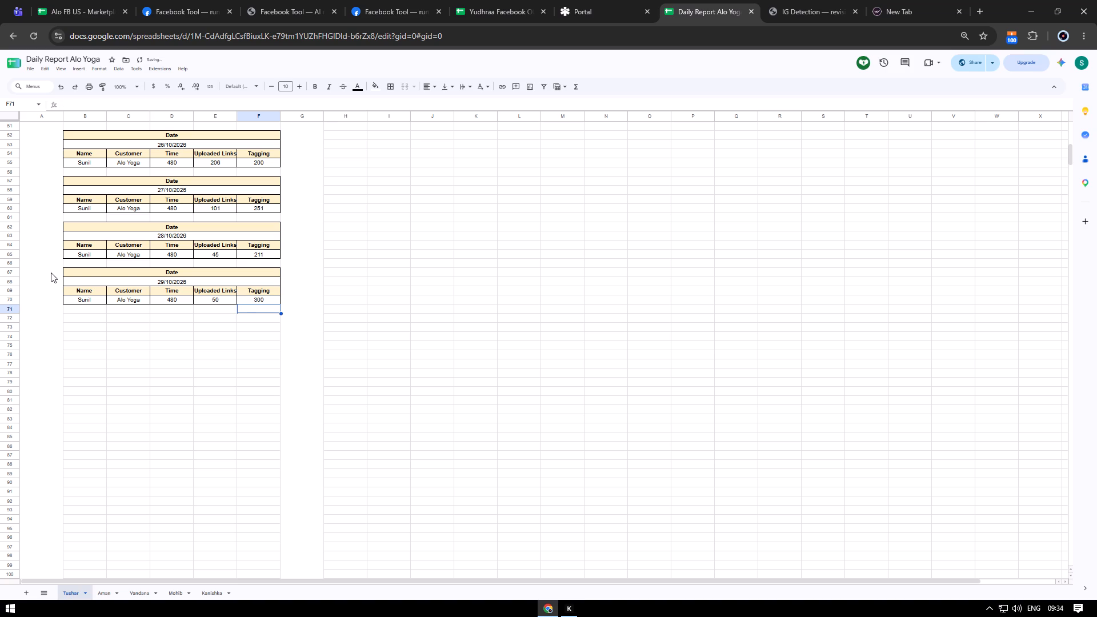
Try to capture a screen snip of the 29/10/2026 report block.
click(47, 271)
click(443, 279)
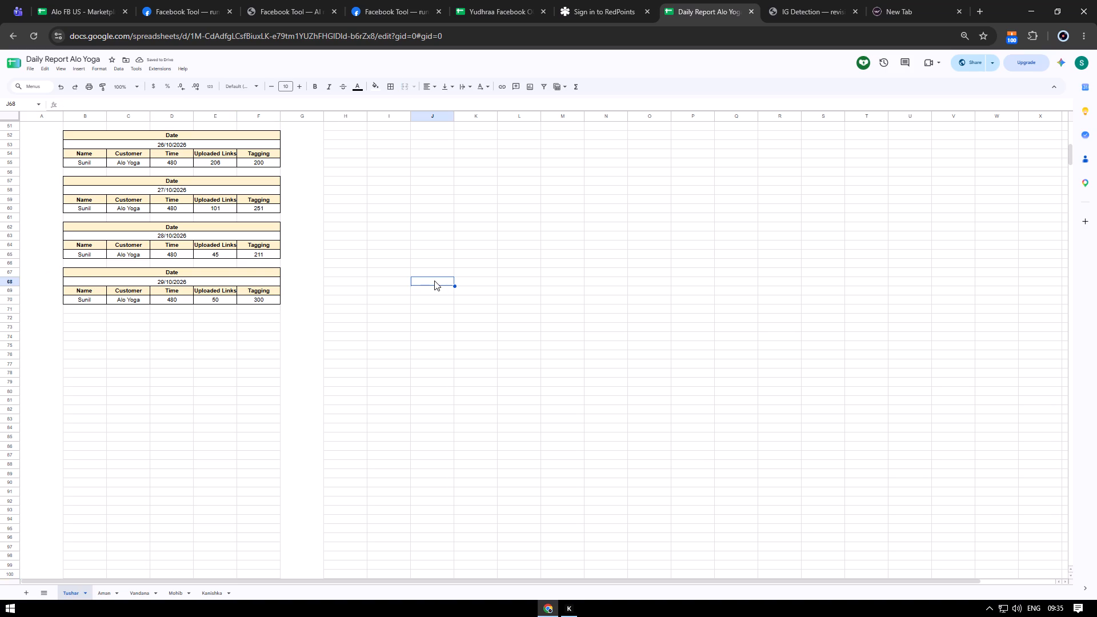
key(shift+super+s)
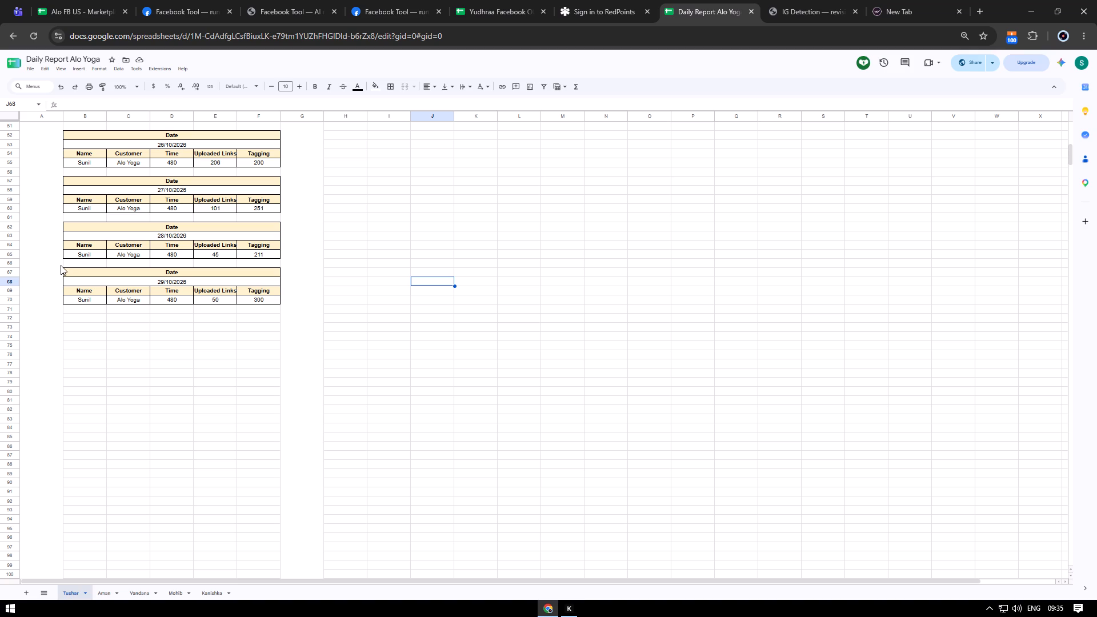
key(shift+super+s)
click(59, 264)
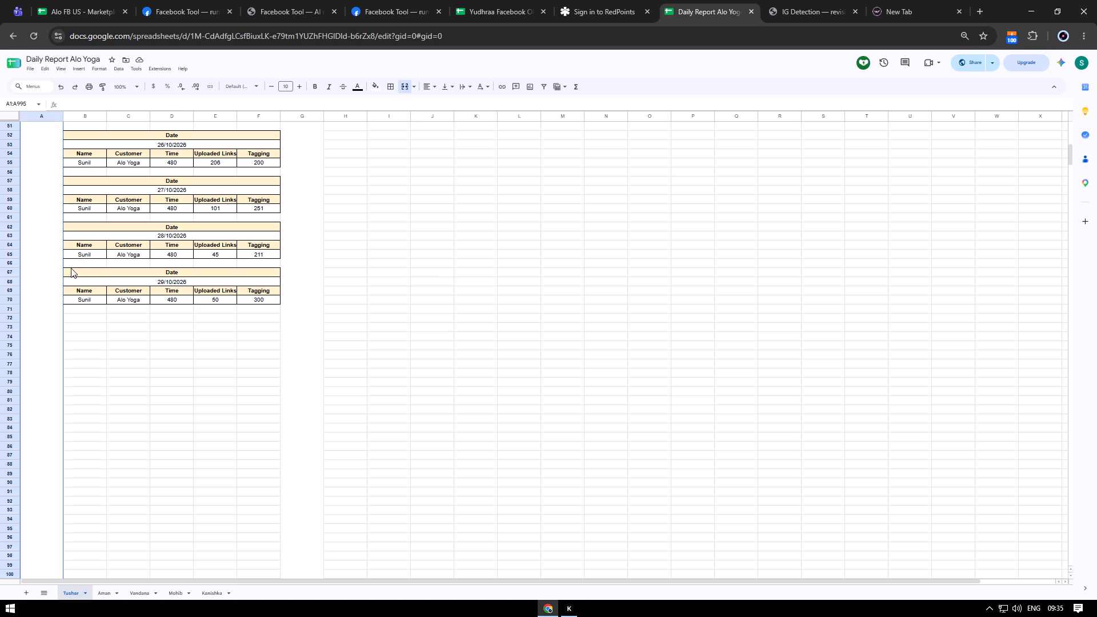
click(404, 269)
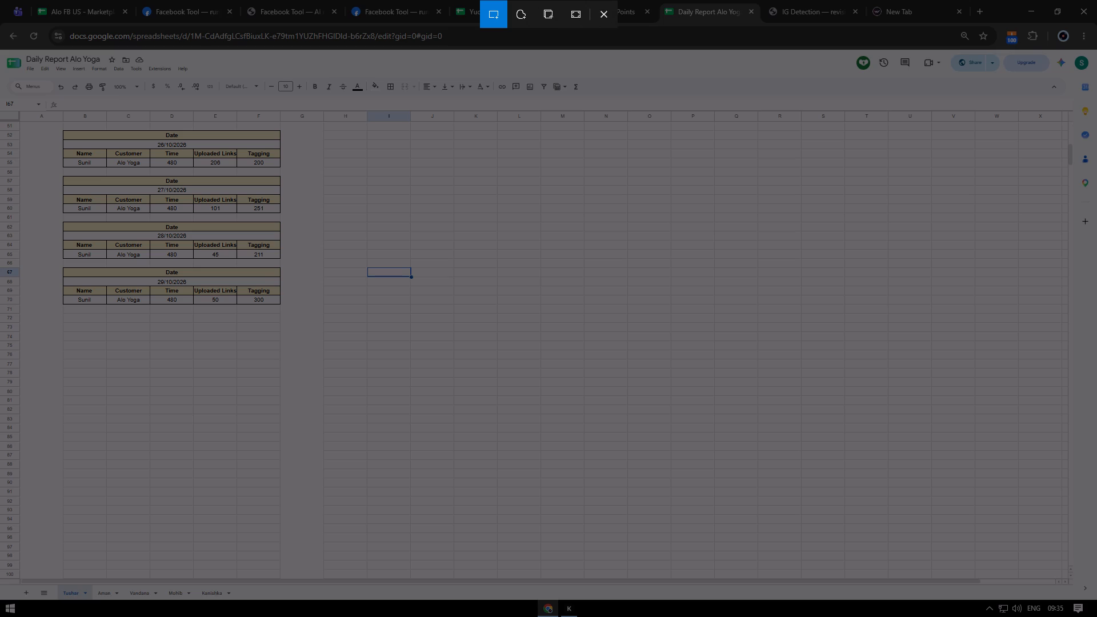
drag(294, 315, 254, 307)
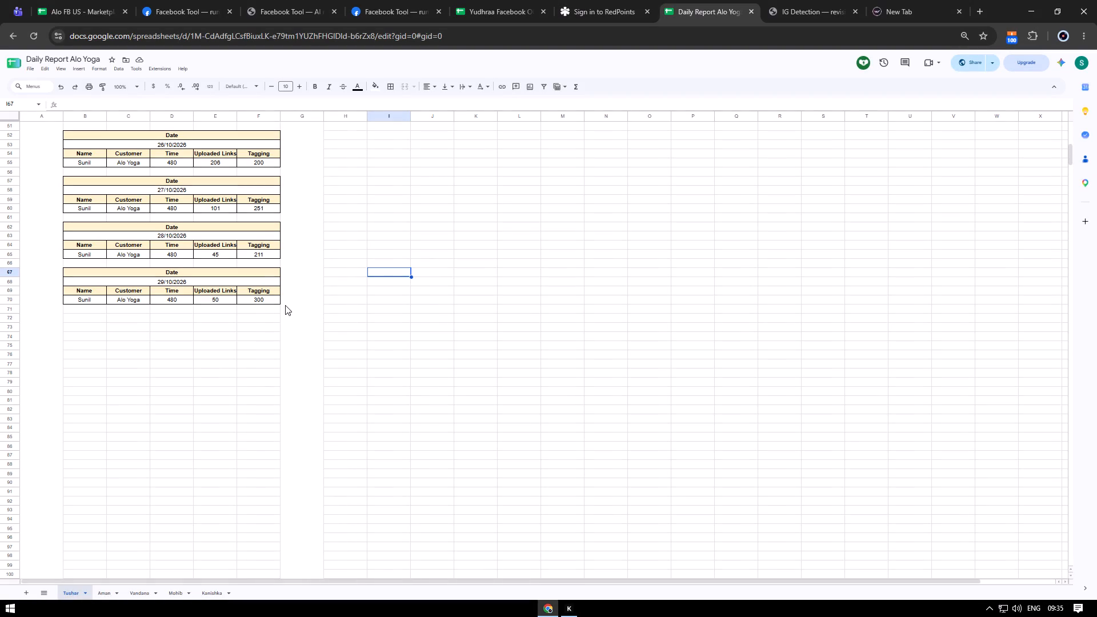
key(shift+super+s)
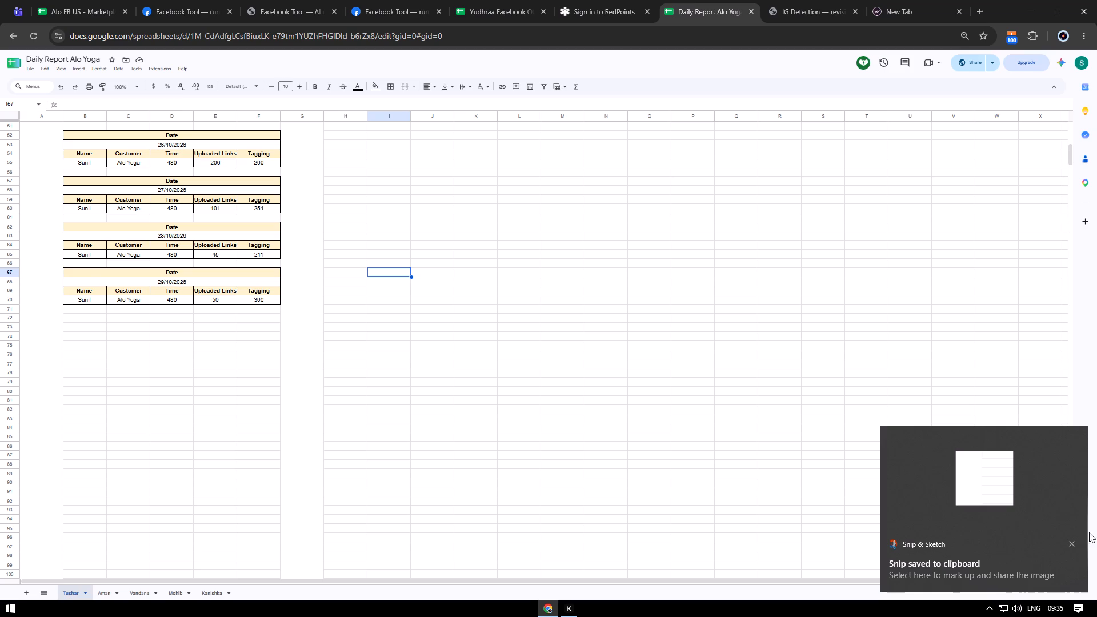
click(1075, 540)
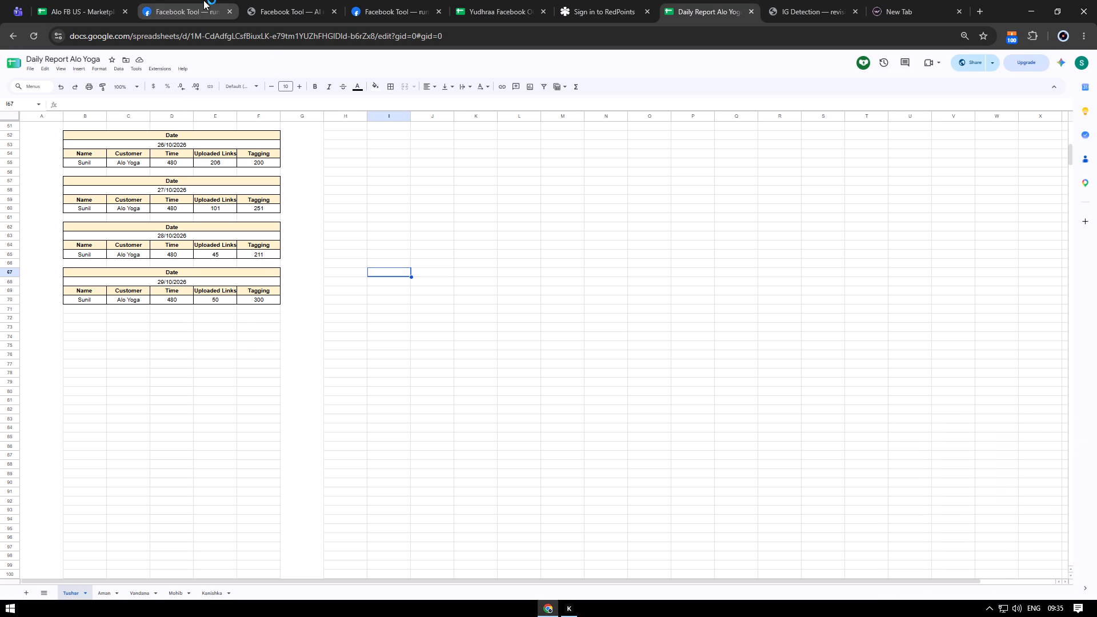
Close all the other browser tabs, keeping only the Alo FB US spreadsheet and the Daily Report Alo Yoga spreadsheet open.
middle_click(203, 0)
middle_click(203, 0)
middle_click(203, 0)
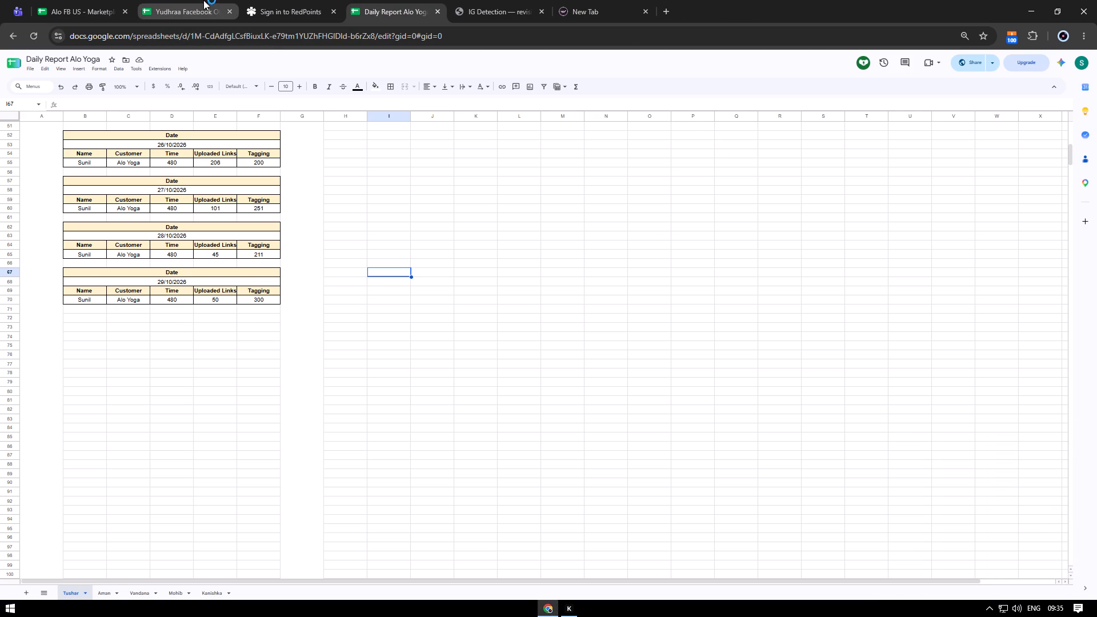
middle_click(203, 0)
middle_click(203, 0)
middle_click(257, 0)
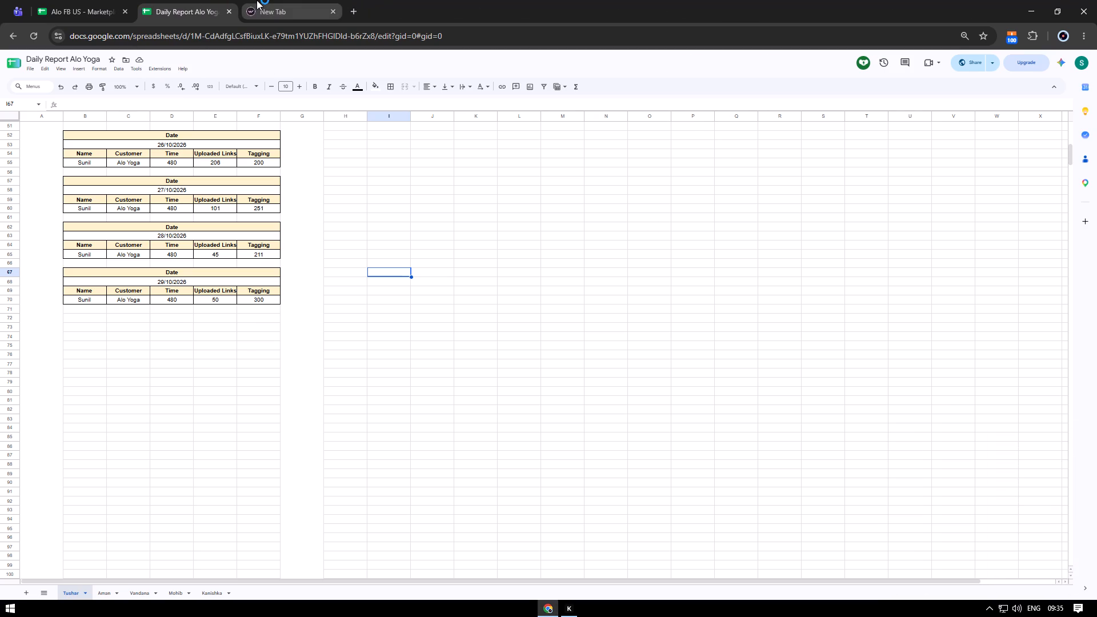
middle_click(257, 0)
Capture a rectangular screen snip of the whole 29/10/2026 report block, from its Date header to its values row.
click(499, 316)
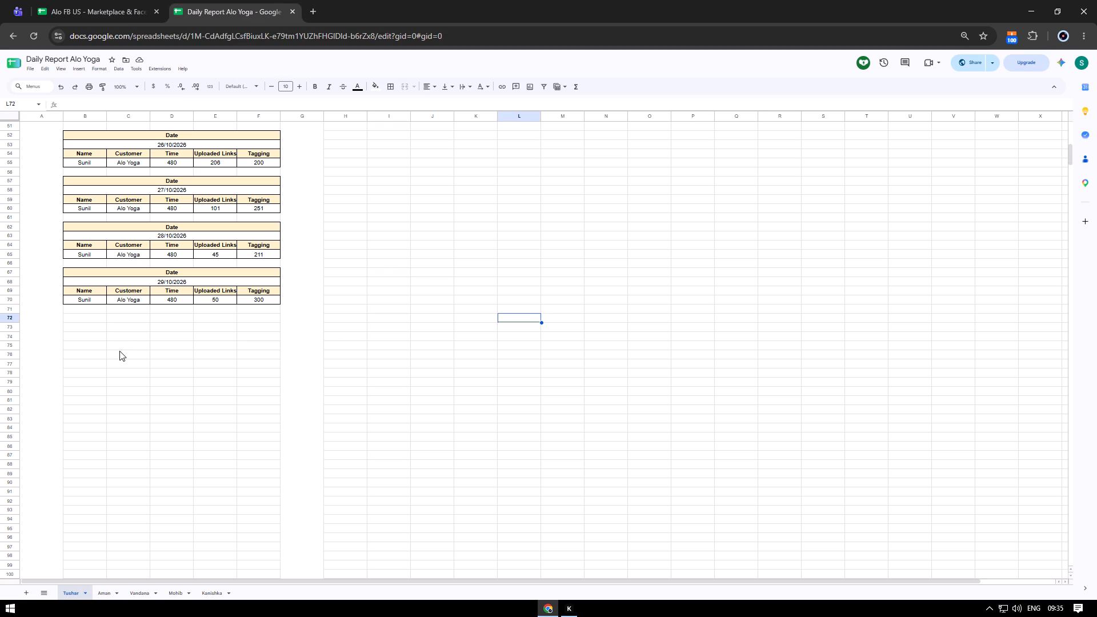
key(shift+super+s)
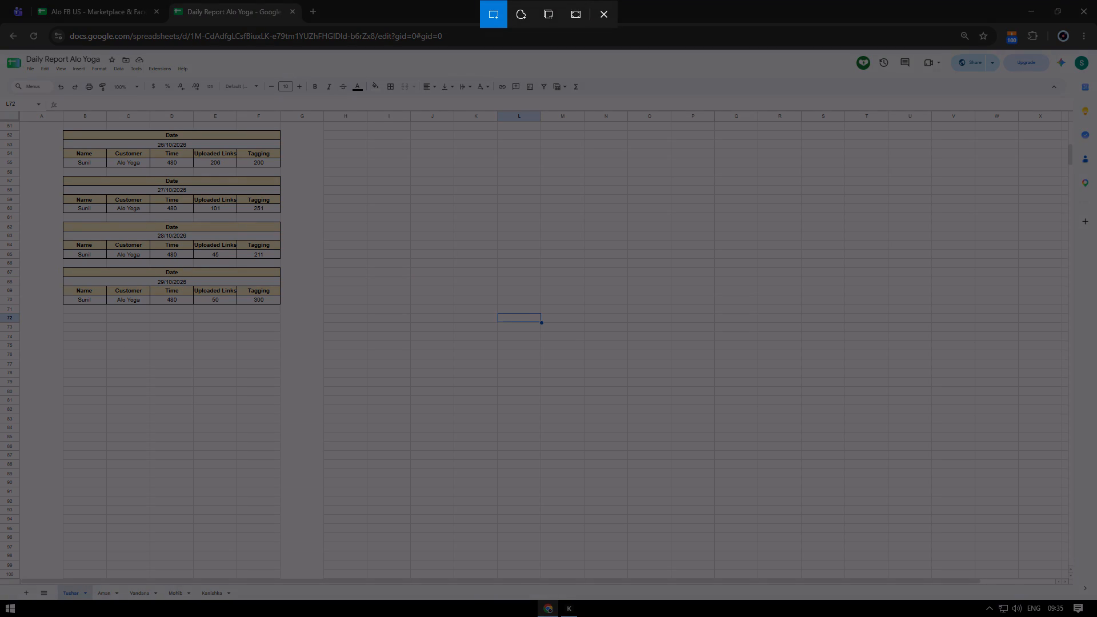
drag(60, 264, 271, 310)
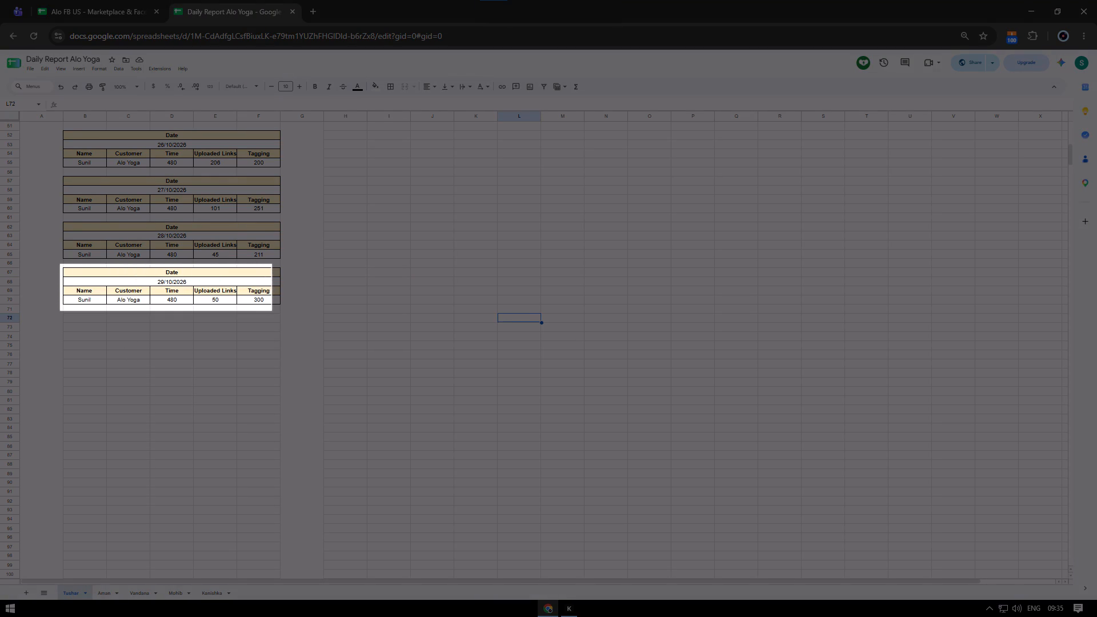
drag(271, 310, 283, 308)
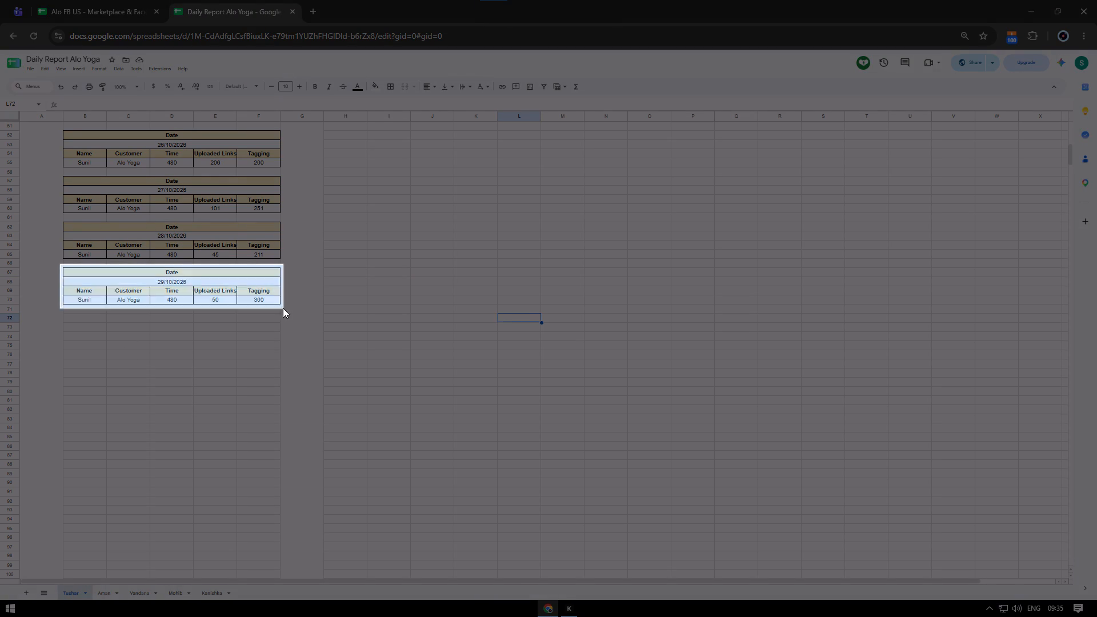
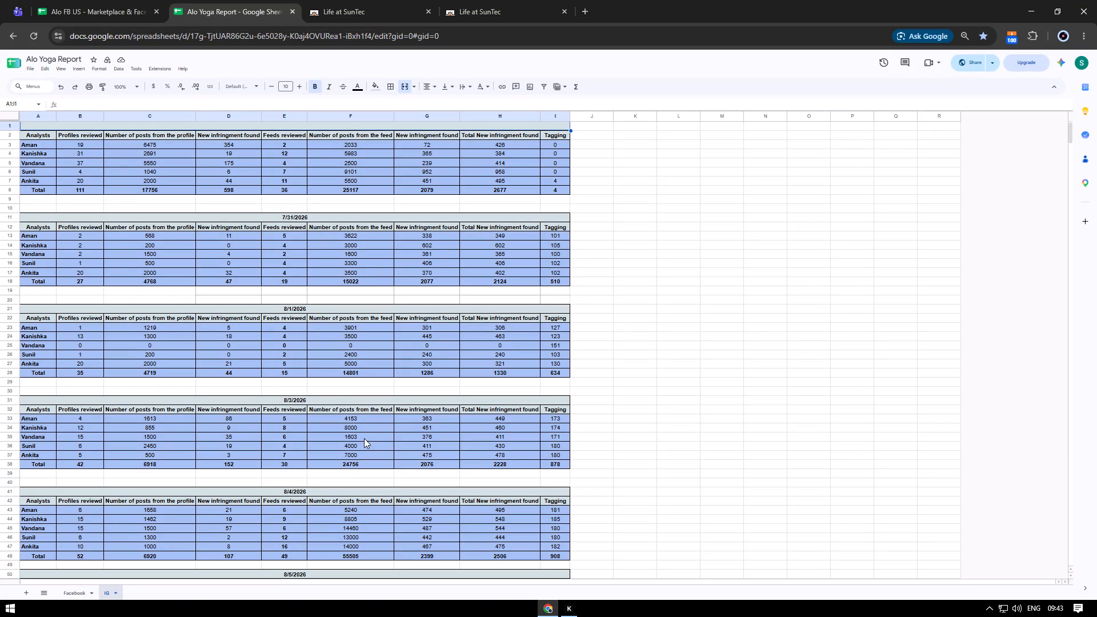
On the Facebook sheet, fill Sunil's 29/10/2026 row with 2 marketplace searches reviewed, 6000 listings reviewed and 50 new infringement found.
scroll(371, 439, down, 8)
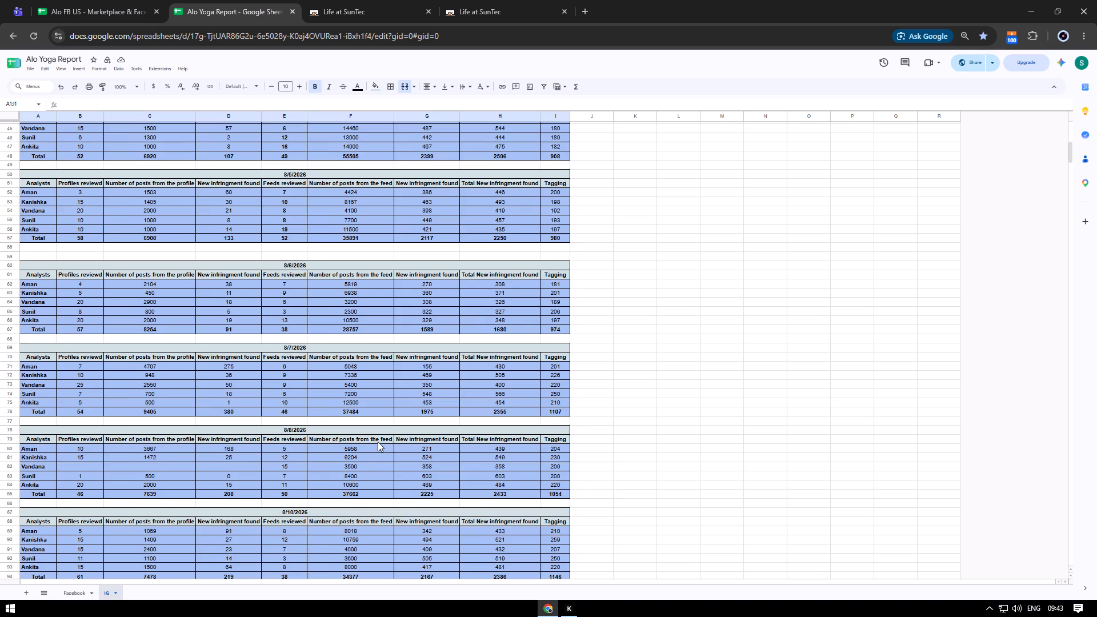
click(63, 593)
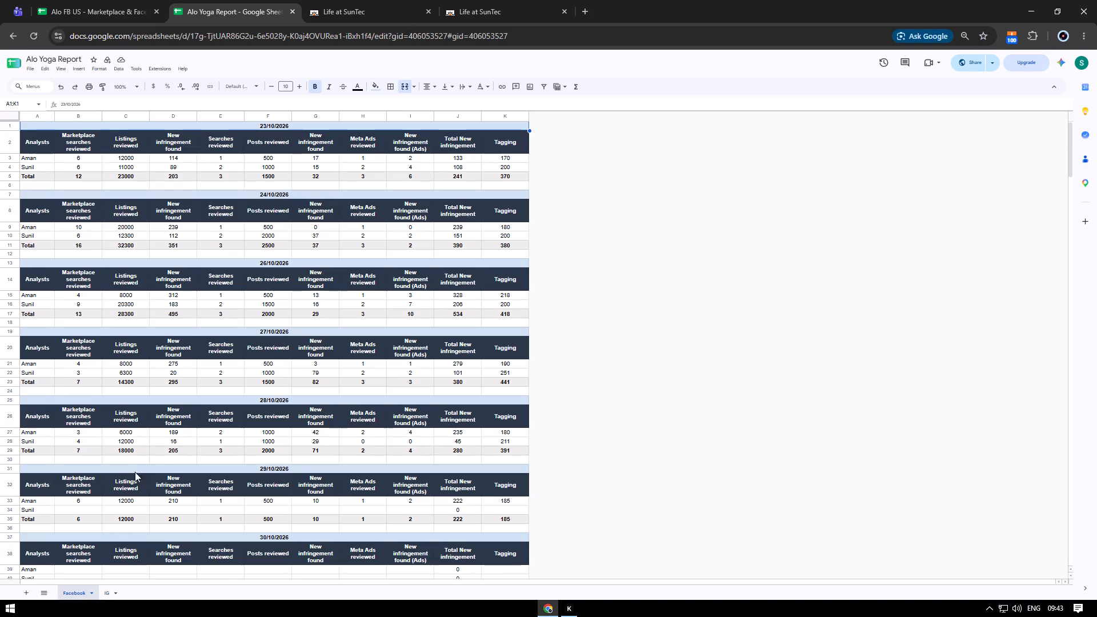
scroll(160, 452, down, 5)
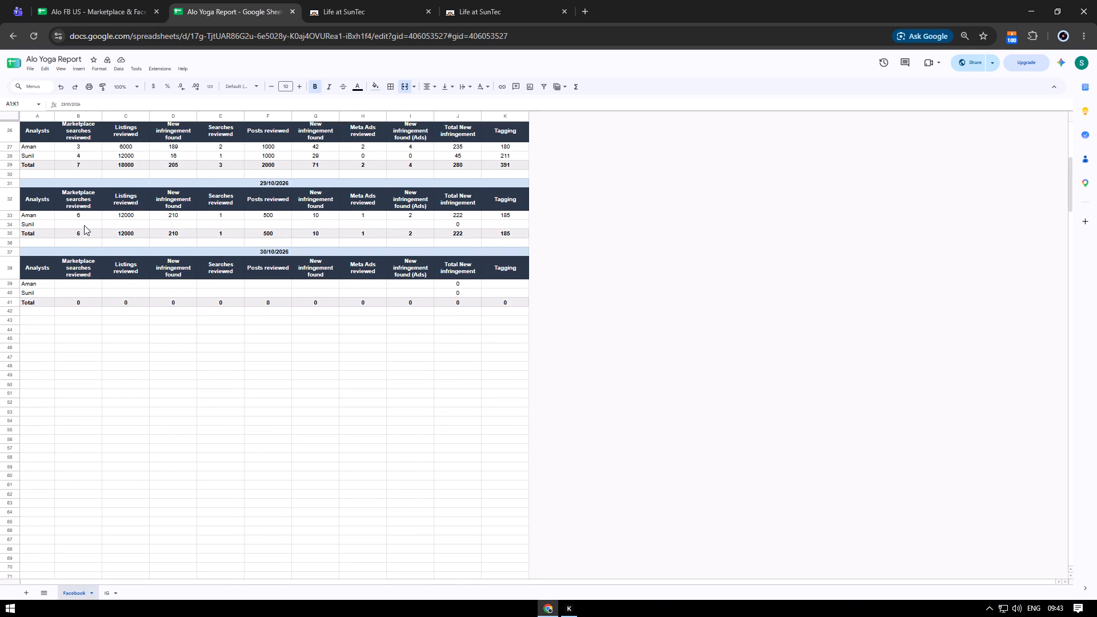
click(84, 225)
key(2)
key(Right)
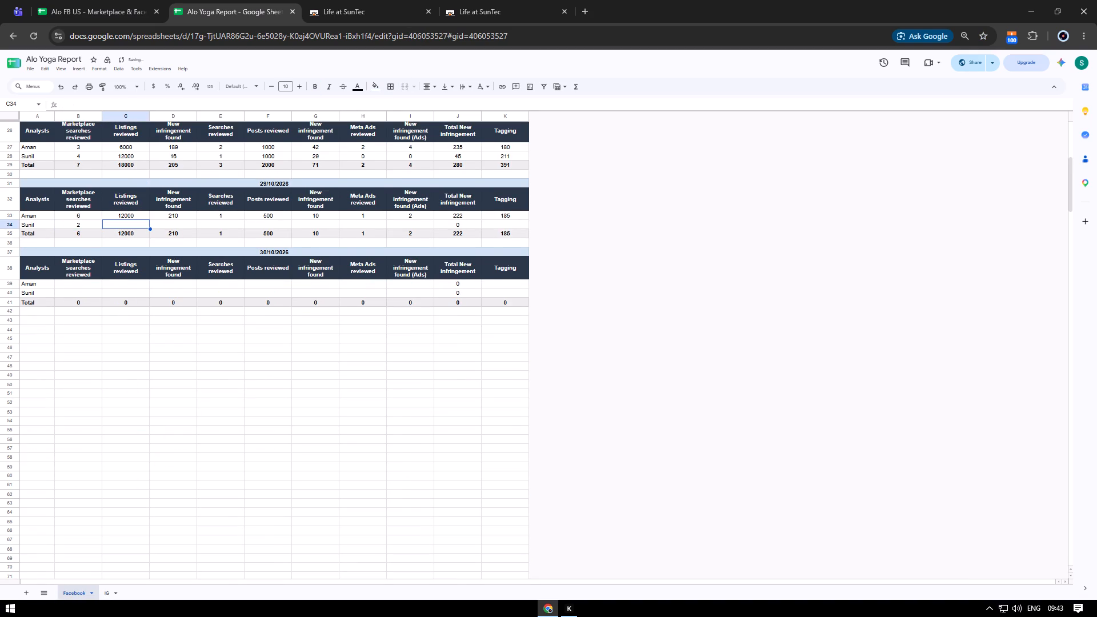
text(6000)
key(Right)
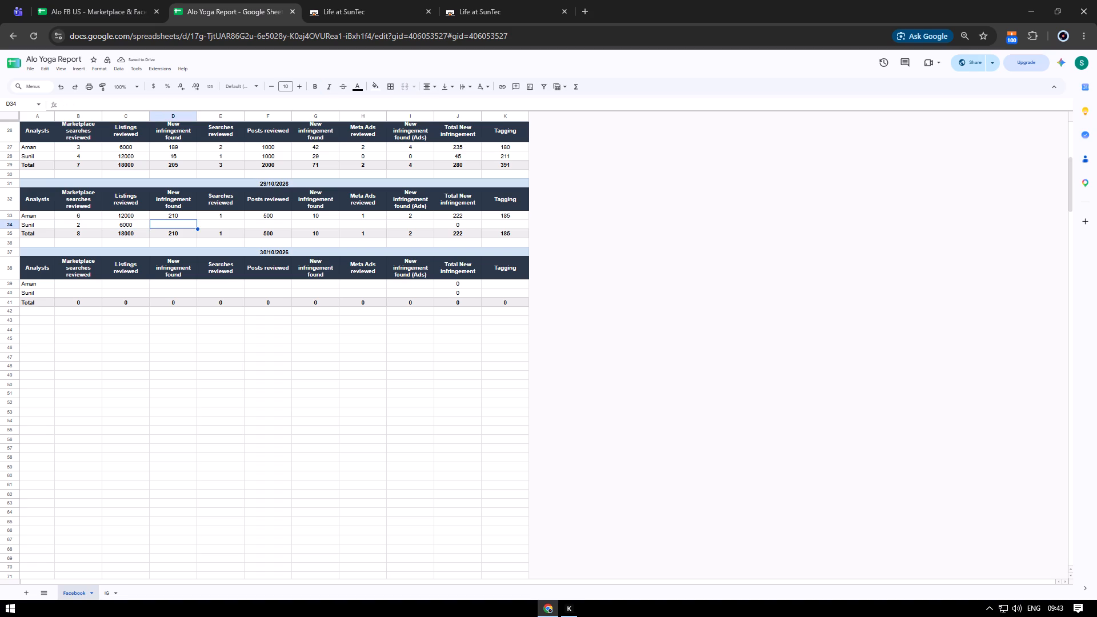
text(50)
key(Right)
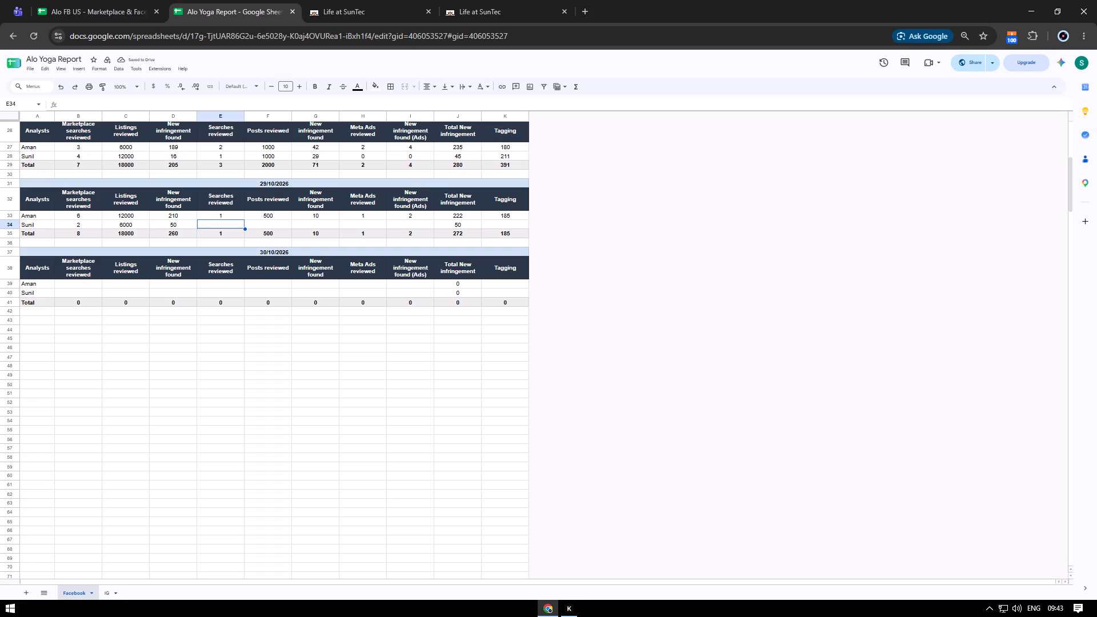
In Sunil's 29/10/2026 row, enter 1 for Searches reviewed, 1000 for Posts reviewed and 0 for their New infringement found.
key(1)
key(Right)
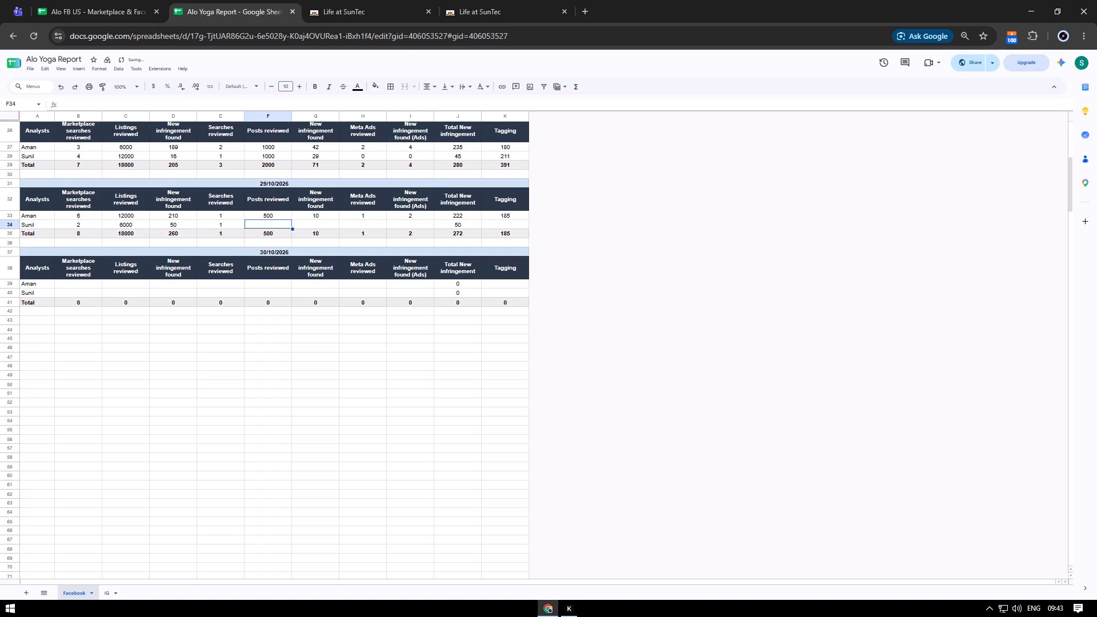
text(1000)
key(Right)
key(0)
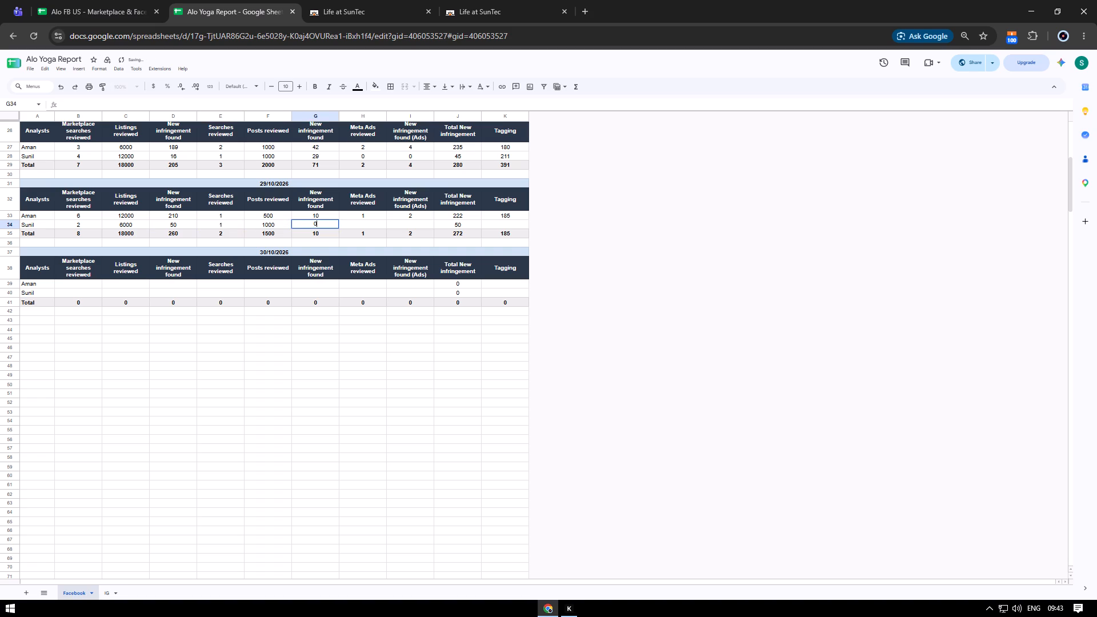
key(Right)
In Sunil's 29/10/2026 row, enter 0 for Meta Ads reviewed, 0 for New infringement found (Ads) and 150 for Tagging.
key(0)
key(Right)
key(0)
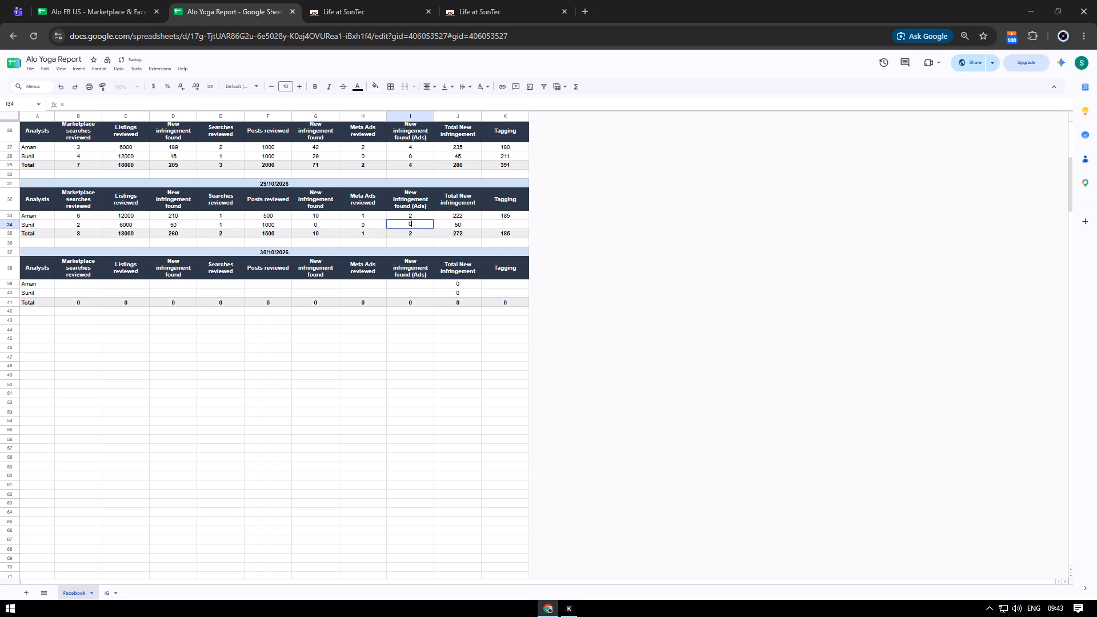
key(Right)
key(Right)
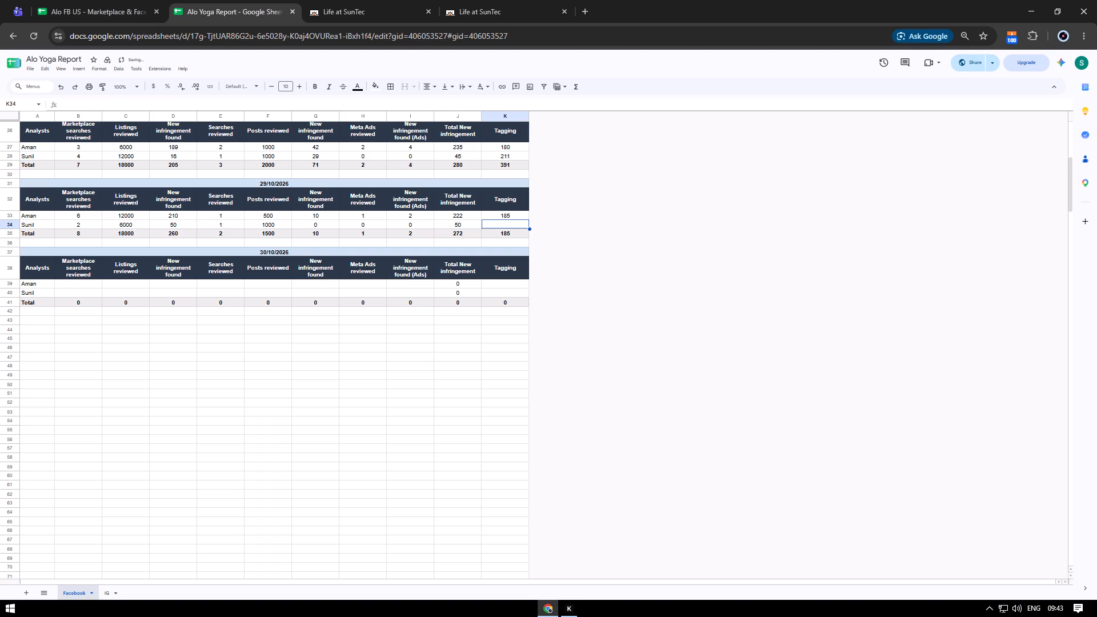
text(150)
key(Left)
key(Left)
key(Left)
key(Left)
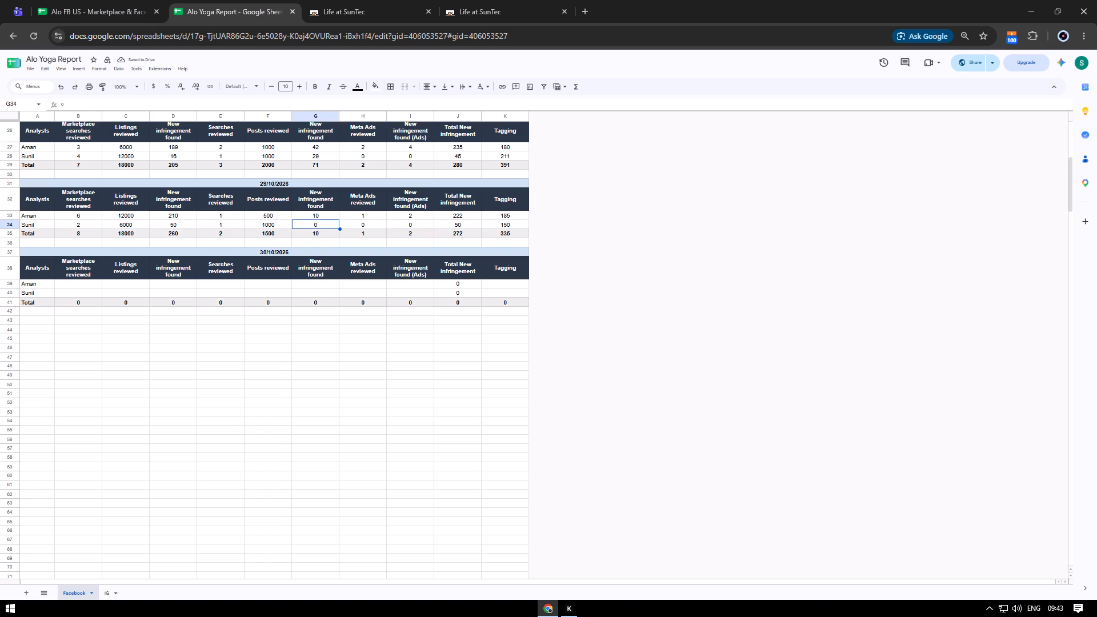
Switch to the Alo FB US worksheet and go to the 29/10/2026 entries at the end of the US-EAST - Sunil sheet.
click(79, 0)
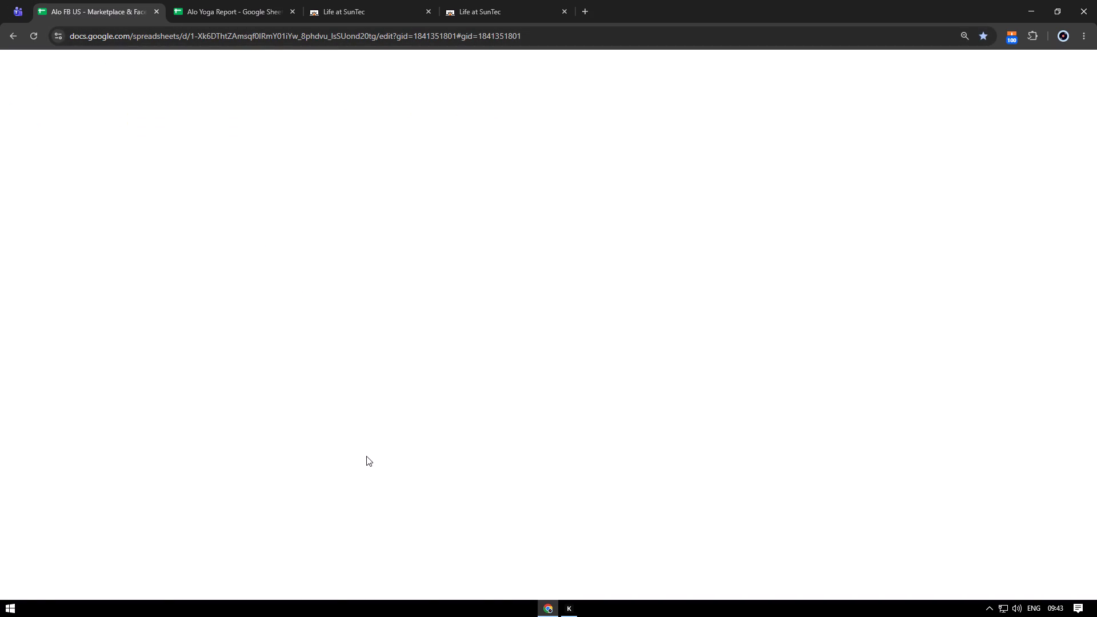
scroll(626, 423, down, 7)
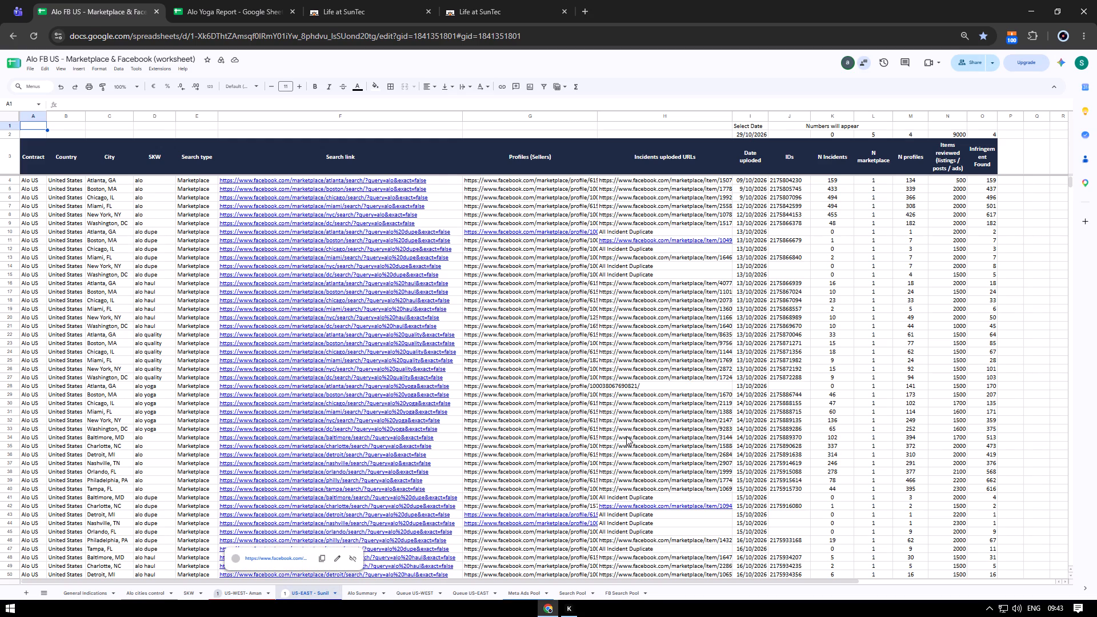
scroll(626, 436, down, 2)
scroll(647, 391, down, 11)
scroll(654, 383, up, 3)
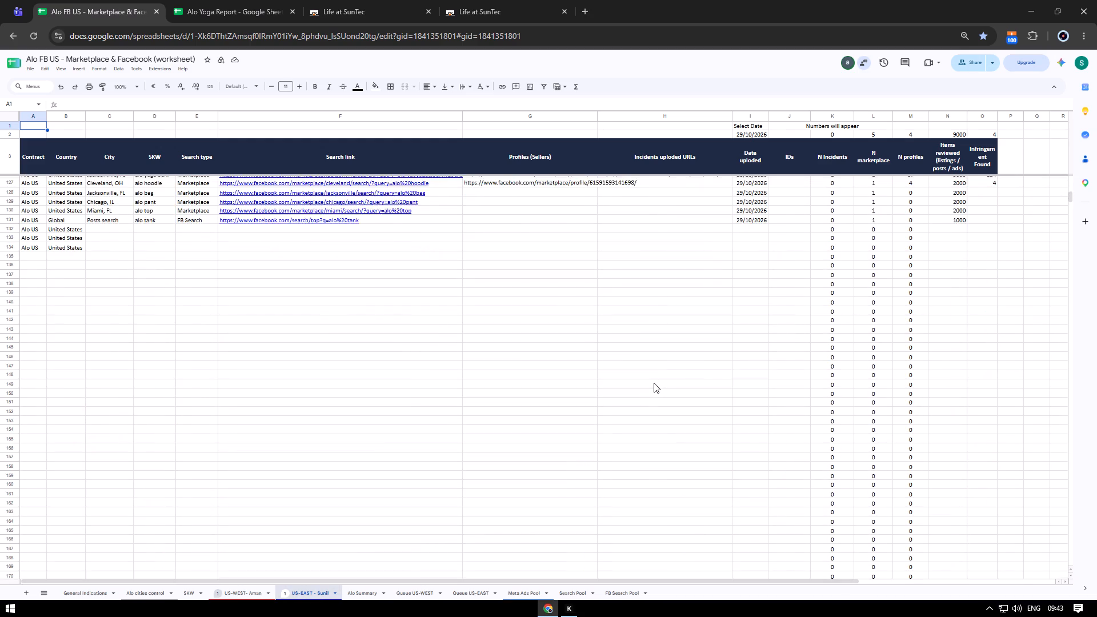
scroll(654, 383, up, 1)
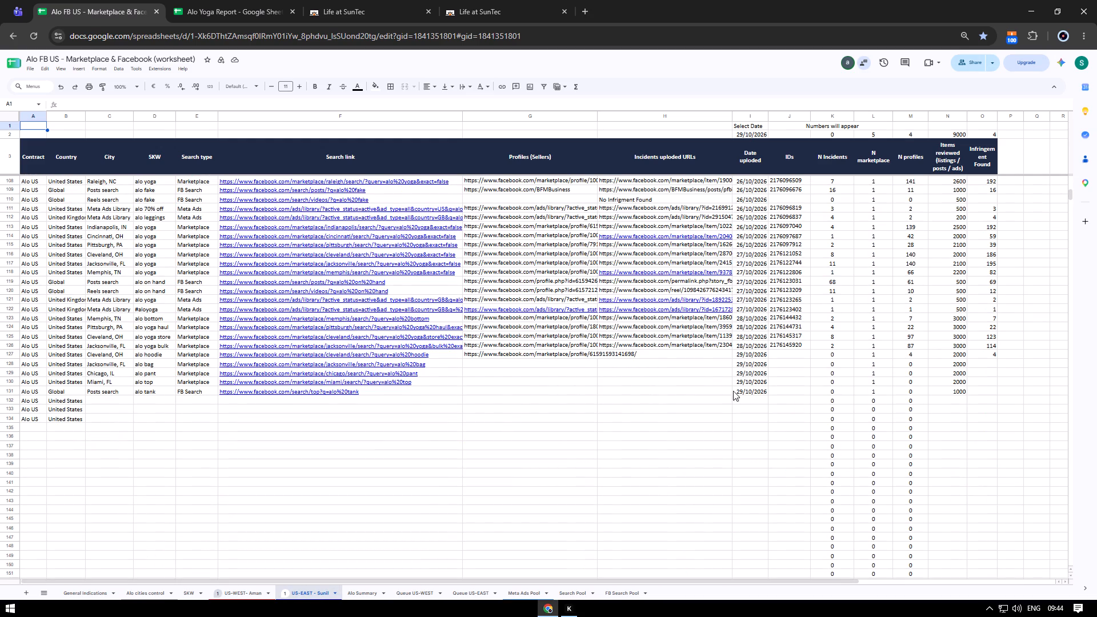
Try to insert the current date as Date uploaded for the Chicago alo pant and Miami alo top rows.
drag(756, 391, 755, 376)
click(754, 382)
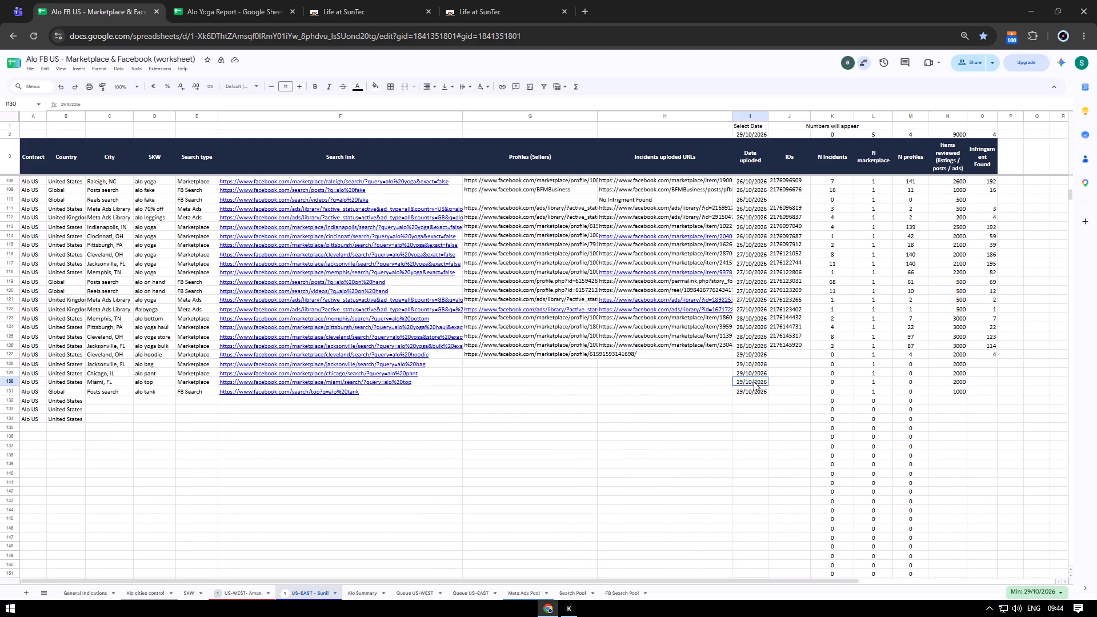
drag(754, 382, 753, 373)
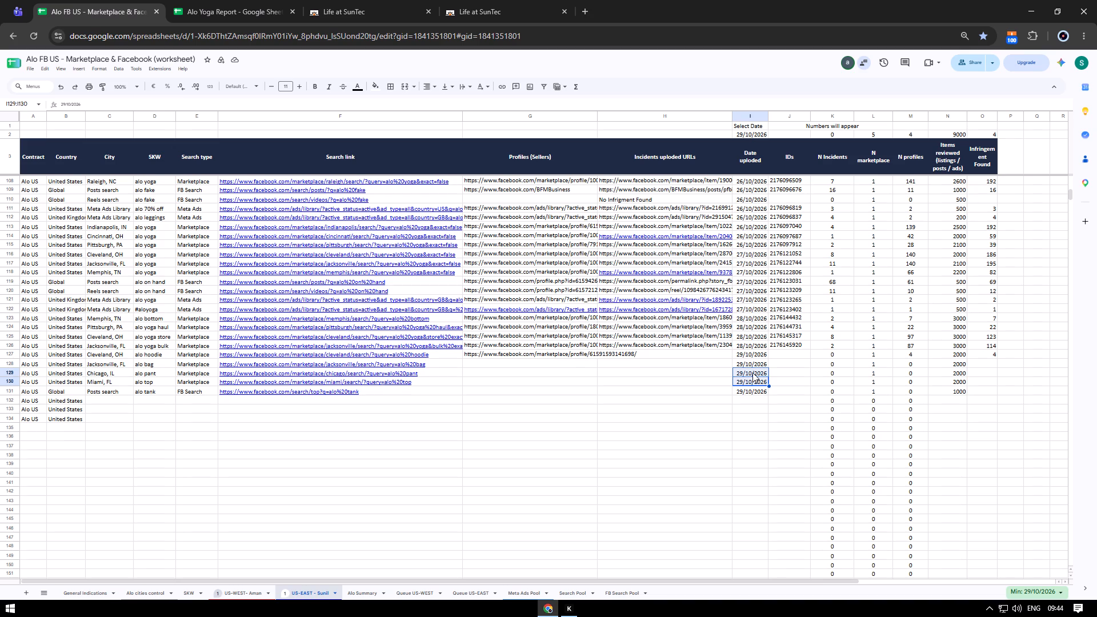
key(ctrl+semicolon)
Set the Select Date cell above the table to 30/10/2026.
click(756, 131)
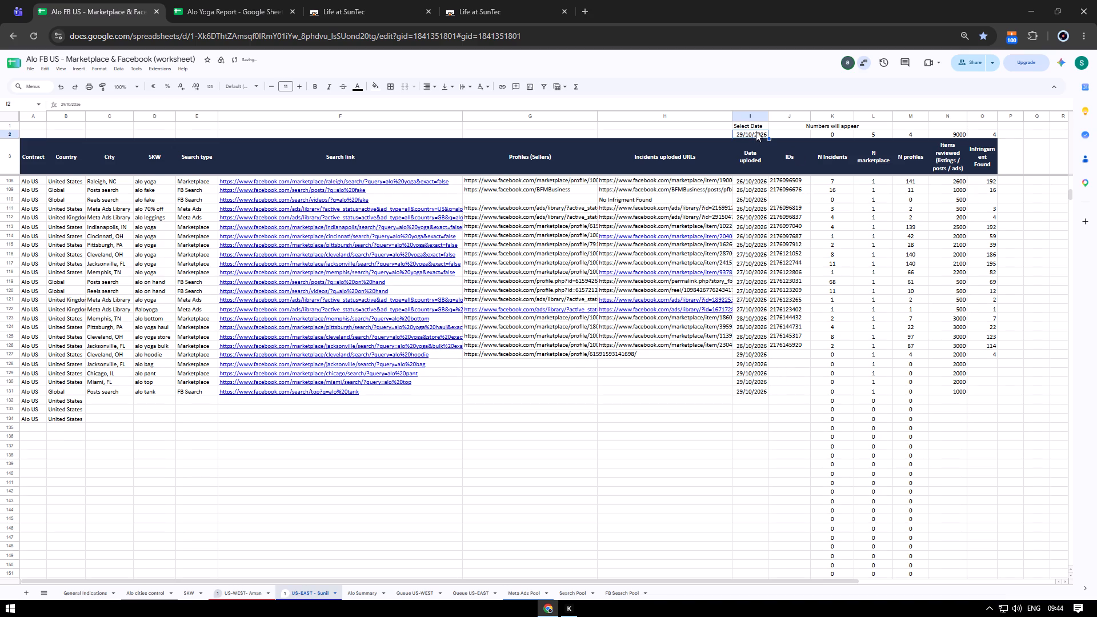
key(ctrl+semicolon)
click(755, 131)
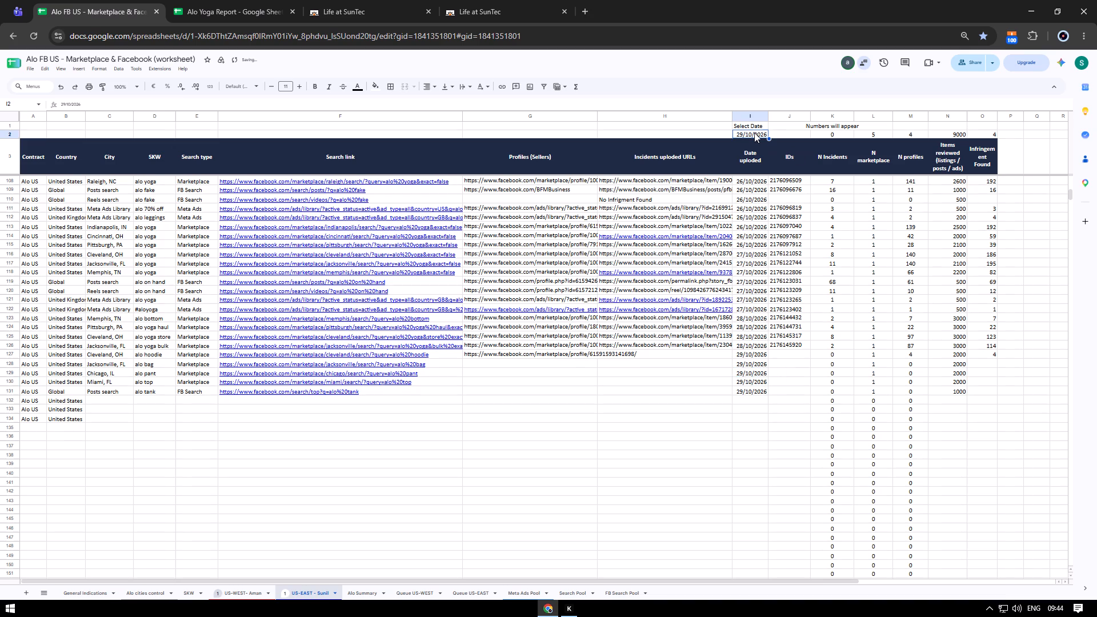
double_click(754, 133)
click(773, 221)
Copy the 30/10/2026 Select Date value into Date uploaded for the Chicago alo pant and Miami alo top rows.
drag(756, 374, 756, 381)
key(ctrl+semicolon)
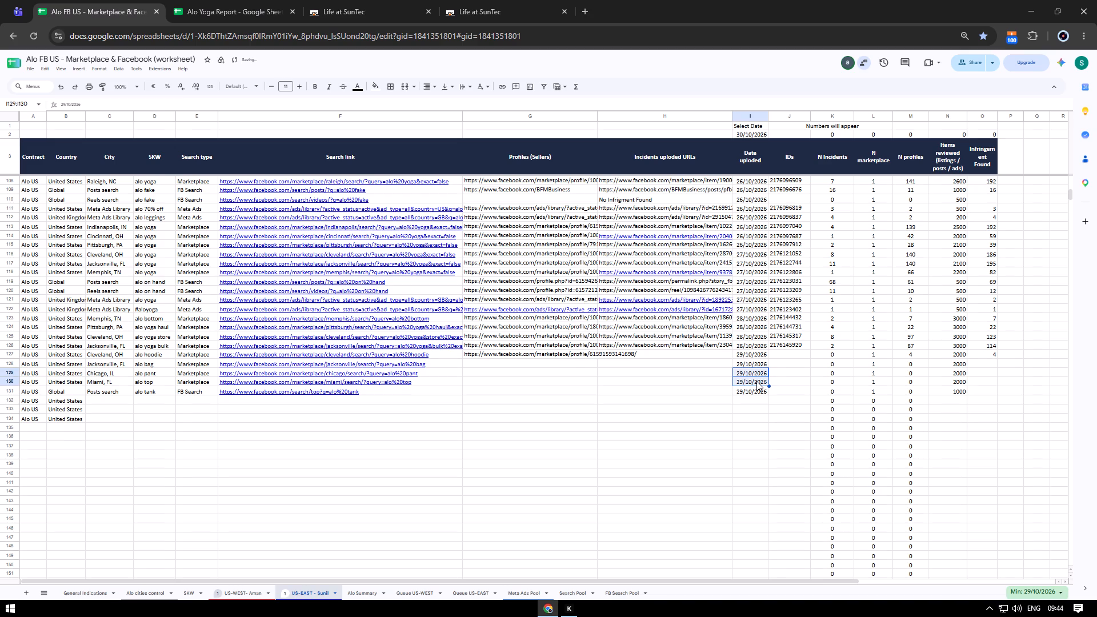
click(760, 134)
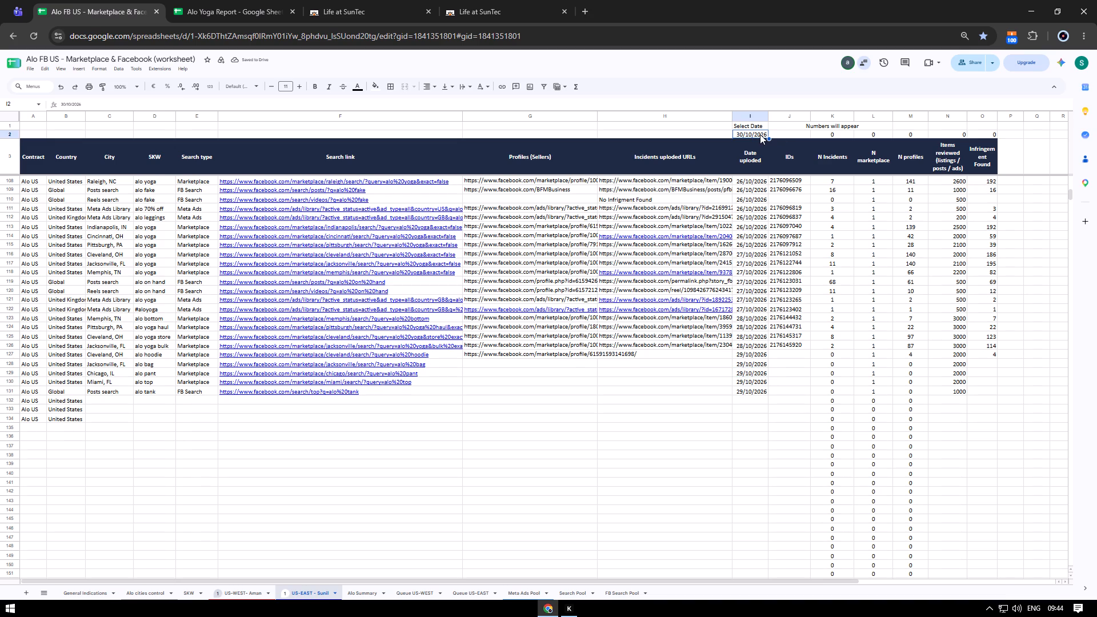
key(ctrl+c)
drag(752, 376, 752, 386)
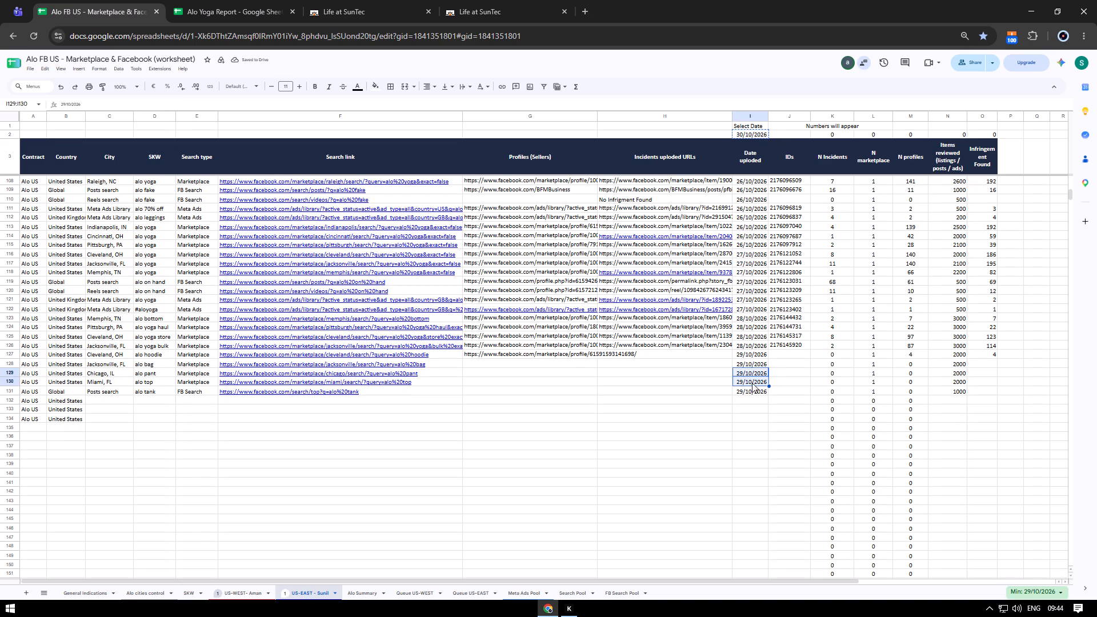
key(ctrl+v)
drag(439, 372, 764, 371)
click(755, 375)
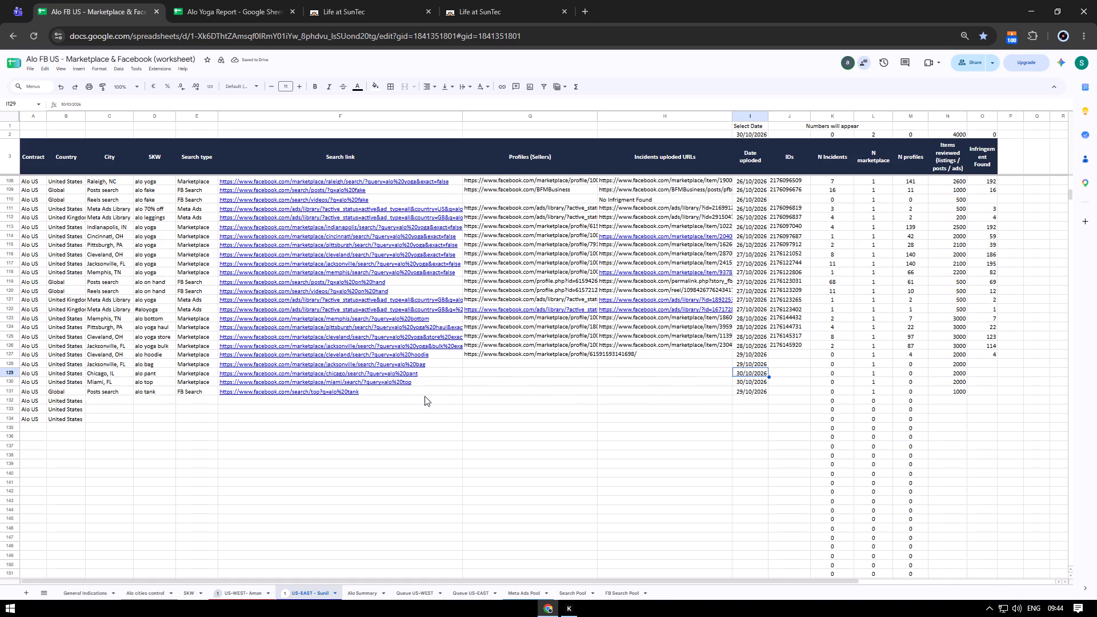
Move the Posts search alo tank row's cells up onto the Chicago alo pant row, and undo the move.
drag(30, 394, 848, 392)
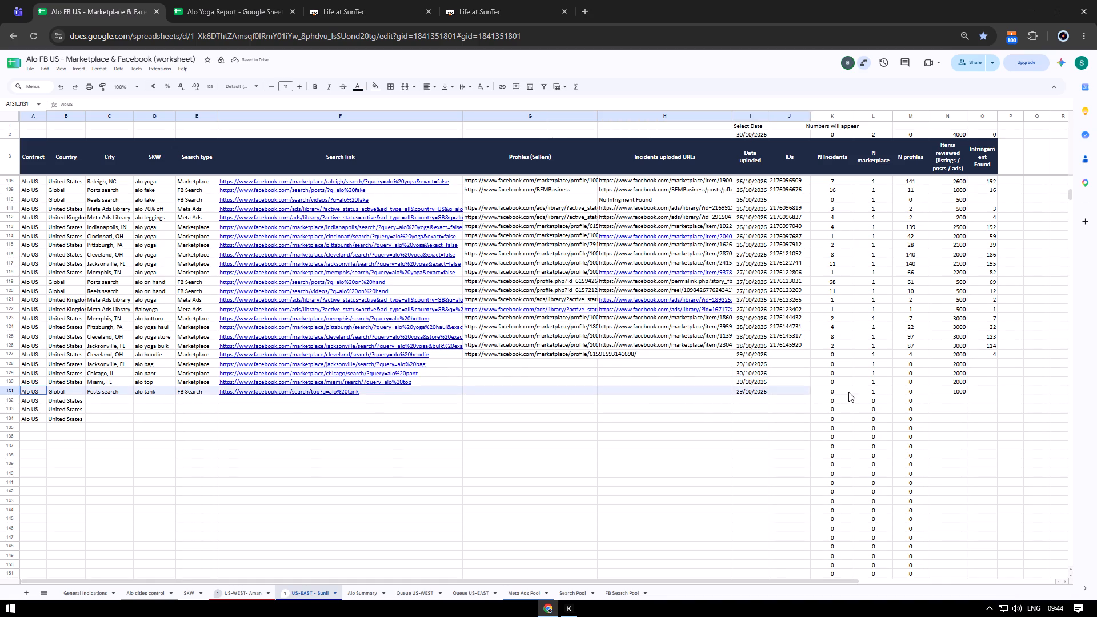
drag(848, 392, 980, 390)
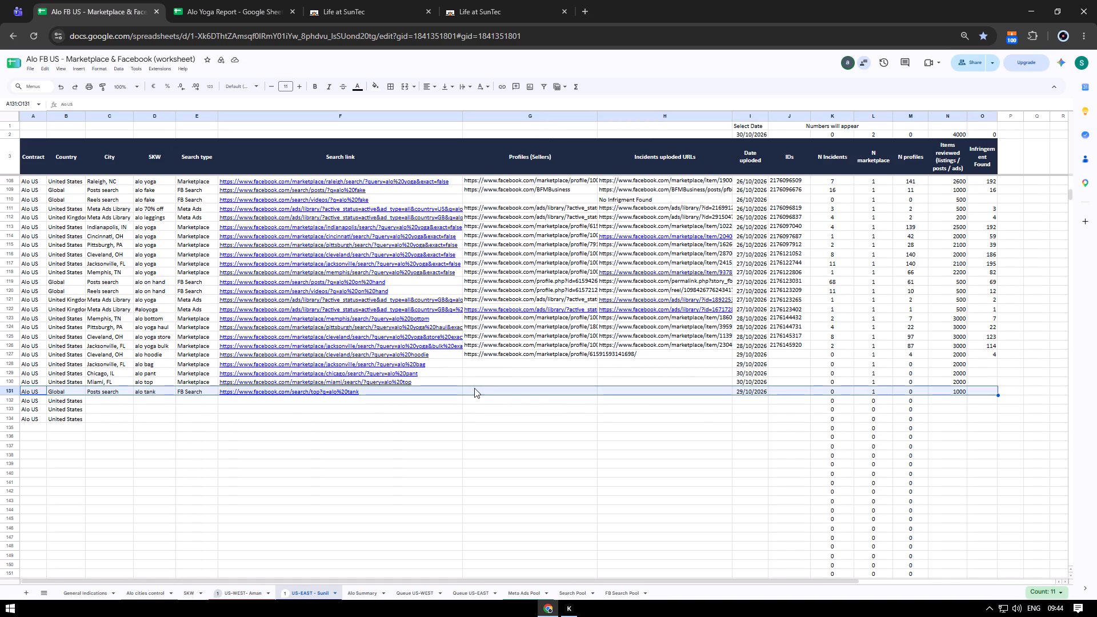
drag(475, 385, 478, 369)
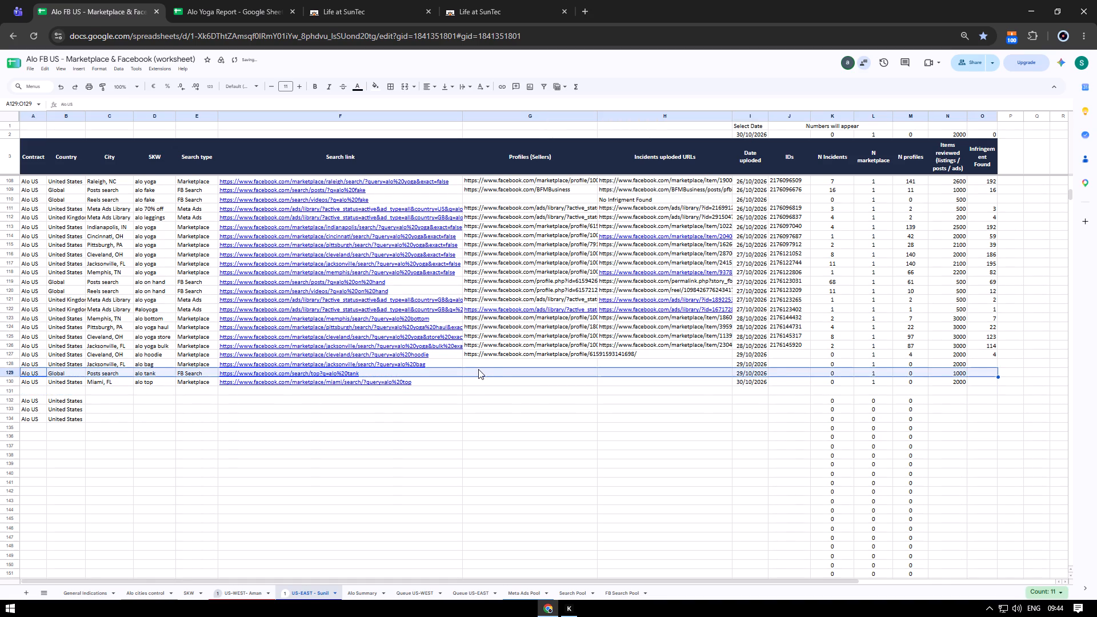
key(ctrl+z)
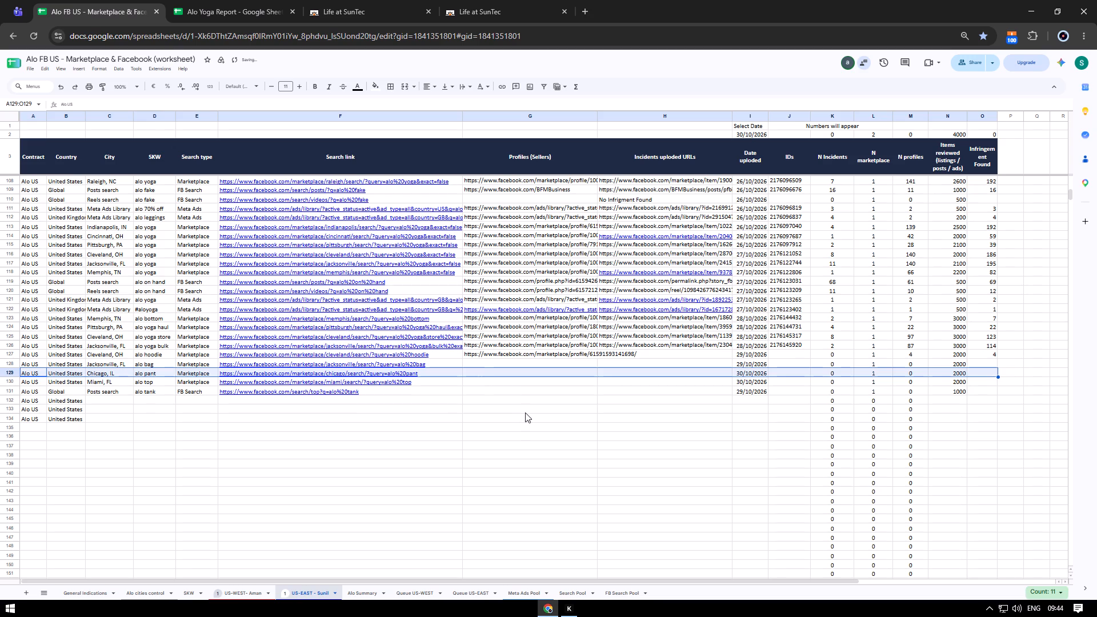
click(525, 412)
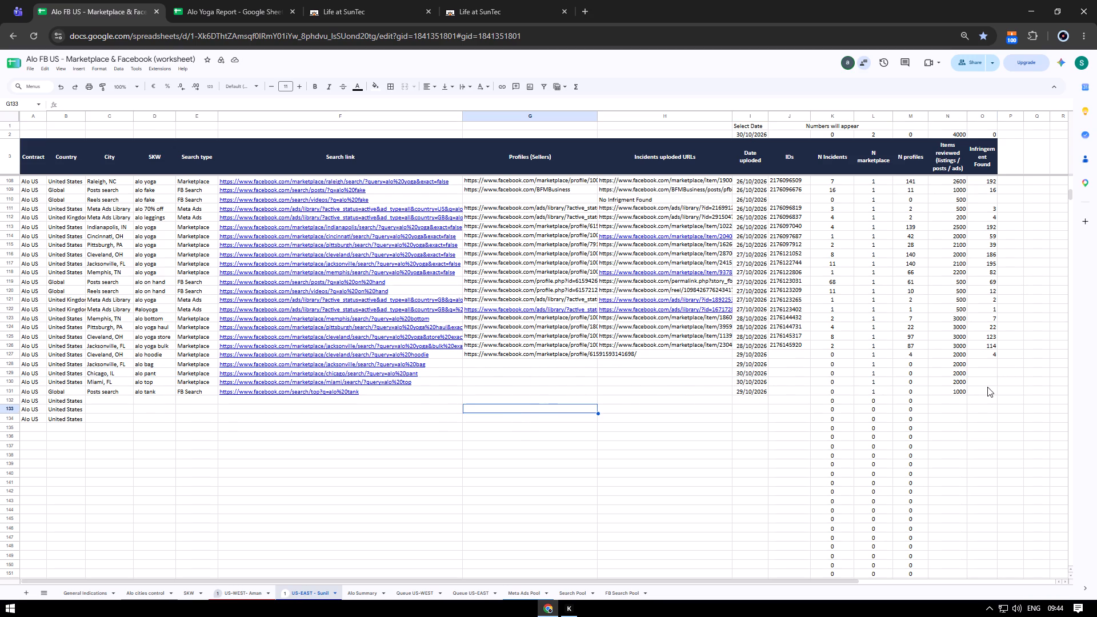
Set N Incidents to 50 for the Cleveland alo hoodie row dated 29/10/2026.
click(828, 353)
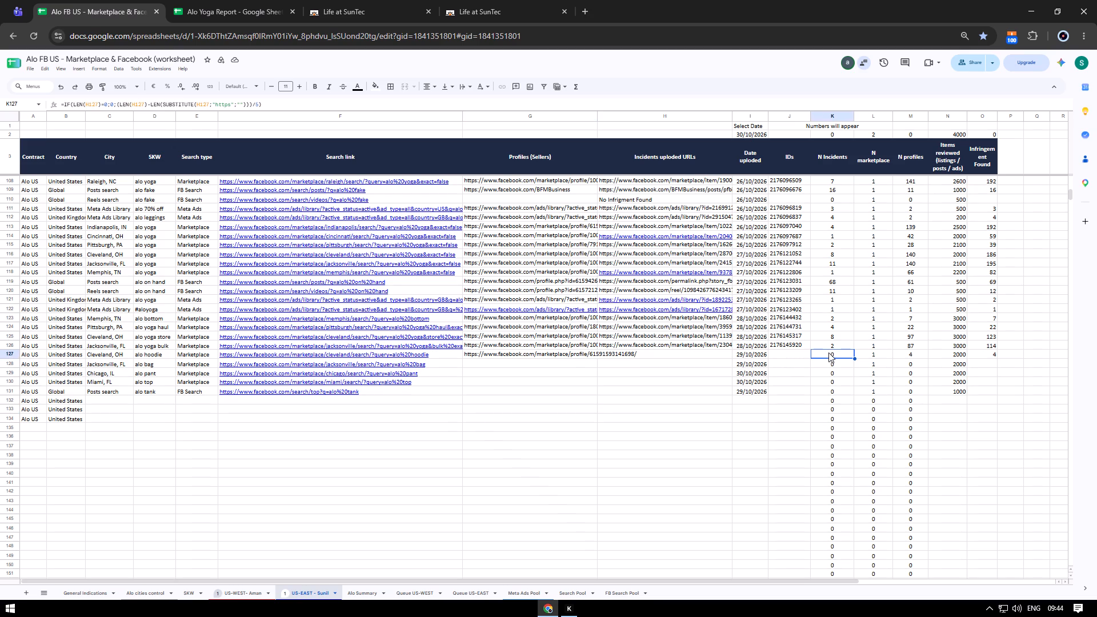
text(50)
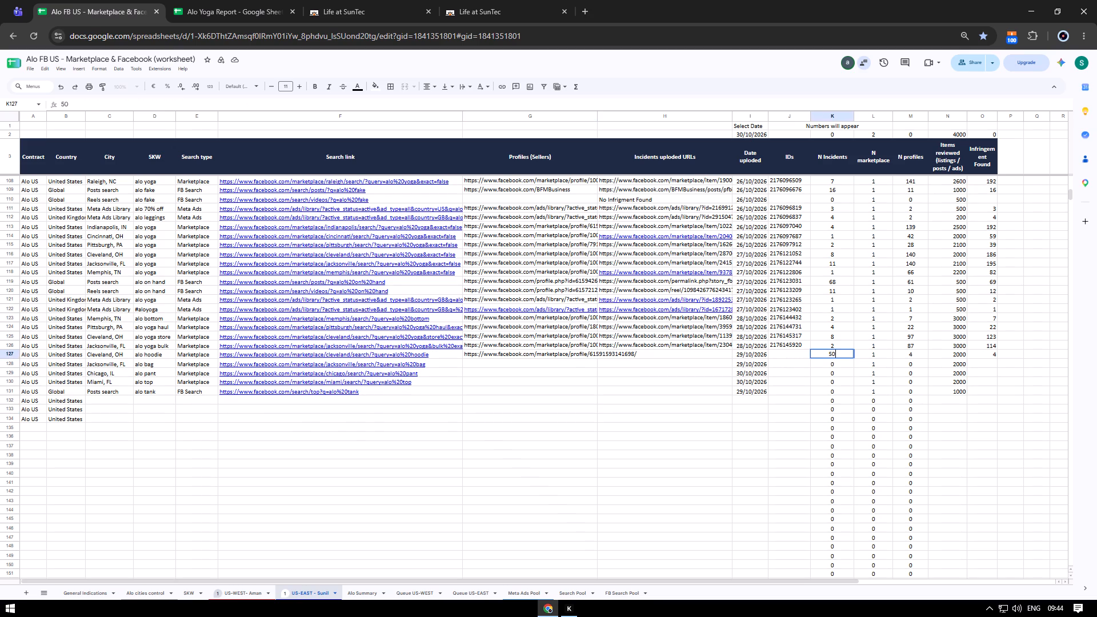
key(Tab)
key(Tab)
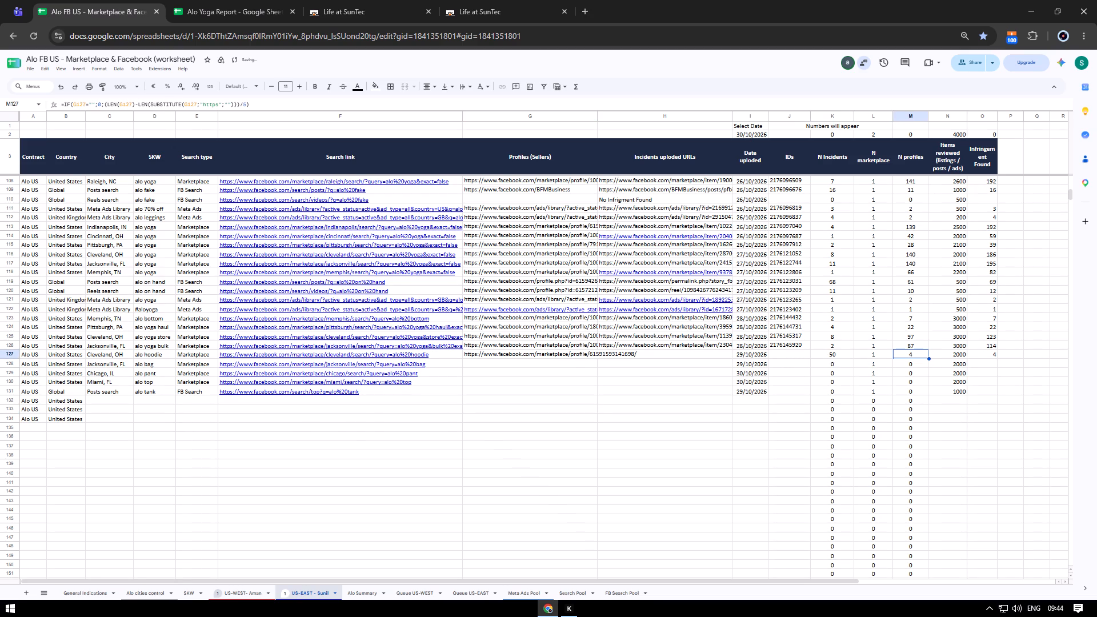
Set Items reviewed to 3000 for both the Cleveland alo hoodie and Jacksonville alo bag rows.
click(839, 366)
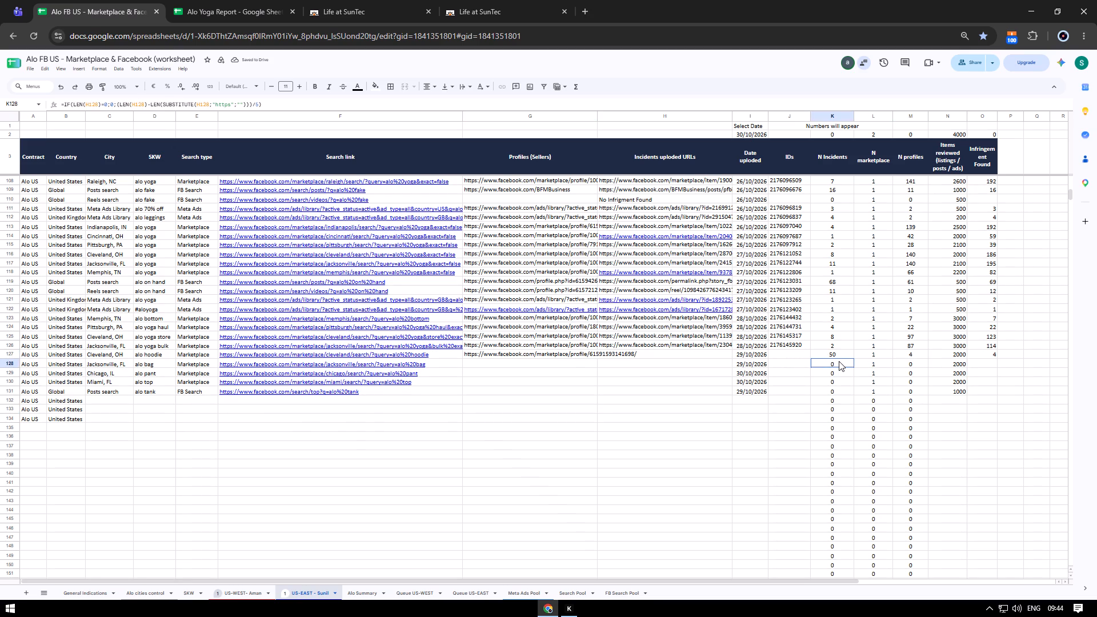
key(Right)
key(Right)
key(Right)
key(Right)
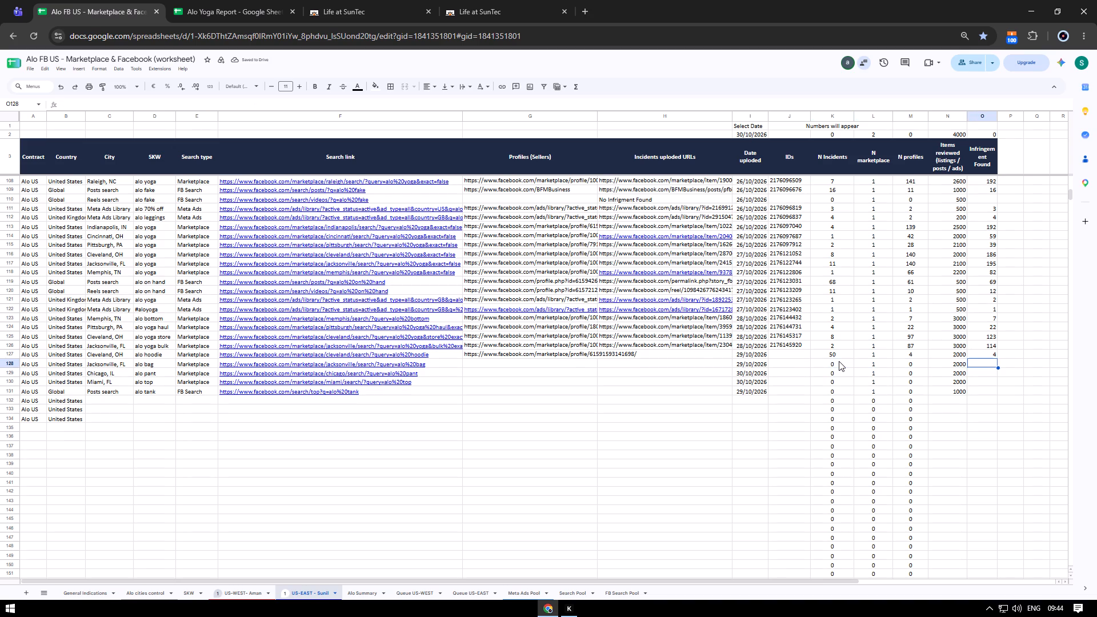
key(Left)
key(Up)
text(3000)
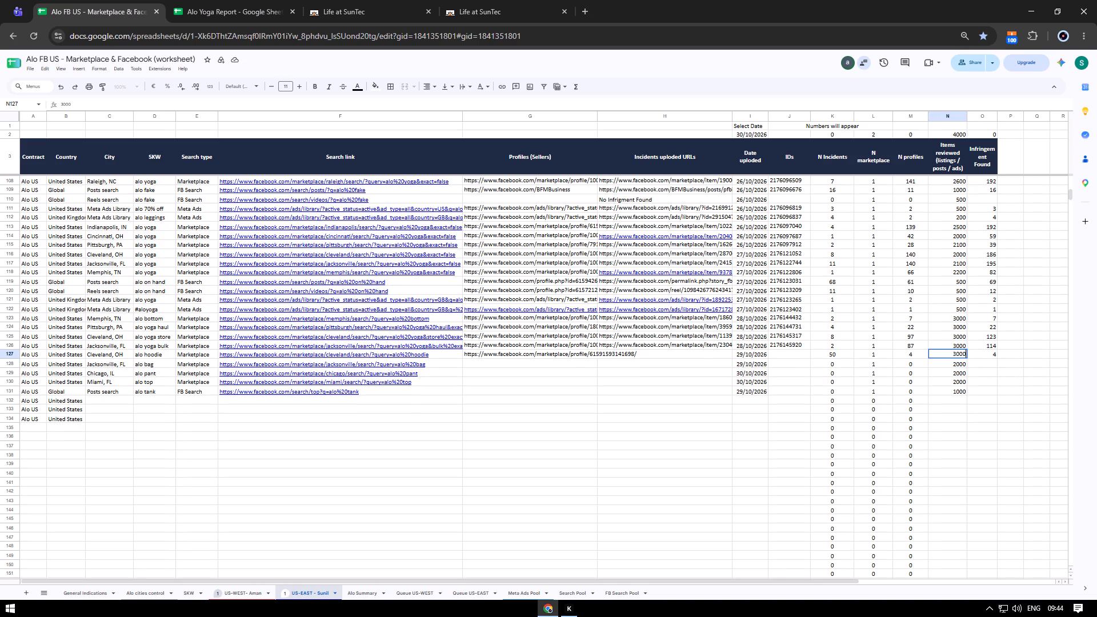
key(Down)
text(3000)
key(Right)
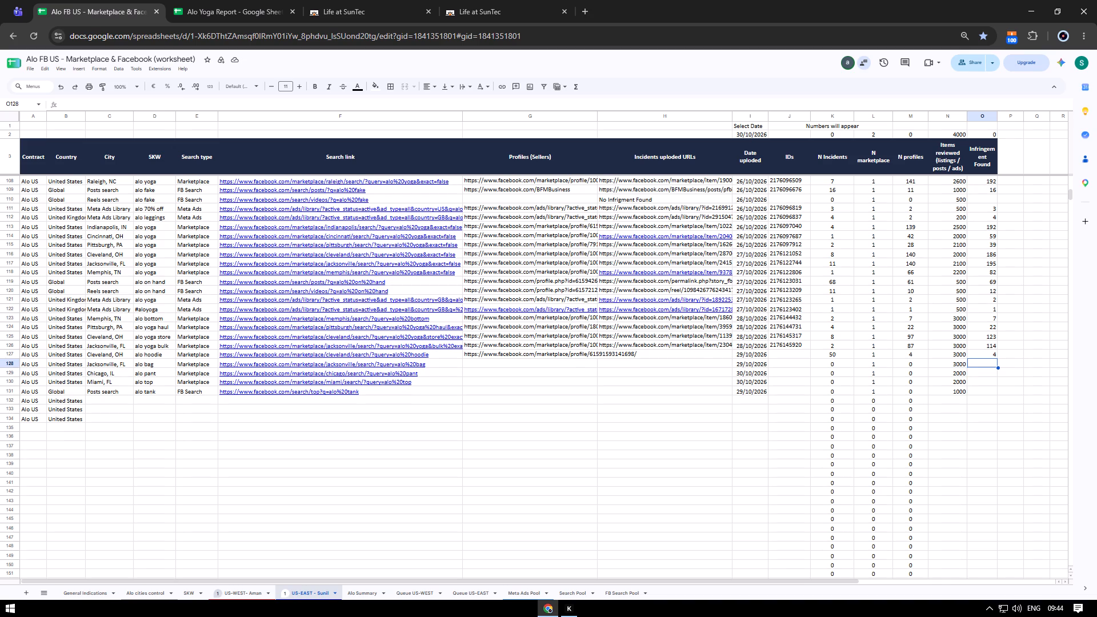
Enter Infringement Found as 12 for the Jacksonville alo bag row and 61 for the Cleveland alo hoodie row.
text(12)
key(Up)
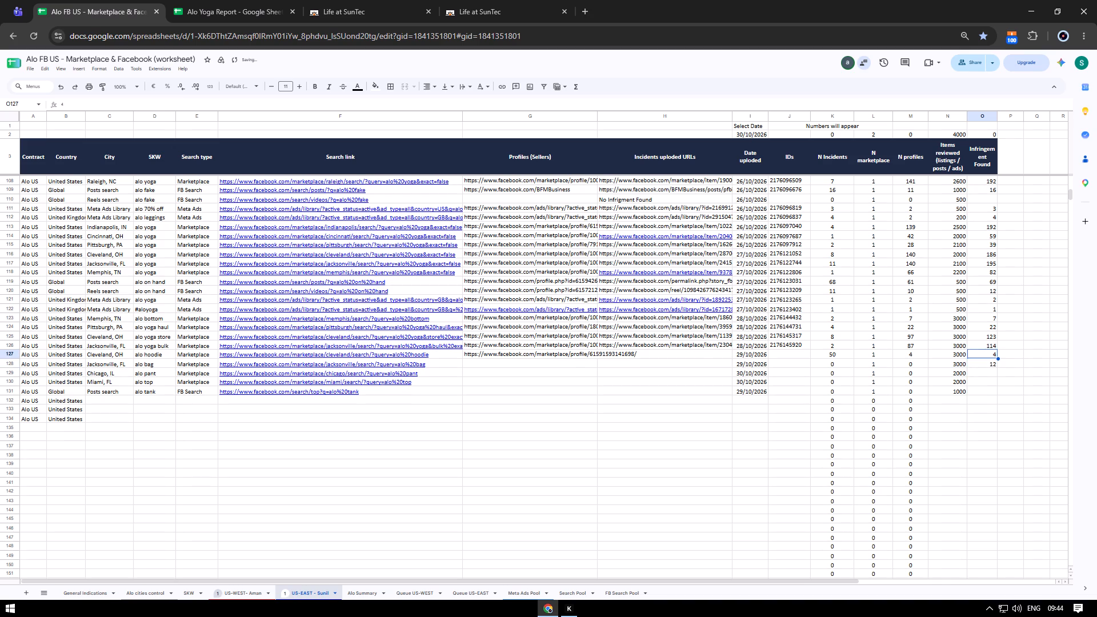
text(61)
key(Left)
key(Left)
key(Left)
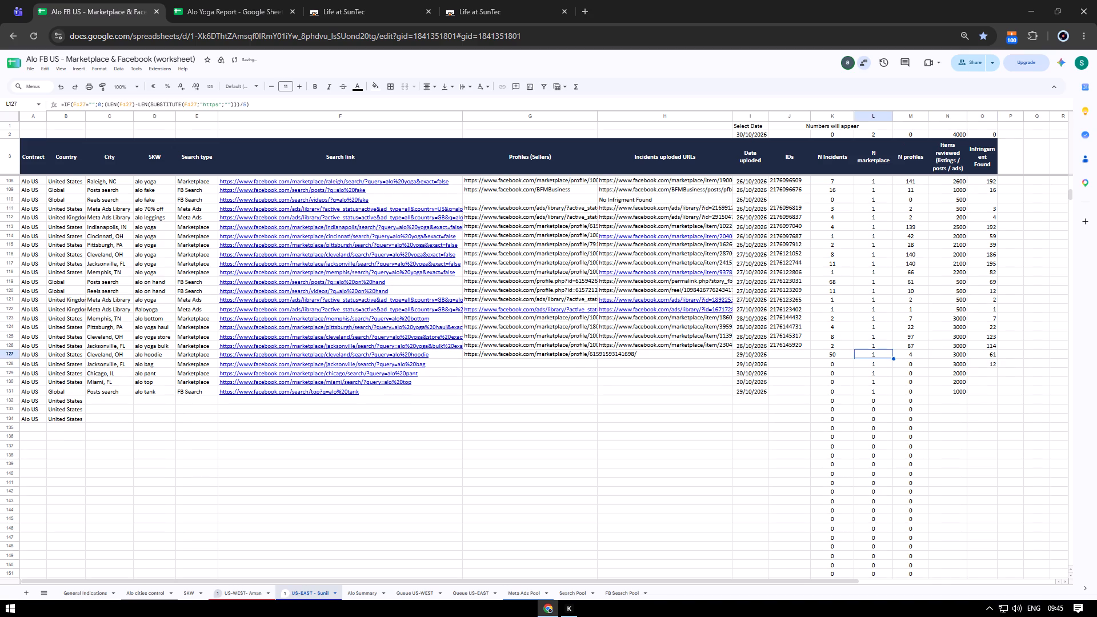
key(Left)
key(Left)
key(Left)
key(Left)
key(Left)
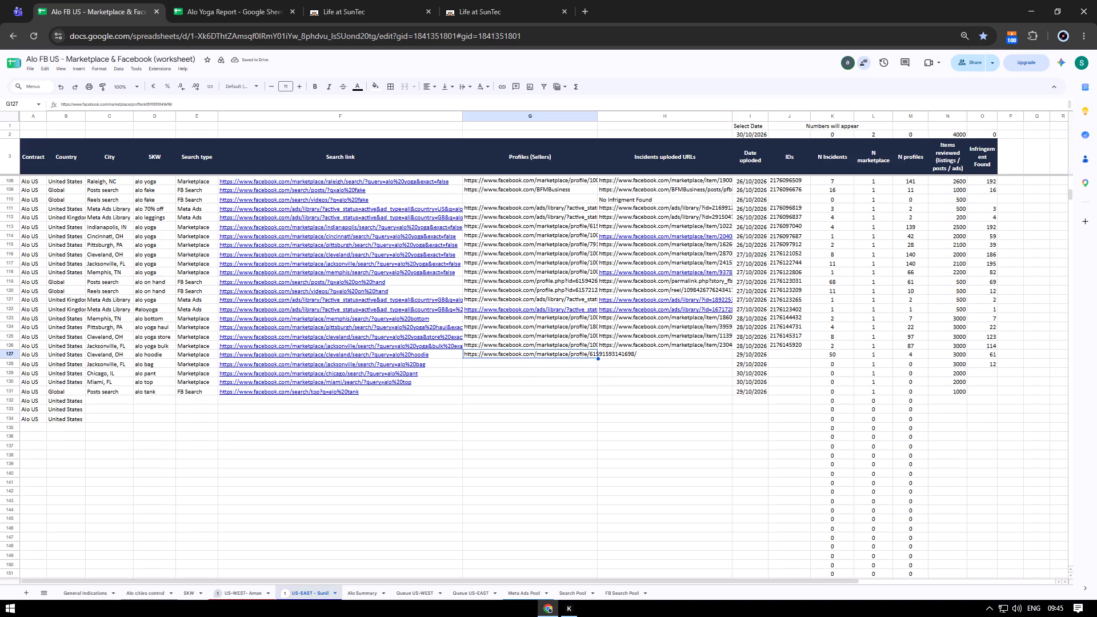
click(405, 366)
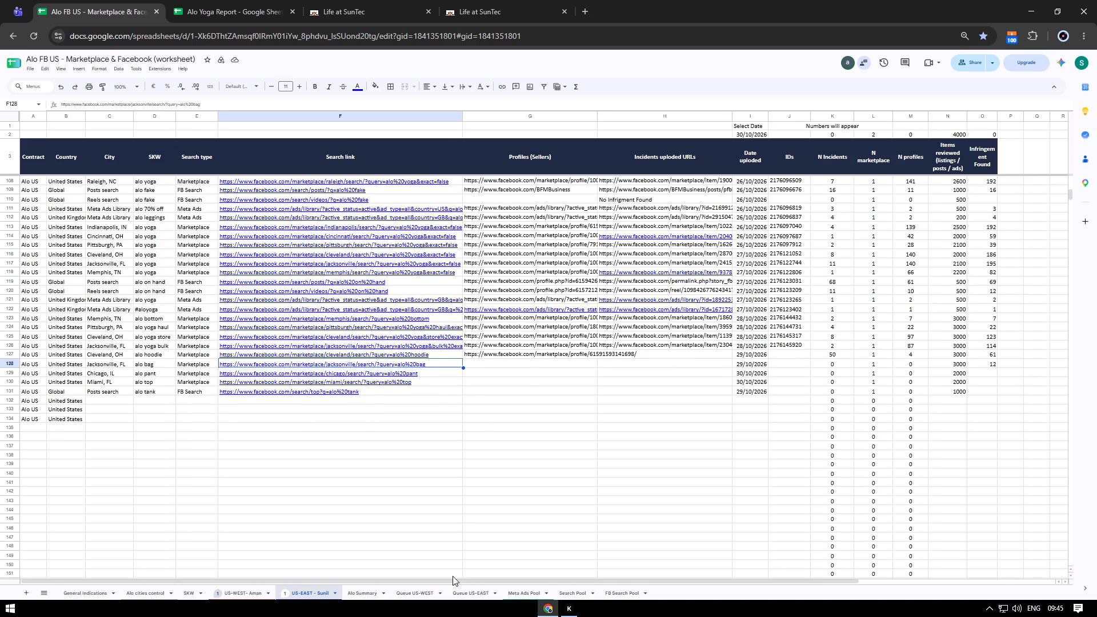
Switch to File Explorer and open the Downloads folder.
key(super+e)
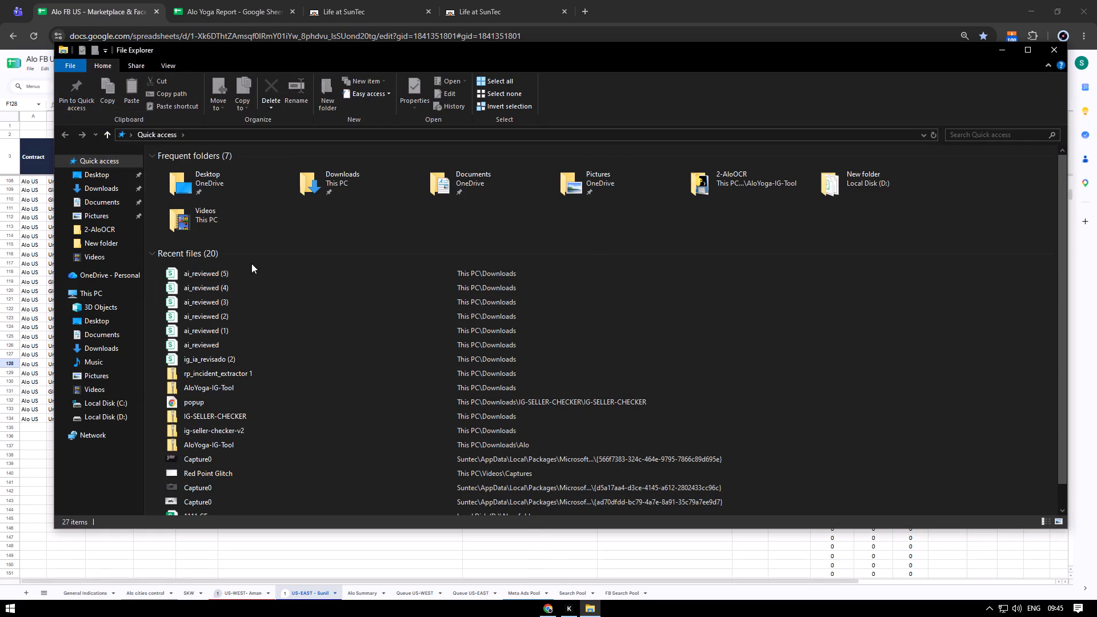
click(111, 177)
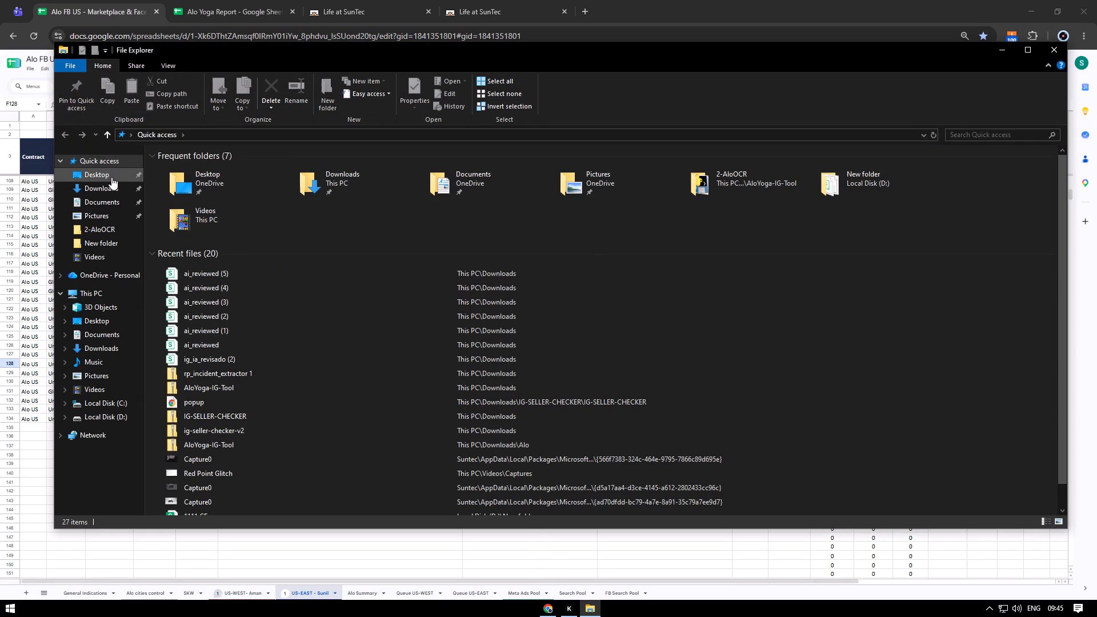
click(107, 187)
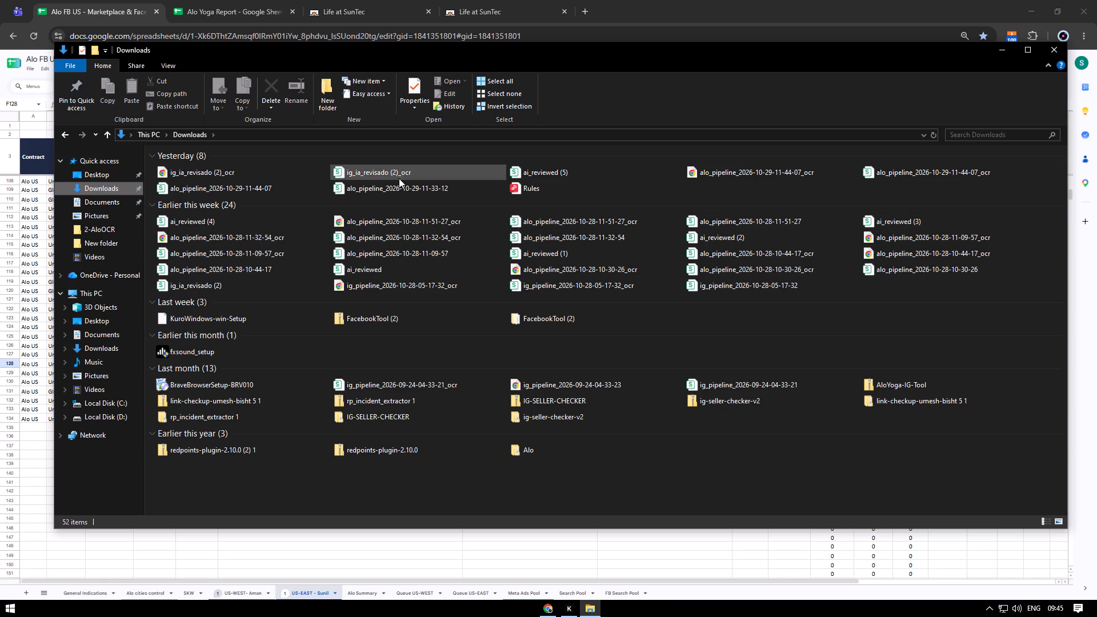
Open the ig_ia_revisado (2)_ocr web report from Downloads, filter it to counterfeit listings, look through them, and close it.
drag(271, 175, 654, 0)
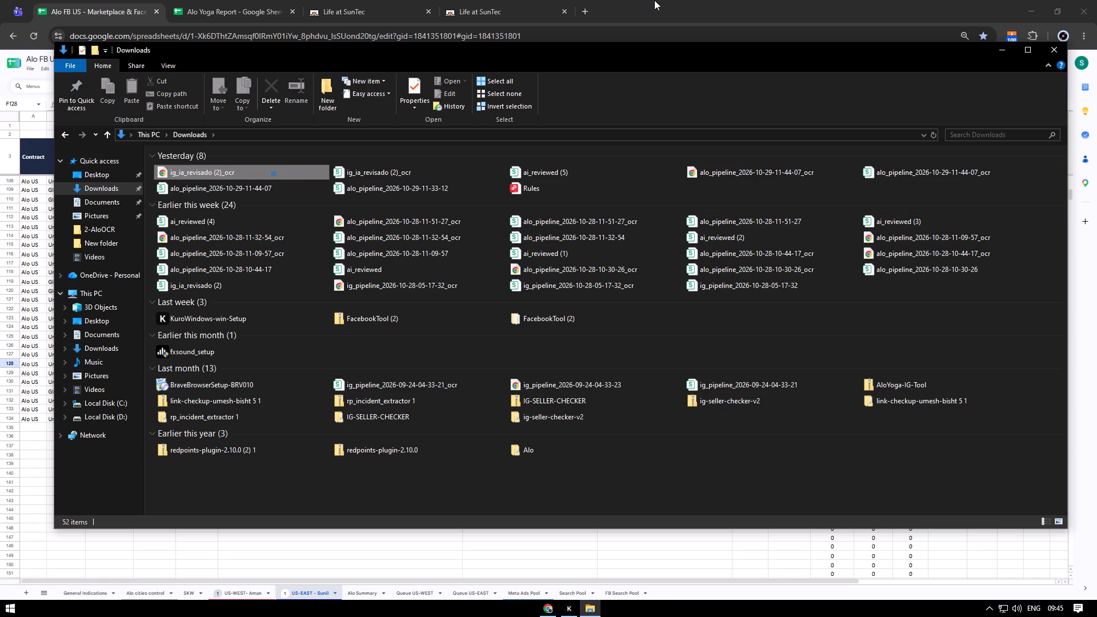
drag(654, 0, 281, 163)
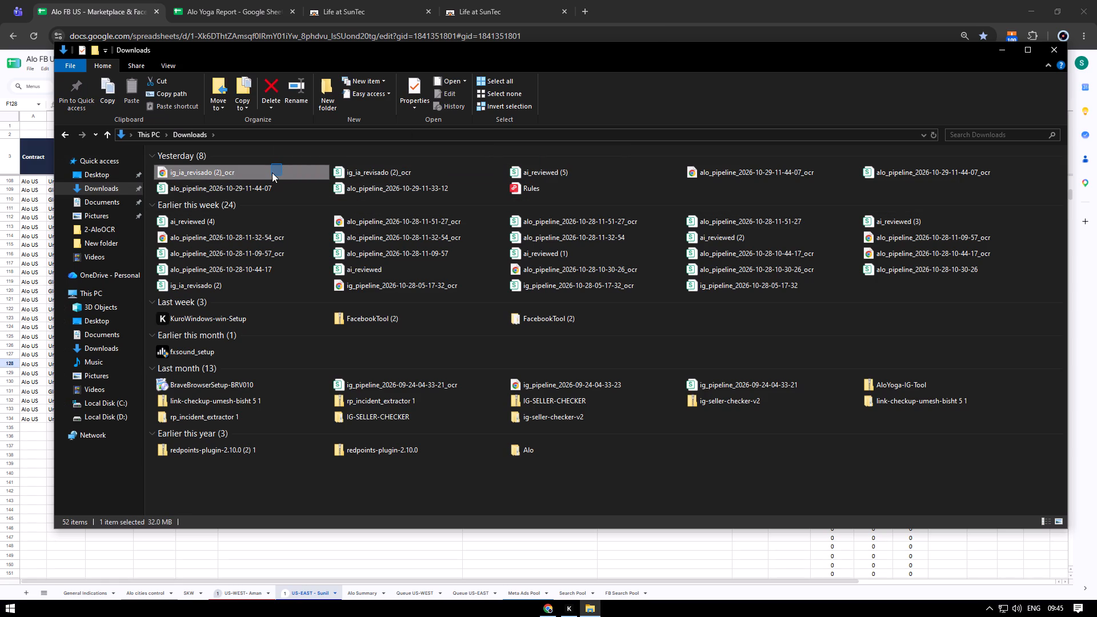
double_click(272, 173)
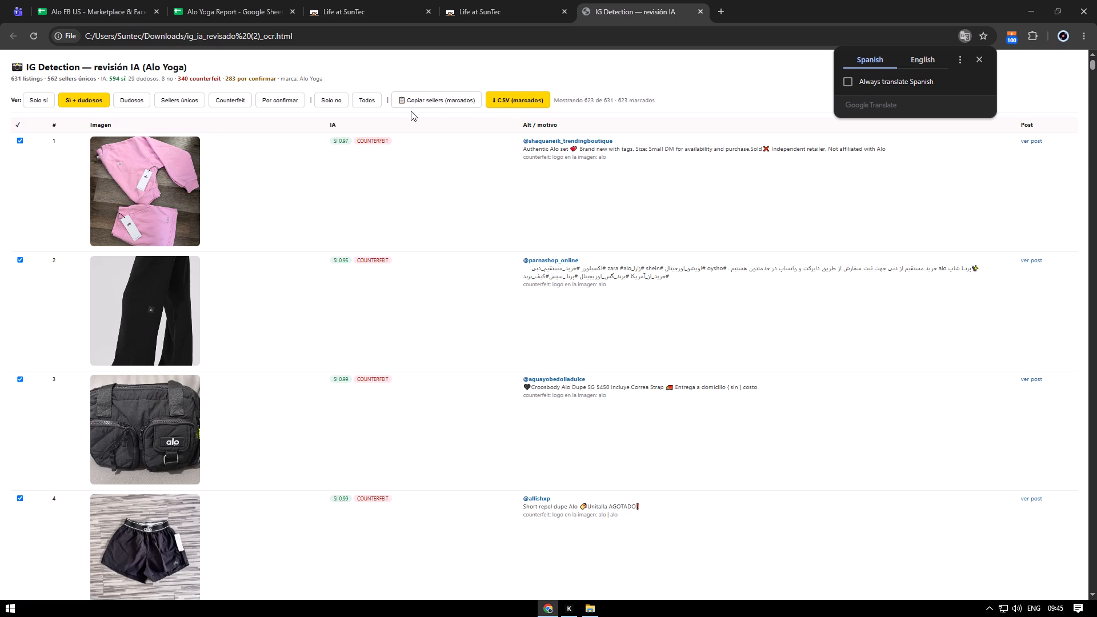
click(234, 103)
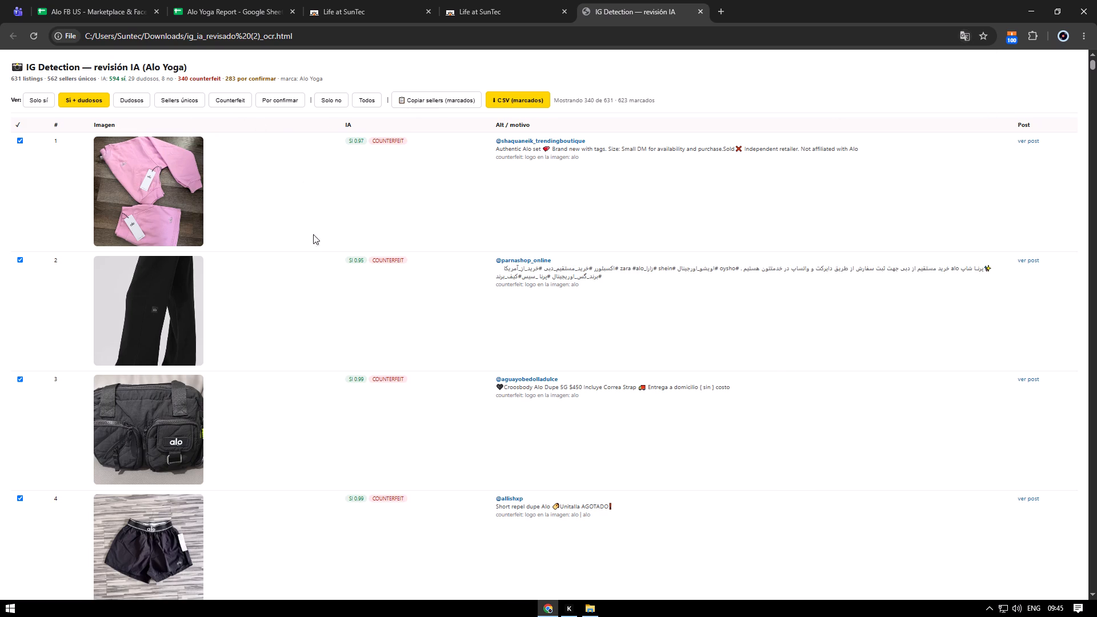
scroll(325, 283, down, 6)
scroll(325, 283, up, 12)
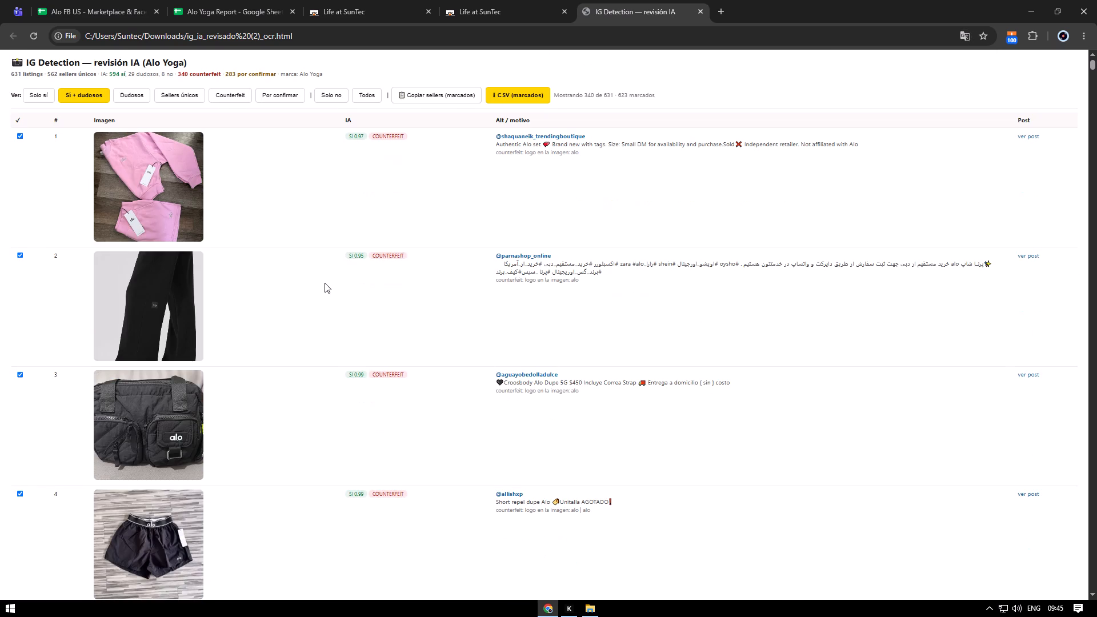
middle_click(588, 0)
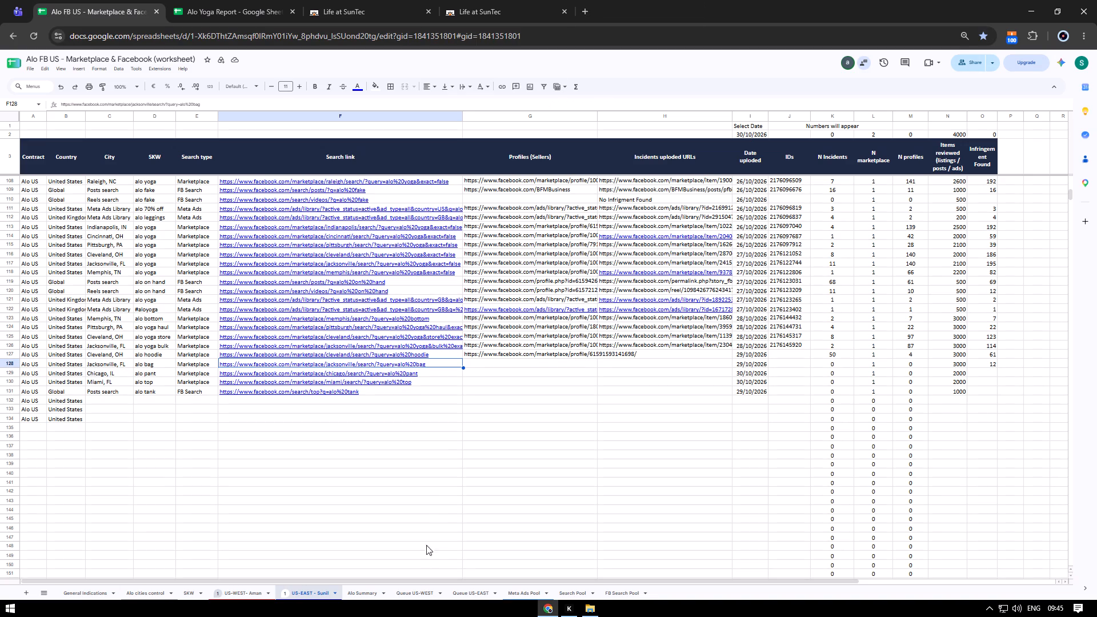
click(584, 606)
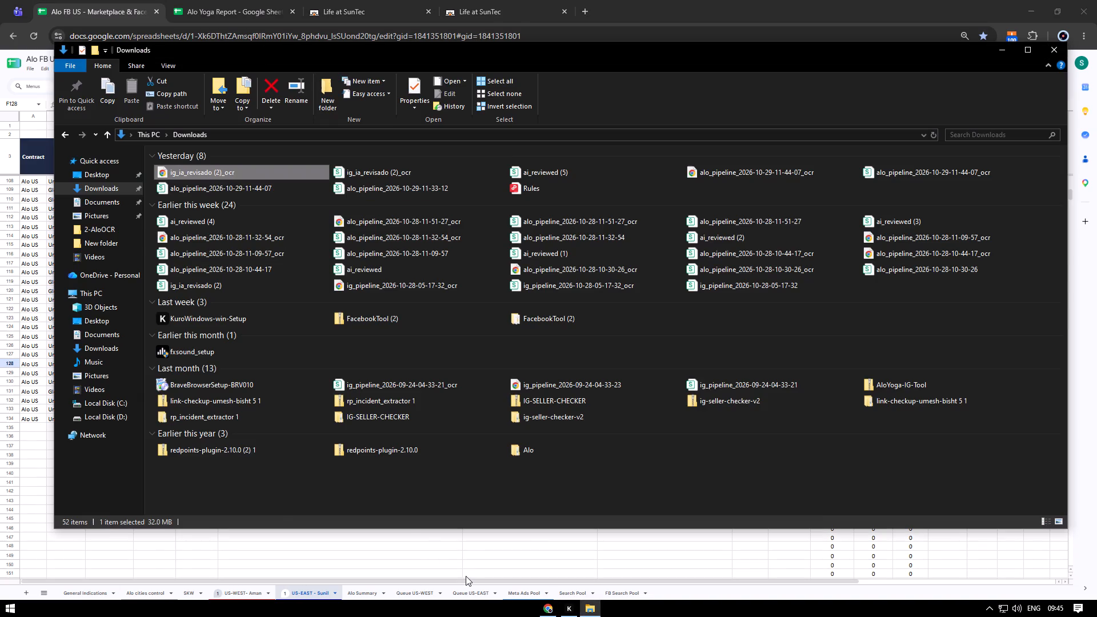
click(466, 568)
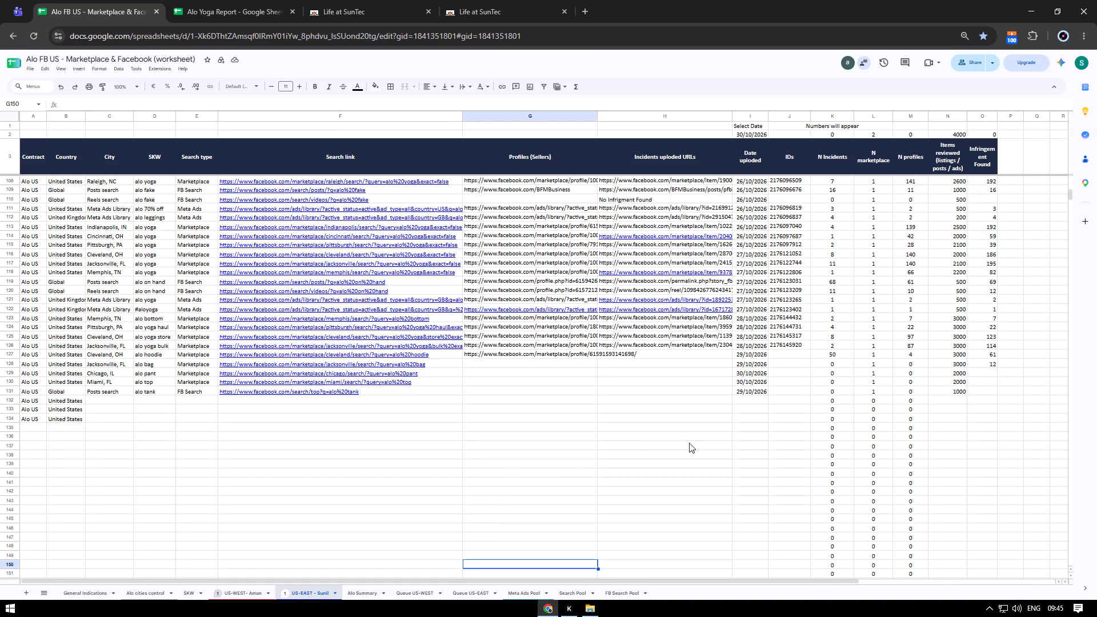
Clear the Infringement Found value in the Jacksonville alo bag row of the US-EAST sheet.
click(982, 366)
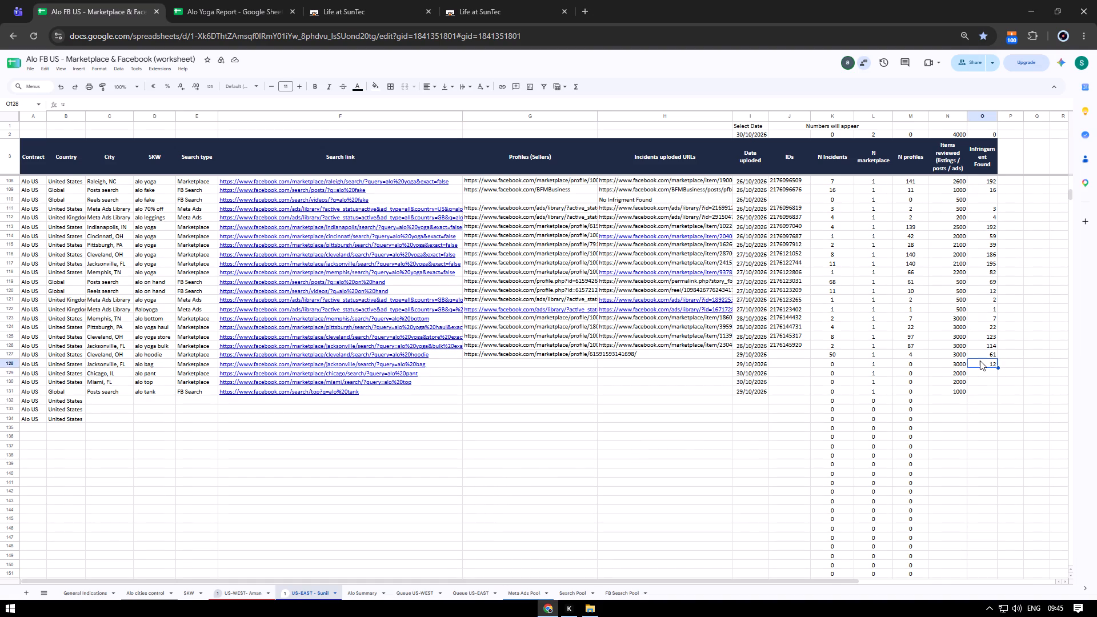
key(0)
key(Left)
key(Left)
key(Left)
key(Left)
key(Right)
key(Right)
key(Right)
key(Right)
key(Delete)
Set the Jacksonville alo bag row's Date uploaded to 30/10/2026 by copying the date from the Chicago alo pant row.
key(Left)
key(Left)
key(Left)
key(Left)
key(Left)
key(Left)
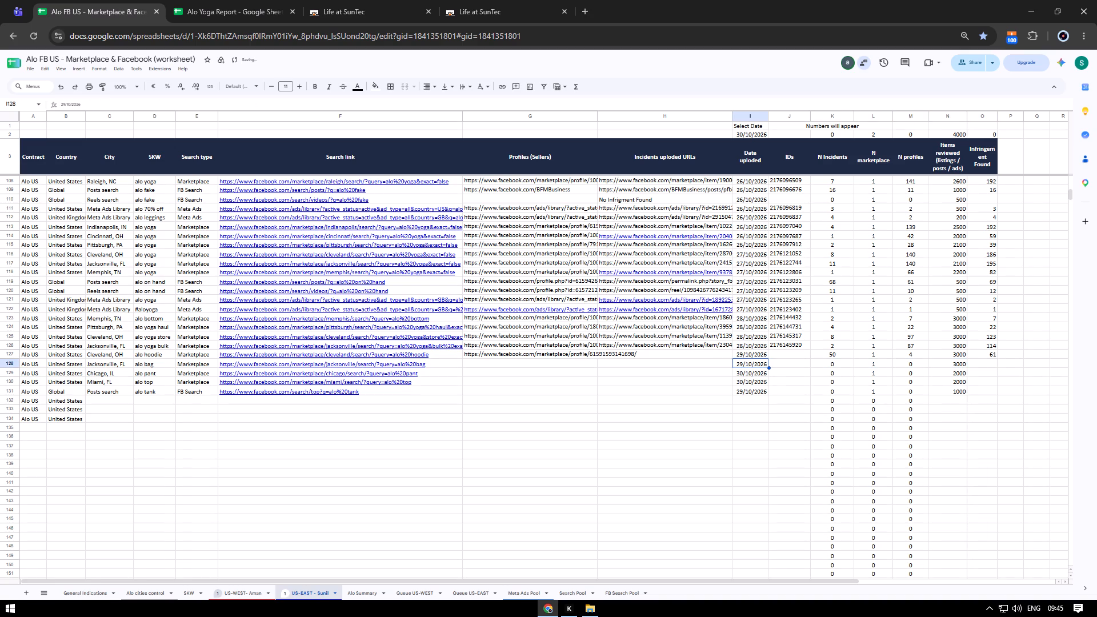
key(ctrl+semicolon)
key(Down)
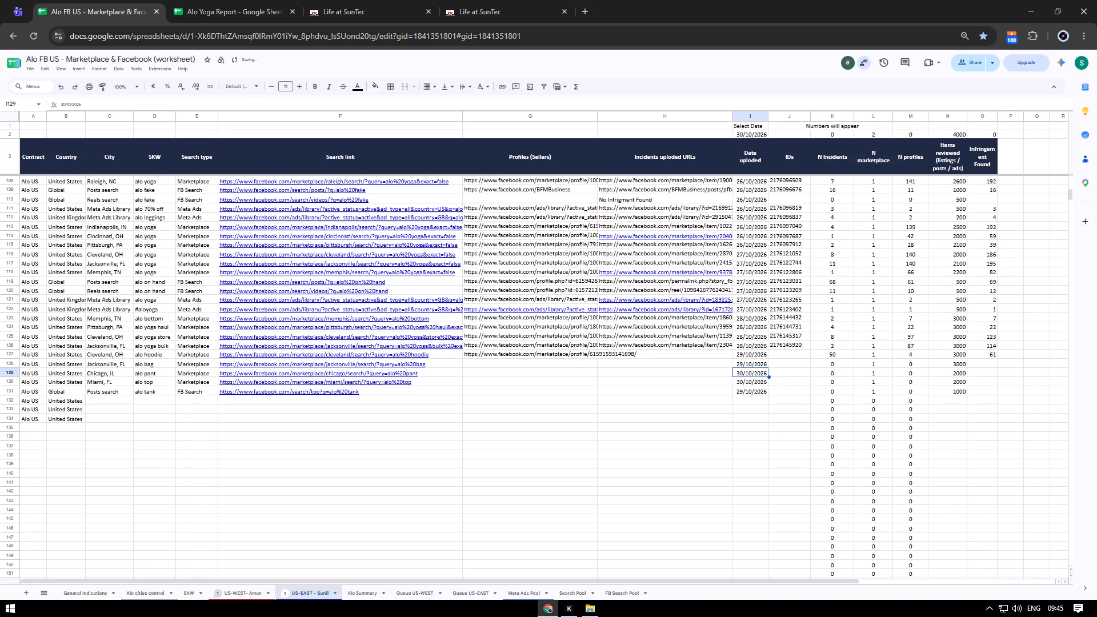
key(ctrl+c)
key(Up)
key(ctrl+v)
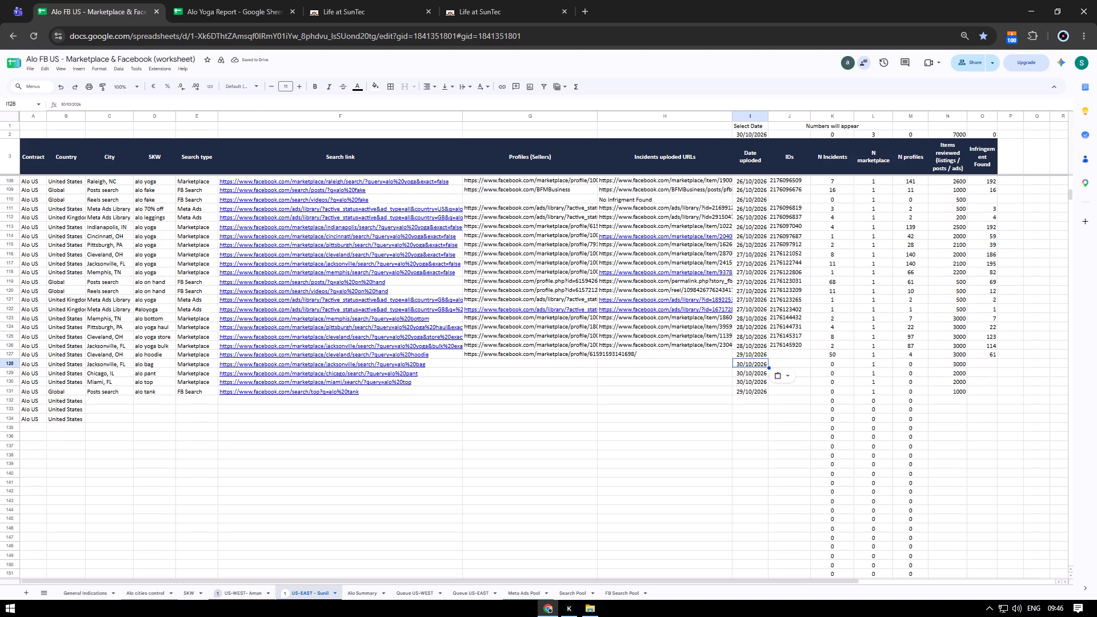
Switch to the Alo Yoga Report and go to the Searches reviewed cell in Sunil's 29/10/2026 row.
key(ctrl+Tab)
key(Left)
key(Left)
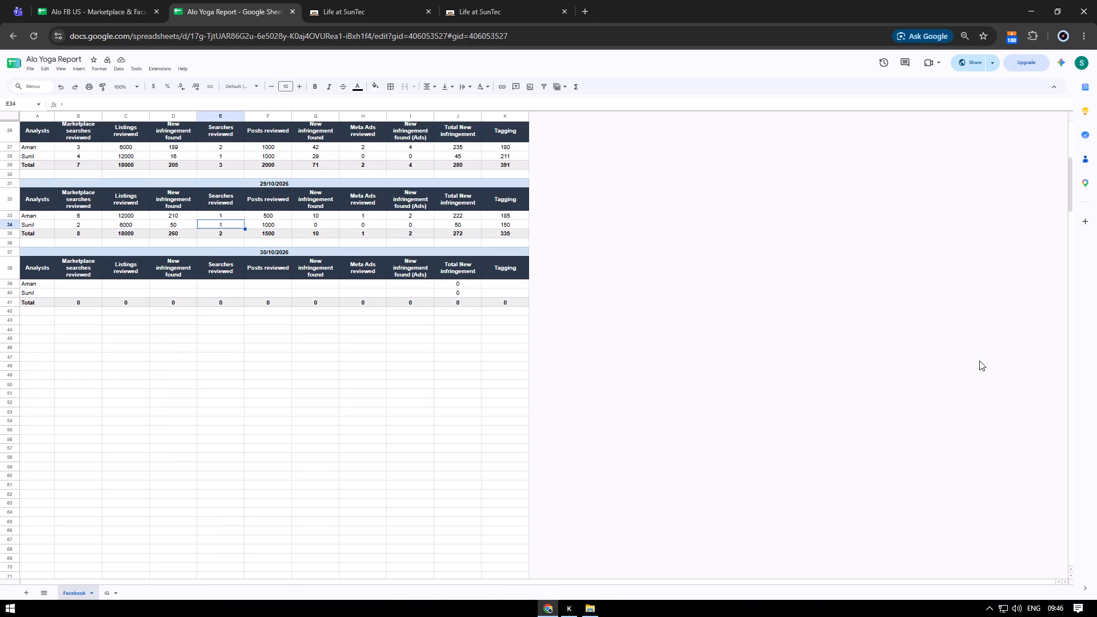
In the Alo Yoga Report's 29/10/2026 table, set Sunil's Marketplace searches reviewed to 1 and Listings reviewed to 3000.
key(Left)
key(Left)
key(Left)
key(1)
key(Right)
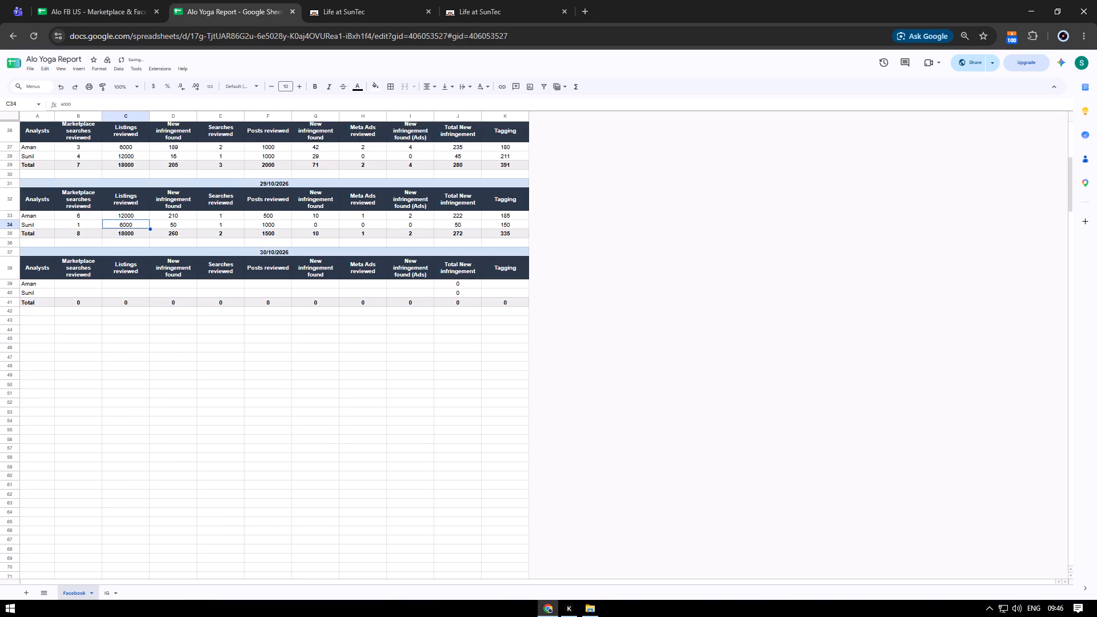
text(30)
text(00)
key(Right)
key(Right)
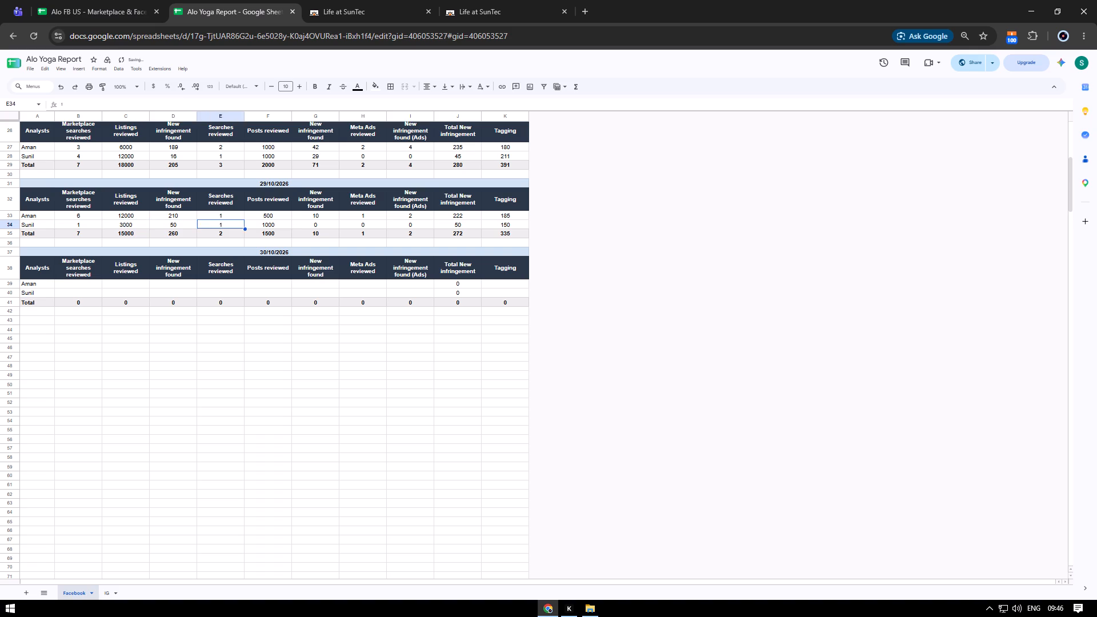
Return to the Alo FB US worksheet and examine the Incidents uploaded URLs entry in the Cleveland alo hoodie row.
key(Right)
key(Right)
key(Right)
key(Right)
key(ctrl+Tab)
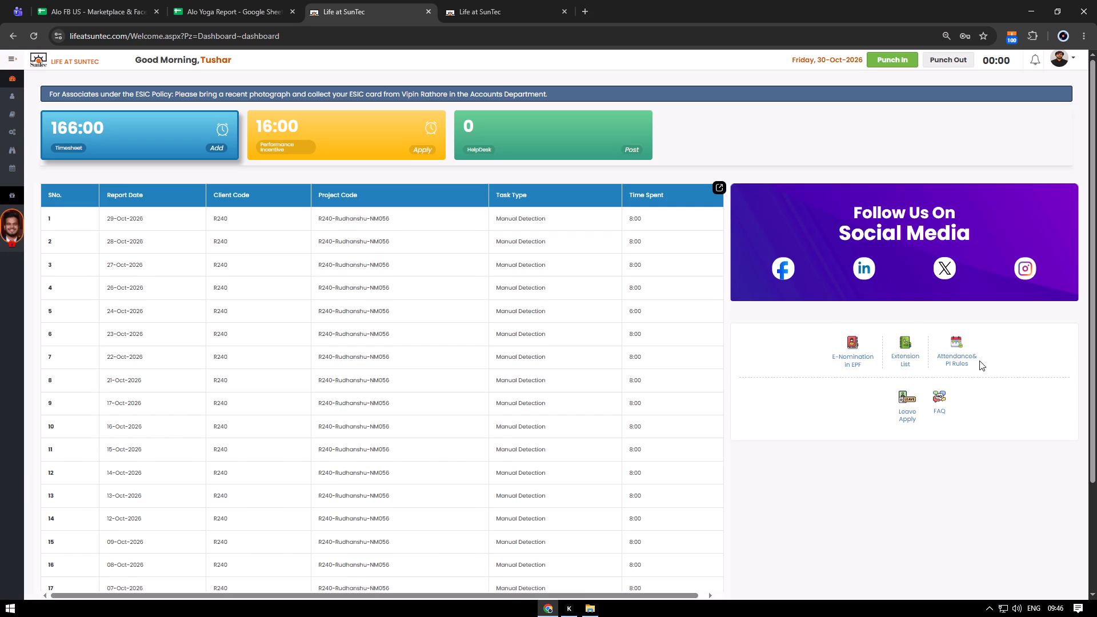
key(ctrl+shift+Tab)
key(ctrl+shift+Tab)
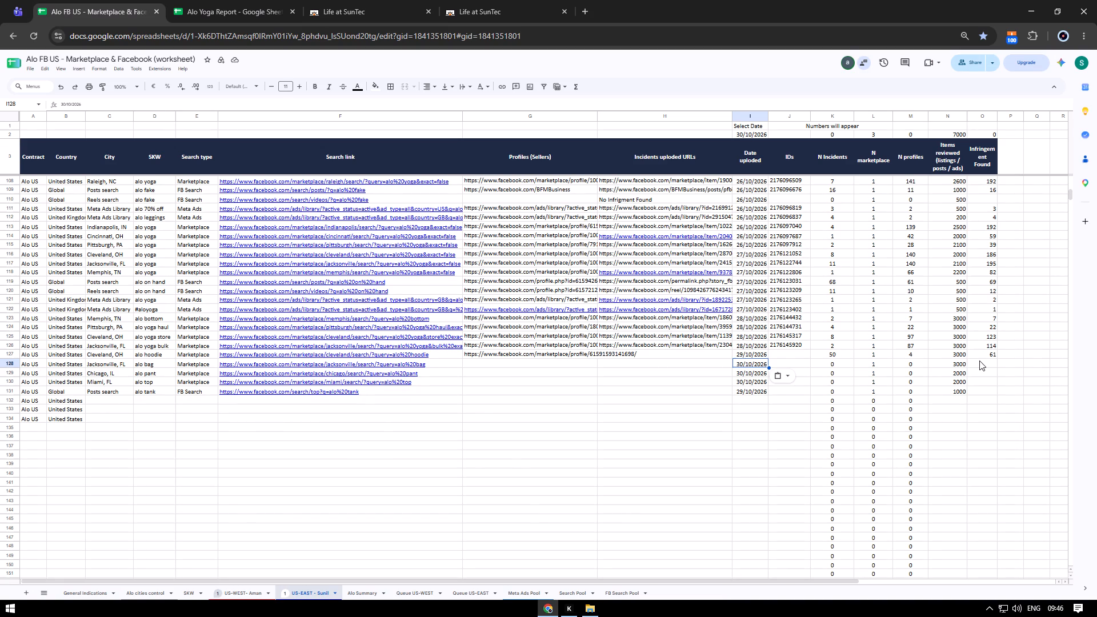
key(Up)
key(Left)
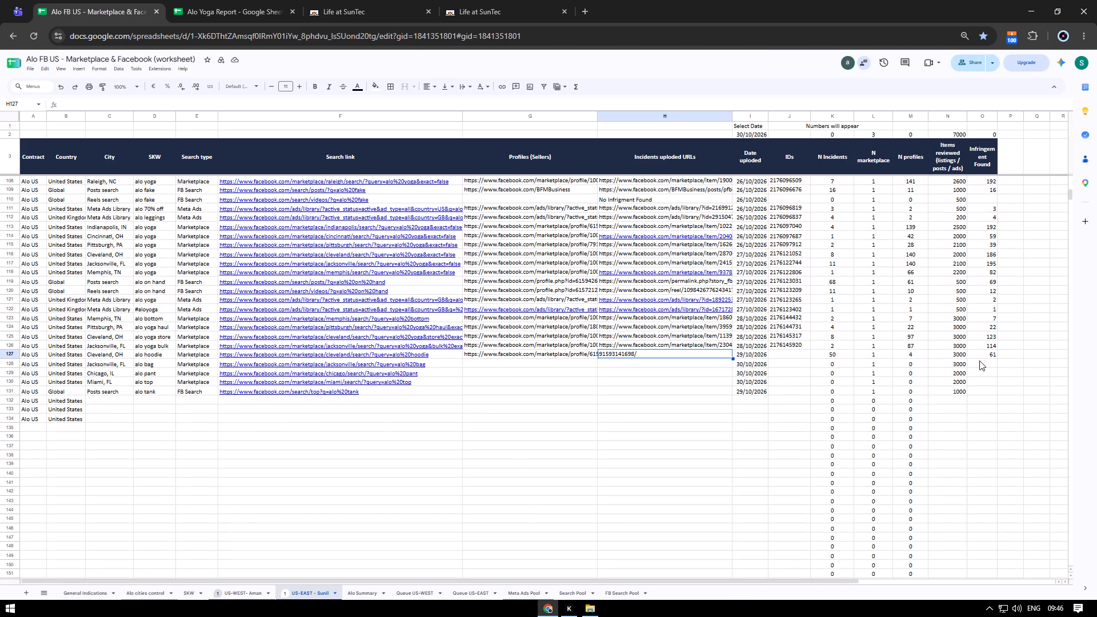
Open the Yudhraa Facebook OCR spreadsheet in a new tab and copy the Post URLs of all its filtered Counterfeit rows.
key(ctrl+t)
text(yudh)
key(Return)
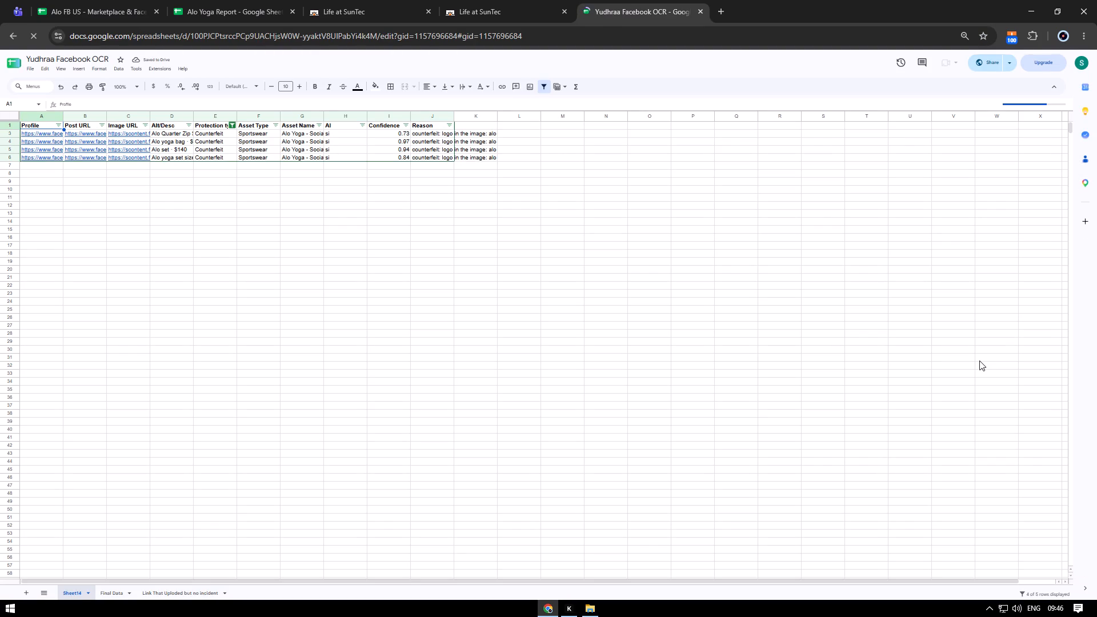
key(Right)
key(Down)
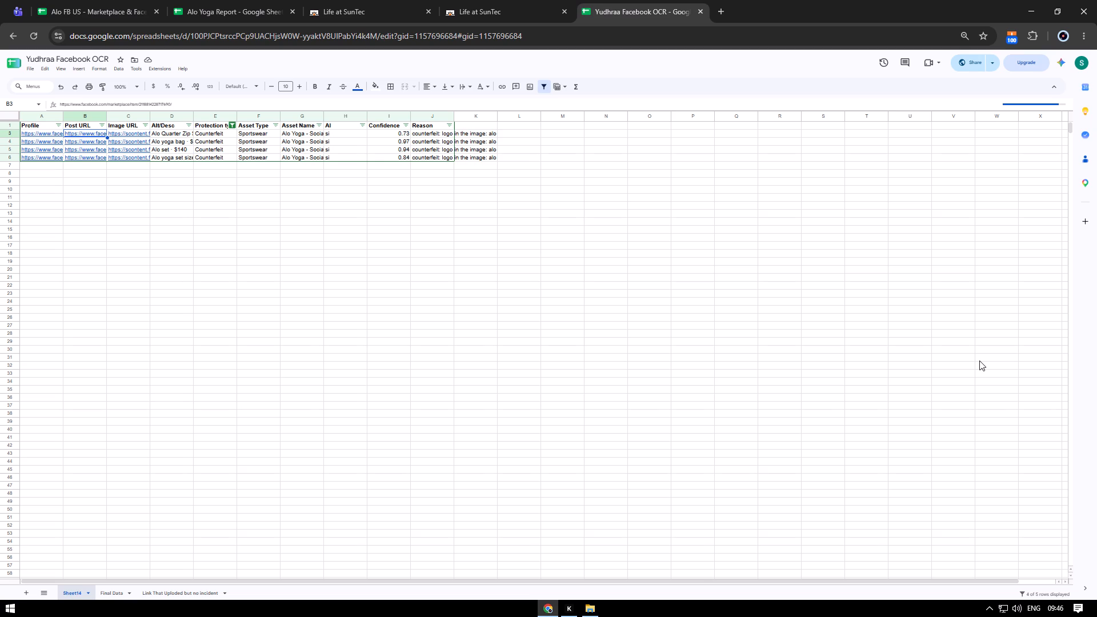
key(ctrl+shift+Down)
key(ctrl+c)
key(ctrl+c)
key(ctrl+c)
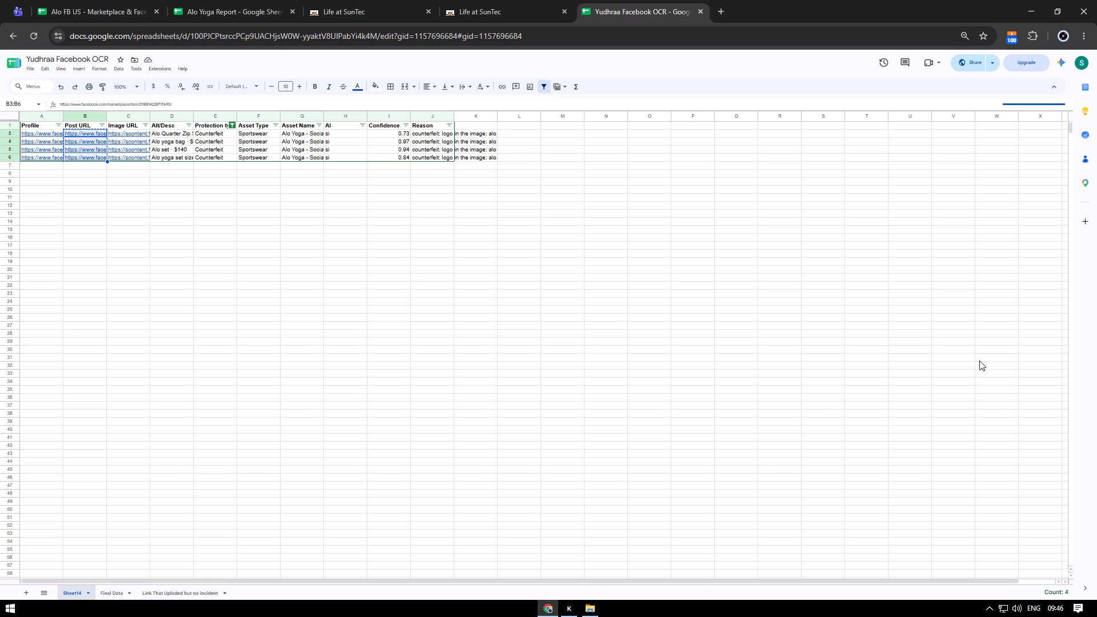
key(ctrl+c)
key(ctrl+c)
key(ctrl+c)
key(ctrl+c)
Open another new browser tab and begin entering an address starting with "re".
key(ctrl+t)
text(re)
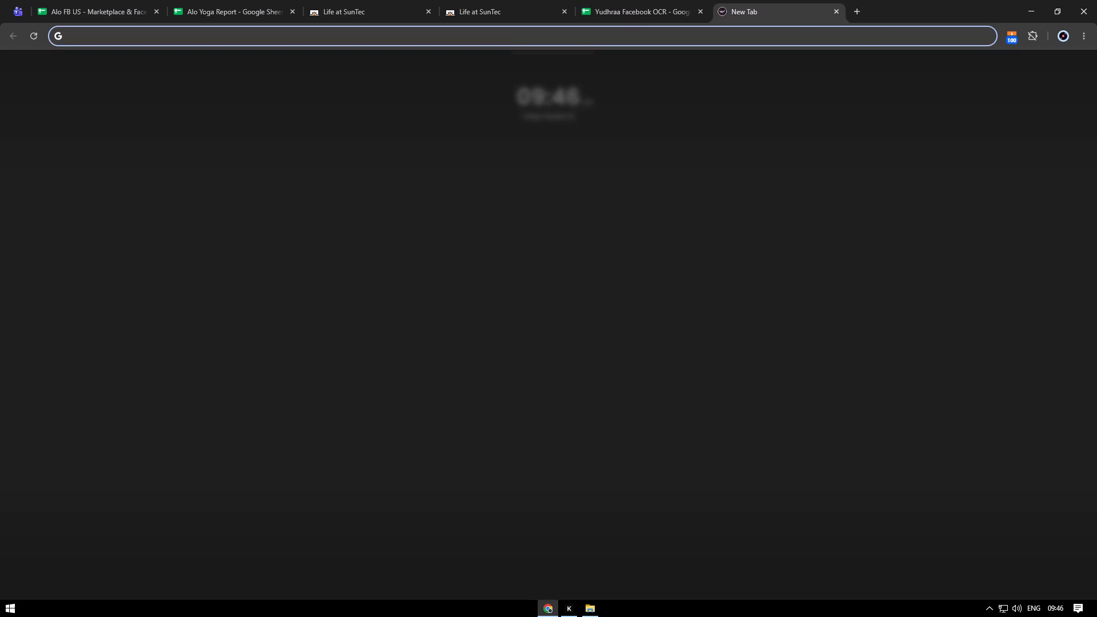
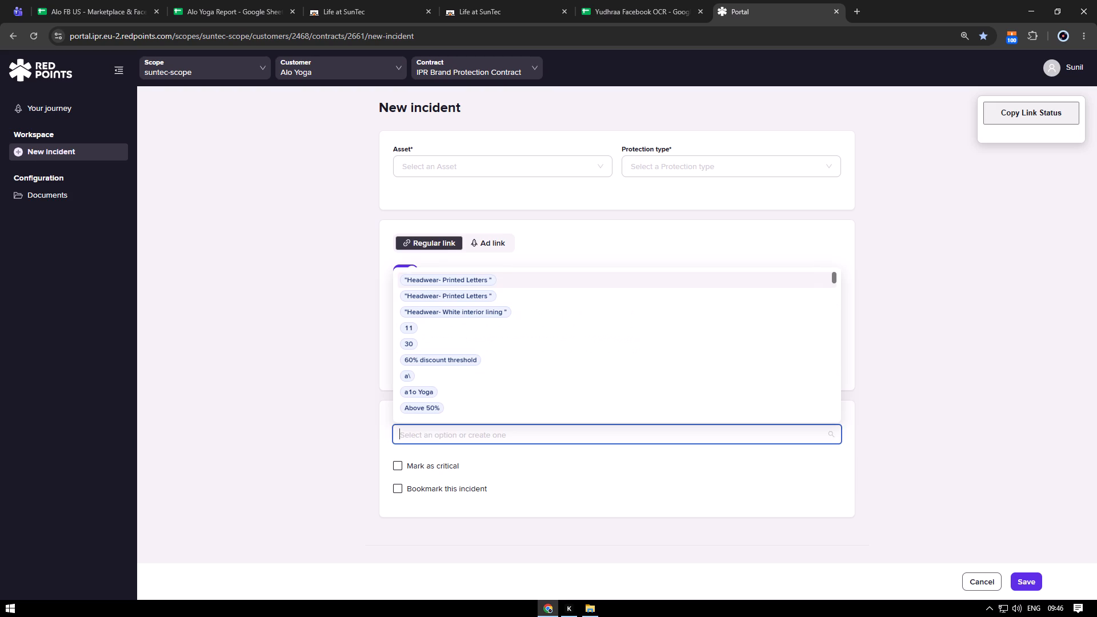
Tag the new incident with Facebook - Internal upload.
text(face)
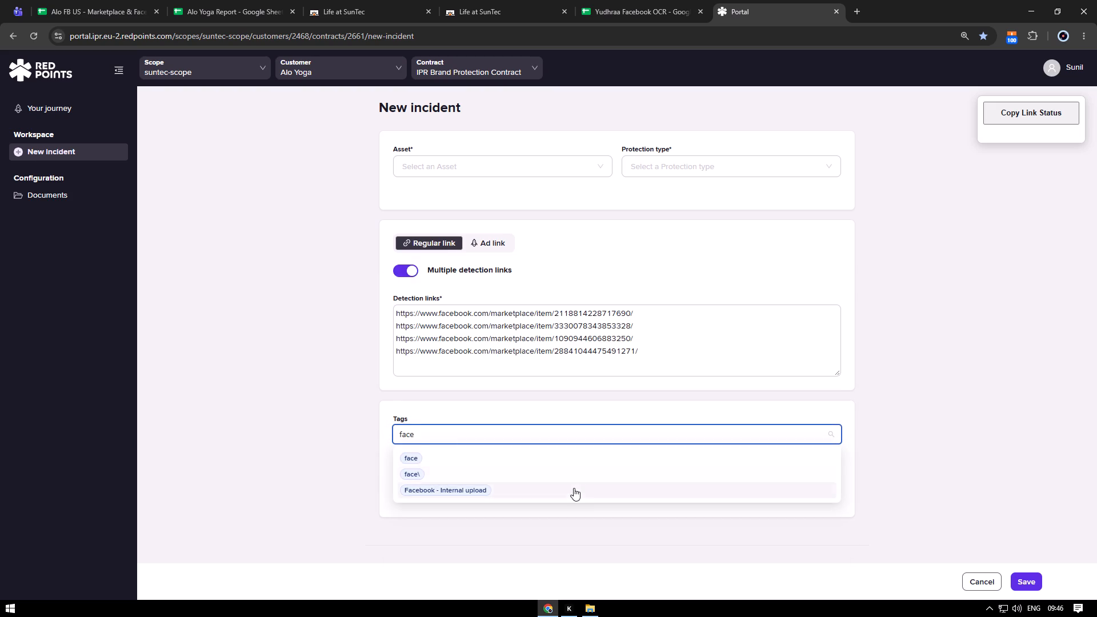
click(574, 491)
Set the incident's asset to Alo Yoga - Social Media Facebook and its protection type to Product counterfeit.
click(432, 176)
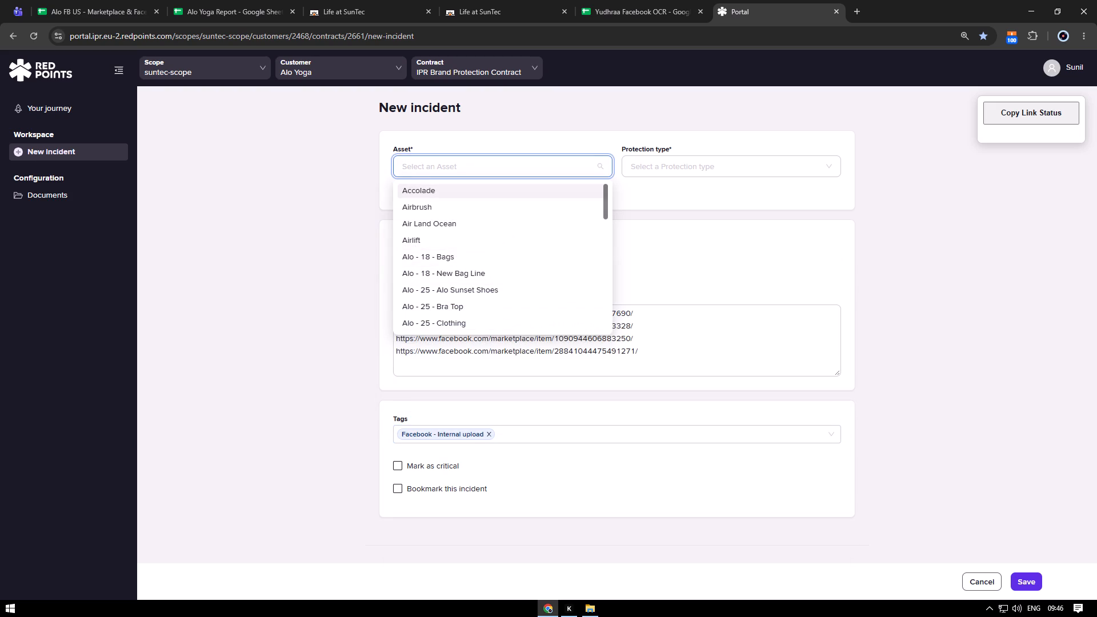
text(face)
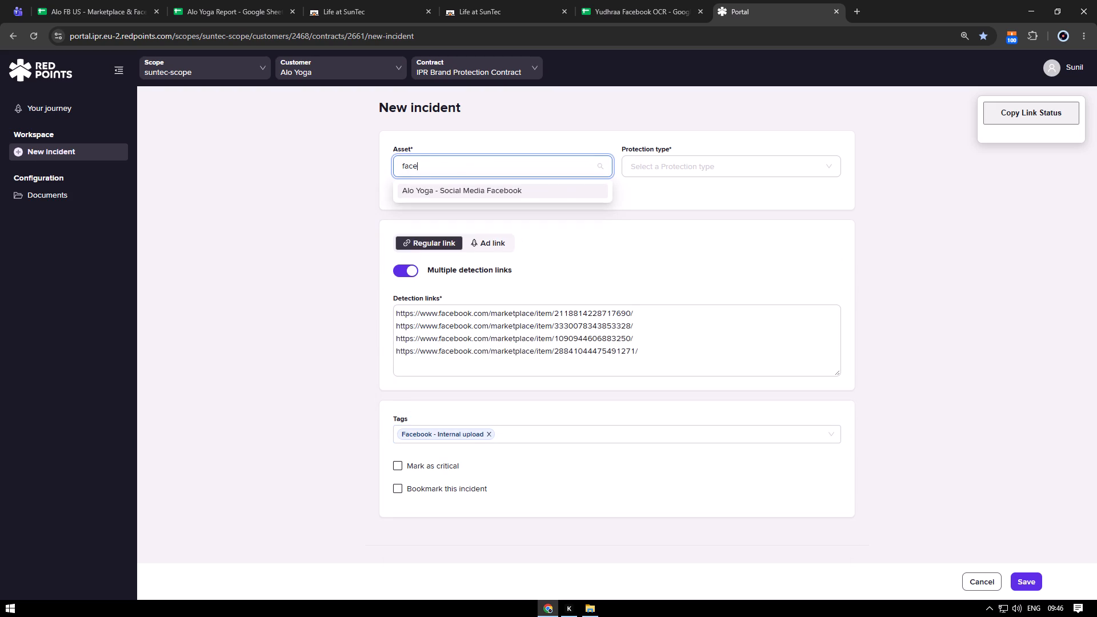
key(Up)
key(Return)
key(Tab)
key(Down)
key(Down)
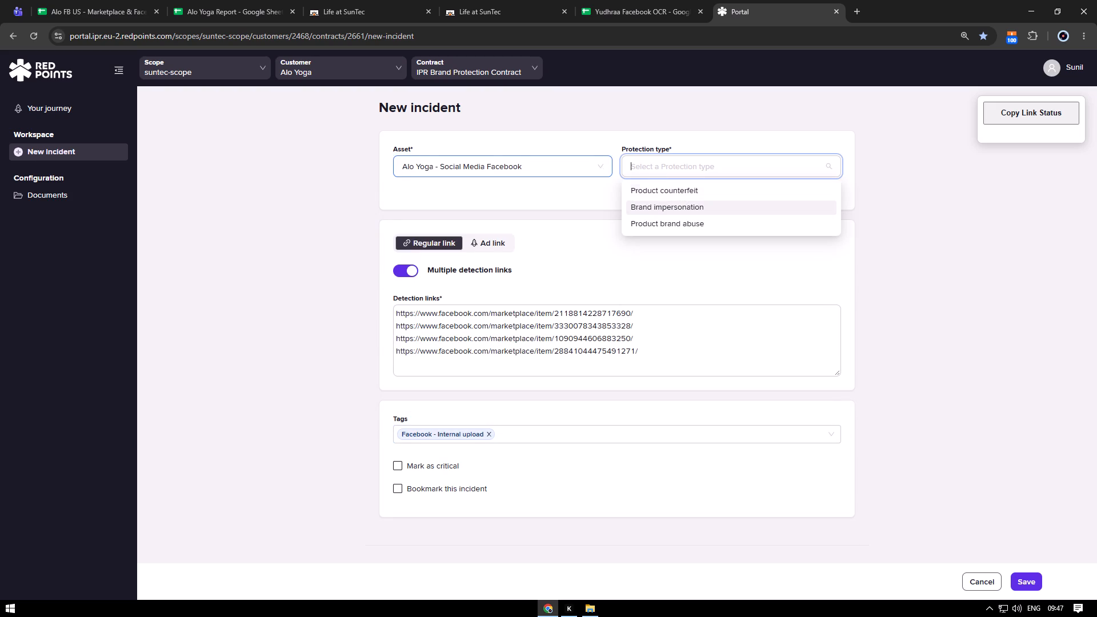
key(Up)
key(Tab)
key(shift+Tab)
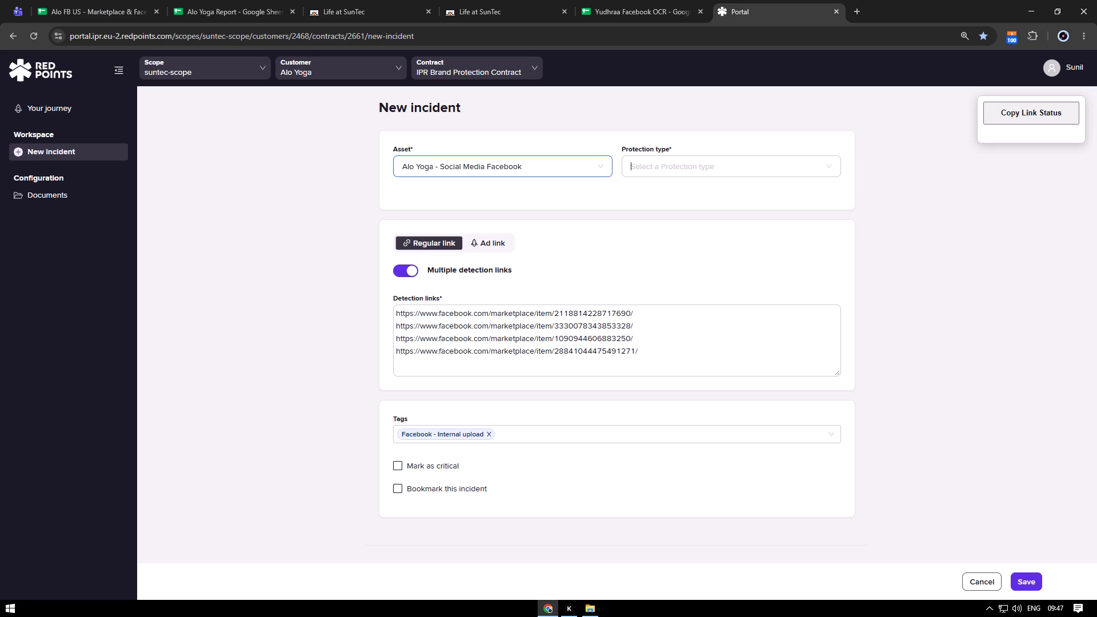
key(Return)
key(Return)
Save the new incident with the four Facebook Marketplace detection links, and close the Red Points portal page.
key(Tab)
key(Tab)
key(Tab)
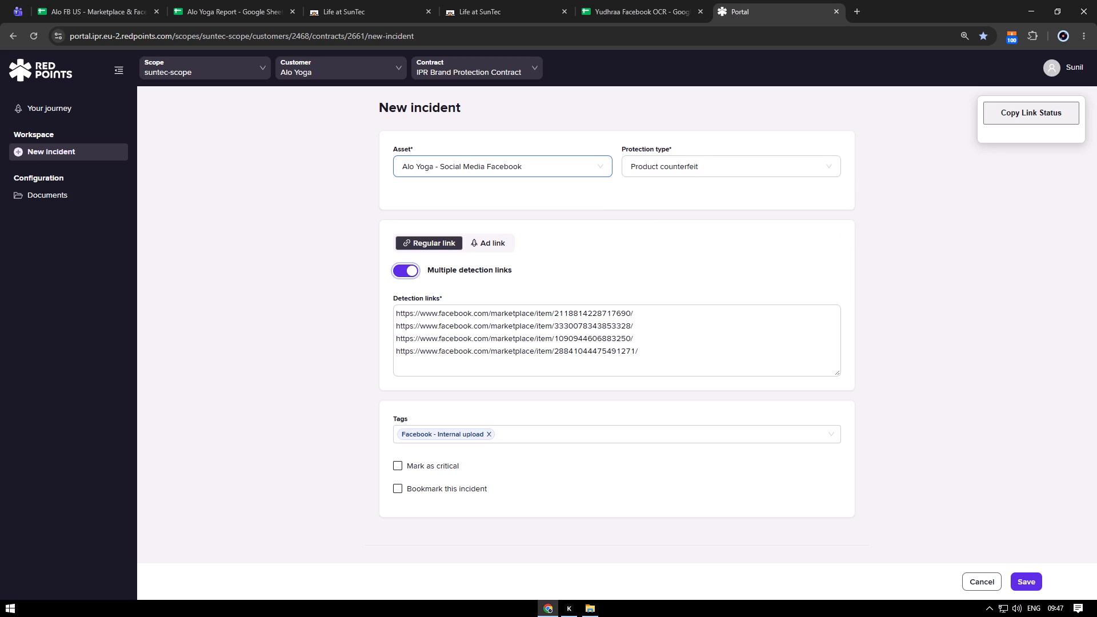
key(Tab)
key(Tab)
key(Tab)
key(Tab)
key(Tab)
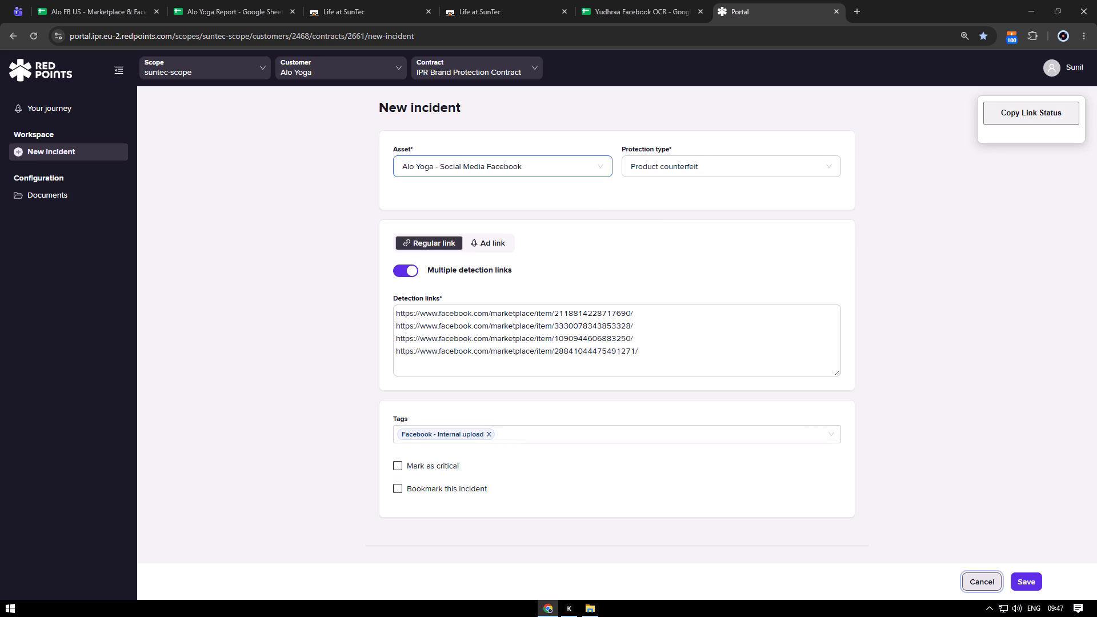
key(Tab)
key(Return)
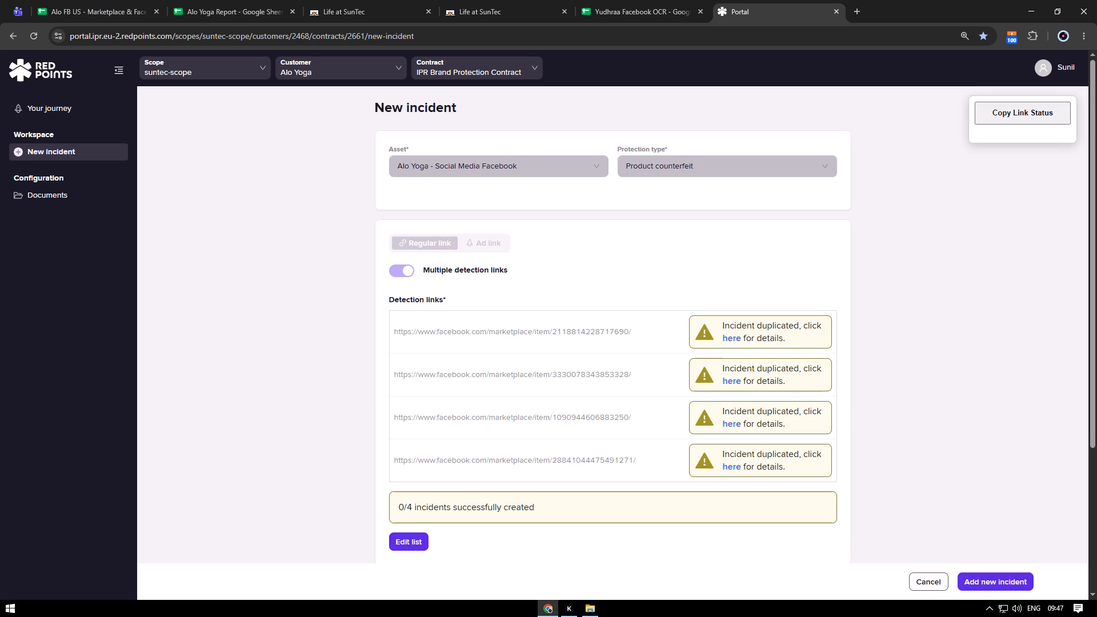
middle_click(734, 0)
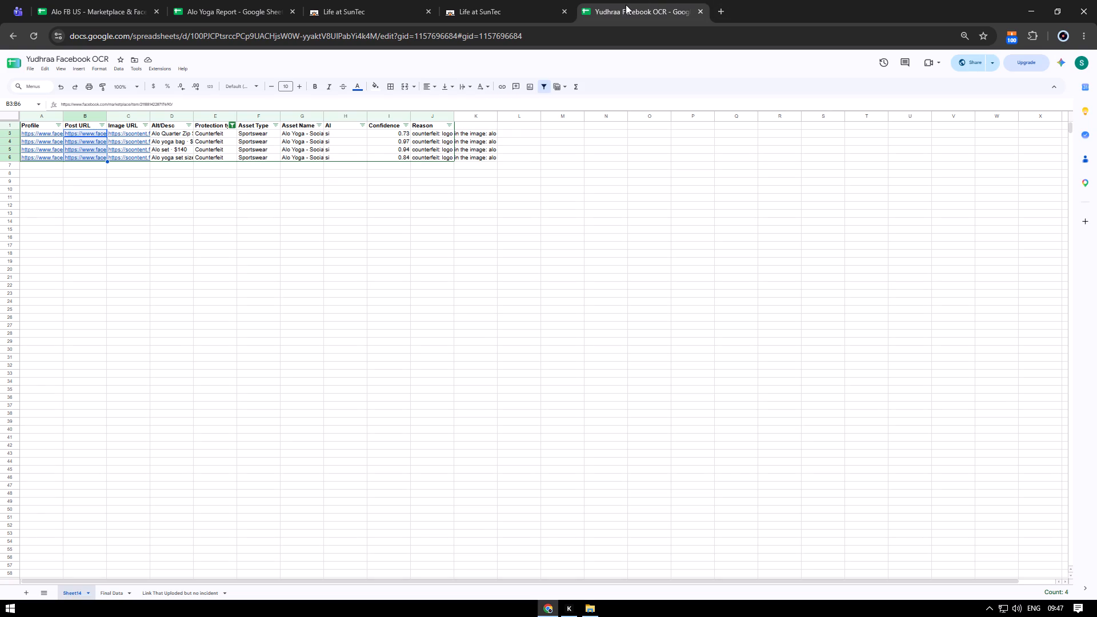
Compare the two open Life at SunTec dashboards and close the first one, keeping the second open.
scroll(623, 6, up, 1)
click(464, 0)
click(373, 0)
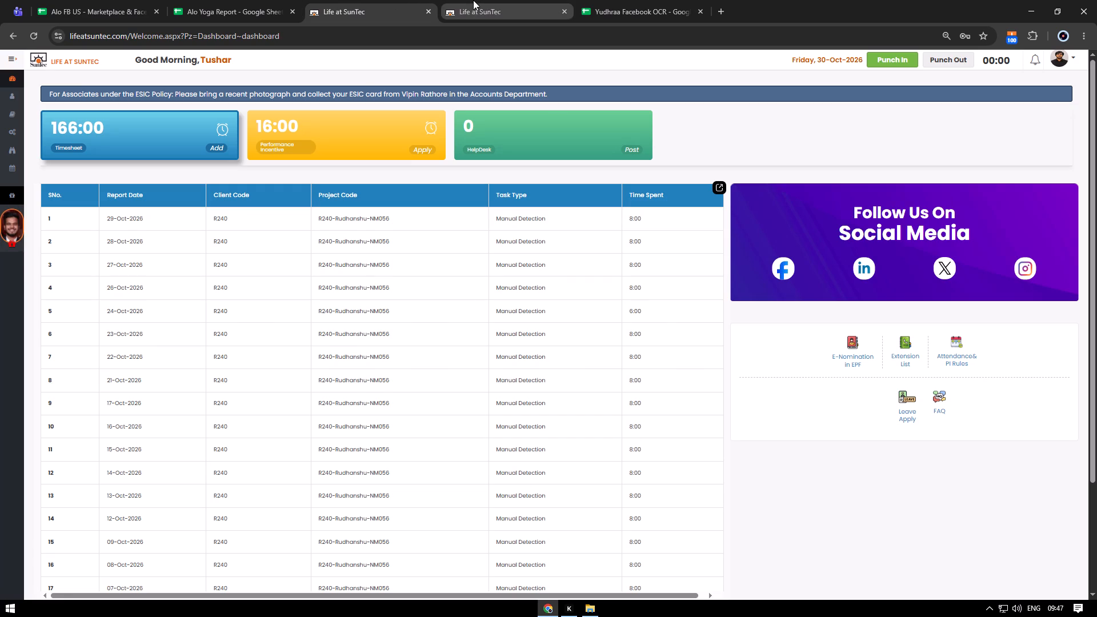
click(451, 0)
click(381, 0)
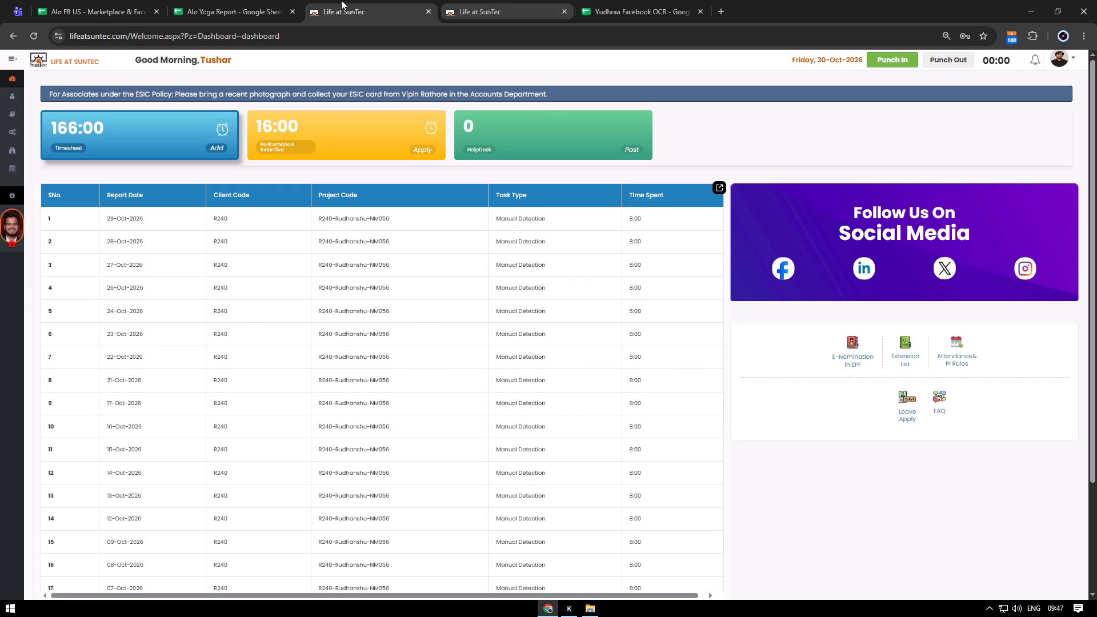
click(341, 0)
click(530, 0)
middle_click(399, 2)
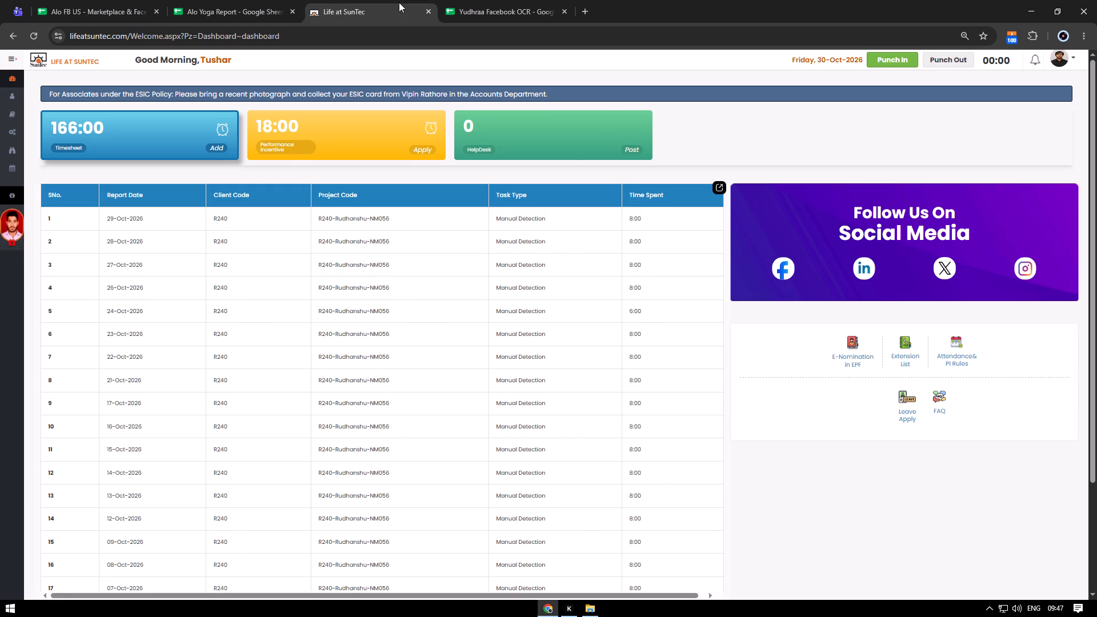
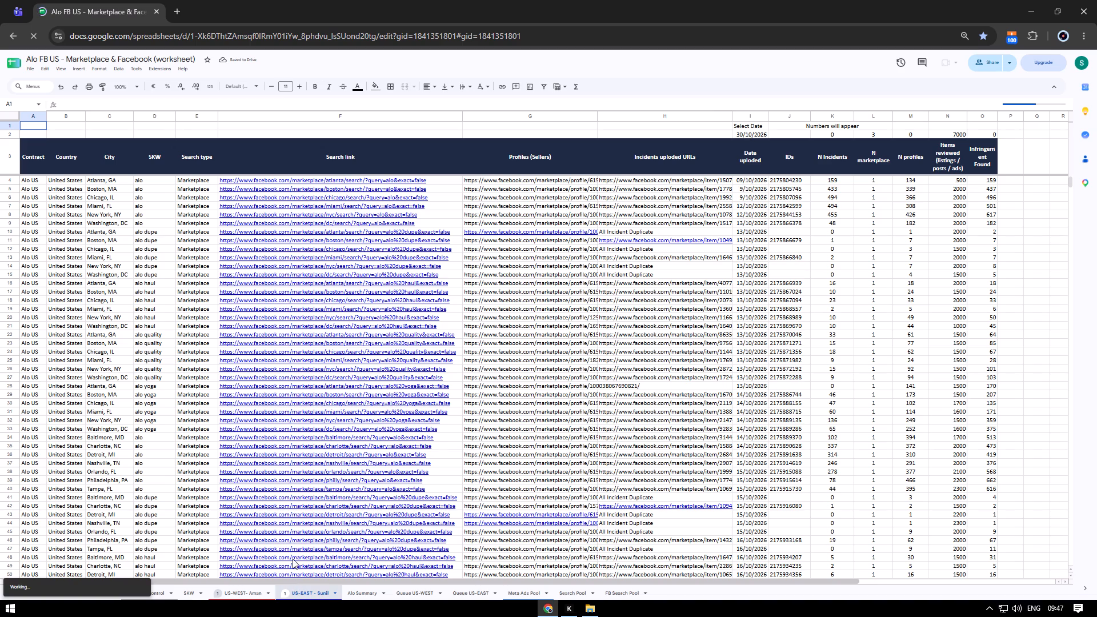
In the US-EAST - Sunil sheet, open the Facebook search link of the alo tank Posts search row 131.
scroll(393, 419, down, 13)
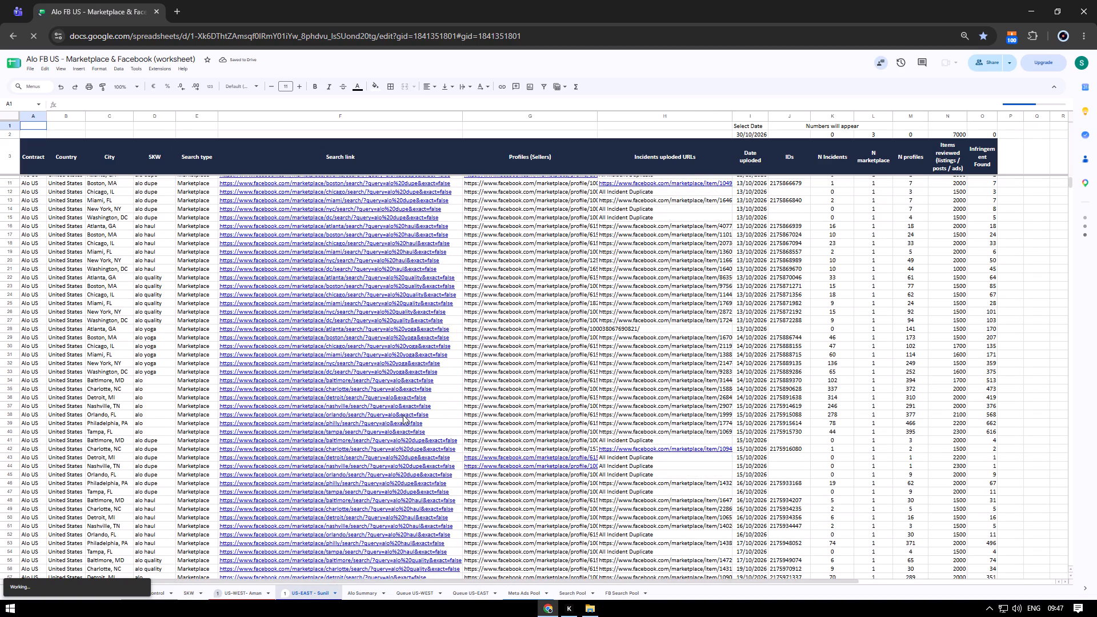
scroll(403, 416, down, 11)
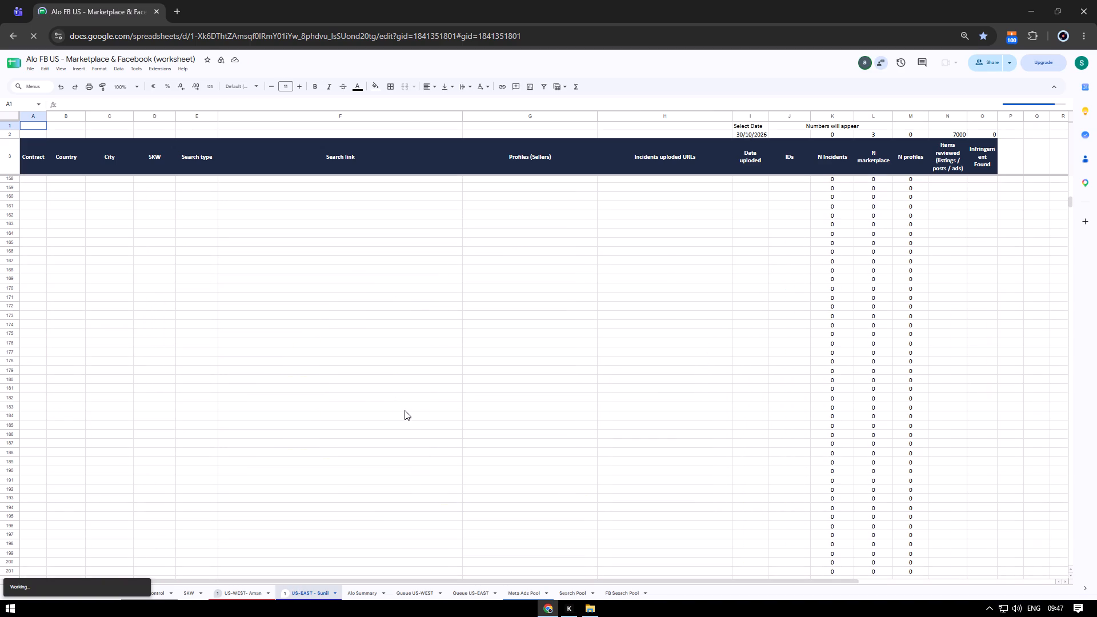
scroll(407, 403, up, 10)
scroll(397, 399, down, 1)
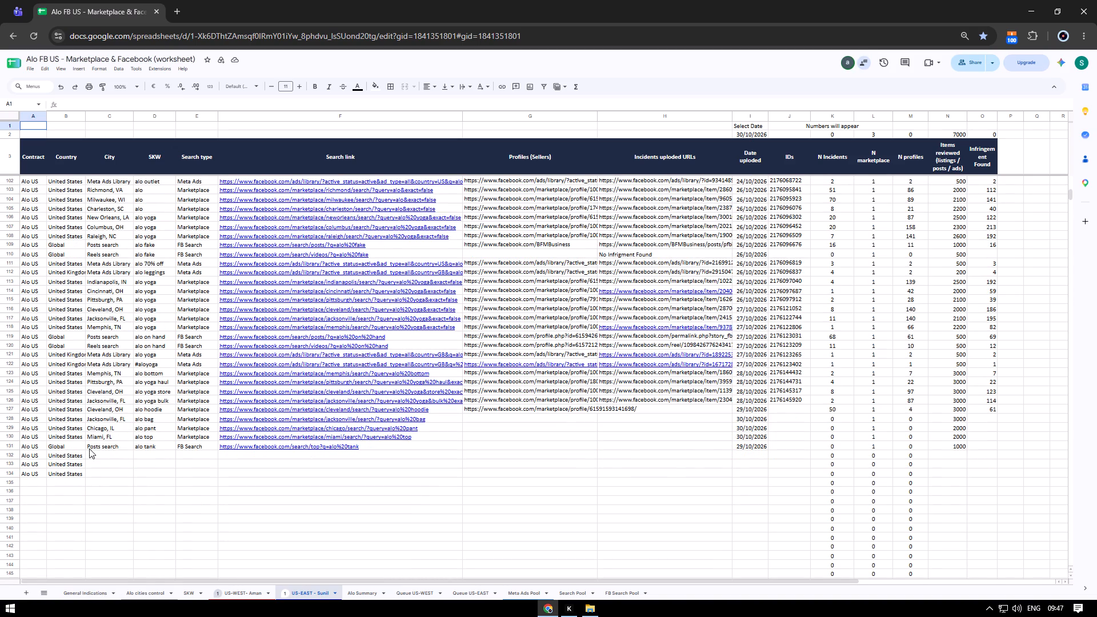
click(309, 447)
key(alt+Return)
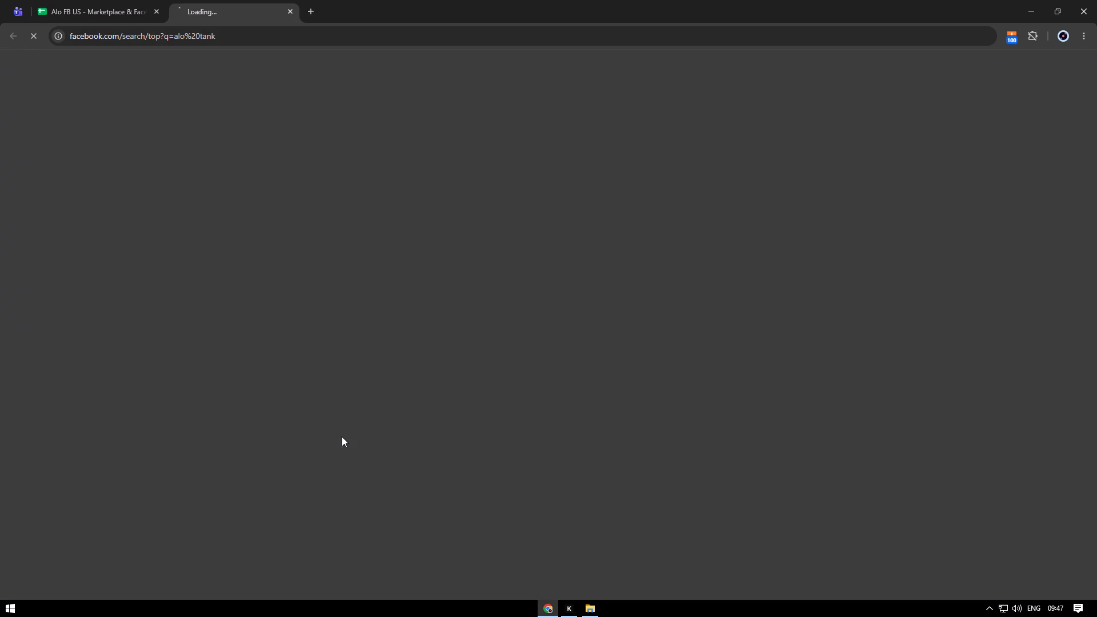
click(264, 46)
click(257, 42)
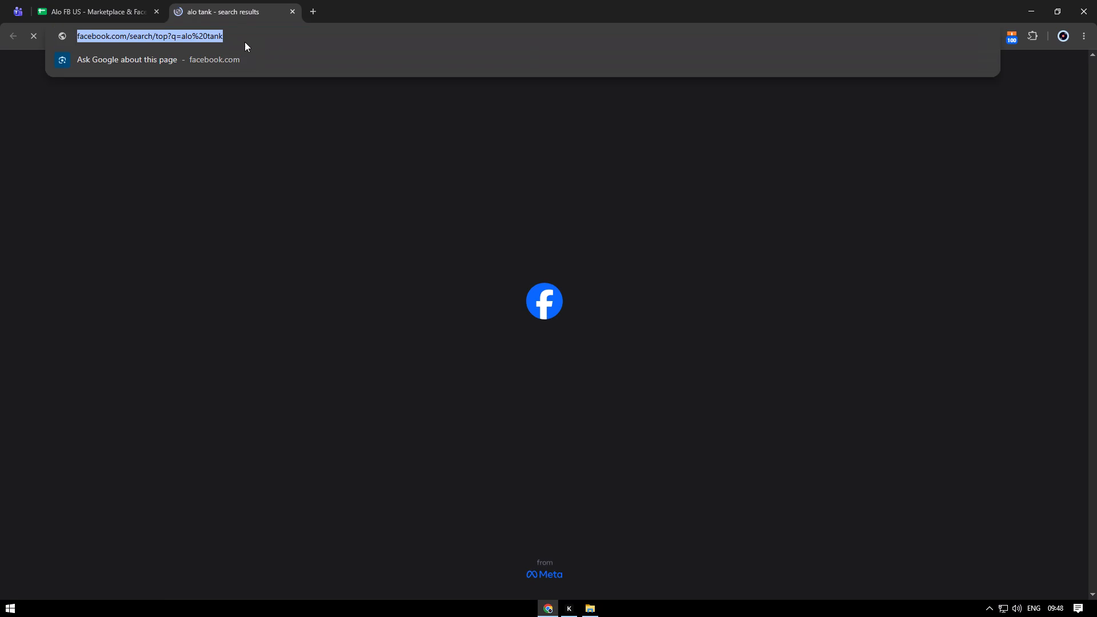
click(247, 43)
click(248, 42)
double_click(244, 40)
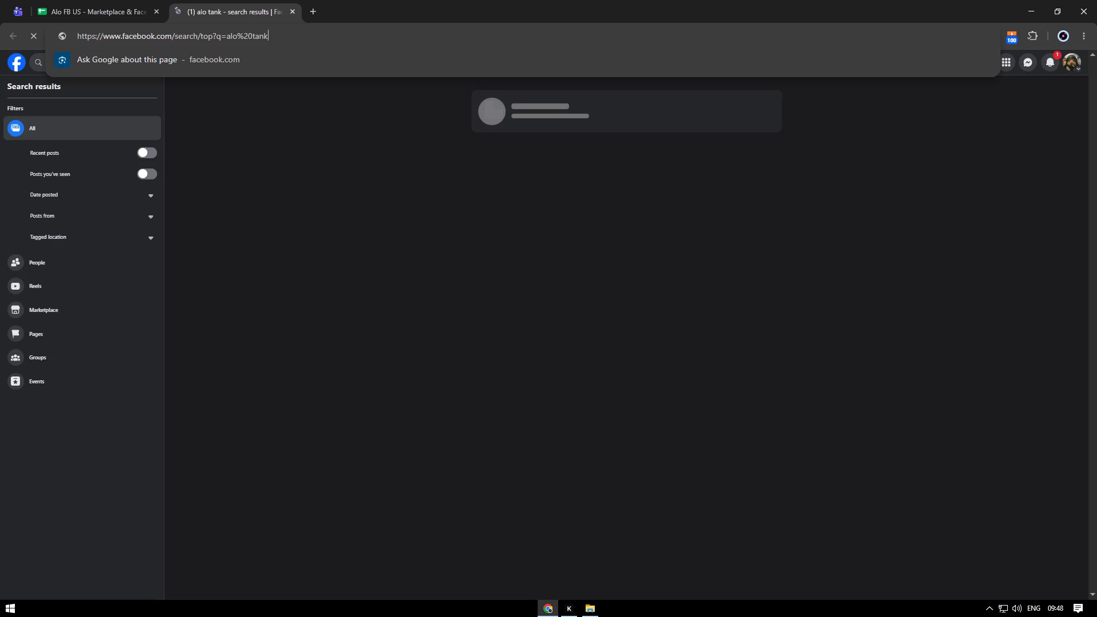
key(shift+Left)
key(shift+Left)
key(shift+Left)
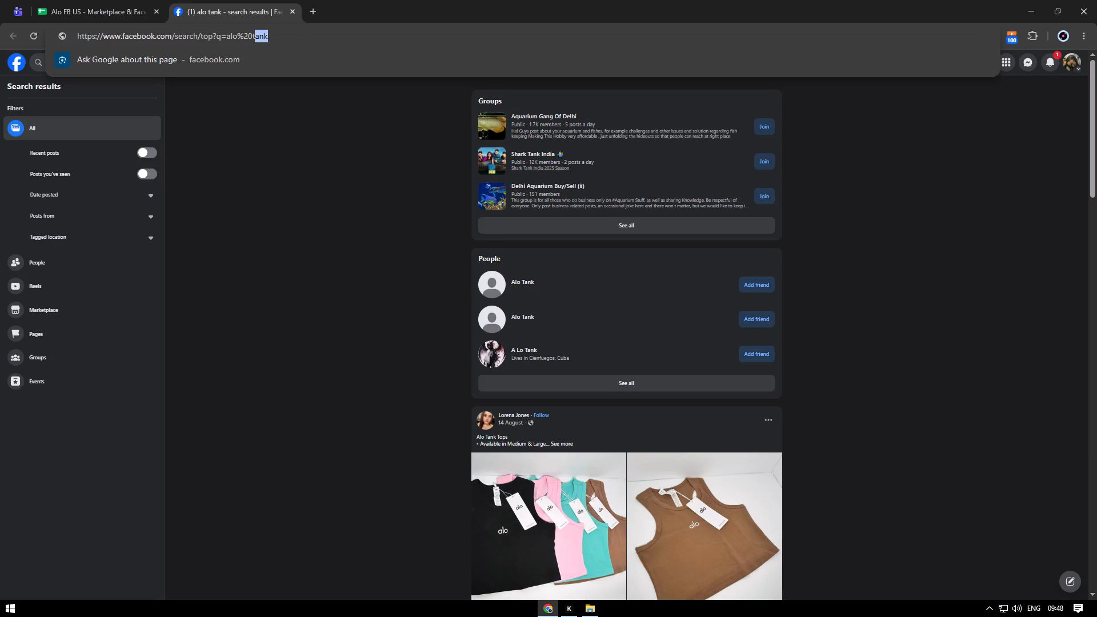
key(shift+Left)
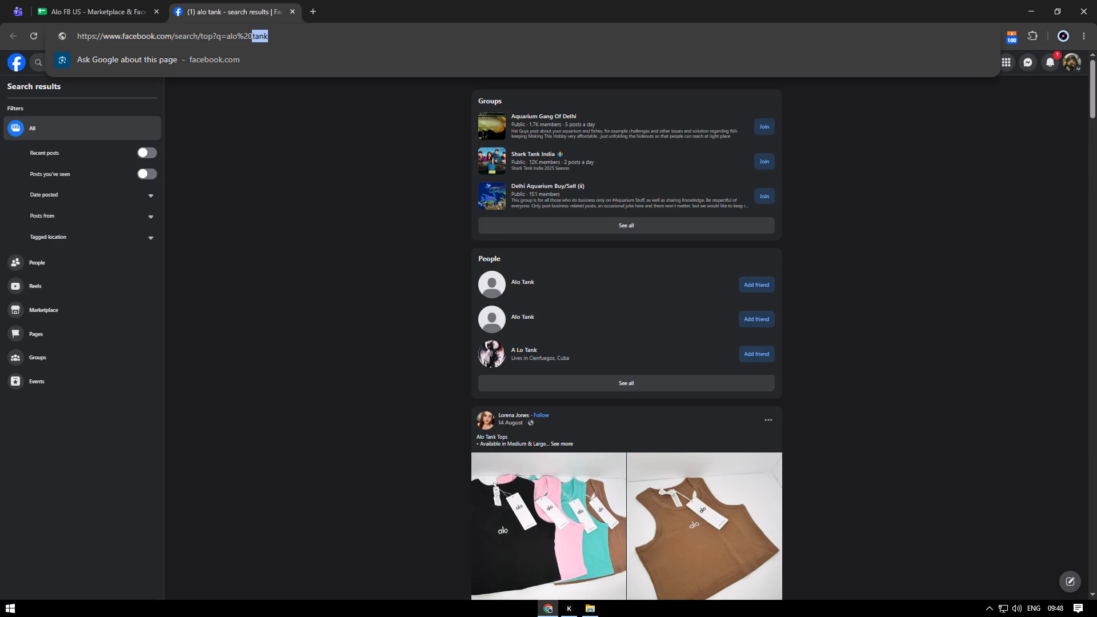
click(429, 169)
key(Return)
Examine the alo tank Facebook search results for posts offering alo products.
scroll(453, 217, up, 2)
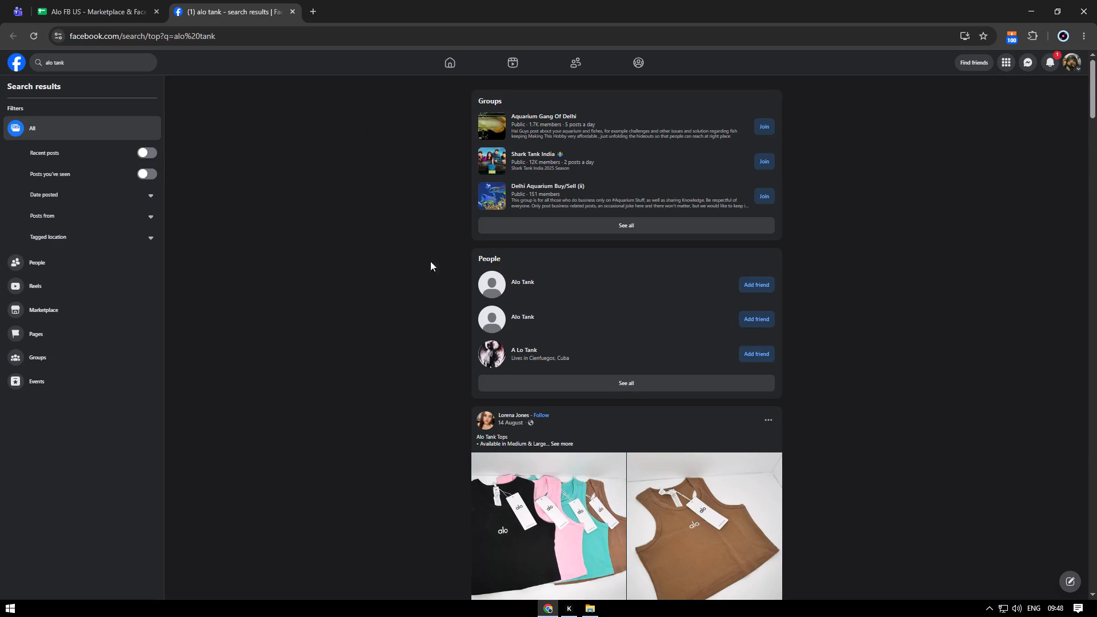
scroll(430, 261, up, 4)
scroll(367, 377, down, 20)
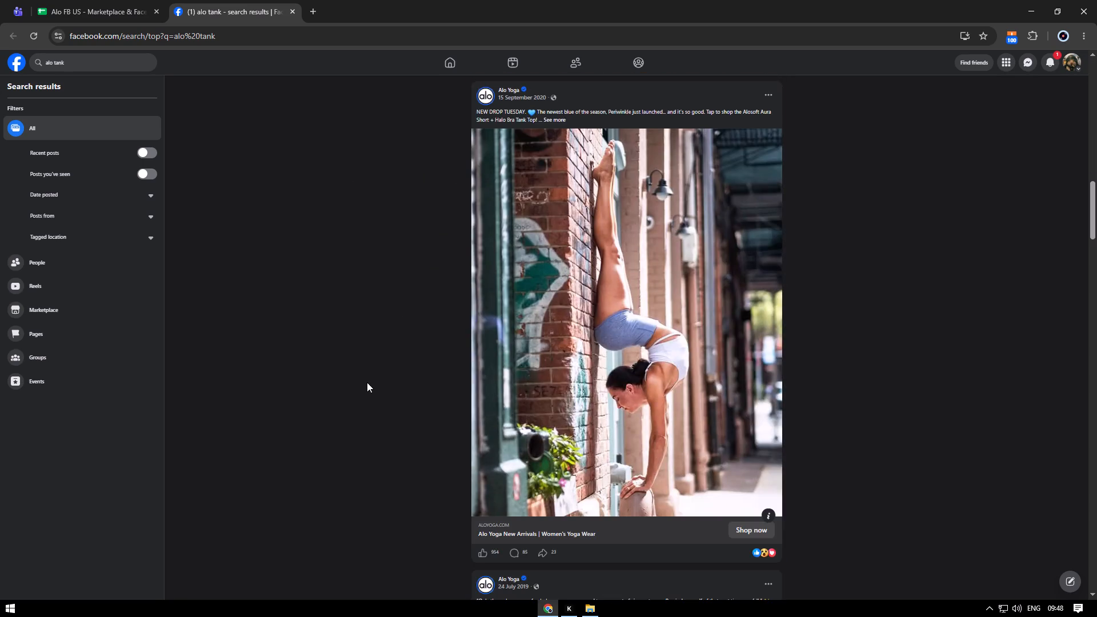
scroll(367, 382, down, 12)
scroll(439, 378, down, 6)
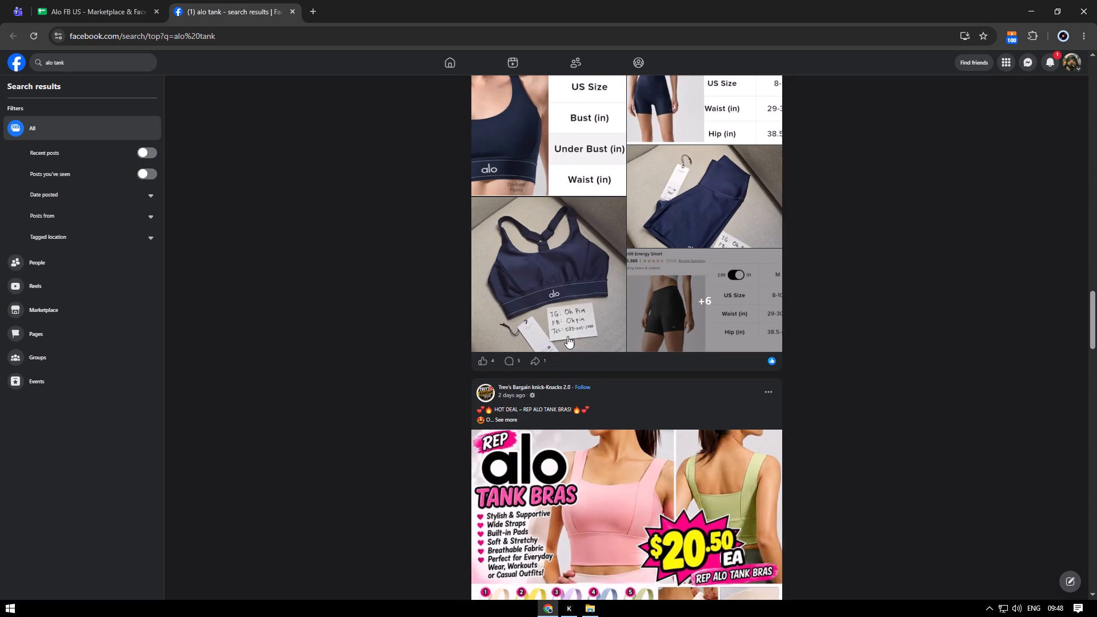
scroll(380, 408, down, 1)
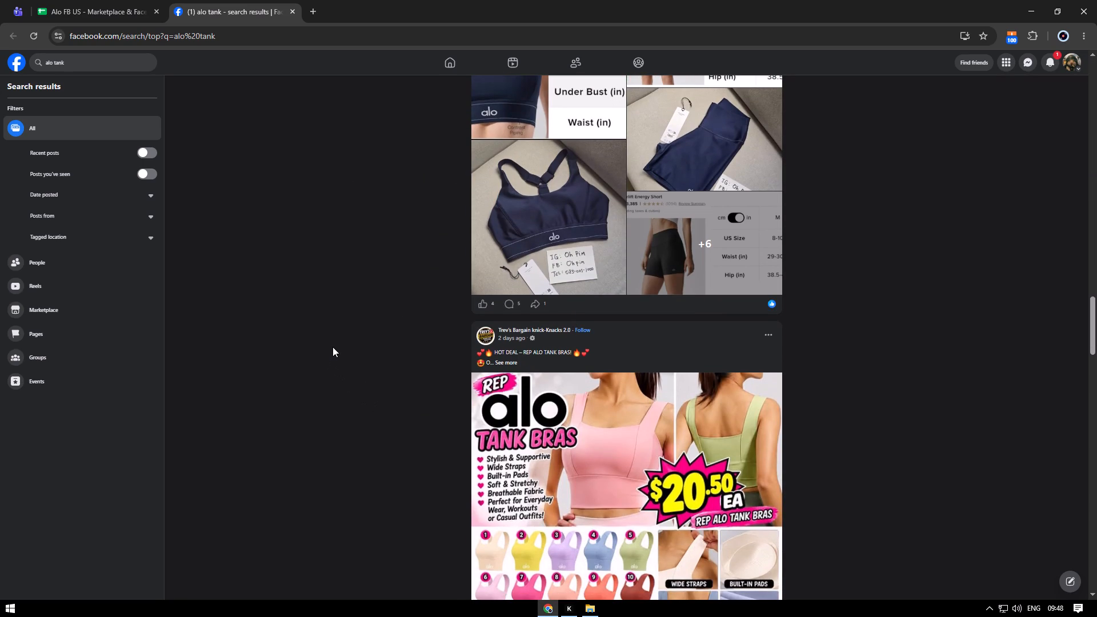
Replace tank with bottom in the Facebook search URL to search for alo bottom.
click(212, 34)
click(242, 35)
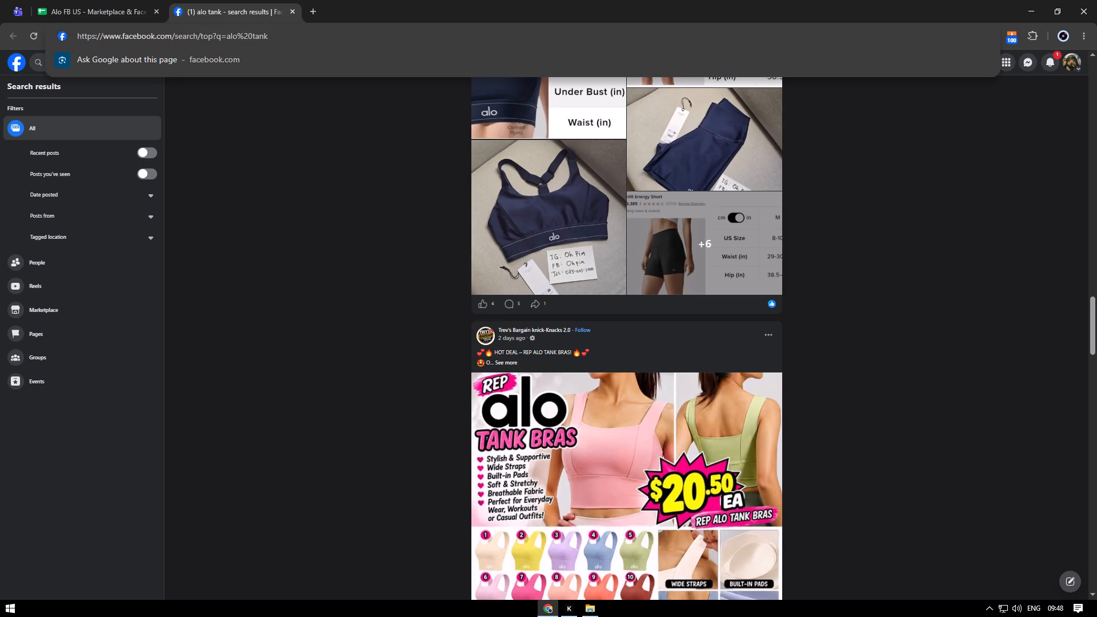
key(shift+Left)
key(shift+Left)
key(shift+Left)
key(shift+Left)
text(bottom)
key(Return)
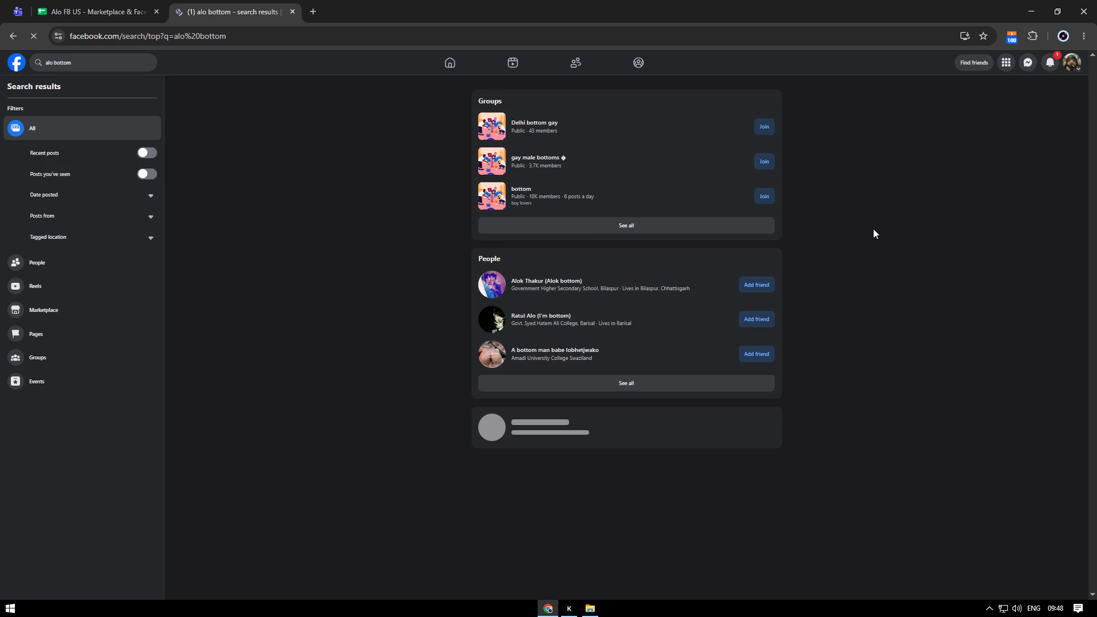
Look over the alo bottom results and copy their search URL into the Search link cell of worksheet row 132.
scroll(872, 267, down, 13)
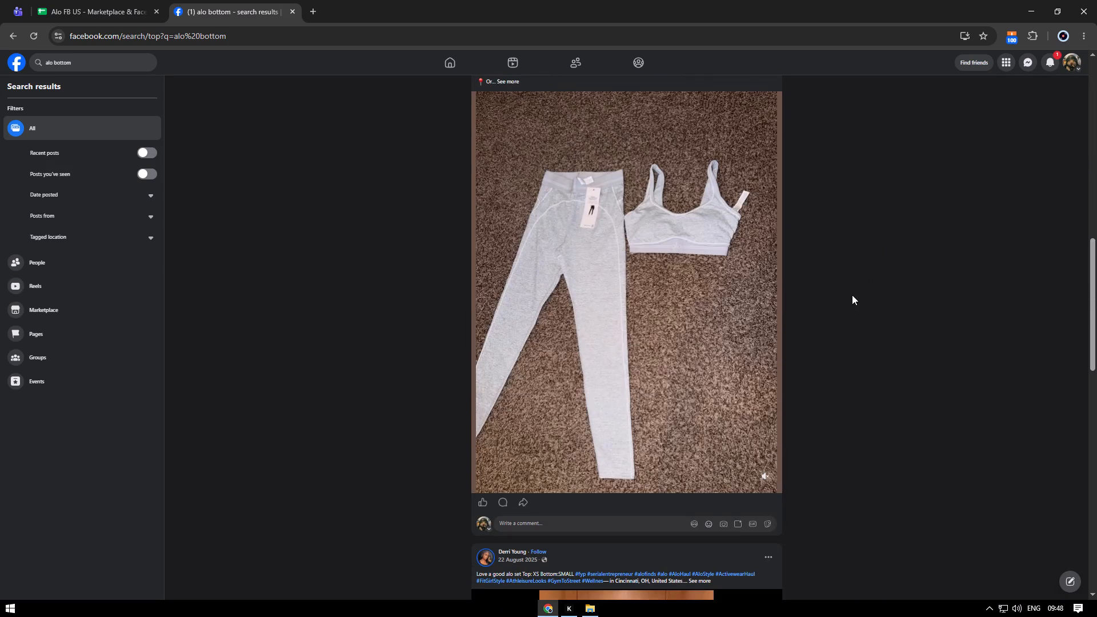
scroll(852, 295, down, 7)
click(379, 37)
key(ctrl+c)
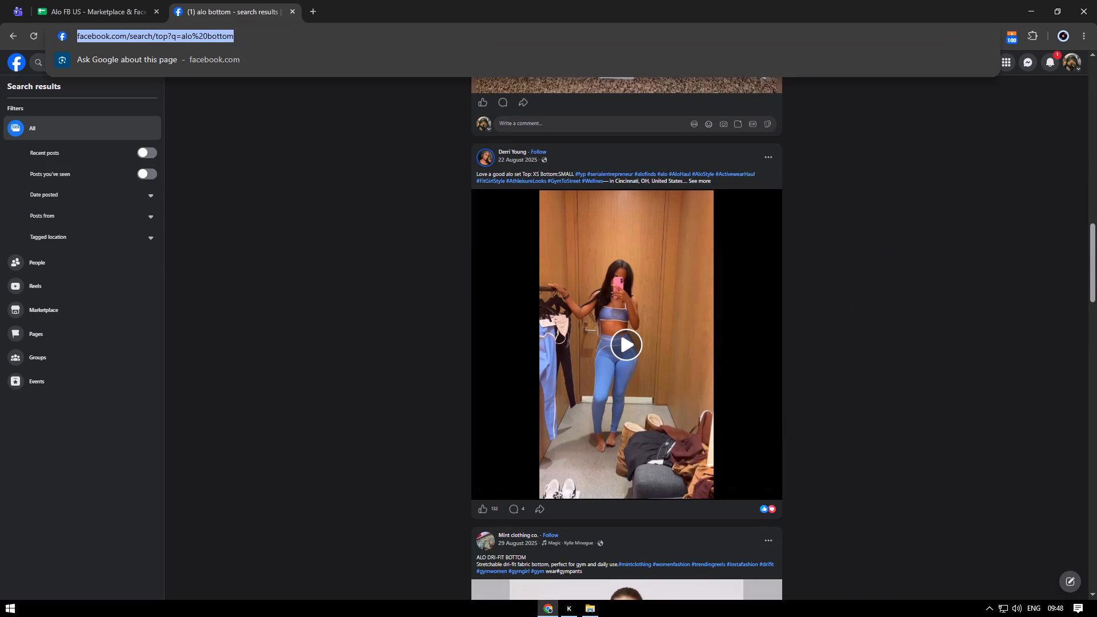
key(ctrl+c)
key(ctrl+c)
key(ctrl+c)
key(ctrl+c)
key(ctrl+c)
key(ctrl+c)
click(115, 0)
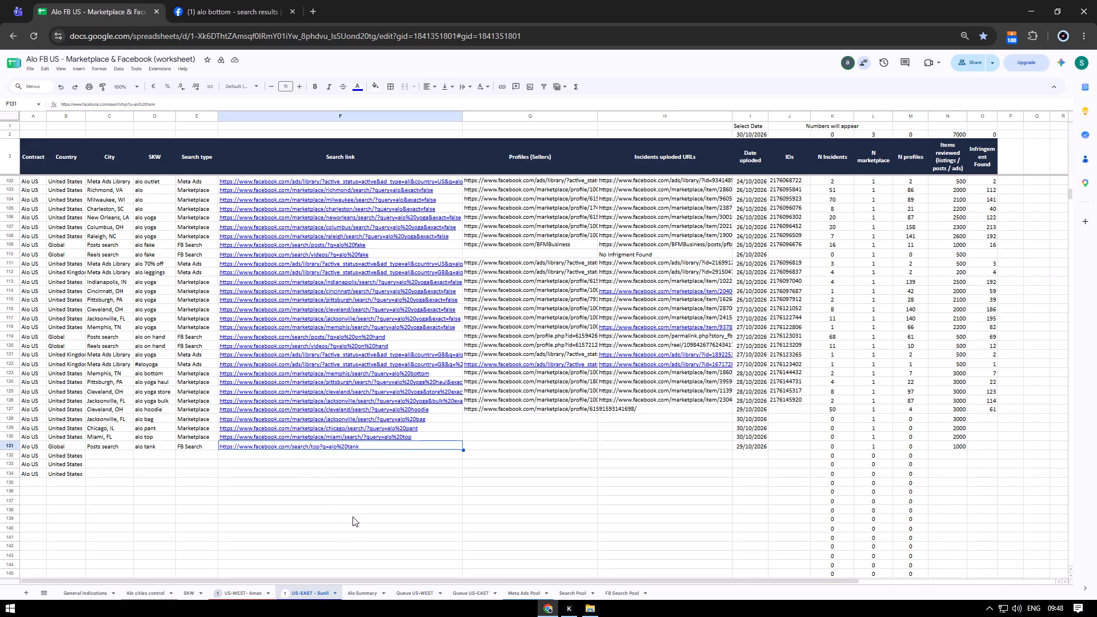
key(Down)
key(ctrl+v)
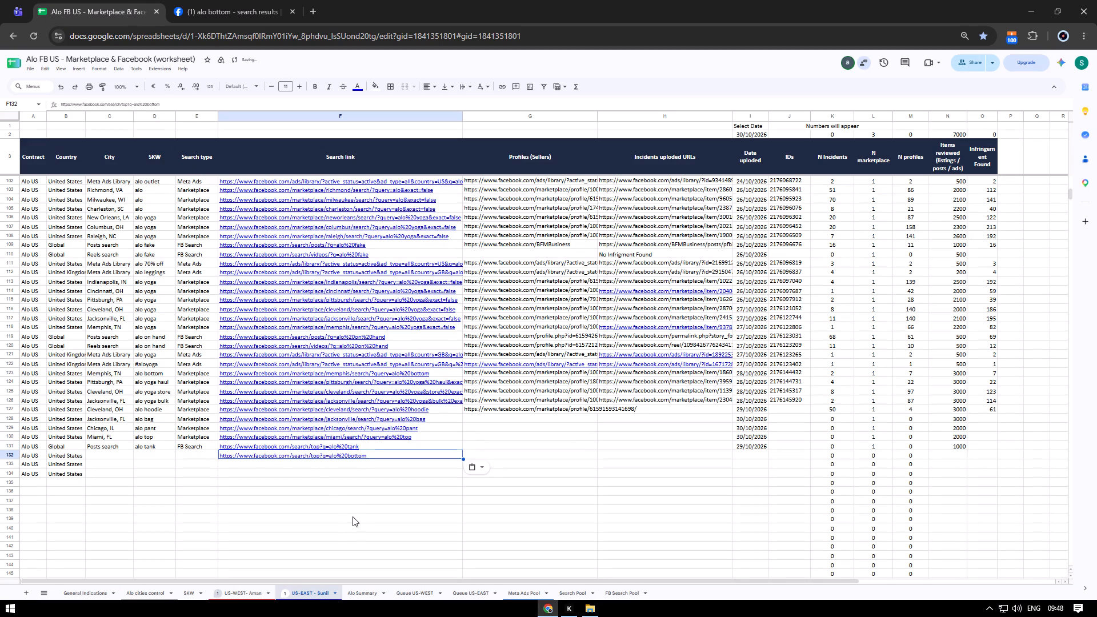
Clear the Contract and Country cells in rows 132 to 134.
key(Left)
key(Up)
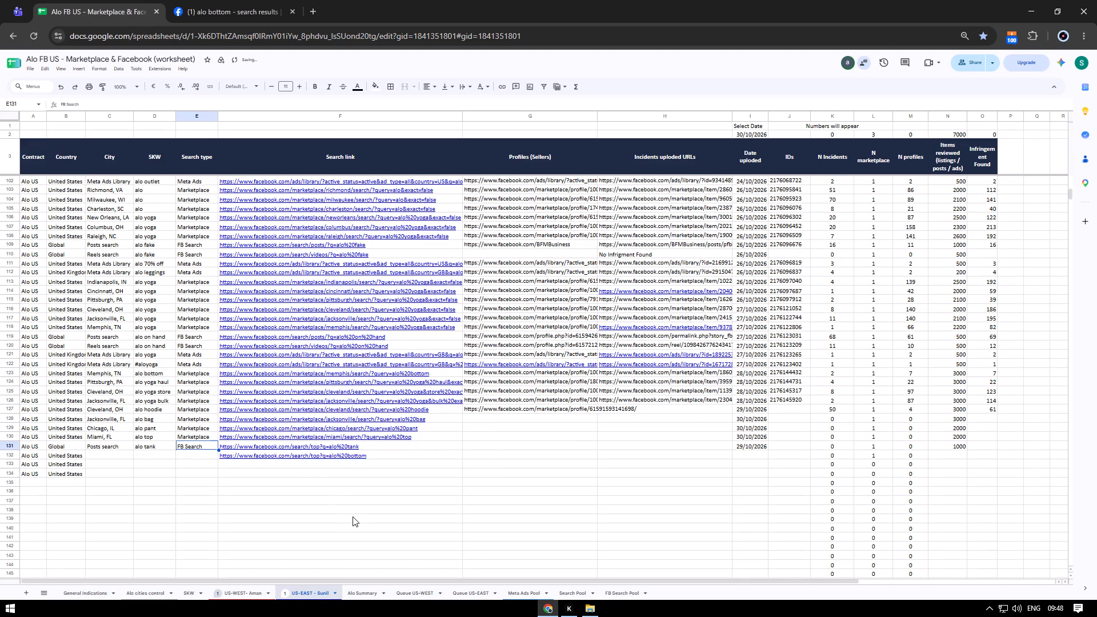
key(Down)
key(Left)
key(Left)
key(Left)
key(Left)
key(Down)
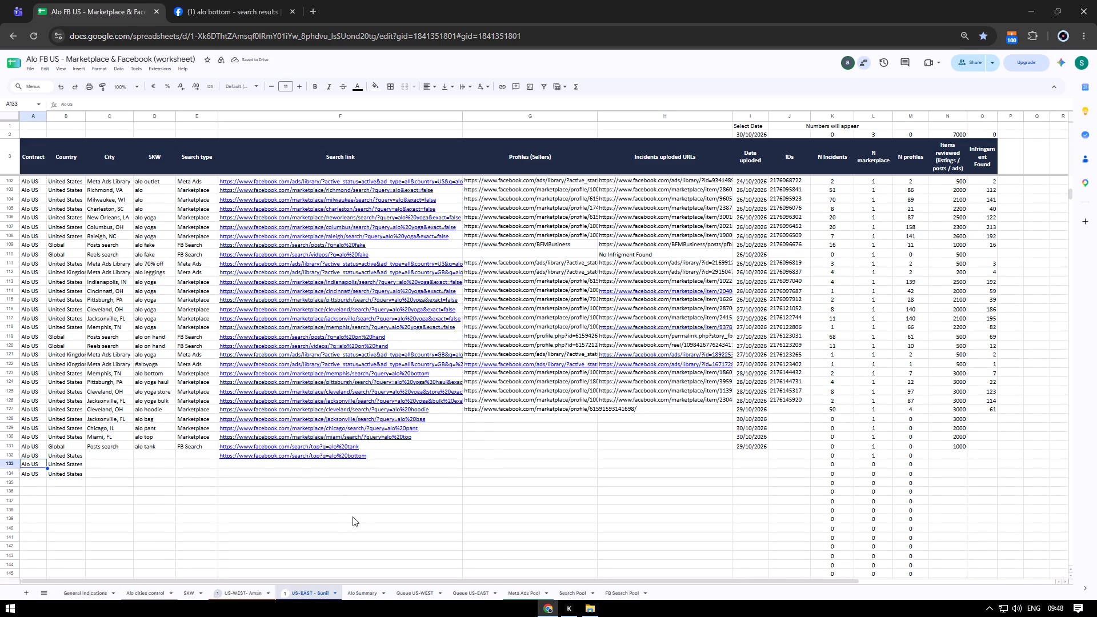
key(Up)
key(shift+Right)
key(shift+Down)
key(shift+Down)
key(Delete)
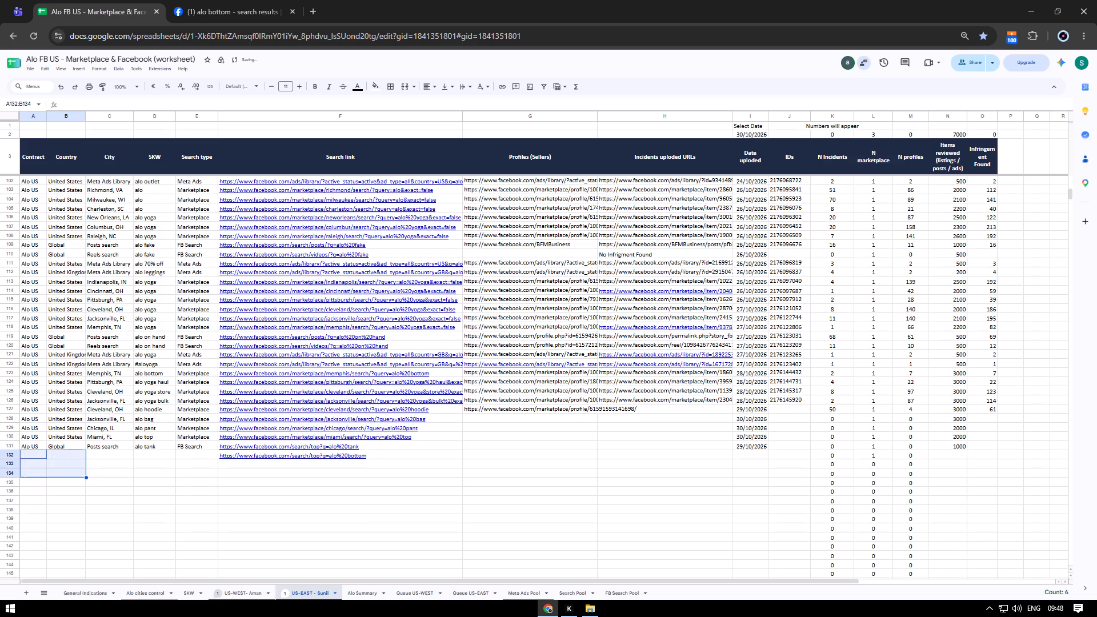
Copy row 131's Contract through Search type values into rows 132 to 135, ending on row 133's Search link cell.
key(Up)
key(shift+Right)
key(shift+Right)
key(shift+Right)
key(shift+Right)
key(shift+Right)
key(shift+Left)
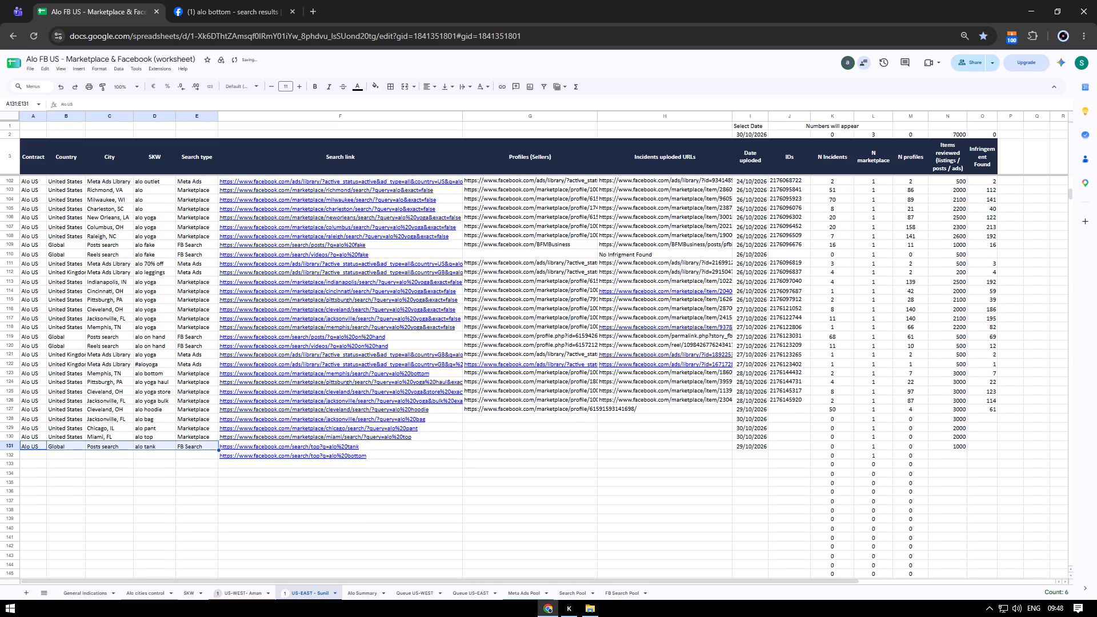
key(ctrl+c)
key(Down)
key(ctrl+v)
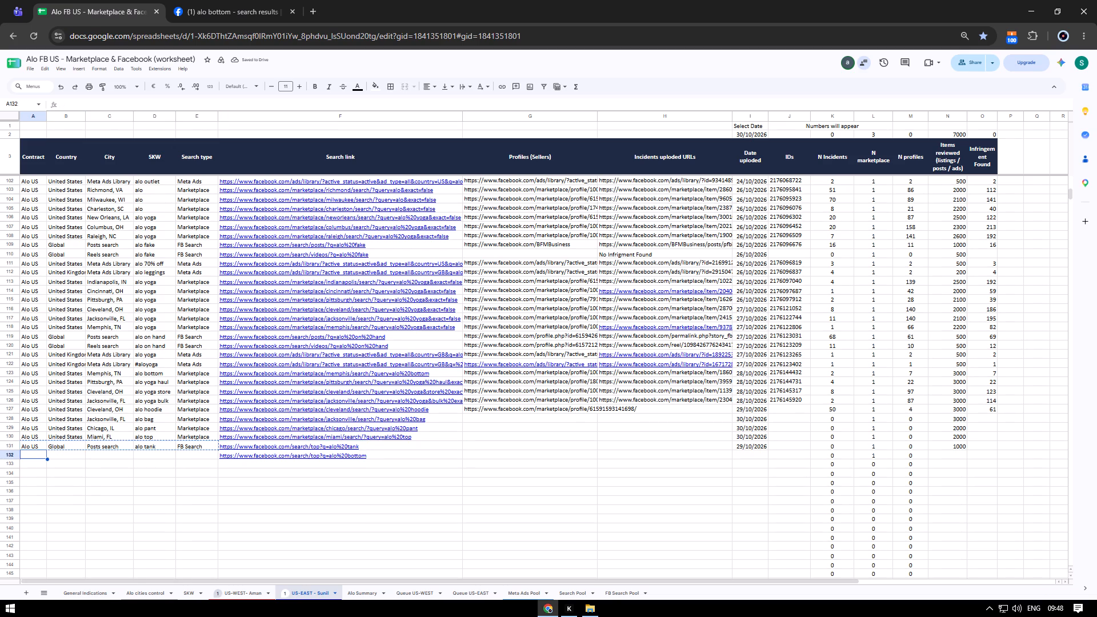
key(Down)
key(ctrl+v)
key(Down)
key(ctrl+v)
key(Down)
key(ctrl+v)
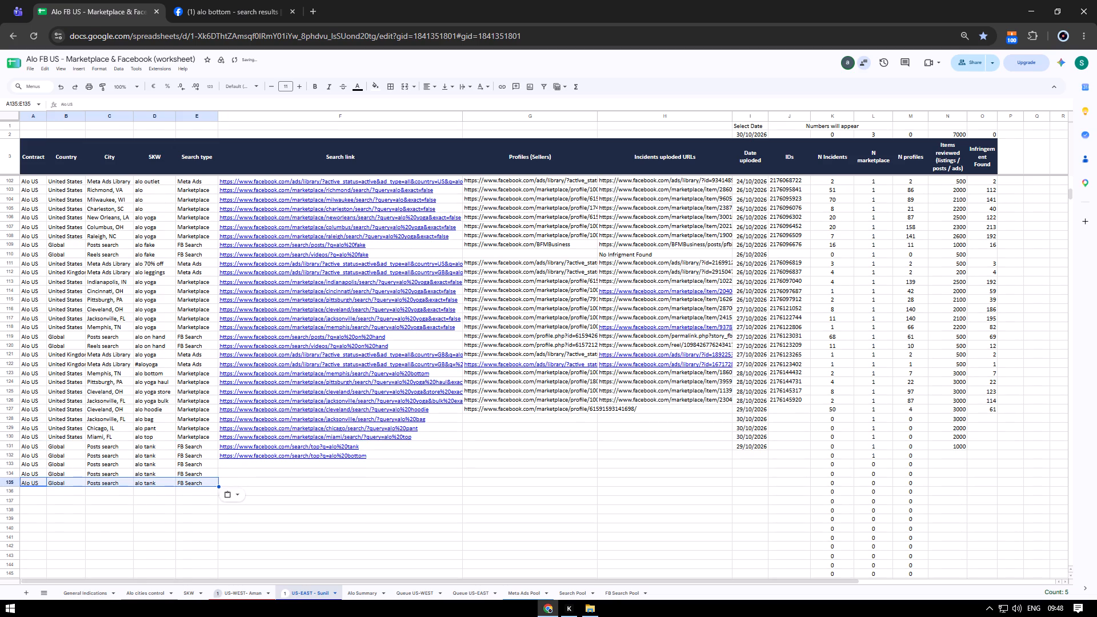
key(Up)
key(Up)
key(Right)
key(Right)
key(Right)
key(Right)
key(Right)
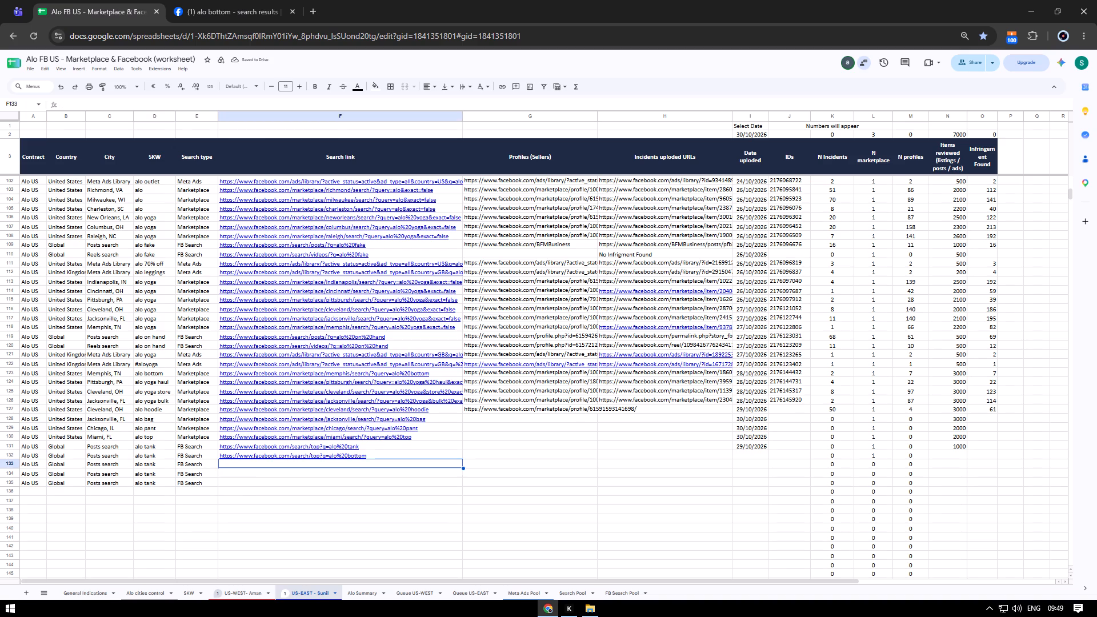
key(Right)
key(Left)
Search Facebook for alo haul and look over the results.
click(278, 0)
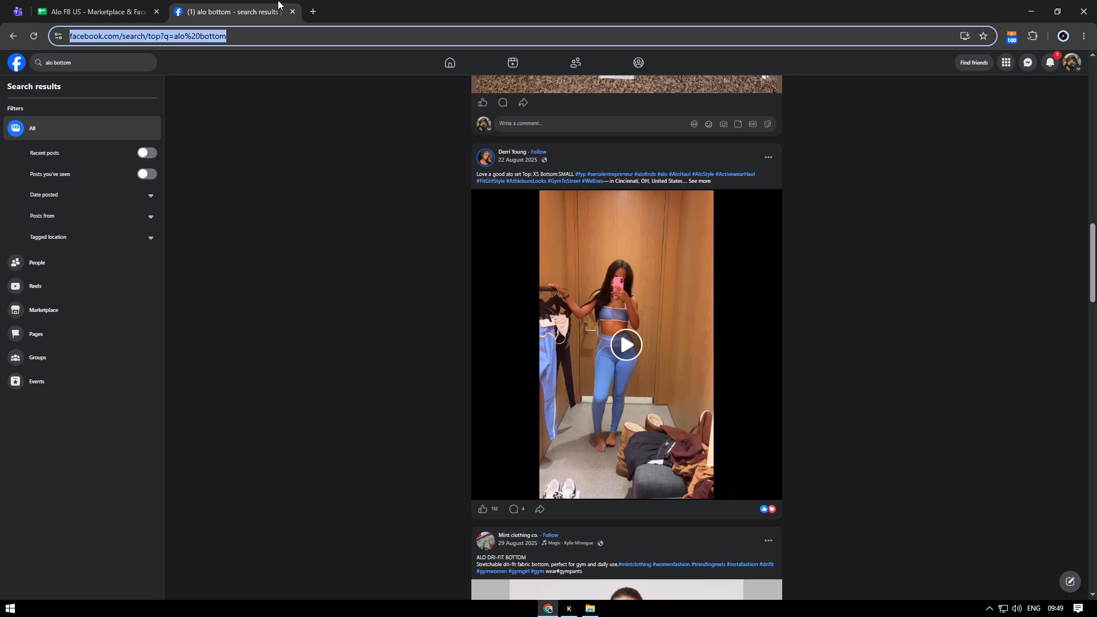
click(326, 33)
key(BackSpace)
key(BackSpace)
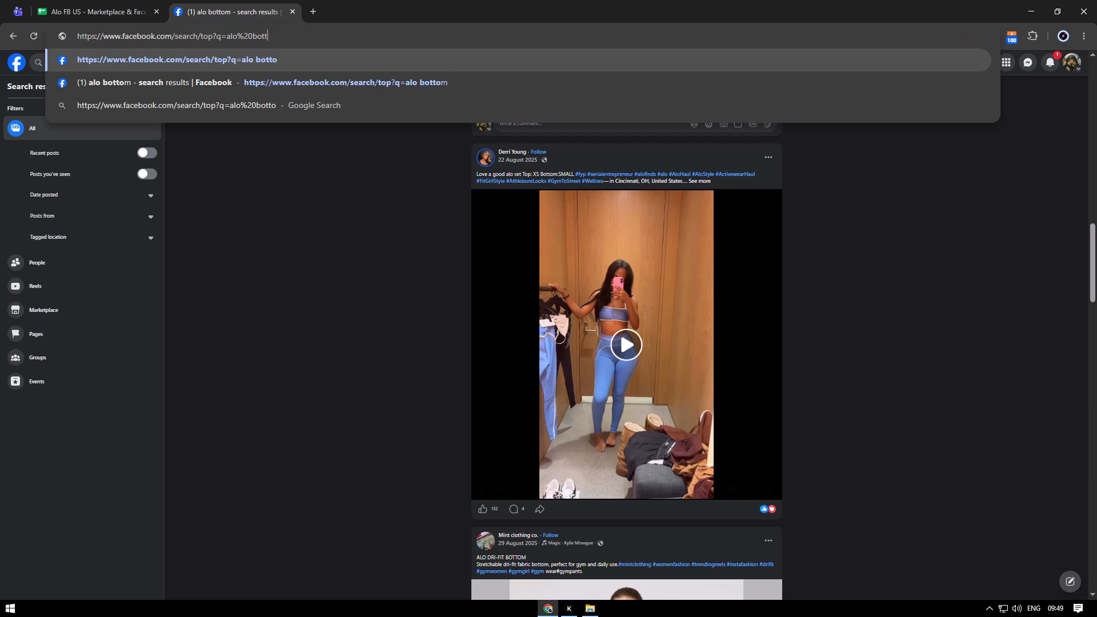
key(BackSpace)
key(BackSpace)
key(BackSpace)
key(BackSpace)
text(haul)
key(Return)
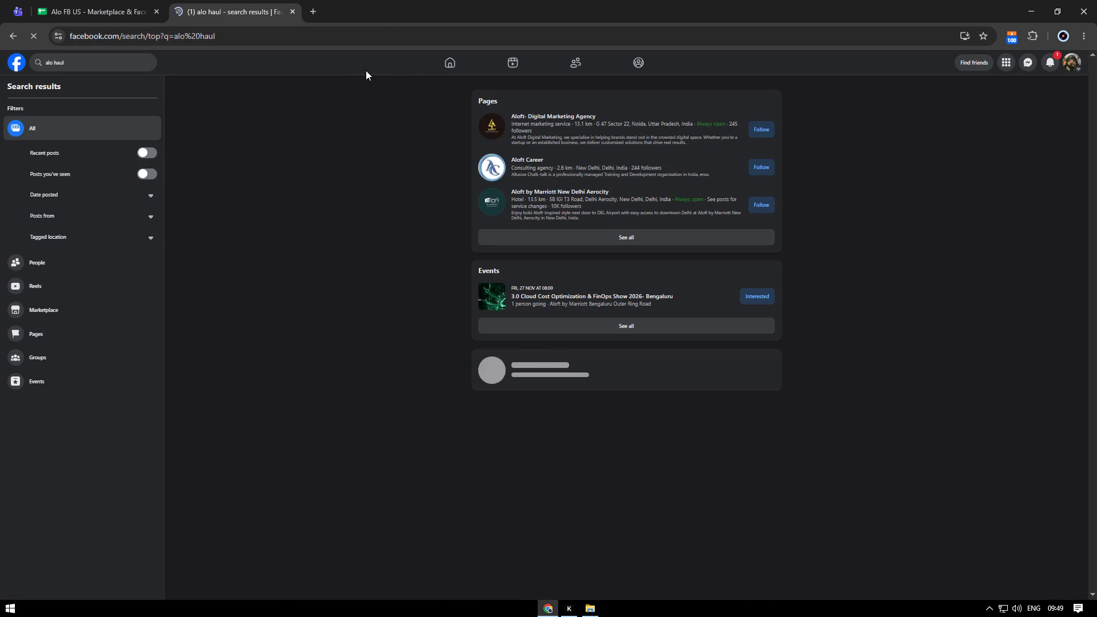
scroll(247, 451, down, 12)
scroll(277, 417, up, 4)
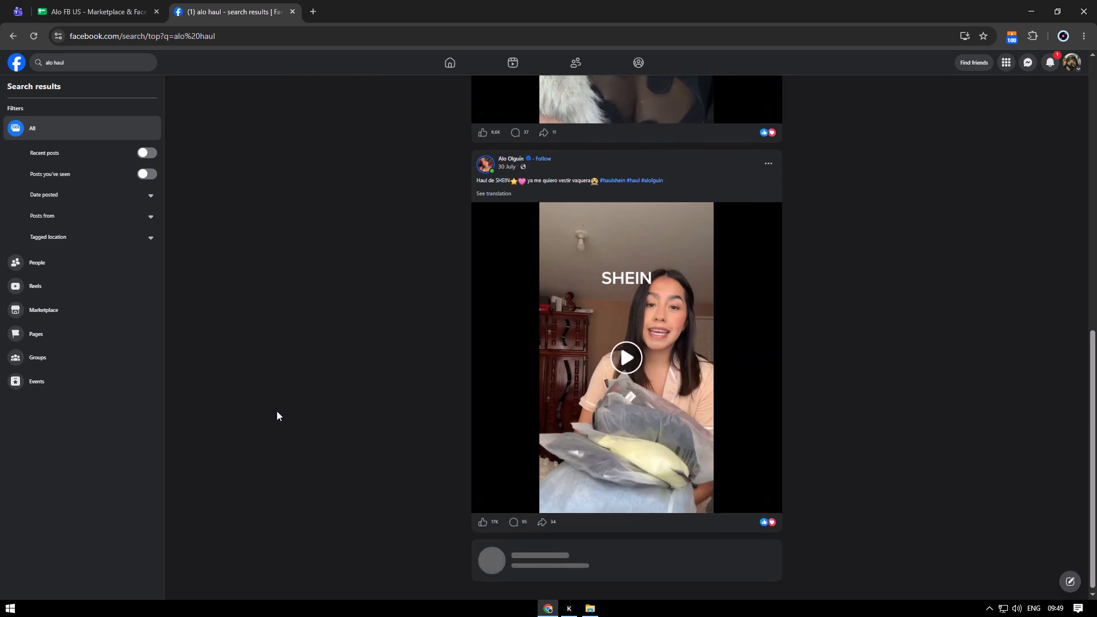
Replace haul with sweatshirt in the Facebook search URL to search for alo sweatshirt.
click(245, 42)
key(Right)
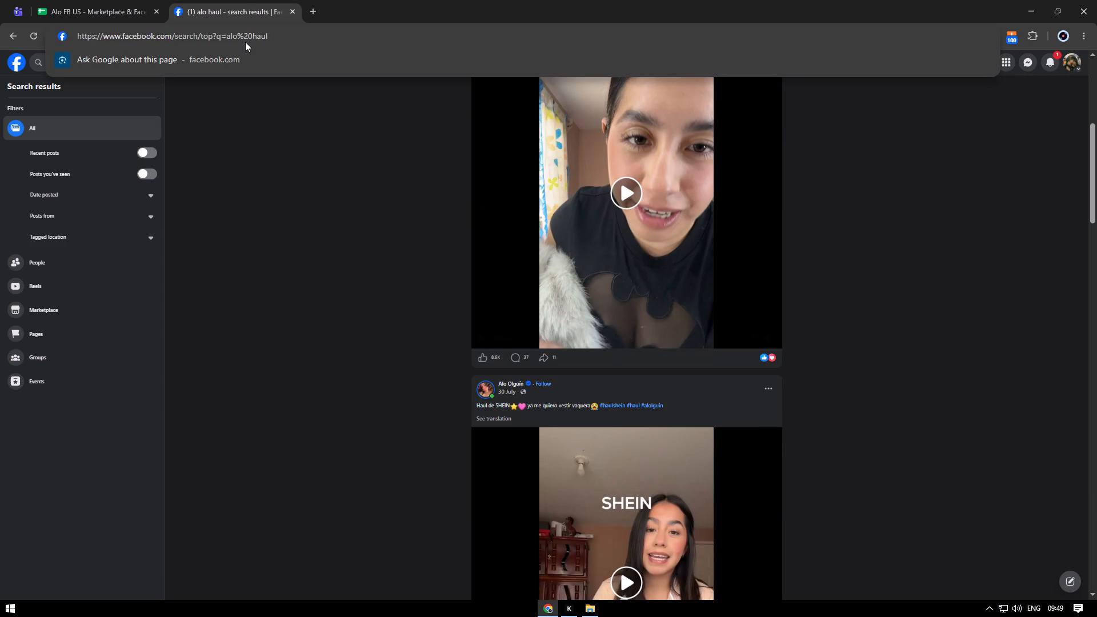
key(ctrl+shift+Left)
key(shift+Left)
key(shift+Right)
key(shift+Right)
key(shift+Right)
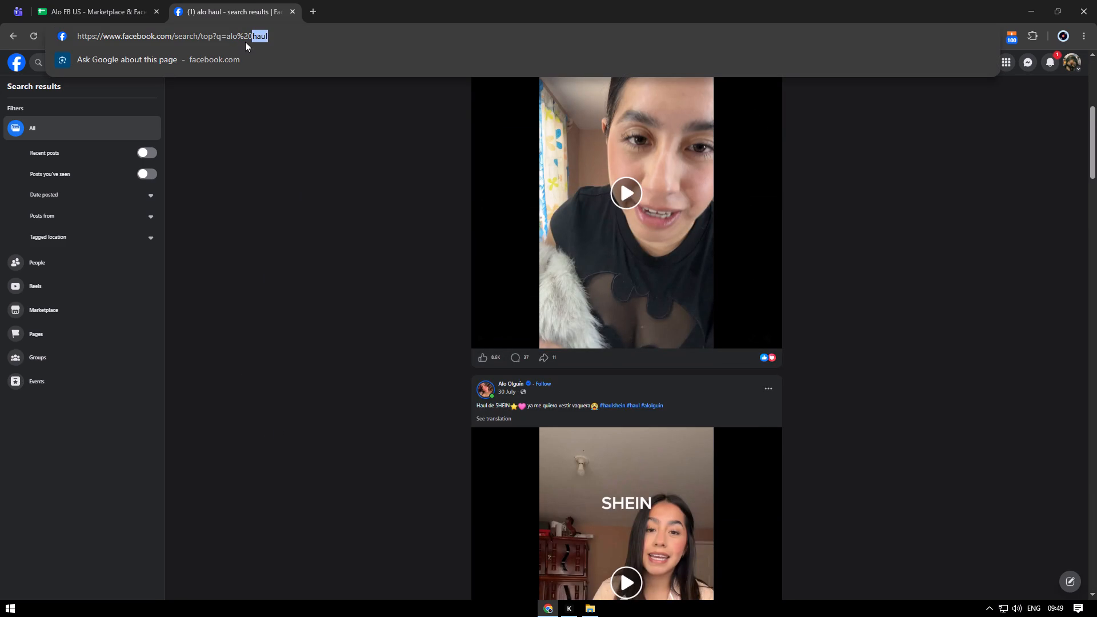
key(BackSpace)
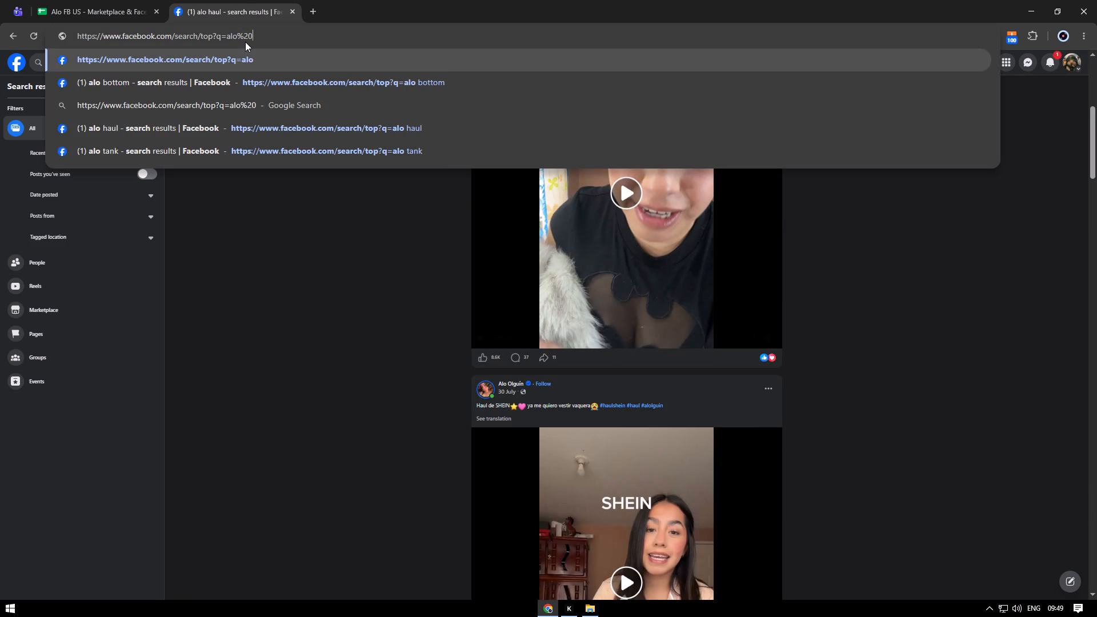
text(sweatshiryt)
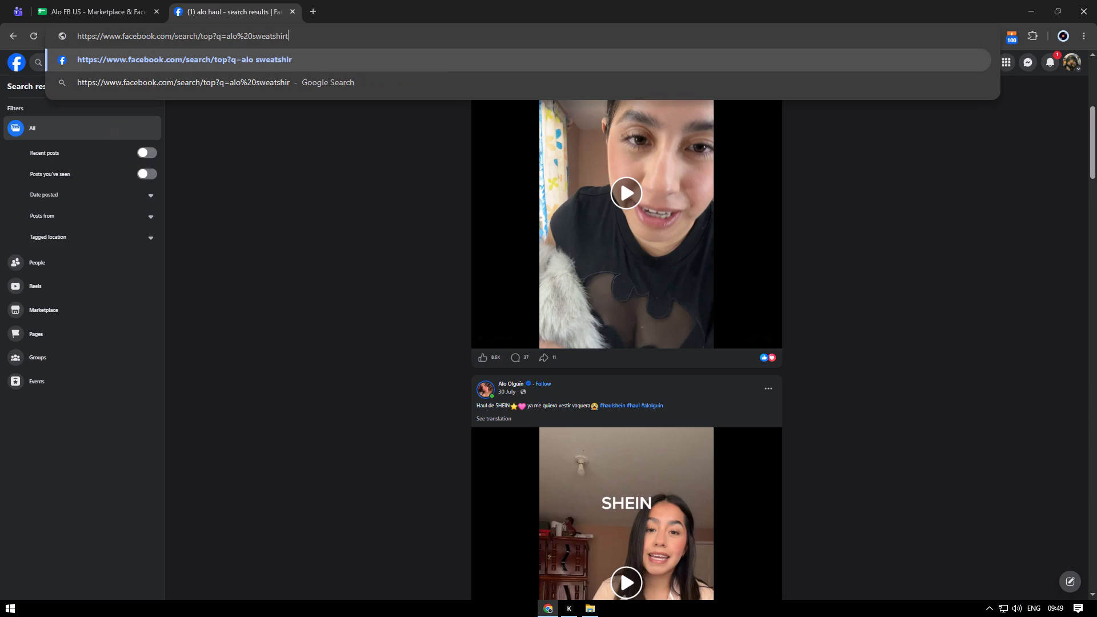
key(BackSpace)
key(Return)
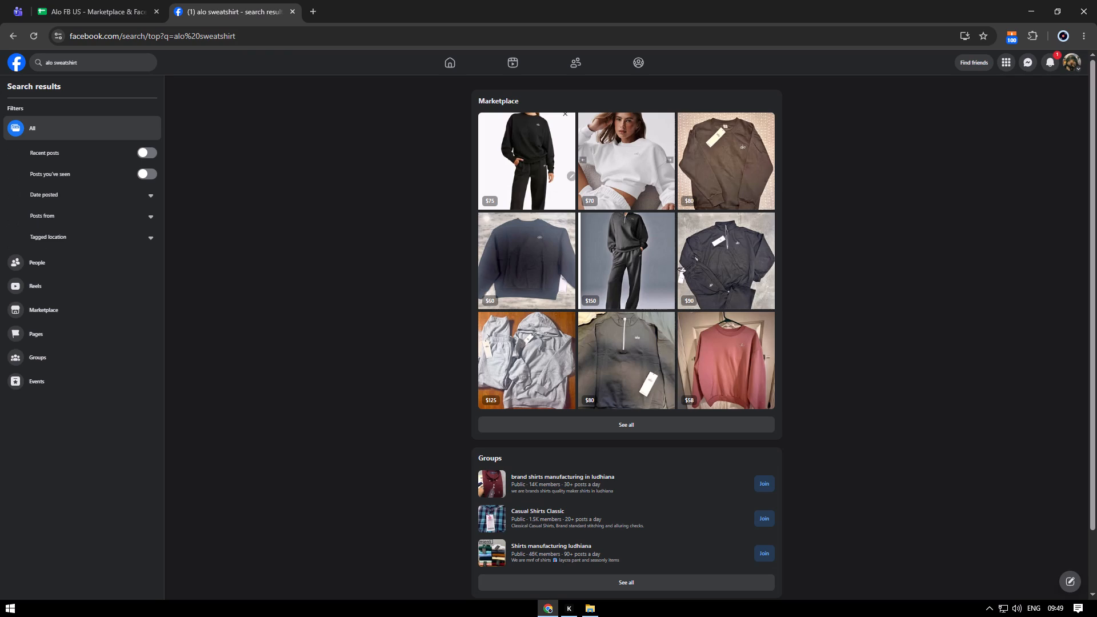
Copy the alo sweatshirt search URL into the Search link cell of worksheet row 133.
click(245, 42)
key(ctrl+c)
key(ctrl+c)
key(ctrl+c)
key(ctrl+shift+Tab)
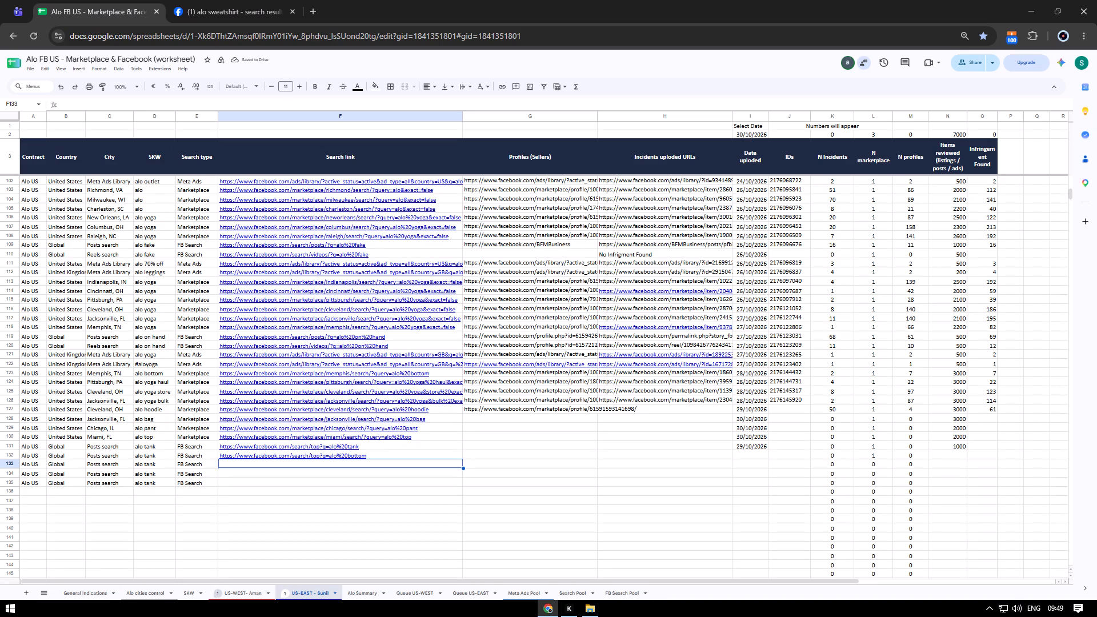
key(ctrl+v)
Return to the Facebook results and remove the keyword sweatshirt from the search URL, keeping the alo prefix.
key(ctrl+Tab)
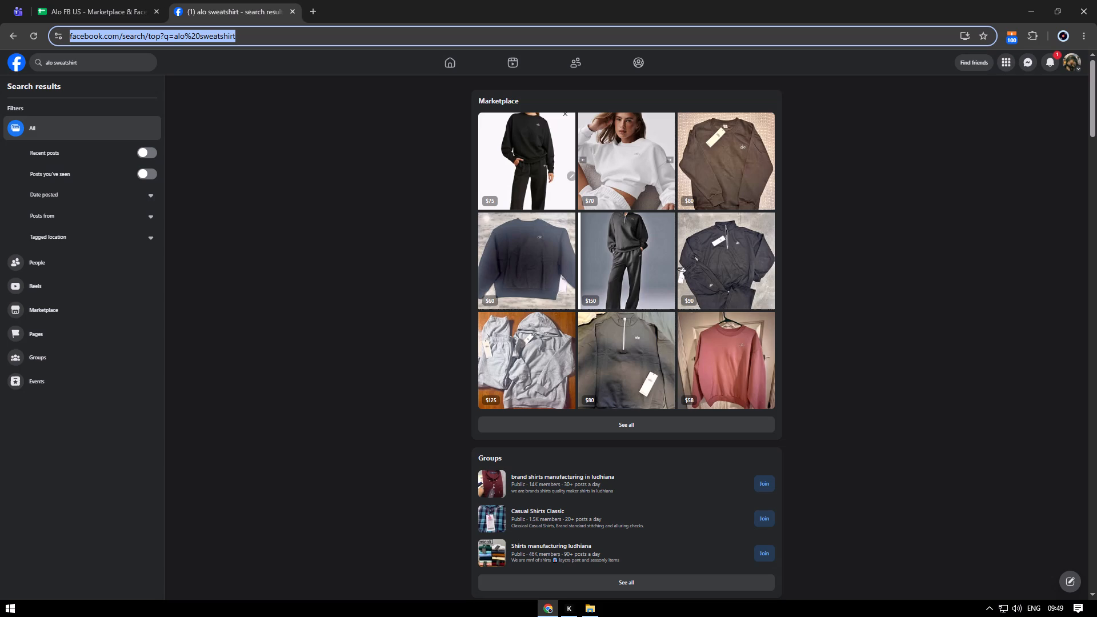
key(Right)
key(shift+Left)
key(shift+Left)
key(shift+Left)
key(shift+Left)
key(shift+Left)
key(shift+Left)
key(shift+Left)
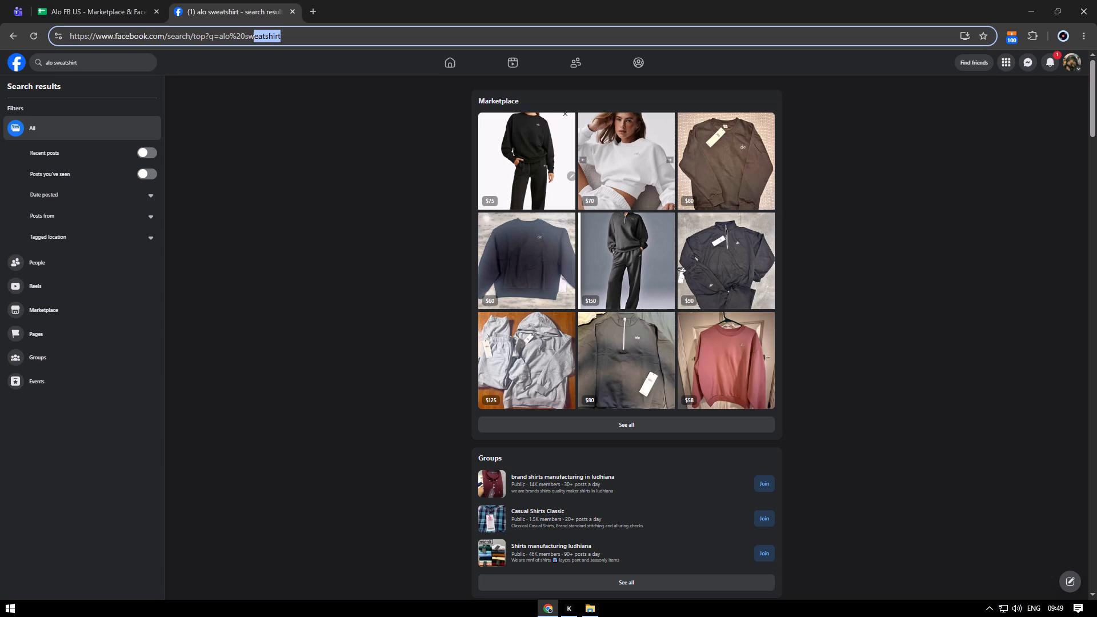
key(shift+Left)
key(shift+Left)
key(shift+Left)
key(BackSpace)
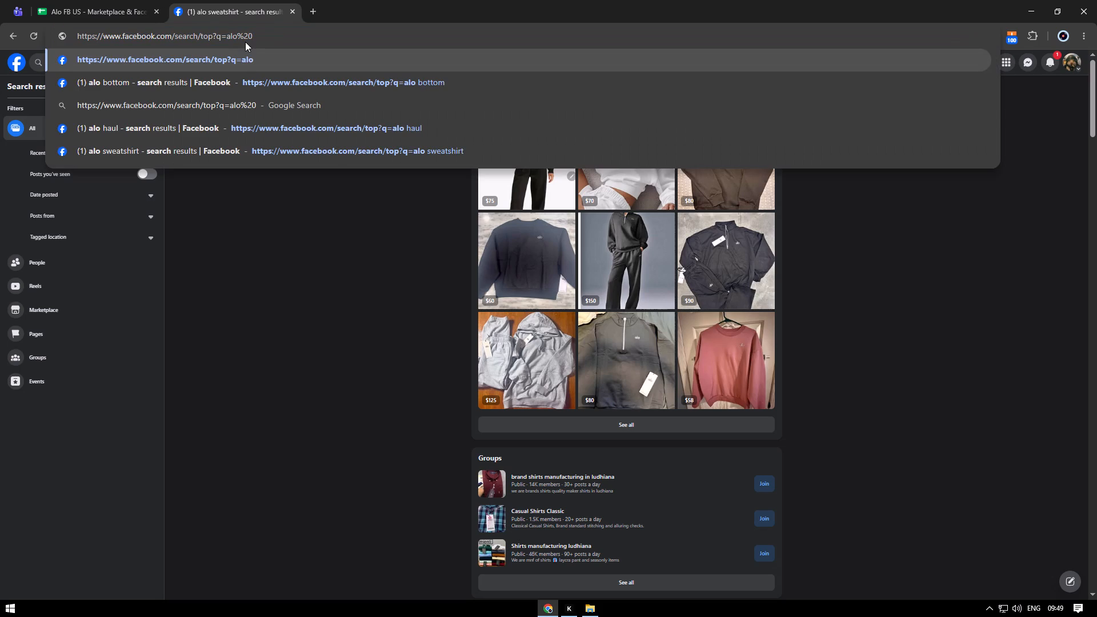
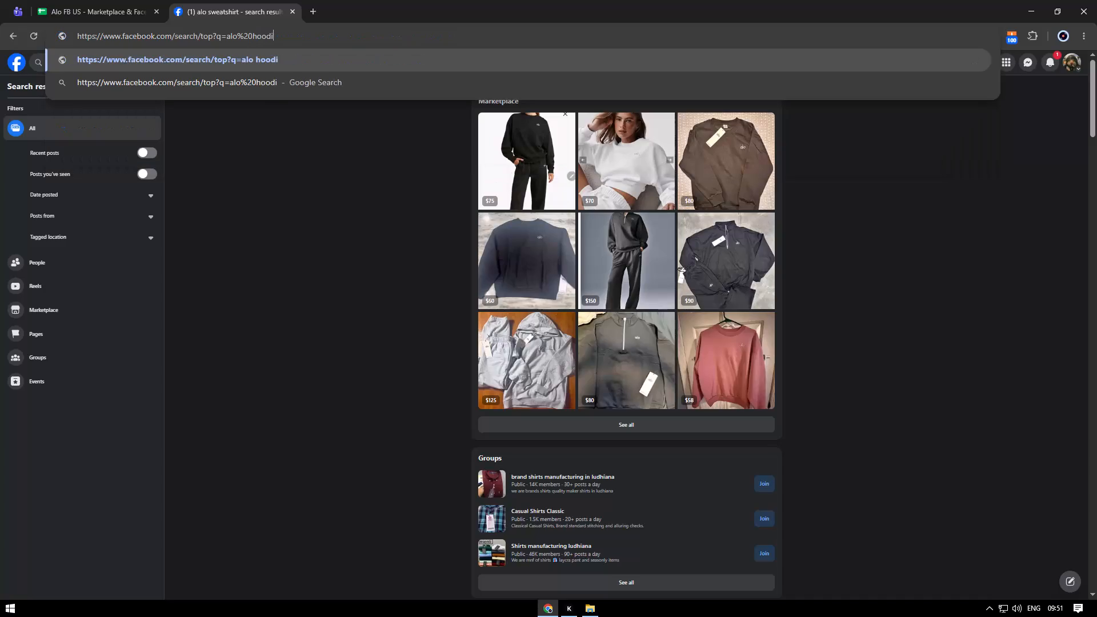
Run the Facebook search for alo hoodie and paste its results link into the Search link cell of row 134.
key(Return)
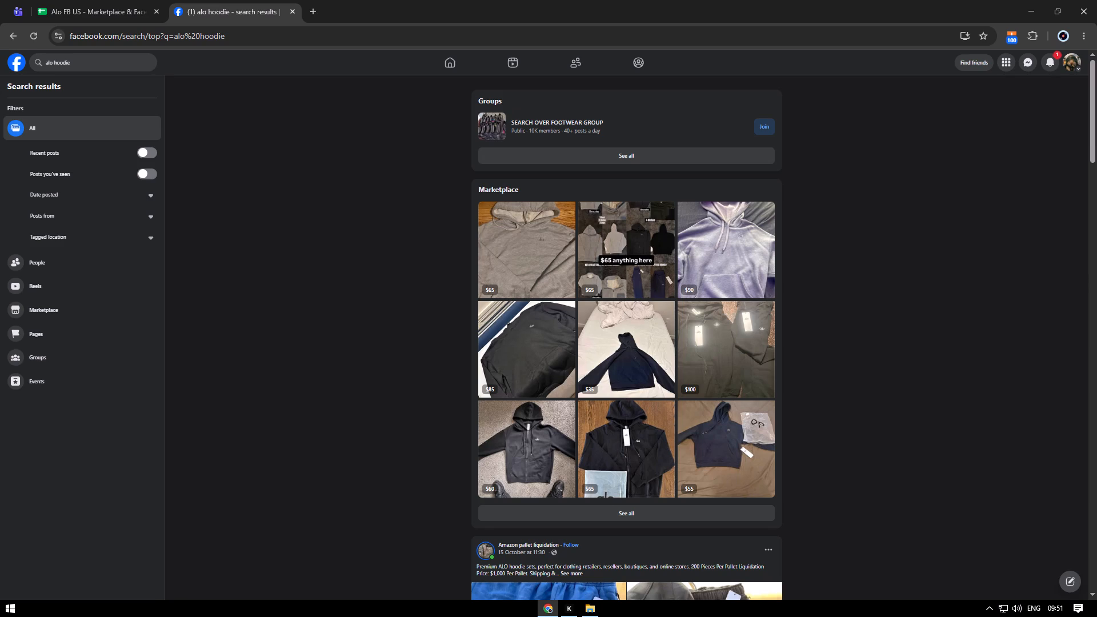
click(329, 36)
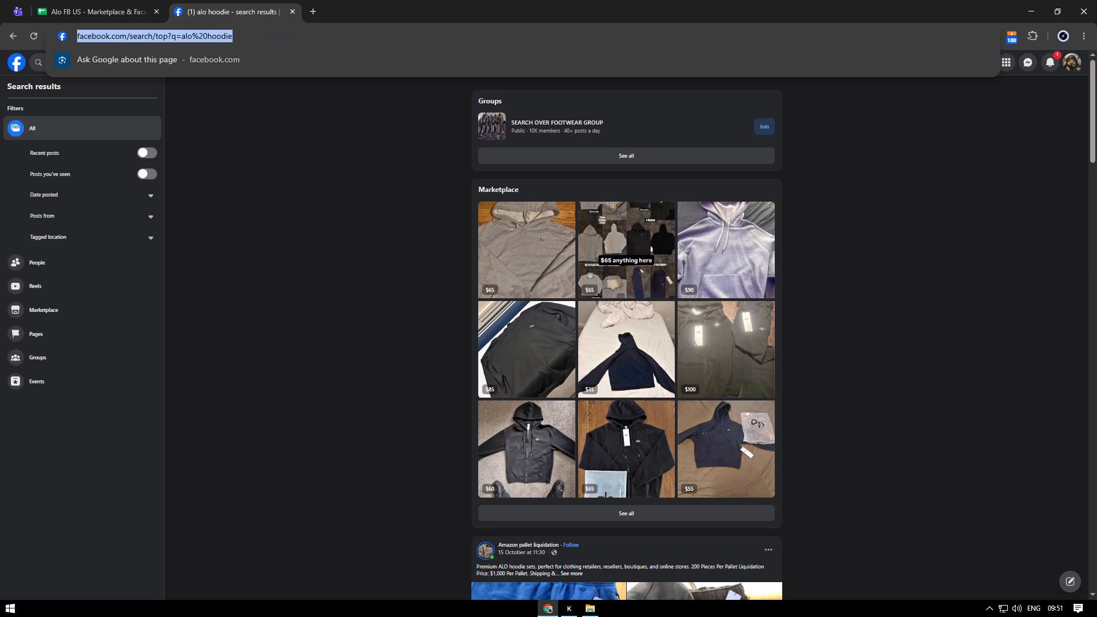
key(ctrl+c)
key(ctrl+shift+Tab)
key(Up)
key(Down)
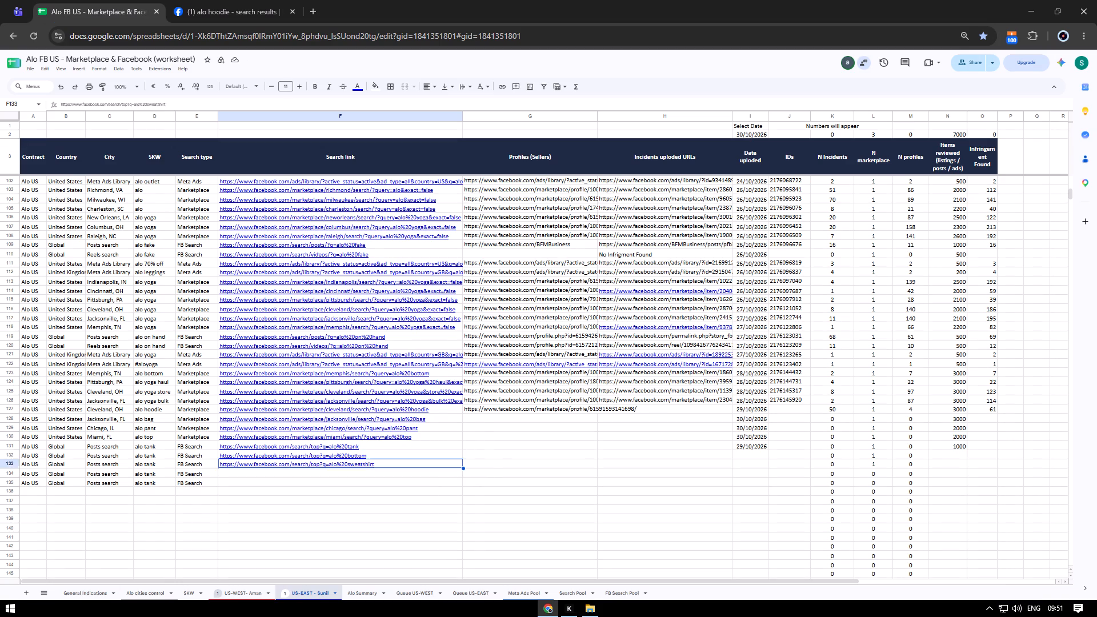
key(Down)
key(ctrl+v)
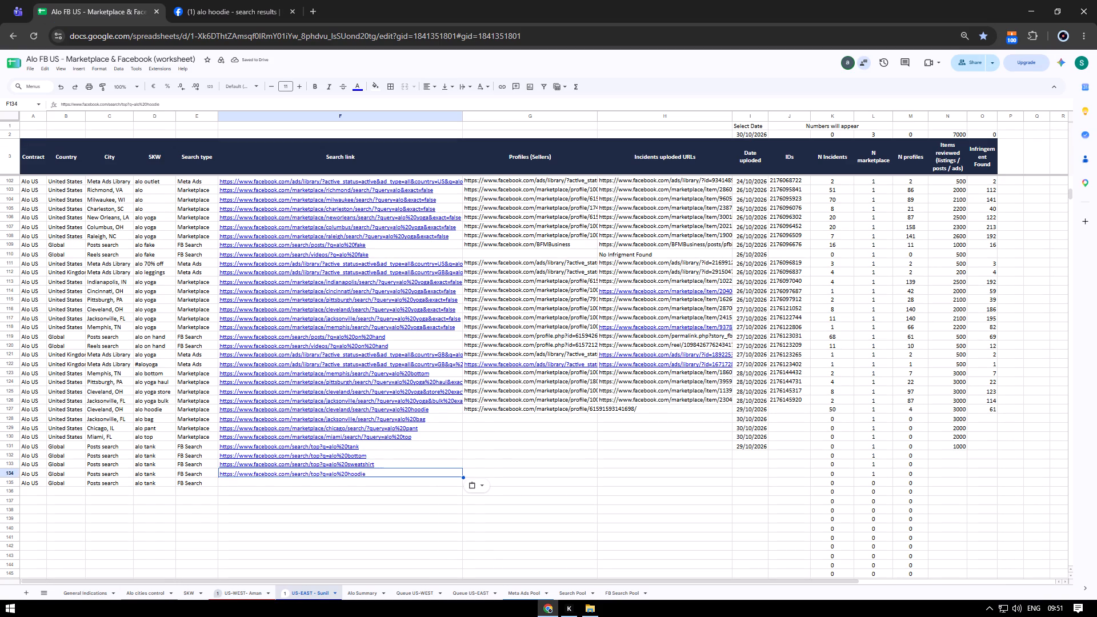
Go to the Date uploaded cell of the alo tank posts search in row 131.
key(Up)
key(Up)
key(Up)
key(Right)
key(Right)
key(Right)
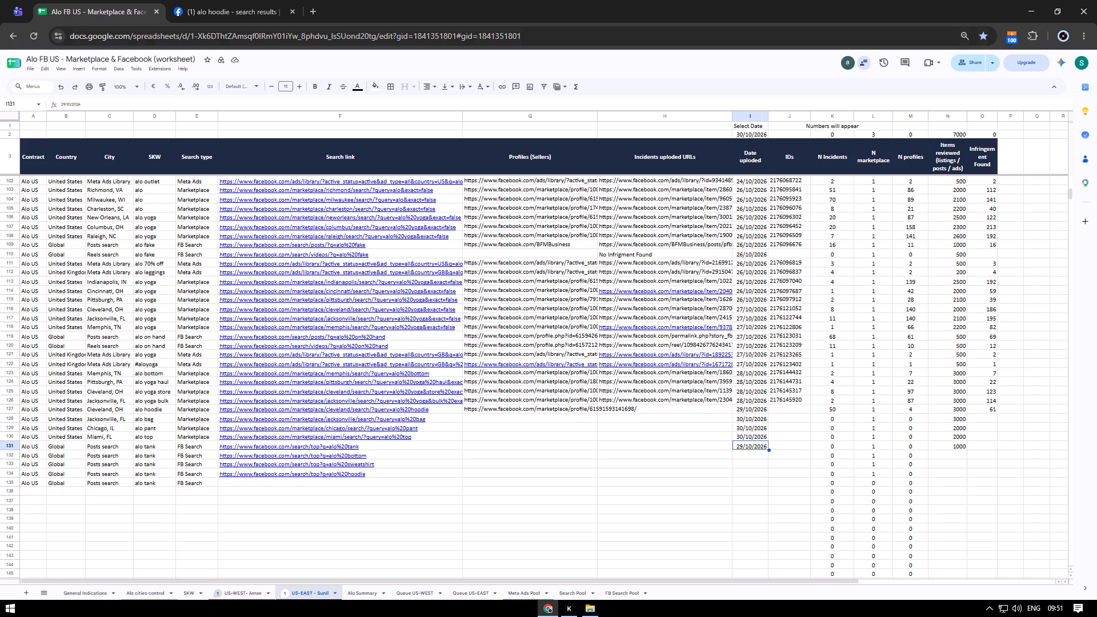
Switch to File Explorer's Downloads folder.
key(alt+Tab)
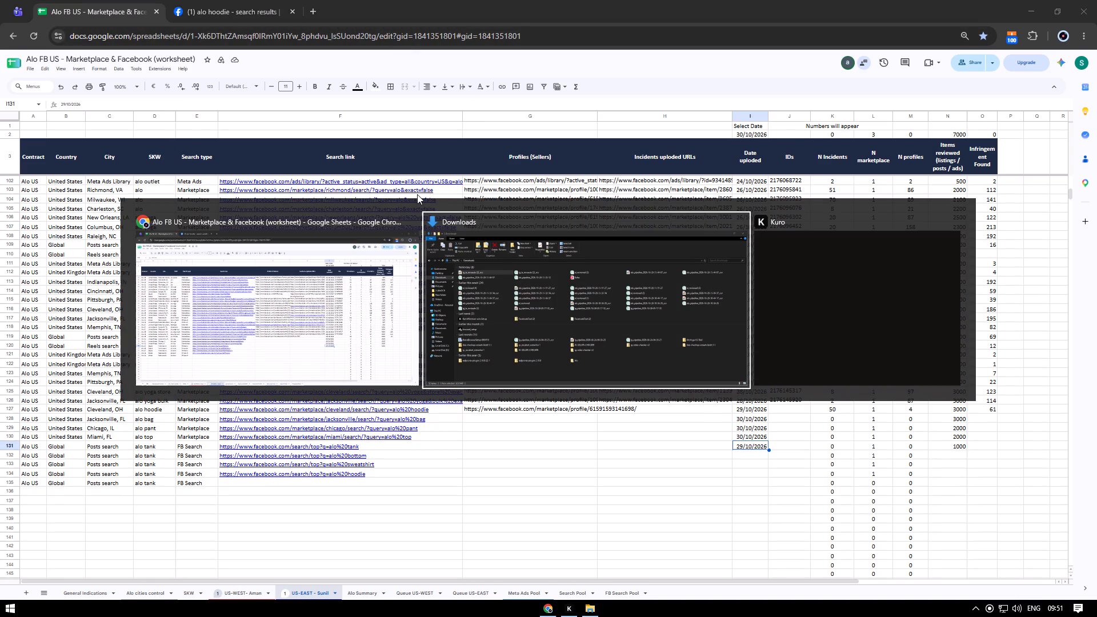
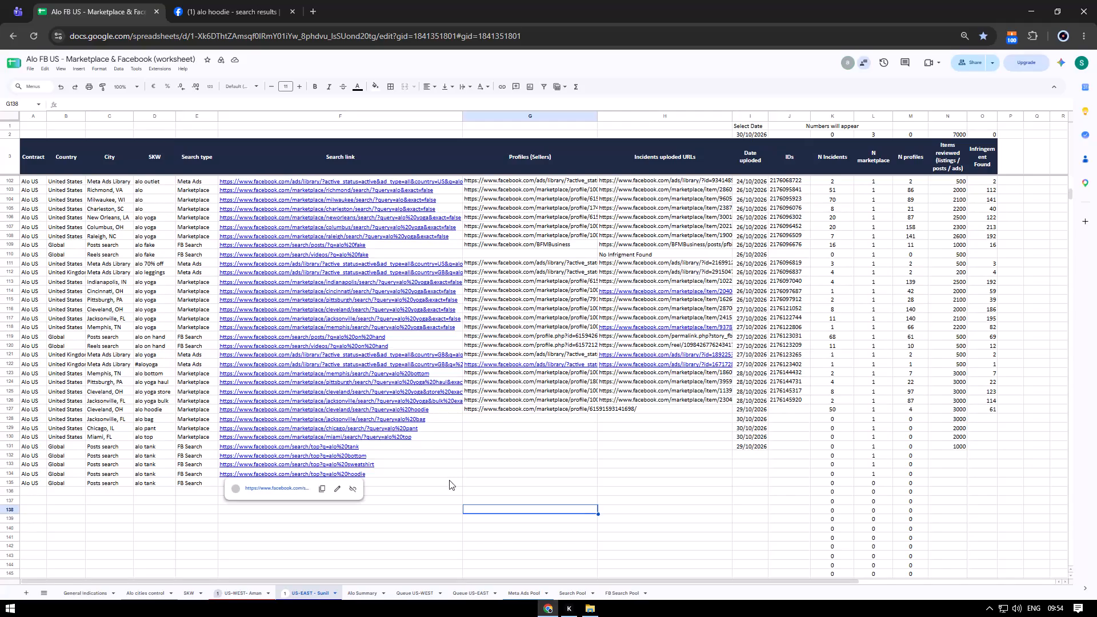
Switch to the Facebook search page and change the searched term from alo hoodie to alo pants.
click(409, 476)
click(198, 0)
click(301, 35)
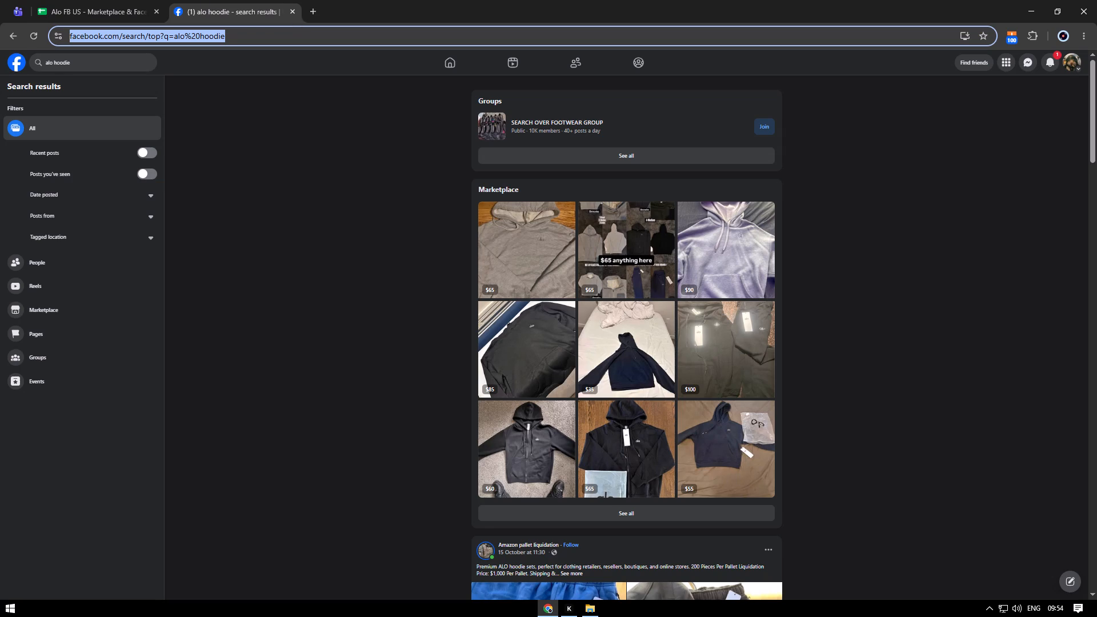
key(BackSpace)
key(BackSpace)
key(BackSpace)
key(BackSpace)
key(BackSpace)
key(BackSpace)
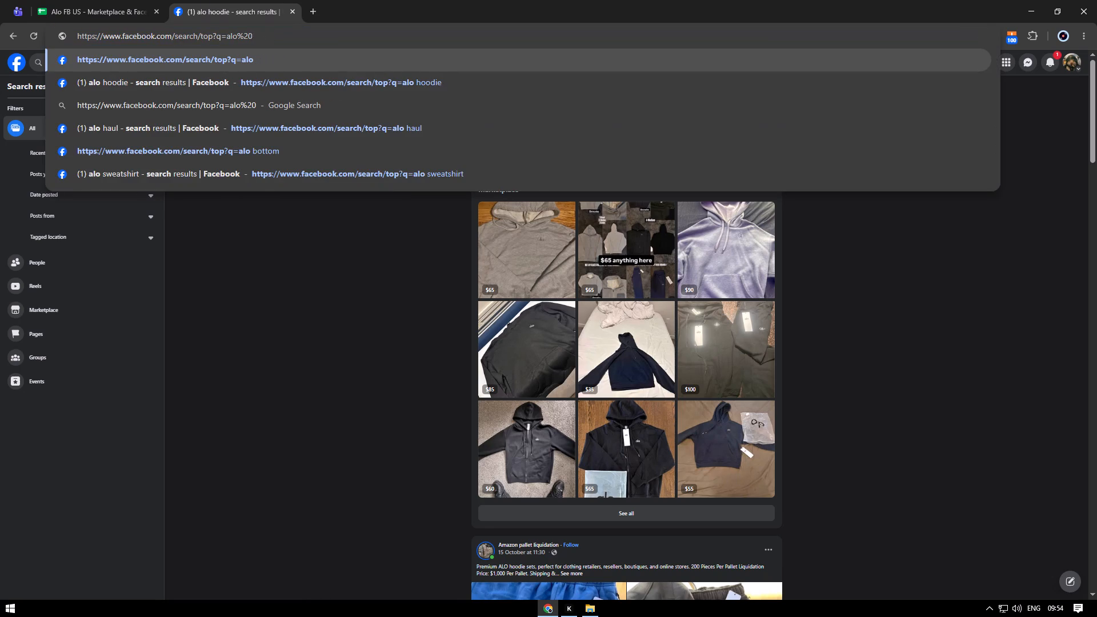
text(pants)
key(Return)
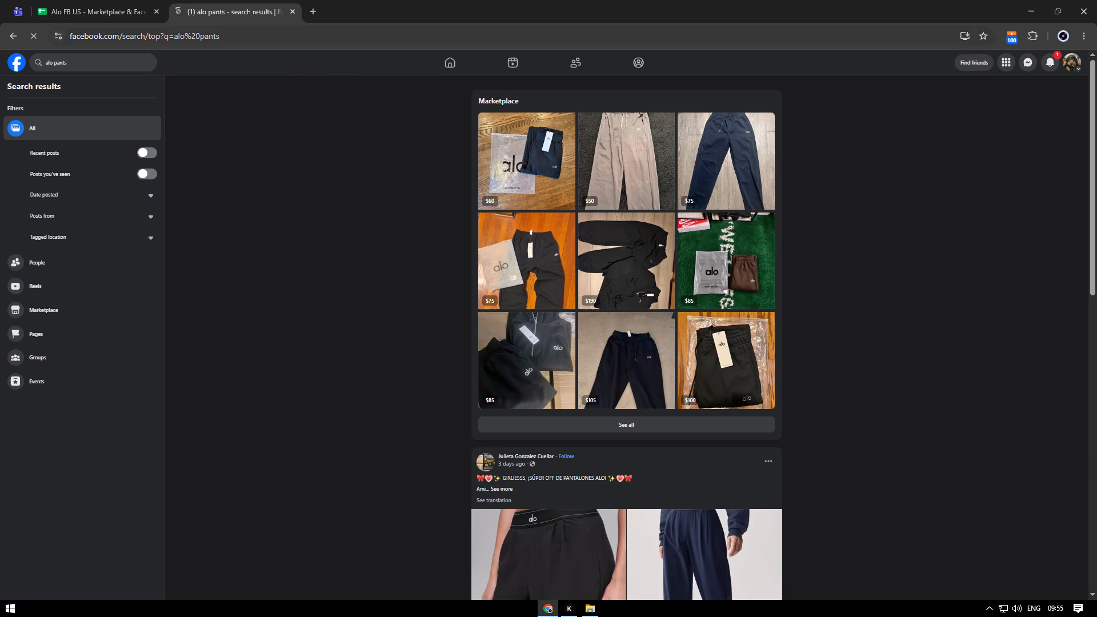
Copy the alo pants search URL into the empty Search link cell of row 135 in the US-EAST - Sunil worksheet.
click(321, 31)
key(ctrl+c)
key(ctrl+c)
key(ctrl+c)
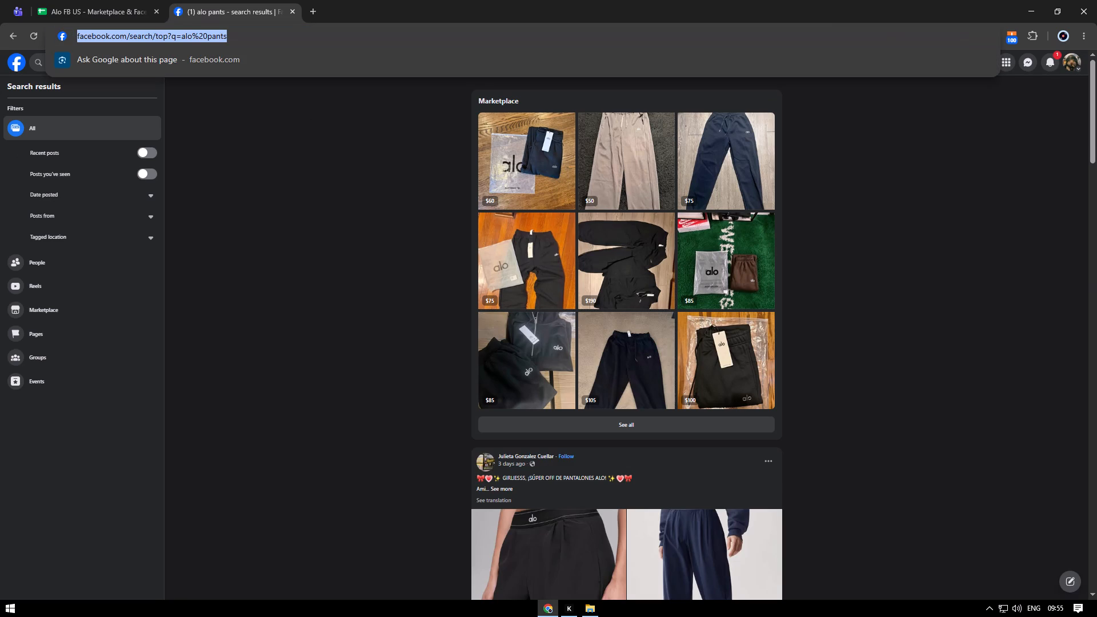
key(ctrl+shift+Tab)
key(Down)
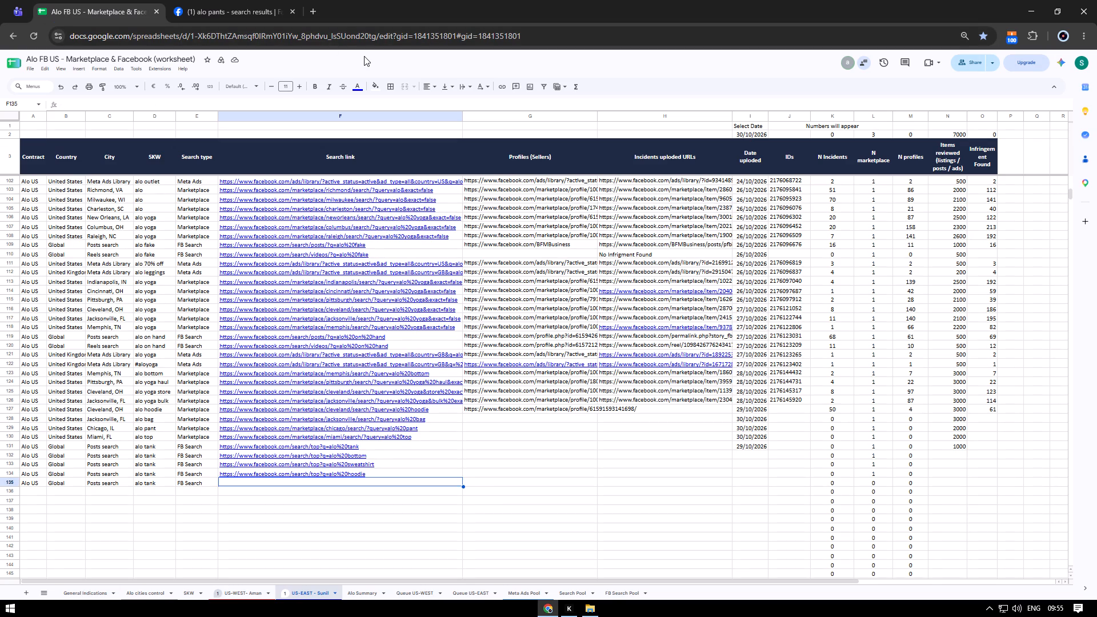
key(ctrl+v)
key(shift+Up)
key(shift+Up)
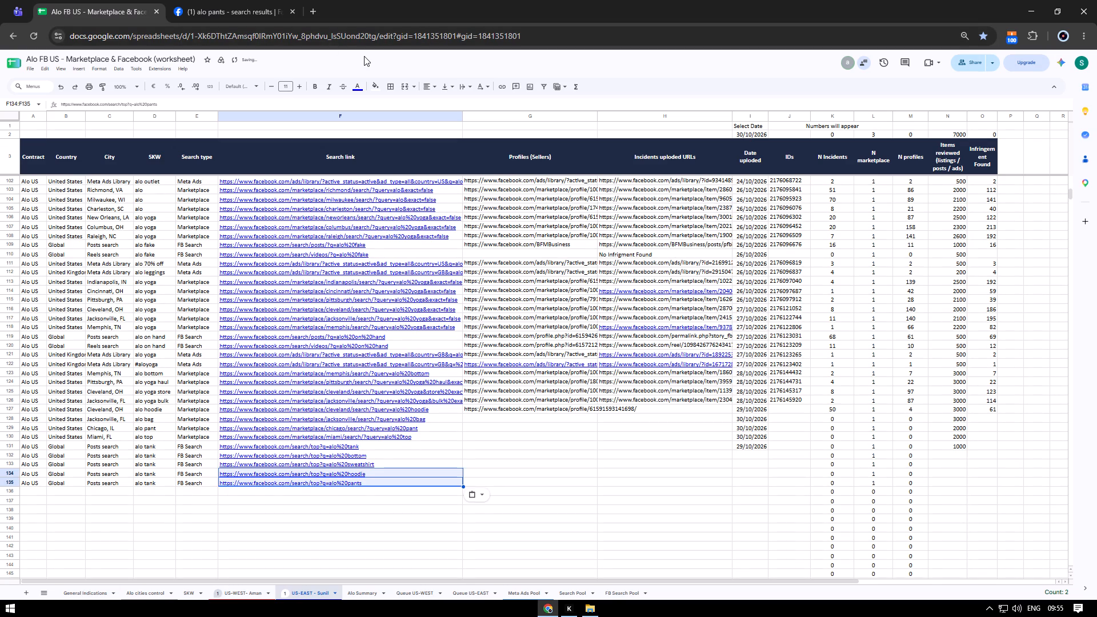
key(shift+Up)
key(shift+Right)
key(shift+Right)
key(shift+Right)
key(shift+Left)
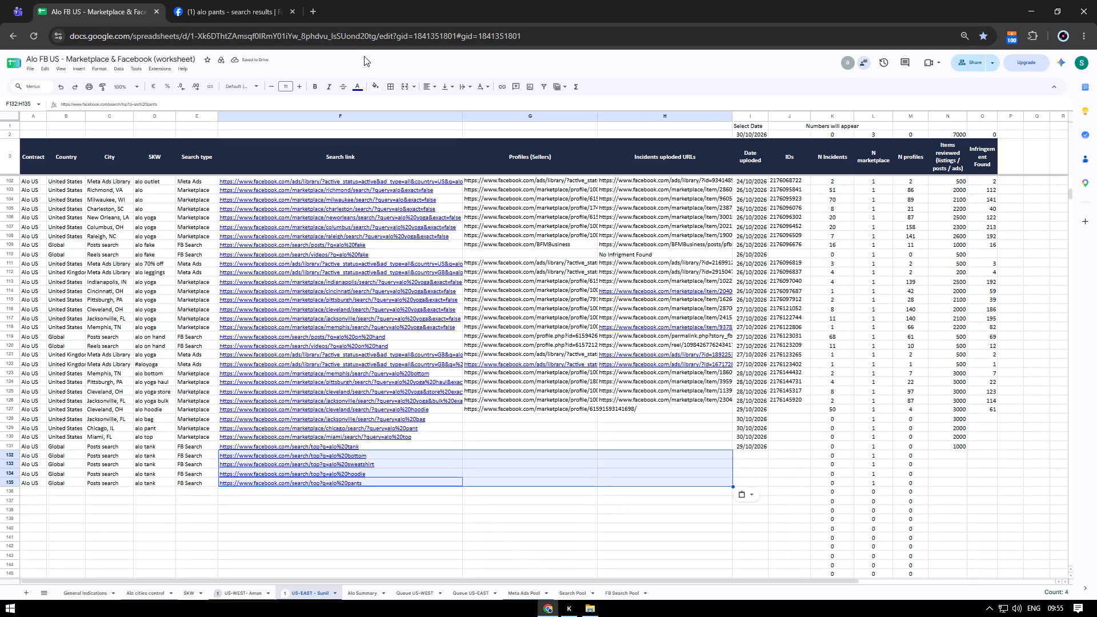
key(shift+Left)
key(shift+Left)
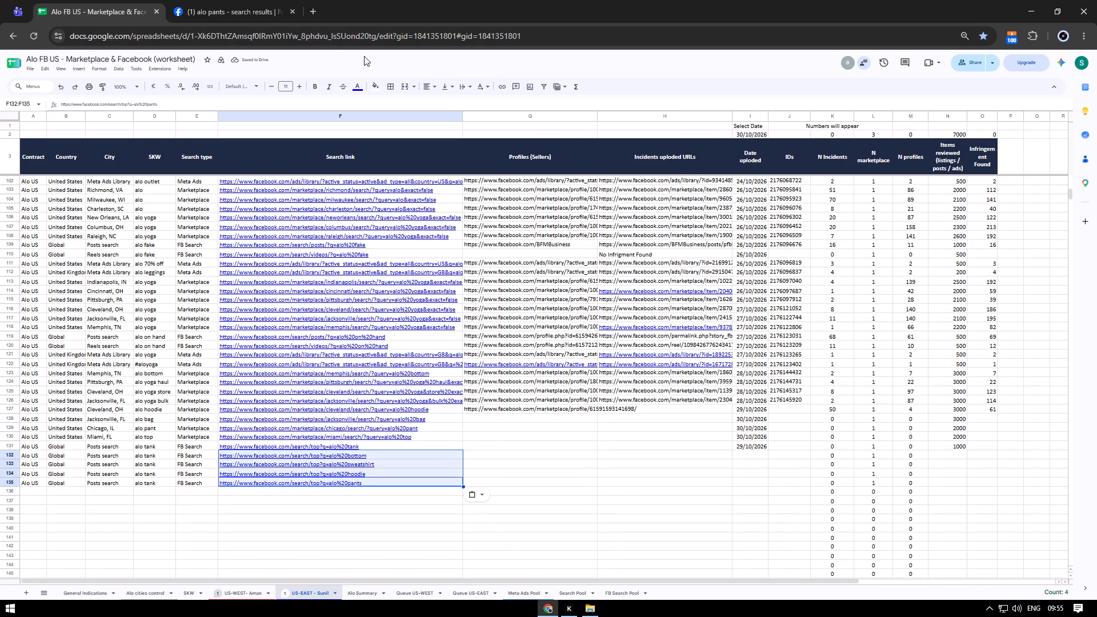
Duplicate row 135's Contract, Country, City, SKW and Search type entries into row 136.
key(Left)
key(Left)
key(Left)
key(Left)
key(Left)
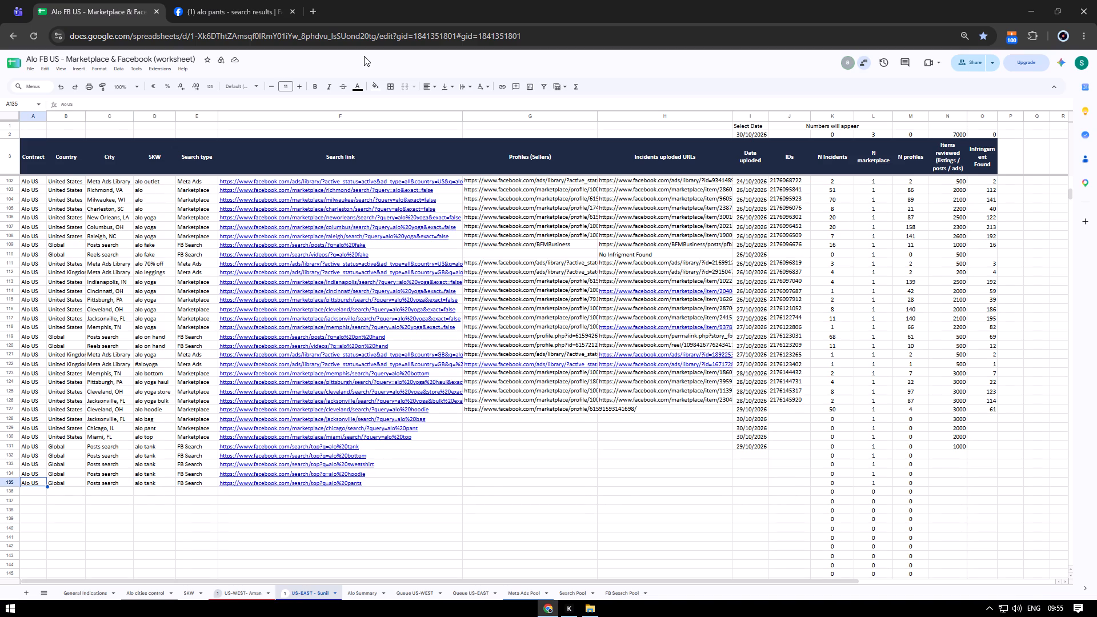
key(shift+Right)
key(shift+Right)
key(shift+Right)
key(shift+Right)
key(ctrl+c)
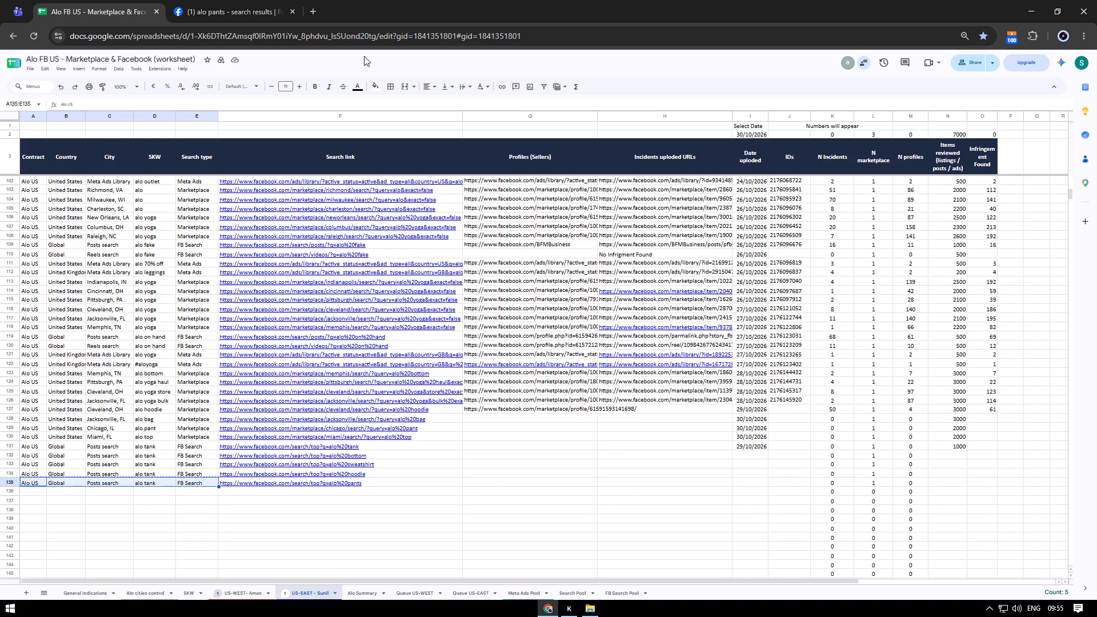
key(Down)
key(ctrl+v)
key(Right)
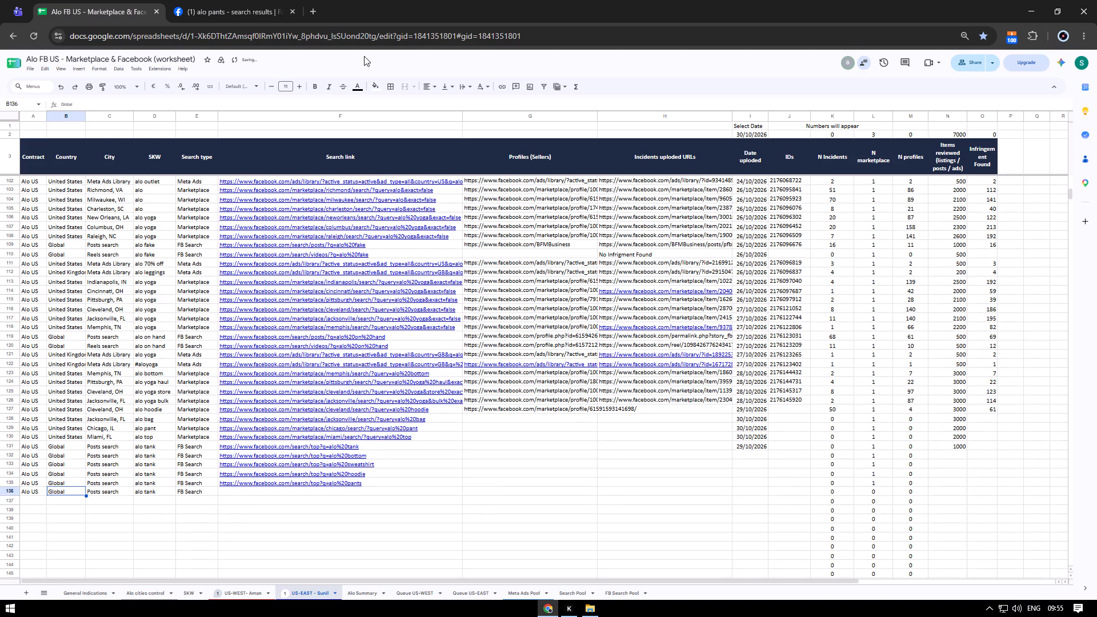
Switch back to the Facebook search page and run a search for alo shoes by editing its URL.
key(ctrl+Right)
key(Right)
key(ctrl+Tab)
key(Right)
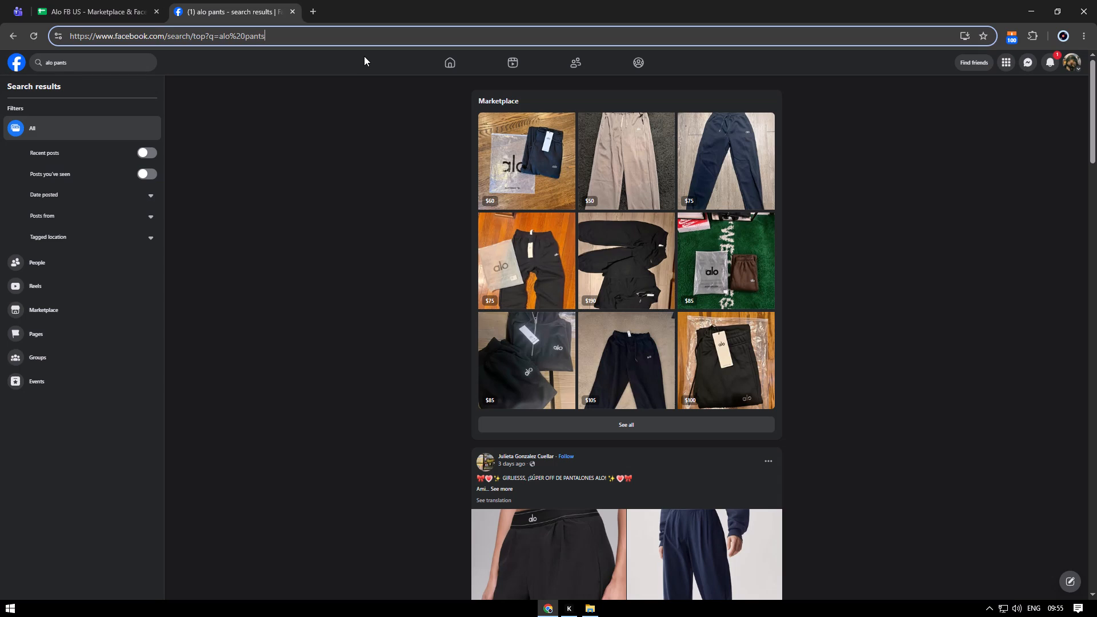
key(shift+Left)
key(shift+Left)
key(shift+Left)
key(shift+Left)
key(shift+Left)
key(BackSpace)
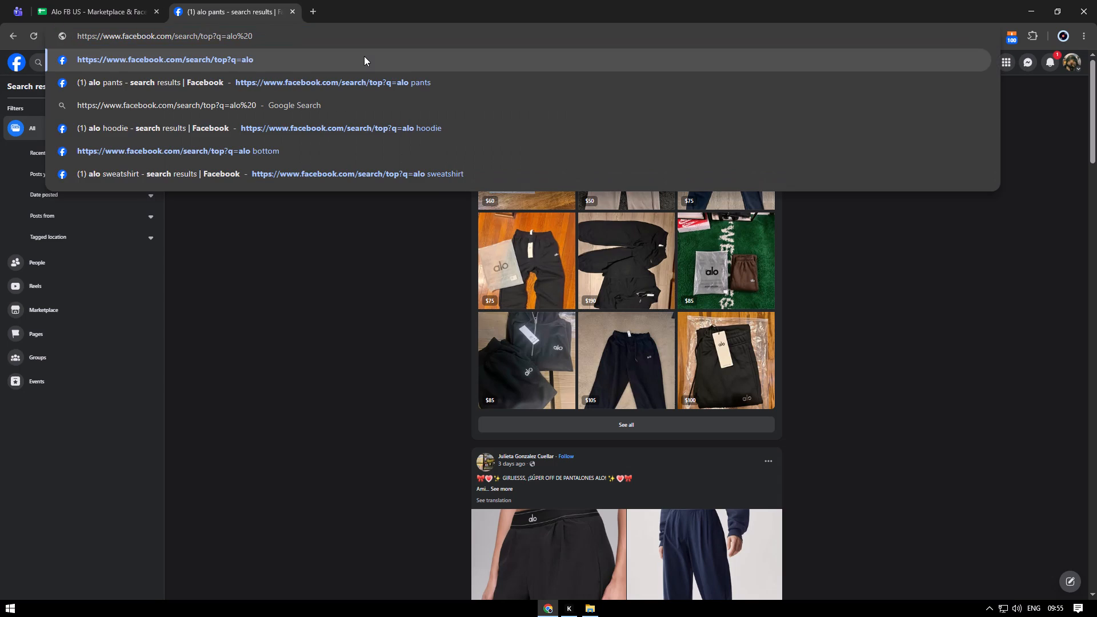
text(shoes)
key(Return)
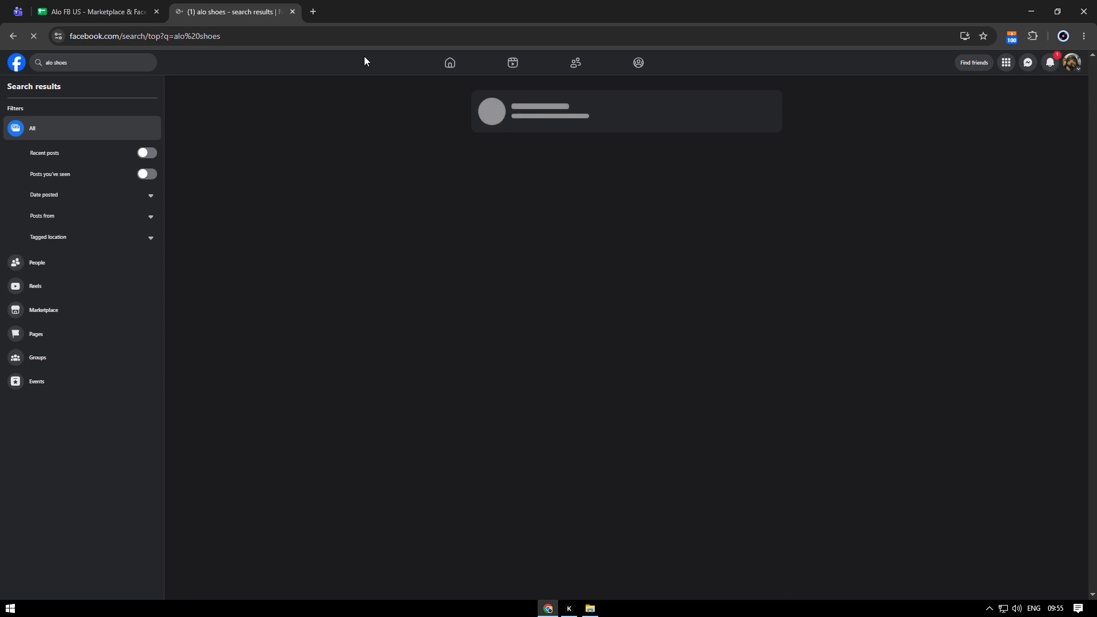
Copy the alo shoes search URL into the Search link cell of row 136 in the worksheet.
click(372, 37)
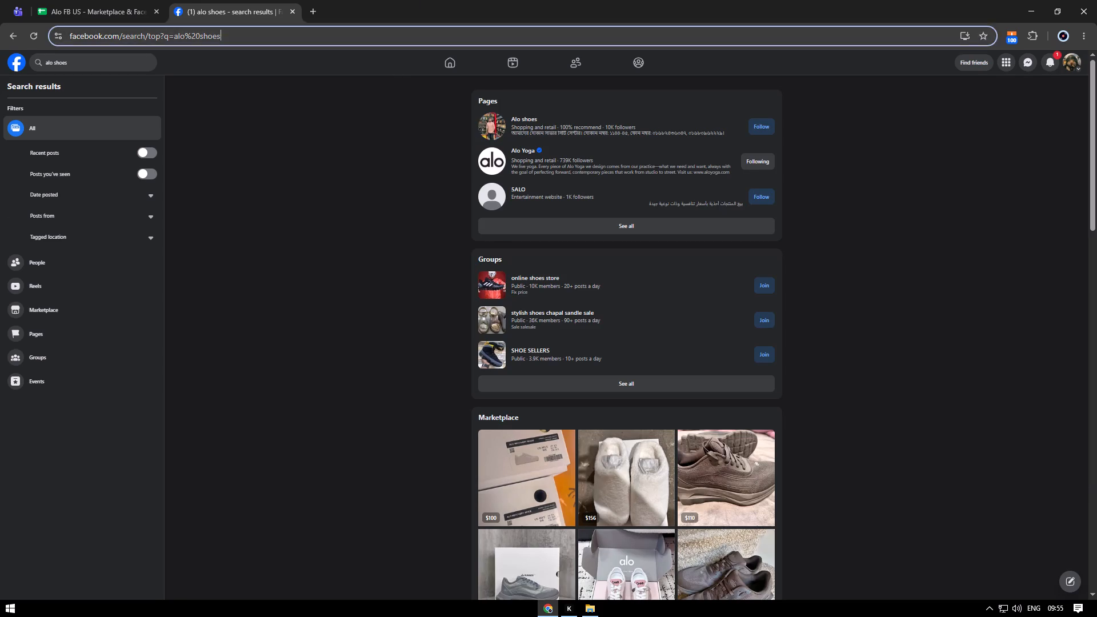
key(ctrl+c)
key(ctrl+c)
key(ctrl+c)
key(ctrl+shift+Tab)
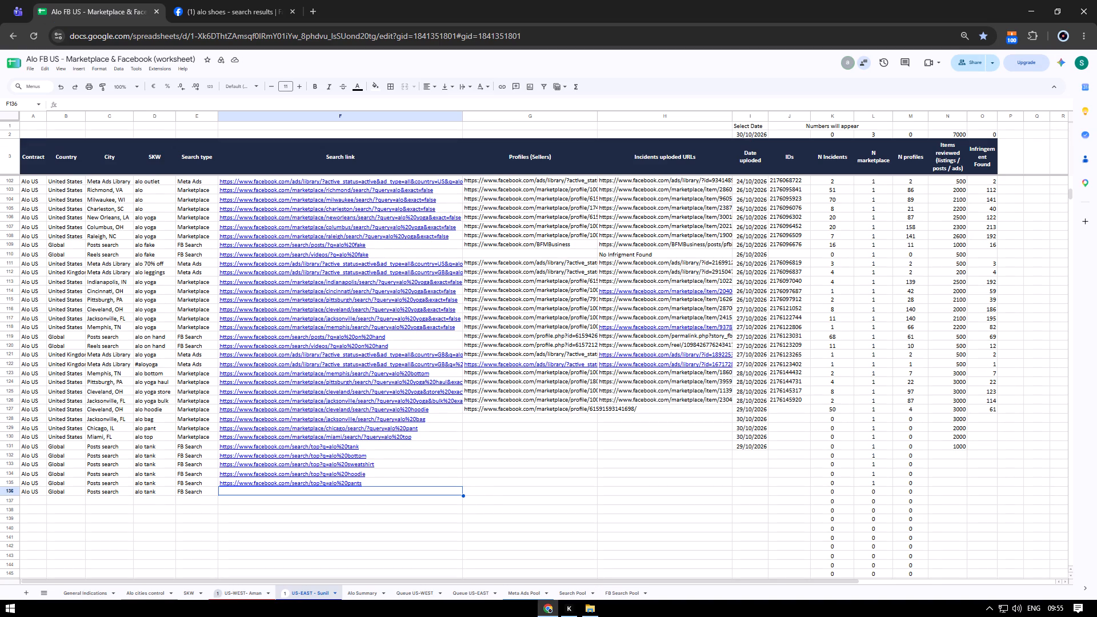
key(ctrl+v)
Move the Jacksonville alo bag, Chicago alo pant and Miami alo top entries, Contract through Search link, from rows 128–130 to rows 137–139.
key(Up)
key(Up)
key(Up)
key(Up)
key(Up)
key(Up)
key(Right)
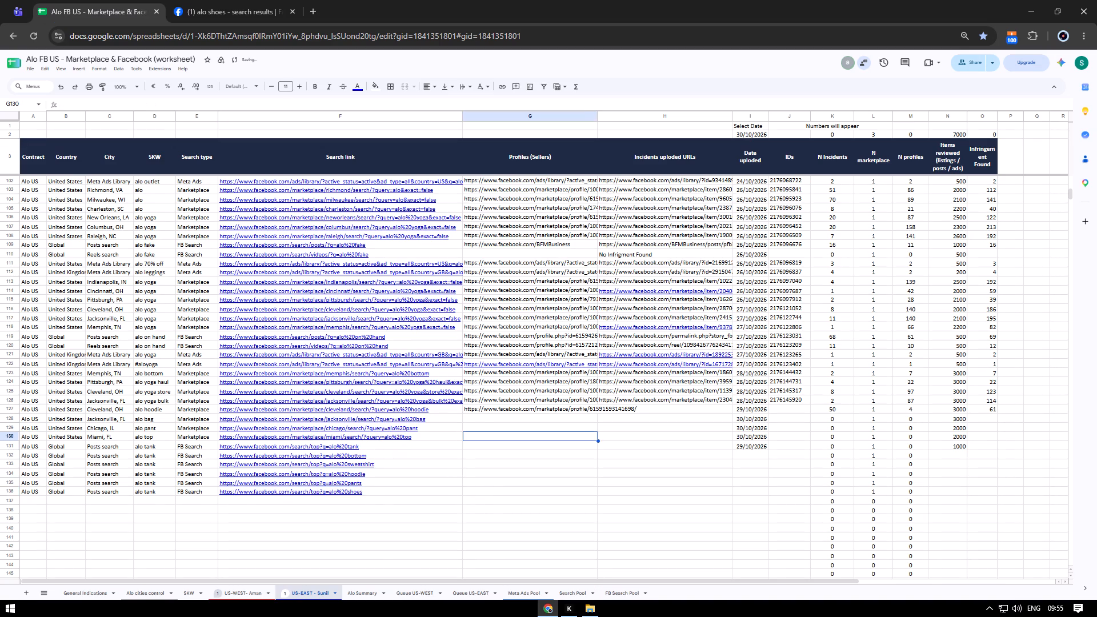
key(Right)
key(Right)
key(Up)
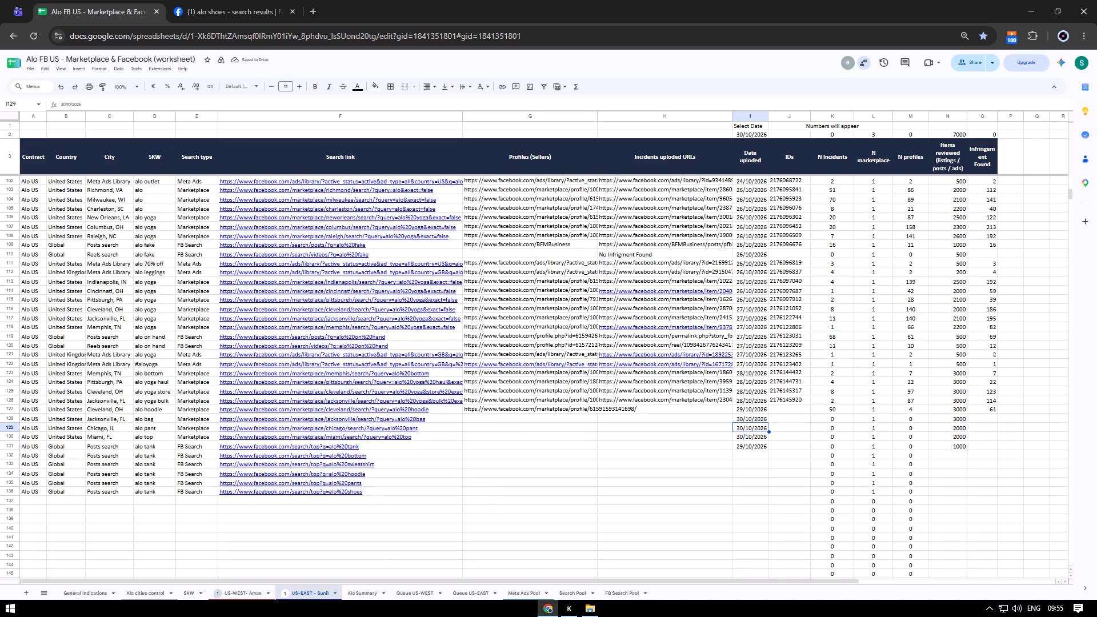
key(Up)
key(Left)
key(Left)
key(Left)
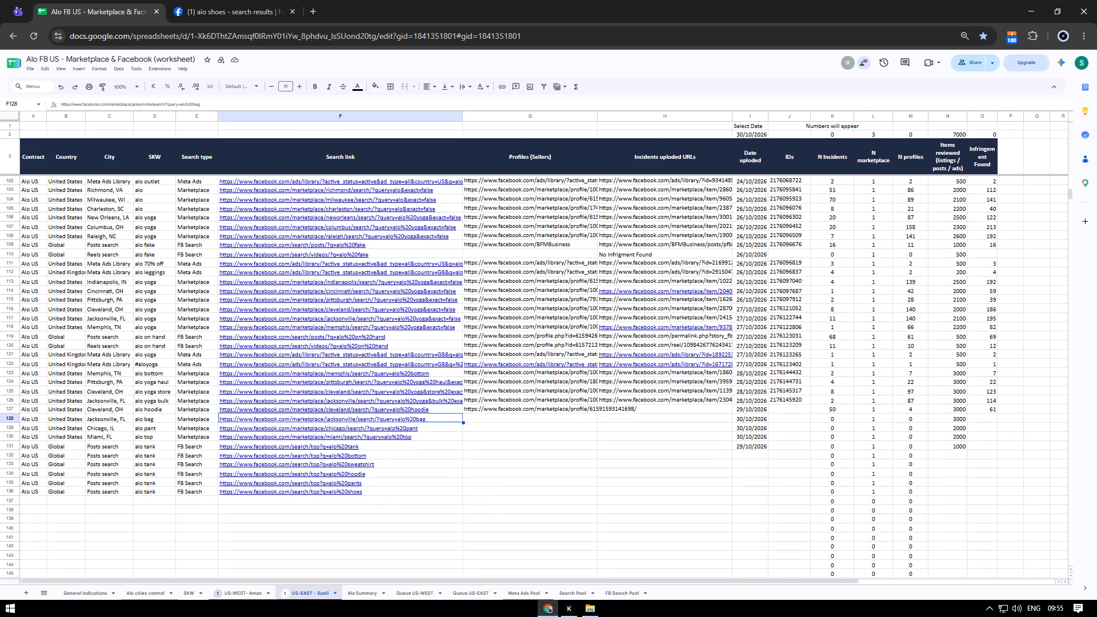
key(shift+Down)
key(shift+Down)
key(shift+Down)
key(shift+Up)
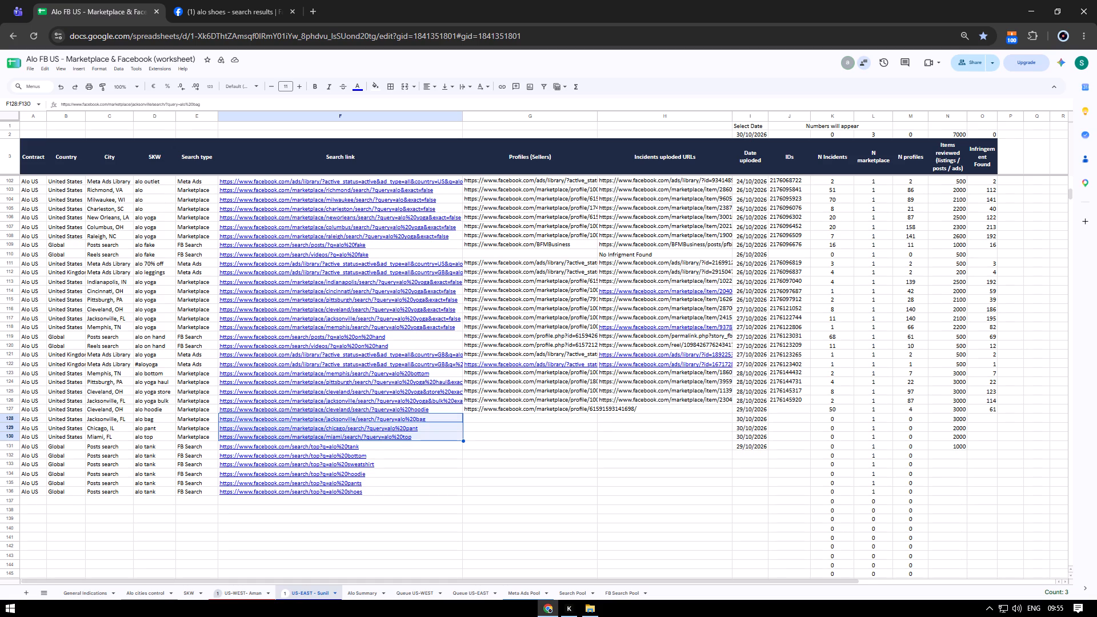
key(shift+Left)
key(shift+Left)
key(shift+Left)
key(shift+Left)
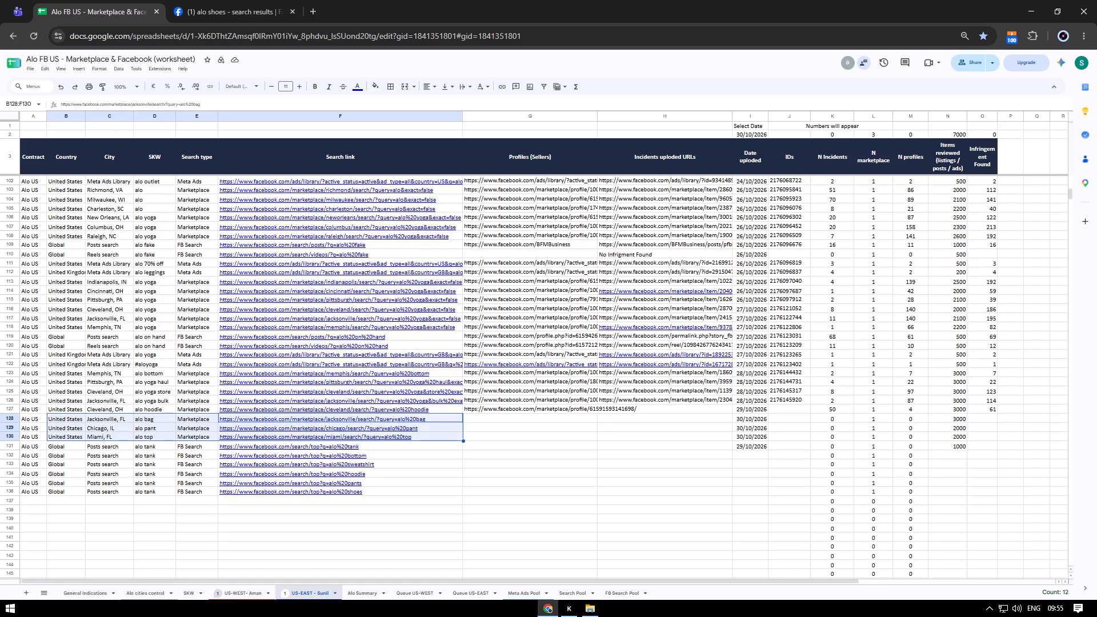
key(shift+Left)
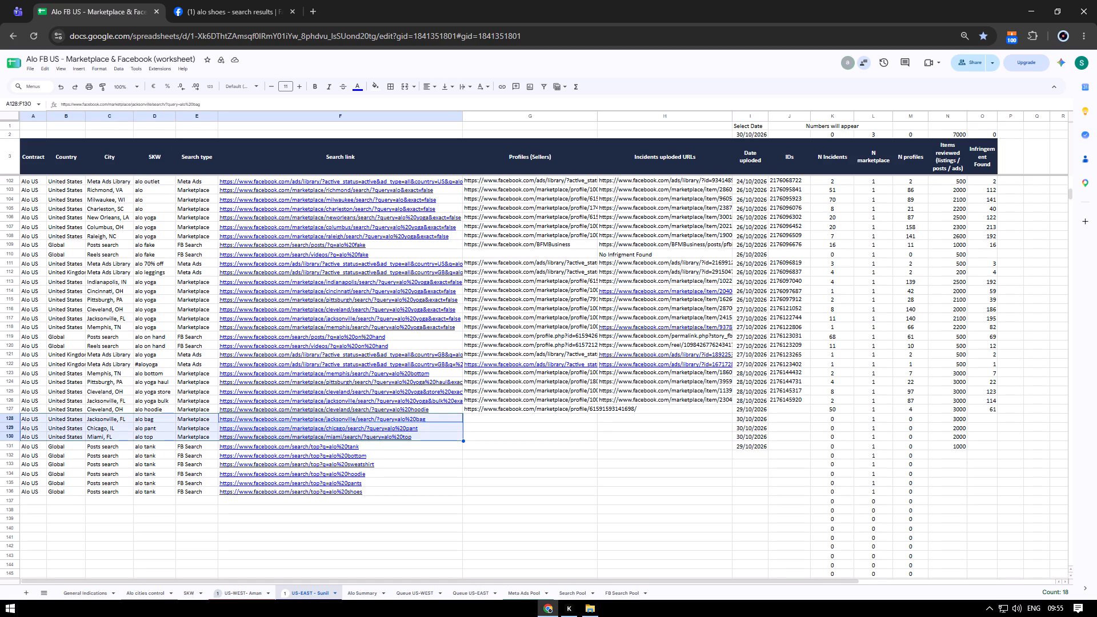
key(ctrl+x)
key(Down)
key(Down)
key(Down)
key(Down)
key(Down)
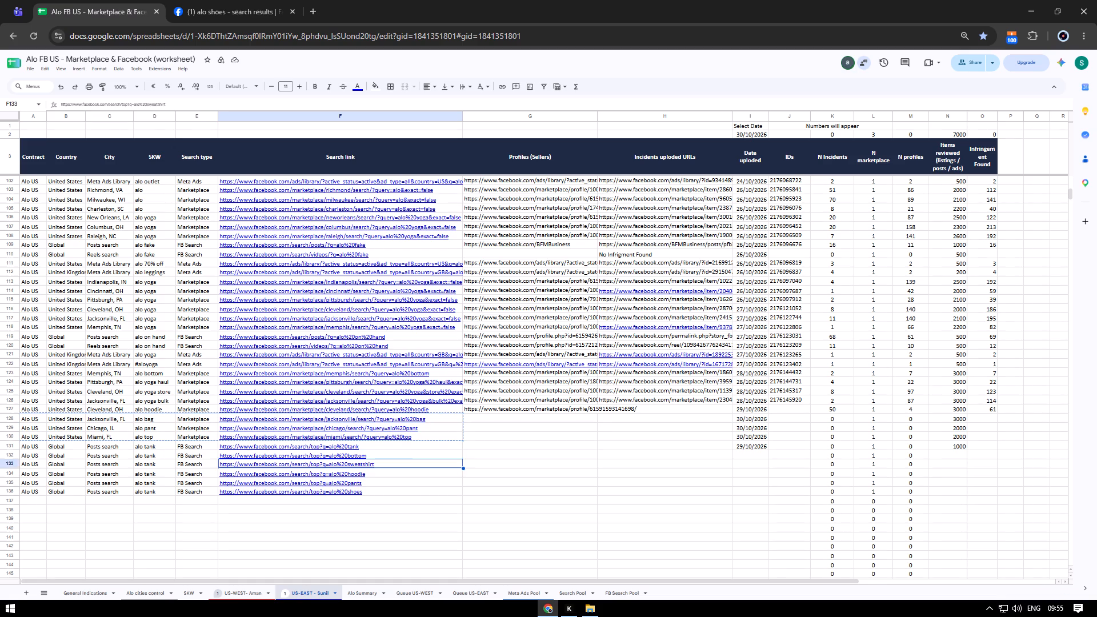
key(Down)
key(Down)
key(Down)
key(Down)
key(Left)
key(Left)
key(Left)
key(Left)
key(Left)
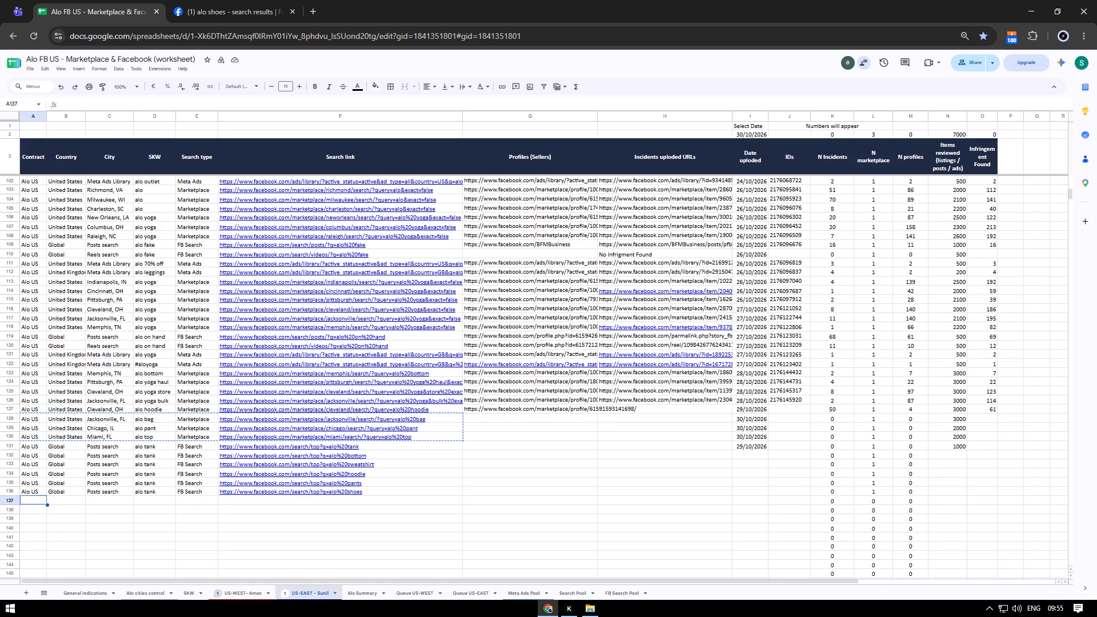
key(ctrl+v)
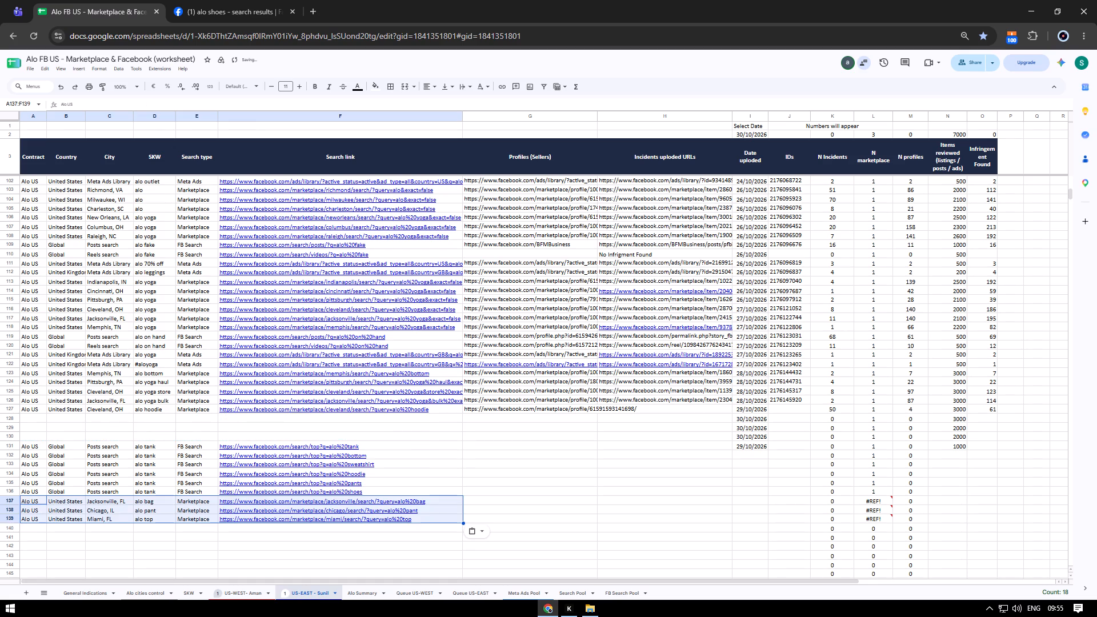
Move the block from the alo tank post search through the Miami alo top entry up to start at row 128, closing the gap.
key(shift+Up)
key(shift+Up)
key(Down)
key(Down)
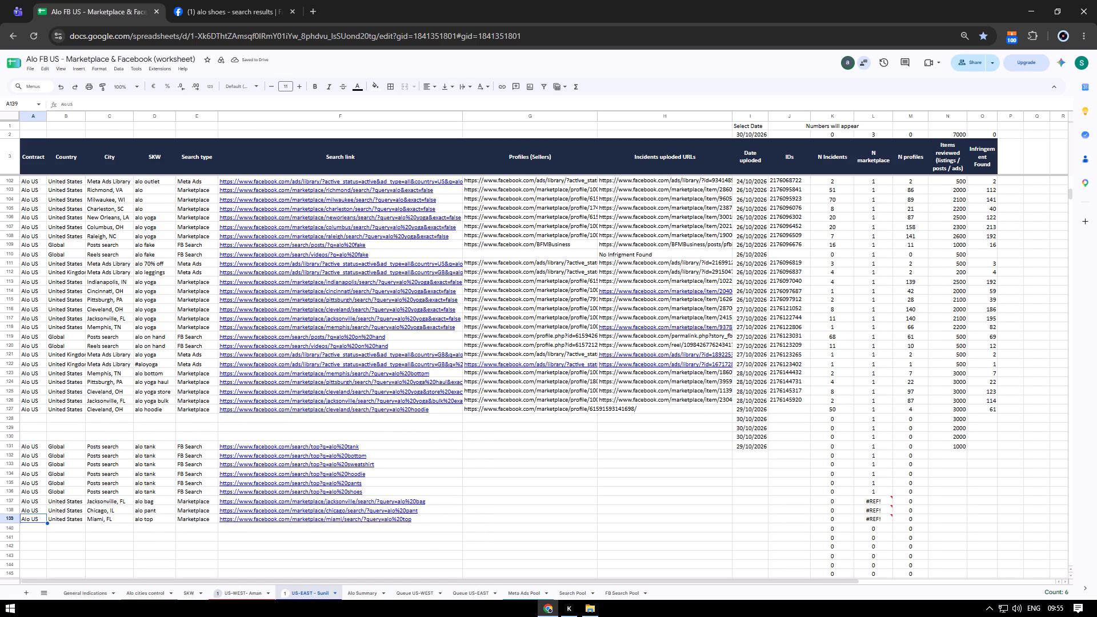
key(Down)
key(Up)
key(ctrl+shift+Right)
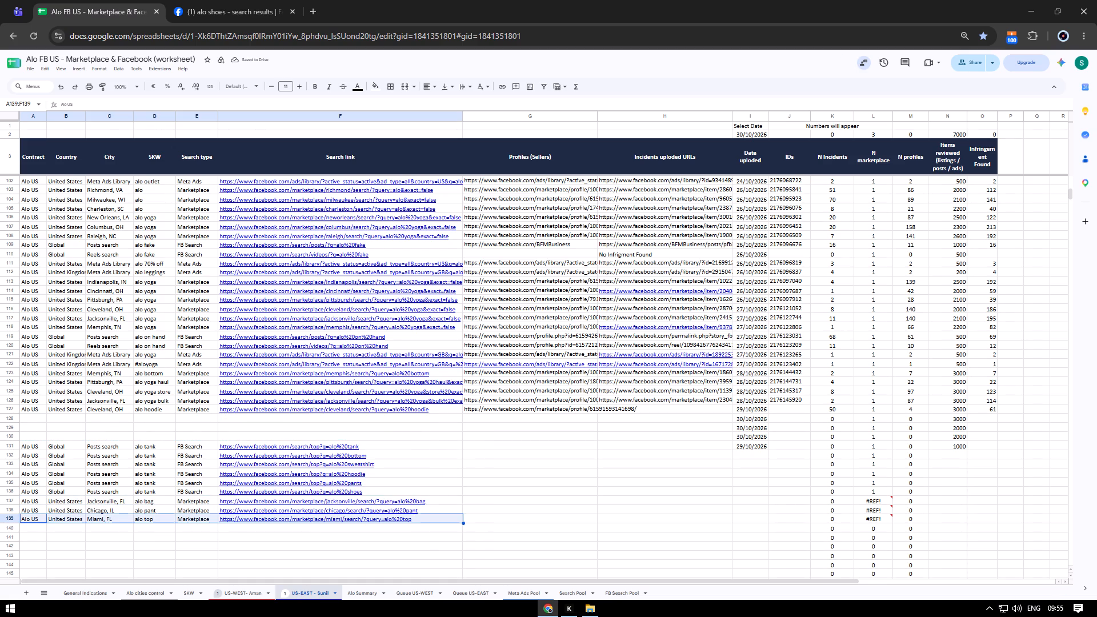
key(ctrl+shift+Up)
key(ctrl+x)
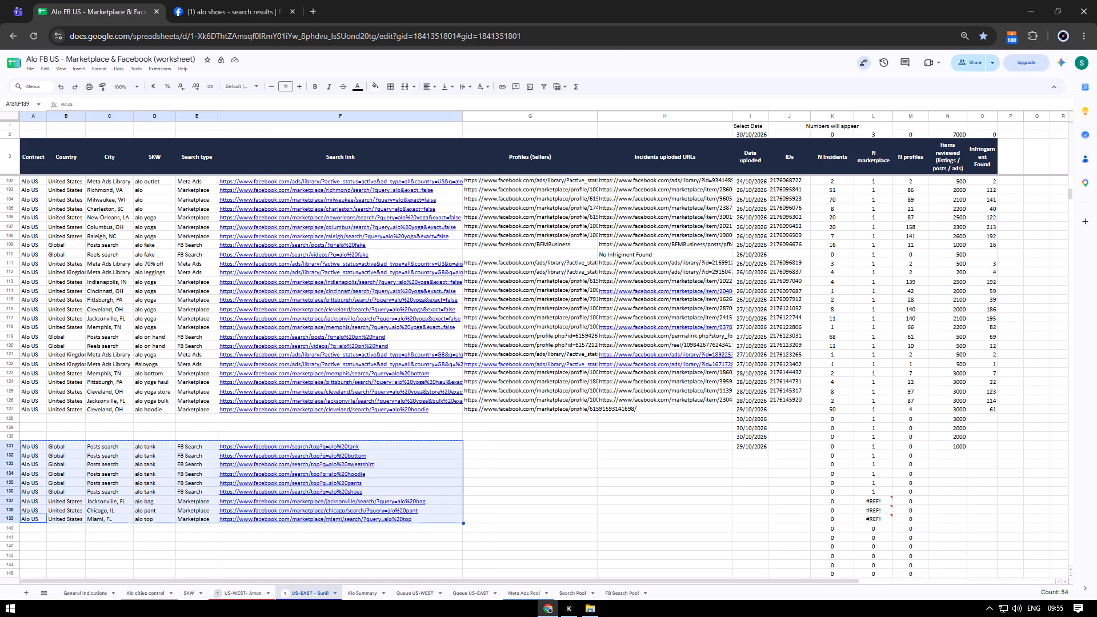
key(Up)
key(Up)
key(Up)
key(ctrl+Up)
key(Up)
key(Up)
key(Up)
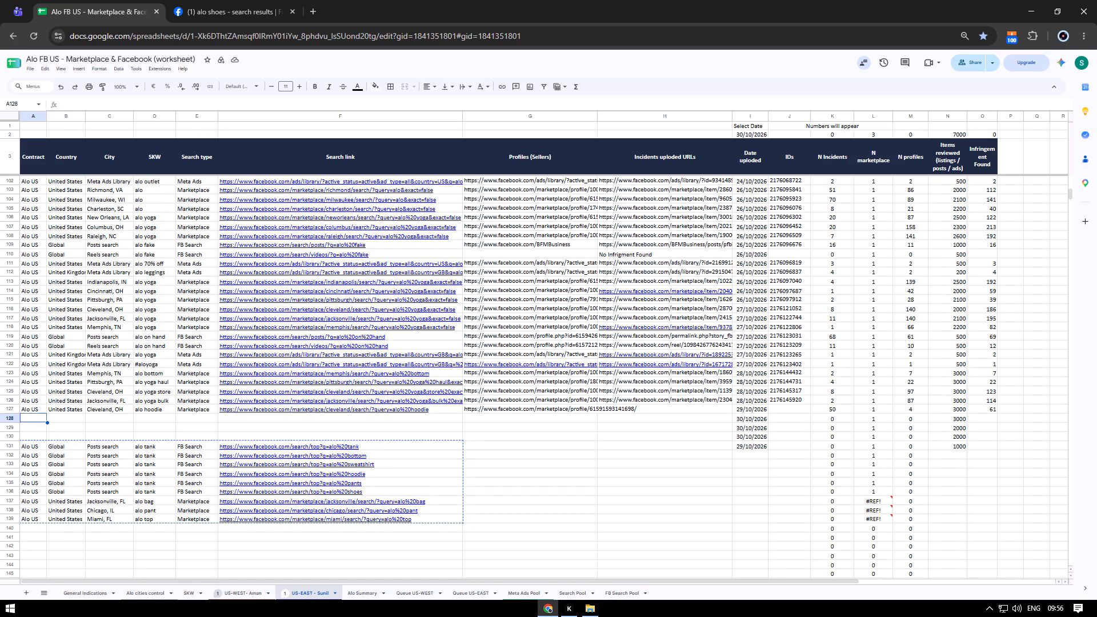
key(ctrl+v)
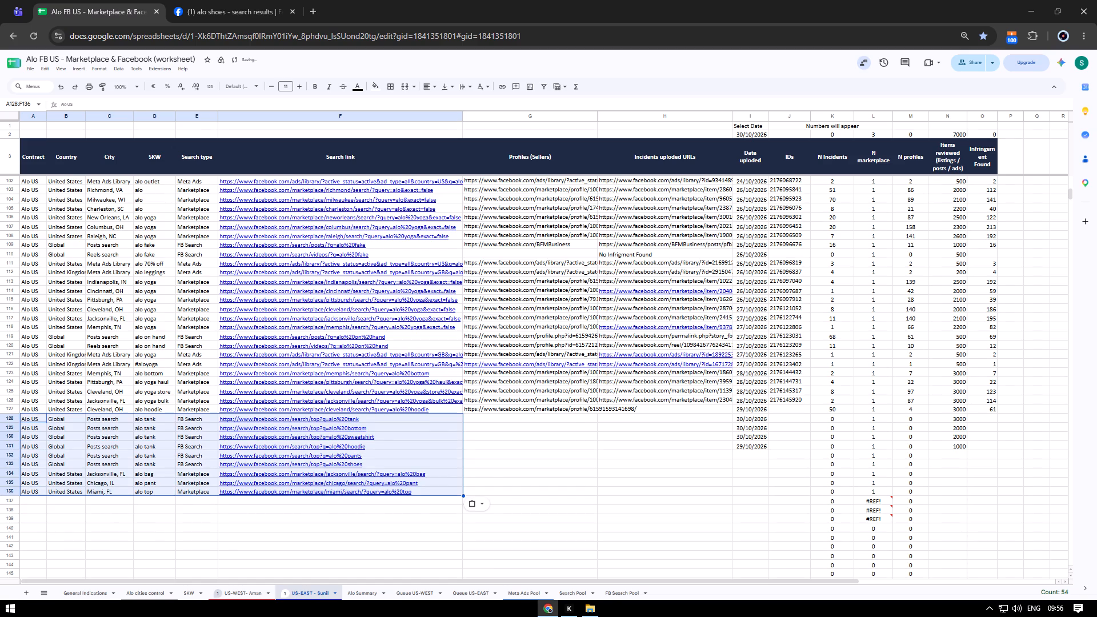
Clear the Date uploaded cells in rows 128 to 131.
key(Right)
key(Right)
key(Right)
key(Right)
key(Right)
key(Right)
key(Right)
key(Right)
key(Right)
key(Right)
key(Left)
key(Left)
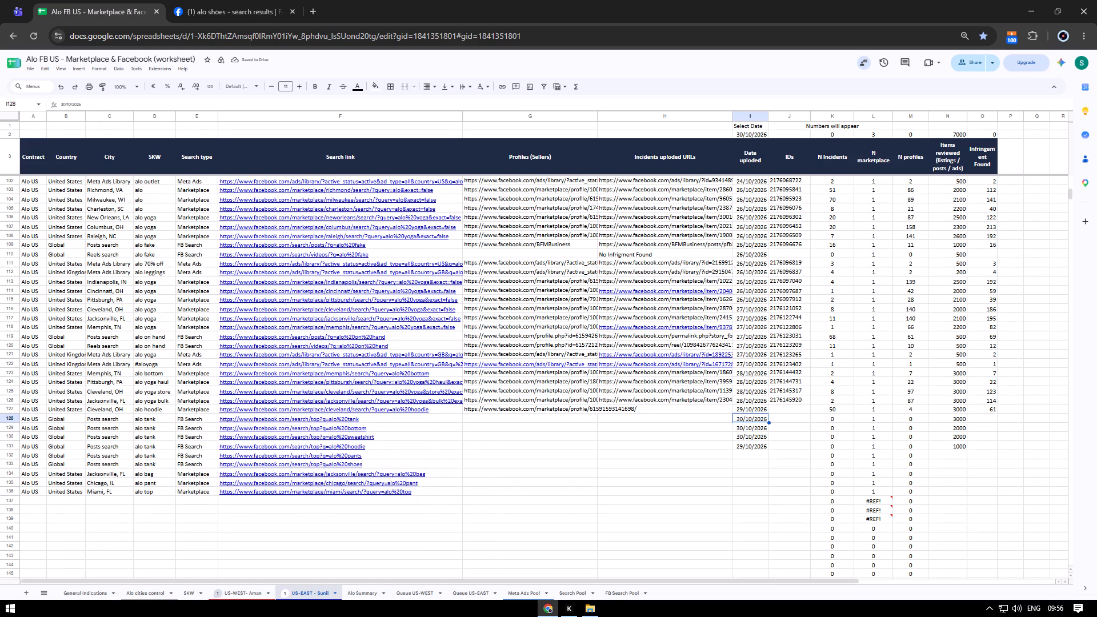
key(shift+Down)
key(shift+Down)
key(shift+Down)
key(Delete)
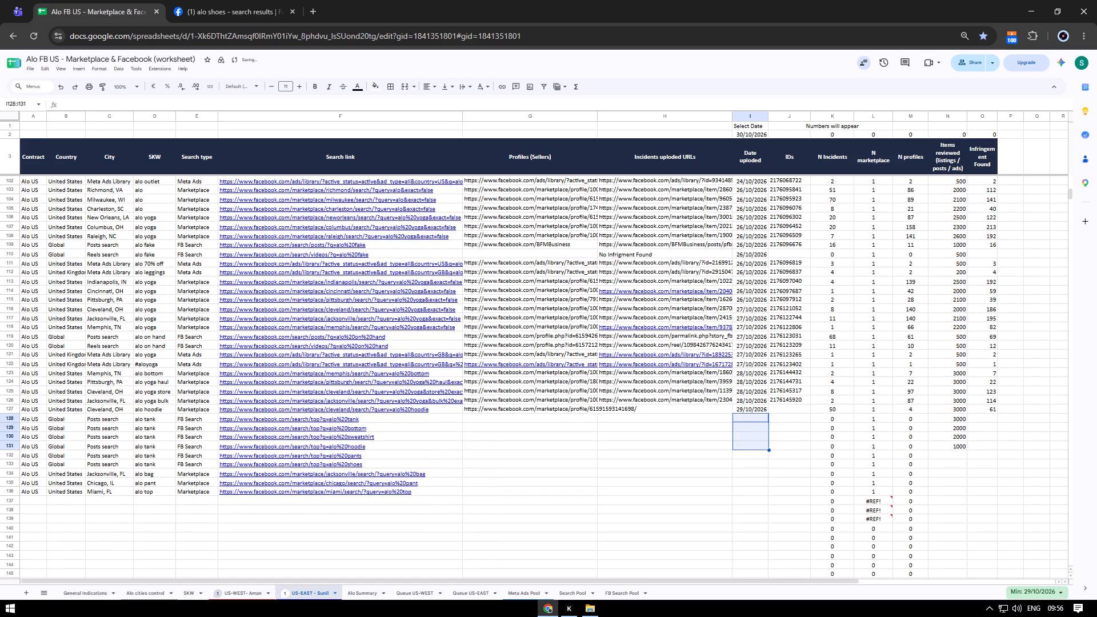
Copy the 29/10/2026 upload date from the Cleveland alo hoodie row to the alo tank post search in row 128.
key(Up)
key(Down)
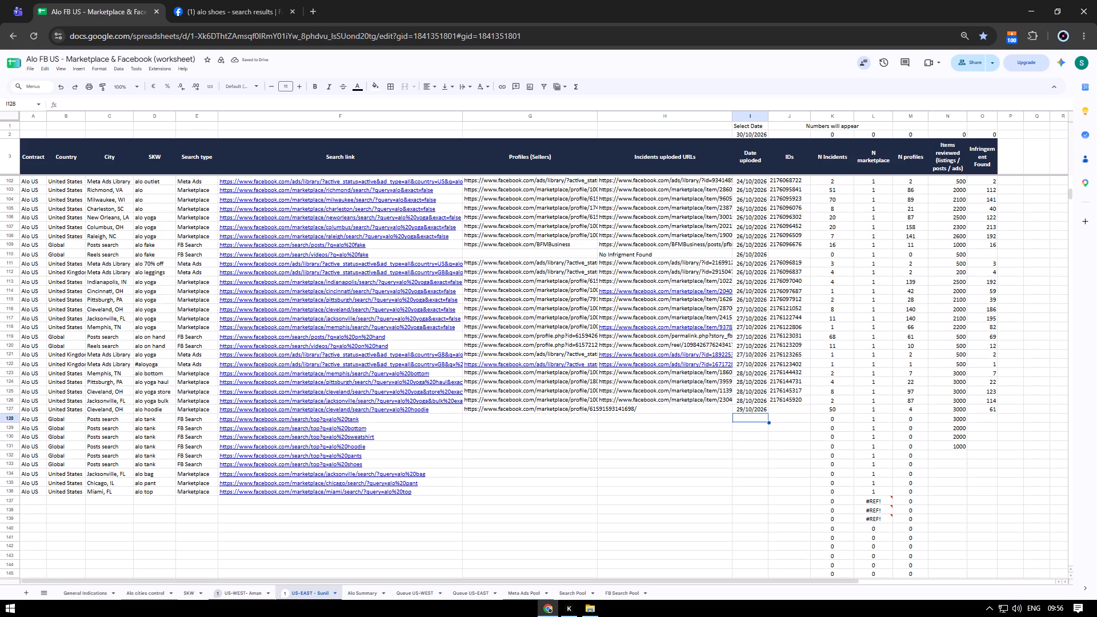
key(Up)
key(ctrl+c)
key(Down)
key(ctrl+v)
Open the Jacksonville alo bag Marketplace search link from row 134 and close the alo shoes search results tab.
key(Left)
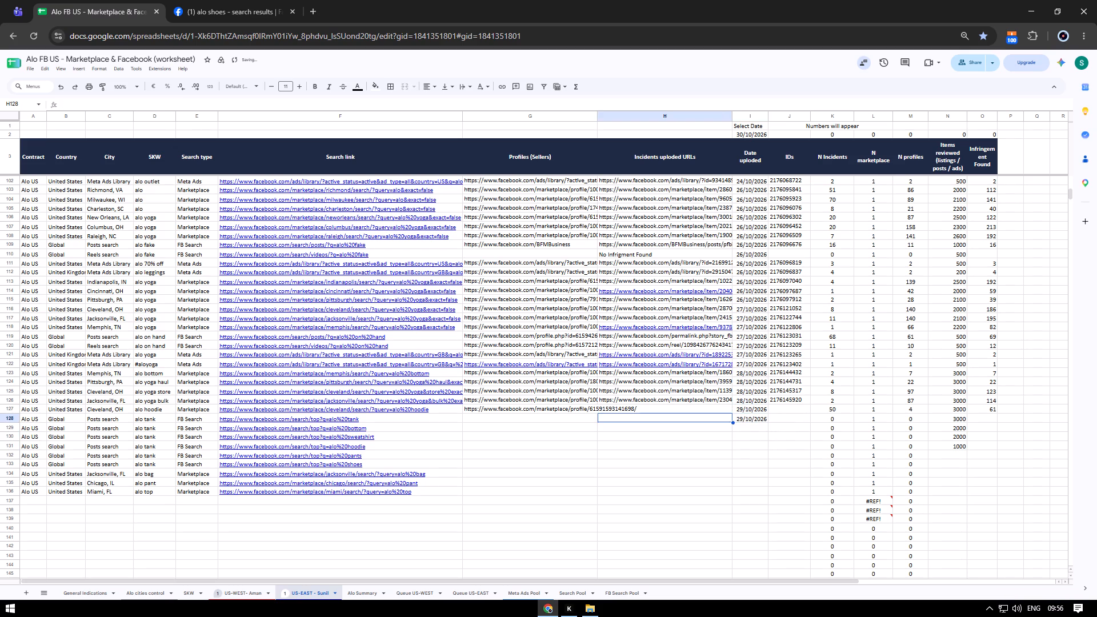
key(Left)
key(Left)
key(Left)
key(Right)
key(Down)
key(shift+Down)
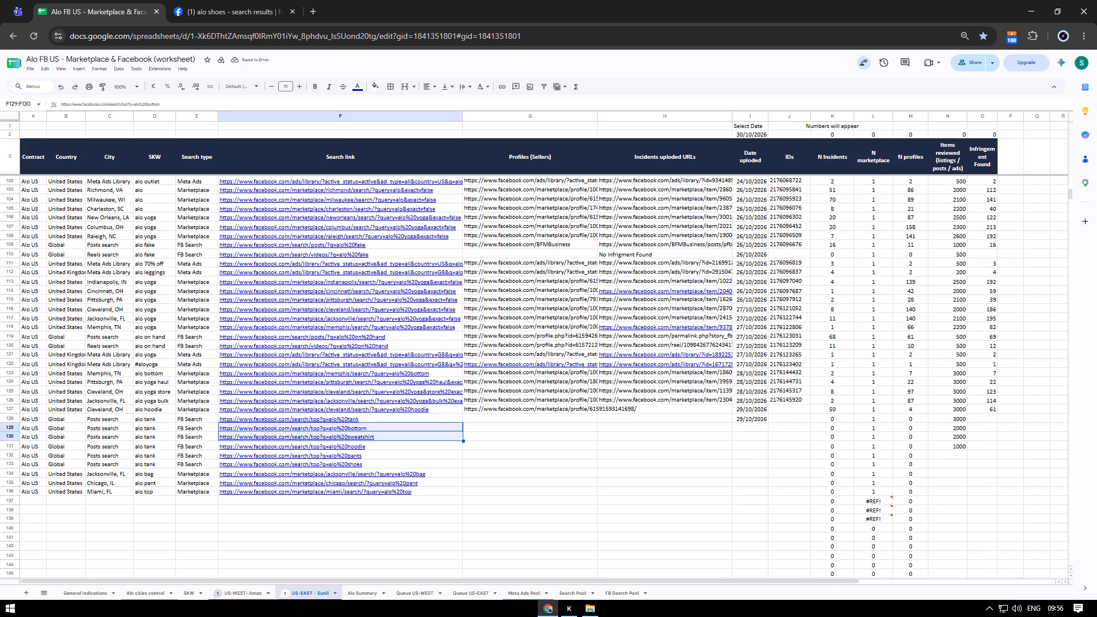
key(shift+Down)
key(shift+Down)
key(shift+Down)
key(Down)
key(Down)
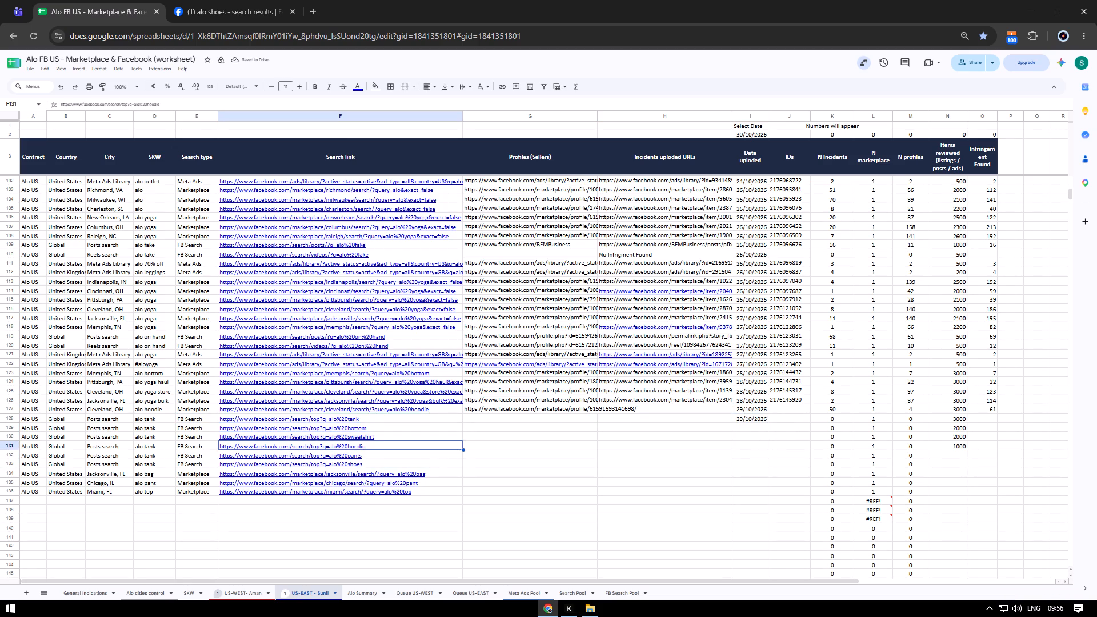
key(Down)
key(Down)
key(Down)
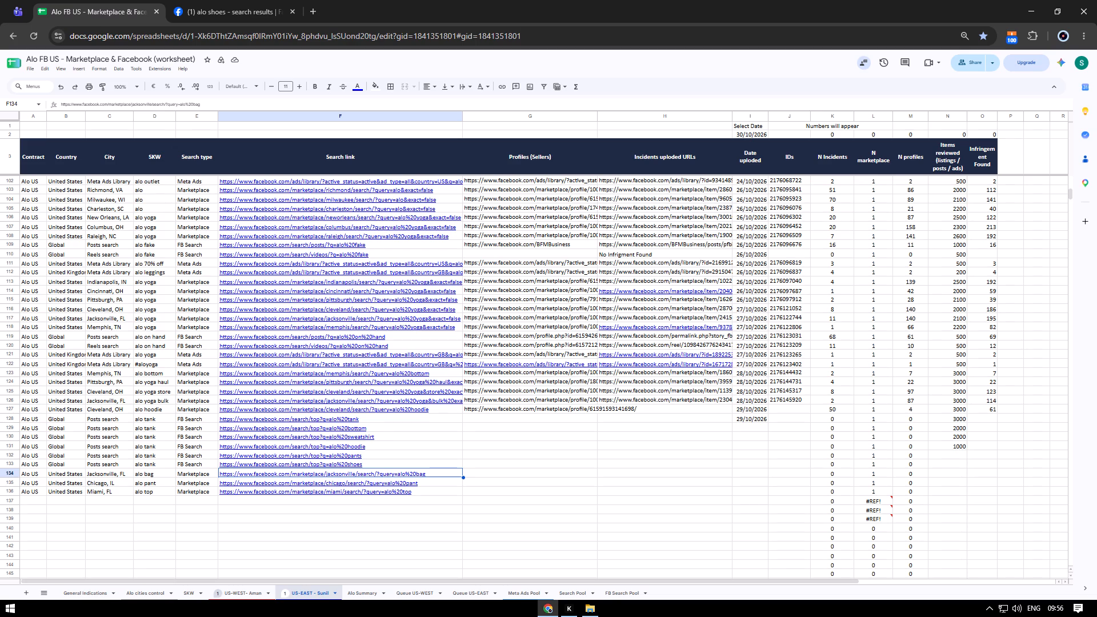
key(alt+Return)
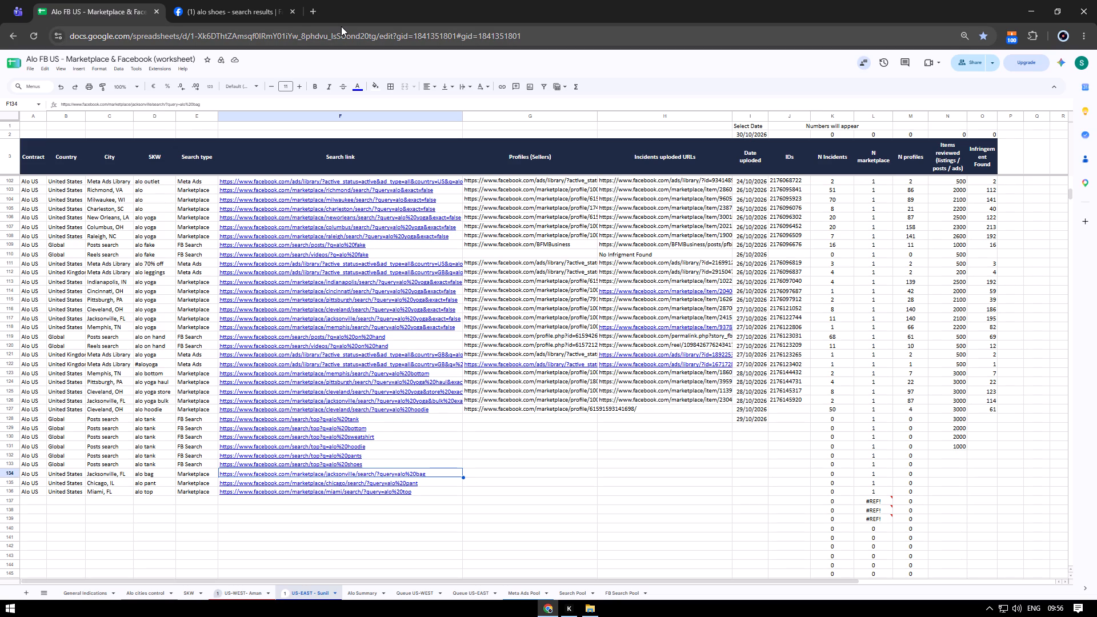
middle_click(353, 0)
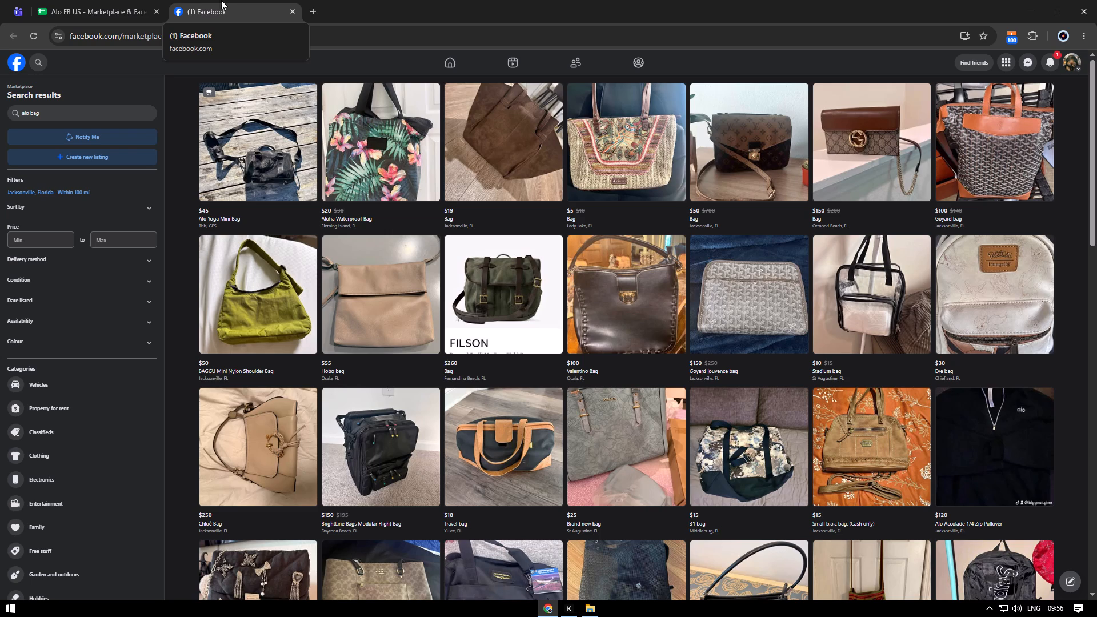
From the worksheet, open the United Kingdom alo leggings Meta Ads search link in row 112 and close the alo bag Marketplace tab.
click(78, 0)
key(ctrl+Left)
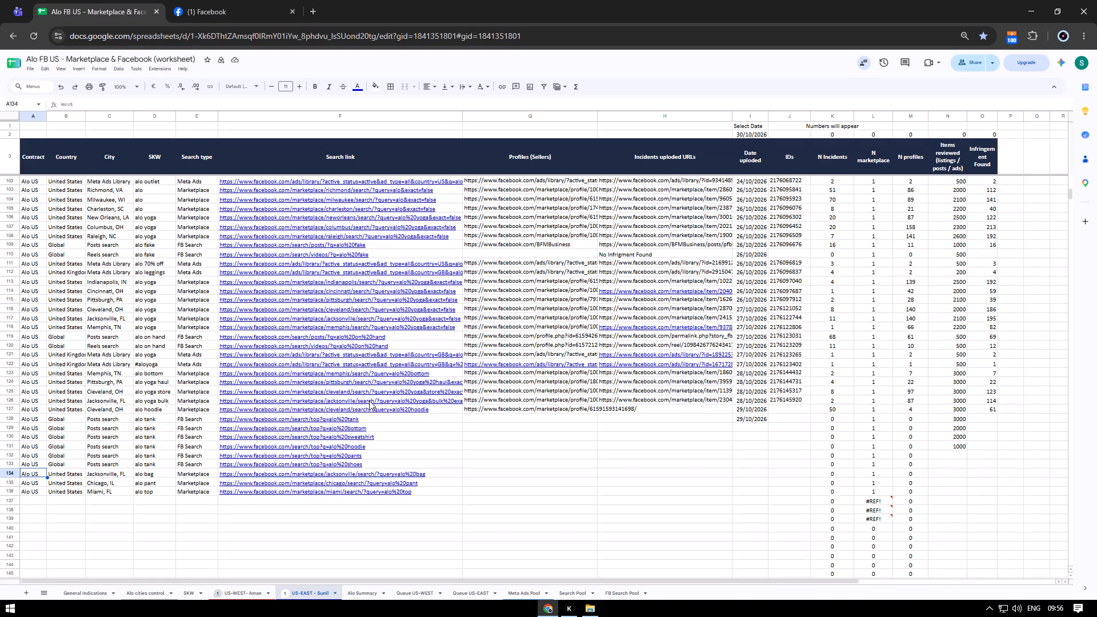
key(Right)
key(Right)
key(Right)
key(Up)
key(Up)
key(Up)
key(Up)
key(Up)
key(Up)
key(Up)
key(Up)
key(Up)
key(Up)
key(Up)
key(Up)
key(Up)
key(Up)
key(Up)
key(Up)
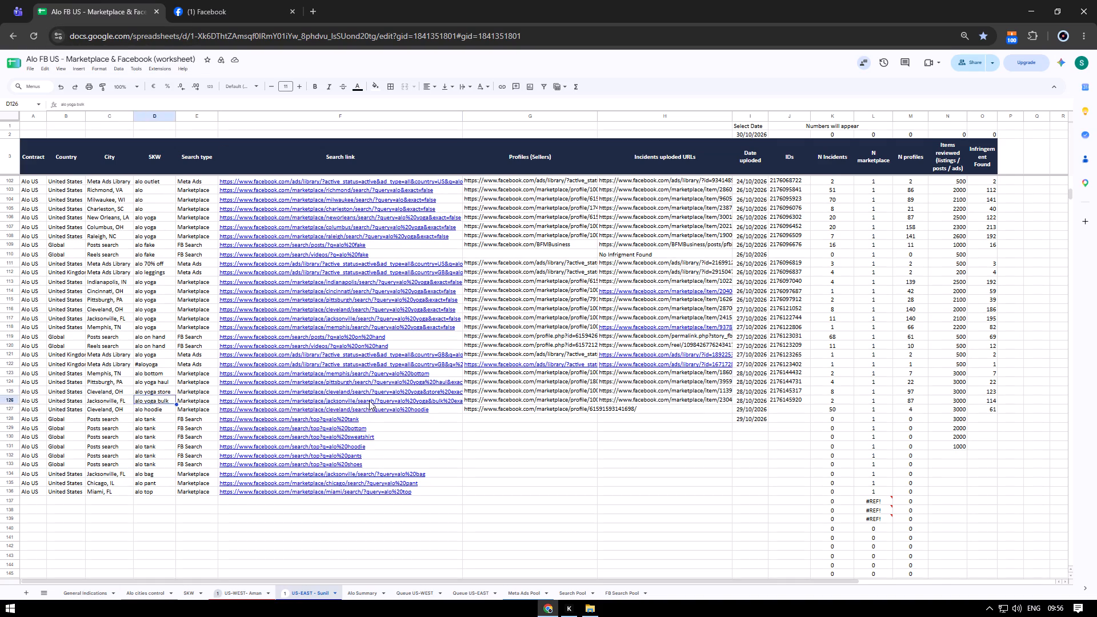
key(Up)
key(Up)
key(Up)
key(Up)
key(Up)
key(Right)
key(Up)
key(Right)
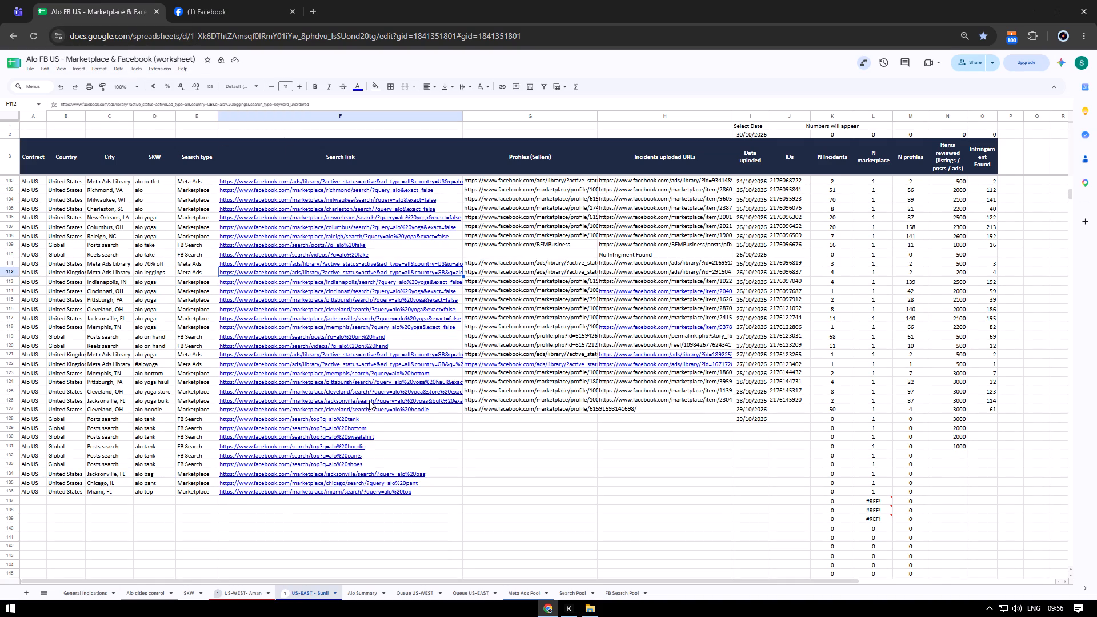
key(alt+Return)
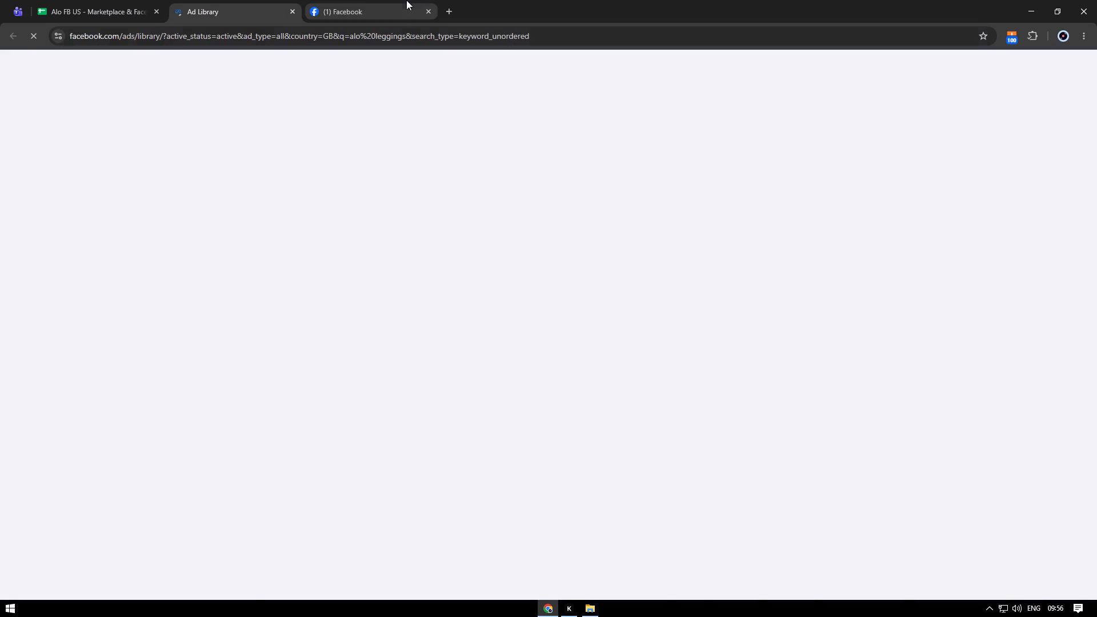
click(402, 0)
middle_click(401, 0)
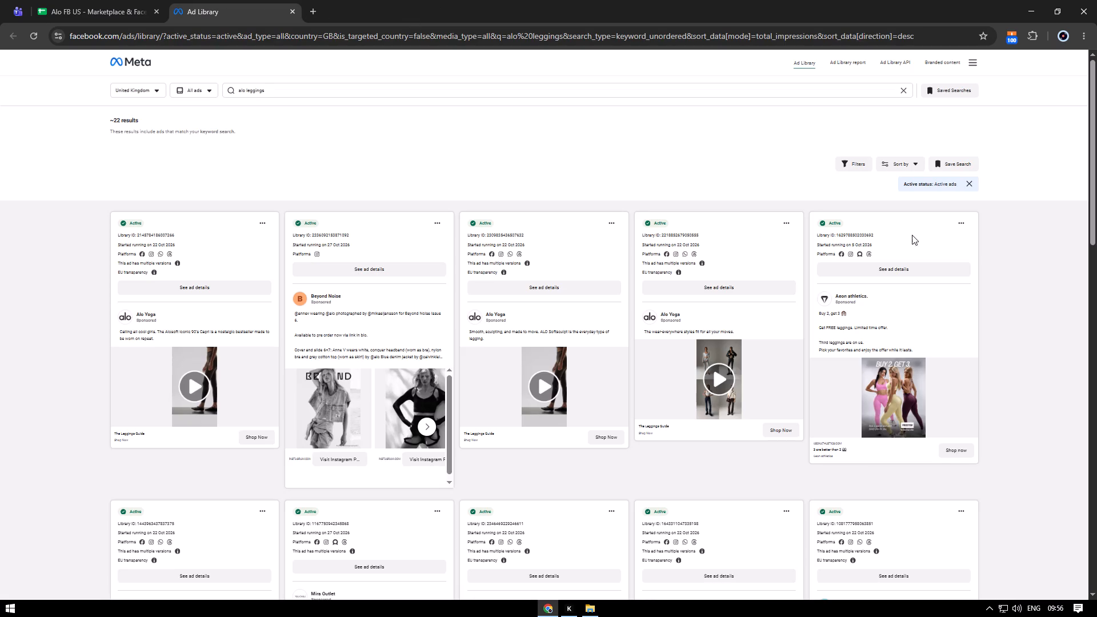
Search the Meta Ad Library's active United Kingdom ads for alo pants and look through the ads.
click(501, 39)
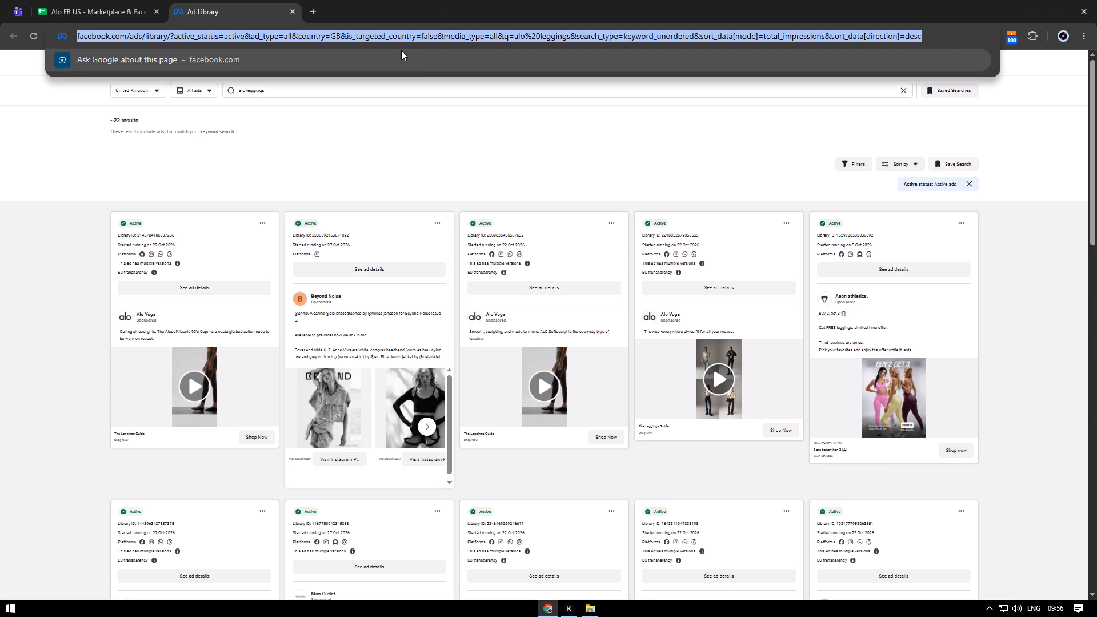
click(370, 111)
click(341, 95)
double_click(339, 90)
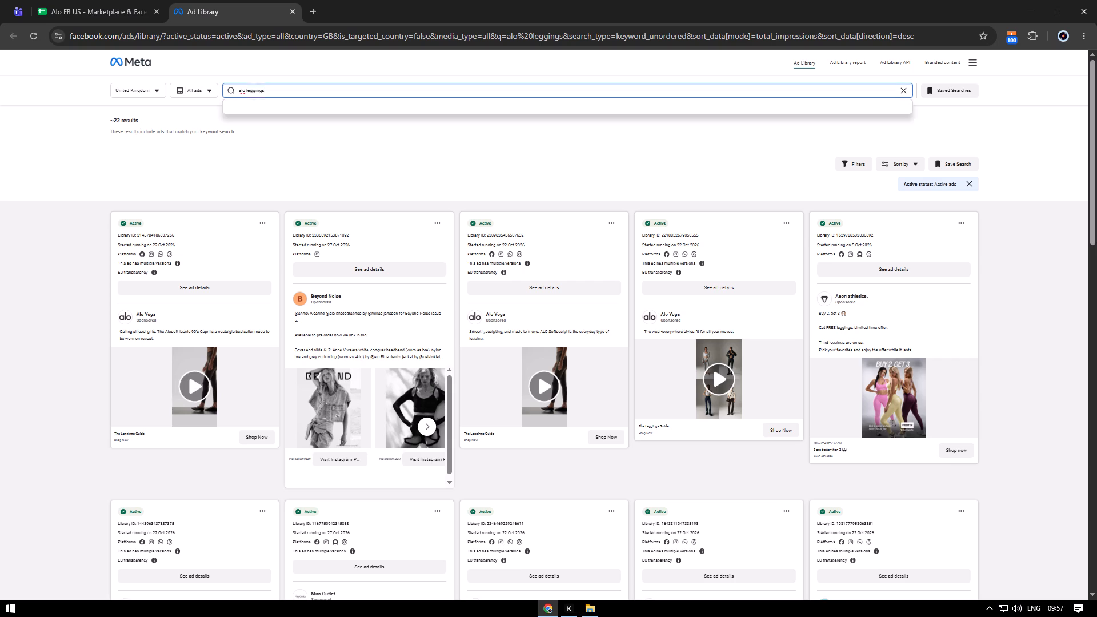
key(BackSpace)
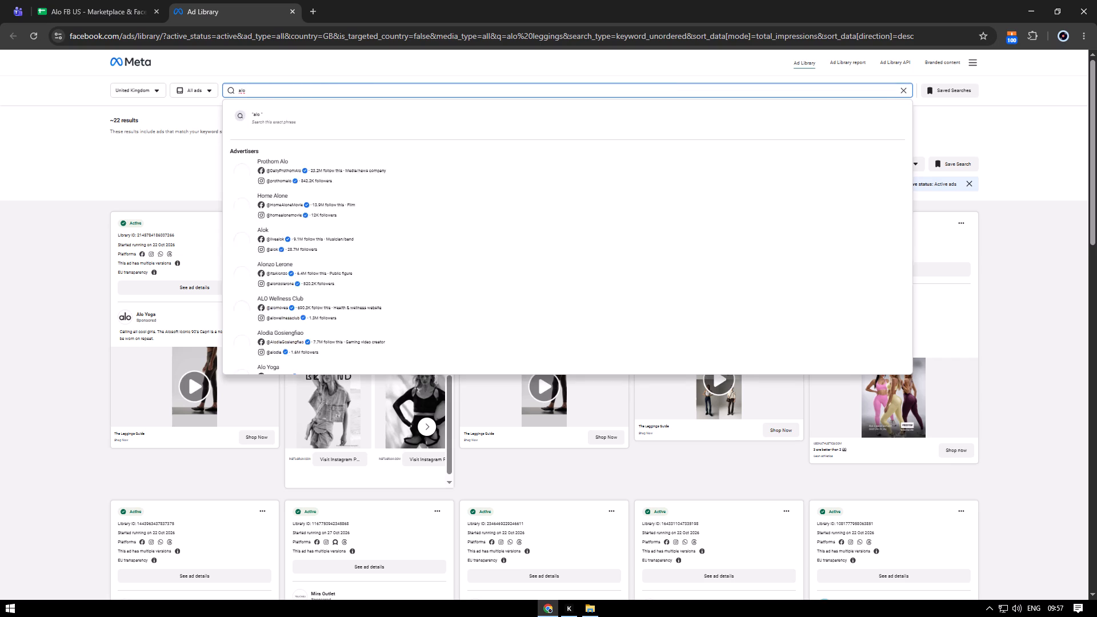
text(pka=)
key(BackSpace)
key(BackSpace)
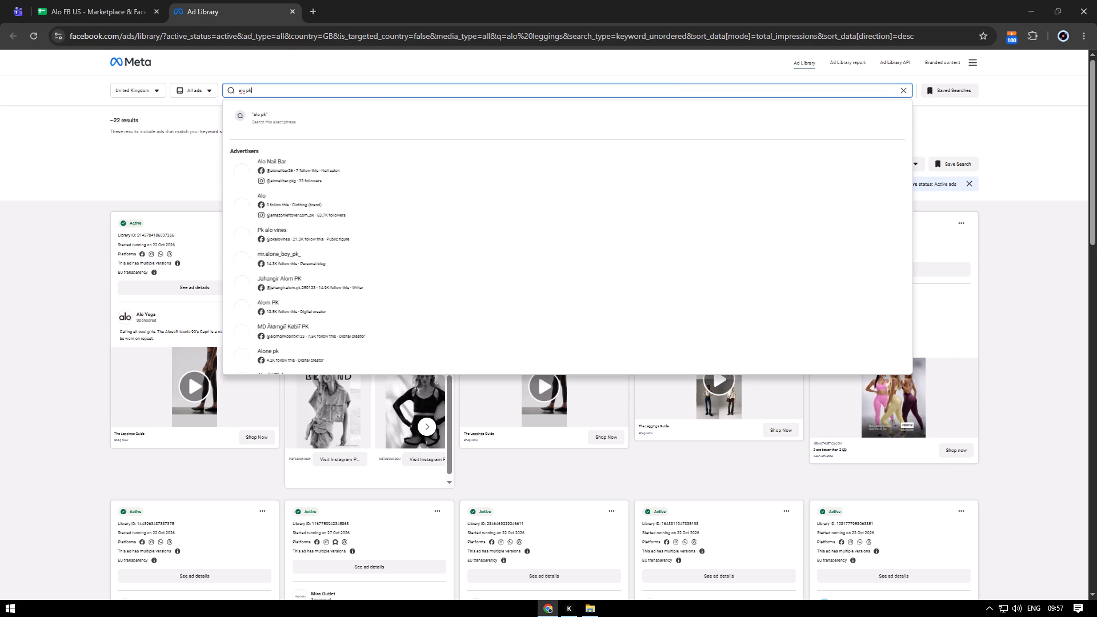
key(BackSpace)
key(BackSpace)
text(pants)
key(Return)
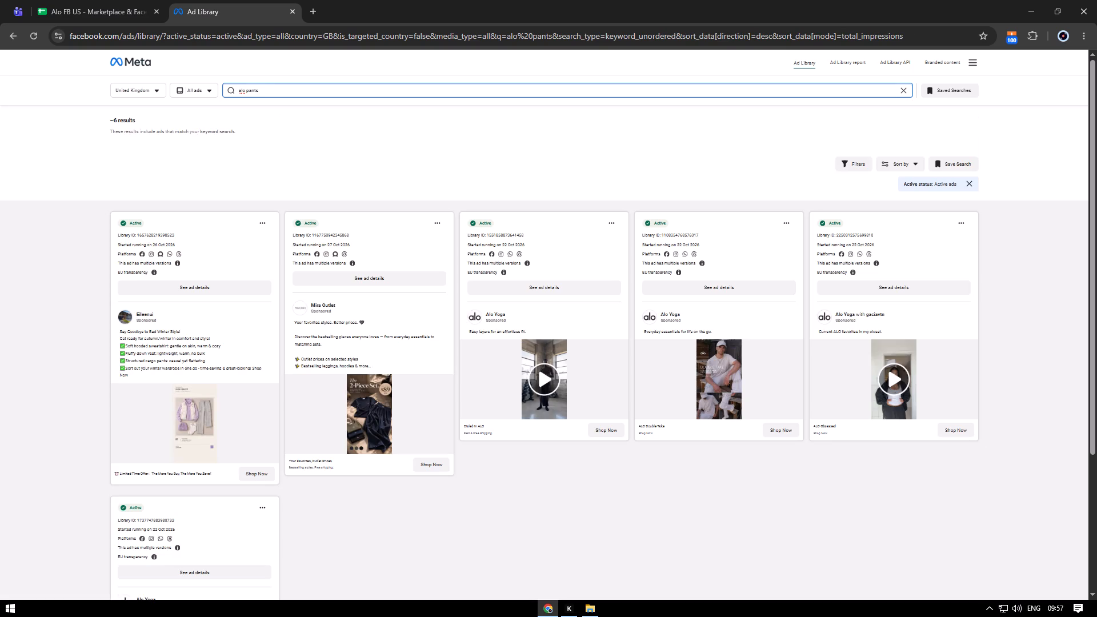
scroll(752, 236, down, 8)
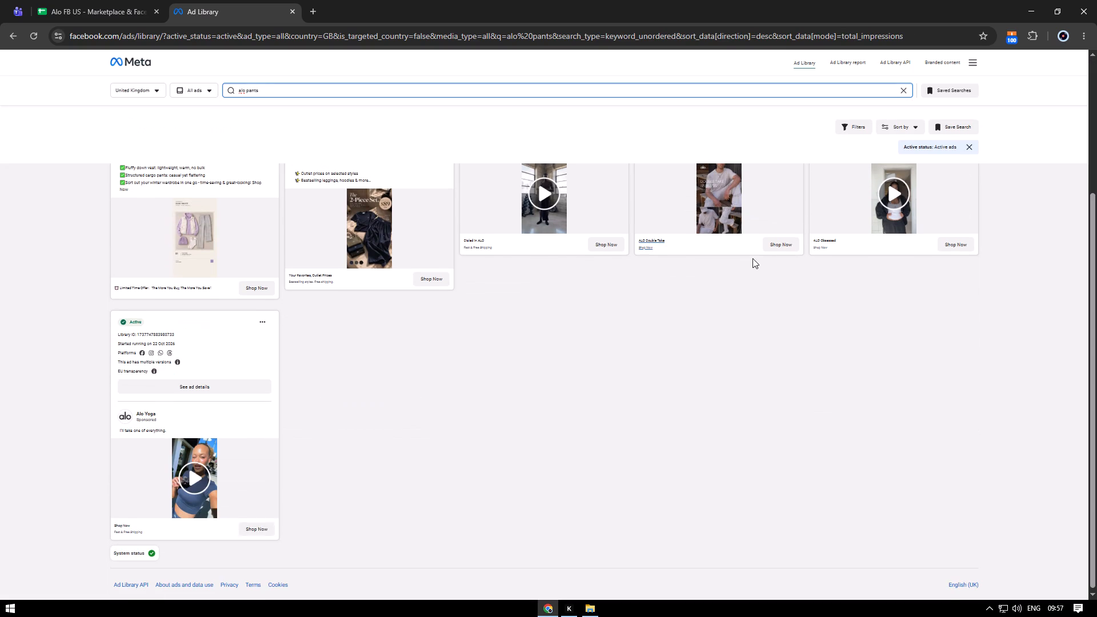
scroll(752, 258, down, 8)
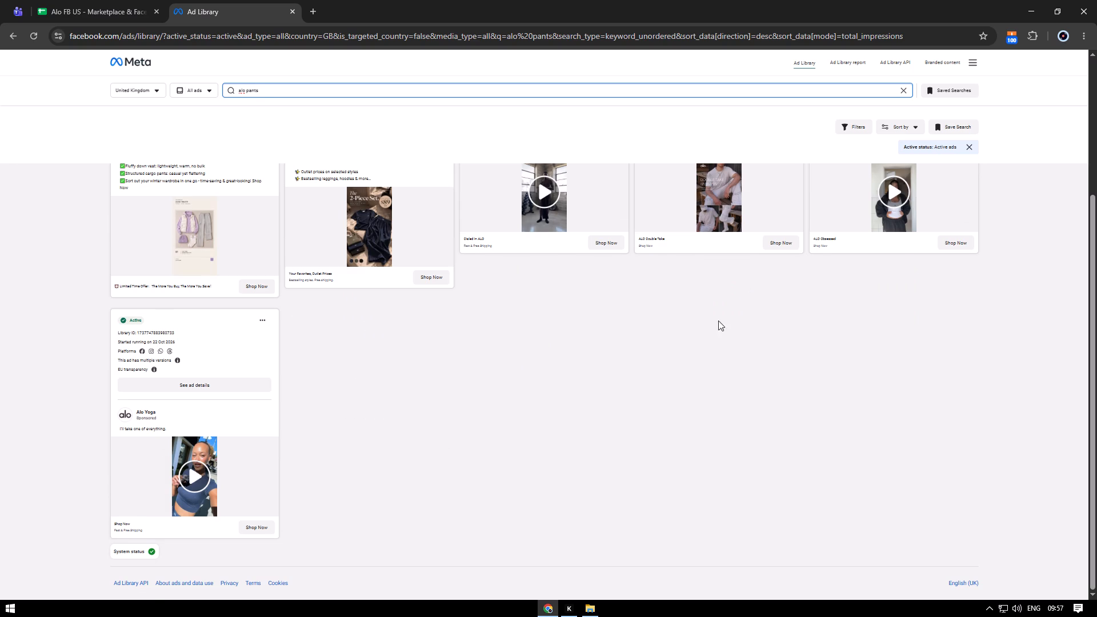
scroll(713, 323, up, 7)
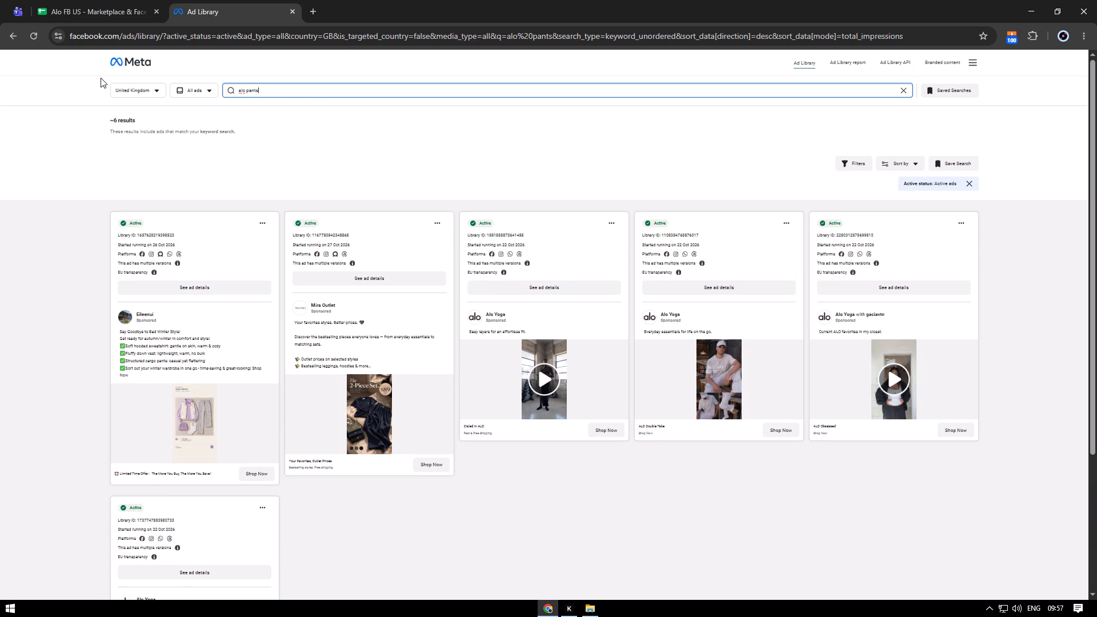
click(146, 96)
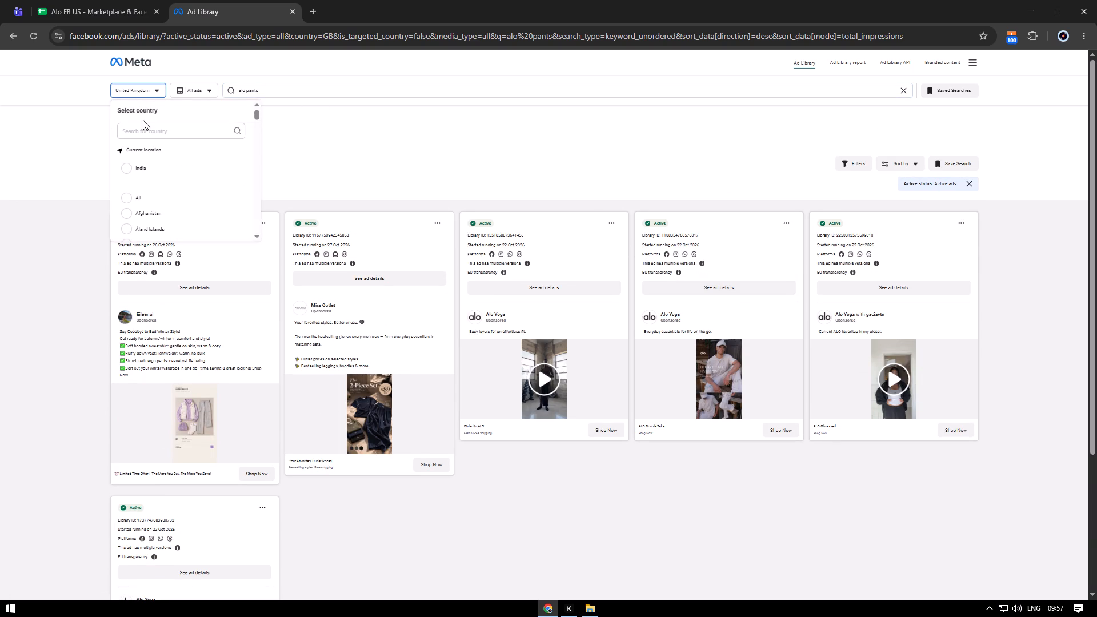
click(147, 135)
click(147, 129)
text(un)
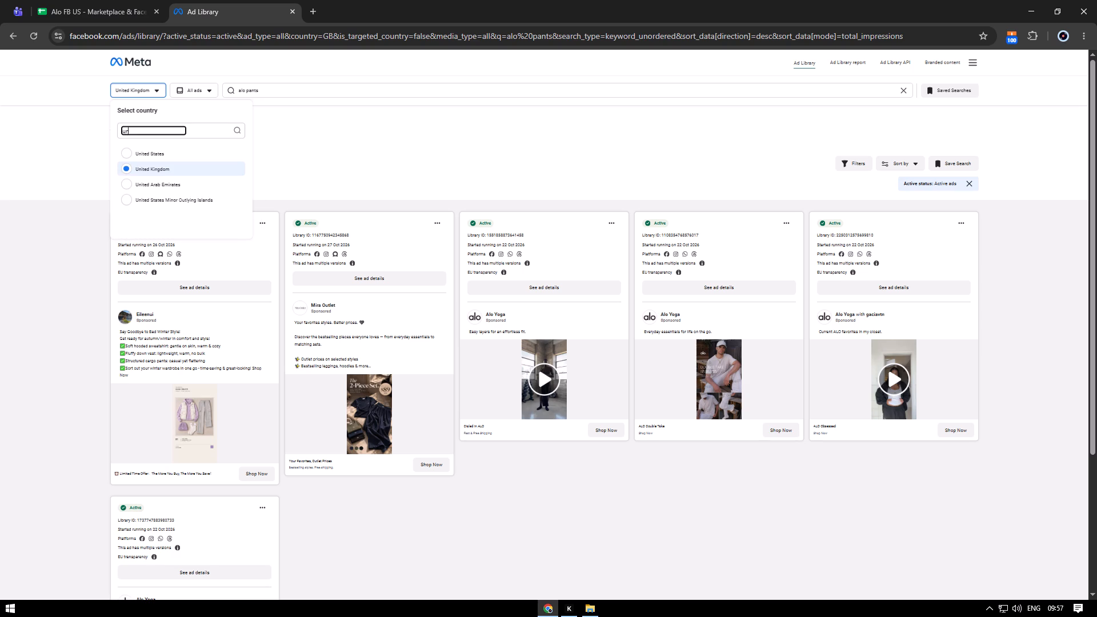
From the US-EAST - Sunil worksheet, open the United States alo 70% off Meta Ads search link and close the previous Ad Library page.
click(122, 0)
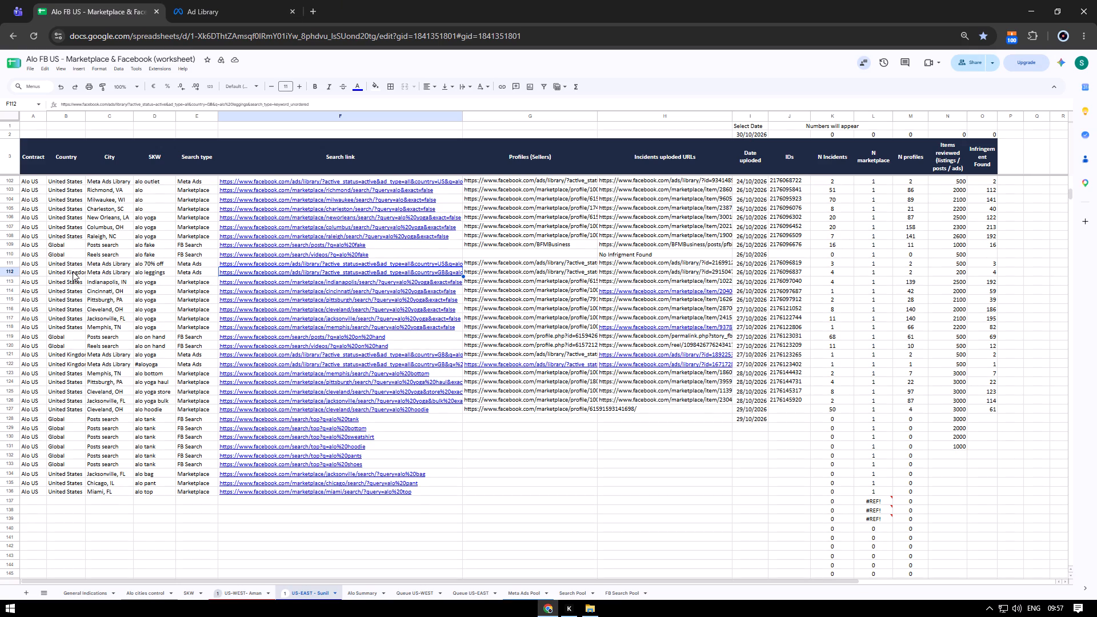
click(246, 264)
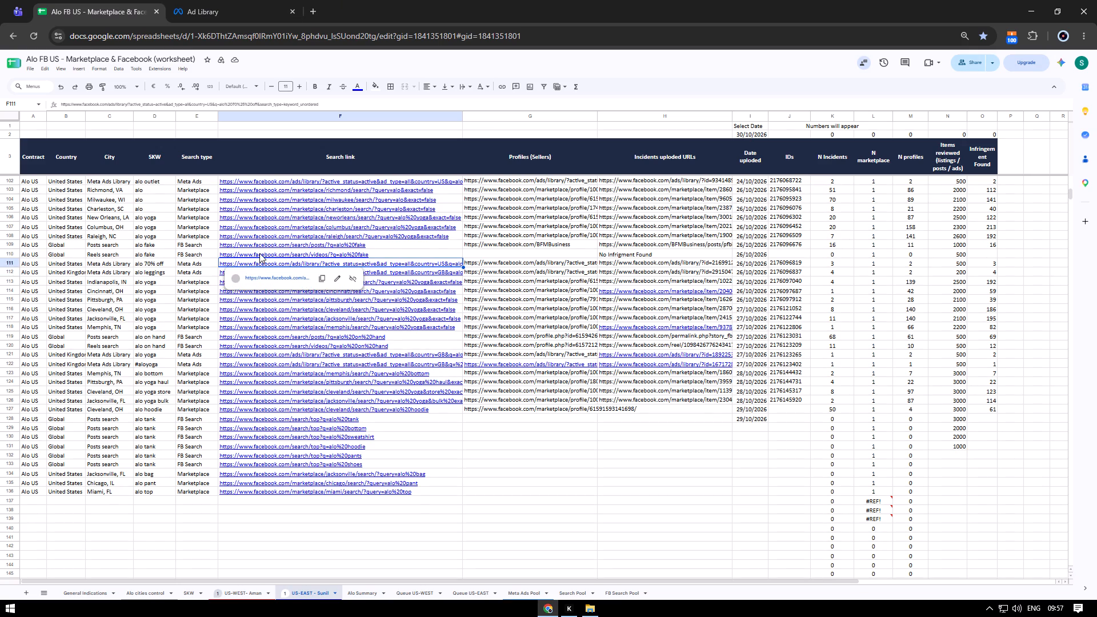
key(alt+Return)
middle_click(379, 0)
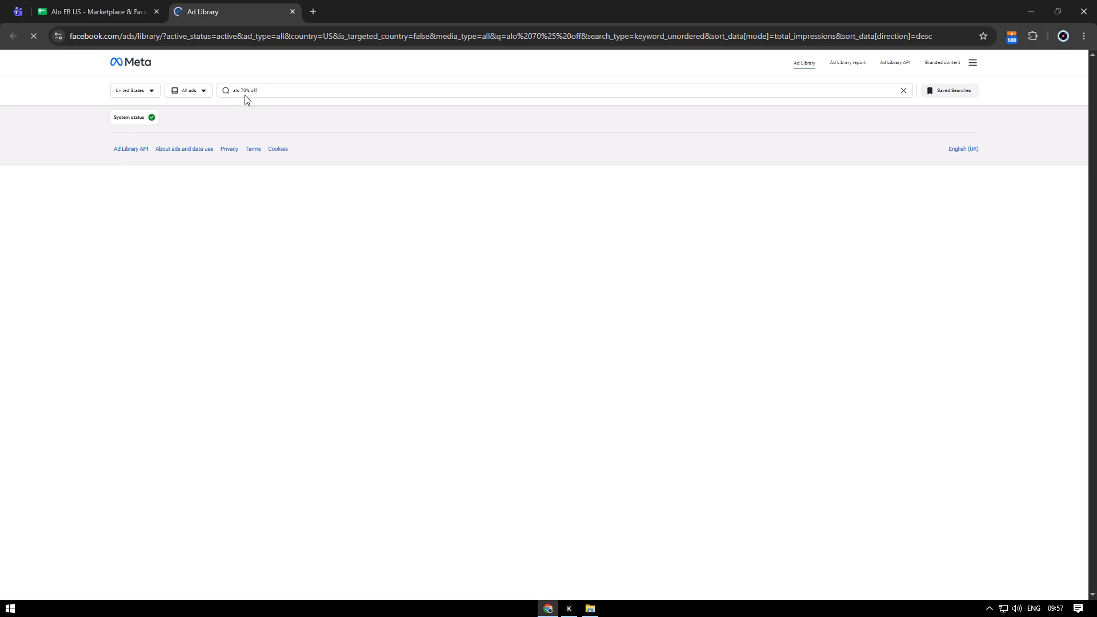
Change the United States Ad Library search to alo pants and look through the active ads.
click(283, 89)
key(shift+Left)
key(shift+Left)
key(shift+Left)
key(shift+Left)
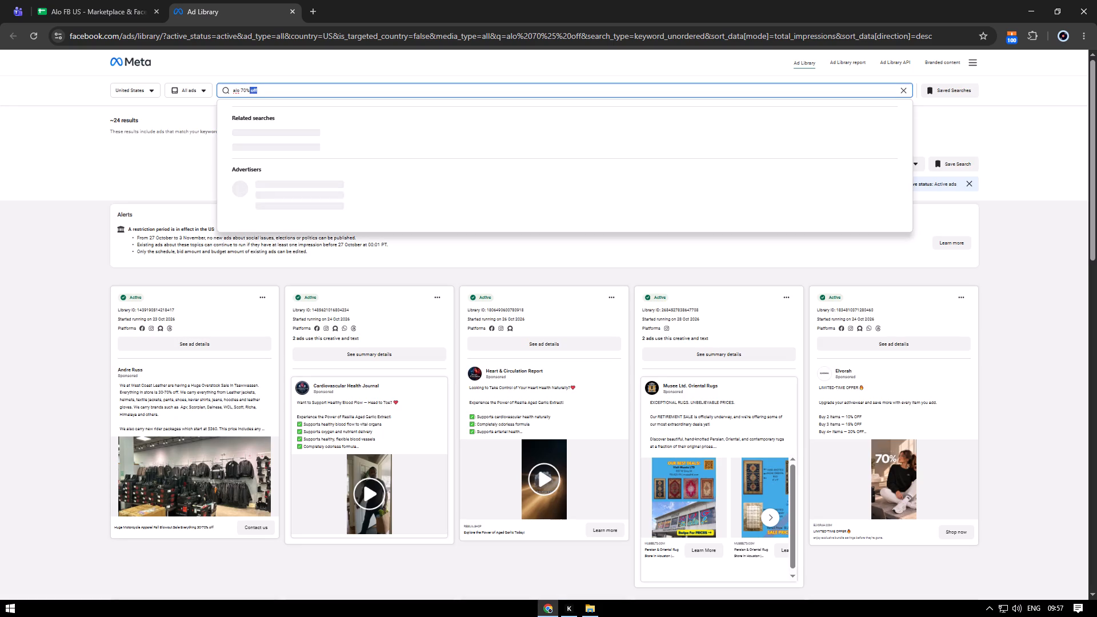
key(shift+Left)
key(shift+Left)
key(shift+Left)
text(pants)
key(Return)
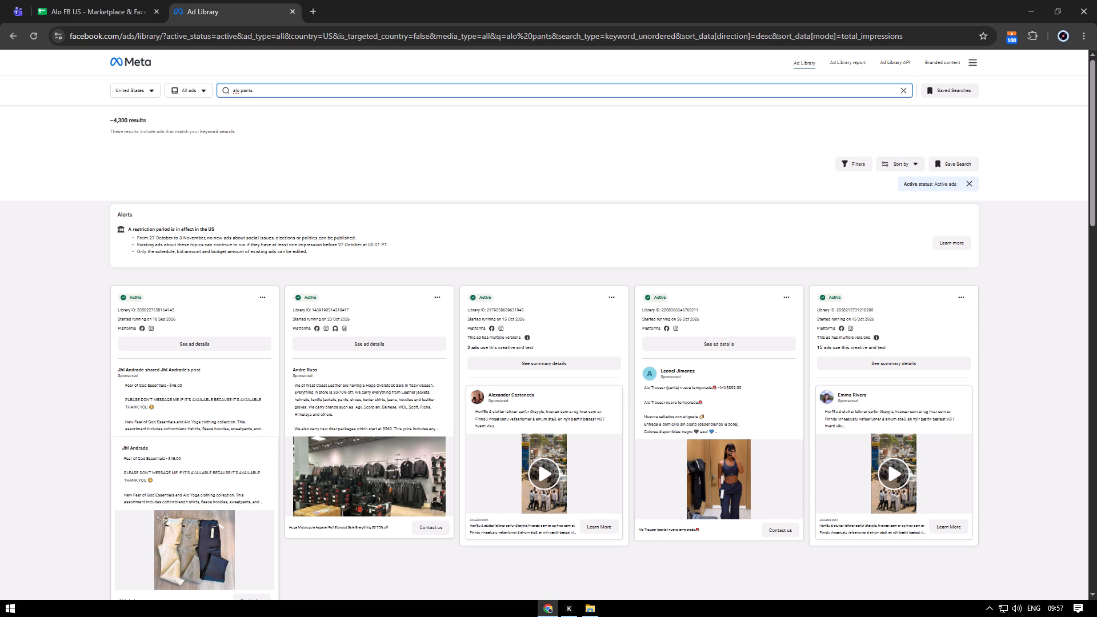
scroll(477, 406, down, 20)
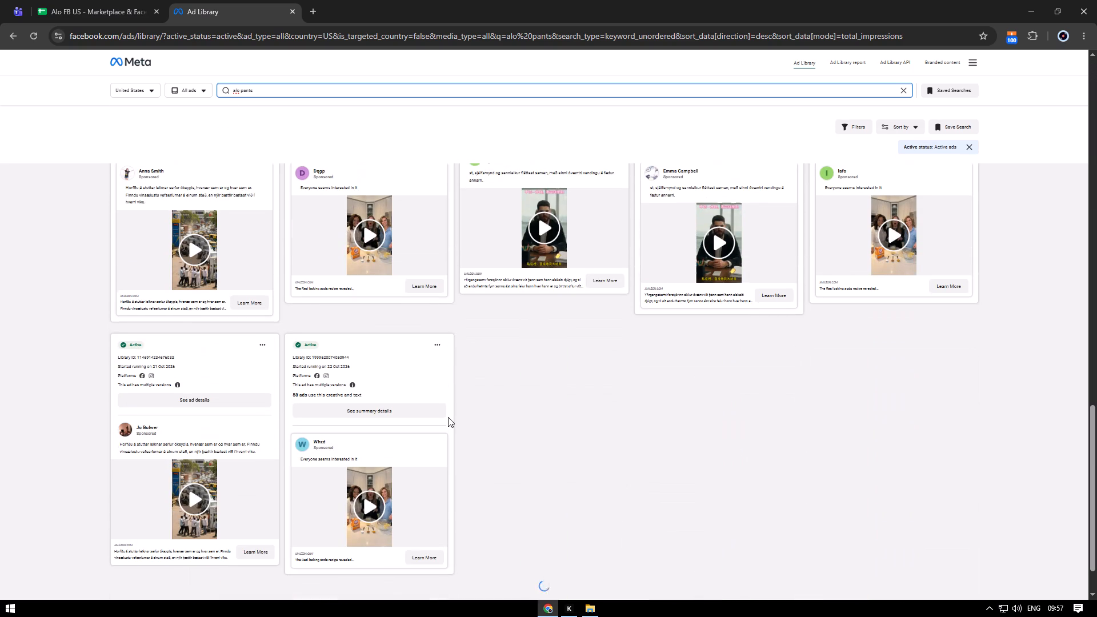
scroll(486, 508, up, 7)
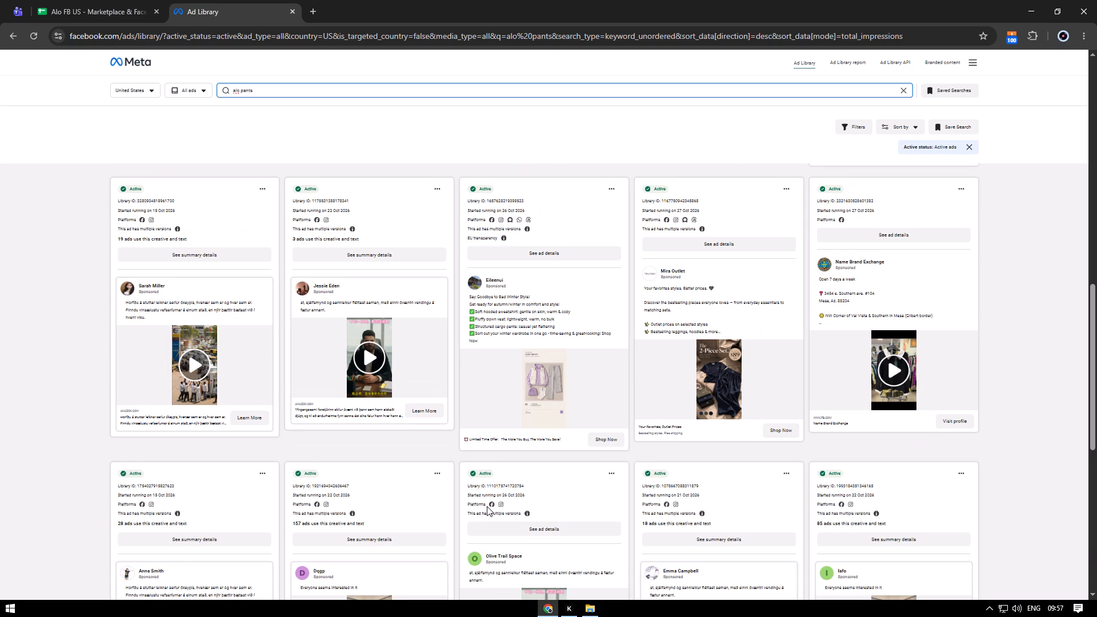
scroll(487, 506, up, 1)
scroll(489, 500, down, 13)
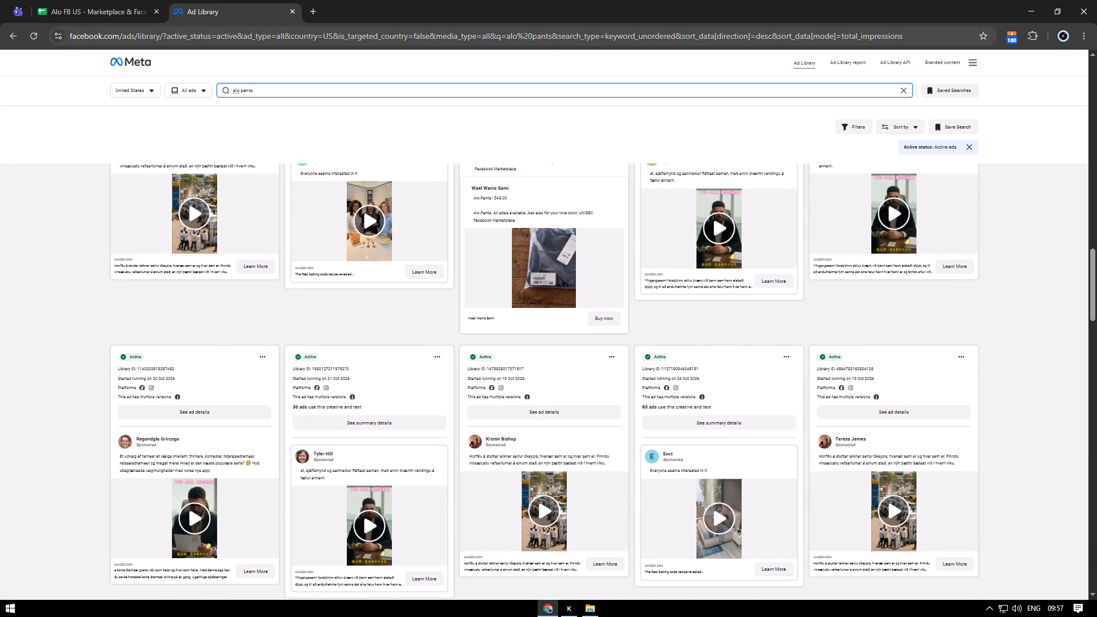
Copy the alo pants Ad Library search URL into the Search link cell of row 137, the first empty row of the worksheet.
click(334, 39)
key(ctrl+c)
key(ctrl+c)
key(ctrl+c)
key(ctrl+c)
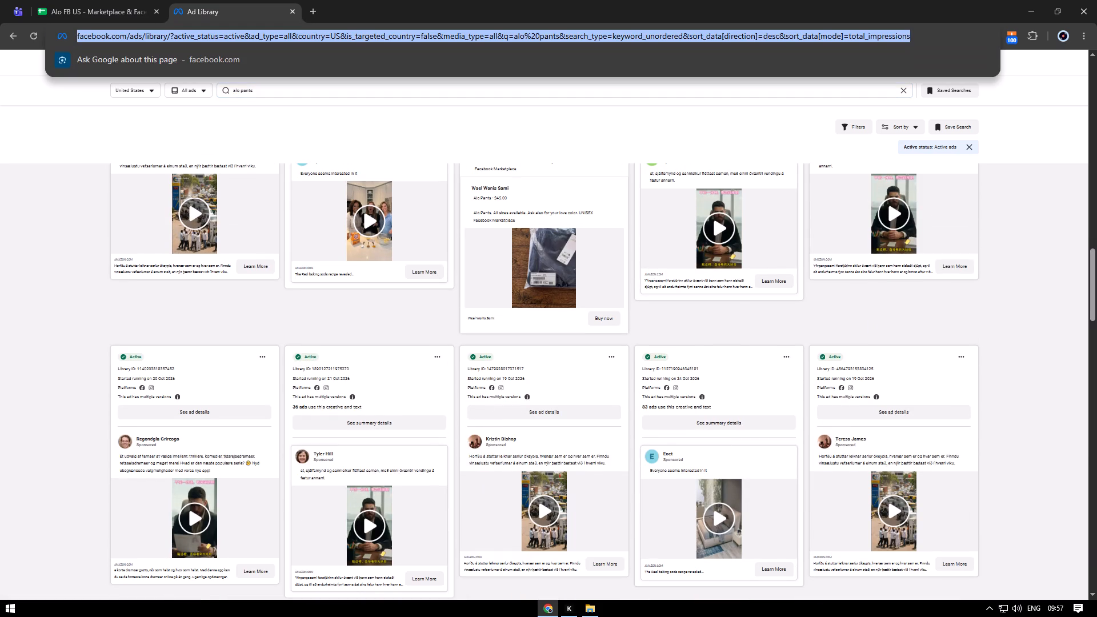
key(ctrl+shift+Tab)
key(ctrl+Down)
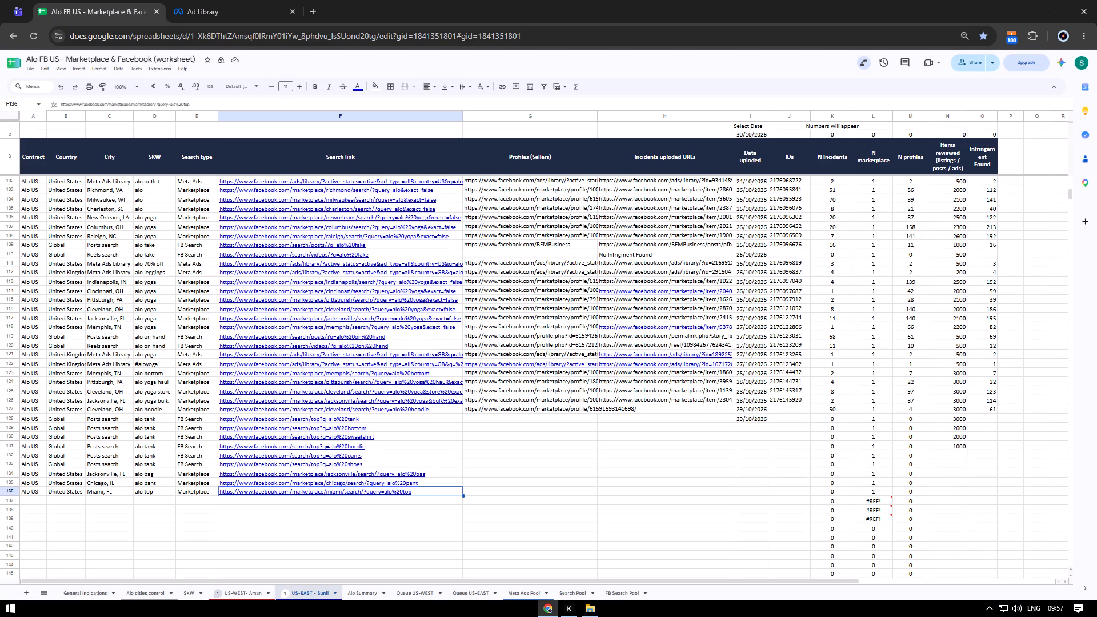
key(Down)
key(ctrl+v)
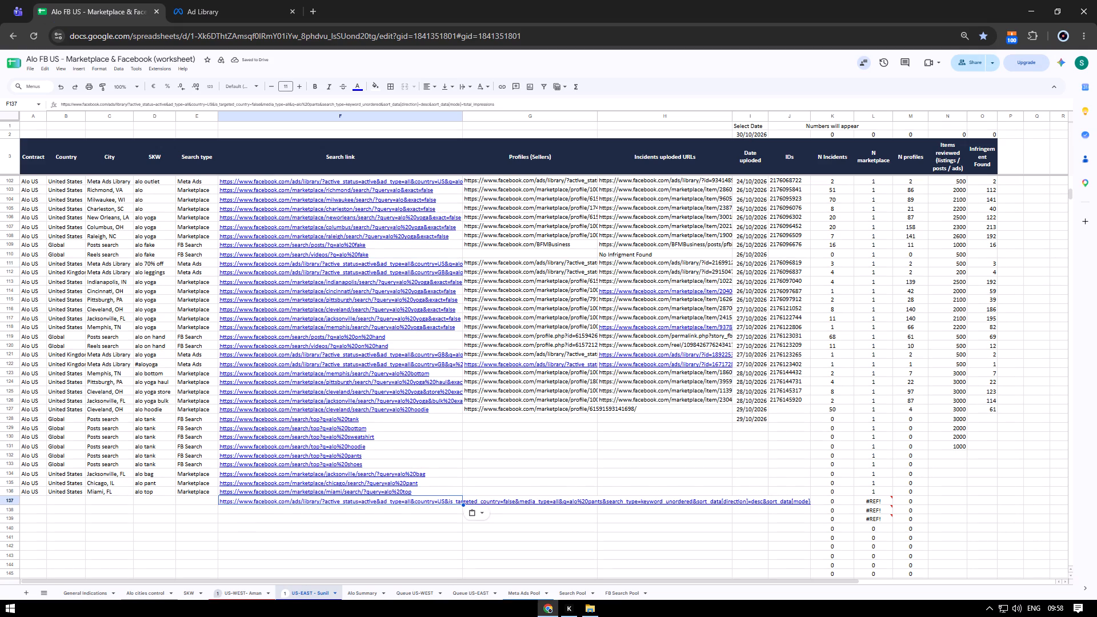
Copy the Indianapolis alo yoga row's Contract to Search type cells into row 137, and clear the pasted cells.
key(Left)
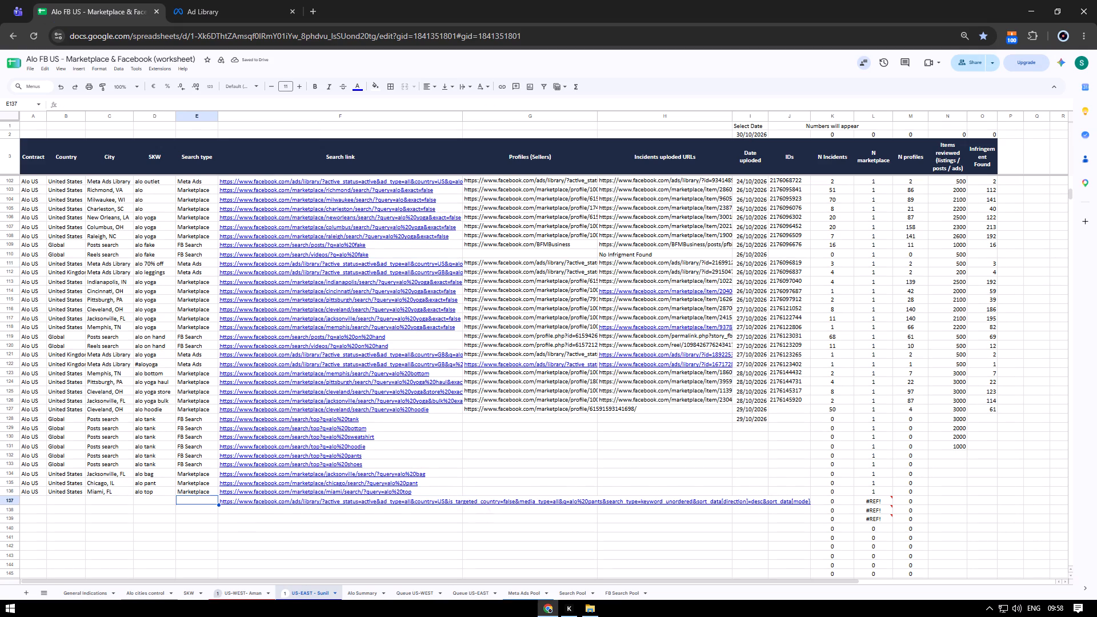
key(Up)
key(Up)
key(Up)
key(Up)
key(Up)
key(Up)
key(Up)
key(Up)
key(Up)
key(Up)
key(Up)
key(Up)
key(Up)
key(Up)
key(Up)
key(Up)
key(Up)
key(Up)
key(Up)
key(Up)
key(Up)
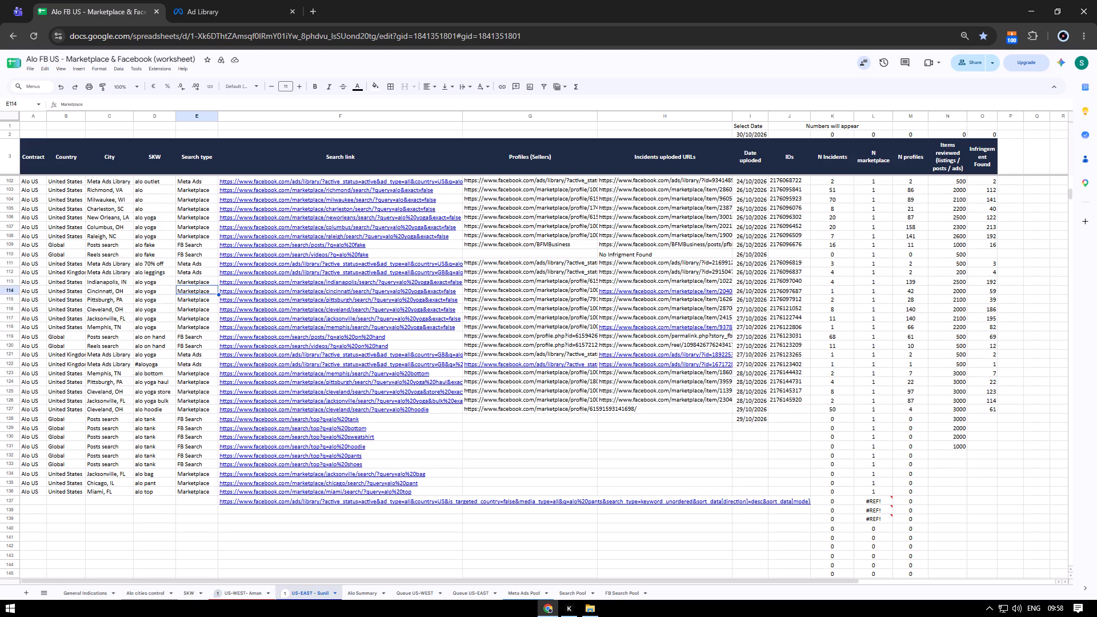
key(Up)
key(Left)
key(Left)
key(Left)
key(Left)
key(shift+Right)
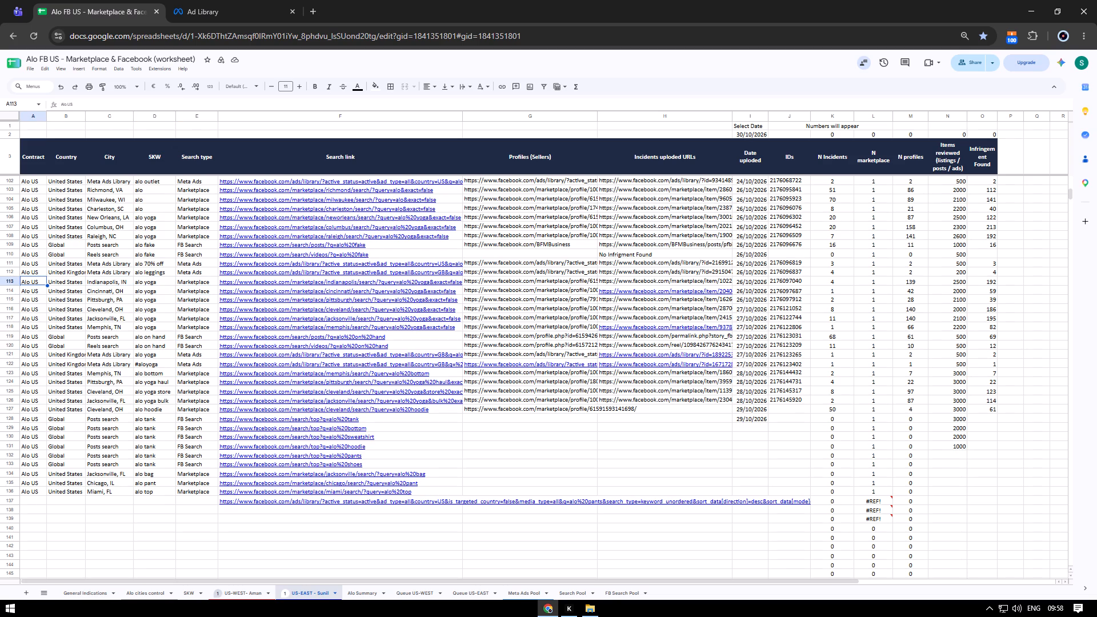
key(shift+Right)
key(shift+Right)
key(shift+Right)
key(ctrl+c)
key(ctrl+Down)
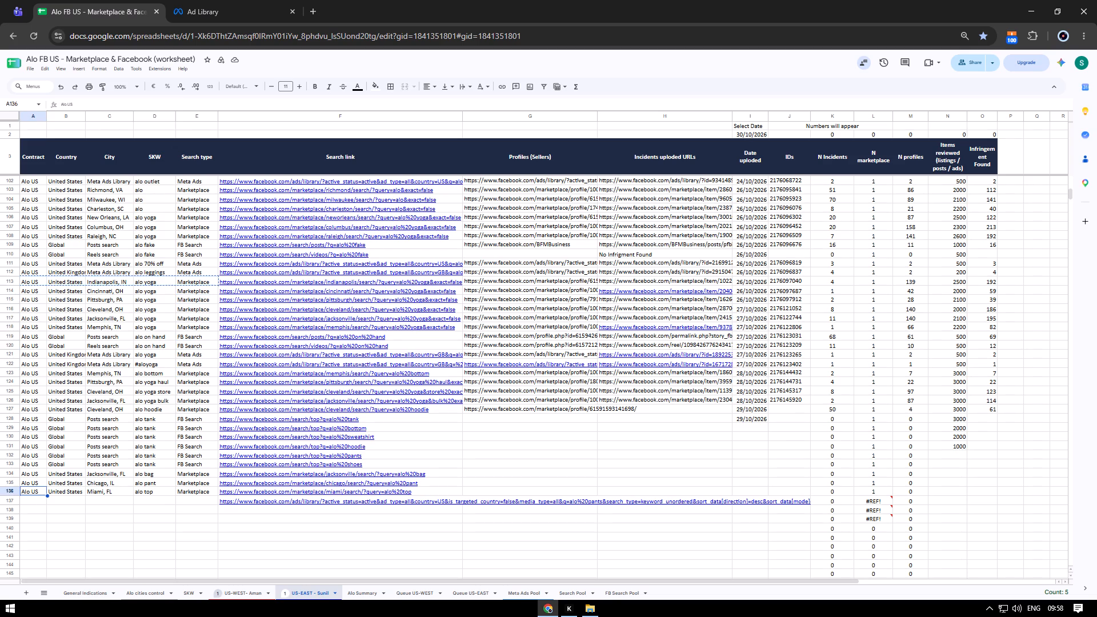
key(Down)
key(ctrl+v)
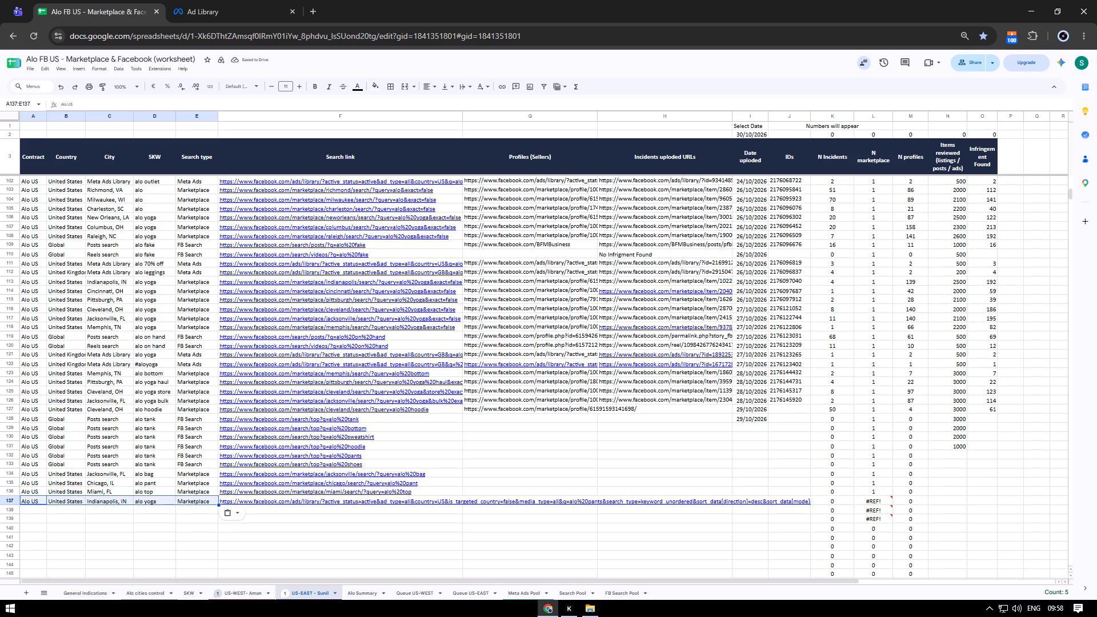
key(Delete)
Copy the Contract to Search type cells of the United Kingdom alo leggings Meta Ads row into row 137.
key(Up)
key(Up)
key(Up)
key(Up)
key(Up)
key(Up)
key(Up)
key(Up)
key(Up)
key(Up)
key(Up)
key(Up)
key(Up)
key(Up)
key(Up)
key(Up)
key(Up)
key(Up)
key(Up)
key(Up)
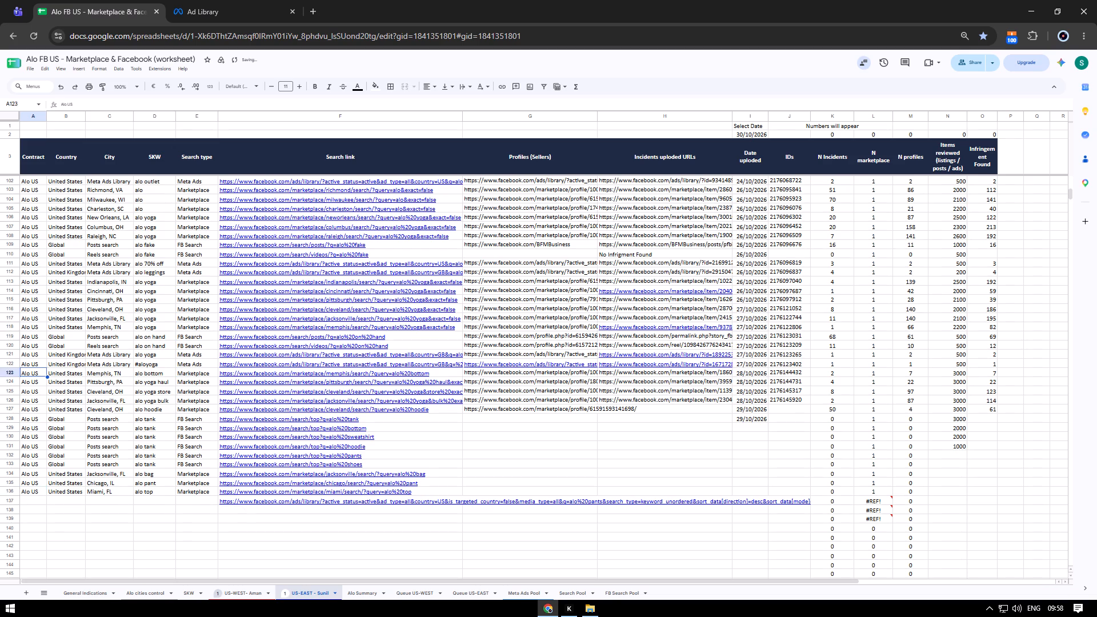
key(shift+Right)
key(shift+Right)
key(shift+Right)
key(shift+Right)
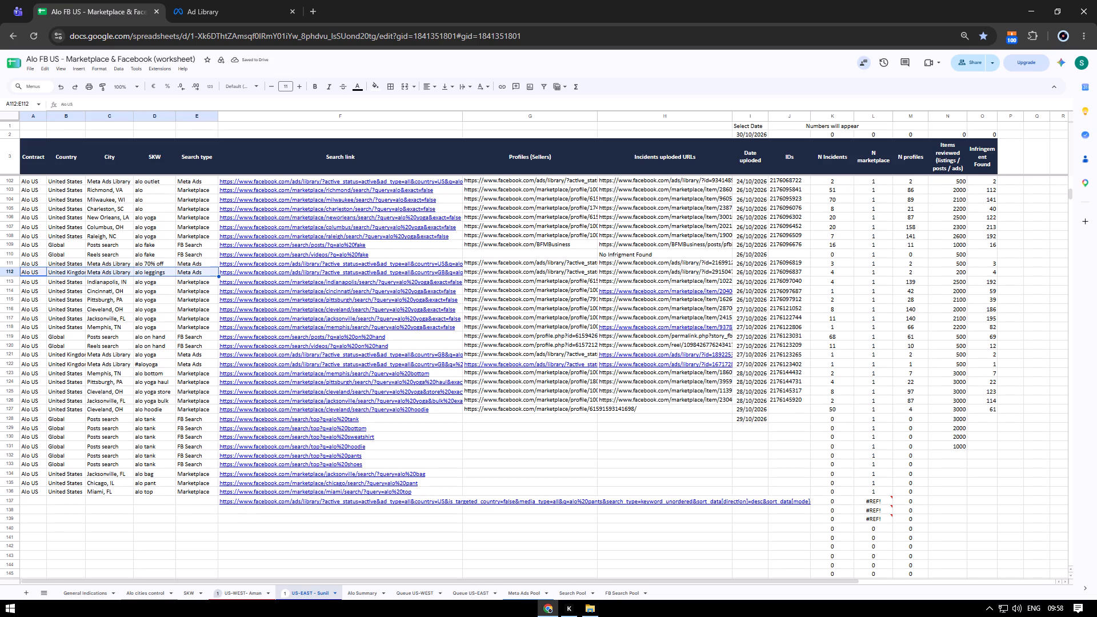
key(ctrl+c)
key(ctrl+Down)
key(Down)
key(ctrl+v)
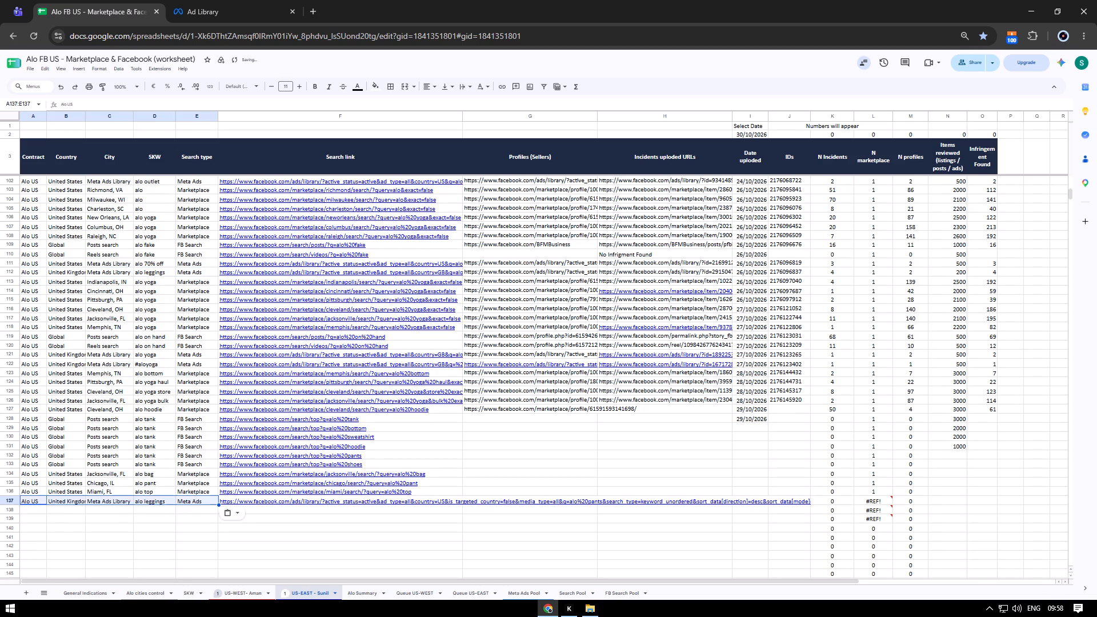
Change the SKW in row 137 to alo pants.
key(Left)
key(Right)
key(Right)
key(Right)
key(Return)
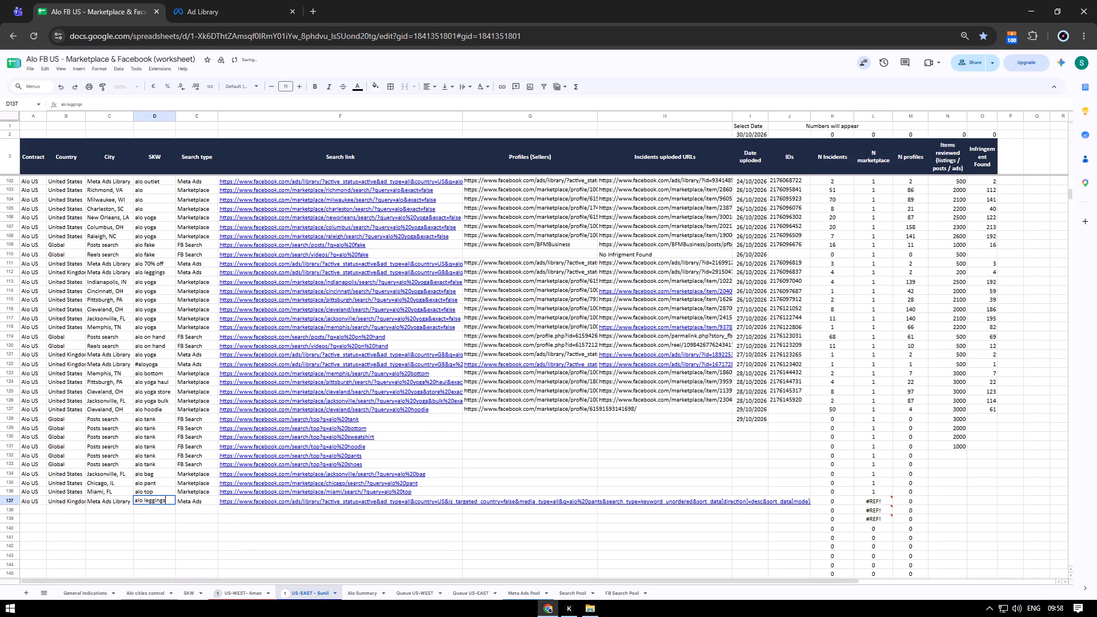
key(ctrl+shift+Left)
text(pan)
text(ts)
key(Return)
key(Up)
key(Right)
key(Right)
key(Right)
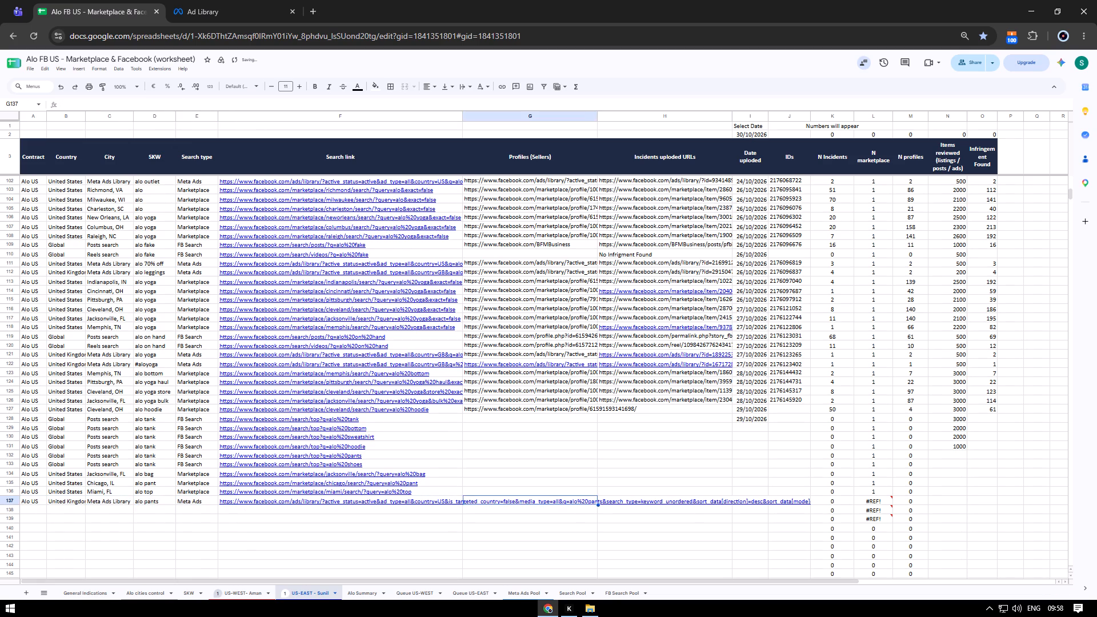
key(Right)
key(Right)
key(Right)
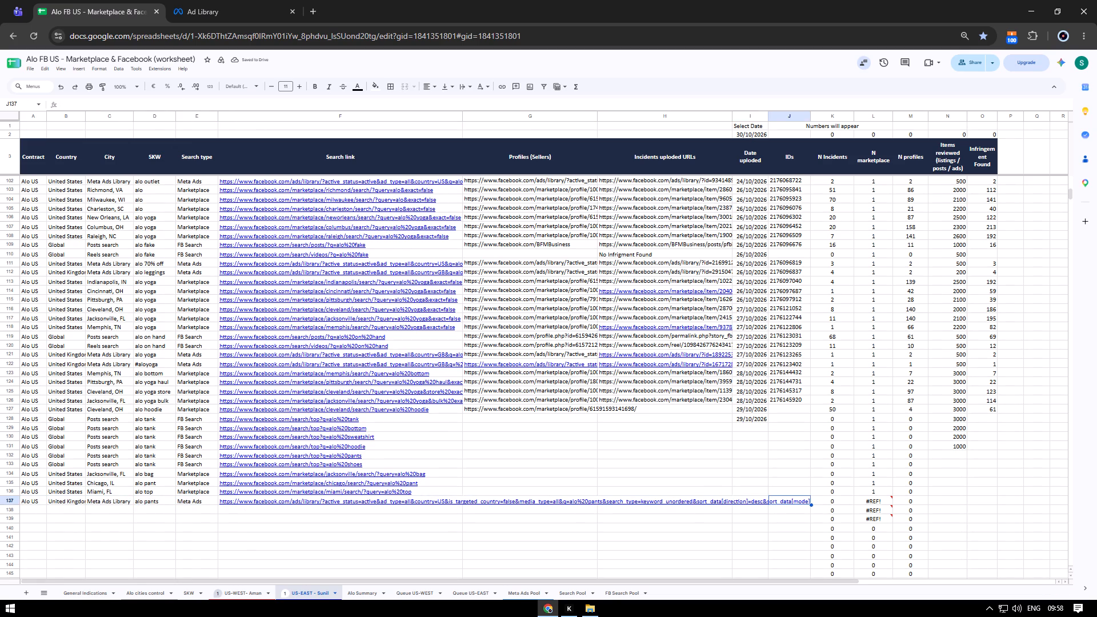
Fill the N marketplace formula from the Miami alo top row down through row 140.
click(872, 494)
drag(892, 495, 883, 536)
click(688, 472)
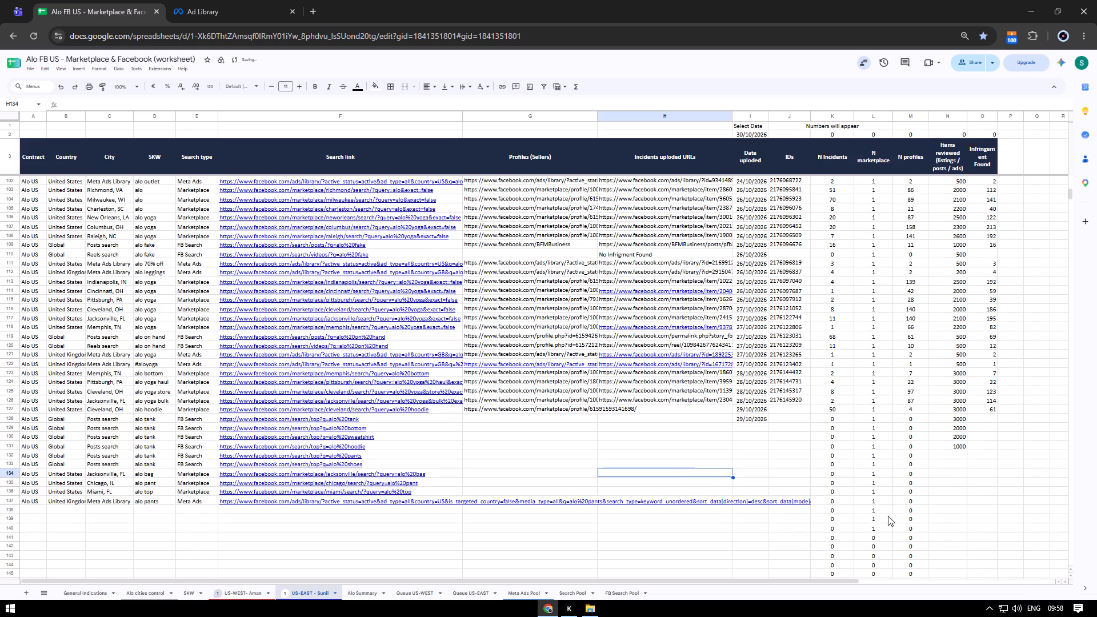
Set N marketplace to 0 in the empty rows 138 to 140.
drag(884, 528, 882, 506)
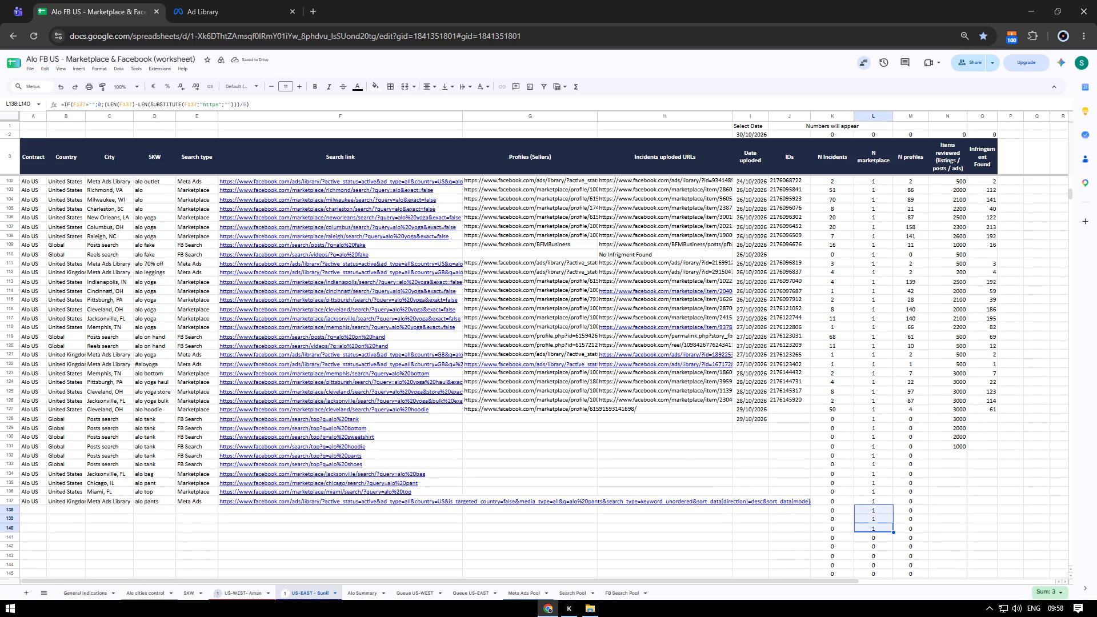
key(0)
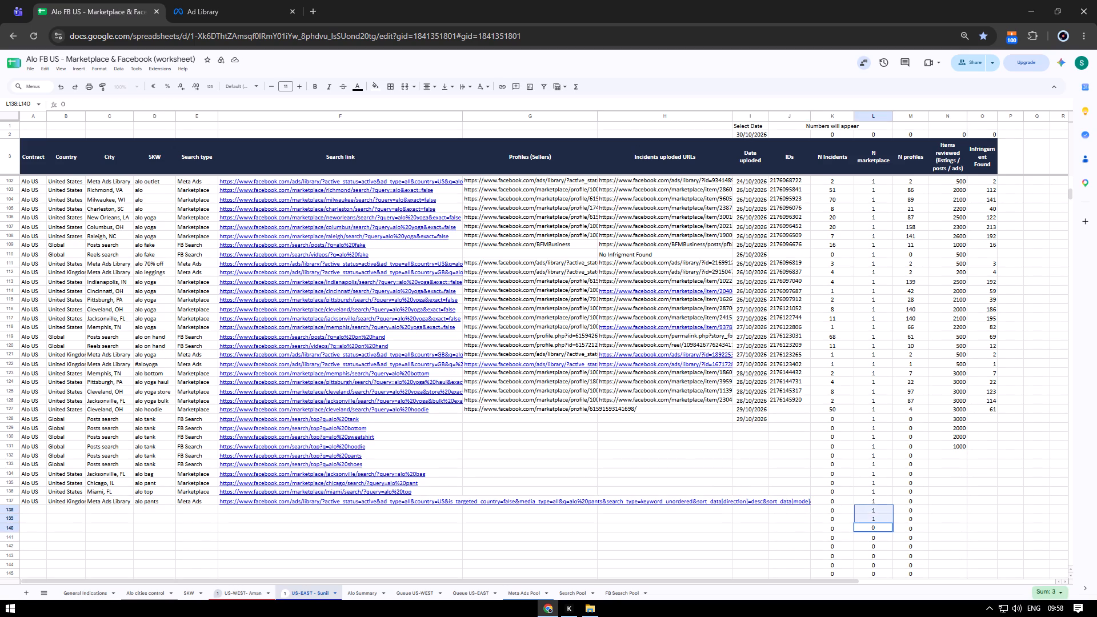
key(Up)
key(0)
key(Up)
key(0)
key(Up)
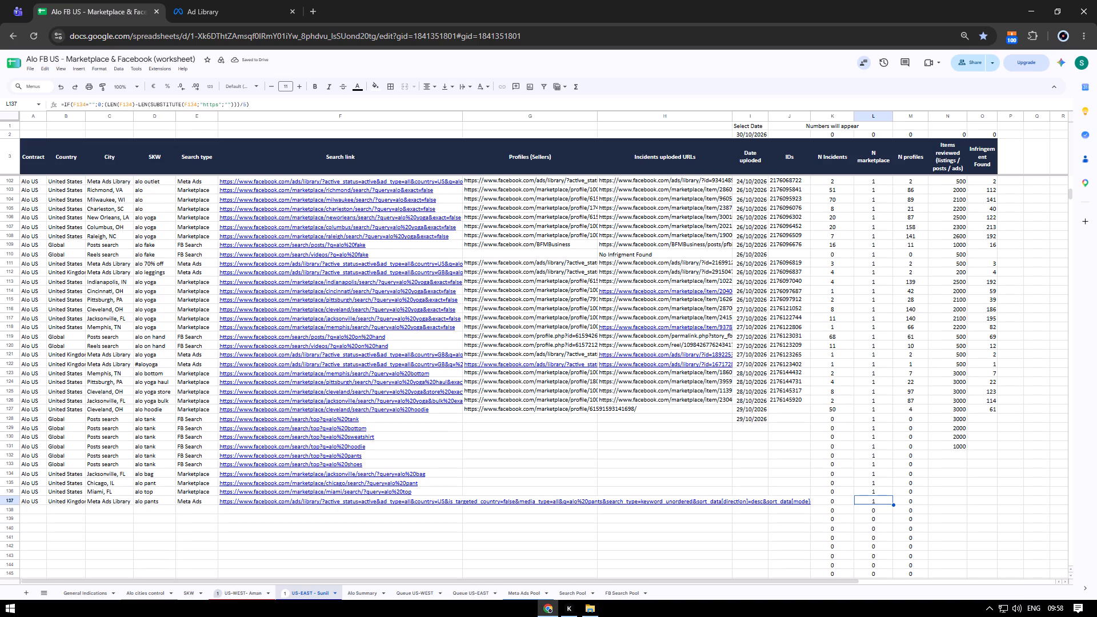
Go to the Search link cell of the alo pants Meta Ads row.
key(Left)
key(Left)
key(Left)
key(Left)
key(Left)
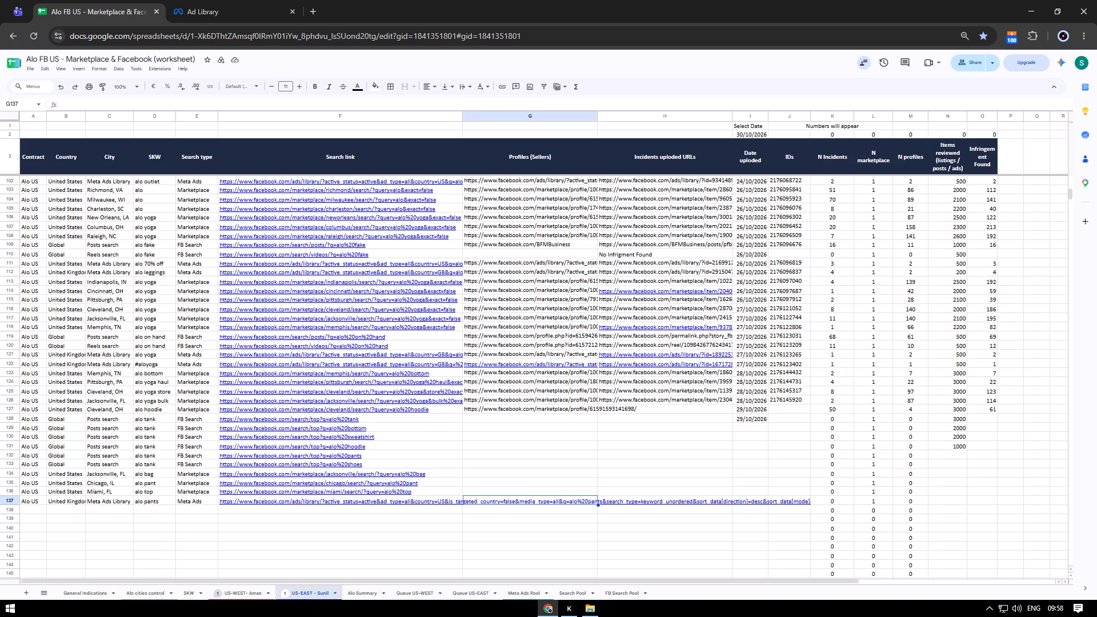
key(ctrl+Up)
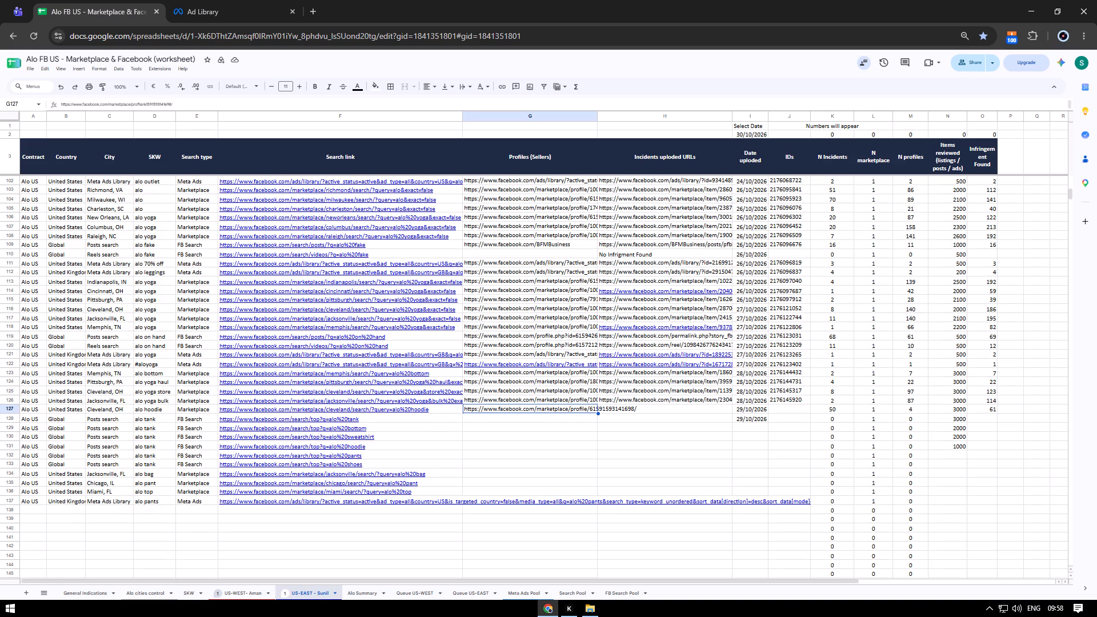
key(Left)
key(Left)
key(Right)
key(ctrl+Down)
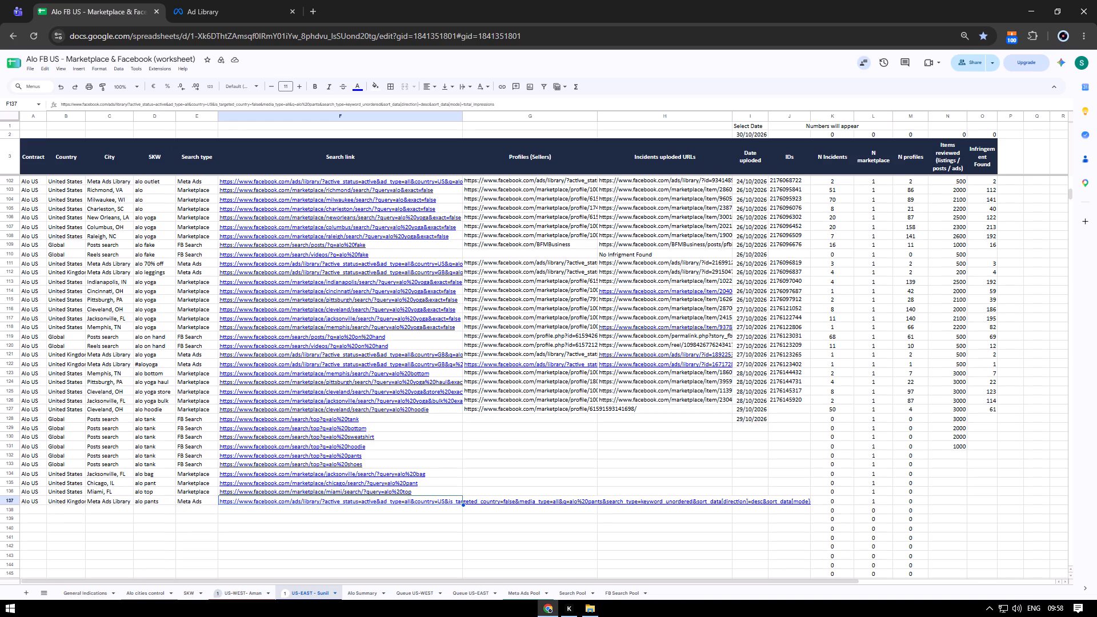
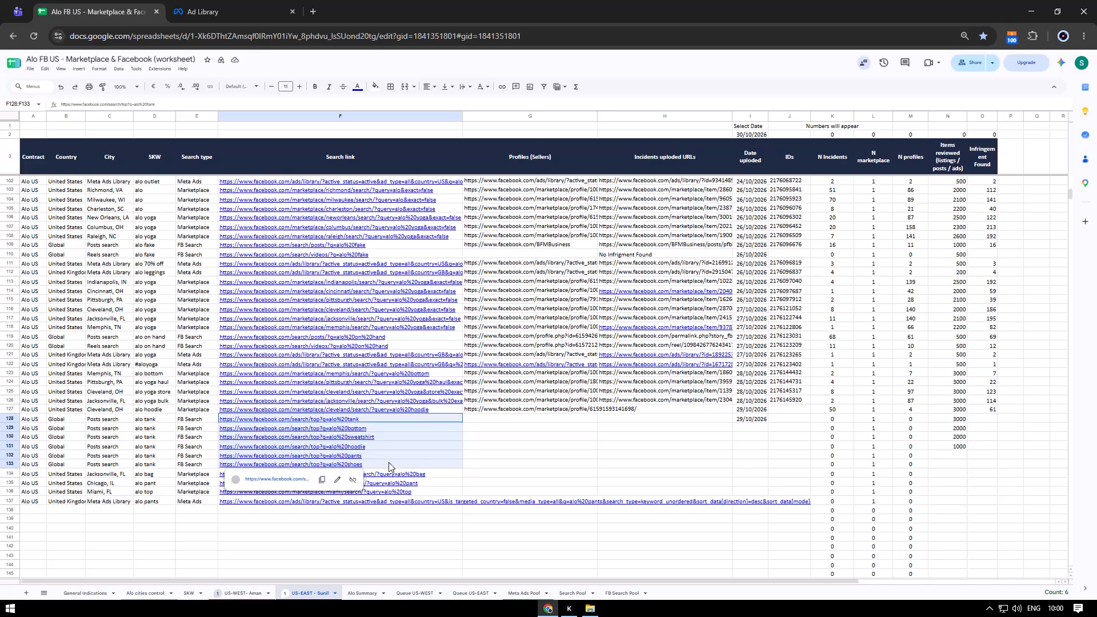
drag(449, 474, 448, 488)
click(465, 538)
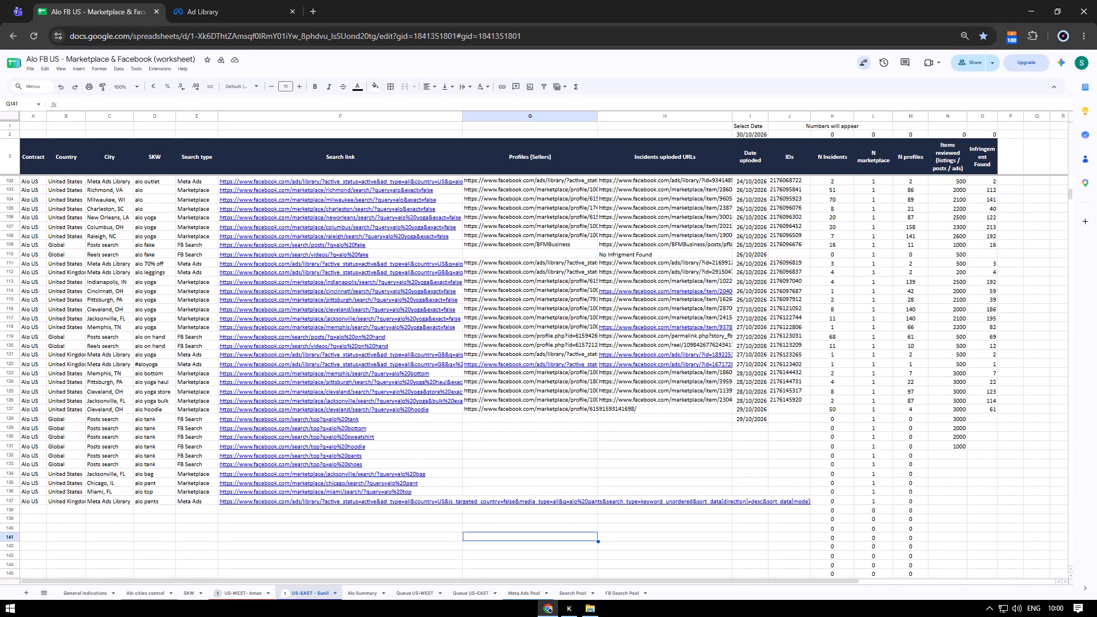
Open the Red Points portal's new incident page in place of the Ad Library page.
click(223, 3)
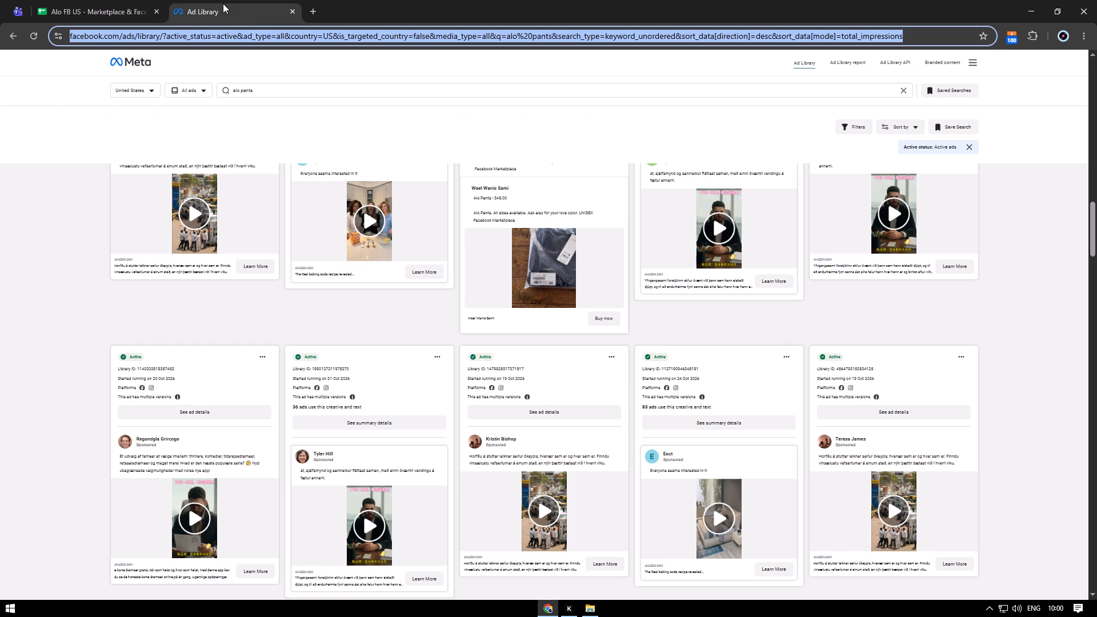
text(red)
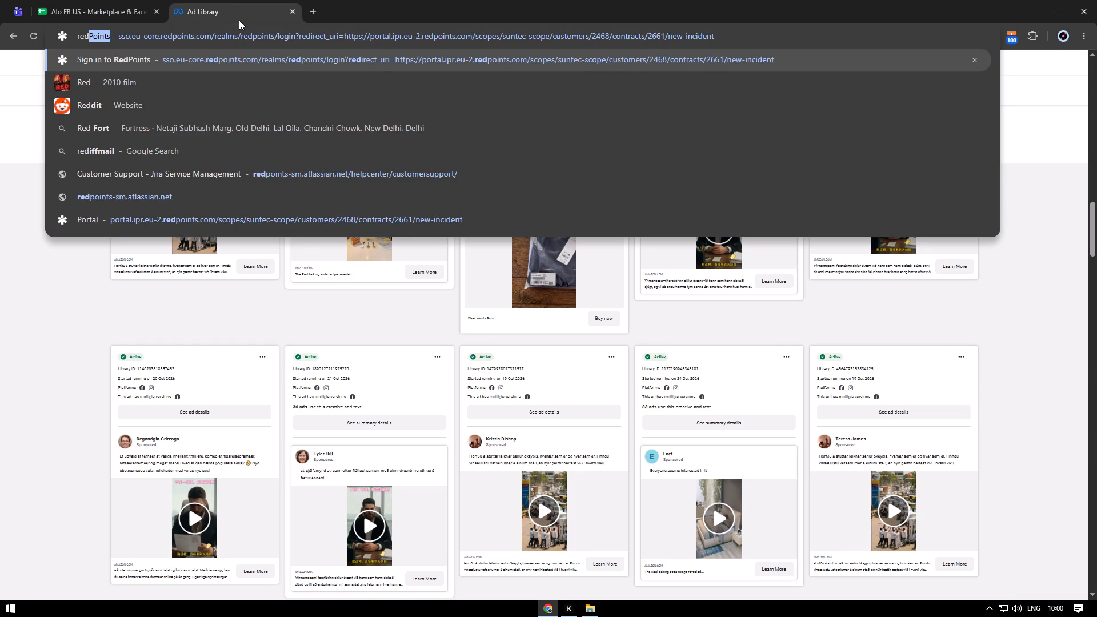
key(Return)
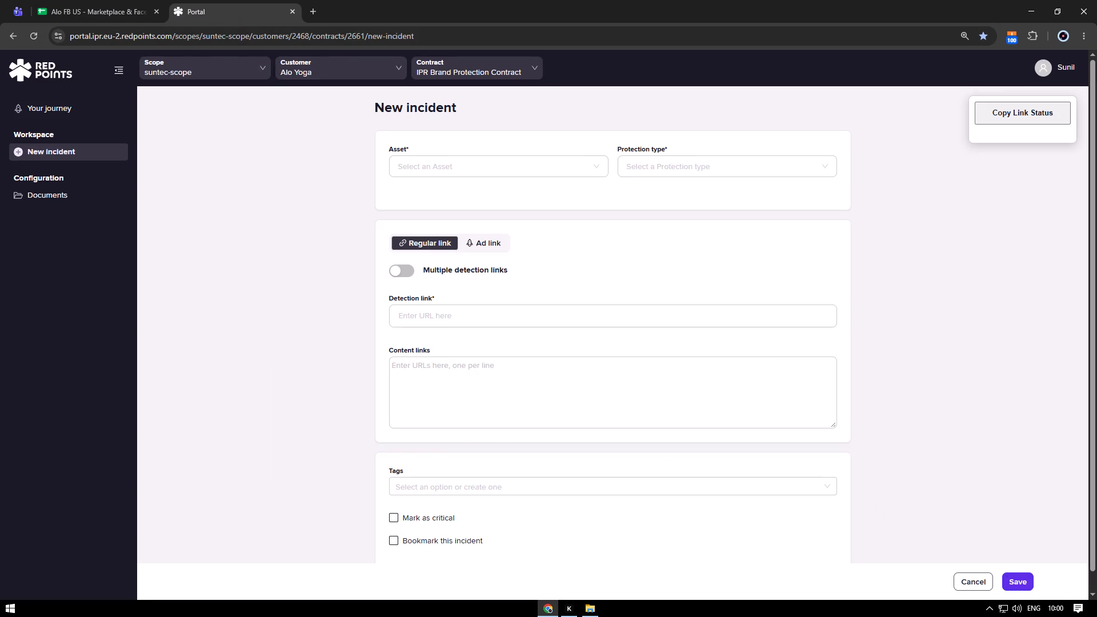
Switch the Red Points portal scope to suntec_scope_portal.
click(234, 70)
click(237, 115)
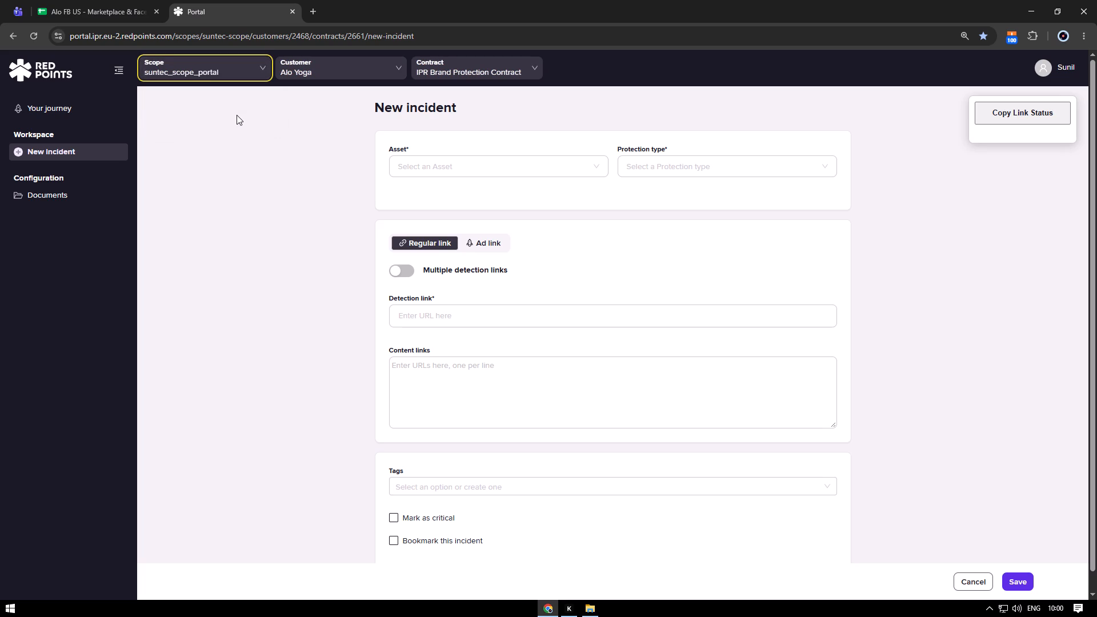
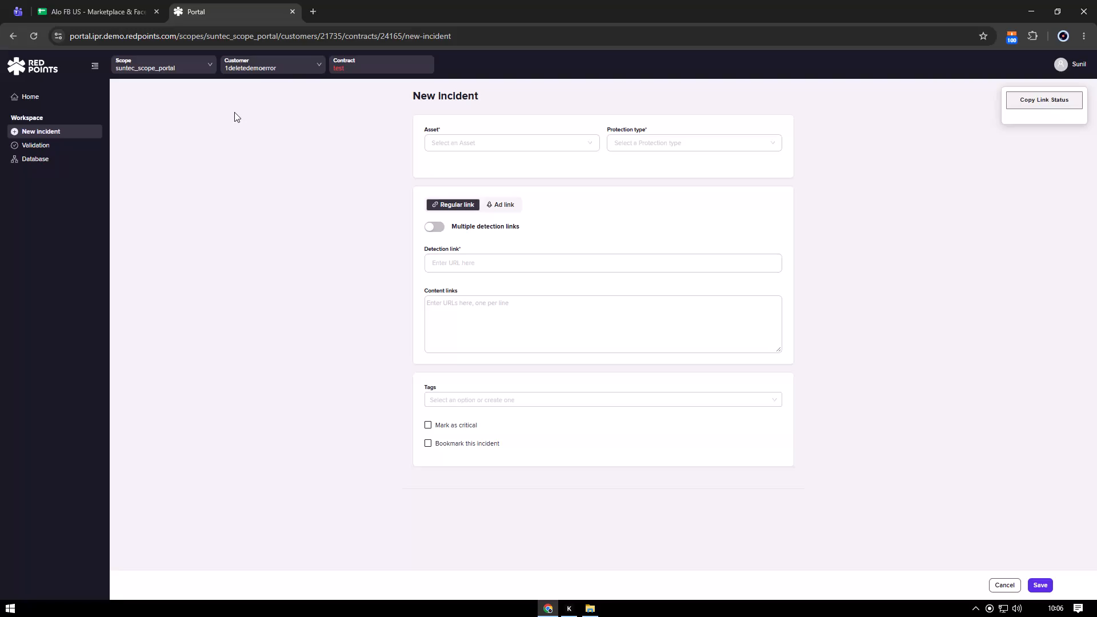
Go to the Validation page of the suntec_scope_portal scope and open the customer selection.
click(54, 145)
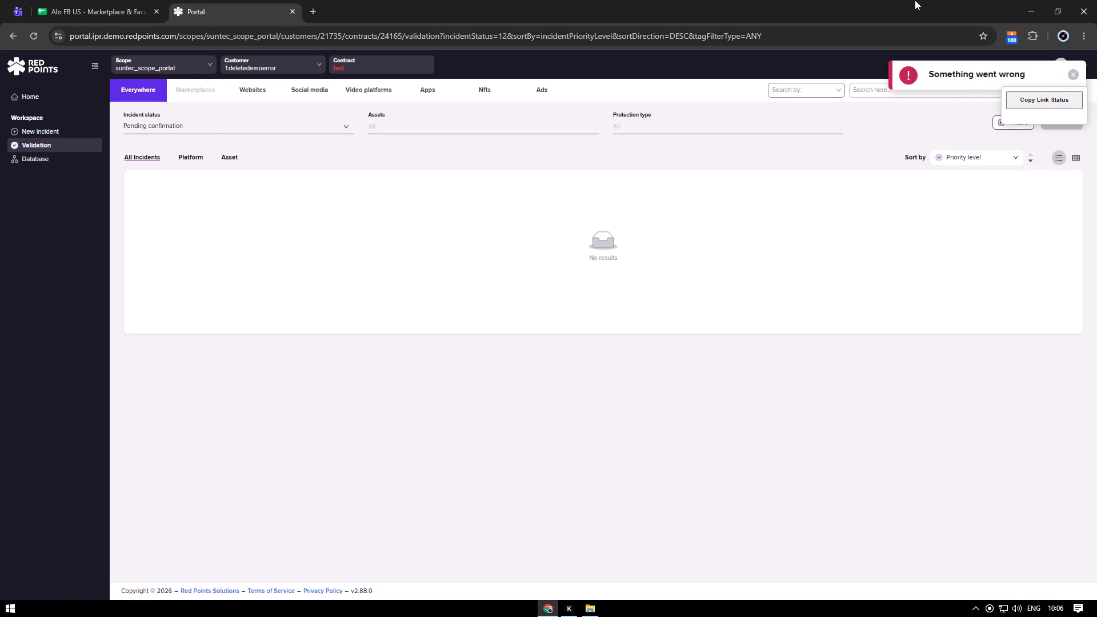
click(283, 60)
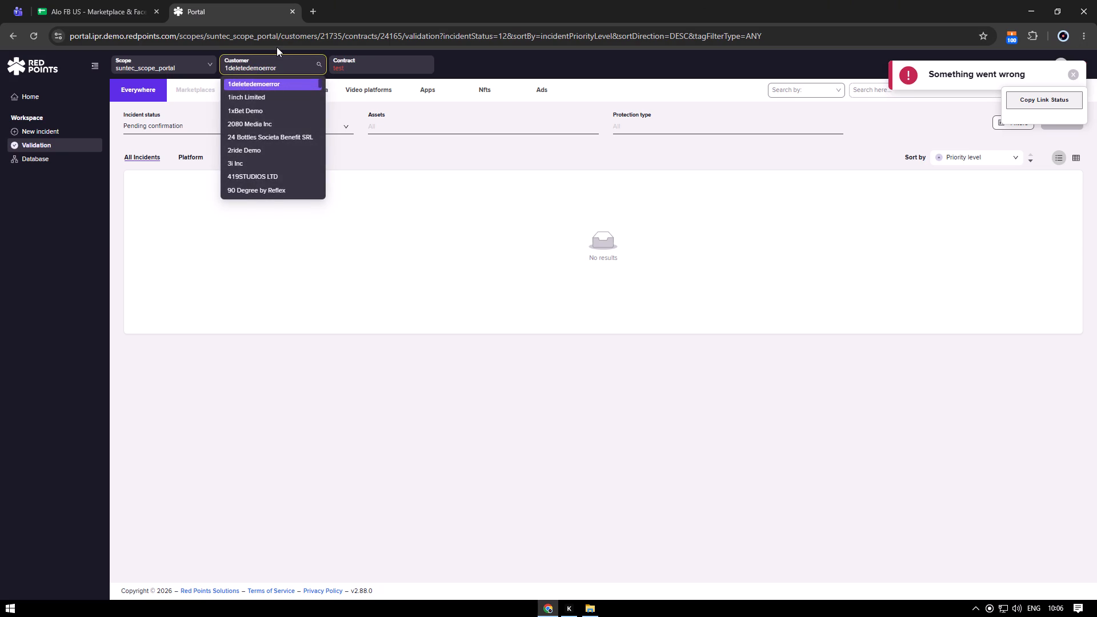
Select Alo Yoga as the customer for the Validation page.
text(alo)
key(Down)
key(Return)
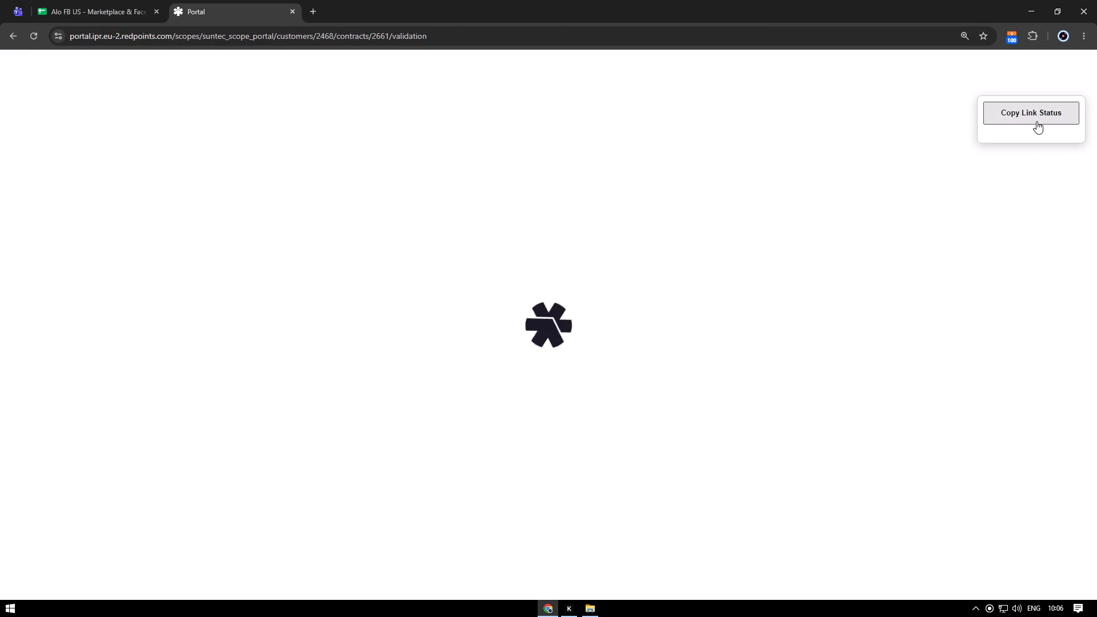
Move the Copy Link Status box aside and filter to Alo Yoga - Social Media Instagram incidents with images, excluding tags such as Children's clothes.
drag(1032, 126, 926, 47)
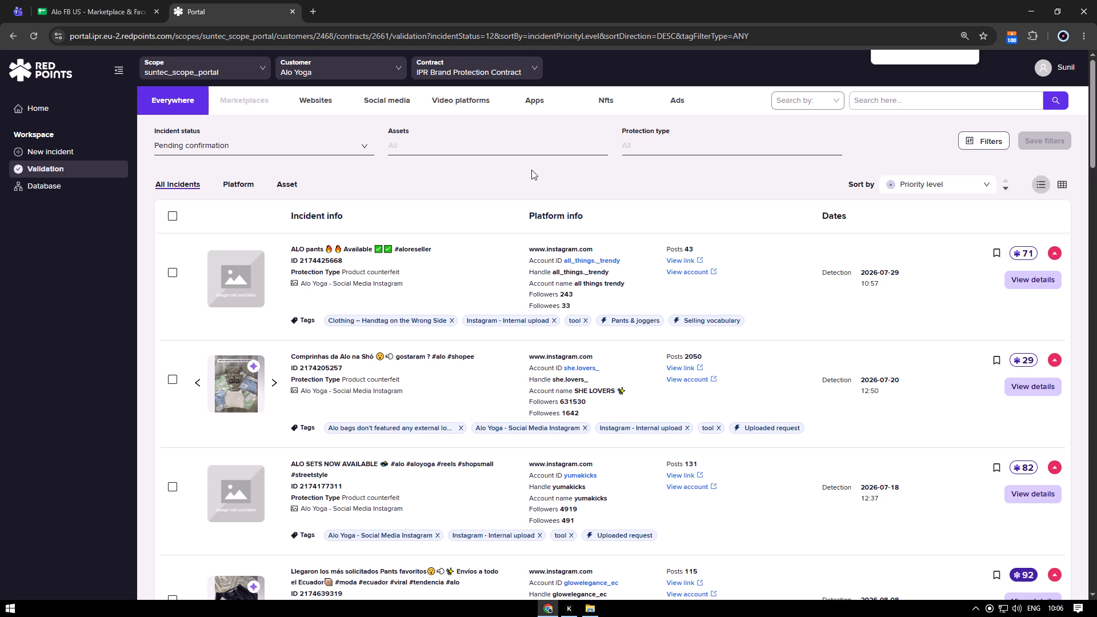
click(1005, 146)
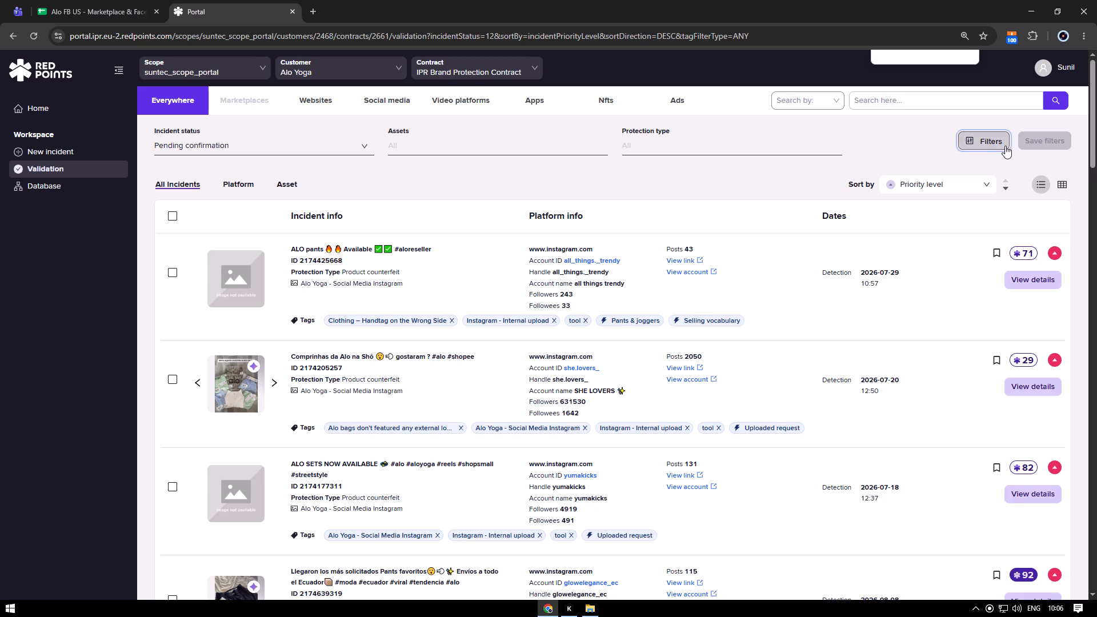
click(930, 123)
click(922, 133)
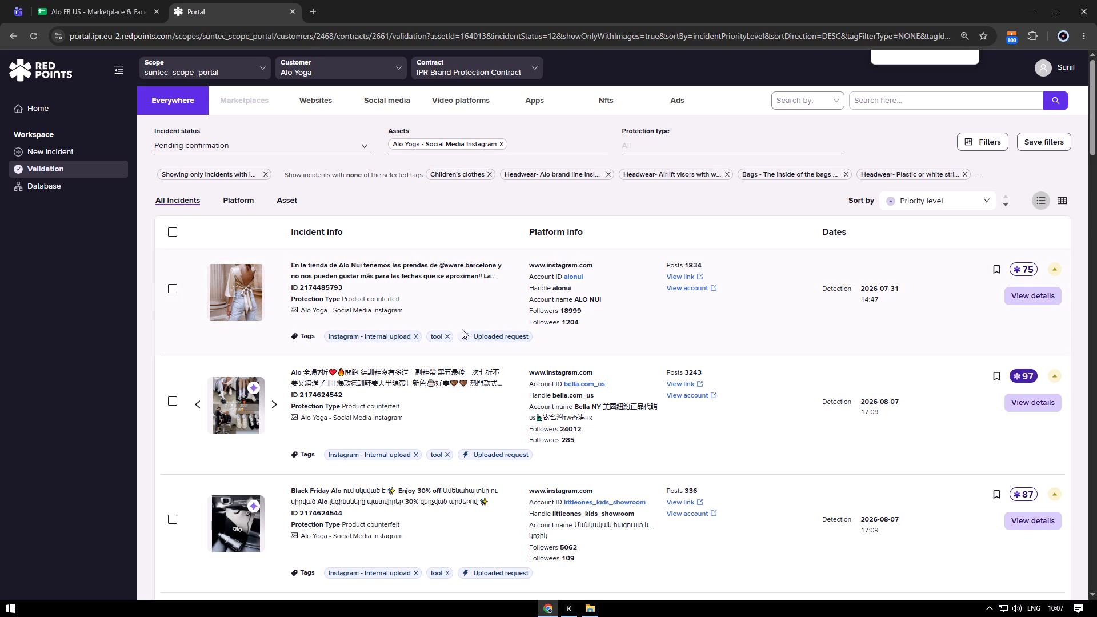
click(178, 287)
click(174, 289)
click(1028, 578)
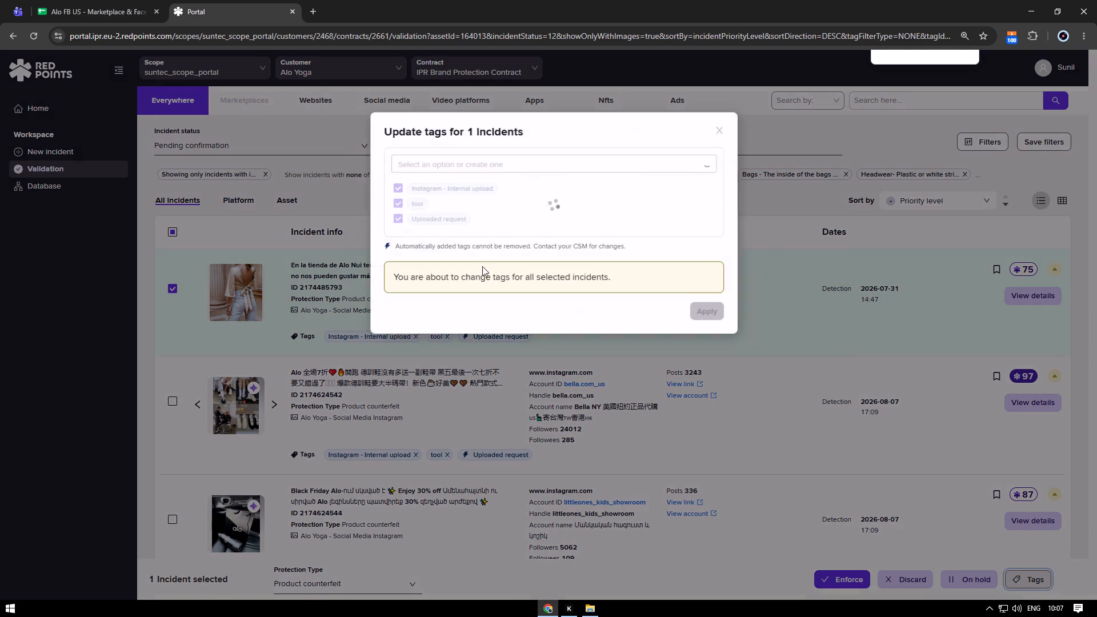
click(415, 214)
click(407, 192)
click(410, 198)
click(418, 185)
click(428, 163)
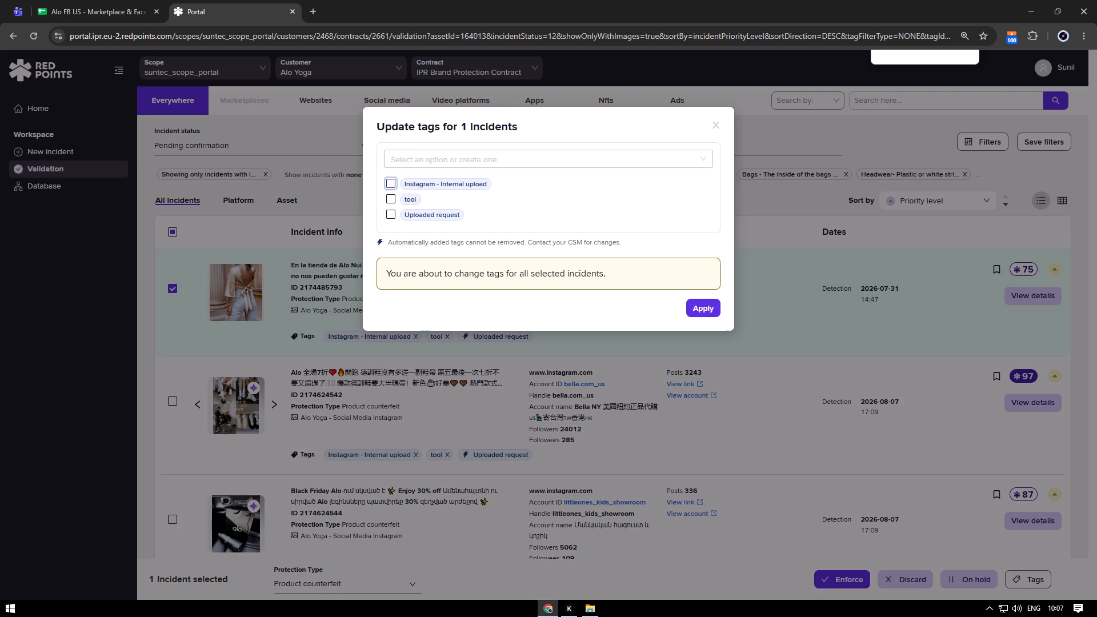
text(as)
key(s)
click(429, 197)
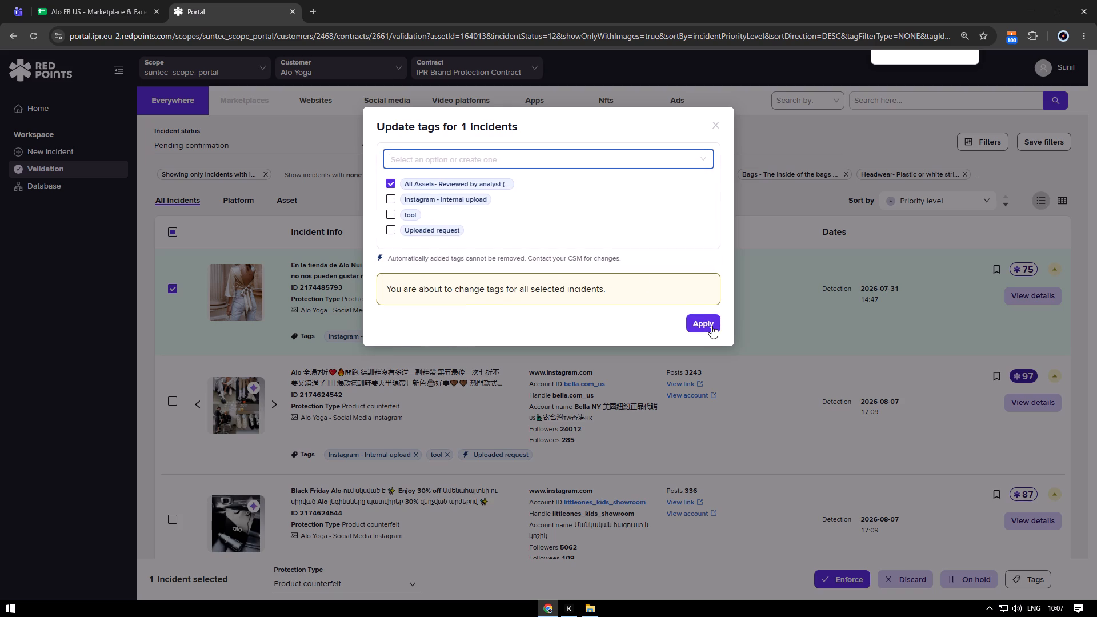
click(711, 326)
Reset the Simple Counter Button and count the first reviewed incident as 1.
right_click(1007, 36)
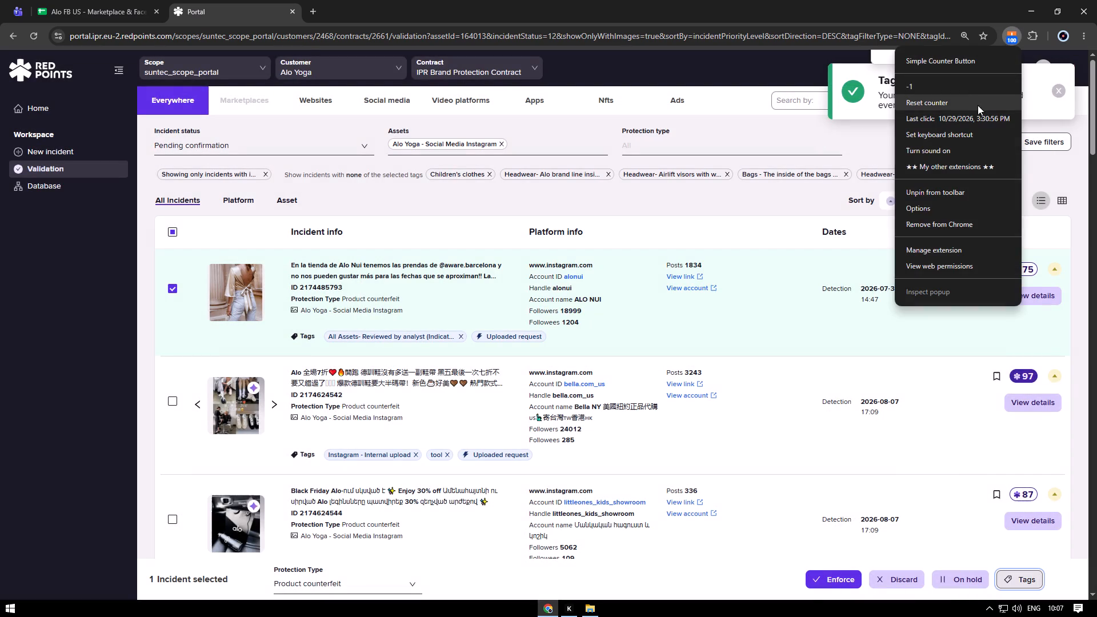
click(978, 103)
click(1016, 39)
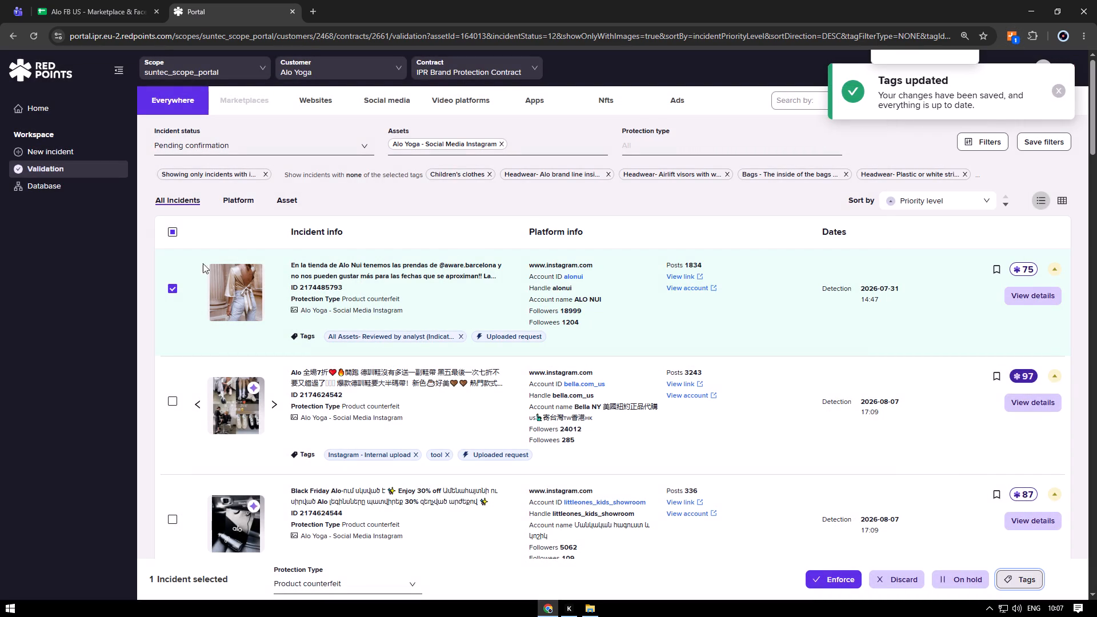
Deselect the tagged ALO NUI incident in the Alo Yoga Instagram validation list.
click(171, 288)
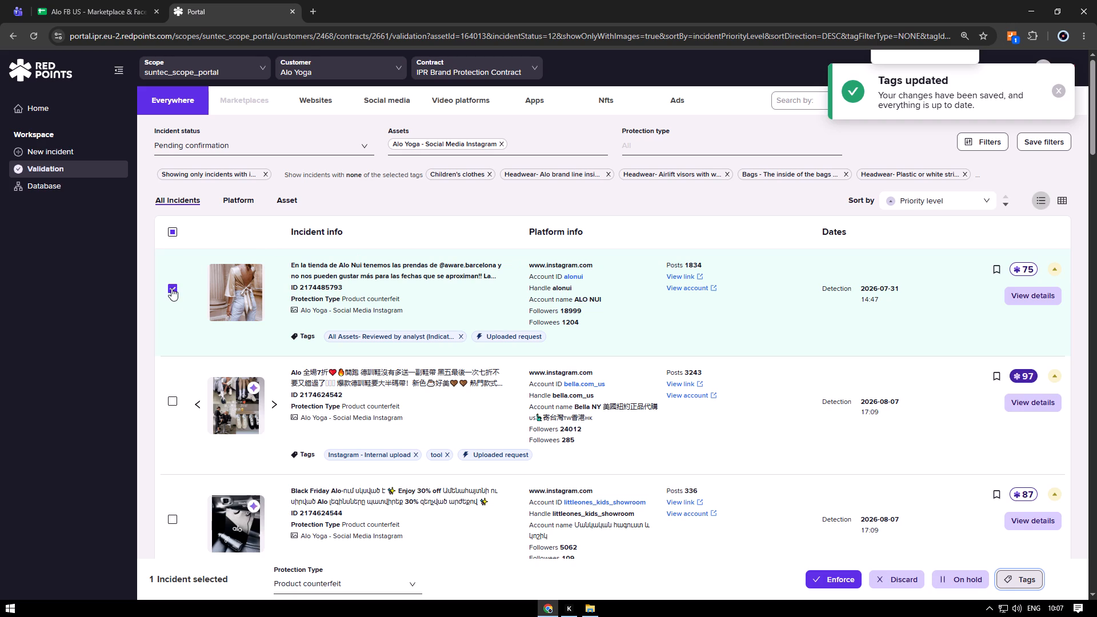
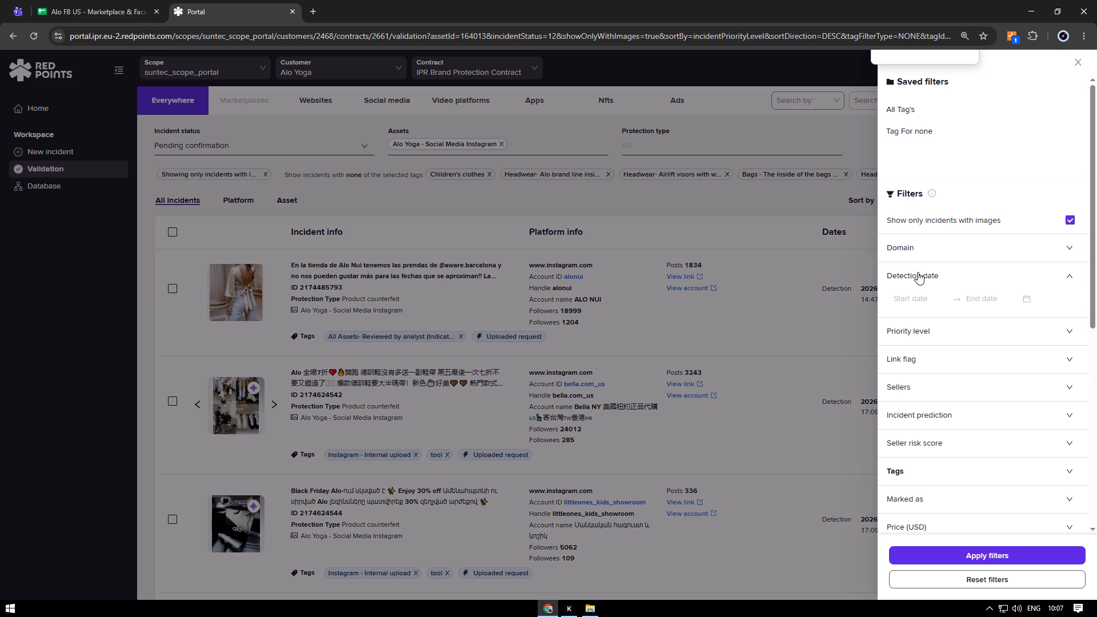
Set the detection date filter to the range 2026-10-01 to 2026-10-28.
click(931, 305)
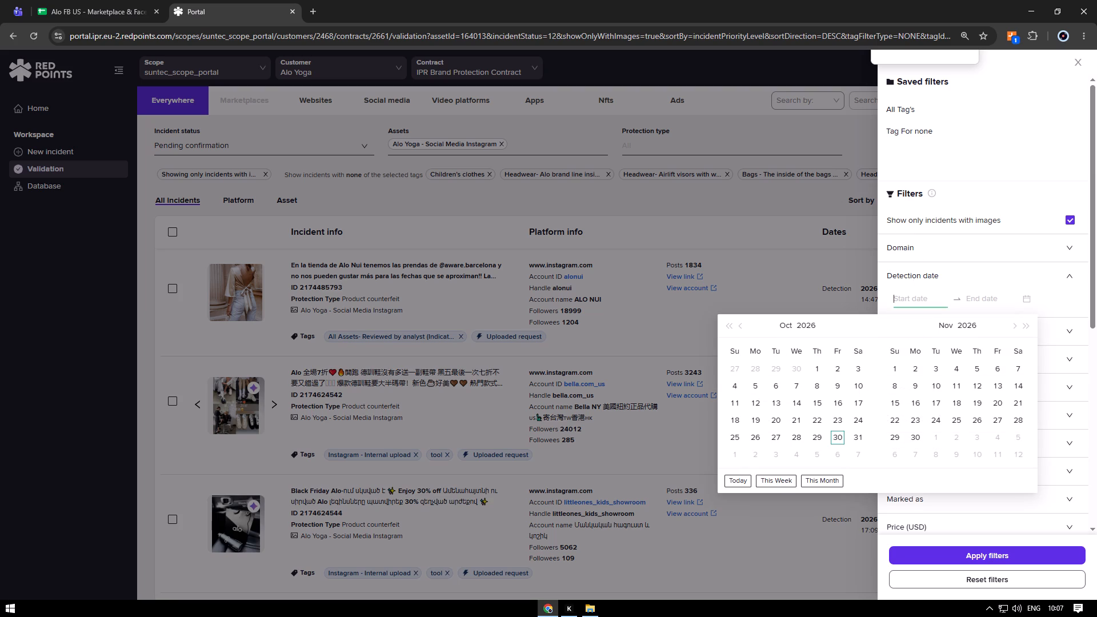
click(816, 362)
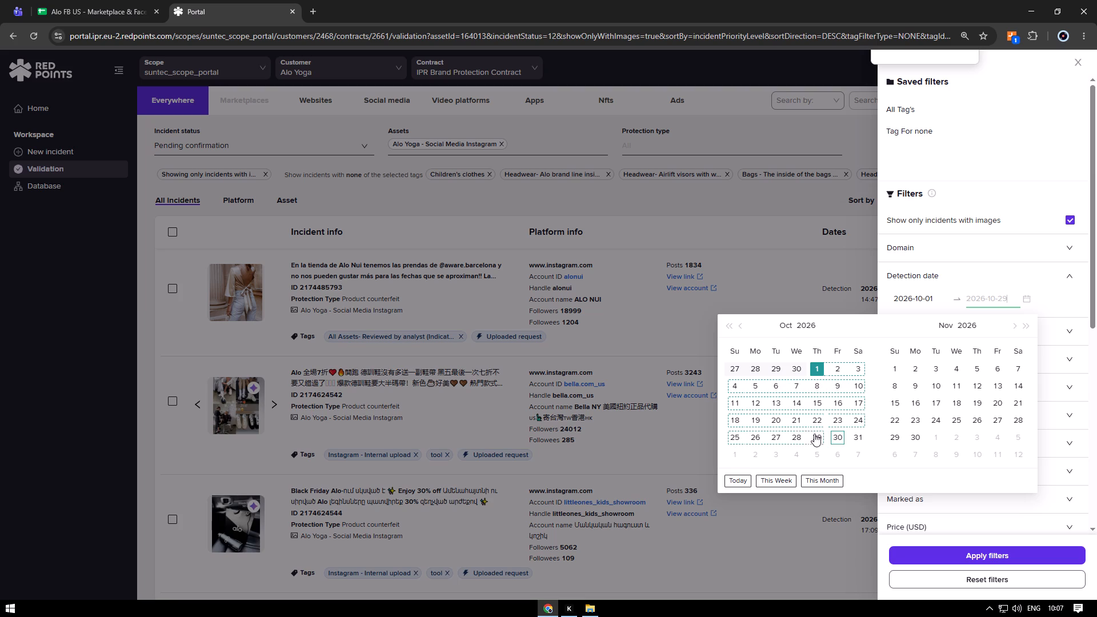
click(800, 436)
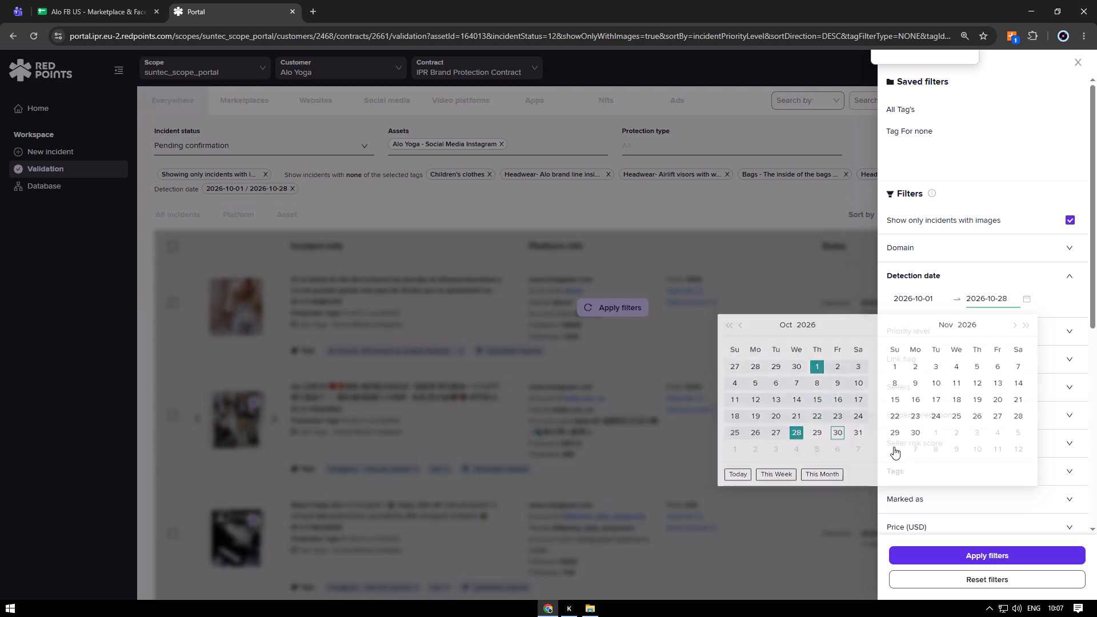
Reopen the detection date filter's start date for editing and go back to September 2026 in the calendar.
click(923, 294)
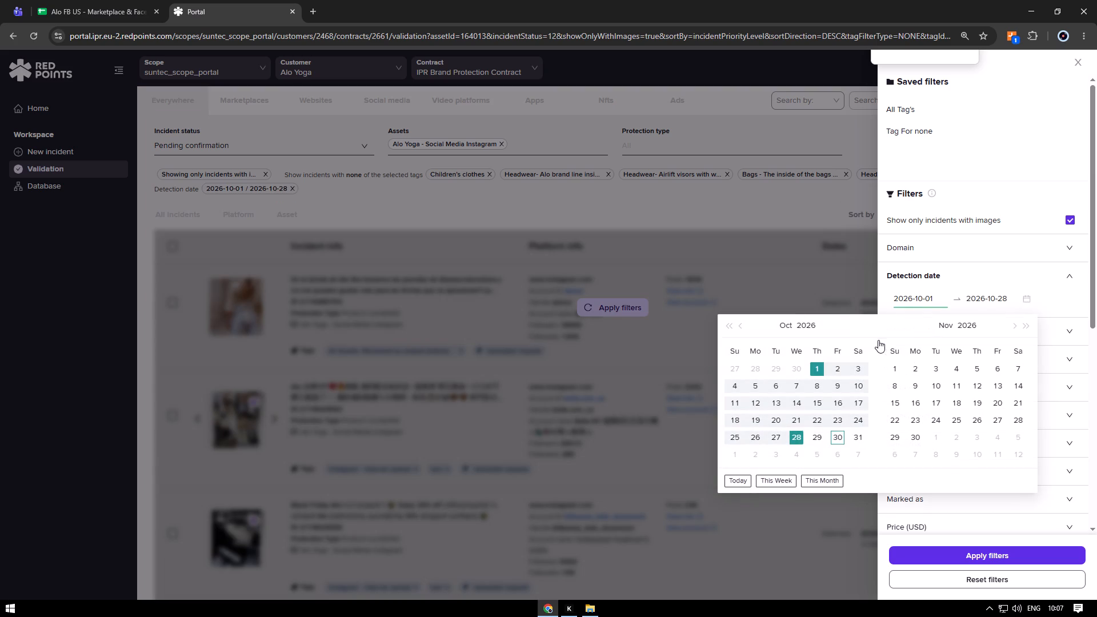
click(743, 323)
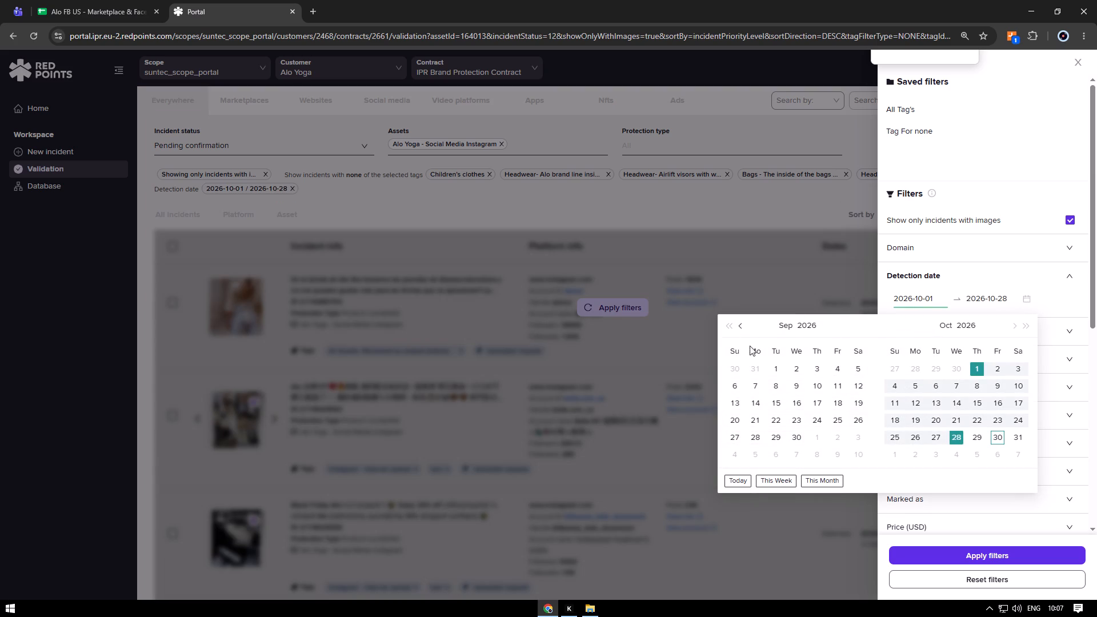
Set the detection date filter to the range 2026-09-01 to 2026-09-30 and apply it.
click(776, 373)
click(803, 443)
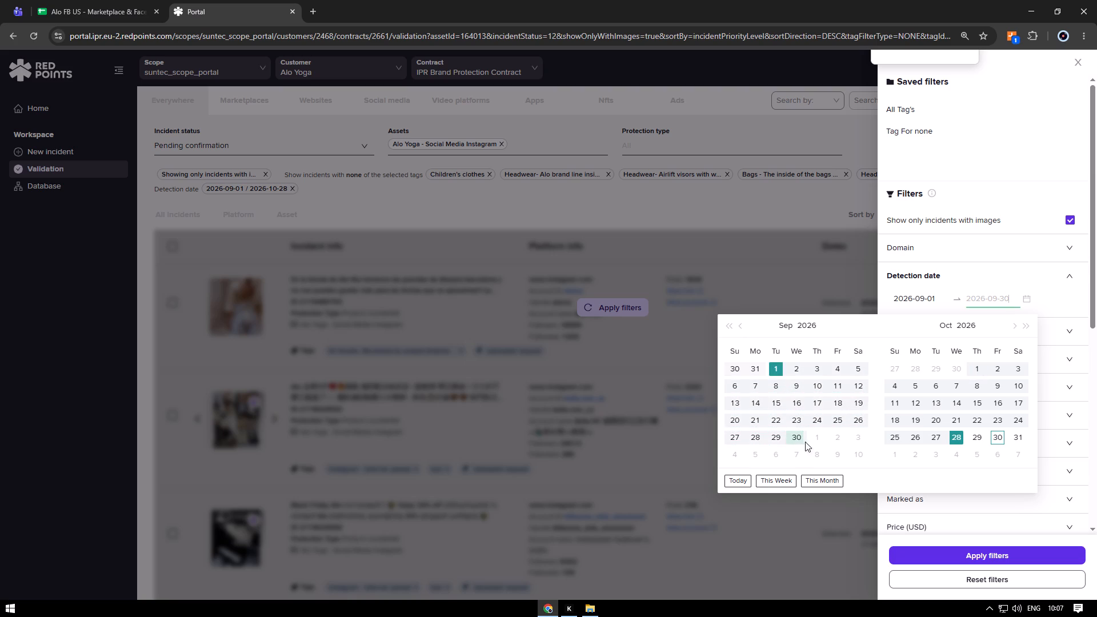
click(1022, 552)
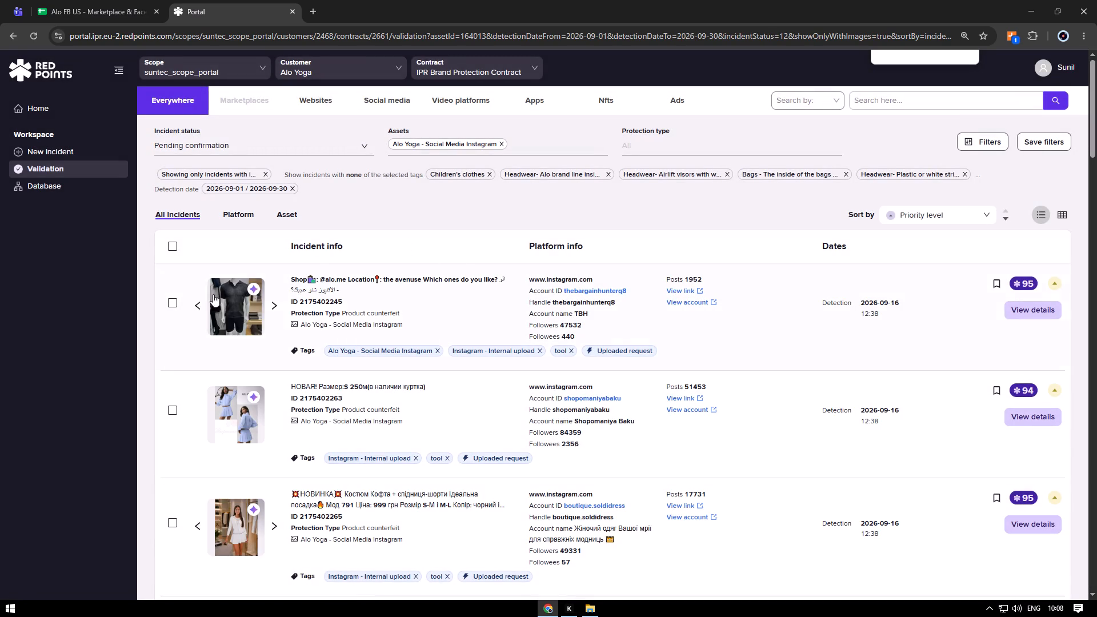
click(231, 312)
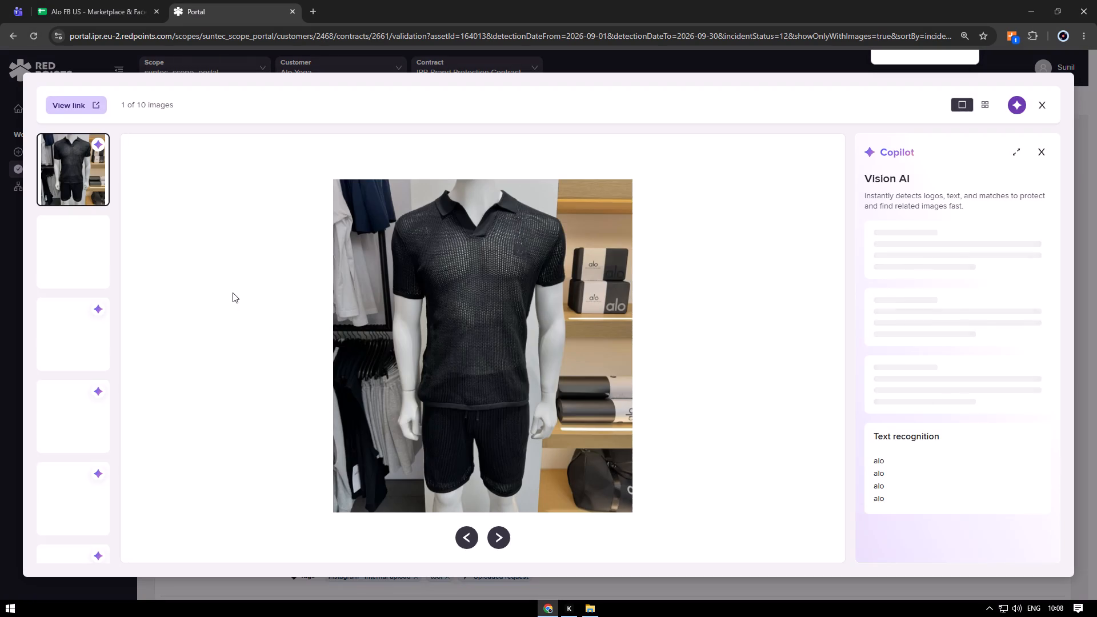
click(75, 267)
click(83, 327)
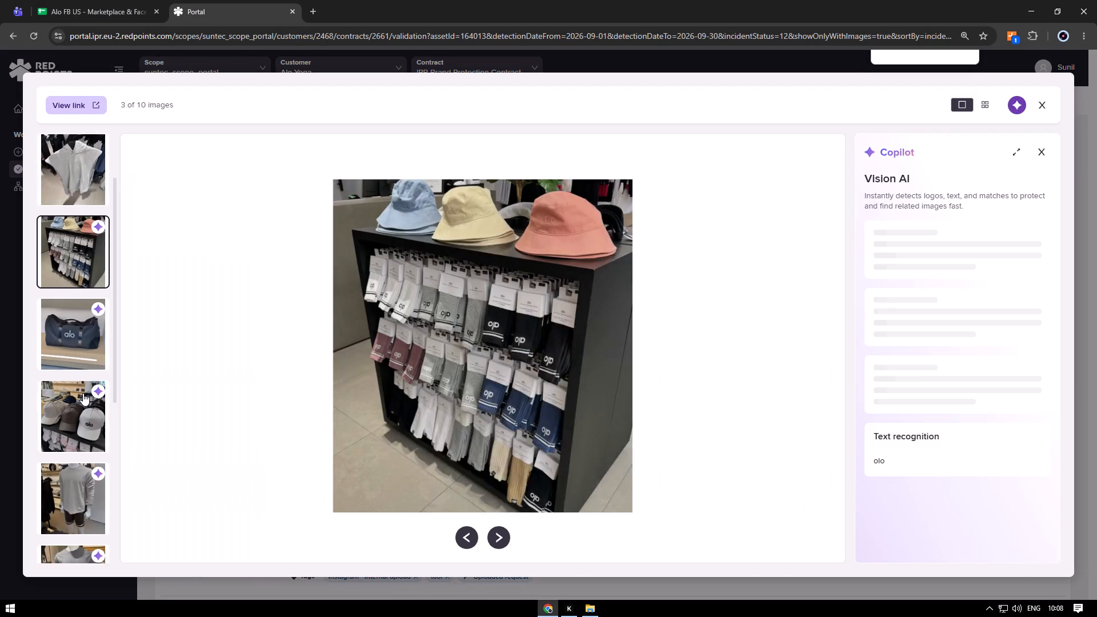
click(83, 393)
key(Escape)
click(177, 298)
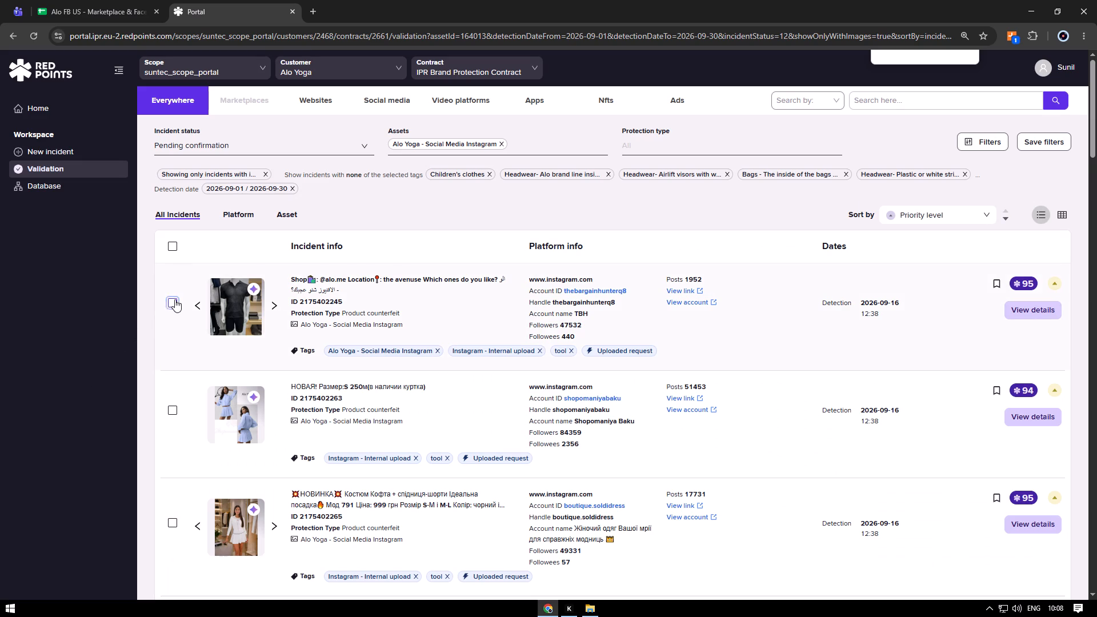
click(226, 402)
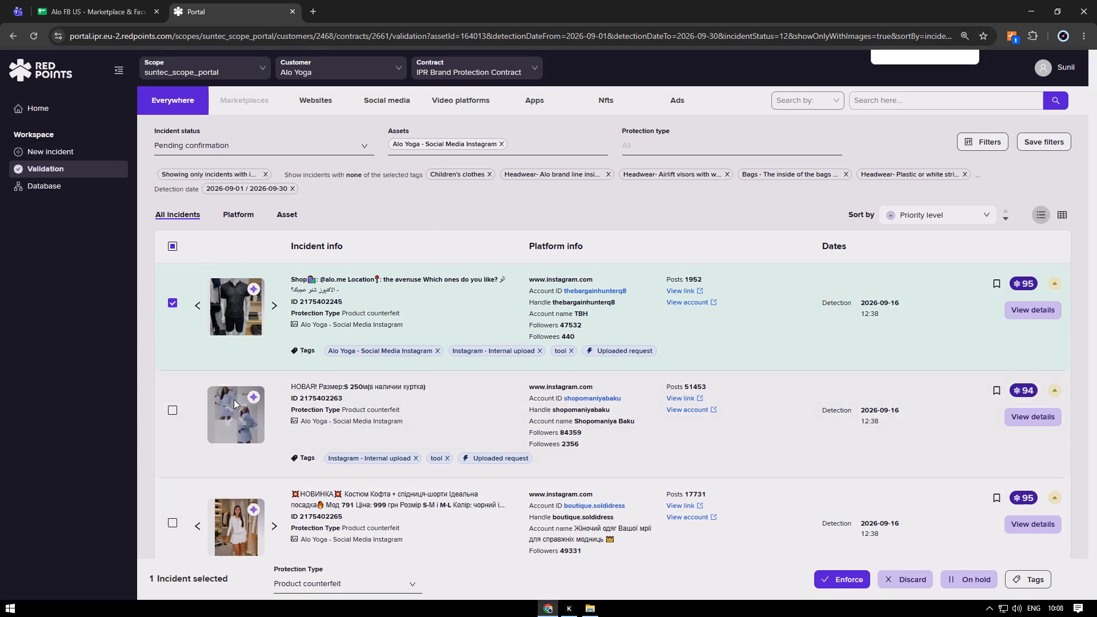
key(Escape)
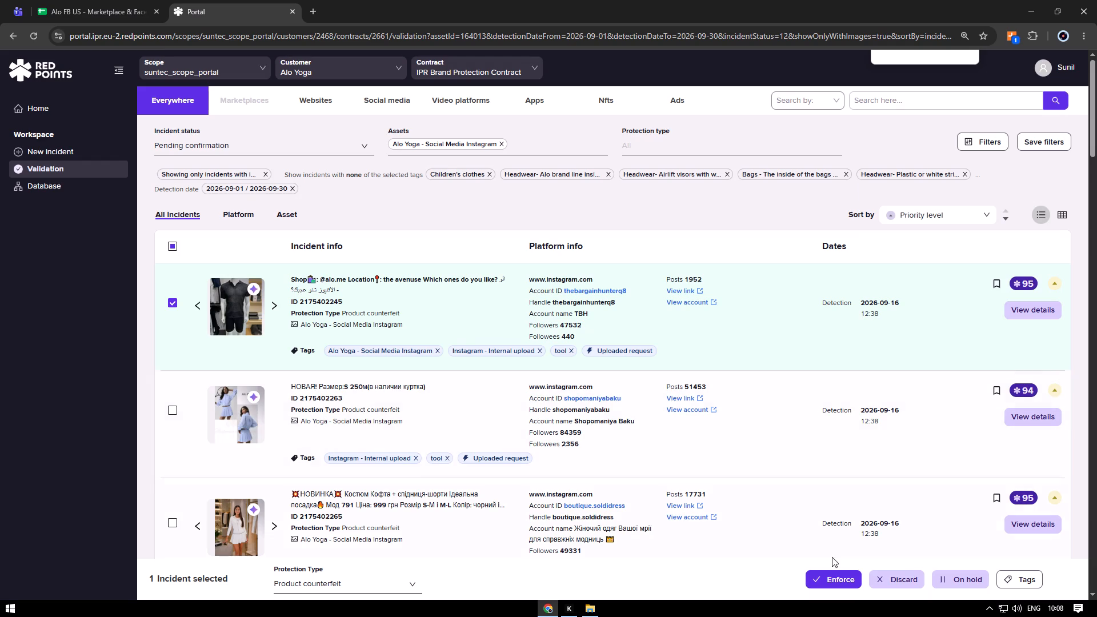
click(1010, 582)
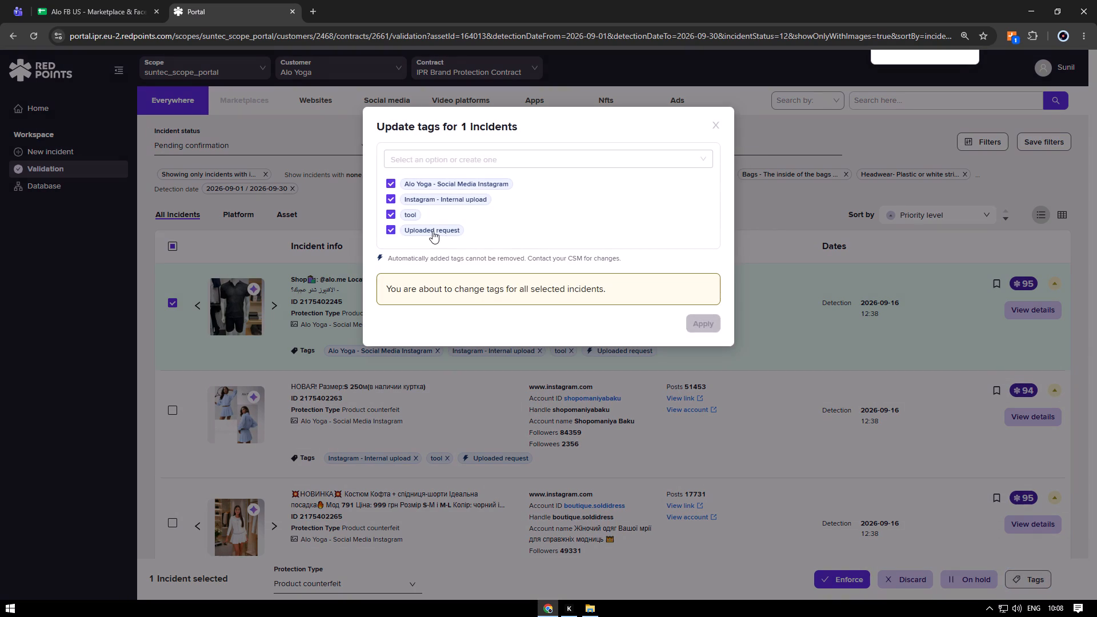
click(432, 232)
click(422, 211)
click(416, 213)
click(421, 202)
click(427, 184)
click(435, 161)
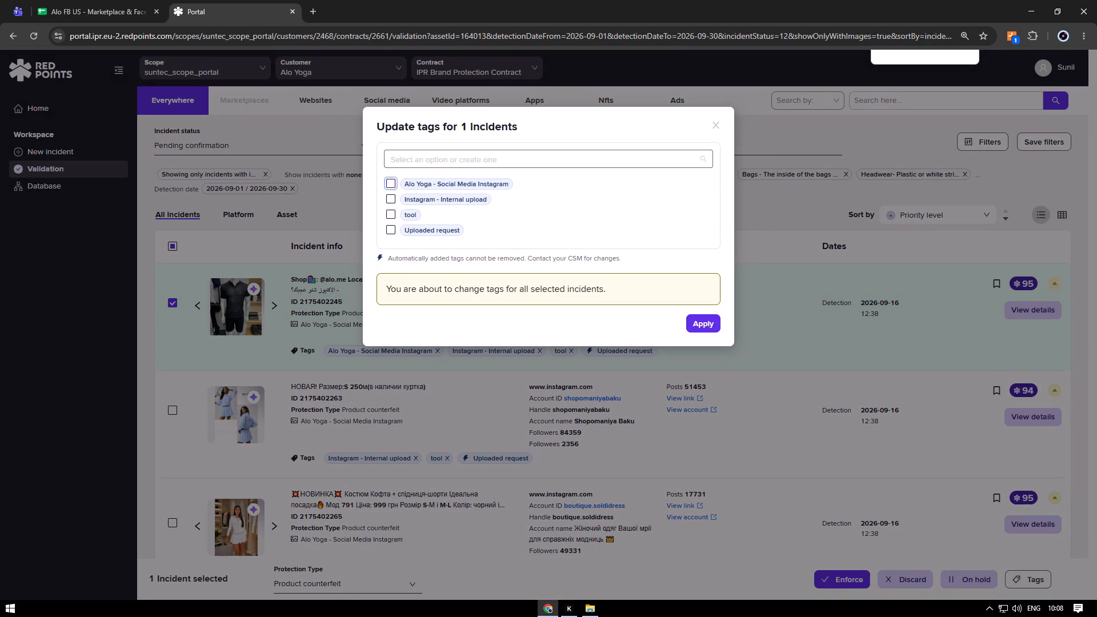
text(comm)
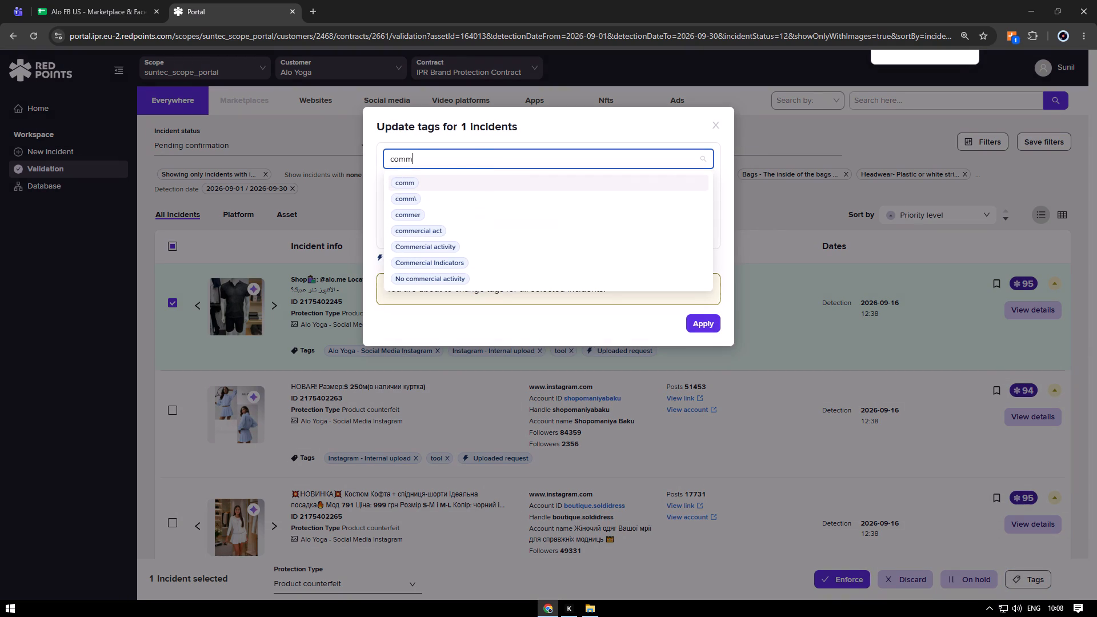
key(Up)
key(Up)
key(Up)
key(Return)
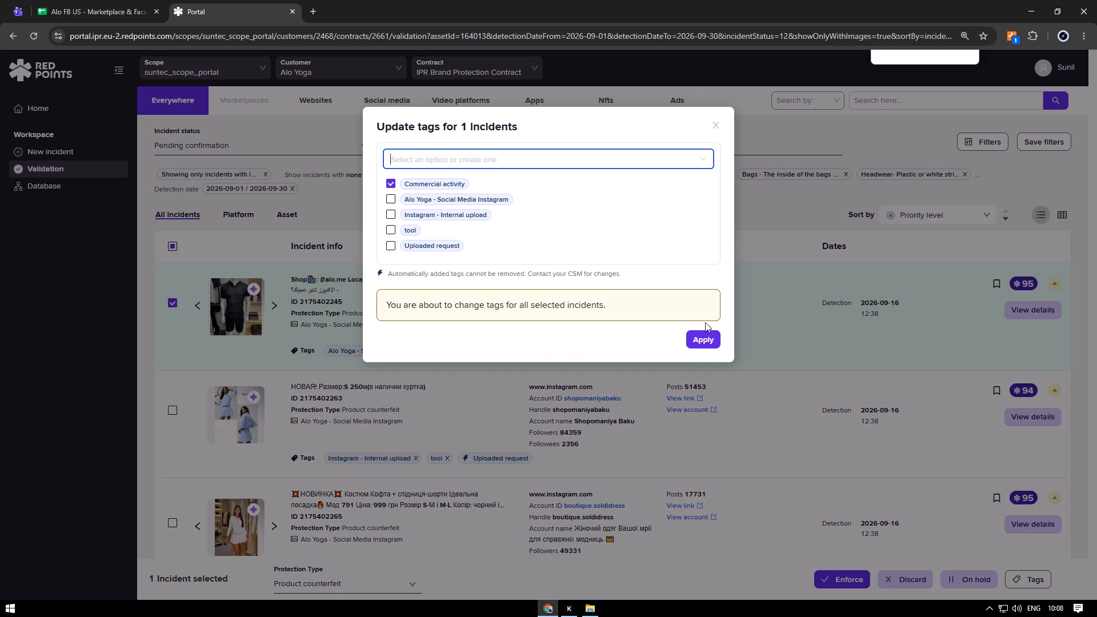
click(710, 336)
click(1008, 34)
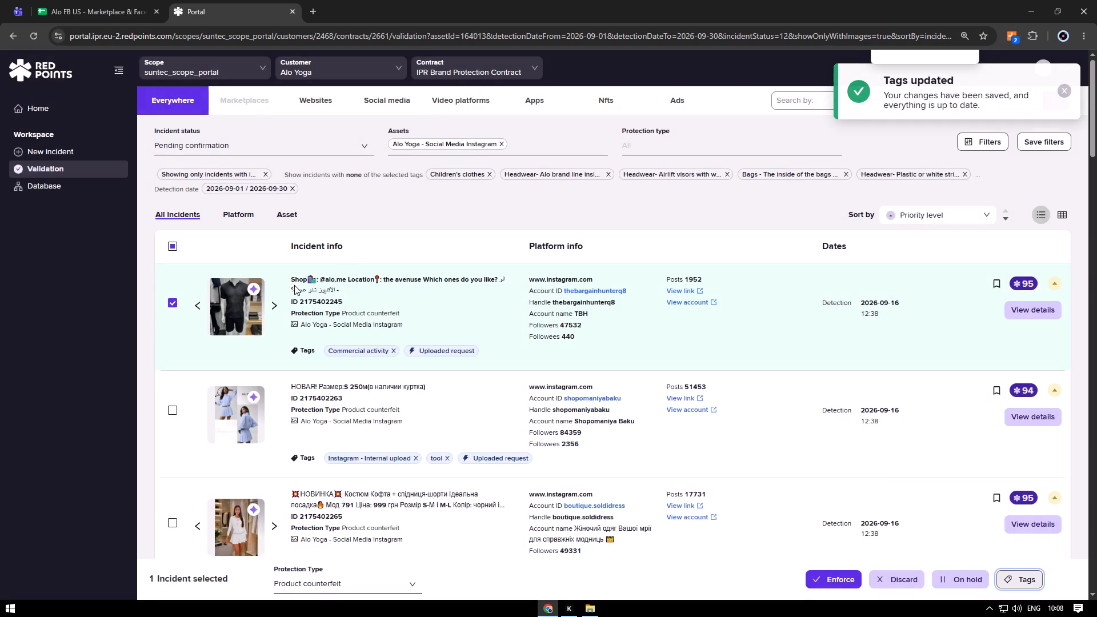
click(175, 303)
click(174, 412)
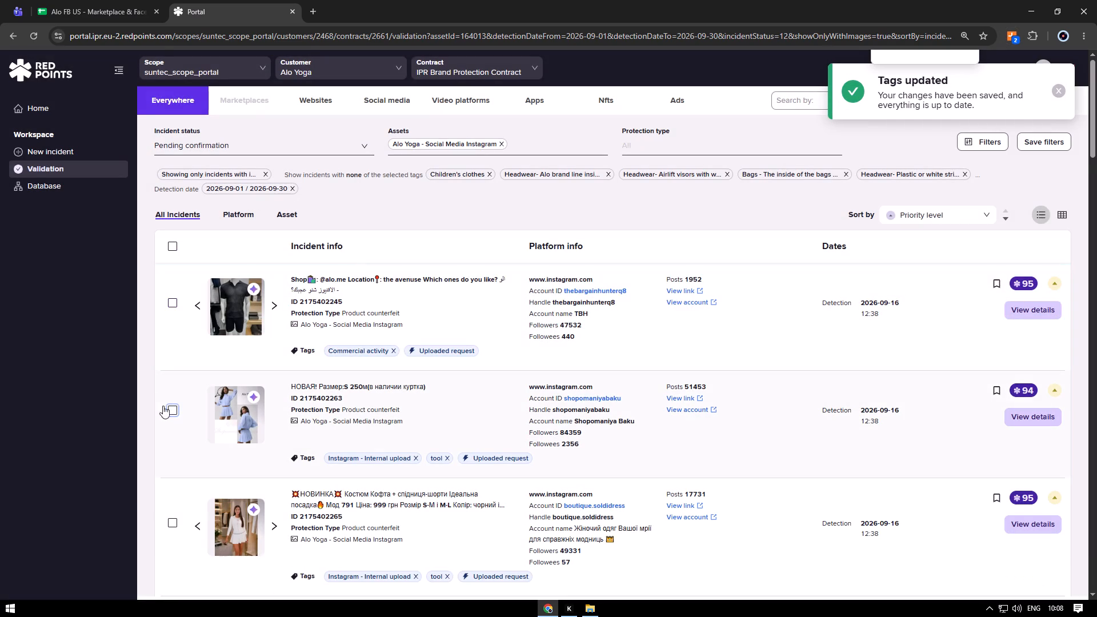
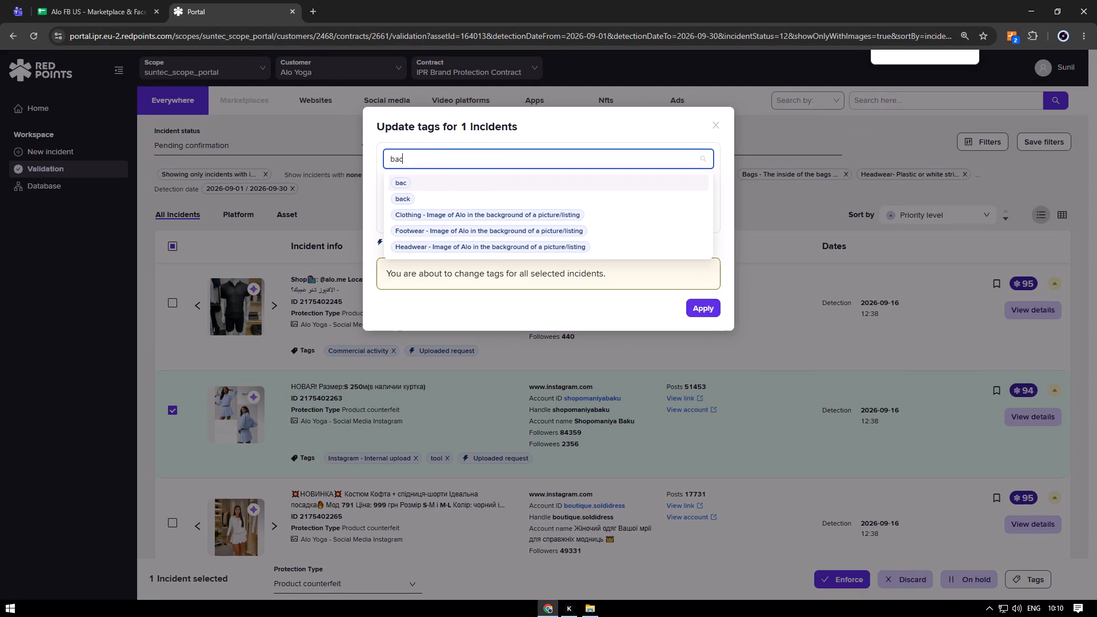
Tag the shopomaniyabaku incident as "Clothing - Image of Alo in the background of a picture/listing" and deselect it.
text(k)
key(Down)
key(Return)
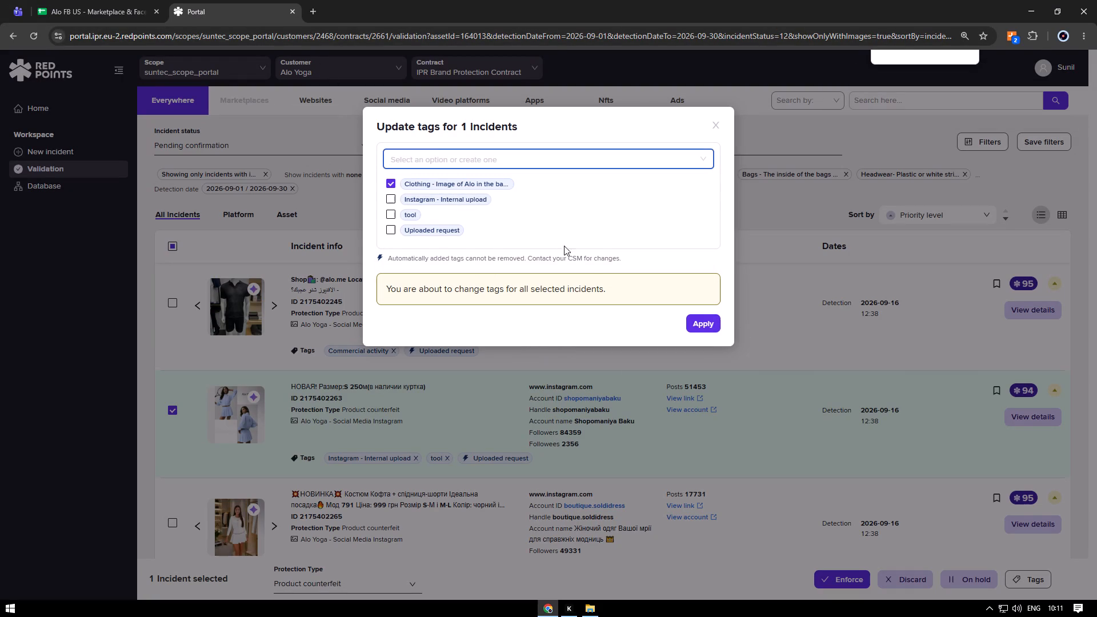
click(693, 323)
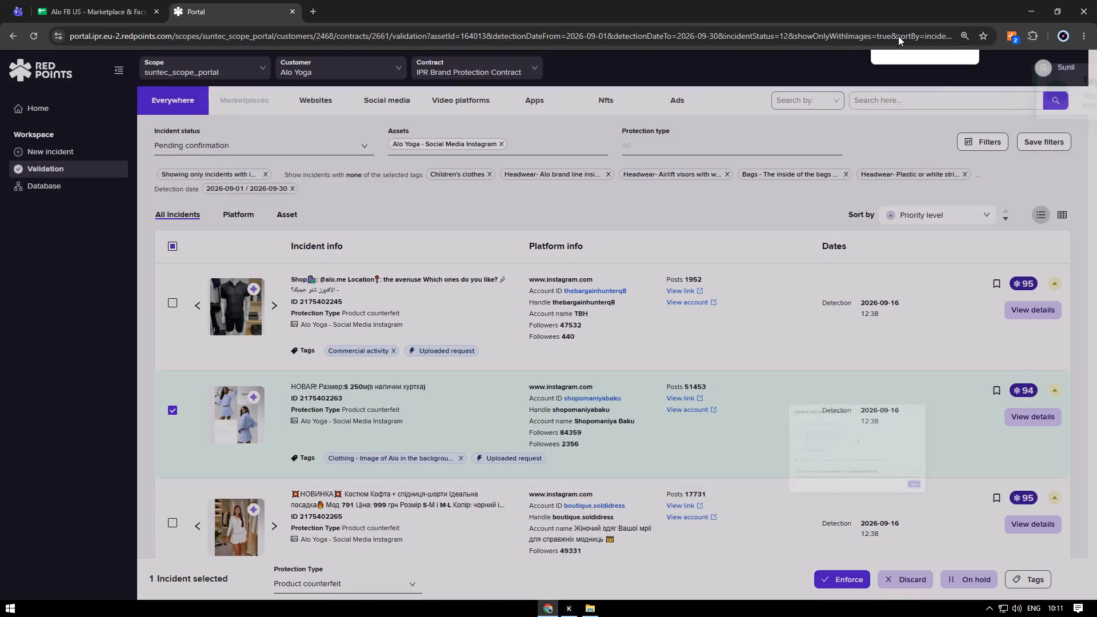
click(1016, 35)
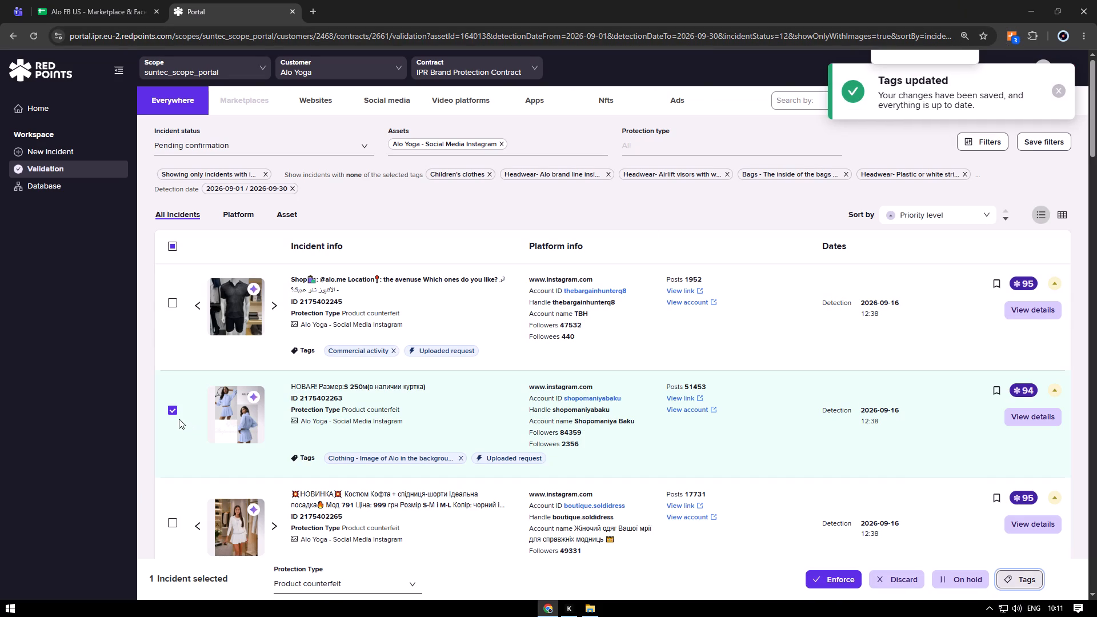
click(171, 410)
Group the pending Alo Yoga Instagram incidents by asset.
click(279, 213)
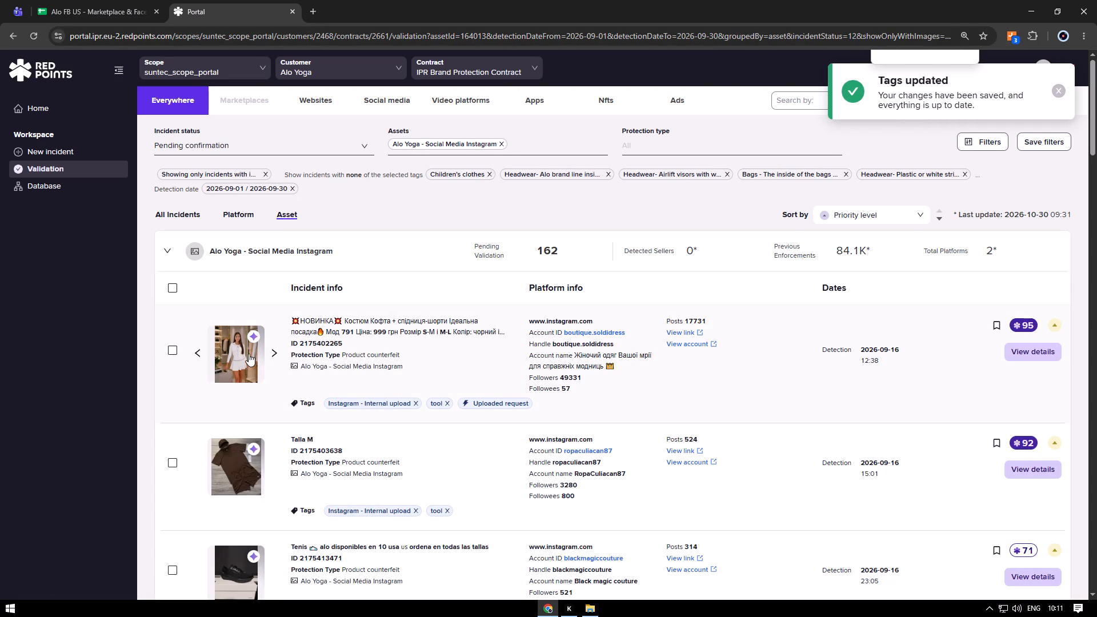
Examine the listing images and the translated Instagram post of the boutique.soldidress skirt suit incident for Alo branding.
click(247, 354)
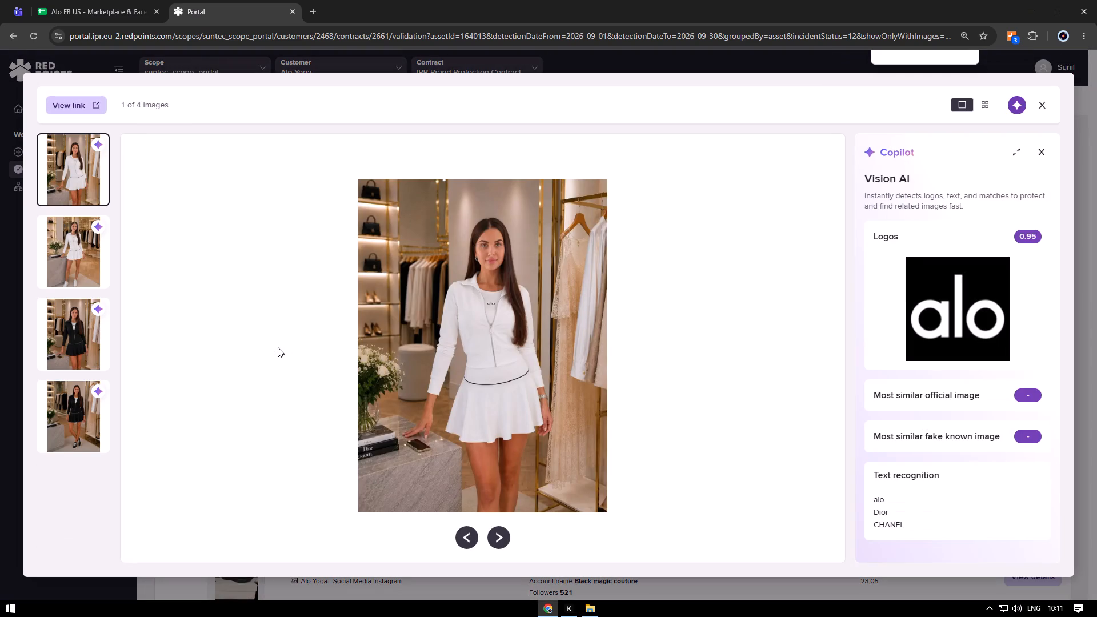
click(90, 265)
click(84, 336)
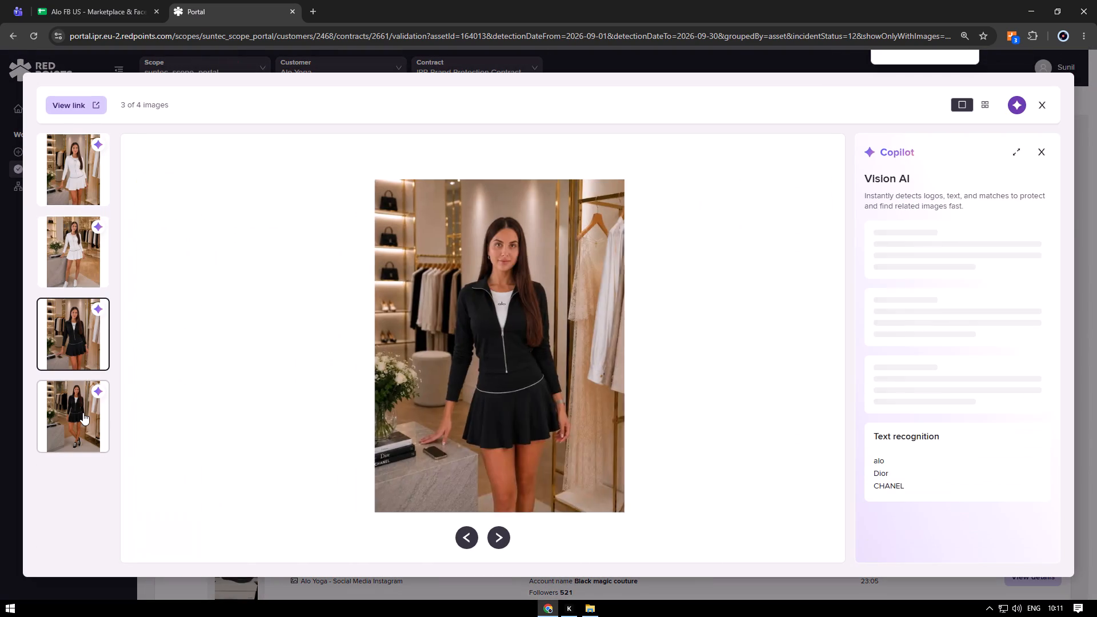
click(83, 412)
key(Escape)
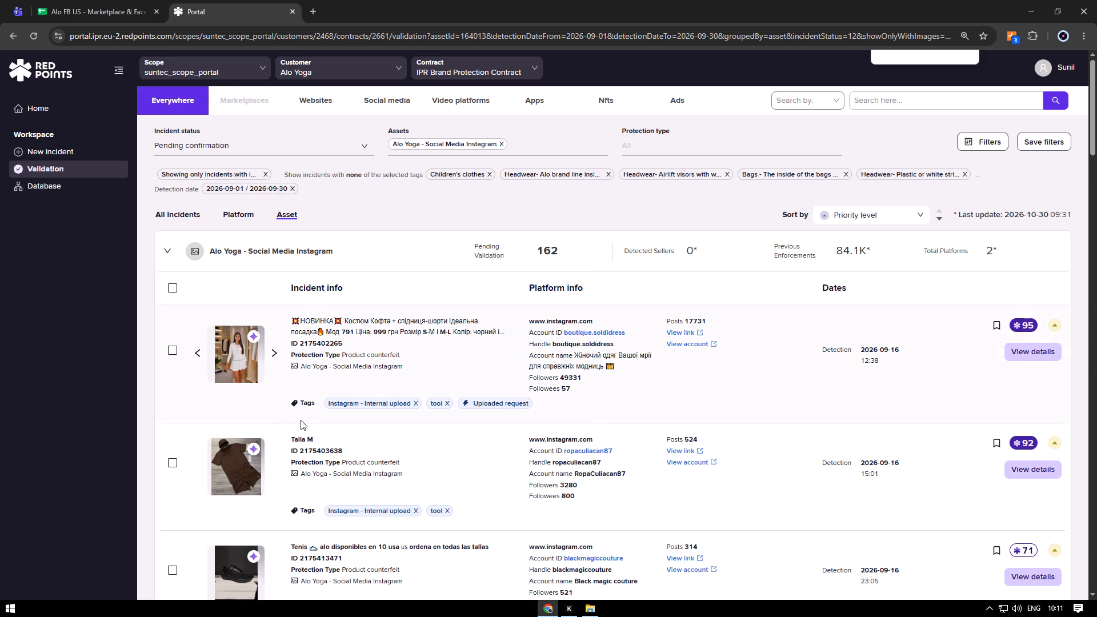
click(694, 331)
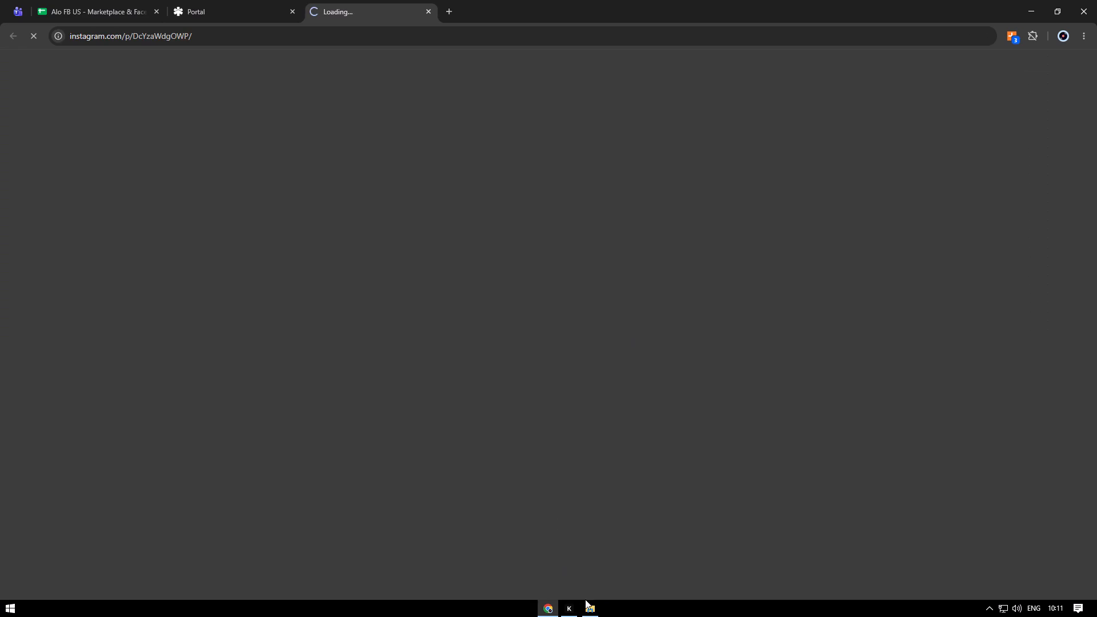
click(584, 610)
click(1058, 49)
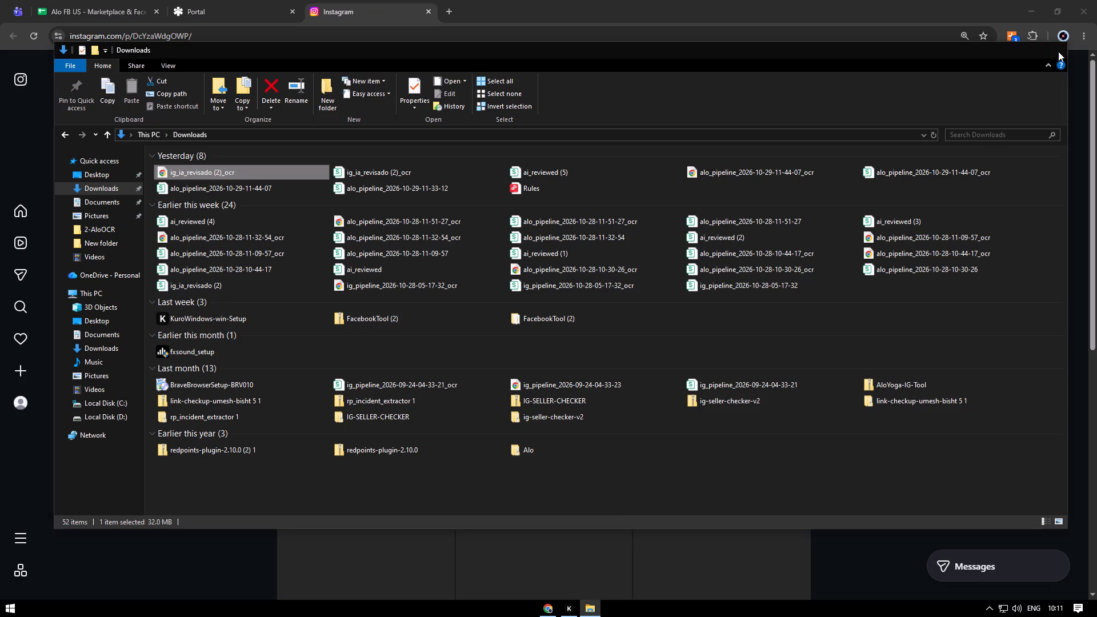
click(633, 239)
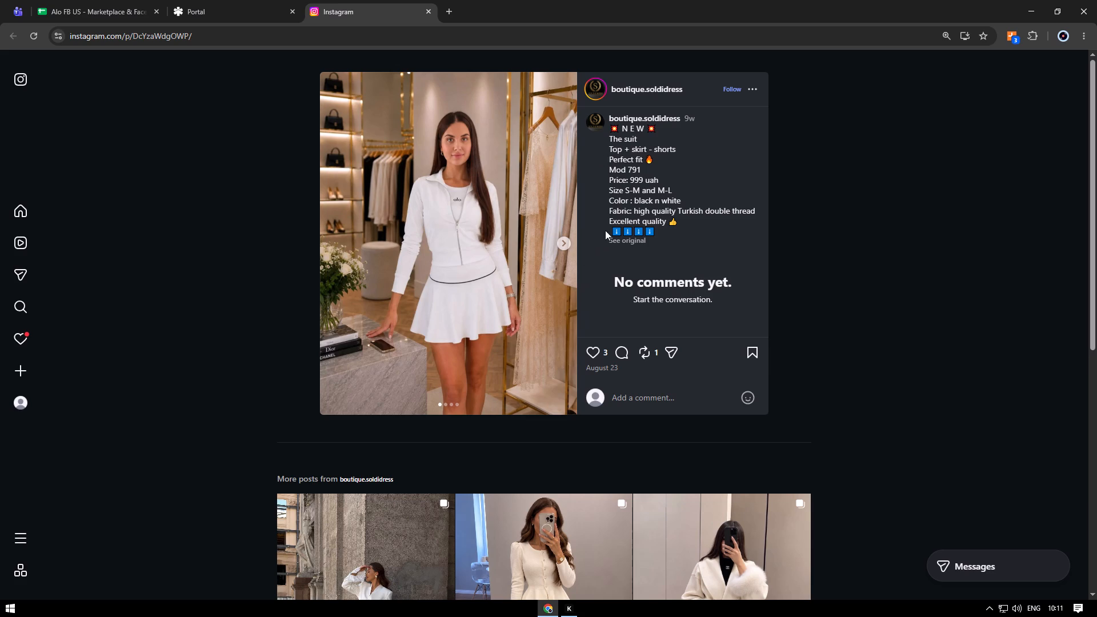
middle_click(343, 0)
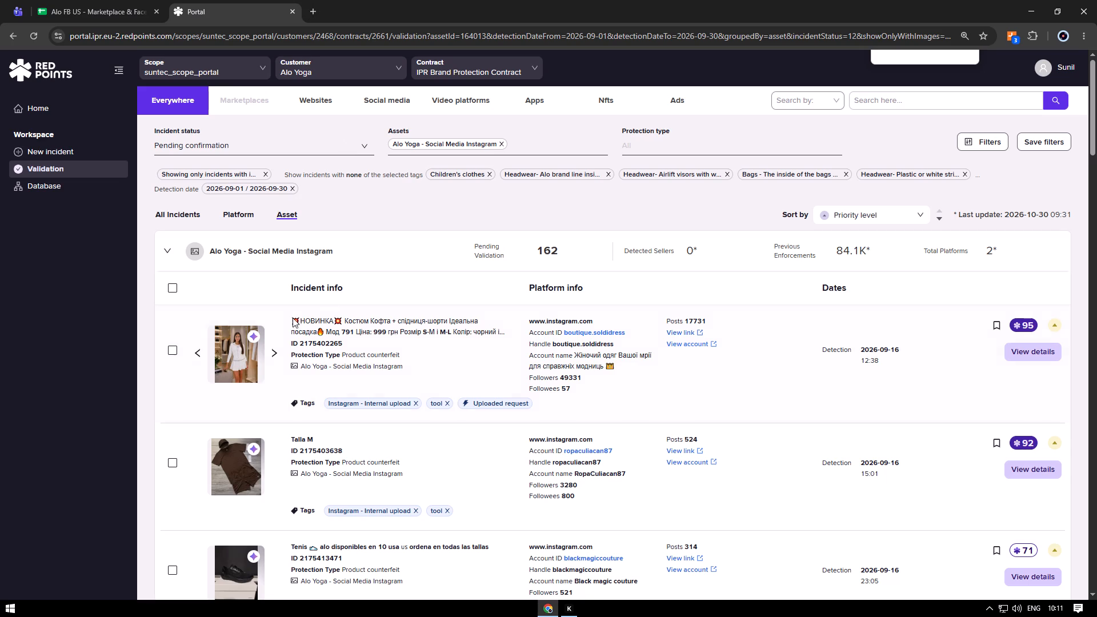
Start replacing the "Instagram - Internal upload" and "tool" tags on the boutique.soldidress incident, searching the tag options for "un".
click(171, 351)
scroll(313, 360, down, 3)
click(224, 297)
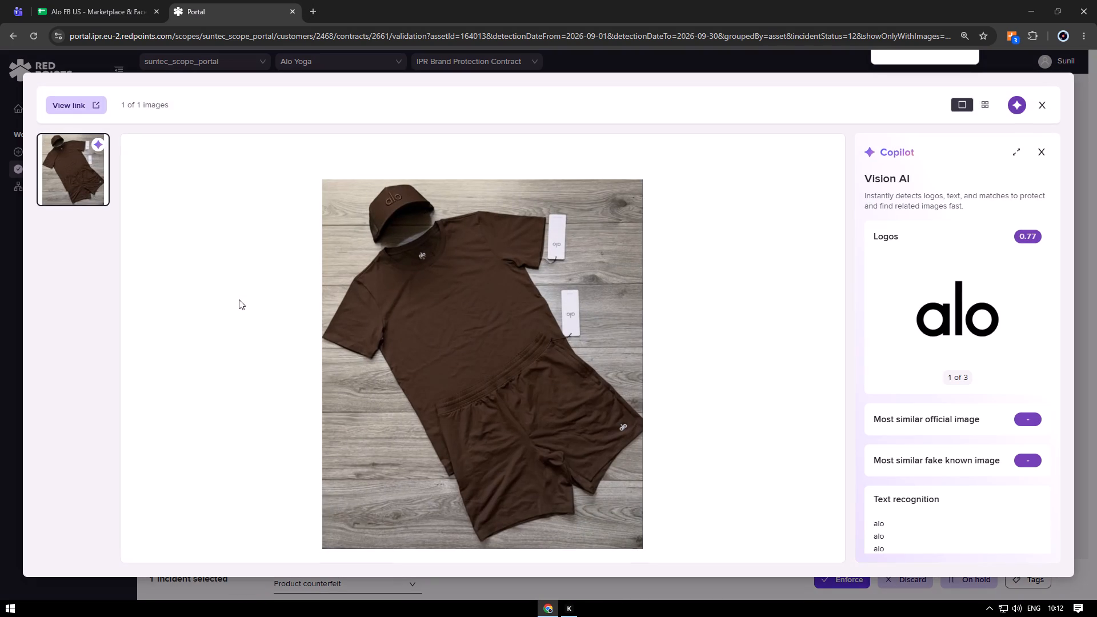
key(Escape)
click(1010, 573)
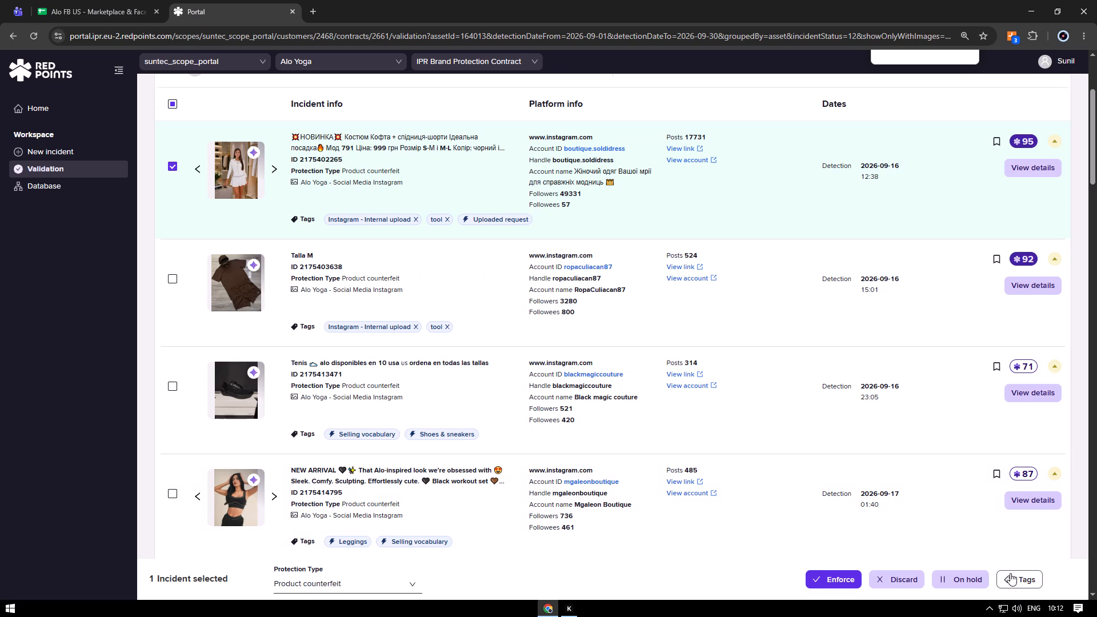
click(405, 218)
click(406, 203)
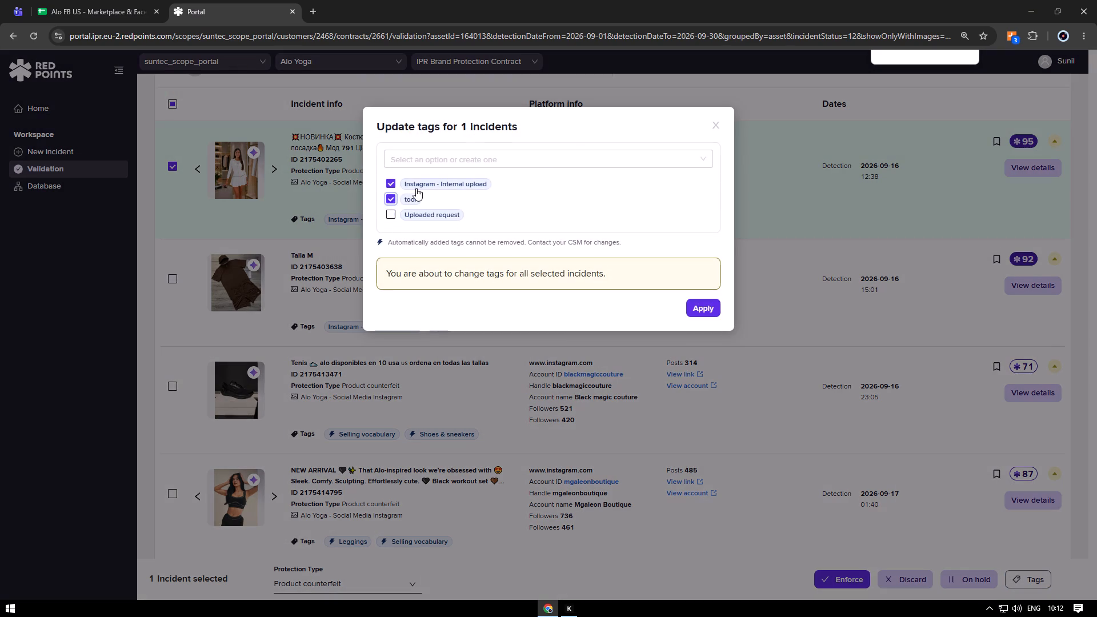
drag(416, 188, 422, 183)
click(436, 165)
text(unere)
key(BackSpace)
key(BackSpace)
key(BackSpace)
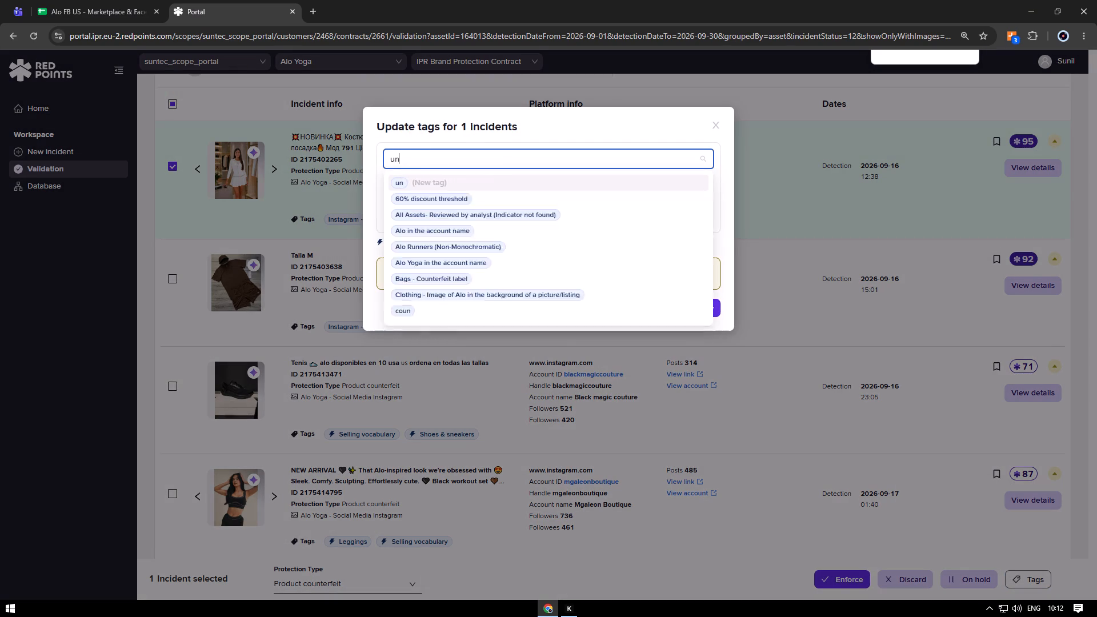
text(re)
key(Up)
key(Up)
key(Up)
key(Down)
key(Return)
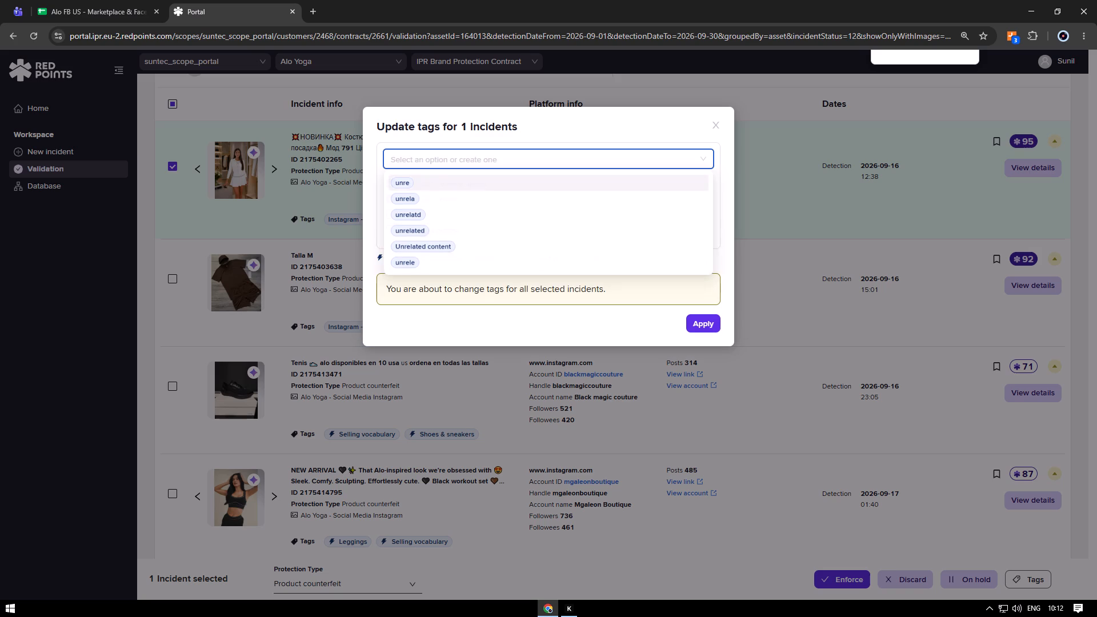
click(427, 188)
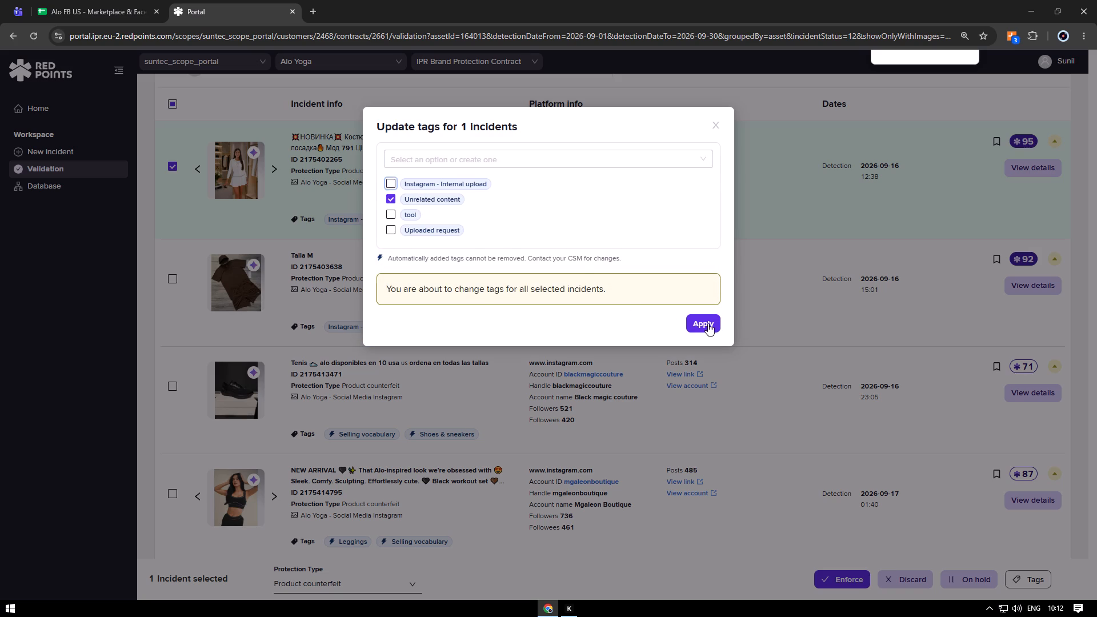
click(708, 323)
click(1012, 33)
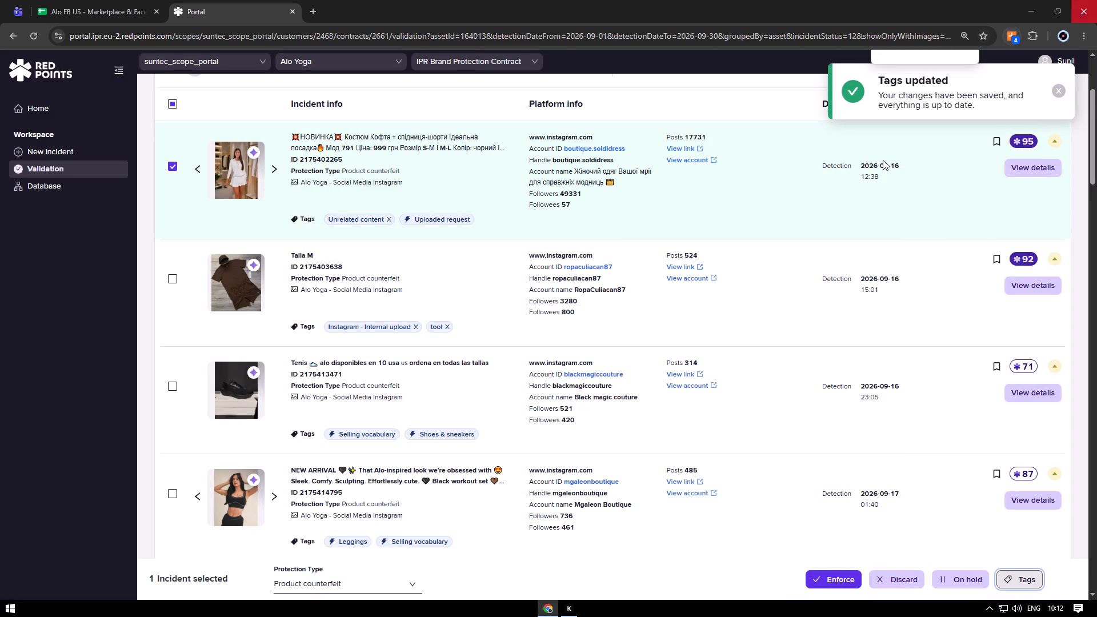
click(169, 165)
click(243, 297)
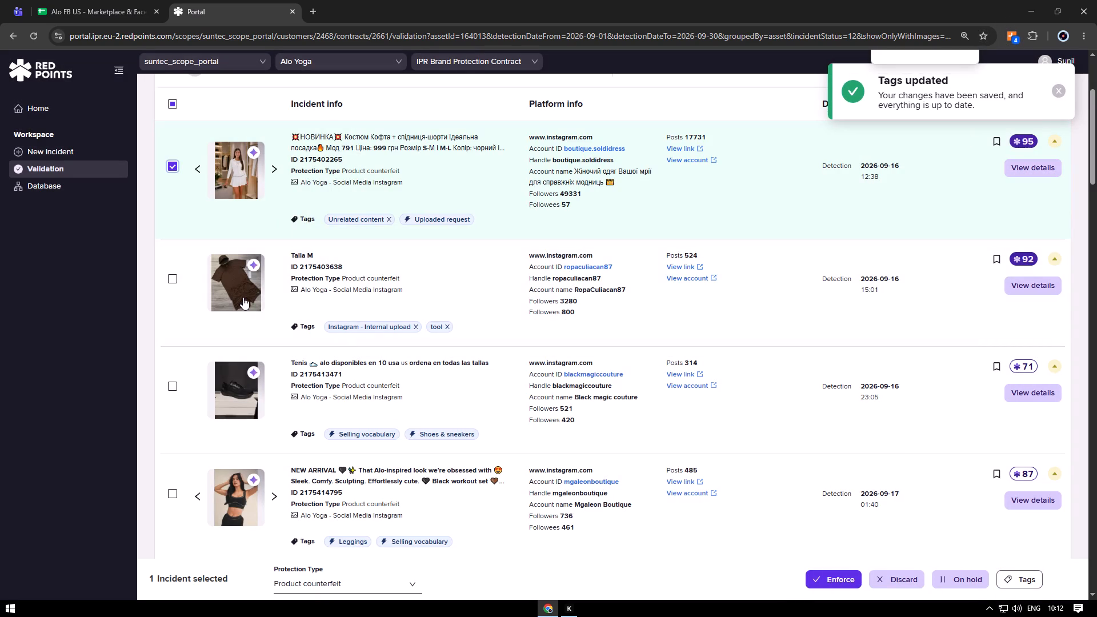
key(Escape)
click(166, 275)
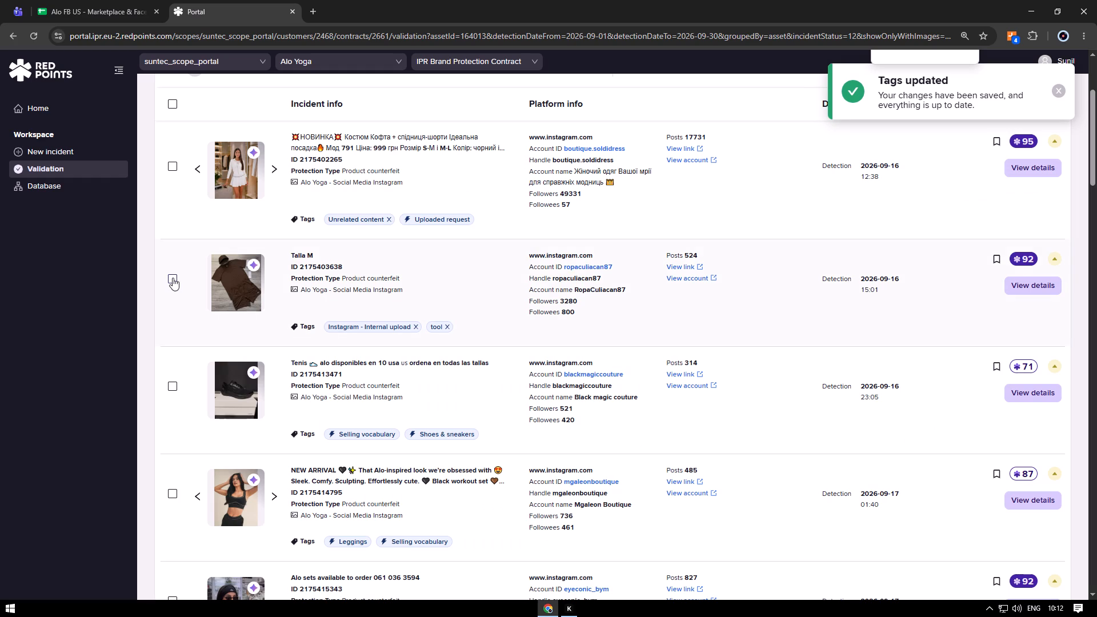
click(173, 278)
click(237, 391)
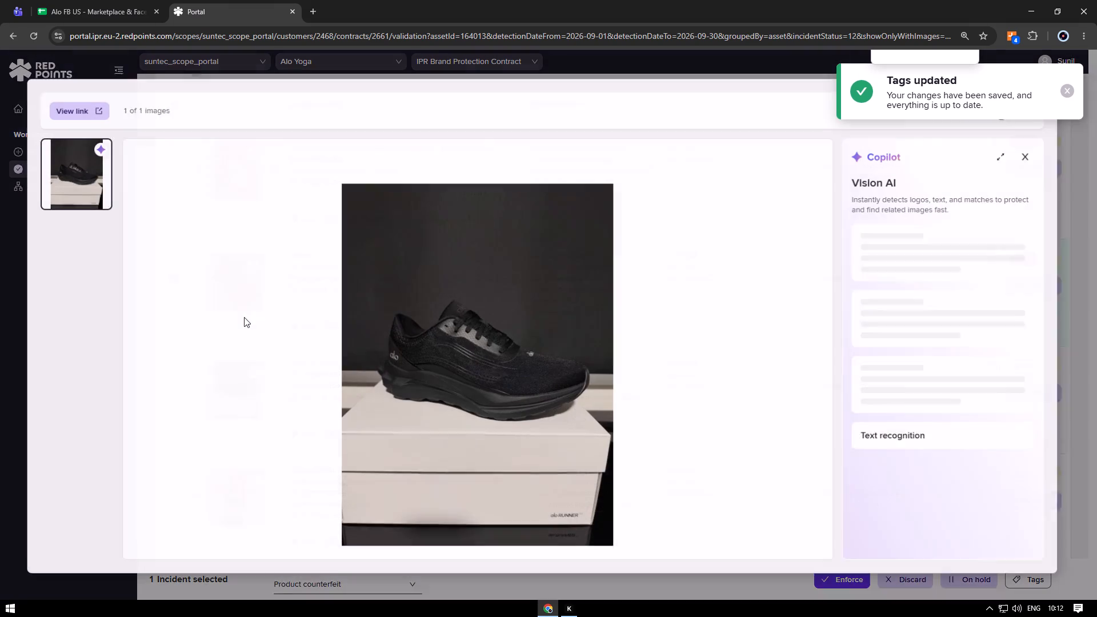
key(Escape)
click(172, 387)
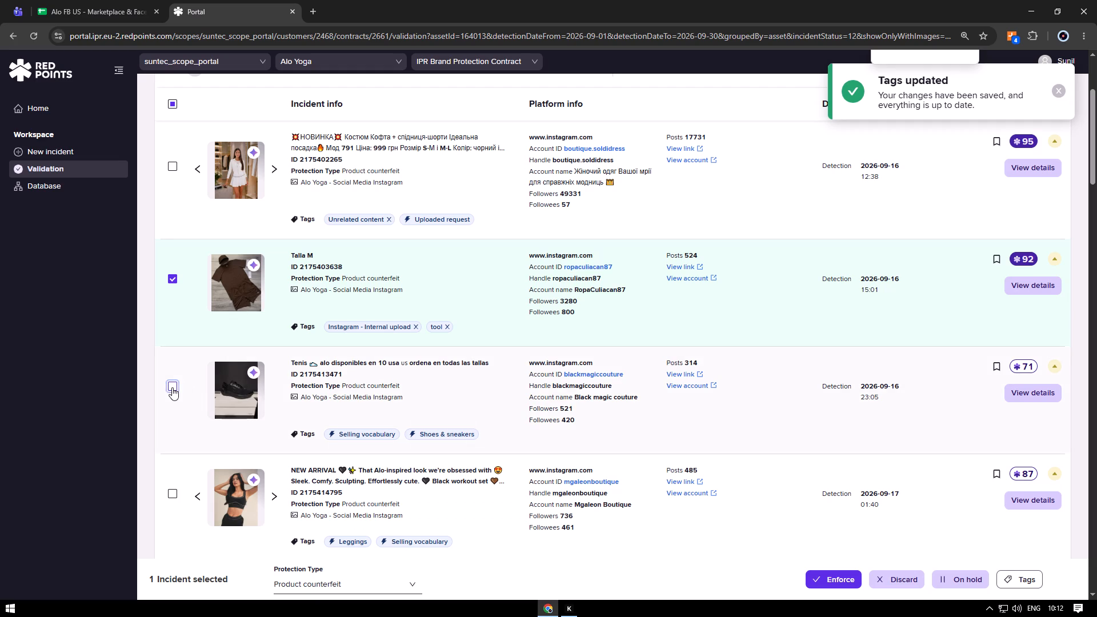
click(226, 503)
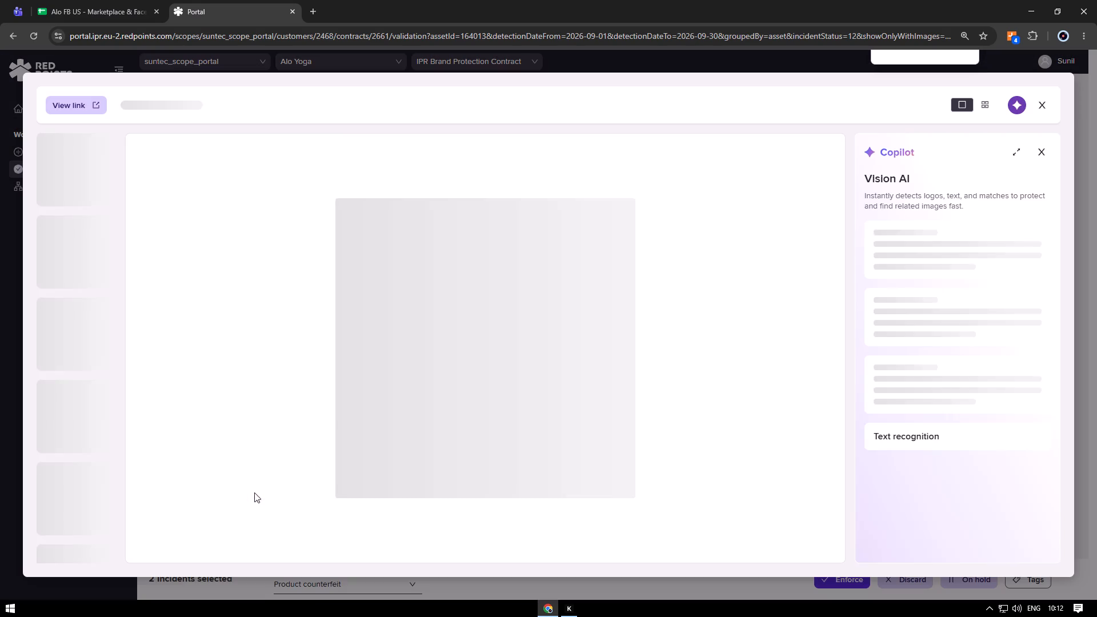
click(81, 250)
click(91, 334)
click(92, 394)
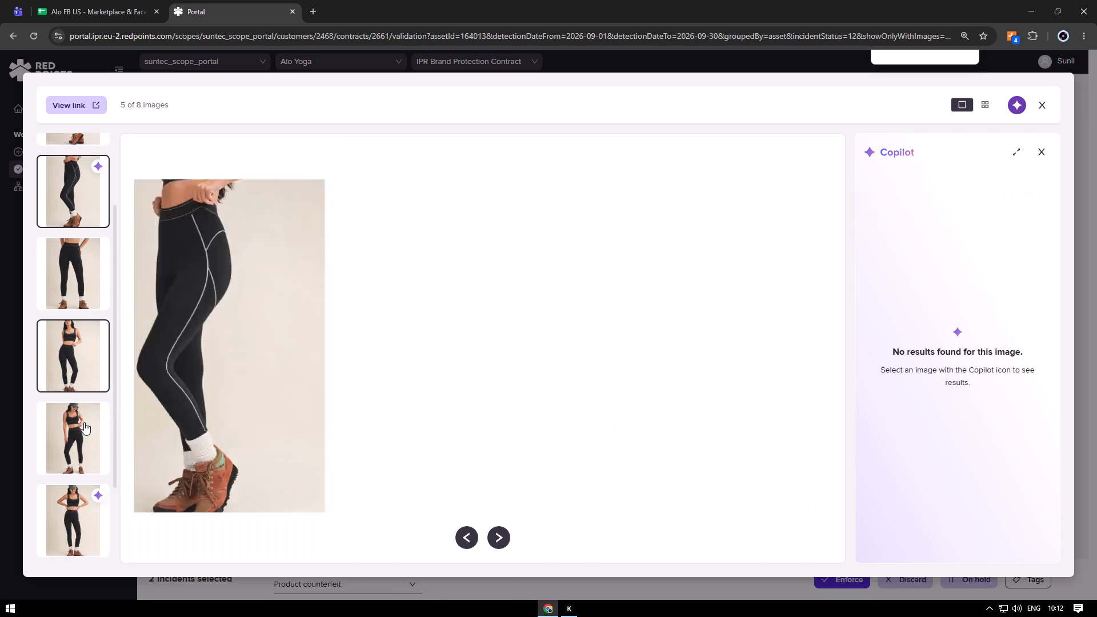
click(84, 427)
click(72, 466)
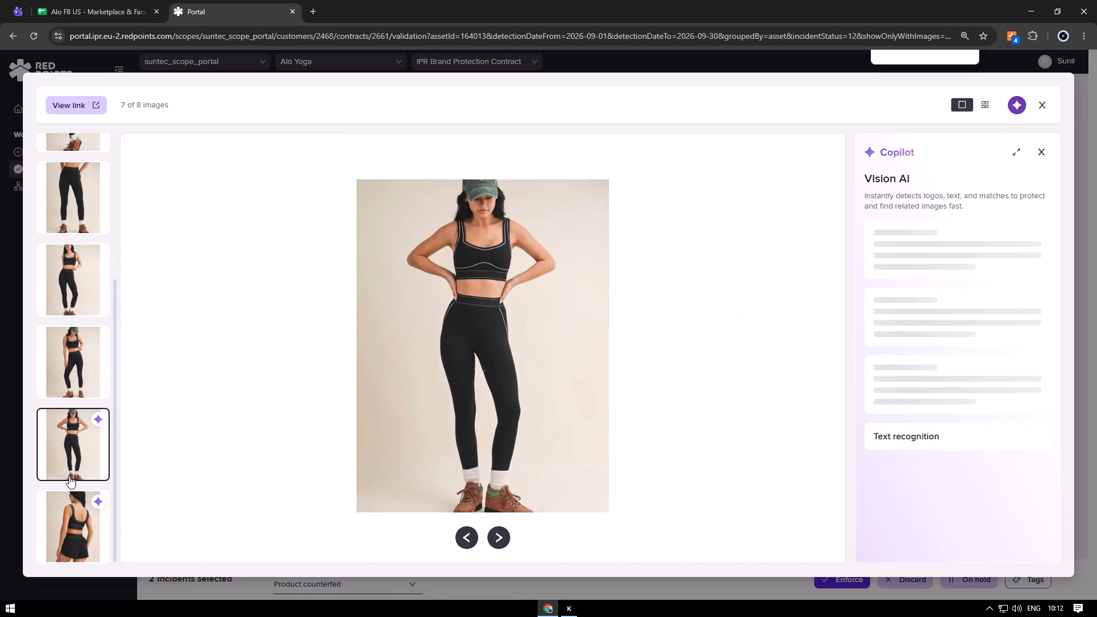
click(69, 476)
click(72, 503)
click(70, 389)
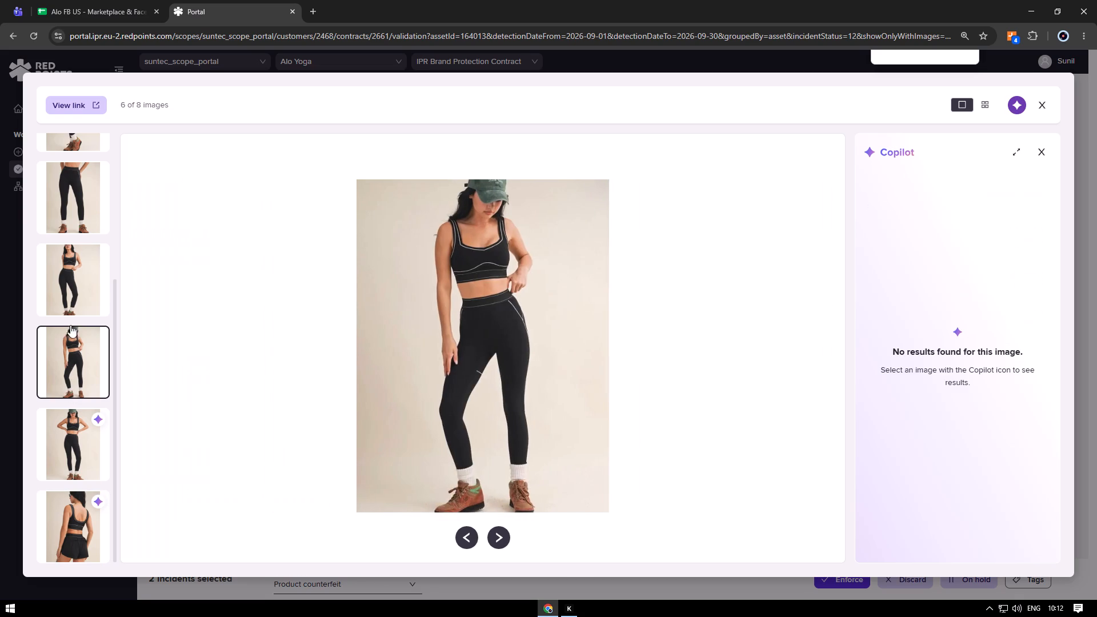
click(70, 278)
click(70, 230)
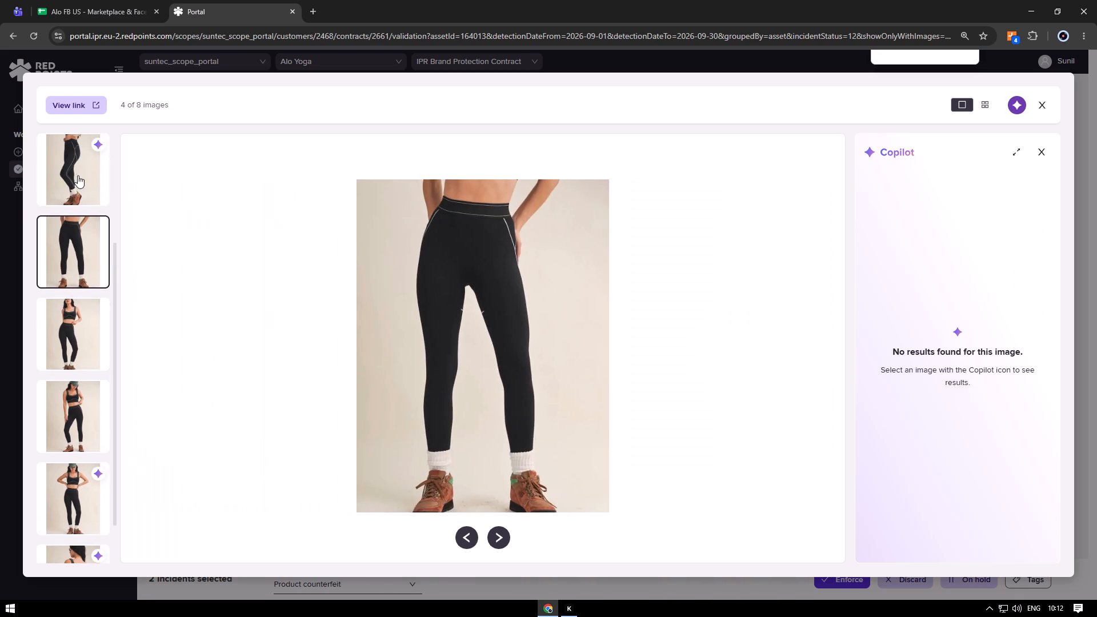
click(79, 154)
key(Escape)
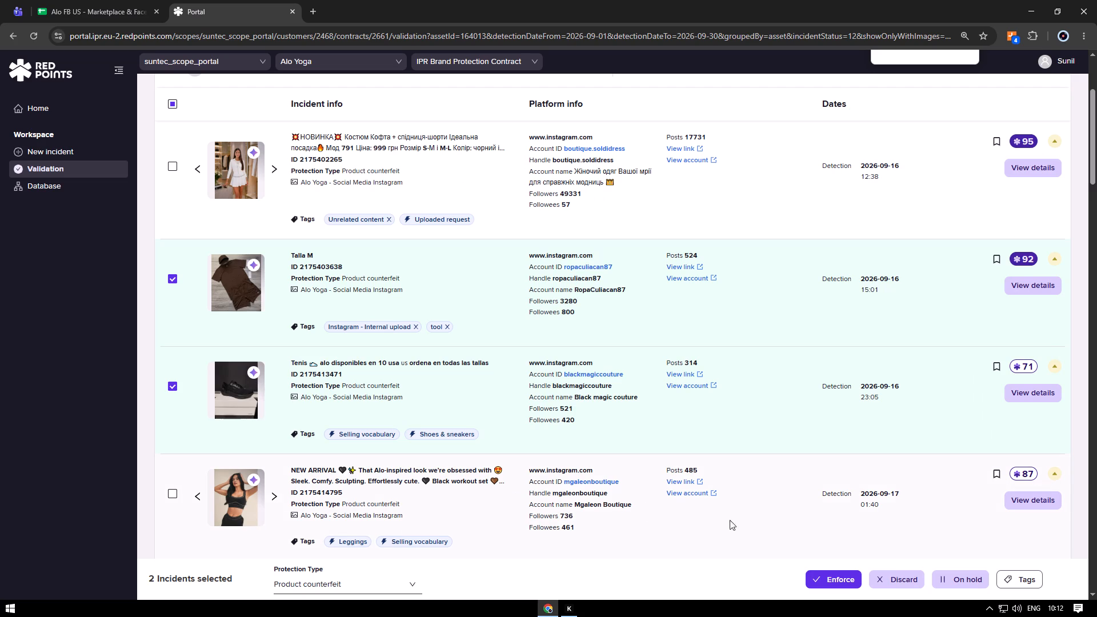
Edit the two selected incidents' tags, clearing Instagram - Internal upload, Selling vocabulary, Shoes & sneakers and tool.
click(1014, 585)
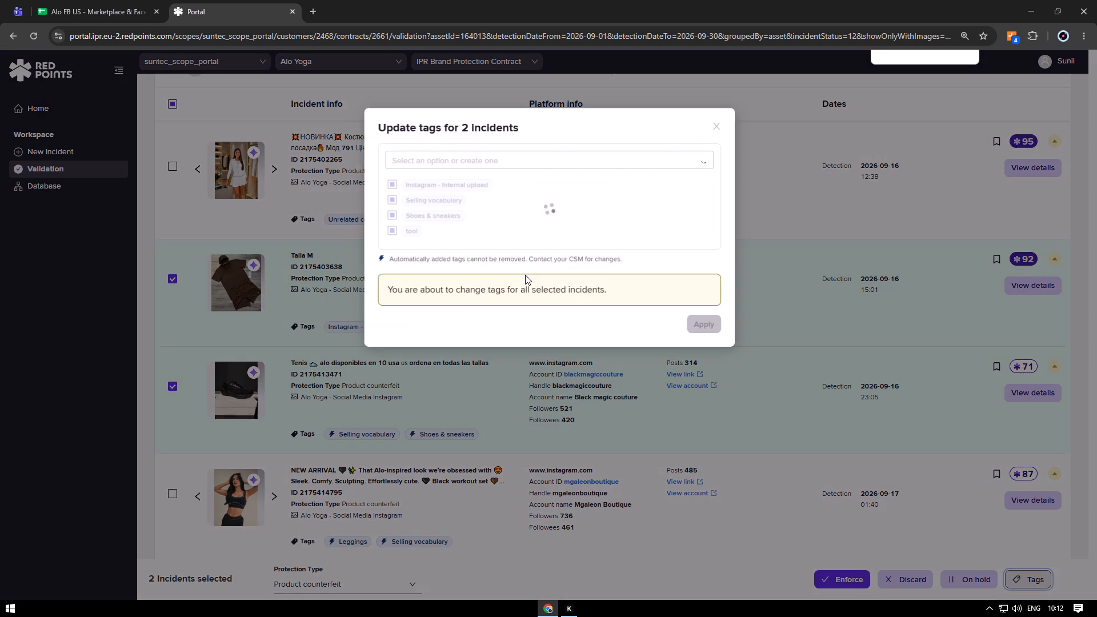
double_click(442, 182)
double_click(431, 198)
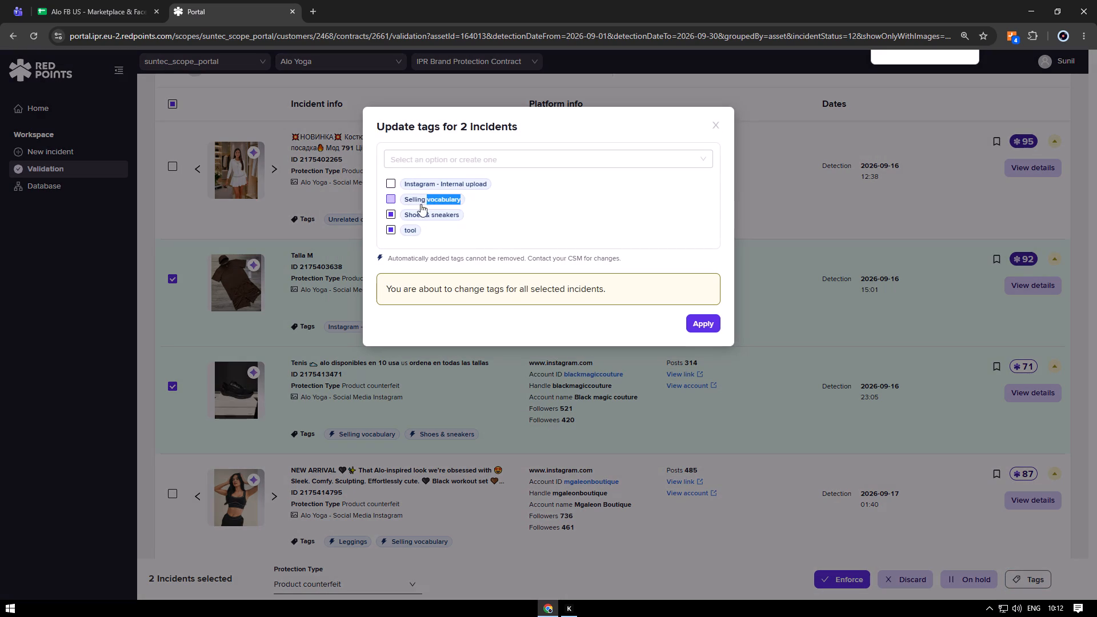
double_click(409, 213)
double_click(409, 224)
double_click(409, 225)
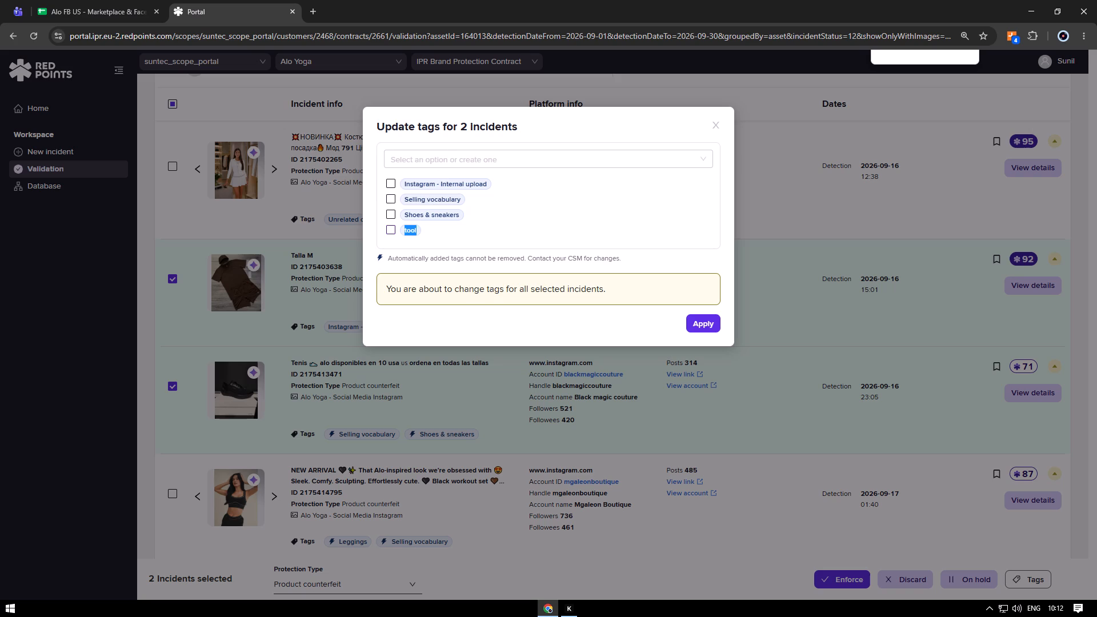
Add the Commercial activity tag to the two selected incidents and apply the tag changes.
click(452, 146)
click(453, 159)
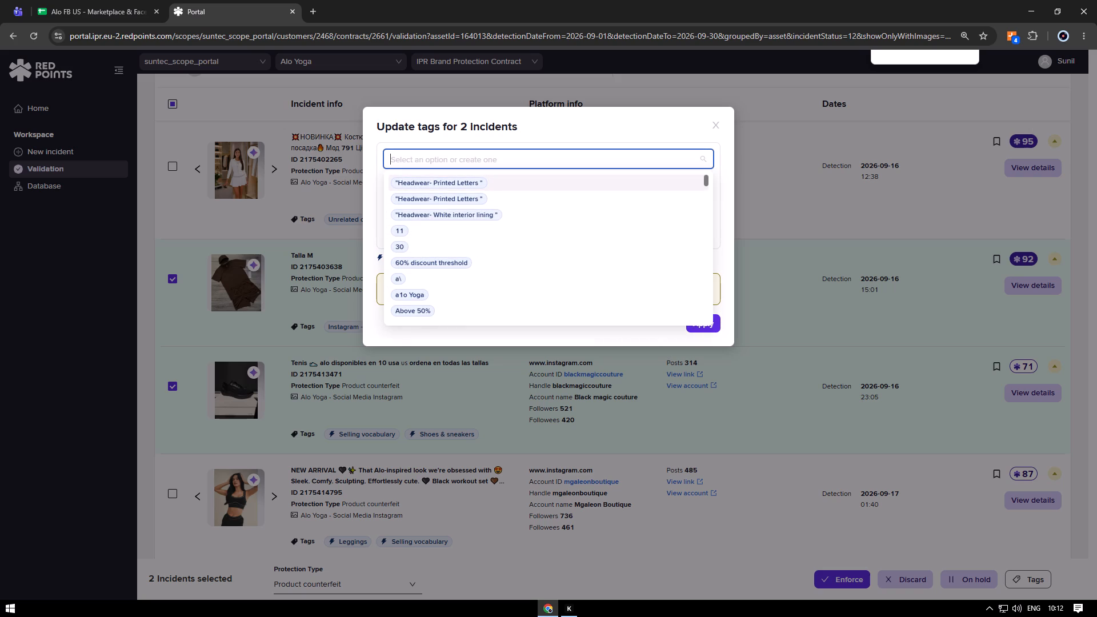
text(comm)
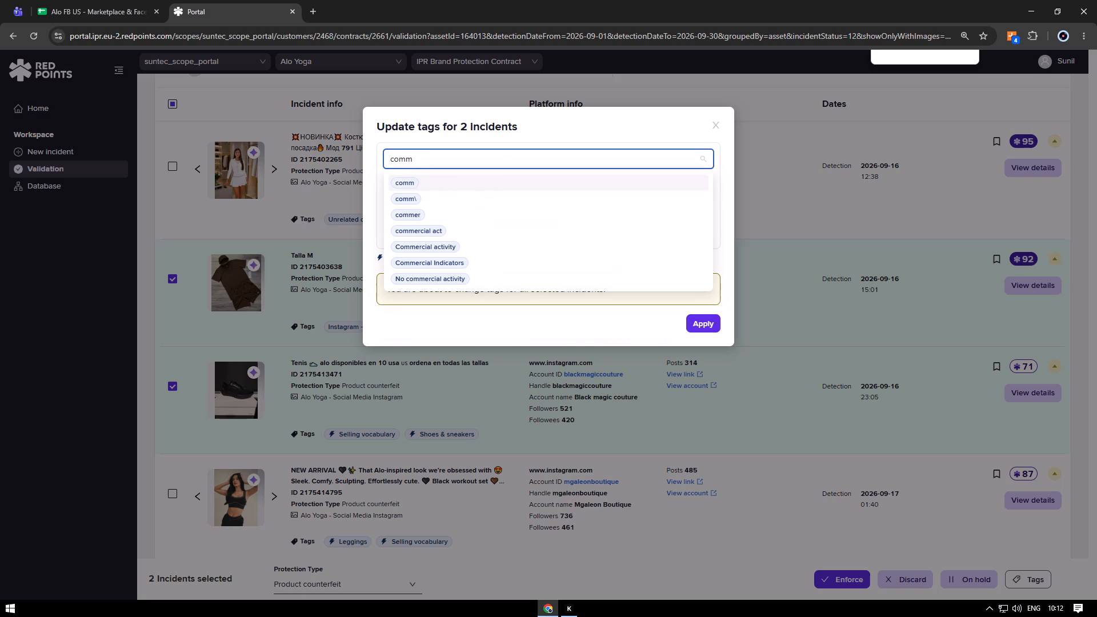
key(Up)
key(Up)
key(Up)
key(Return)
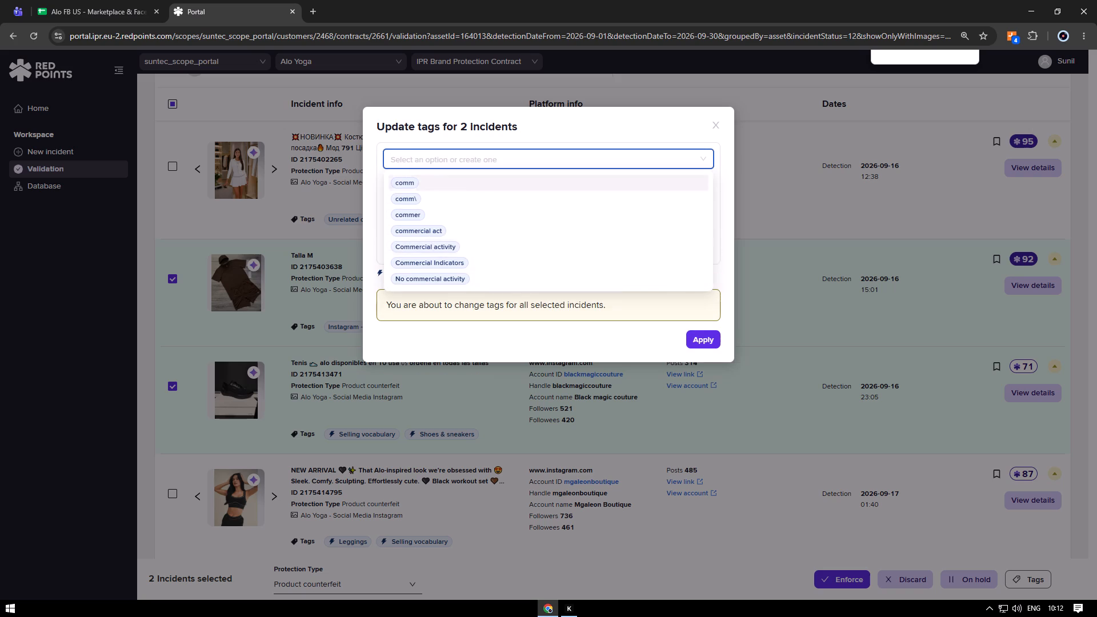
key(Tab)
key(Tab)
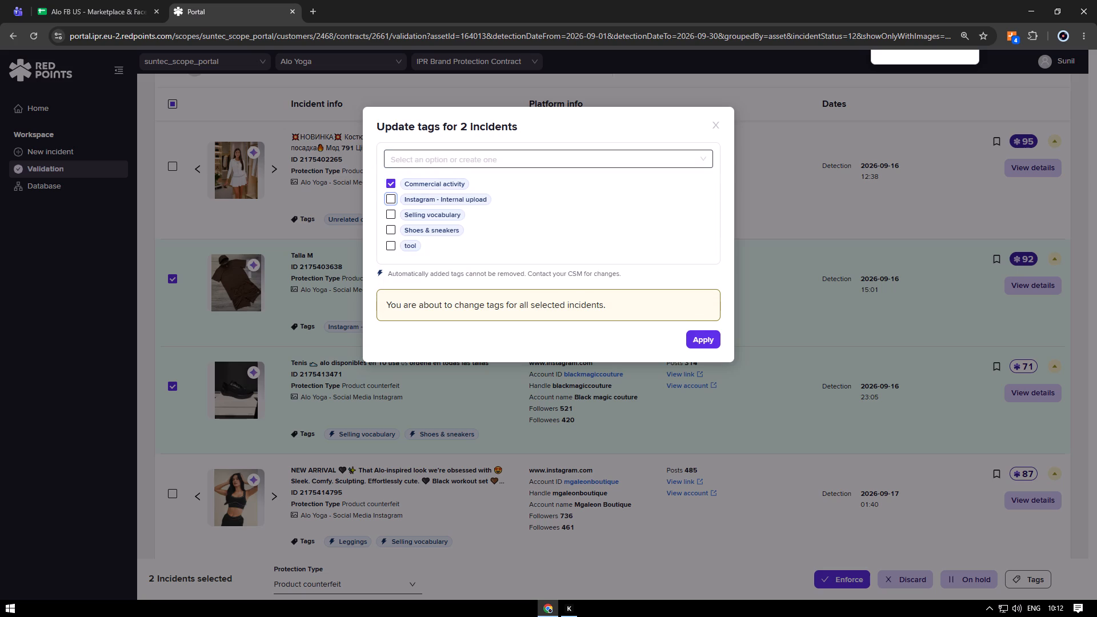
key(Tab)
key(Tab)
key(Tab)
key(Tab)
key(Return)
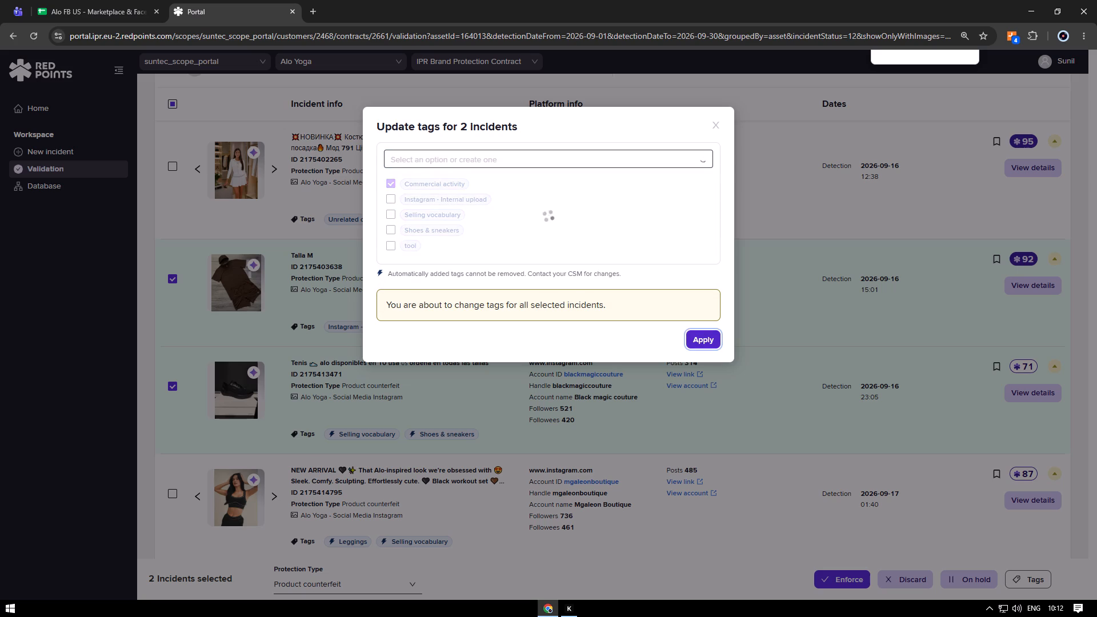
double_click(1010, 40)
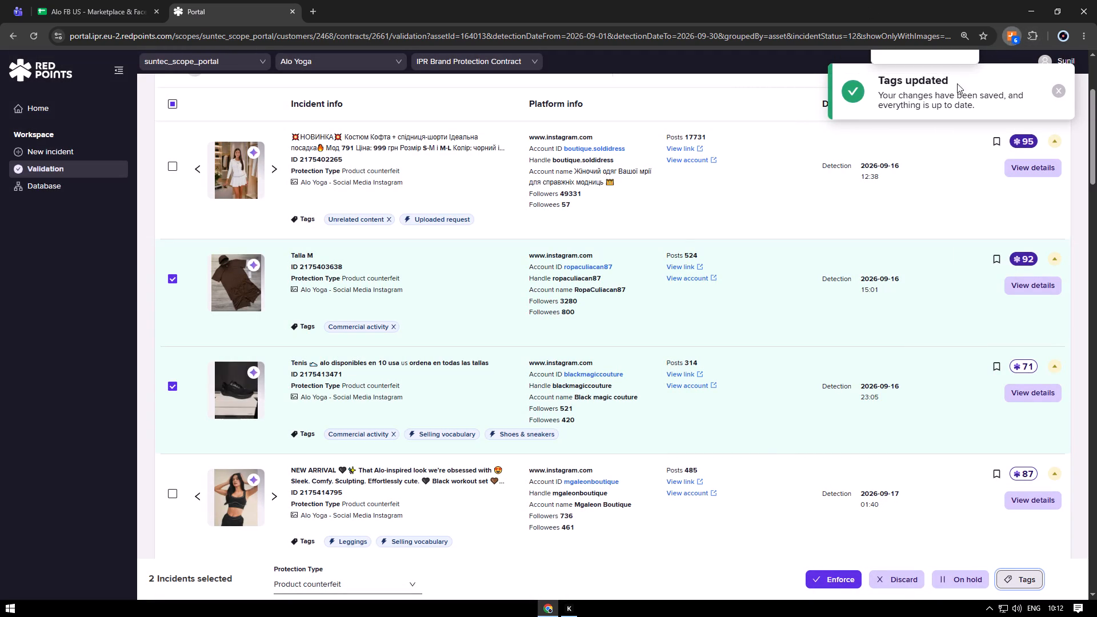
click(167, 281)
click(174, 274)
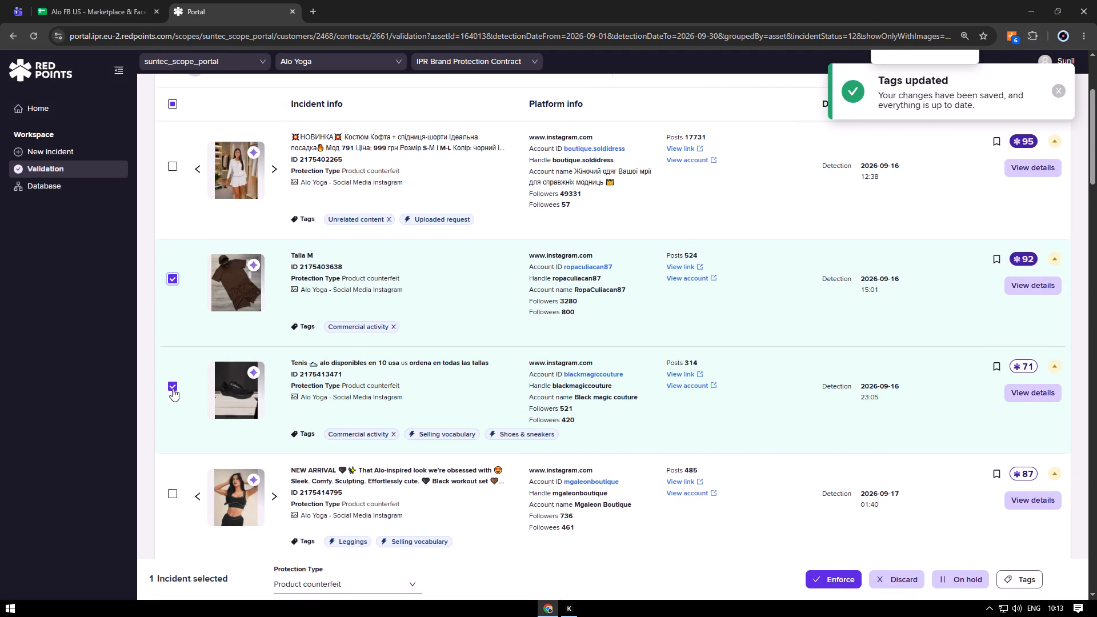
click(172, 388)
scroll(263, 380, down, 2)
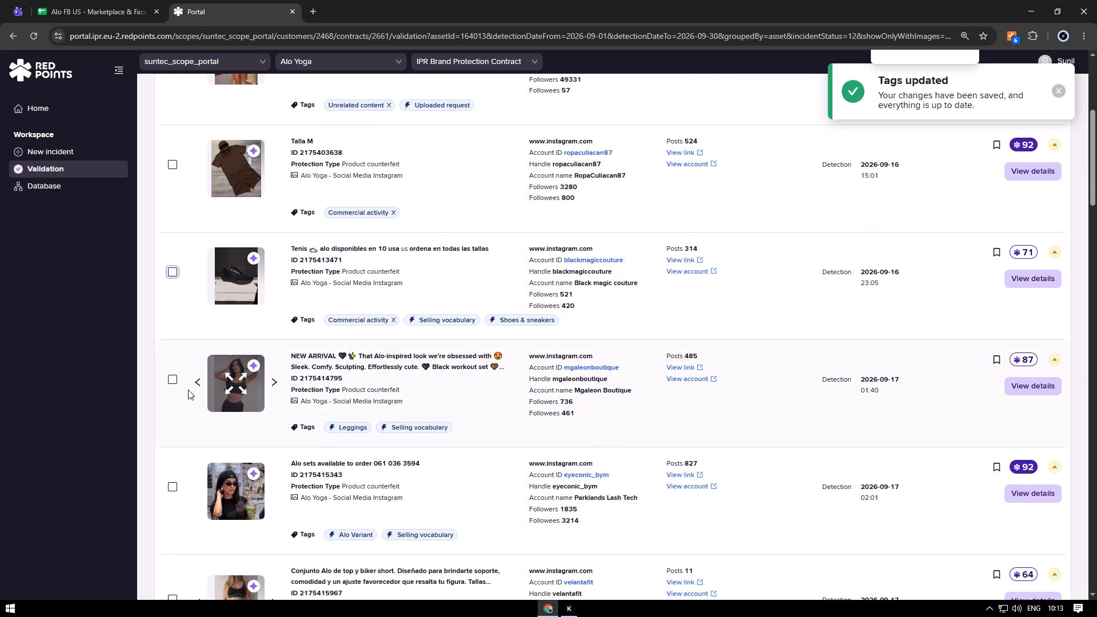
click(174, 380)
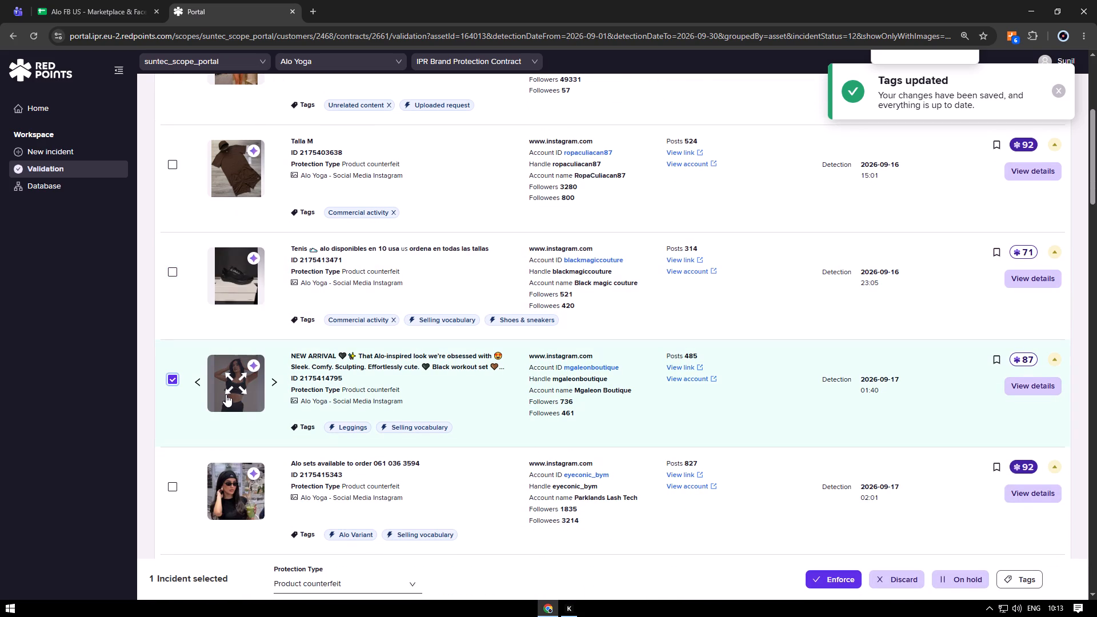
click(226, 394)
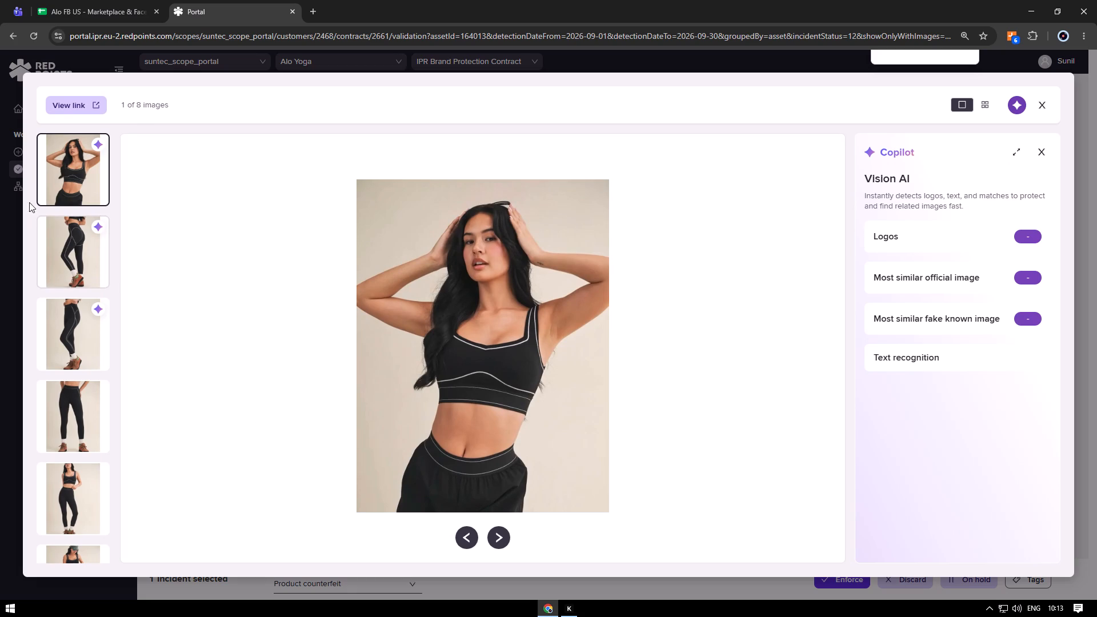
scroll(68, 469, down, 11)
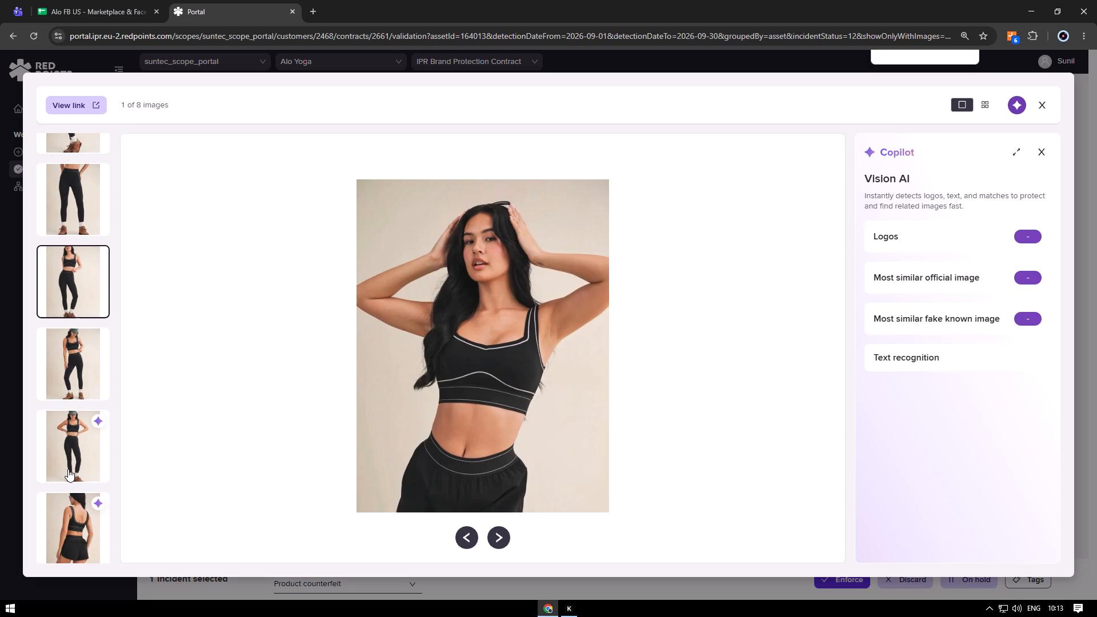
scroll(68, 469, down, 2)
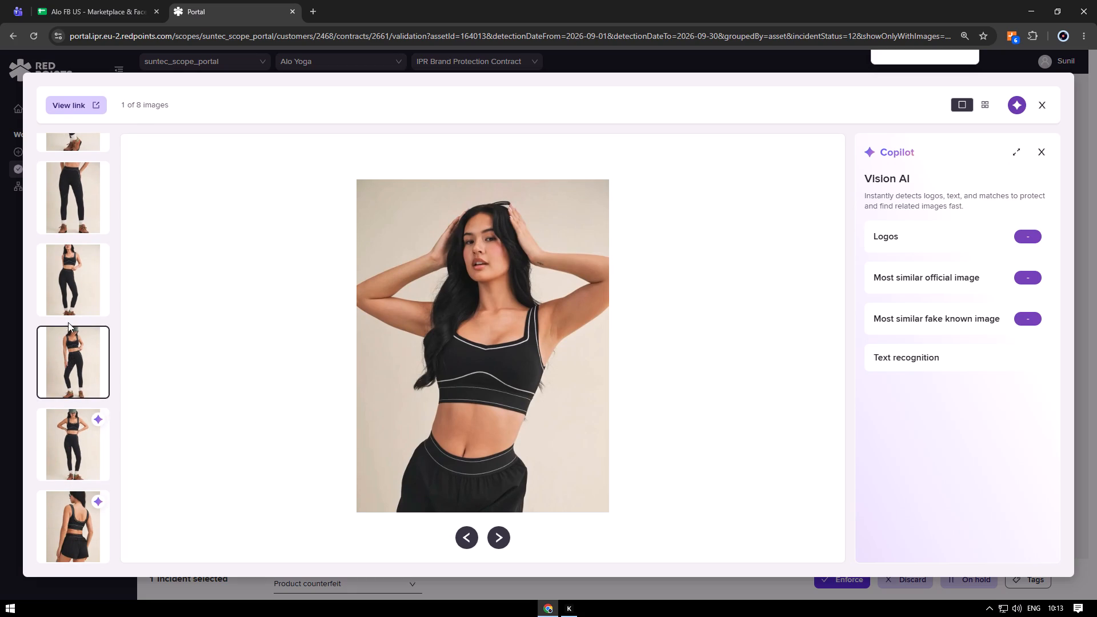
scroll(68, 318, up, 9)
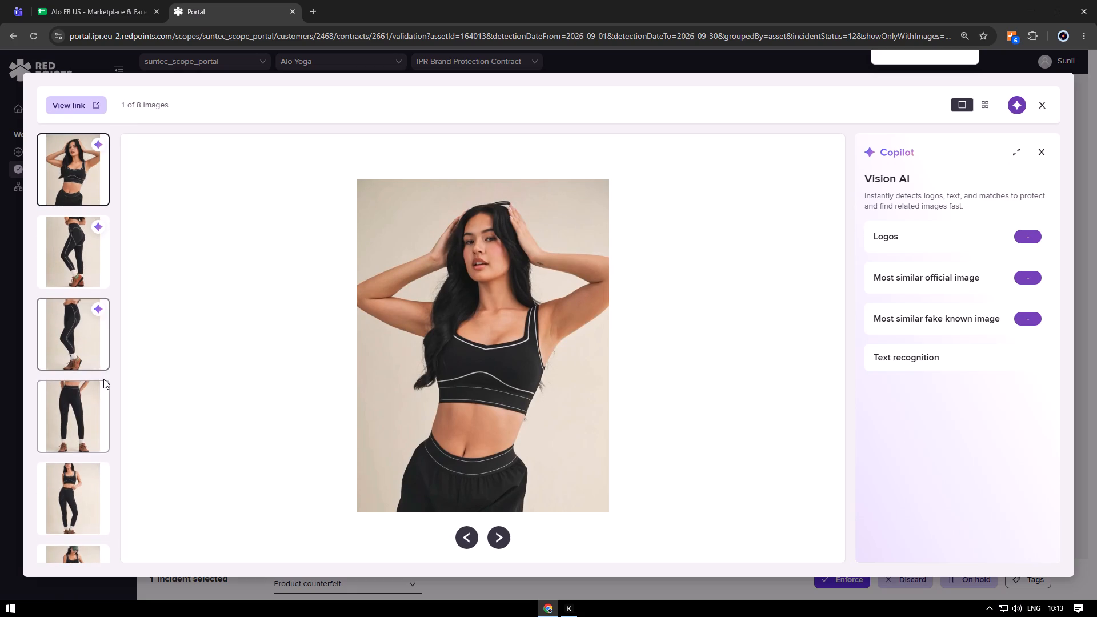
scroll(105, 379, down, 4)
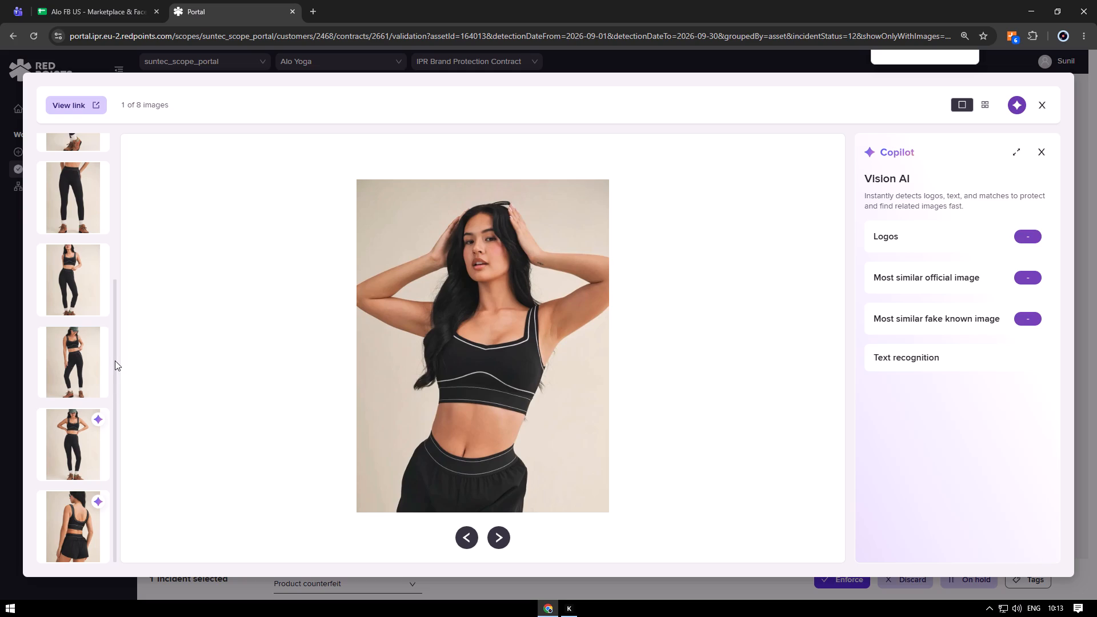
Examine the images of the mgaleonboutique new-arrival workout set incident and close the image viewer.
drag(115, 360, 126, 326)
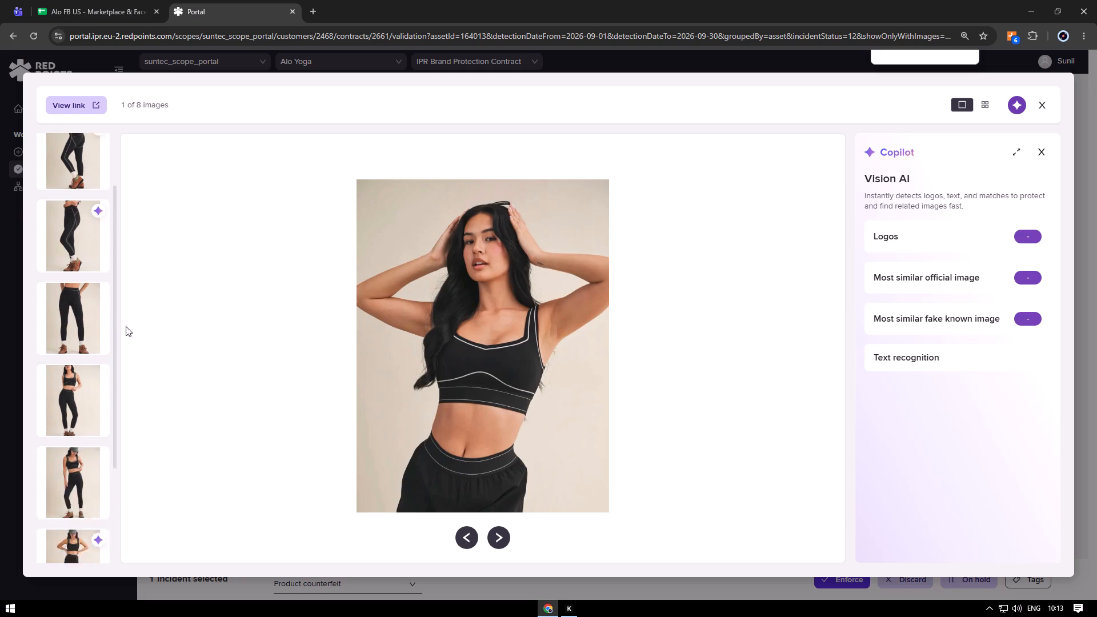
drag(126, 326, 122, 434)
drag(114, 412, 114, 226)
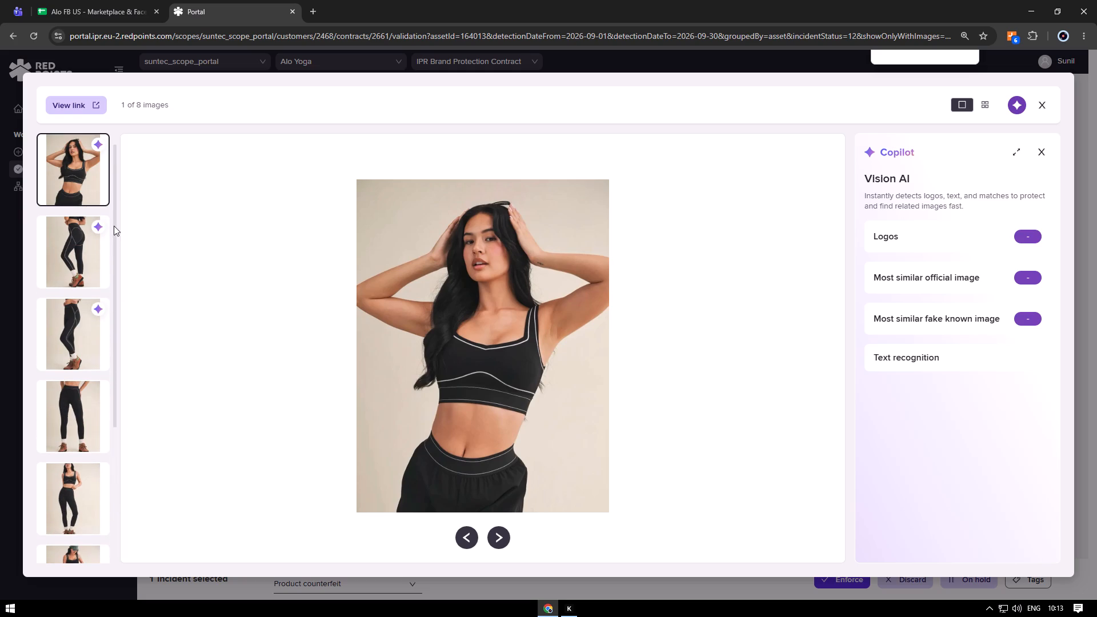
drag(114, 226, 114, 207)
click(139, 217)
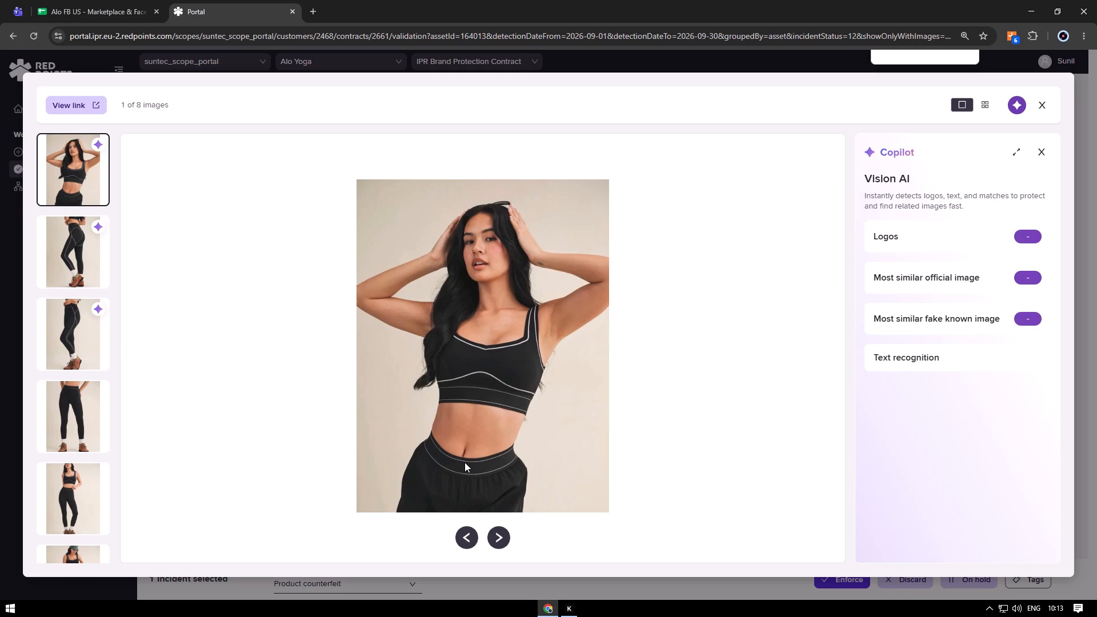
click(0, 405)
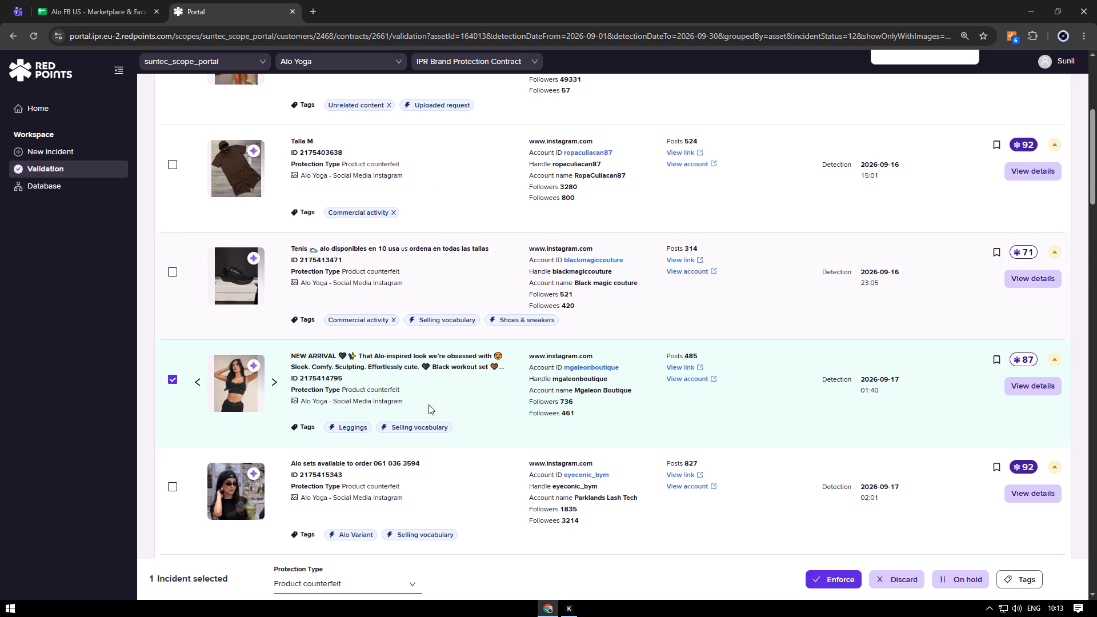
Update the mgaleonboutique incident's tags: clear Leggings and Selling vocabulary, add Brand abuse cases, apply, and deselect the incident.
click(1018, 582)
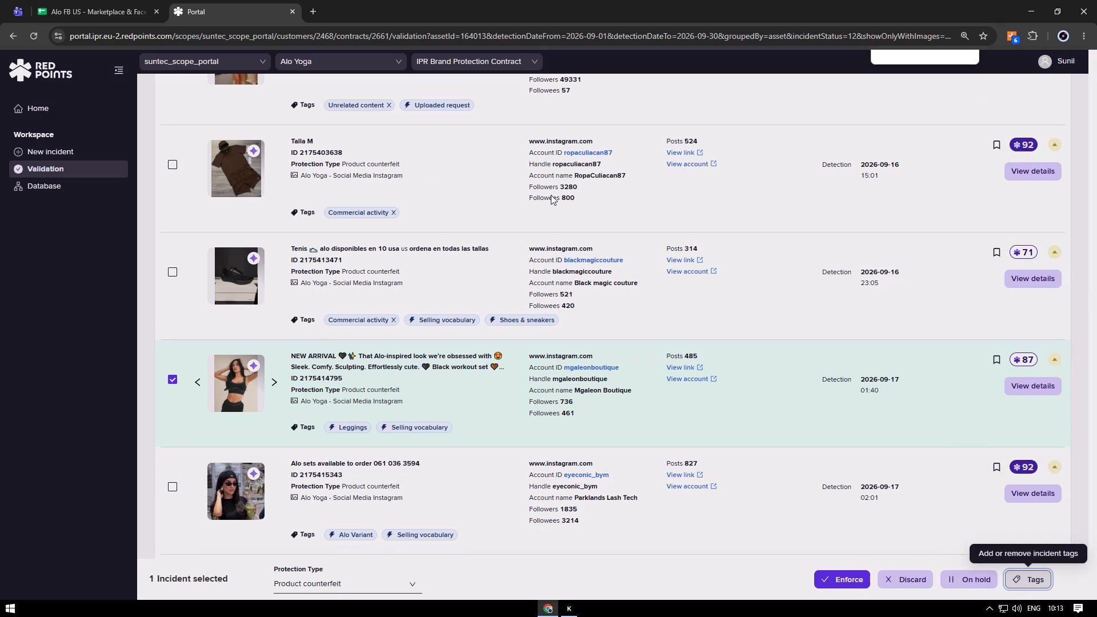
click(425, 195)
click(418, 183)
click(441, 158)
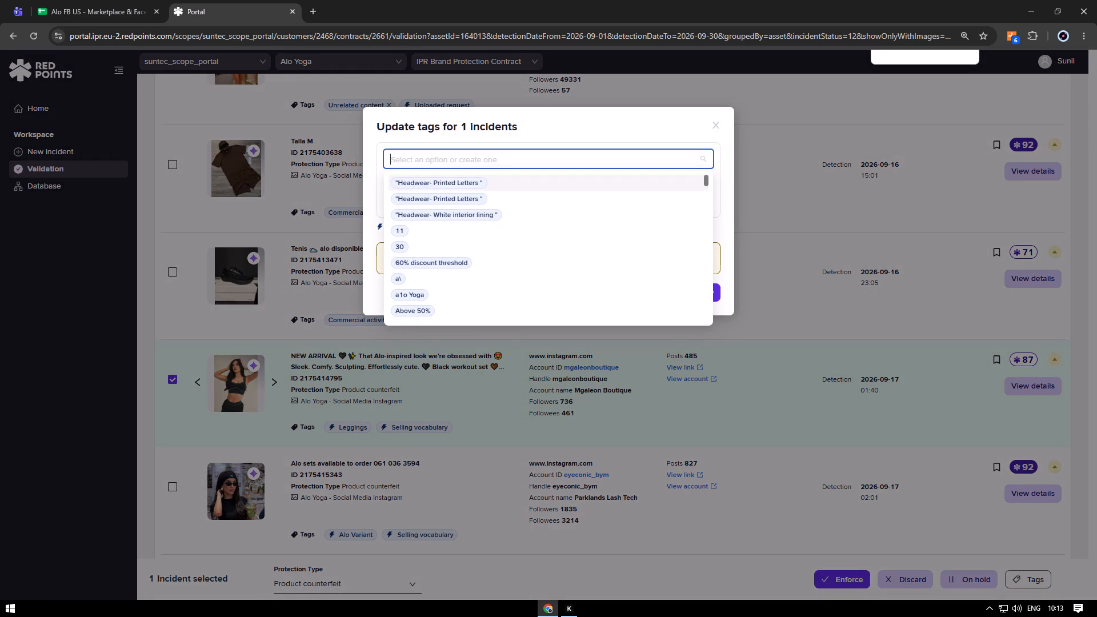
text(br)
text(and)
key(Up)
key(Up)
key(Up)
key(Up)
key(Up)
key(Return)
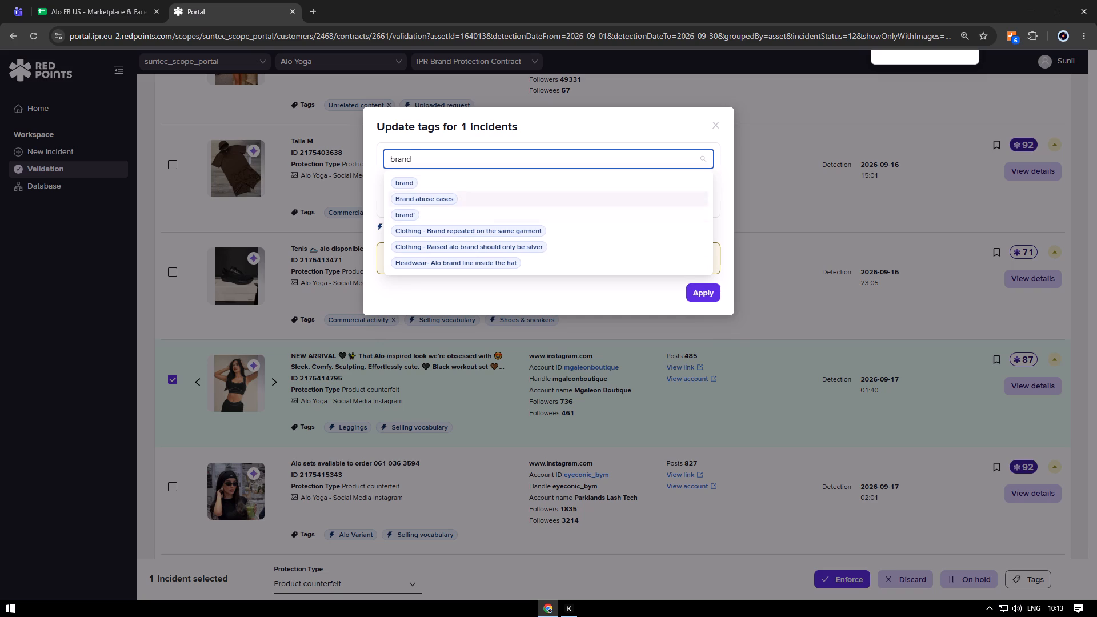
click(704, 304)
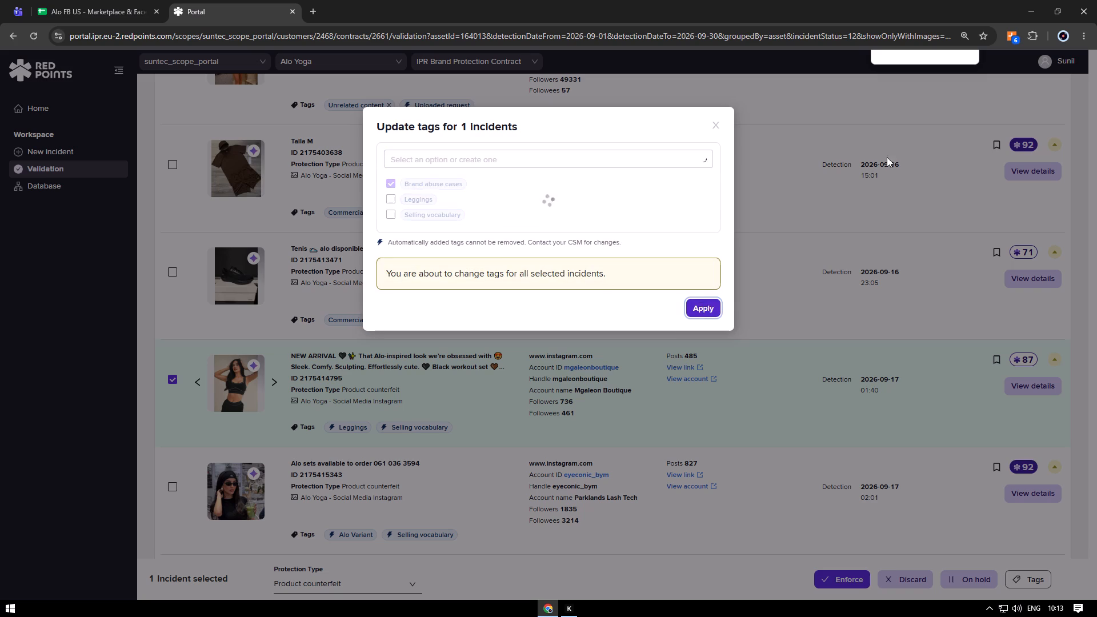
click(1014, 37)
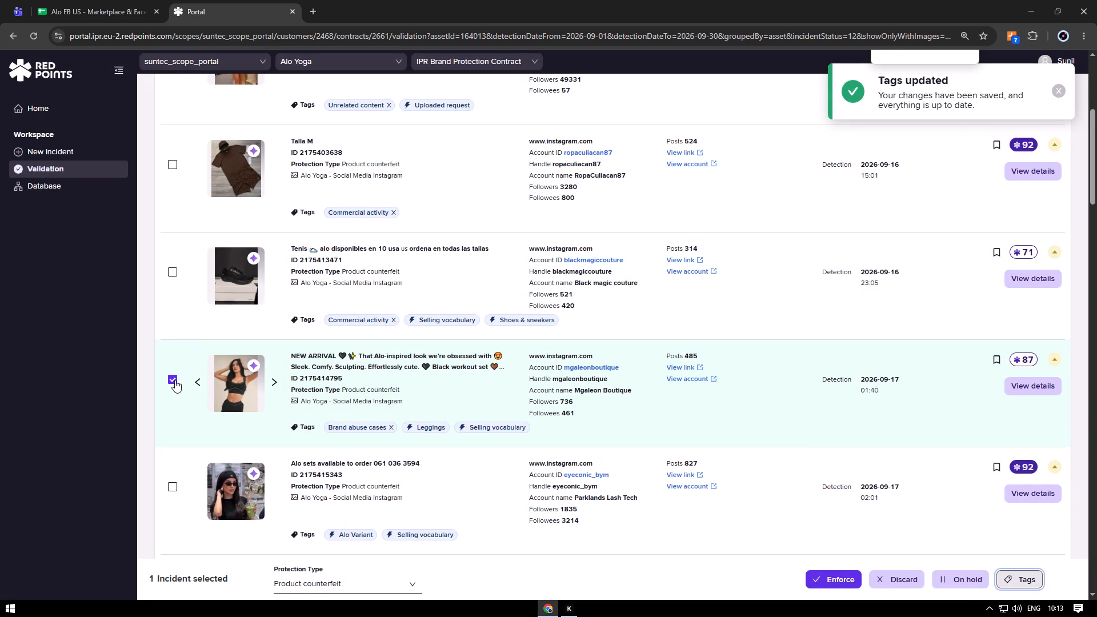
click(174, 381)
View the eyeconic_bym incident's image, select that incident, and open its Instagram post.
click(223, 498)
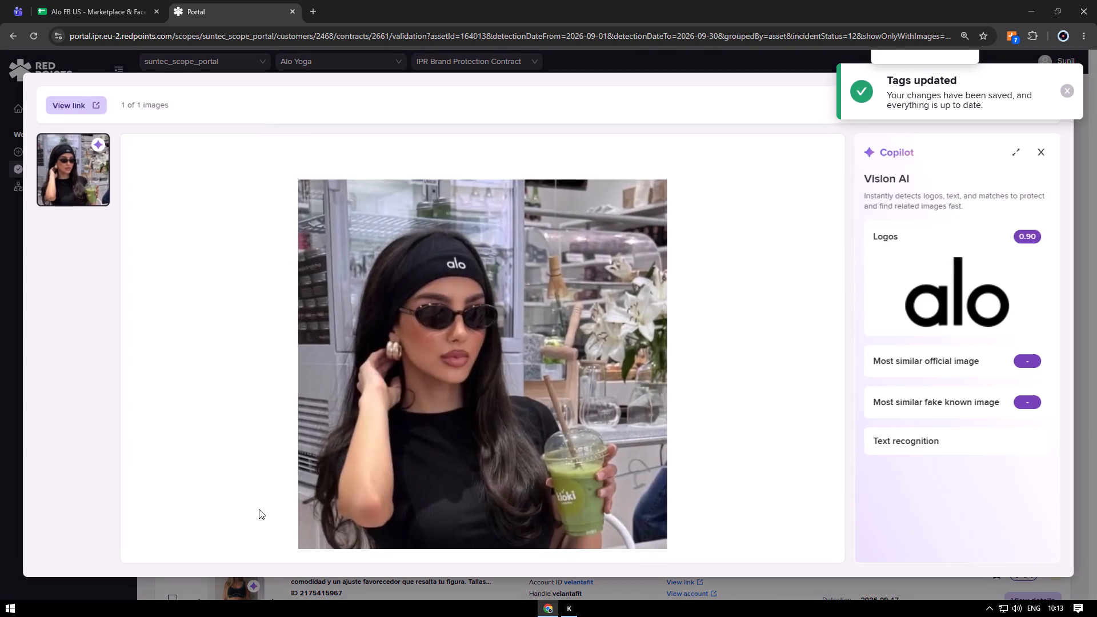
key(Escape)
click(170, 488)
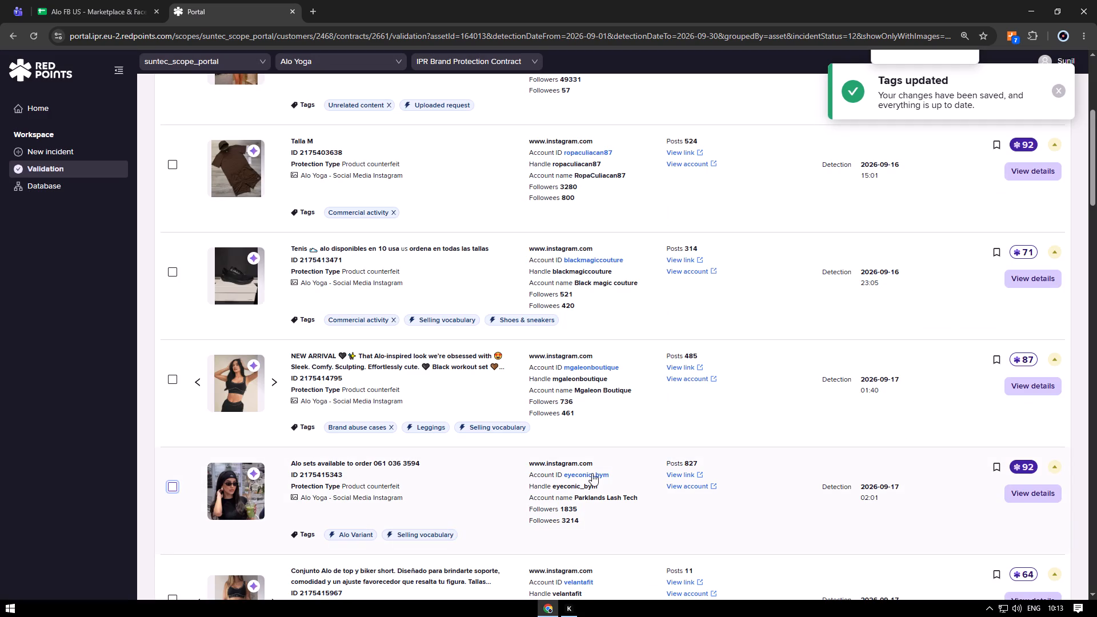
click(687, 478)
click(688, 488)
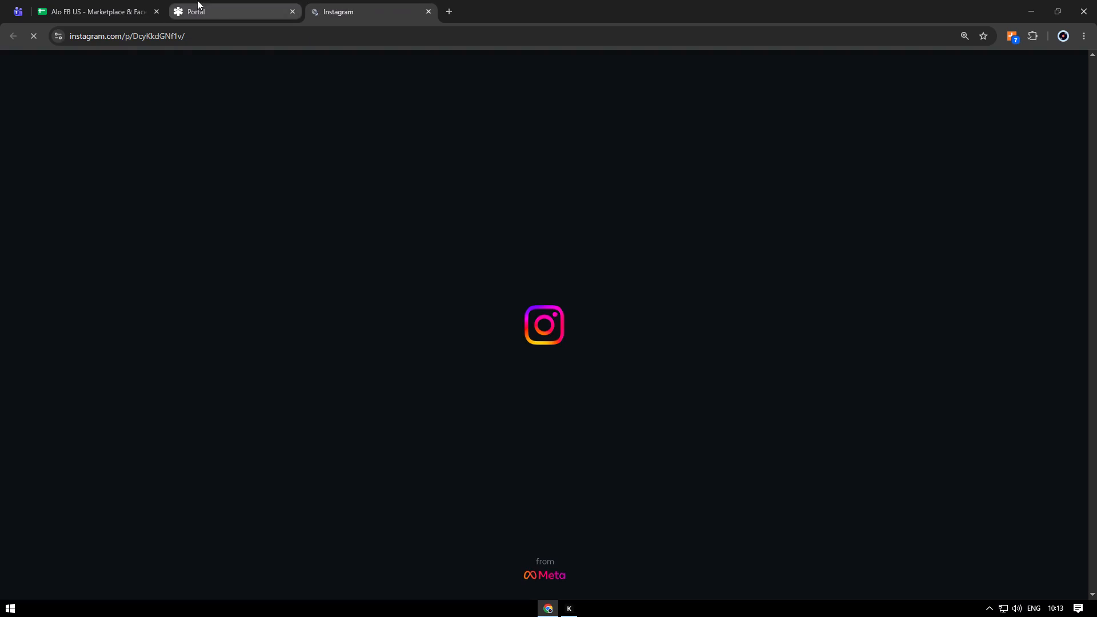
Close the Alo FB US spreadsheet tab and pin the Portal tab.
right_click(103, 0)
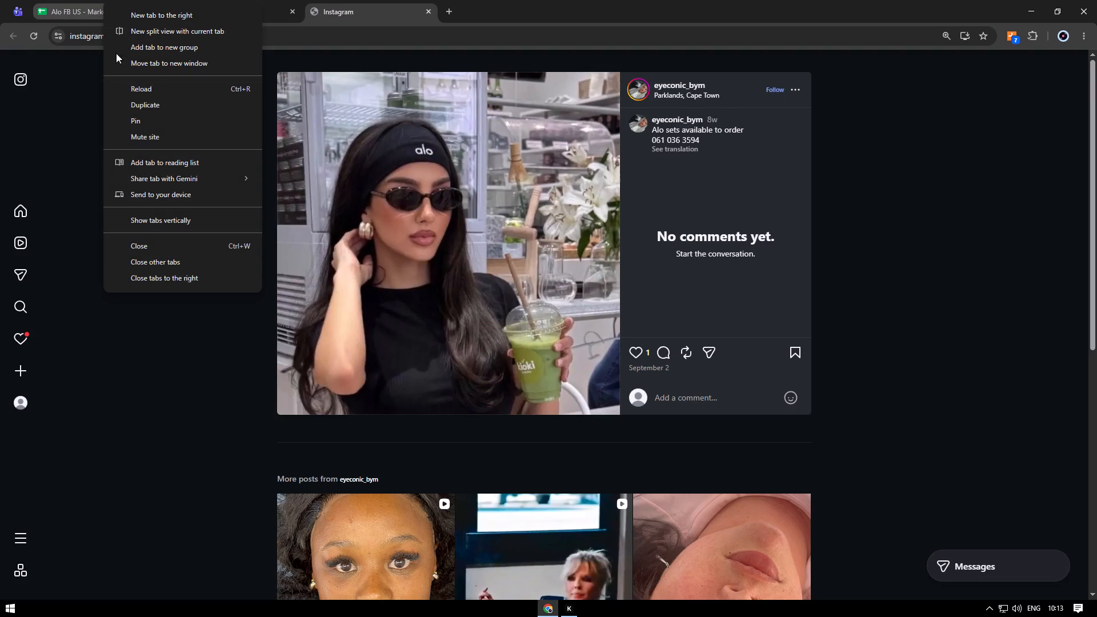
middle_click(52, 0)
right_click(52, 0)
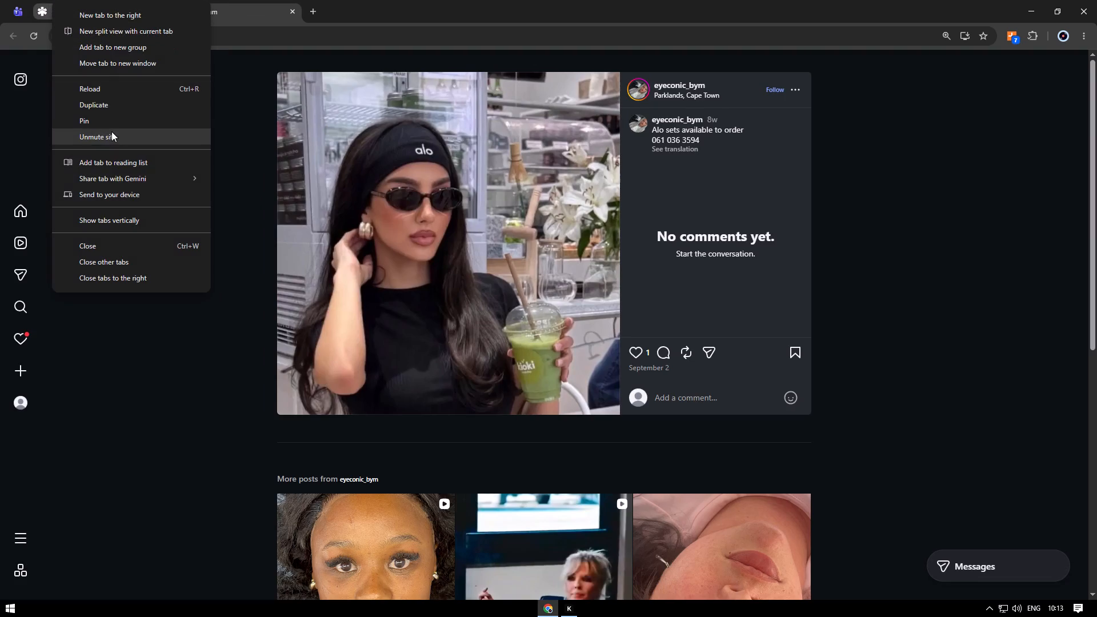
click(112, 127)
click(678, 84)
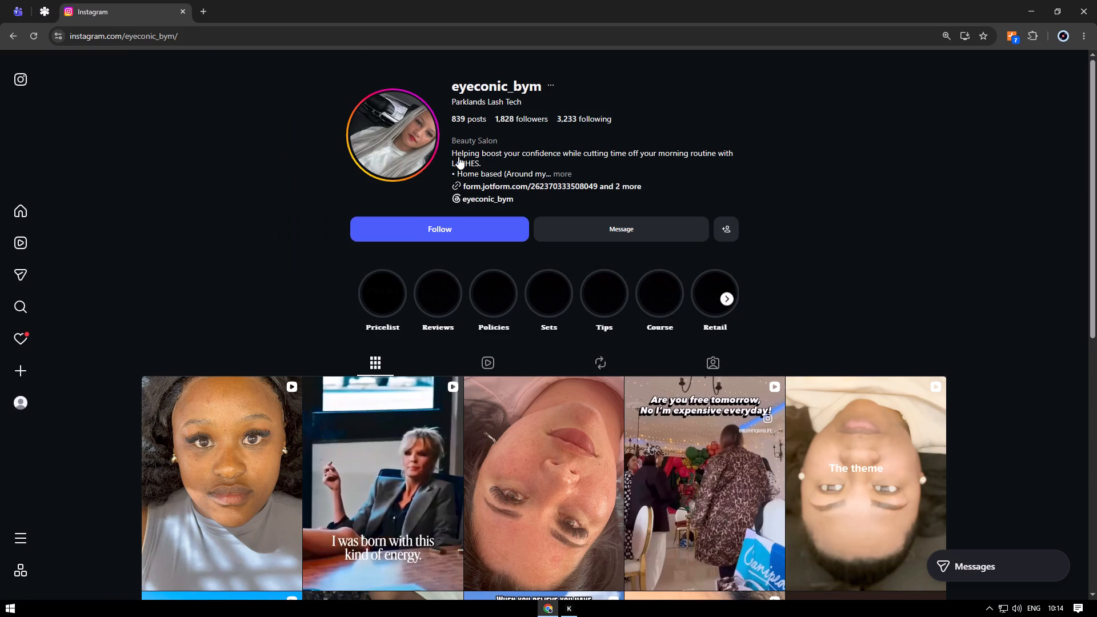
scroll(472, 244, down, 5)
scroll(491, 303, down, 5)
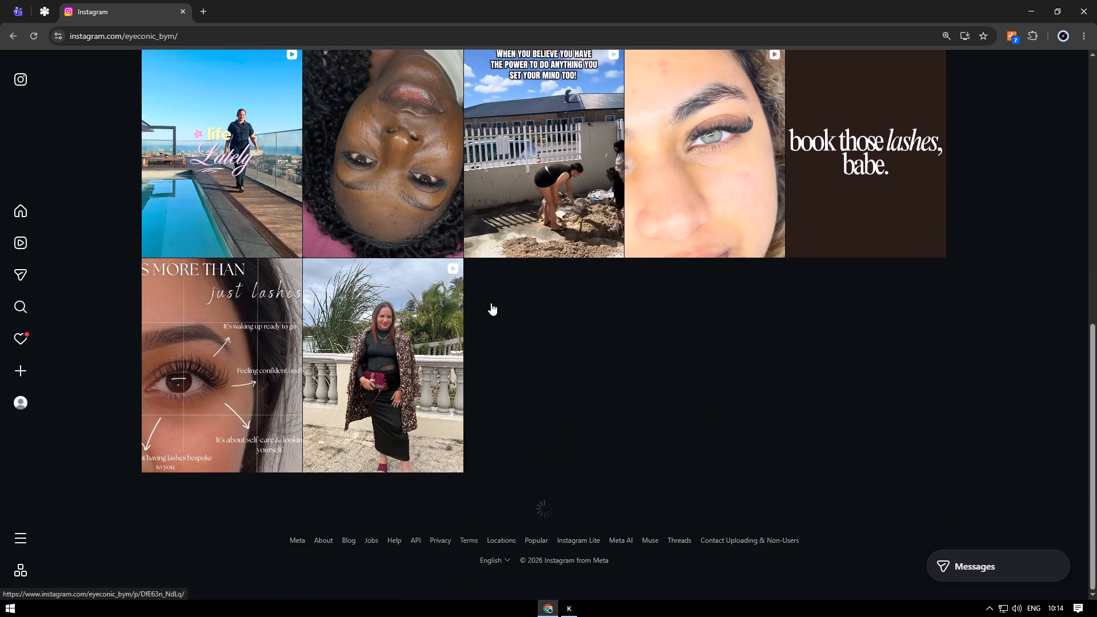
scroll(491, 303, up, 13)
drag(449, 157, 451, 155)
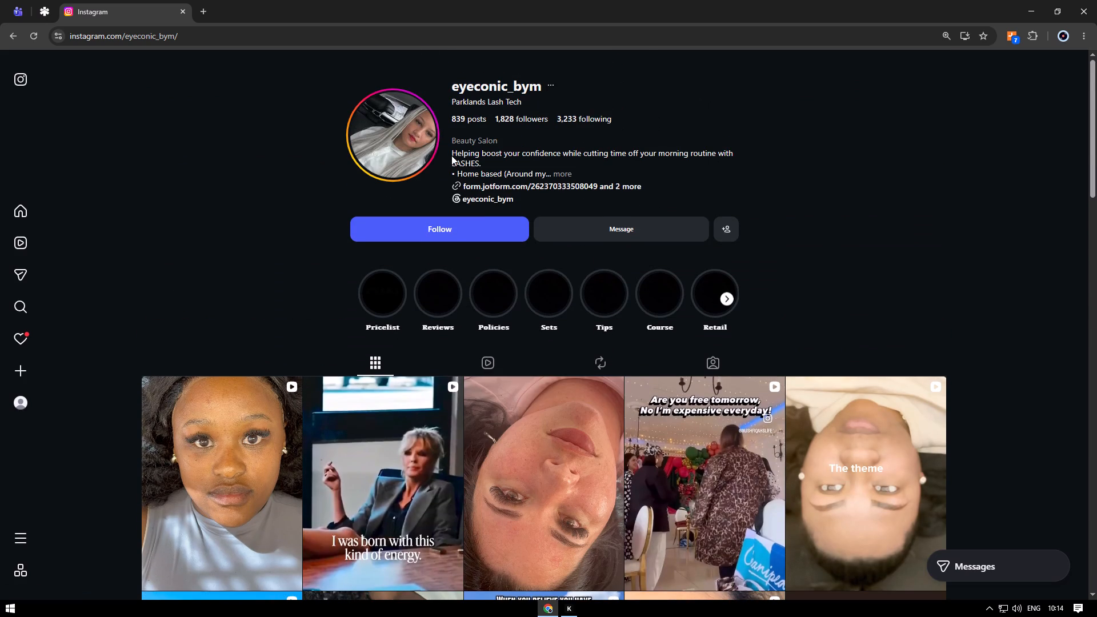
drag(451, 155, 559, 155)
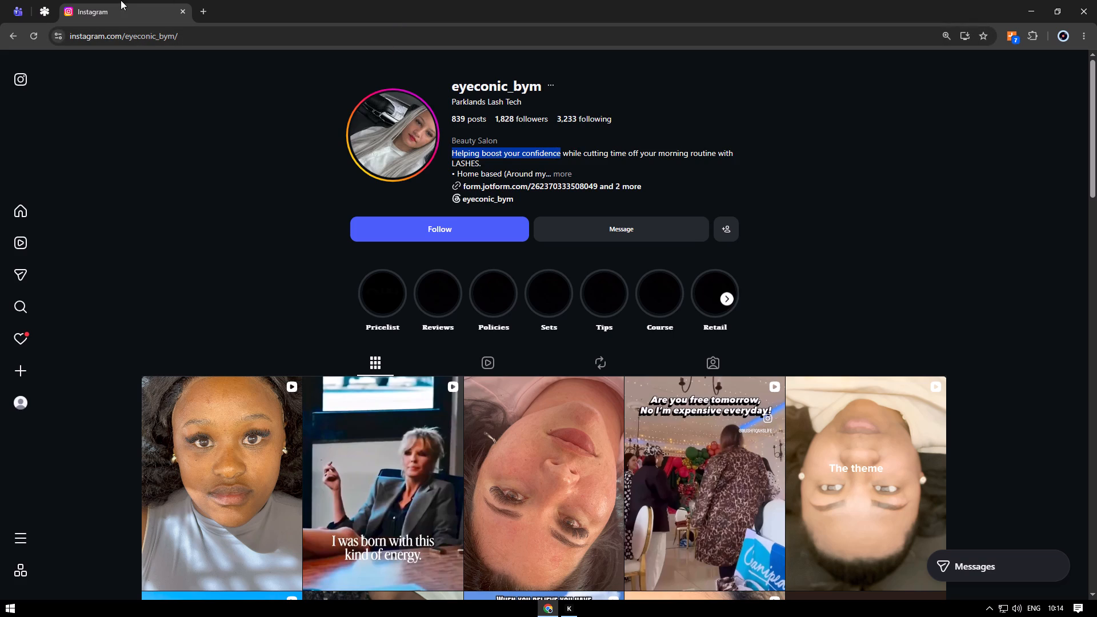
click(547, 161)
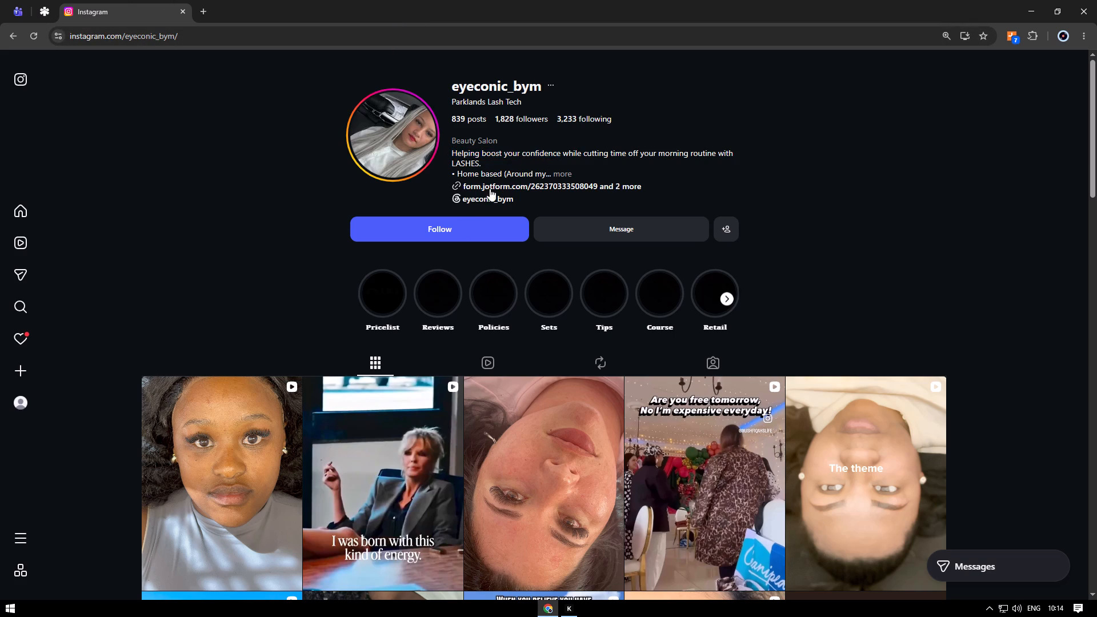
scroll(349, 335, down, 7)
click(50, 0)
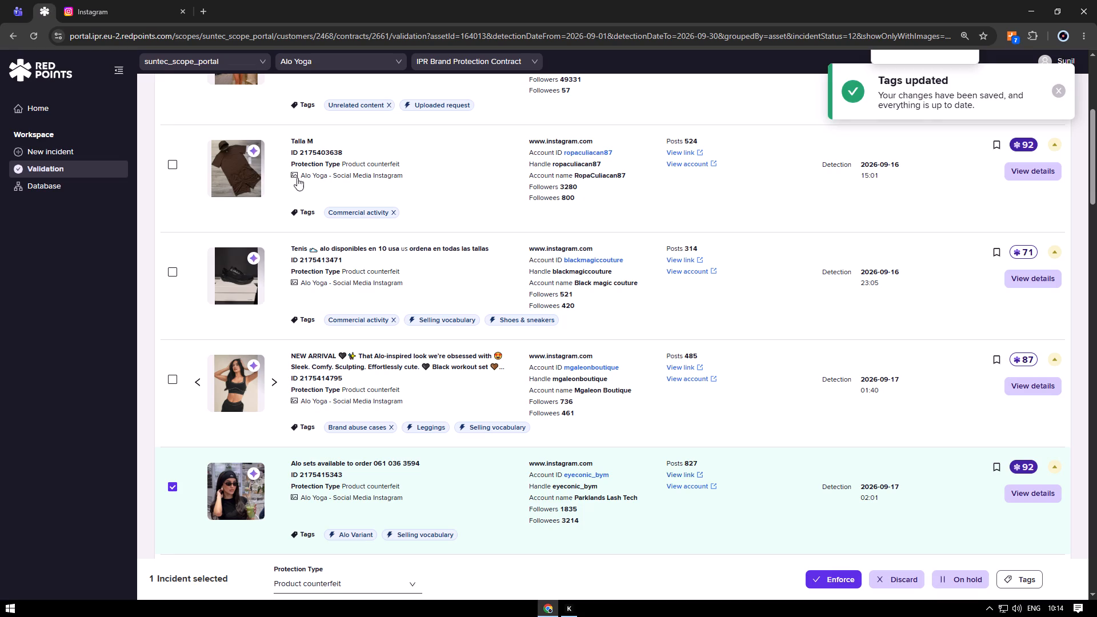
click(670, 475)
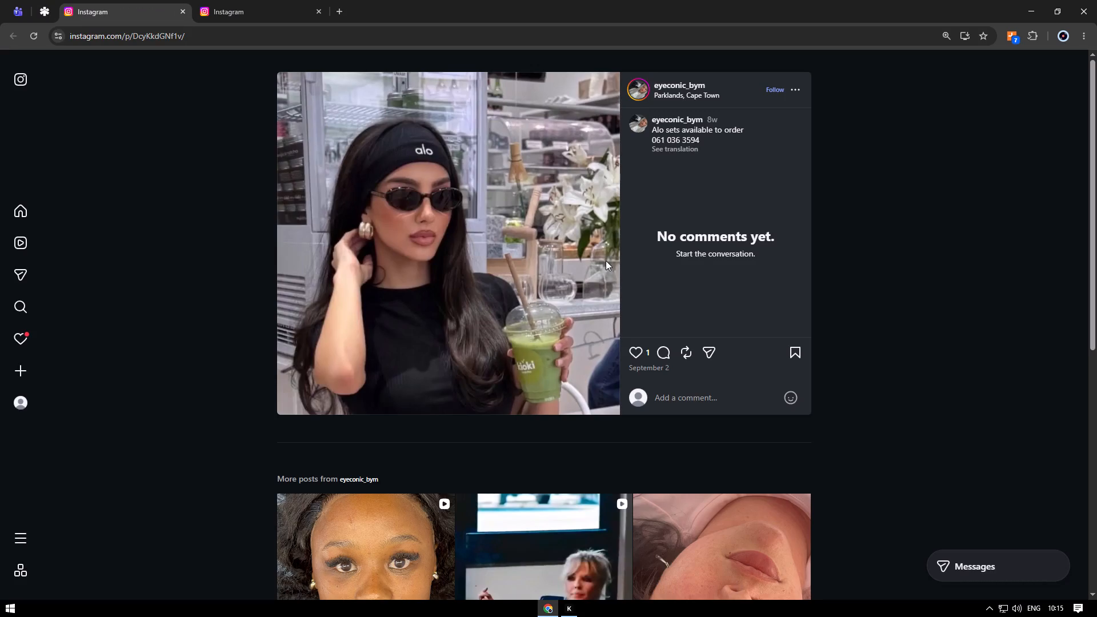
middle_click(153, 0)
middle_click(153, 0)
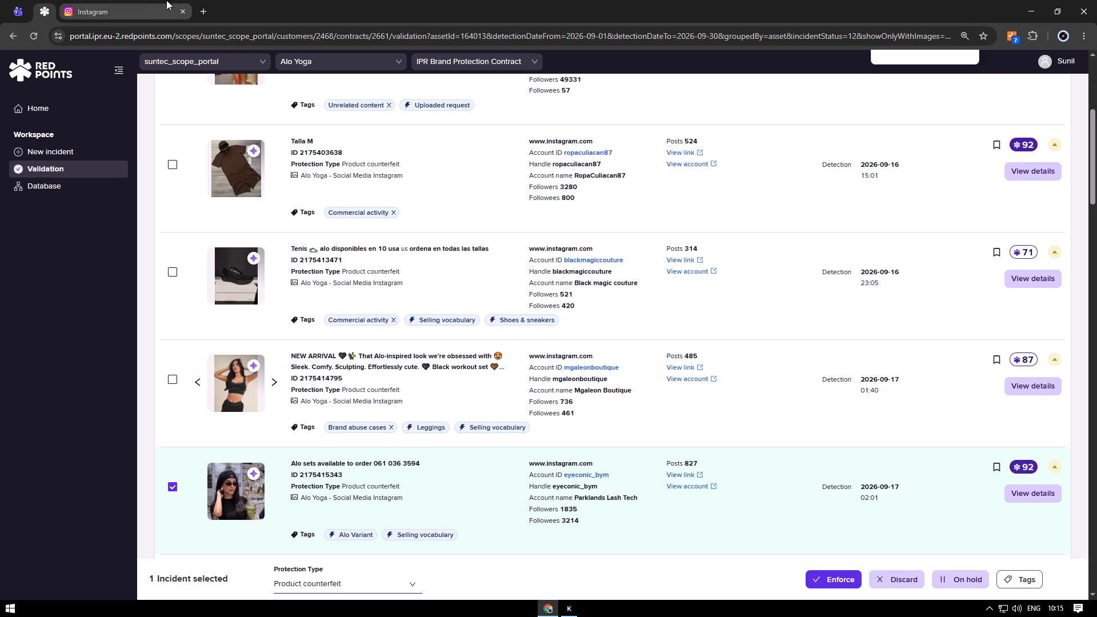
middle_click(136, 0)
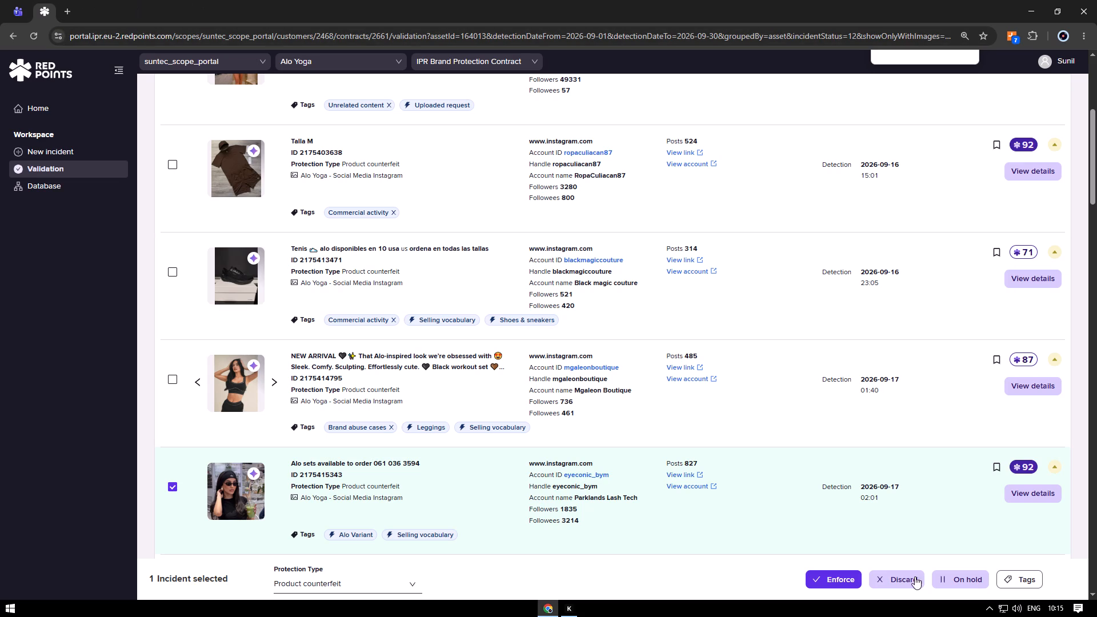
Update the eyeconic_bym incident's tags: clear Alo Variant and Selling vocabulary, add Commercial activity, and apply the changes.
click(1029, 577)
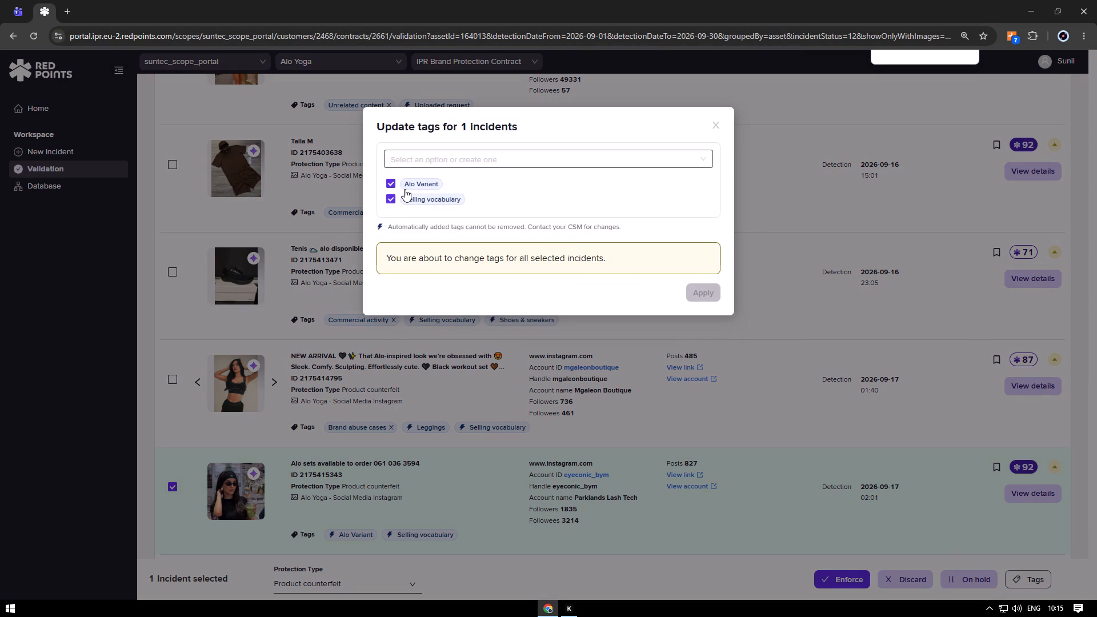
click(404, 189)
click(415, 201)
click(427, 161)
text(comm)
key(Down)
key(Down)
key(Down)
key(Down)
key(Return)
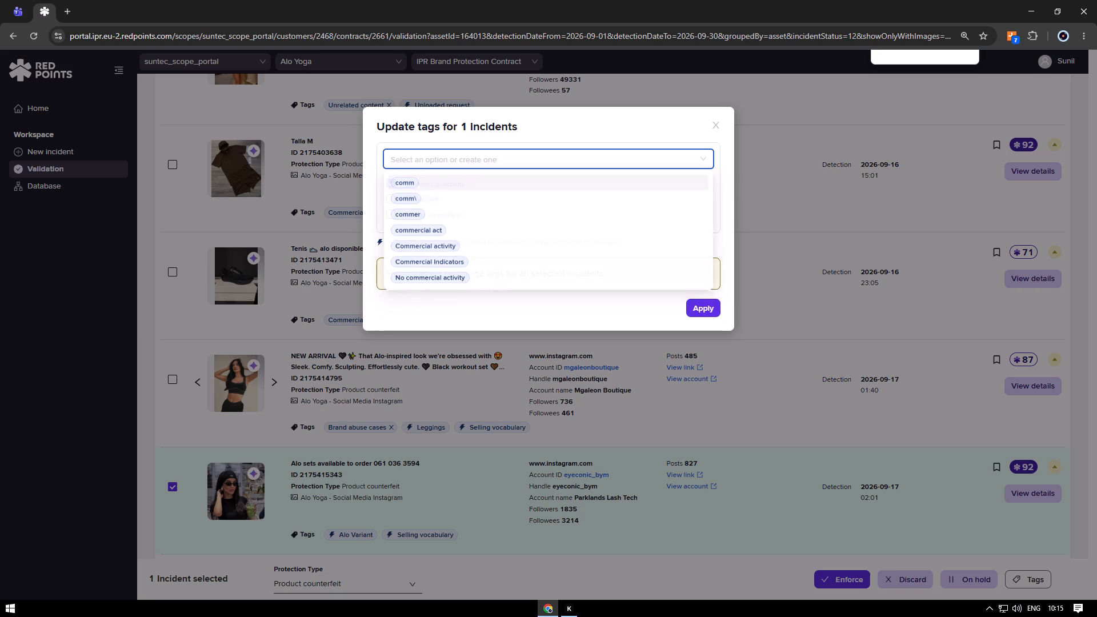
click(695, 308)
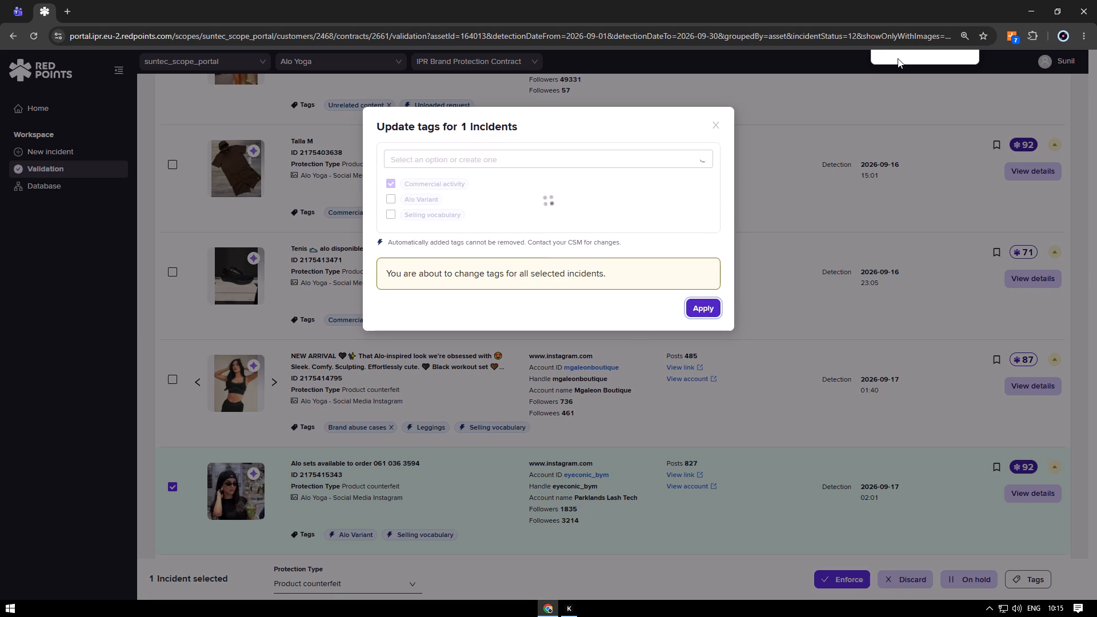
click(1008, 41)
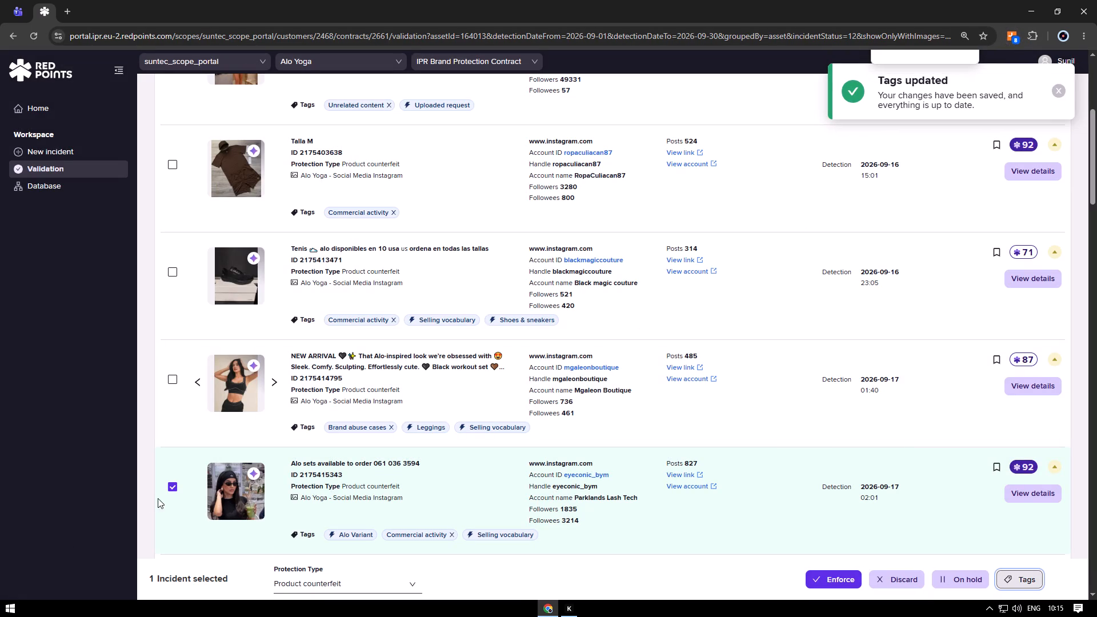
click(168, 489)
scroll(418, 443, down, 5)
click(232, 328)
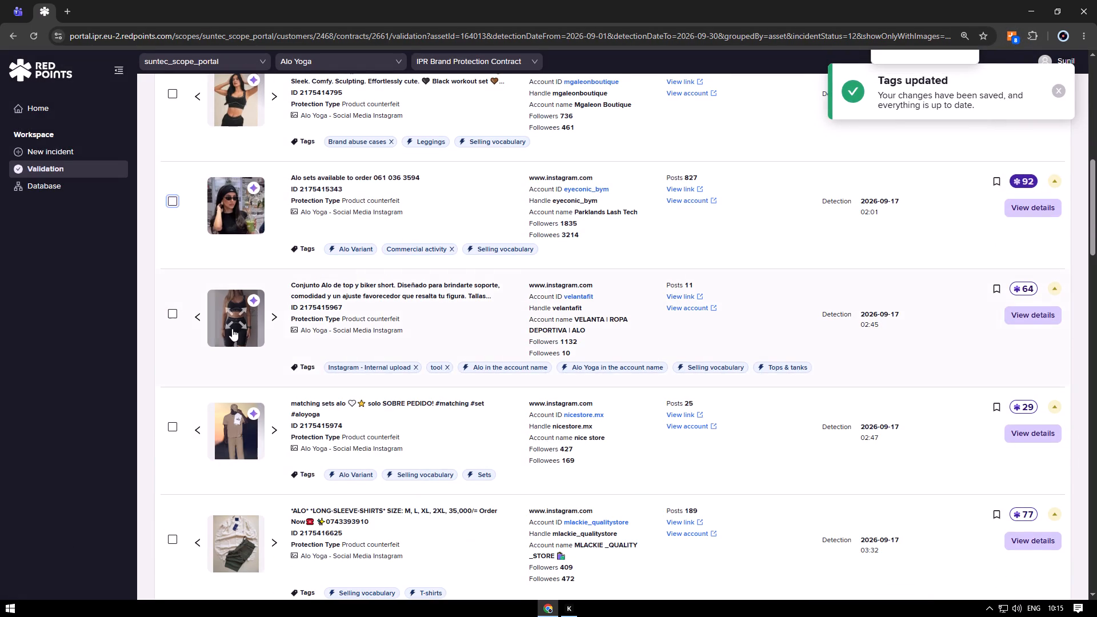
key(Escape)
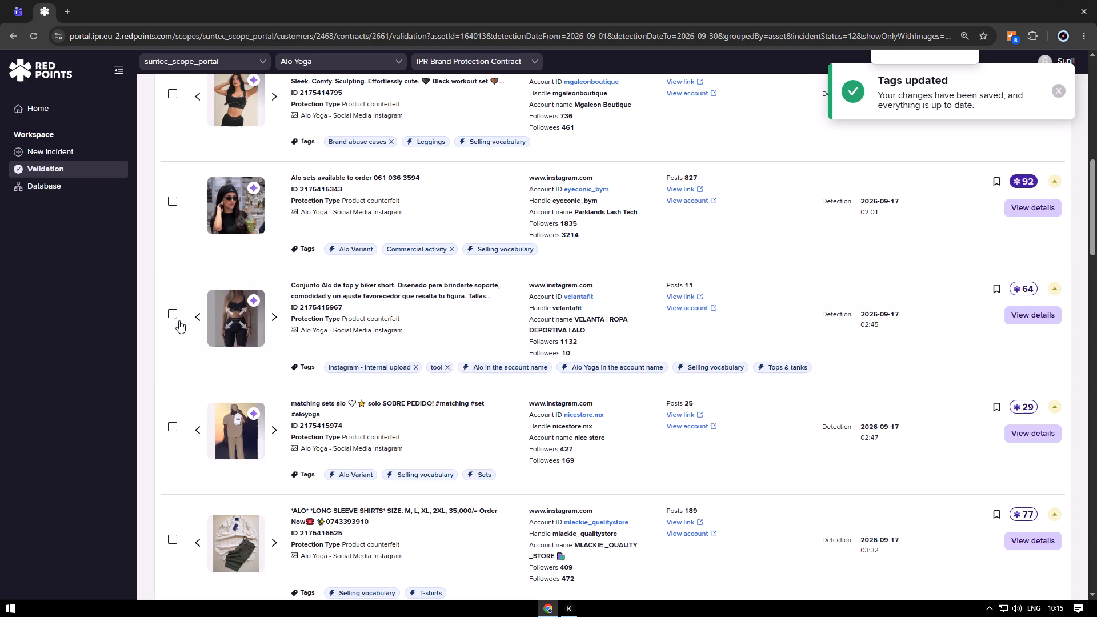
click(175, 316)
click(234, 422)
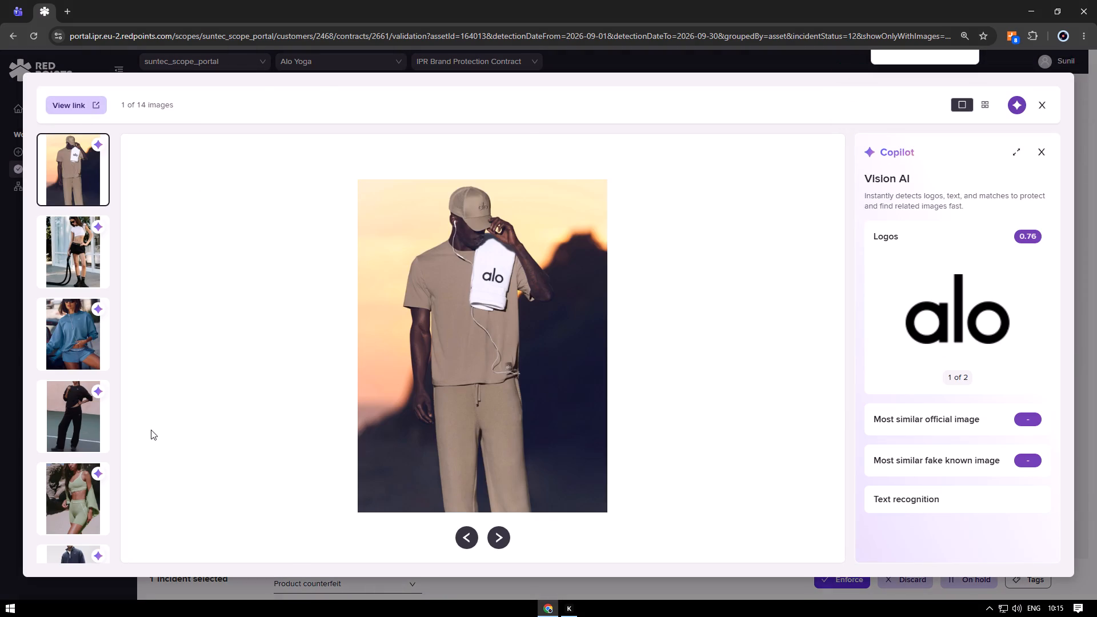
key(Escape)
click(174, 423)
scroll(174, 423, down, 2)
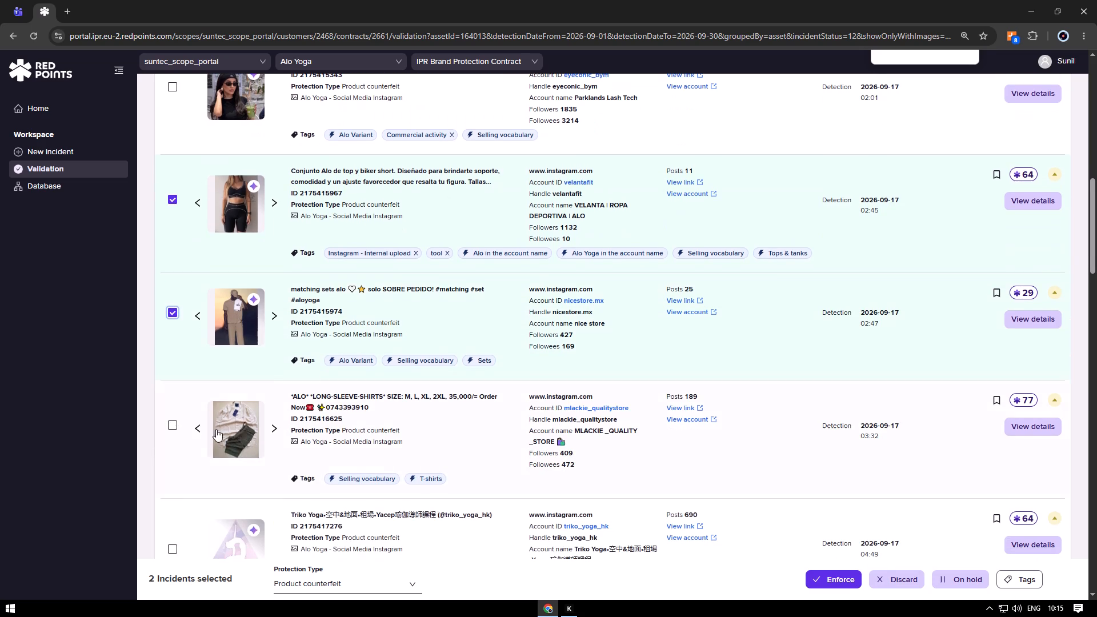
click(219, 428)
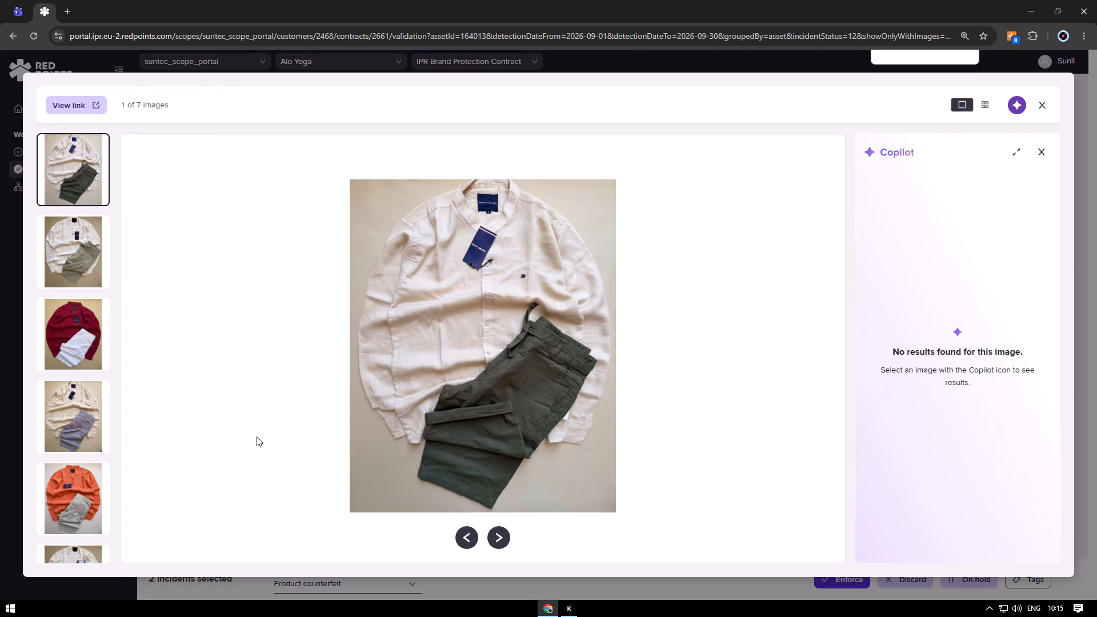
click(59, 259)
key(Escape)
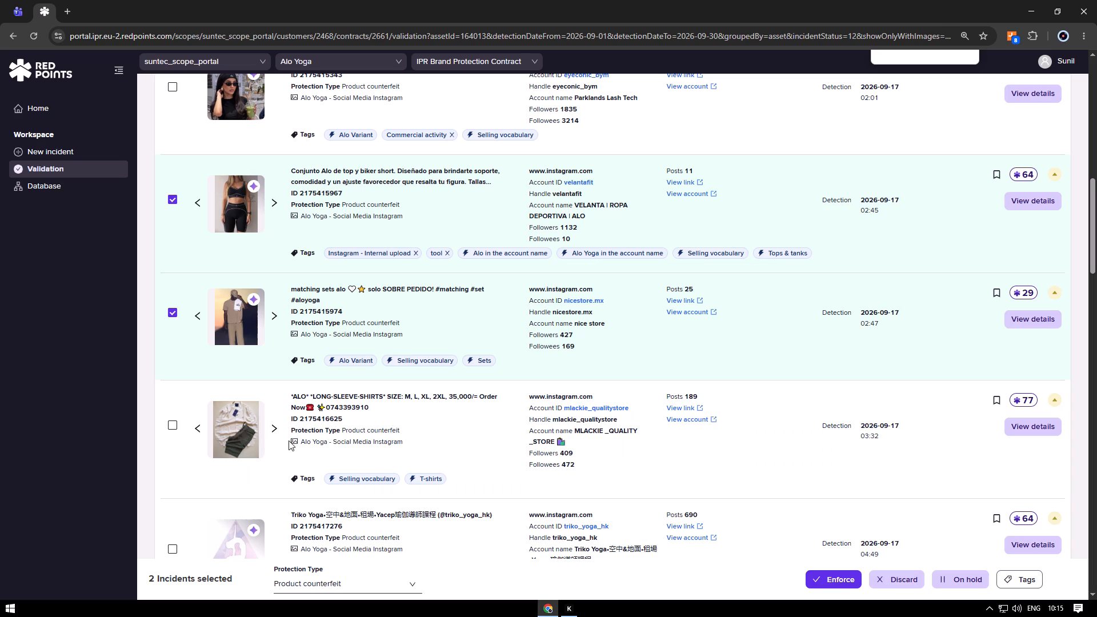
click(1020, 578)
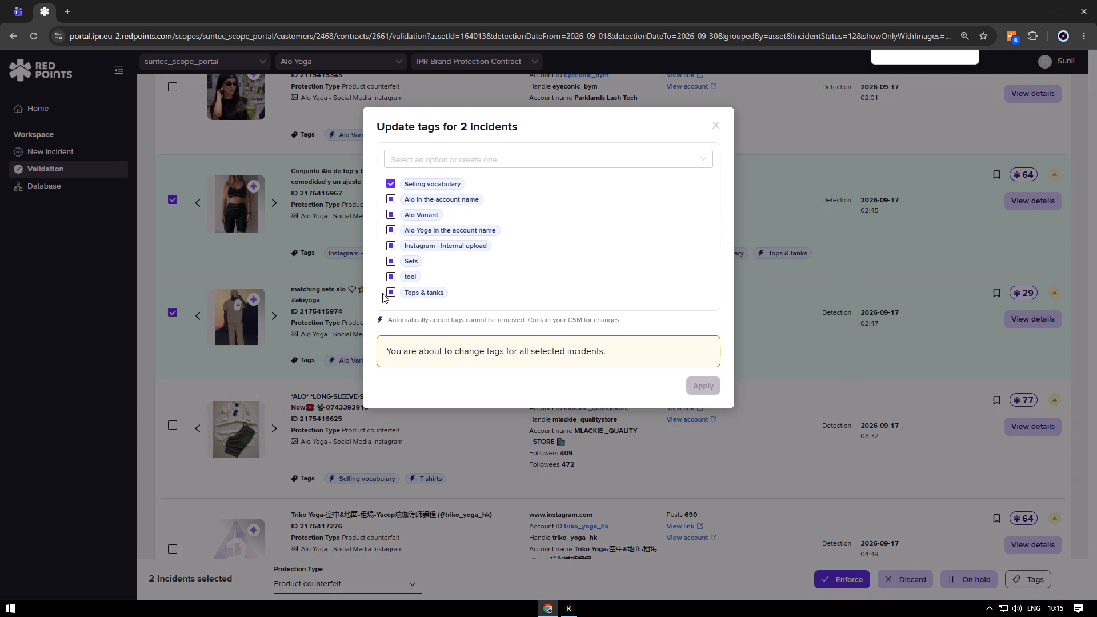
double_click(391, 292)
double_click(391, 277)
triple_click(389, 265)
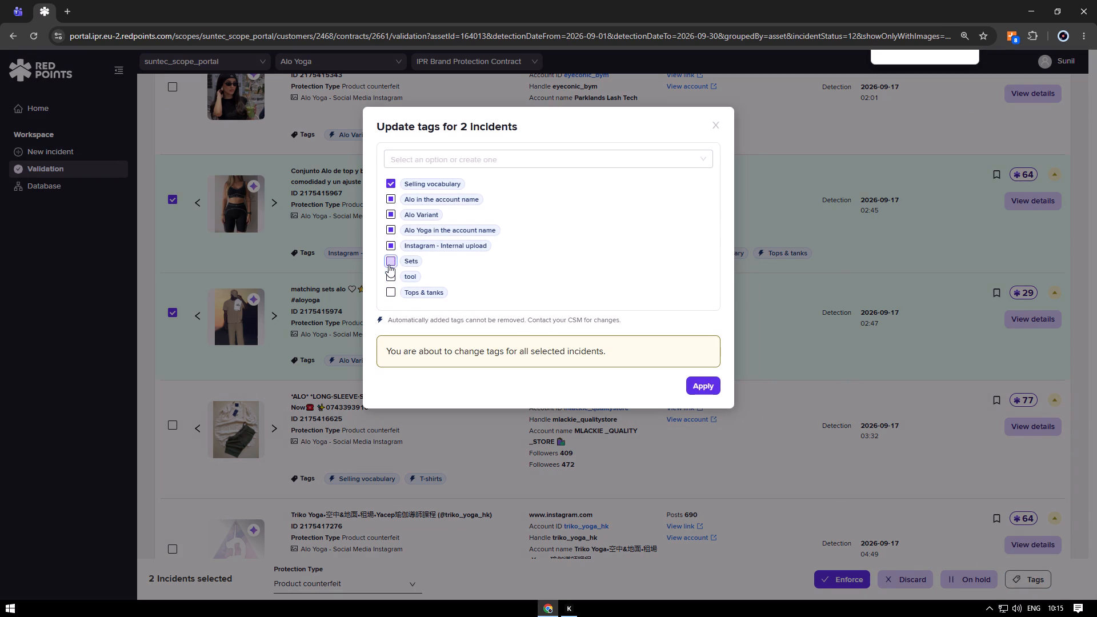
click(385, 260)
click(391, 253)
click(388, 259)
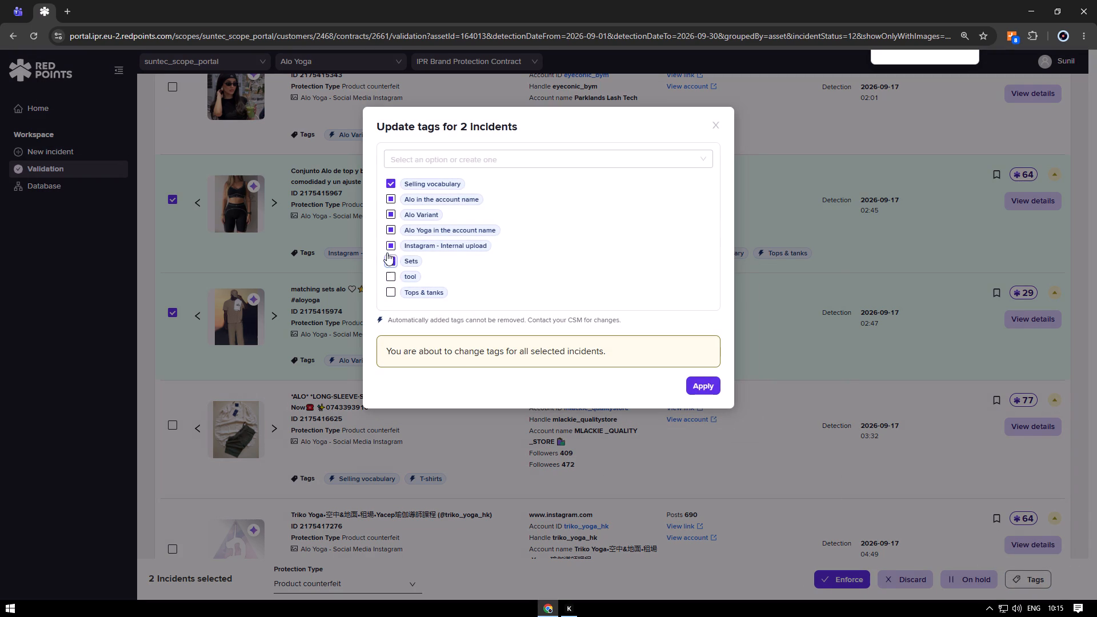
double_click(387, 247)
click(389, 237)
double_click(389, 233)
double_click(391, 217)
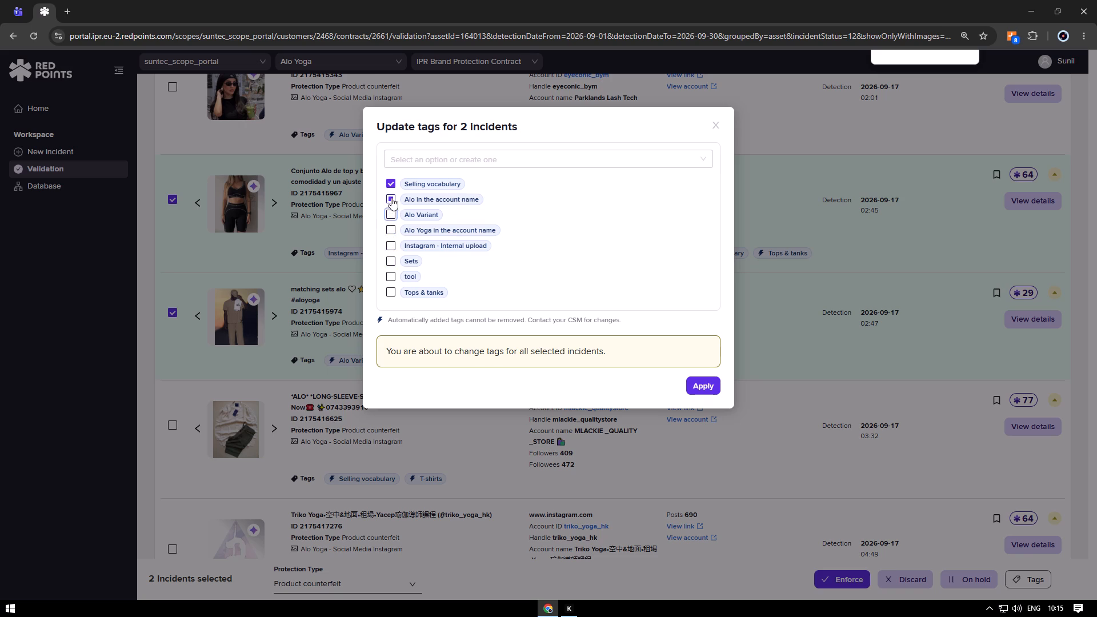
double_click(391, 198)
click(391, 181)
Add the Commercial activity tag to the two selected incidents and apply the tag changes.
click(401, 164)
text(com)
key(Up)
key(Up)
key(Up)
key(Return)
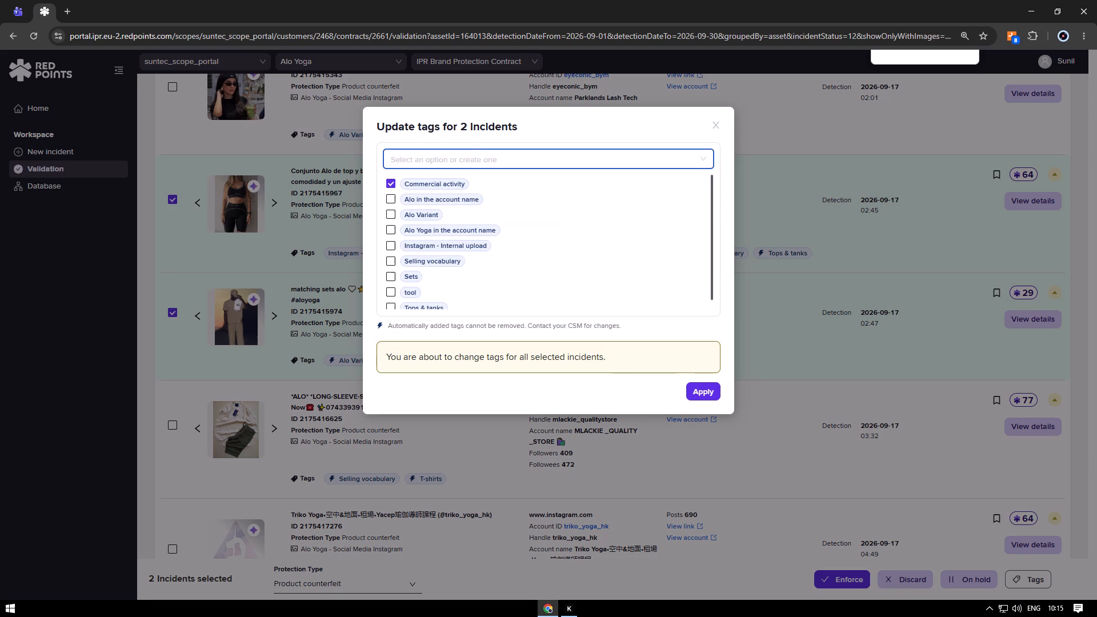
click(708, 391)
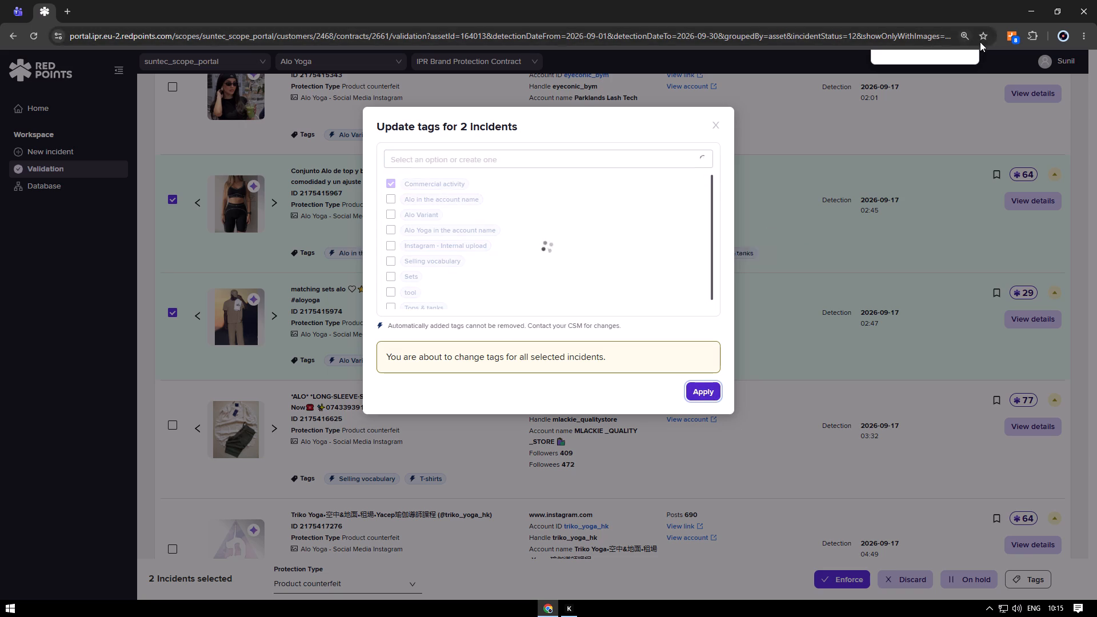
click(1008, 37)
click(1008, 38)
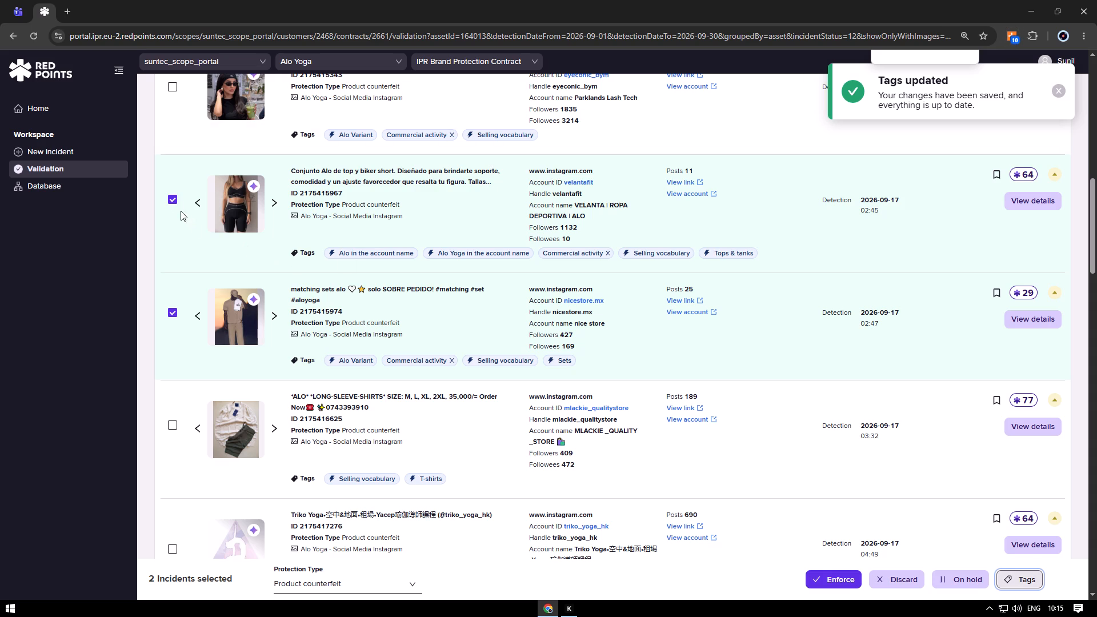
click(175, 198)
click(170, 315)
scroll(189, 334, down, 4)
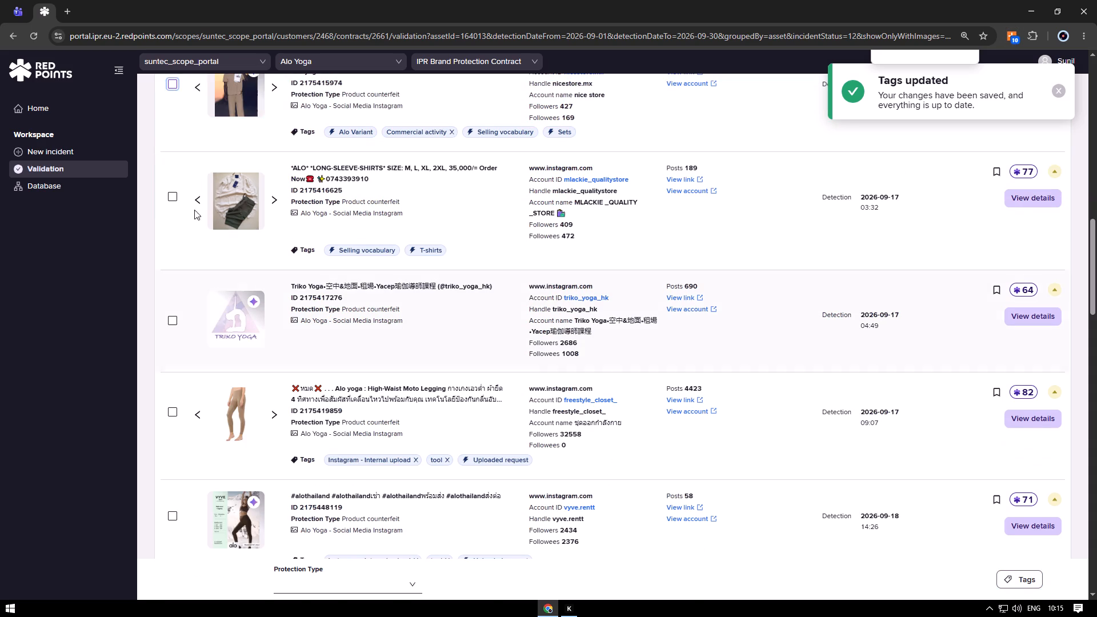
click(171, 193)
click(246, 211)
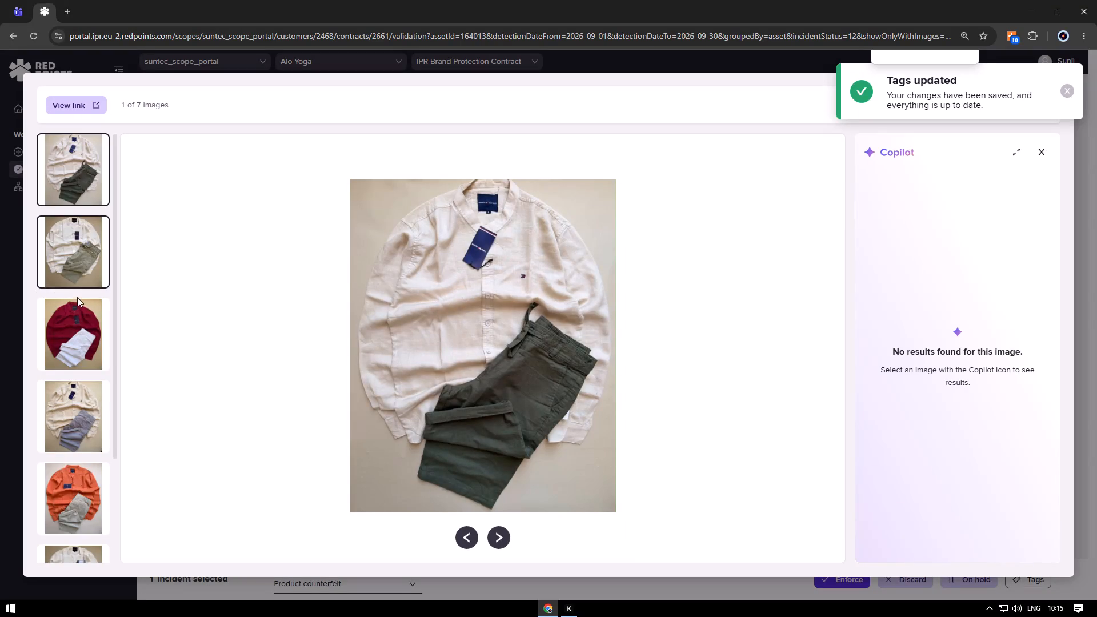
scroll(79, 303, down, 7)
click(76, 518)
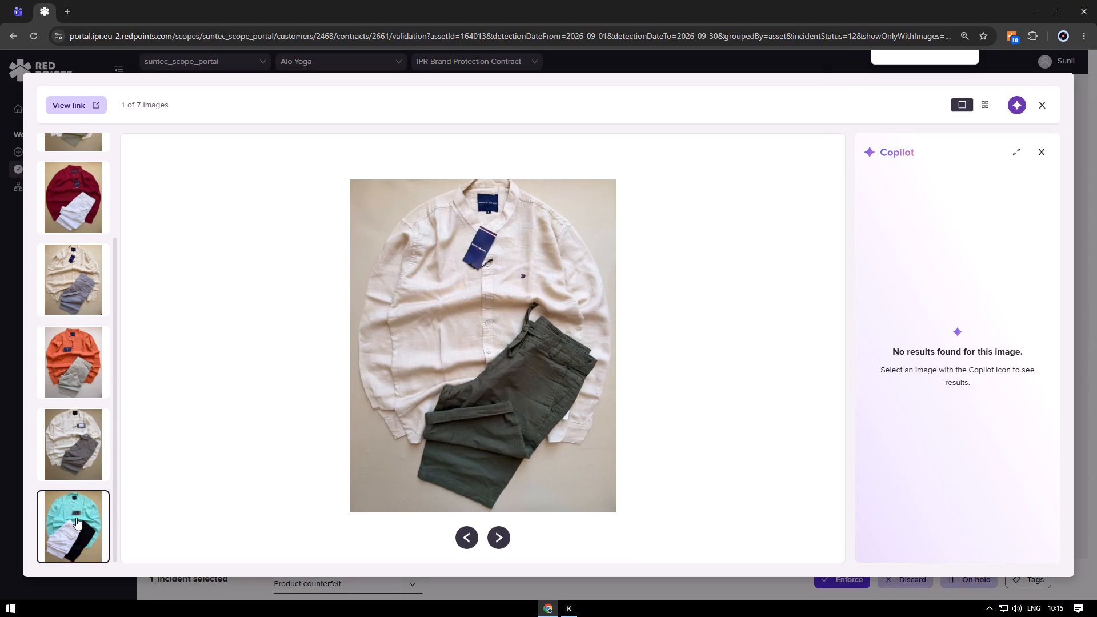
click(67, 430)
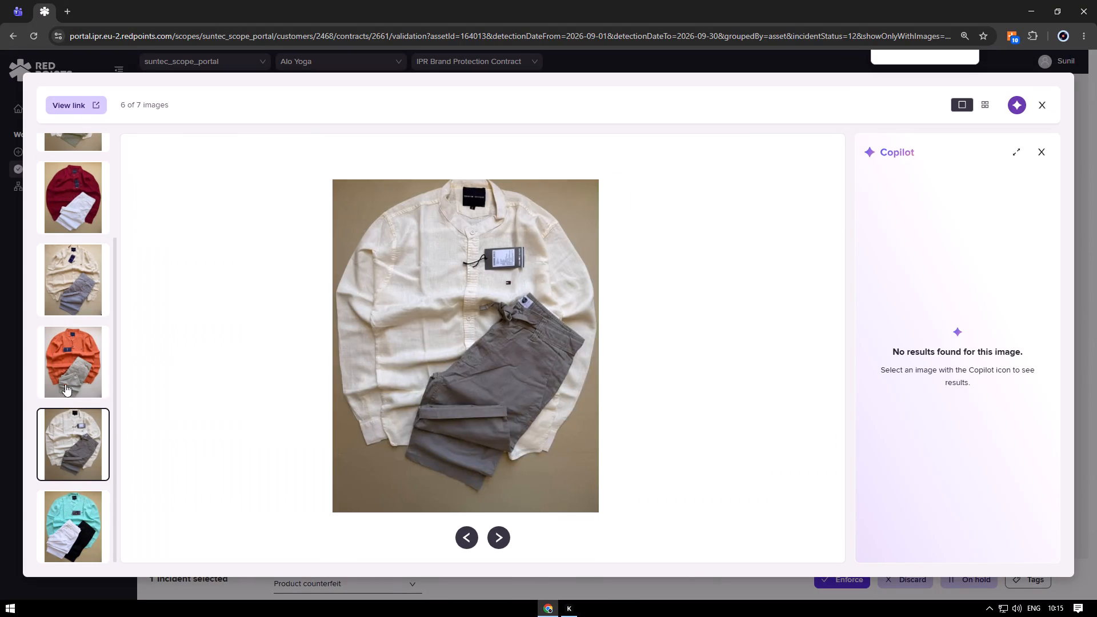
click(65, 380)
click(65, 339)
click(73, 295)
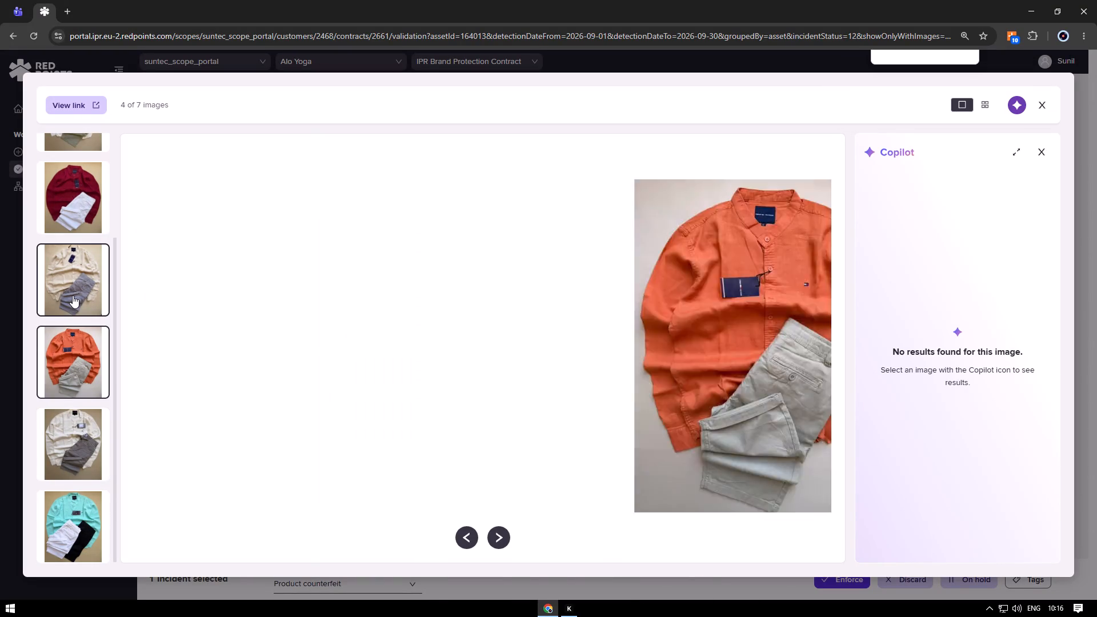
scroll(76, 301, up, 2)
click(77, 302)
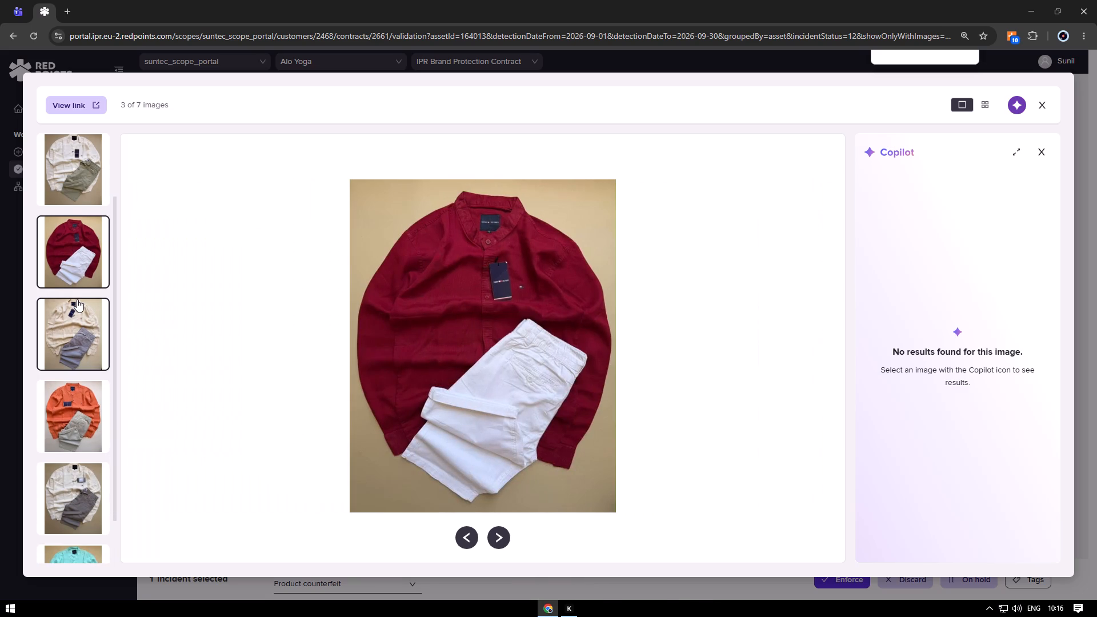
scroll(77, 299, up, 3)
click(81, 264)
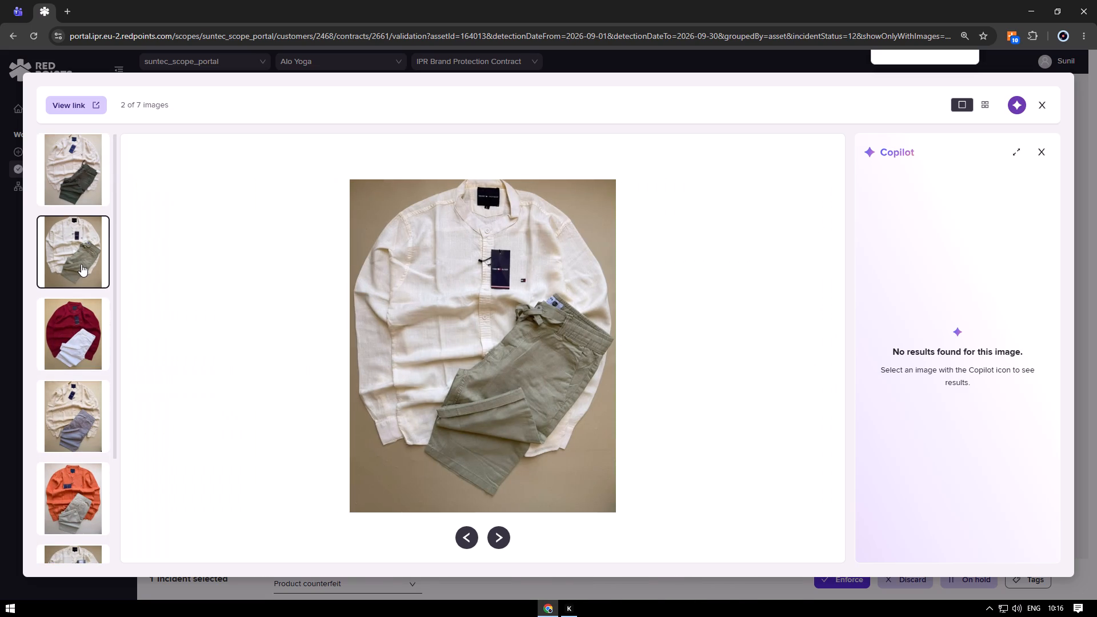
click(81, 156)
scroll(82, 295, up, 4)
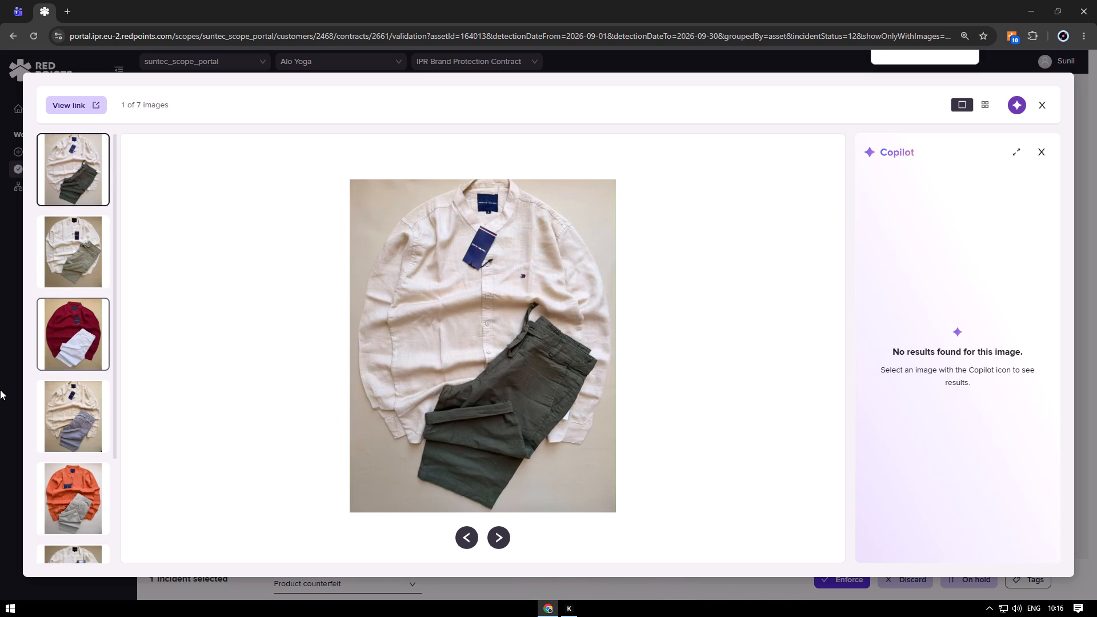
click(0, 390)
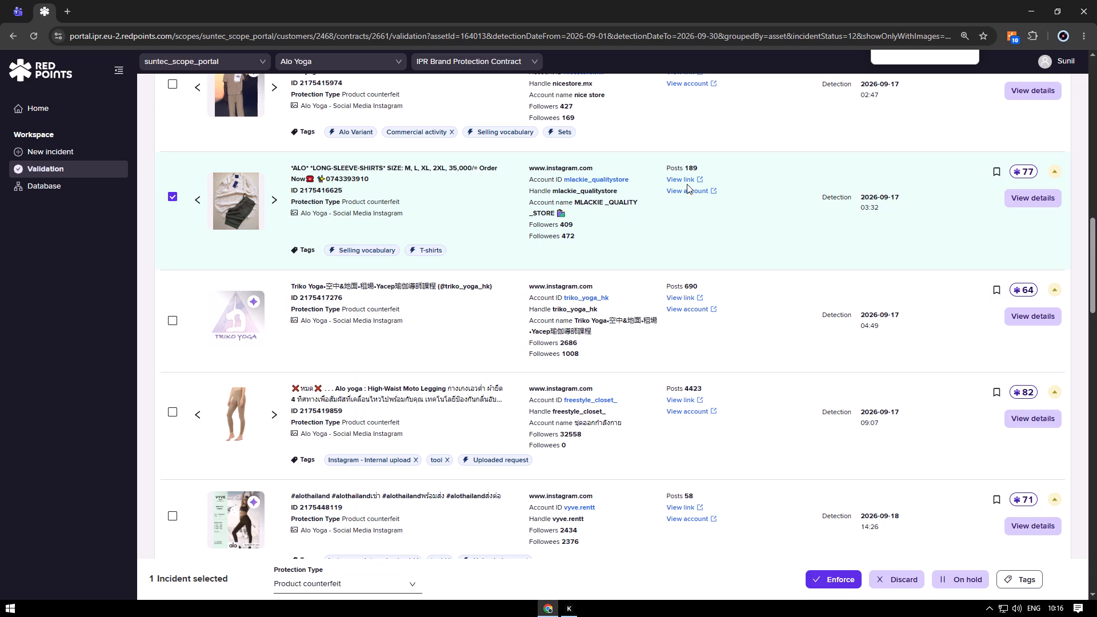
Open the mlackie_qualitystore account on Instagram and examine its profile and posted products.
click(700, 192)
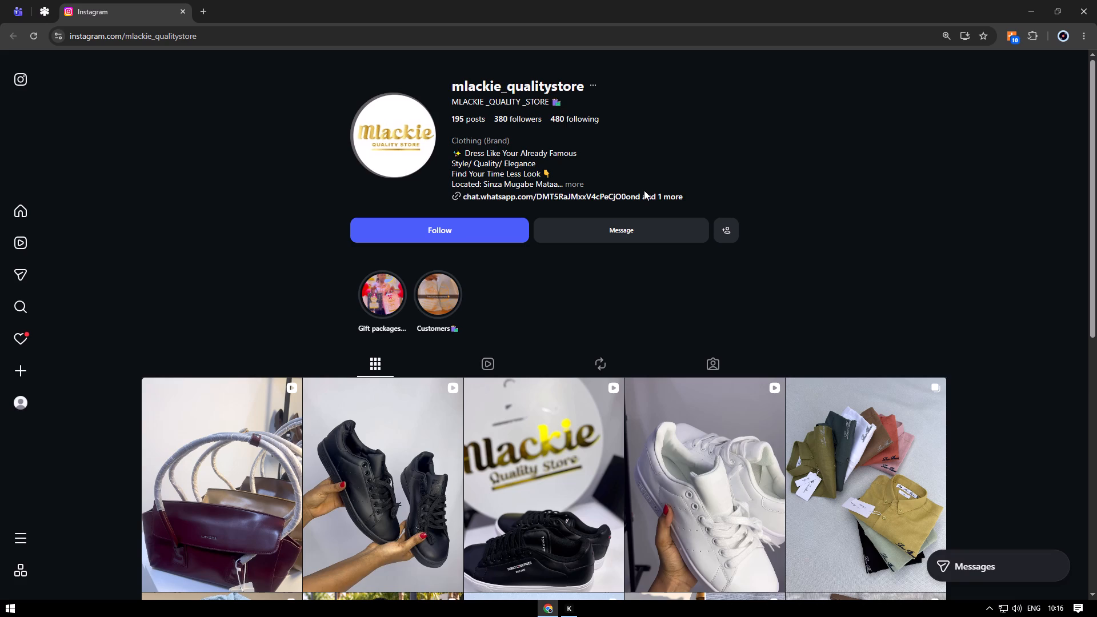
scroll(216, 249, down, 5)
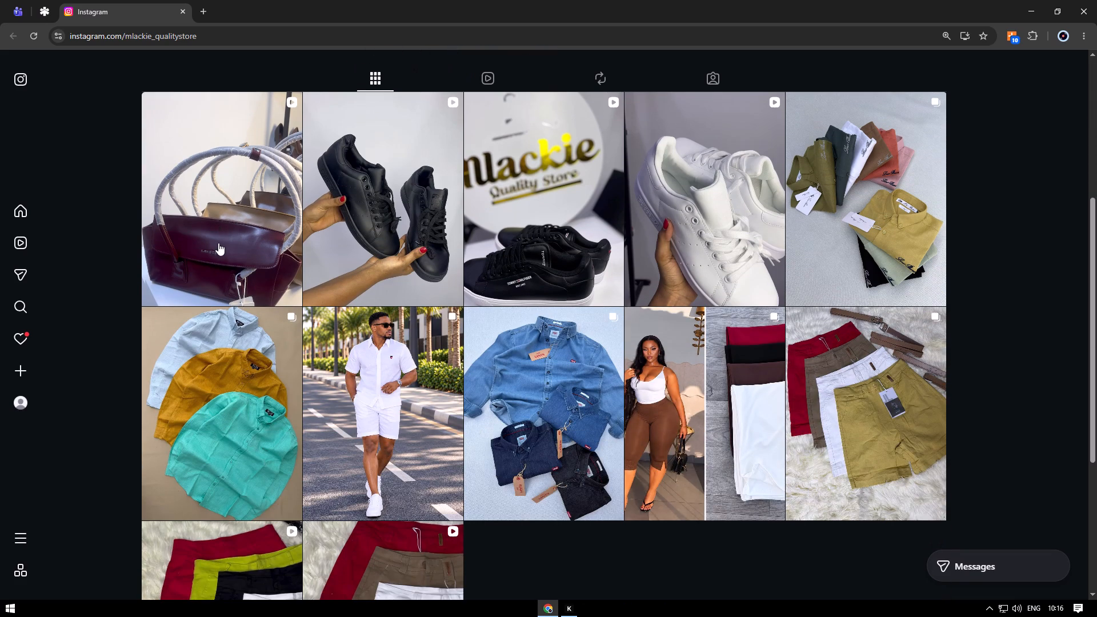
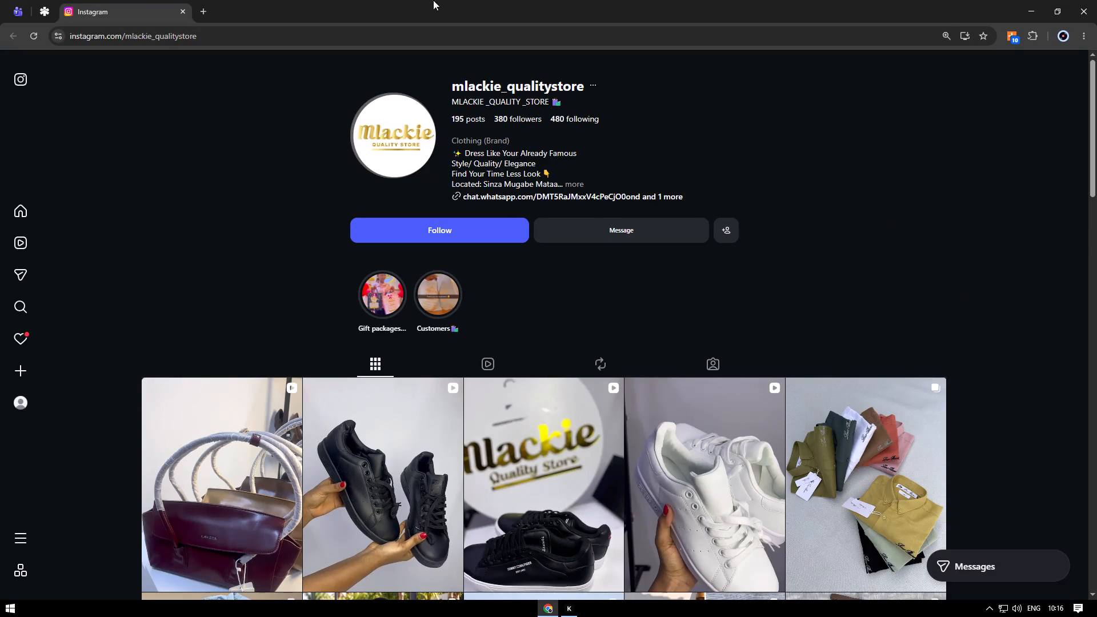
middle_click(143, 0)
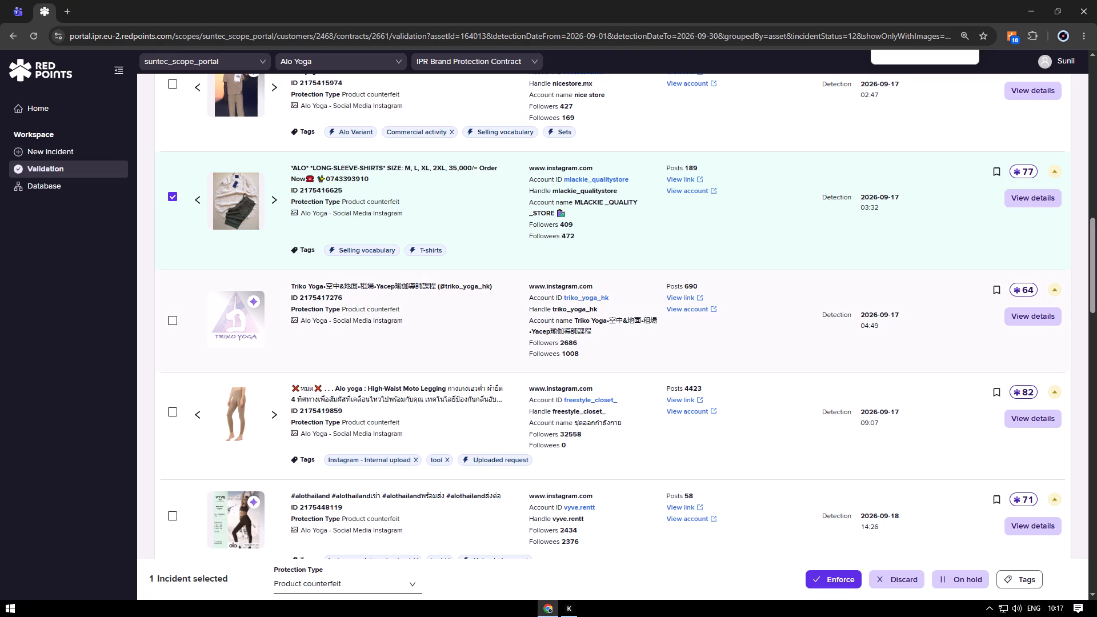
click(1020, 578)
click(413, 179)
click(413, 196)
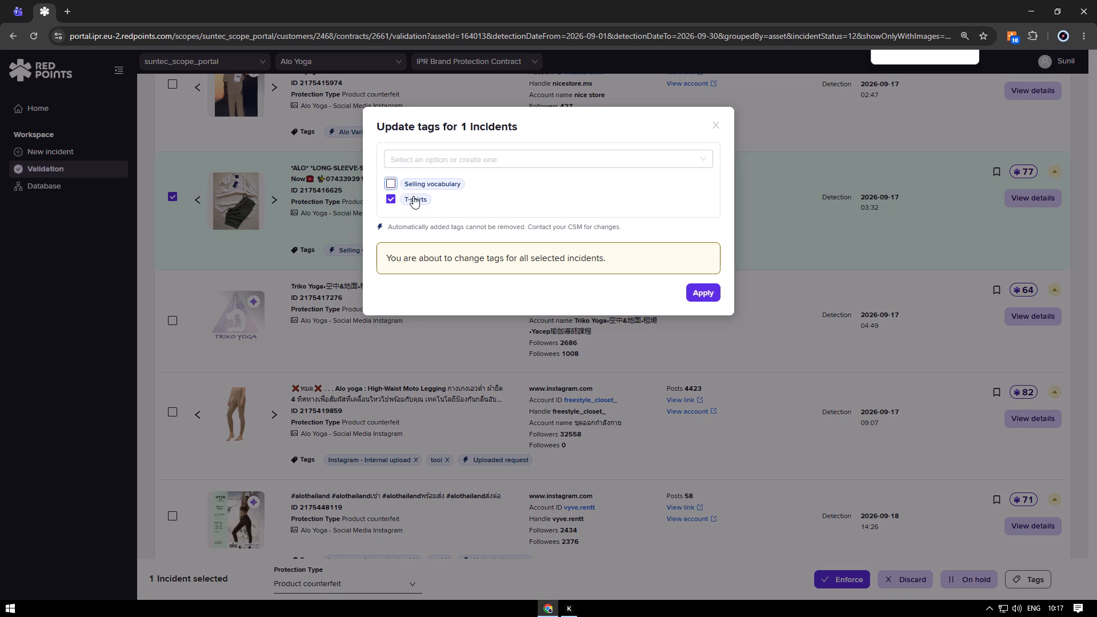
click(419, 162)
text(brand)
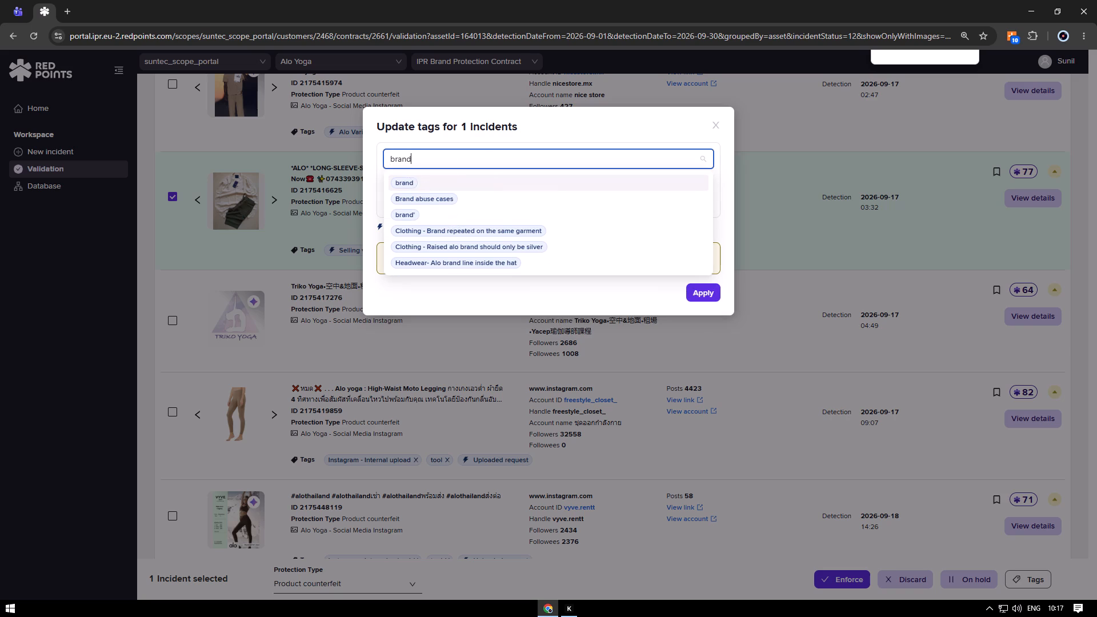
key(Down)
key(Return)
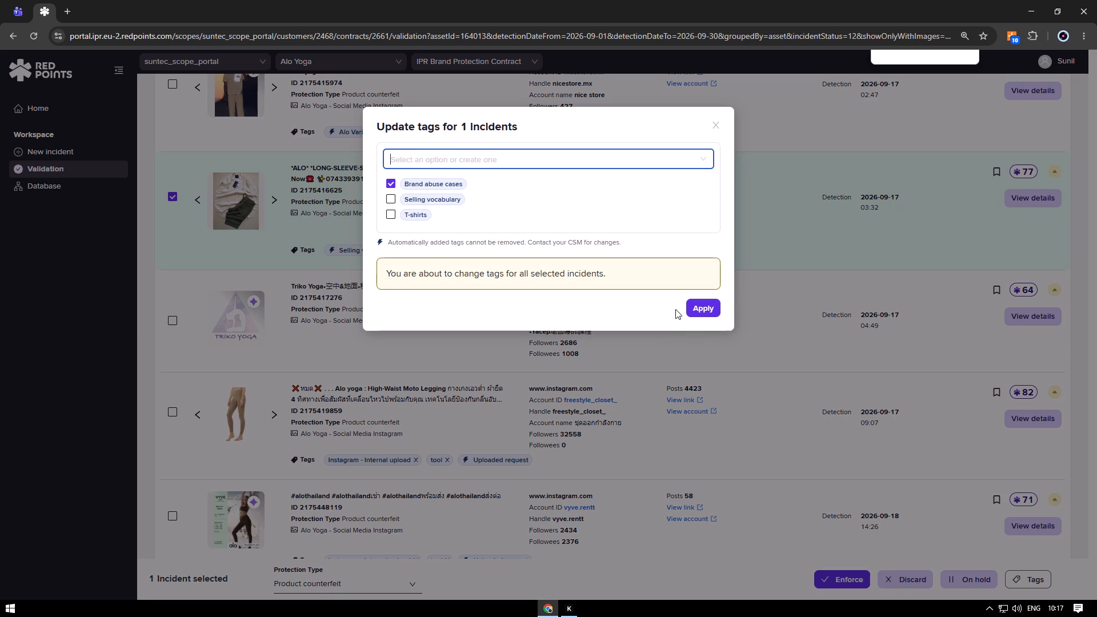
click(696, 316)
click(1014, 45)
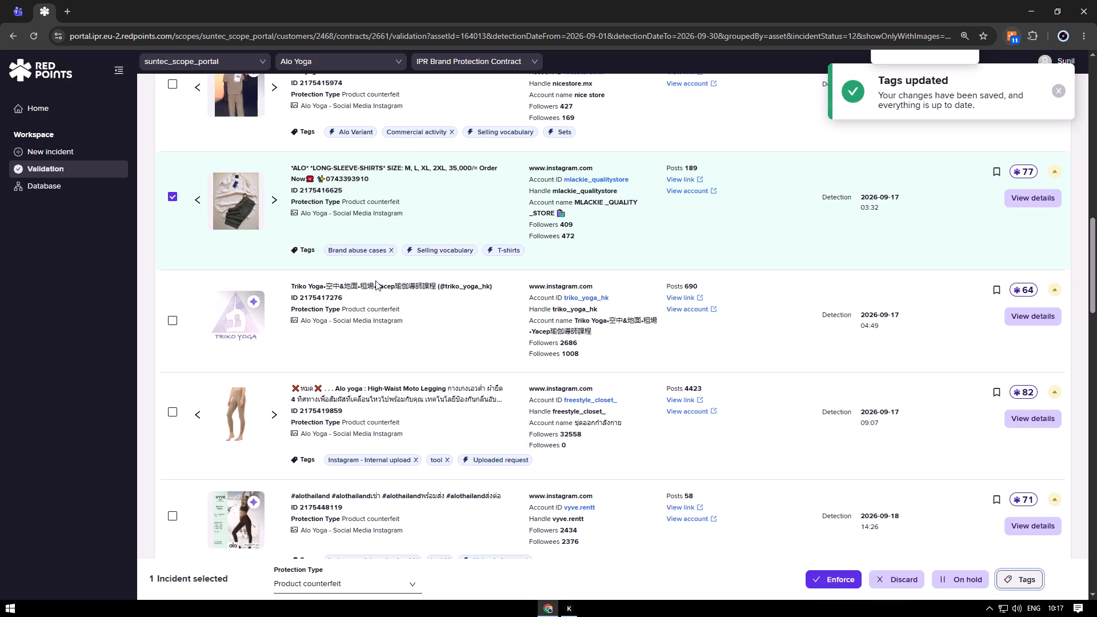
click(173, 199)
click(238, 307)
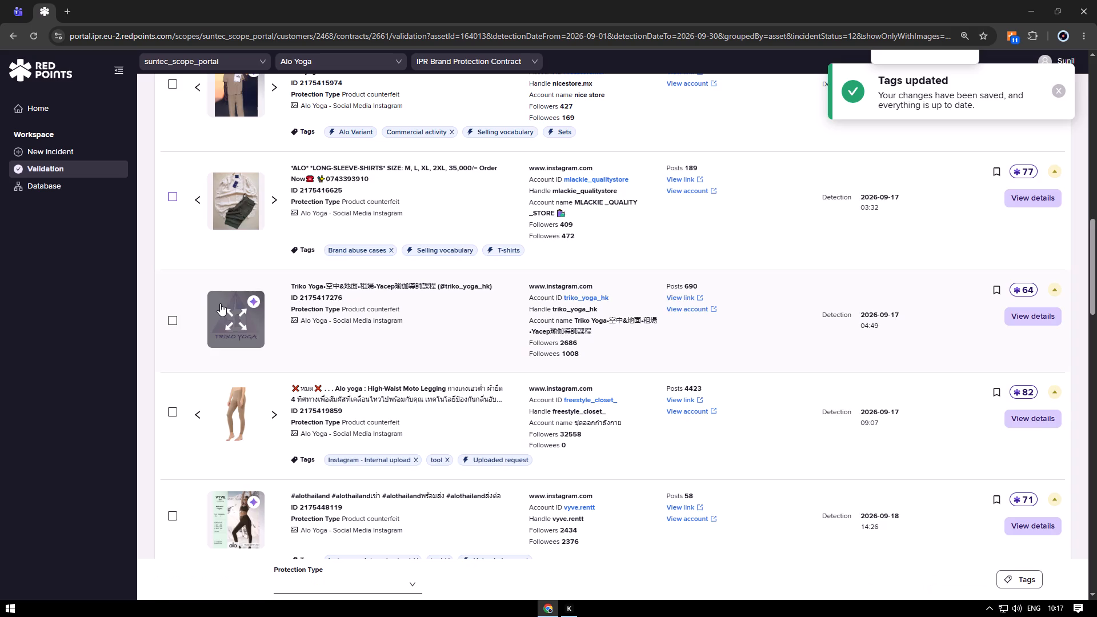
key(Escape)
click(173, 328)
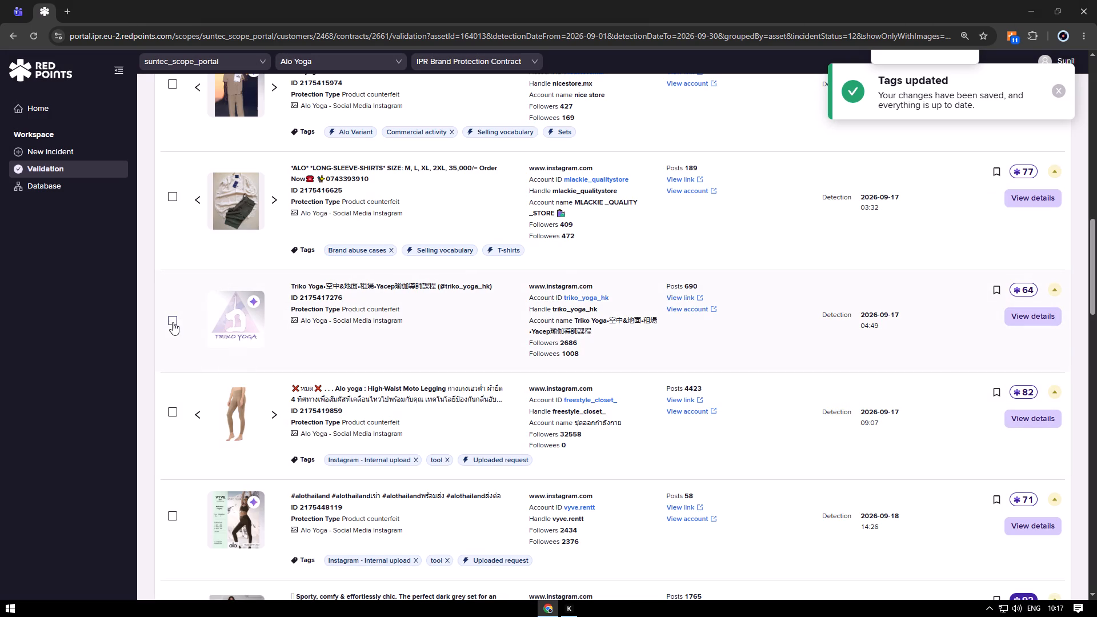
click(173, 319)
click(229, 409)
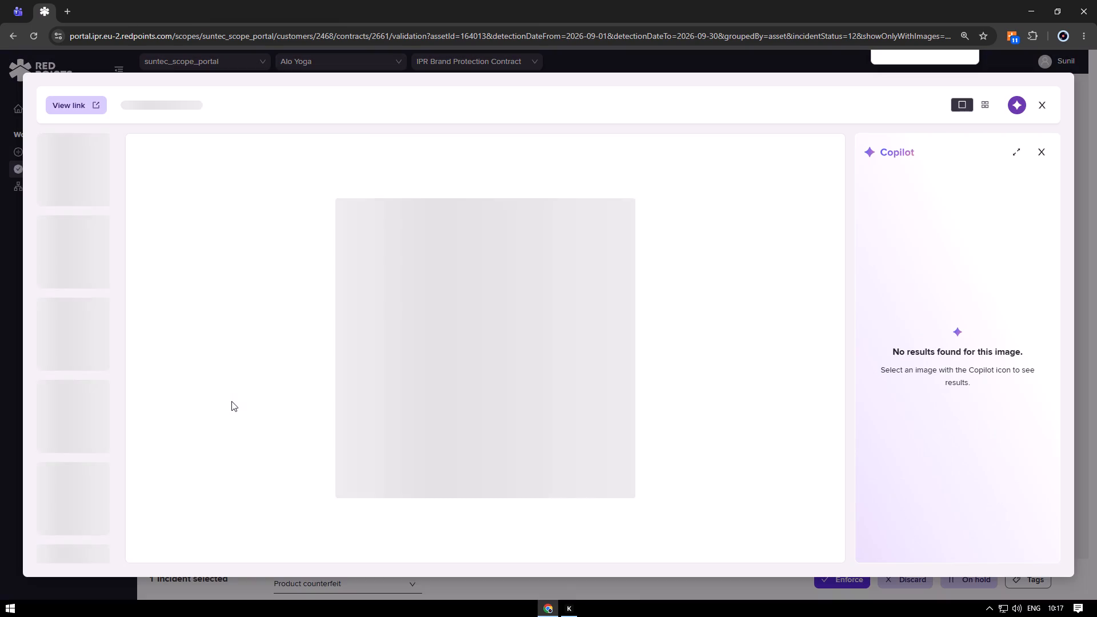
click(82, 255)
click(88, 338)
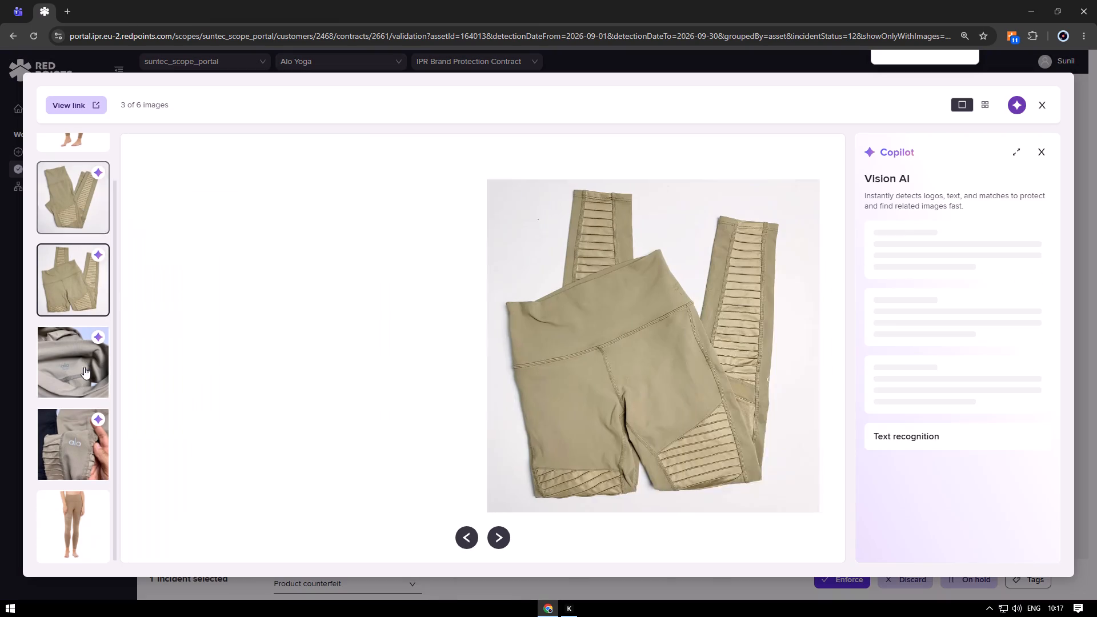
click(78, 382)
key(Escape)
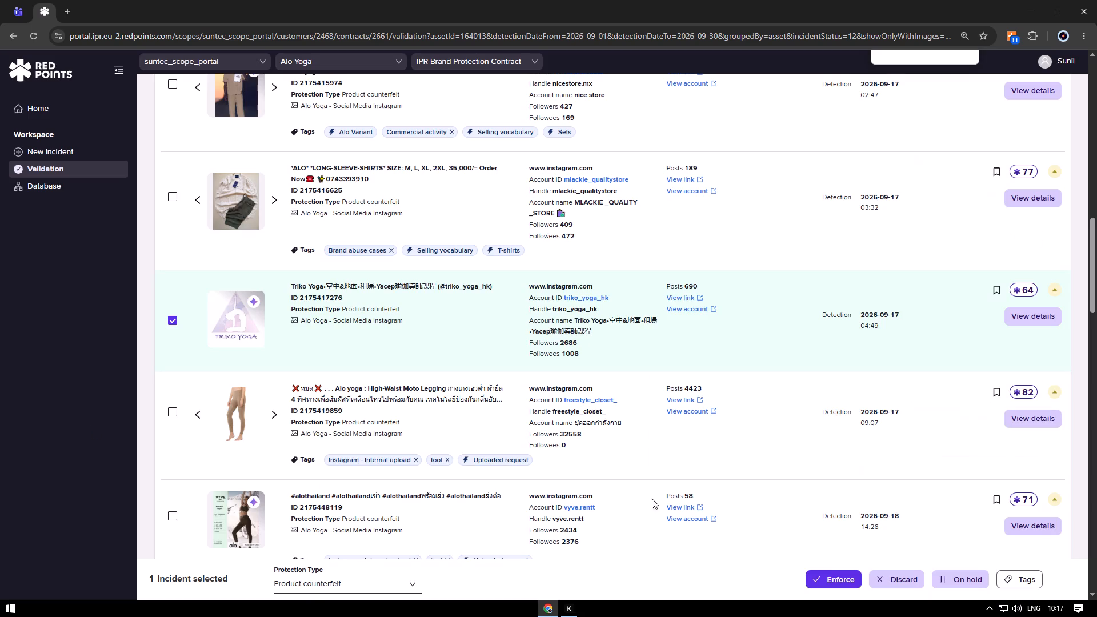
click(1032, 578)
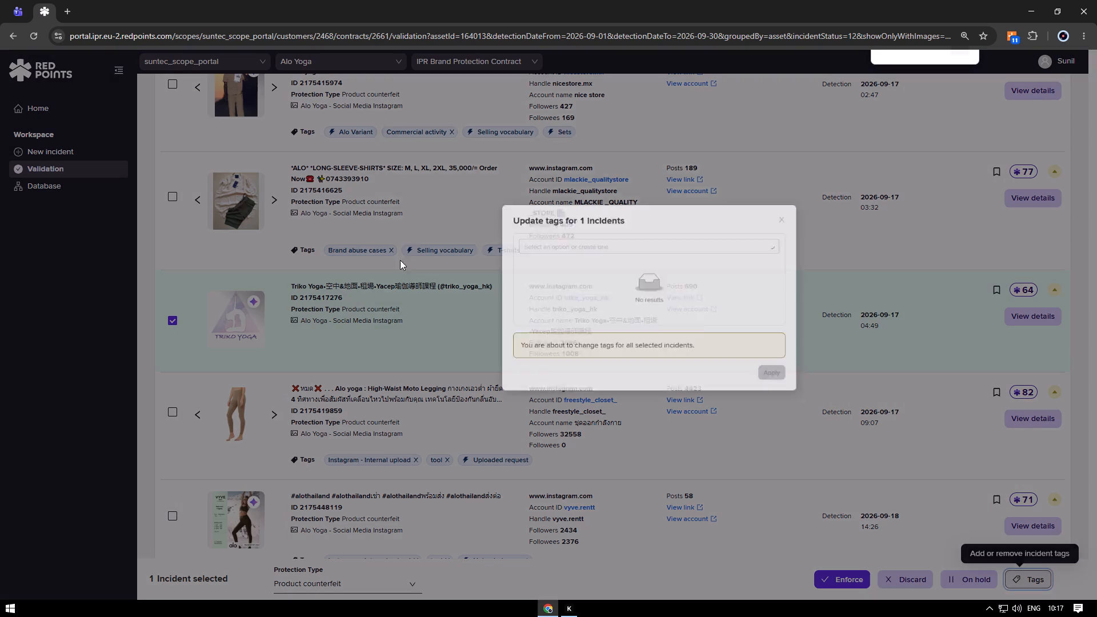
click(425, 159)
text(unrel)
key(Up)
key(Up)
key(Return)
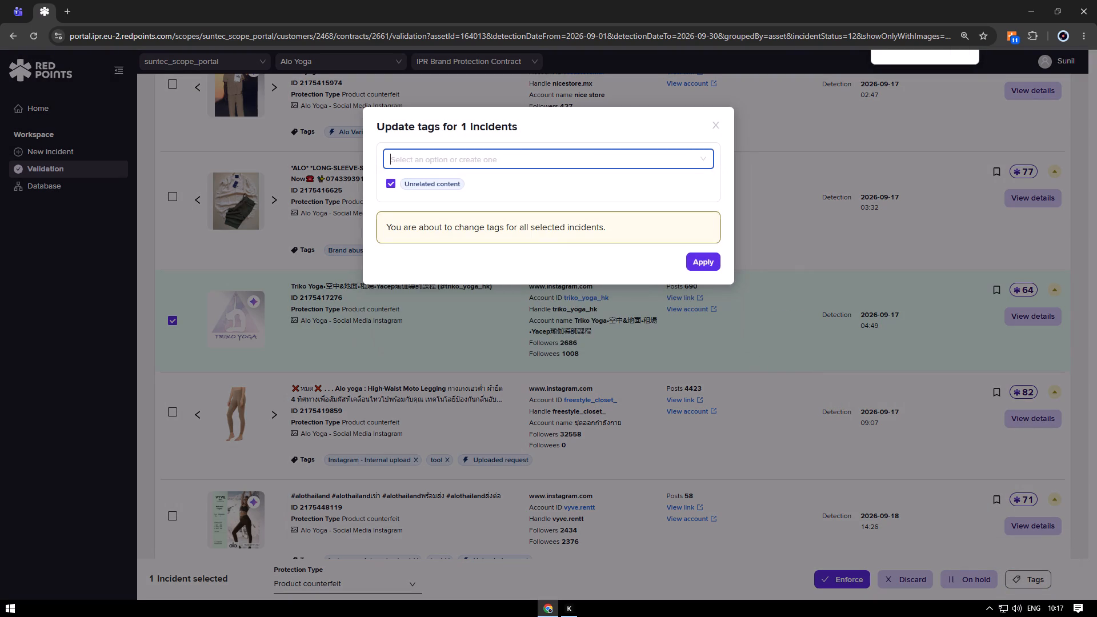
click(703, 266)
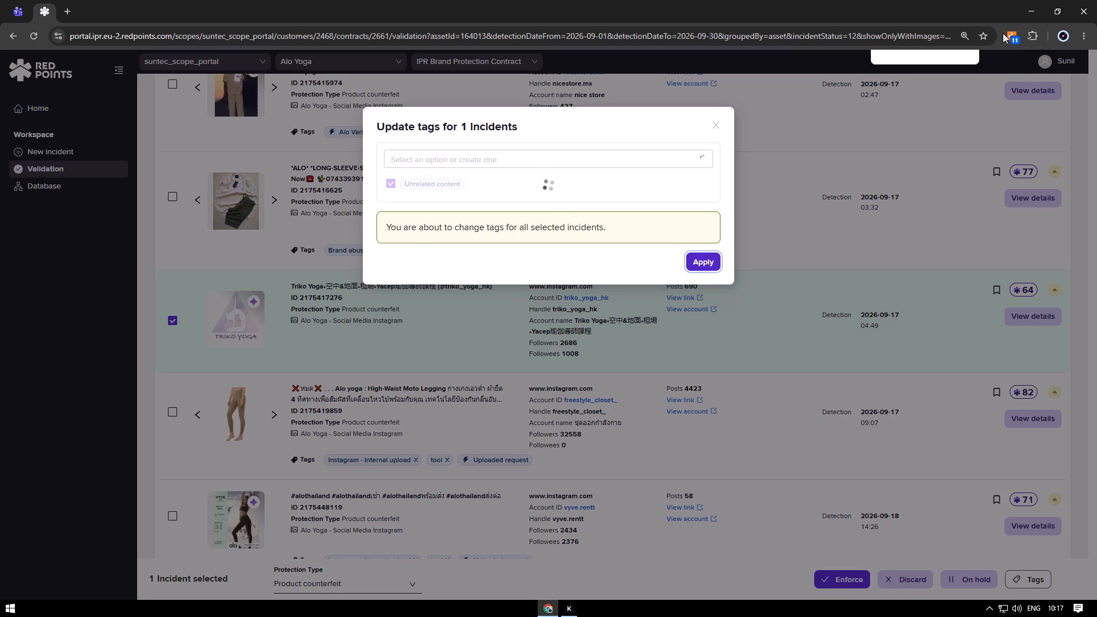
click(1003, 33)
click(167, 313)
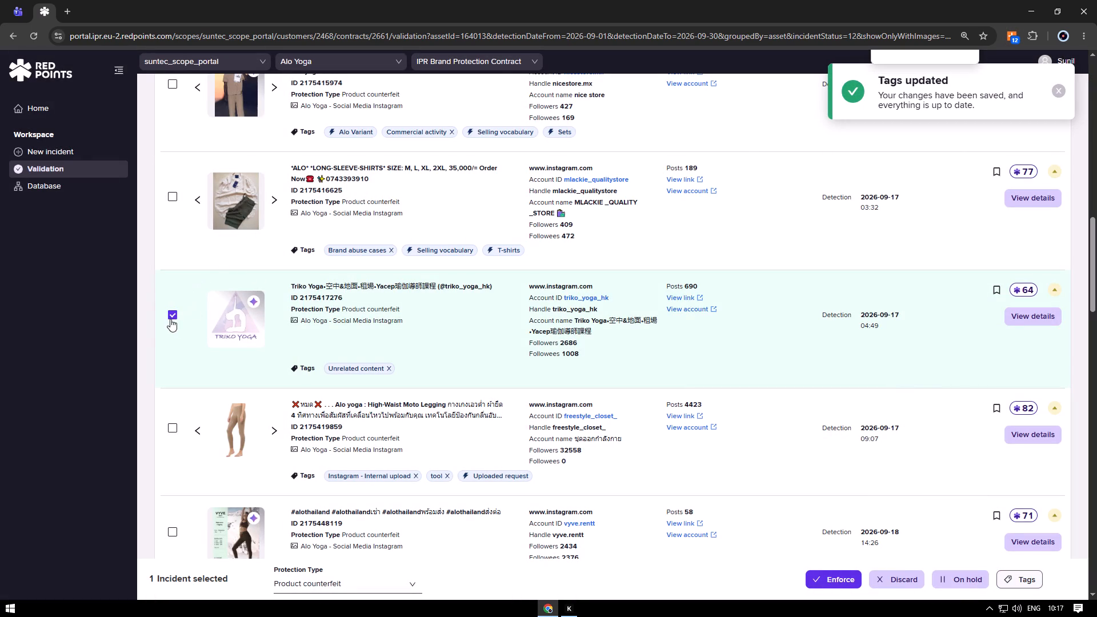
click(171, 317)
click(173, 430)
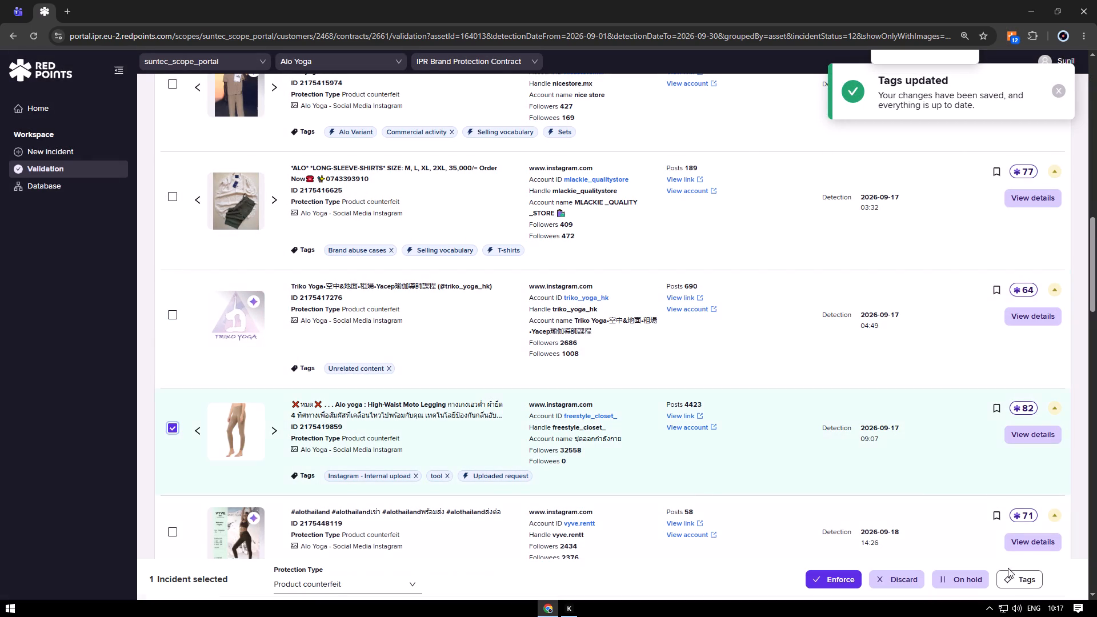
click(1026, 579)
click(305, 314)
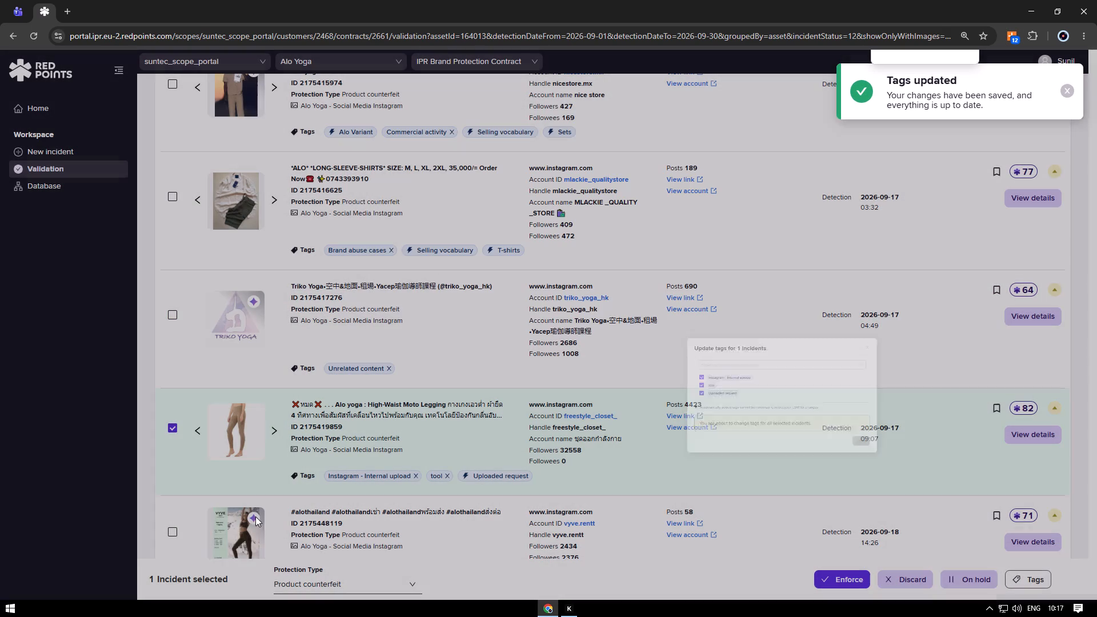
click(238, 532)
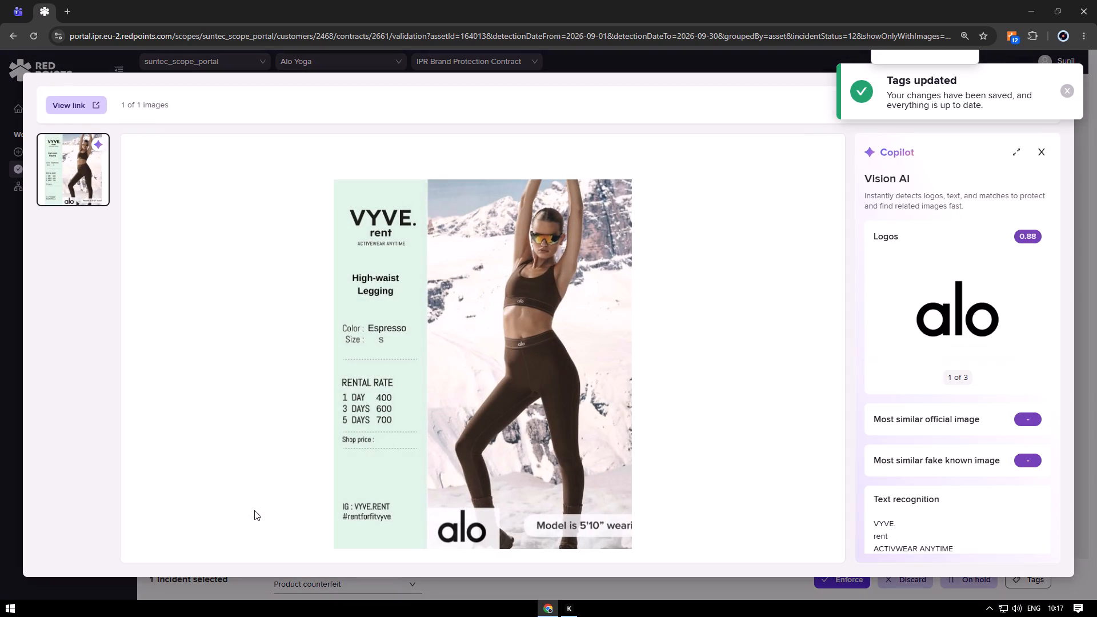
key(Escape)
scroll(245, 523, down, 2)
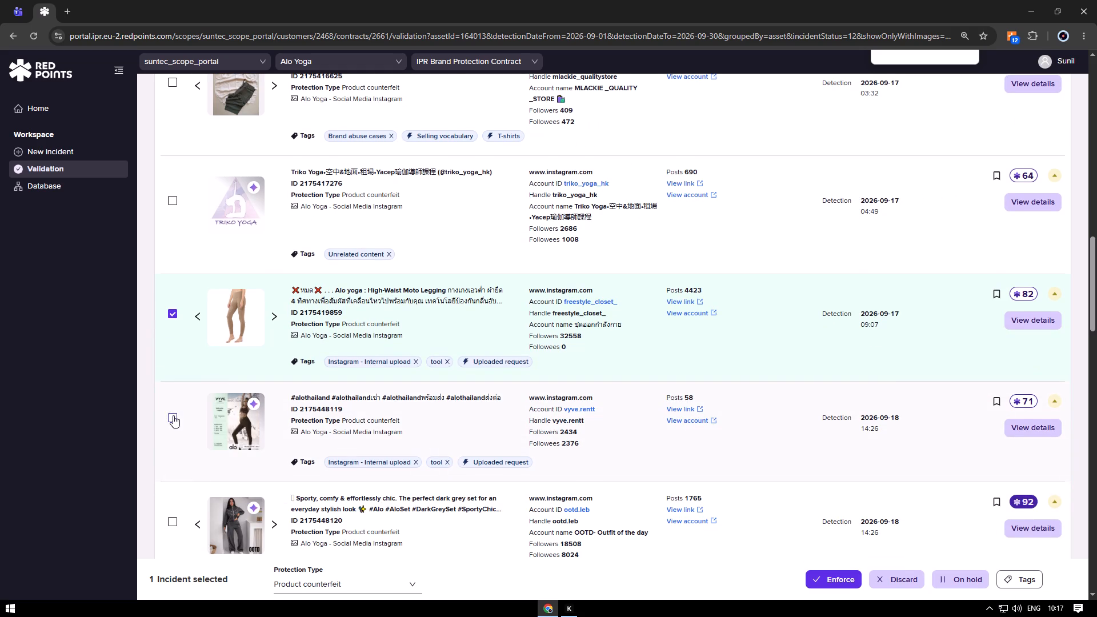
click(173, 415)
scroll(220, 515, down, 2)
click(226, 415)
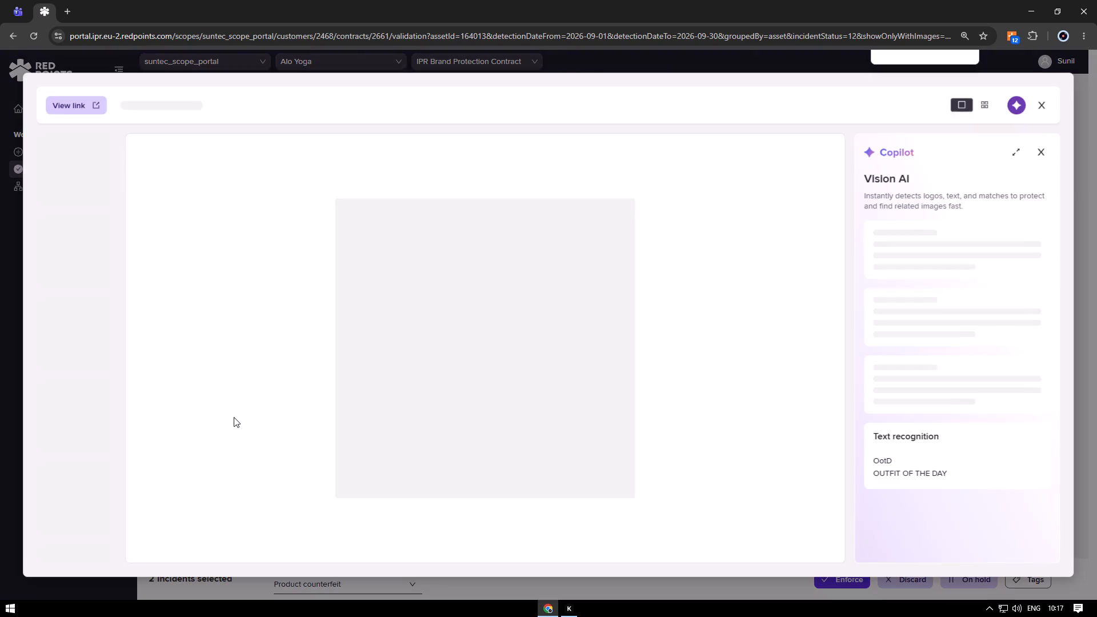
key(Escape)
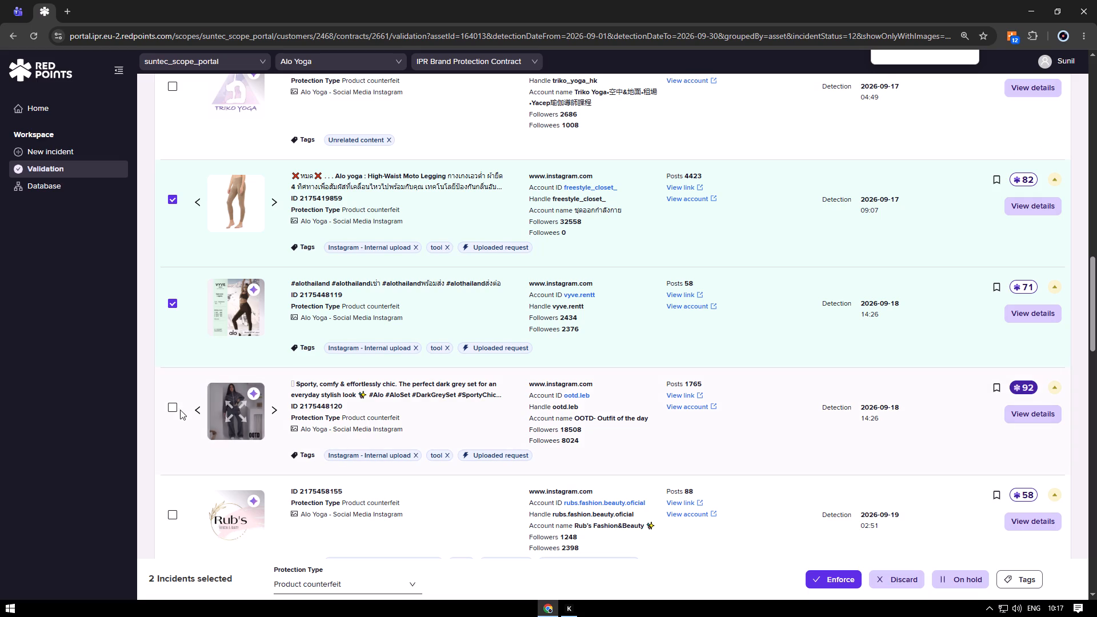
click(175, 403)
Edit the three selected incidents' tags, clearing Instagram - Internal upload, tool and Uploaded request.
click(1019, 578)
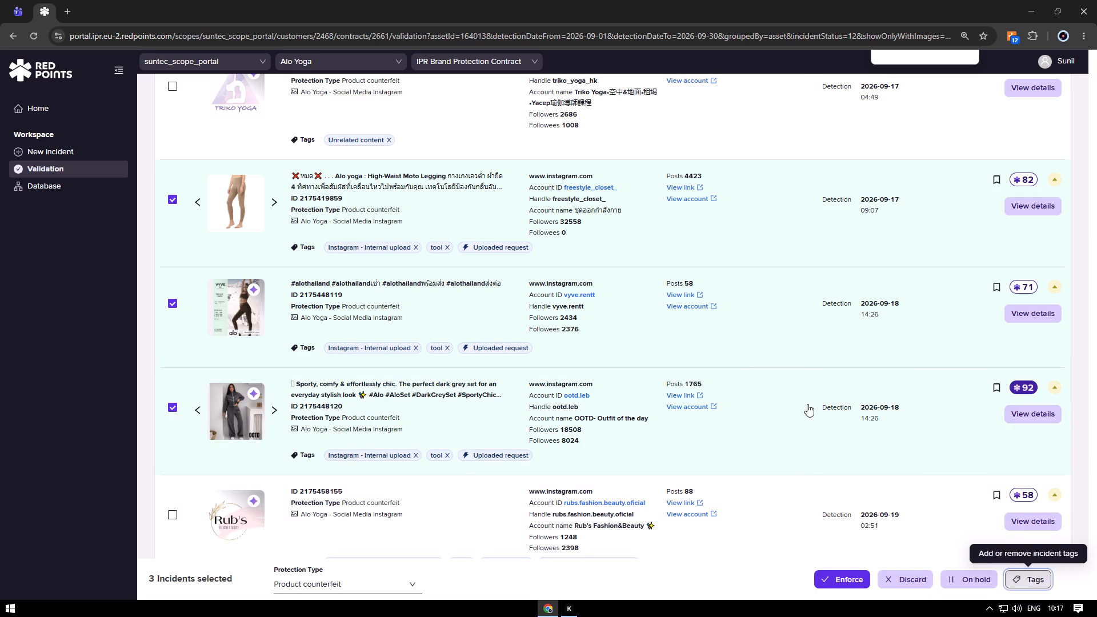
click(408, 184)
click(411, 201)
click(418, 221)
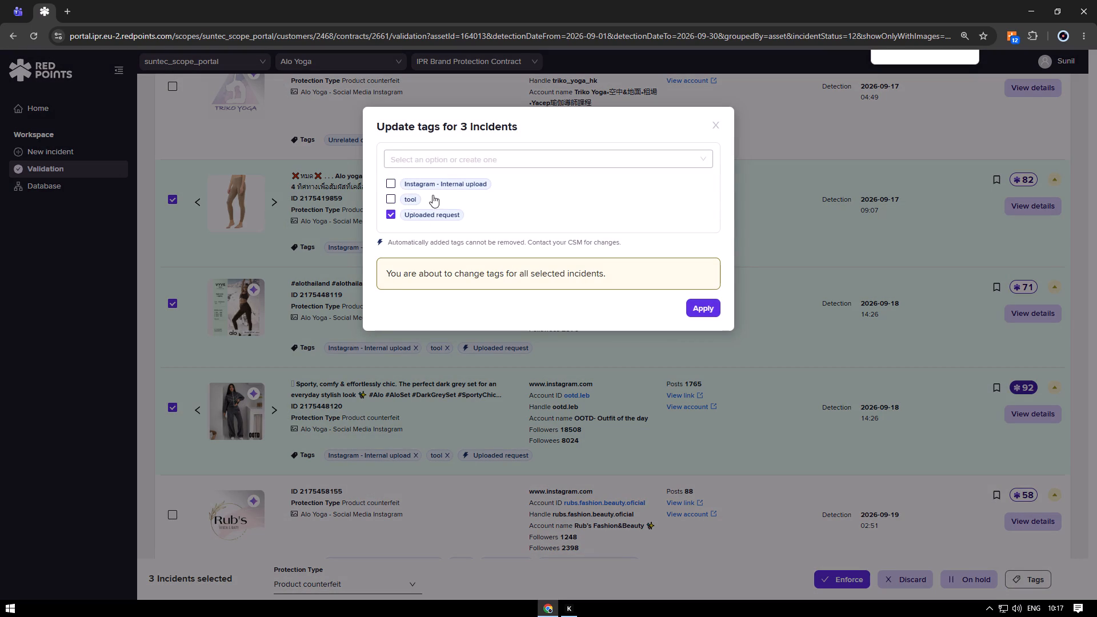
click(435, 212)
Add the Commercial activity tag to the three selected incidents.
click(433, 156)
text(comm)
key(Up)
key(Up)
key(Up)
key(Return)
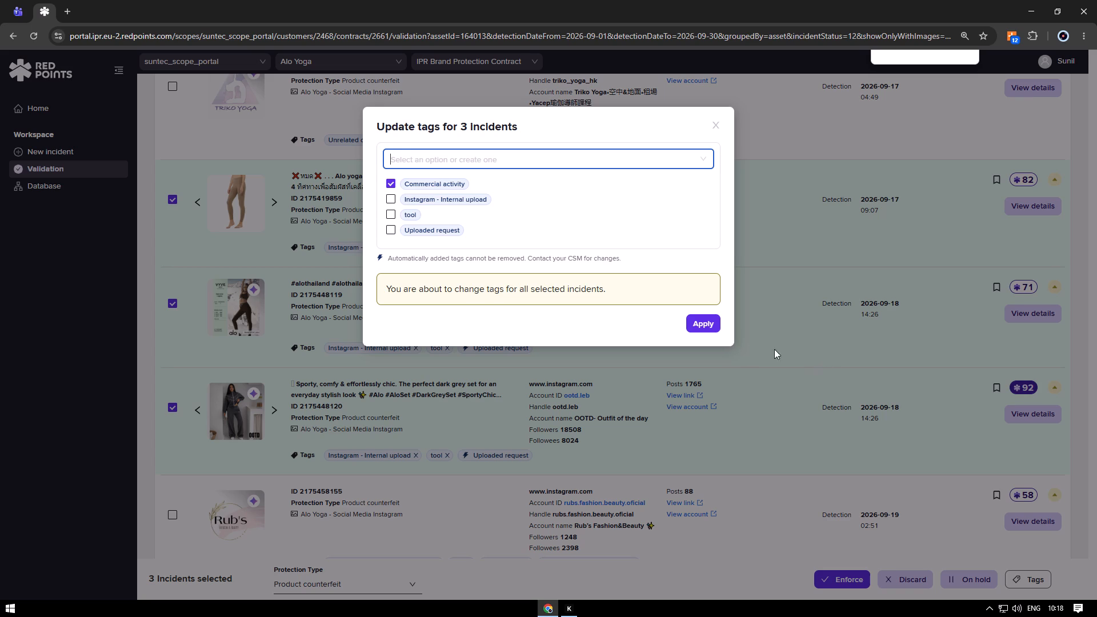
click(710, 326)
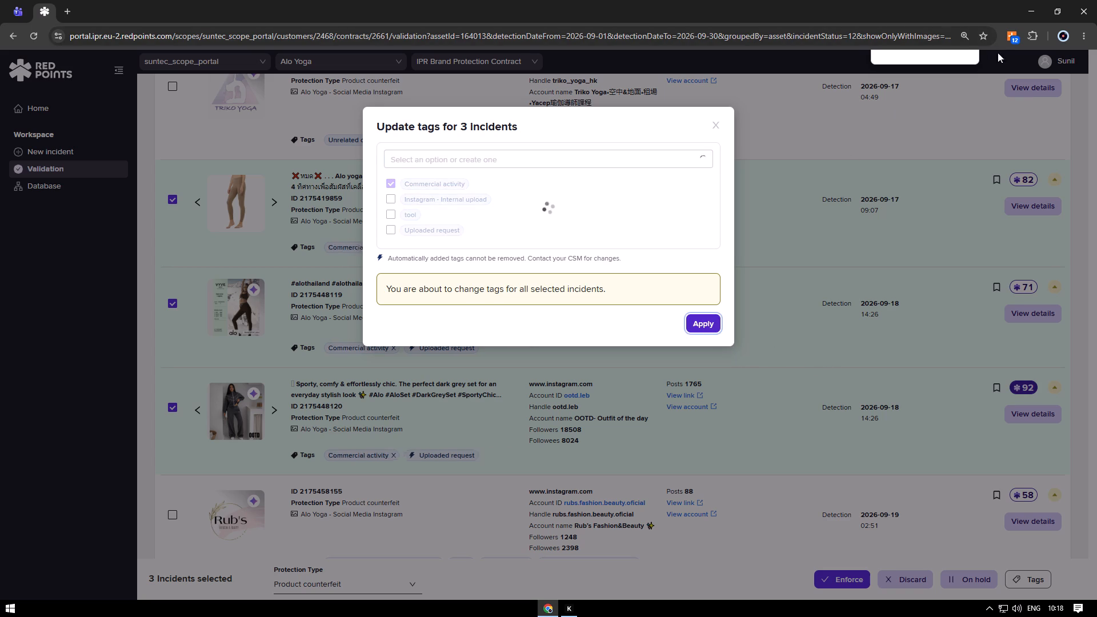
double_click(1004, 45)
click(1006, 43)
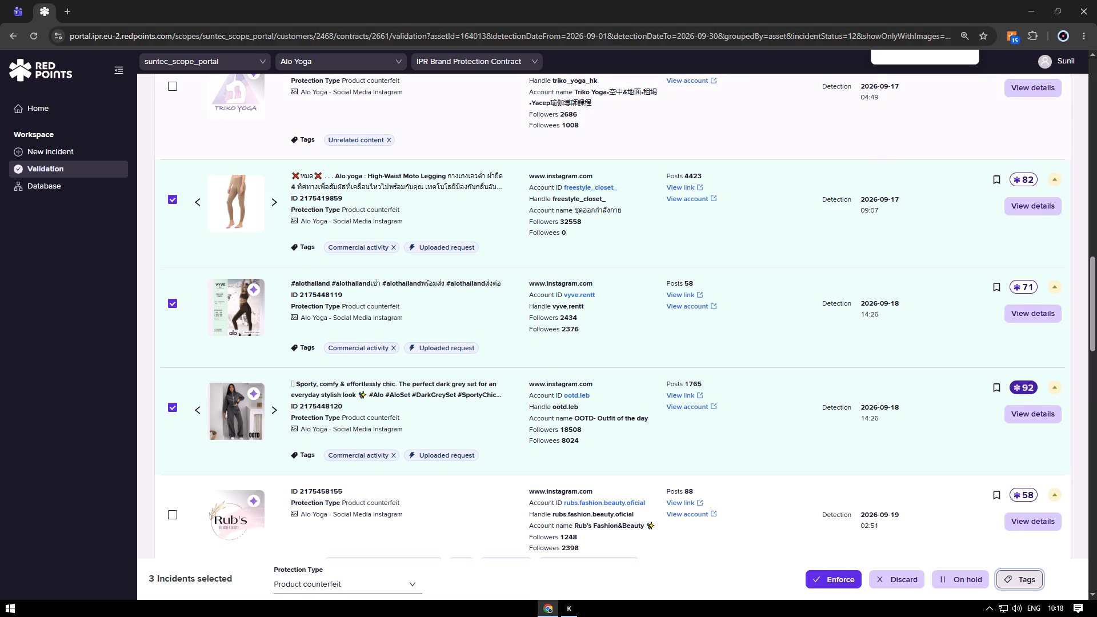
click(171, 198)
click(174, 297)
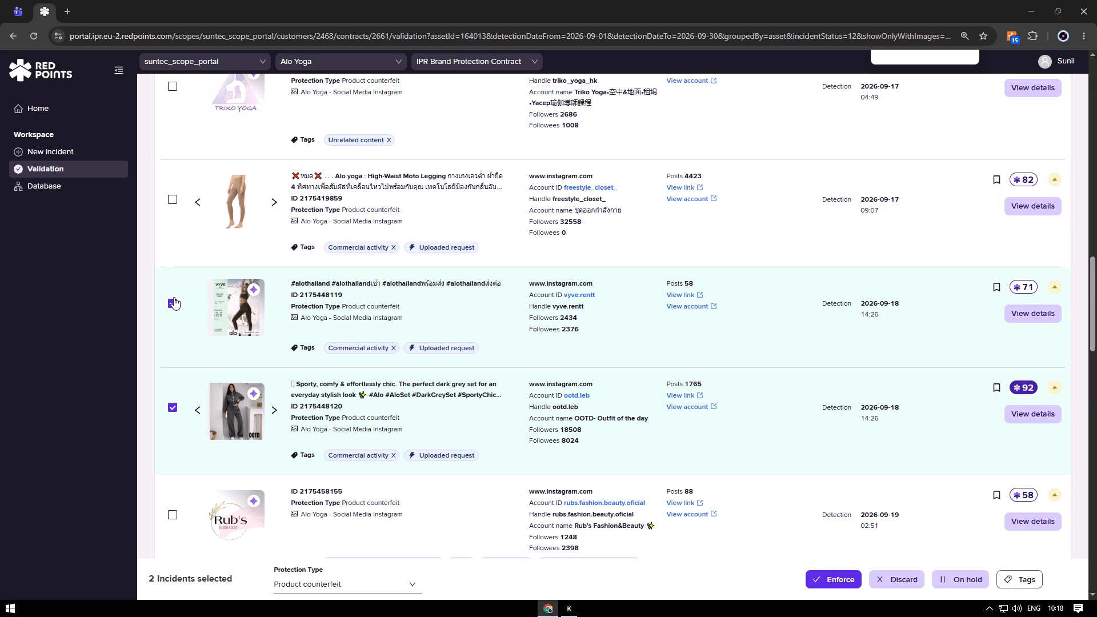
click(171, 406)
scroll(263, 398, down, 4)
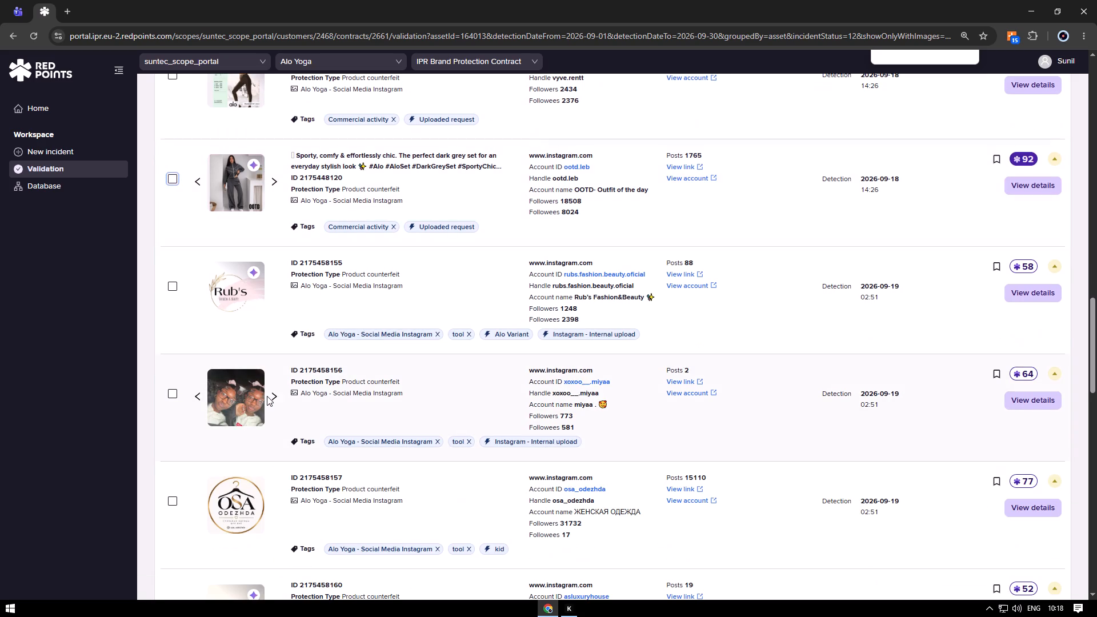
click(174, 283)
click(170, 392)
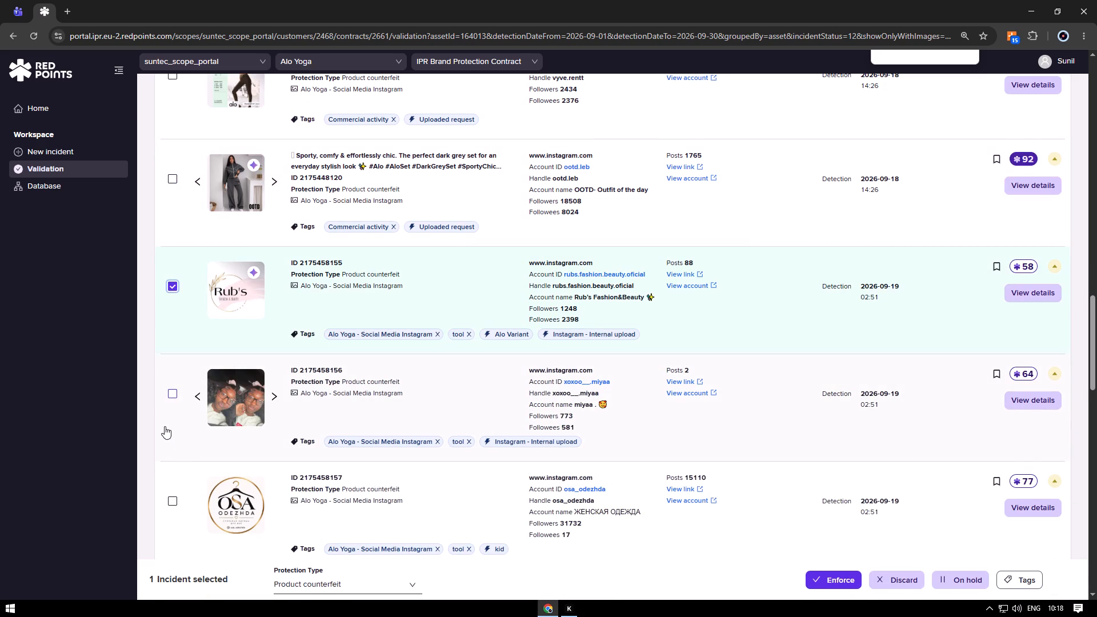
scroll(165, 438, down, 2)
click(171, 388)
scroll(171, 388, down, 4)
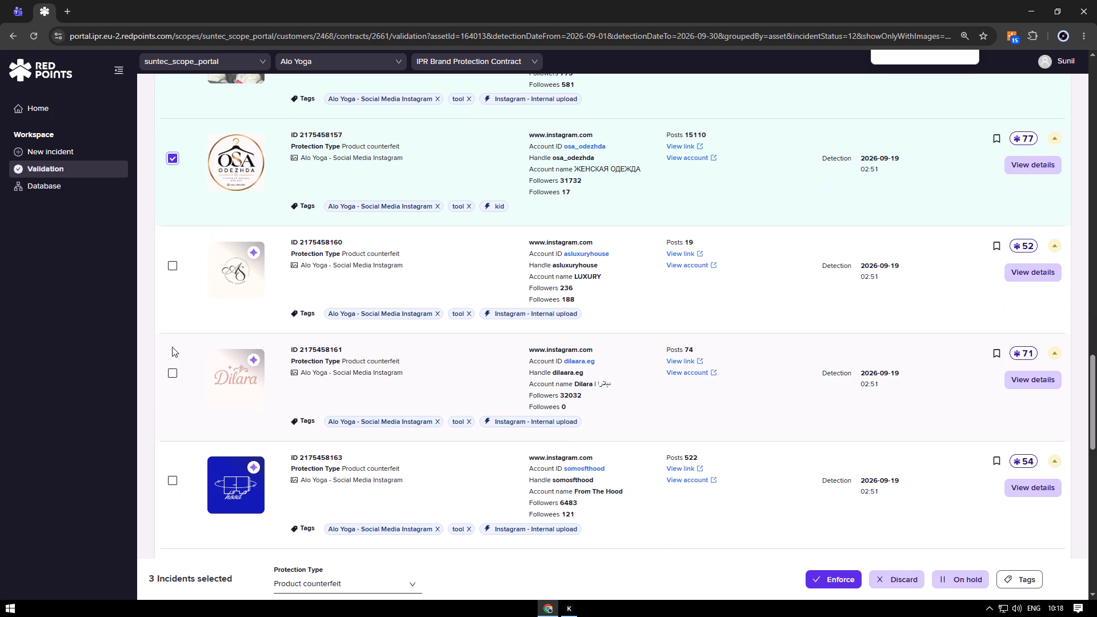
click(172, 377)
click(170, 266)
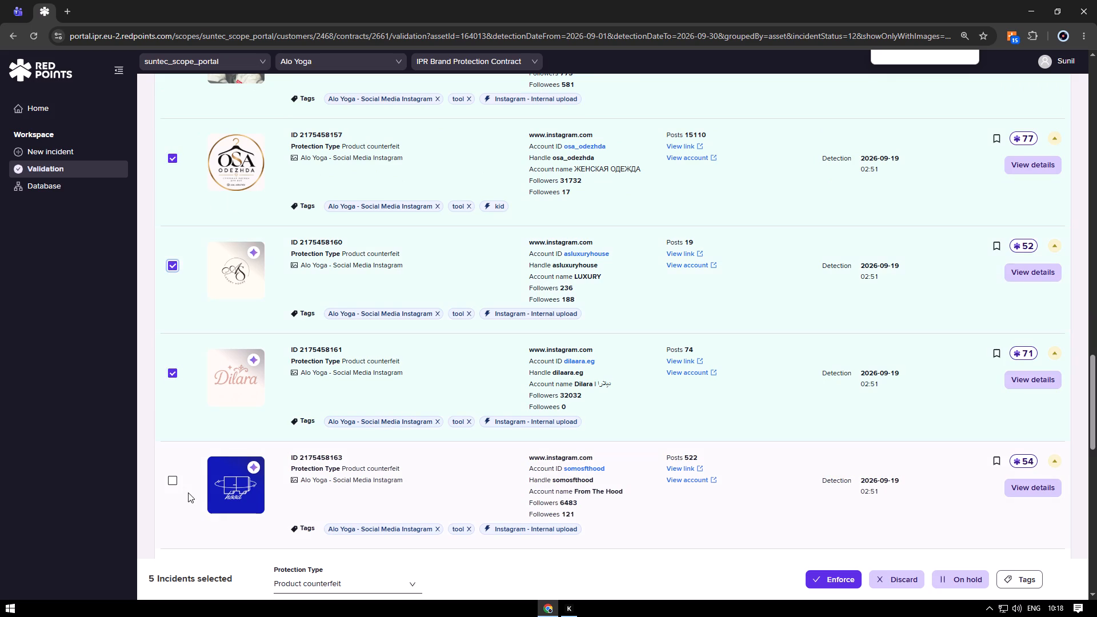
click(172, 480)
scroll(191, 465, down, 4)
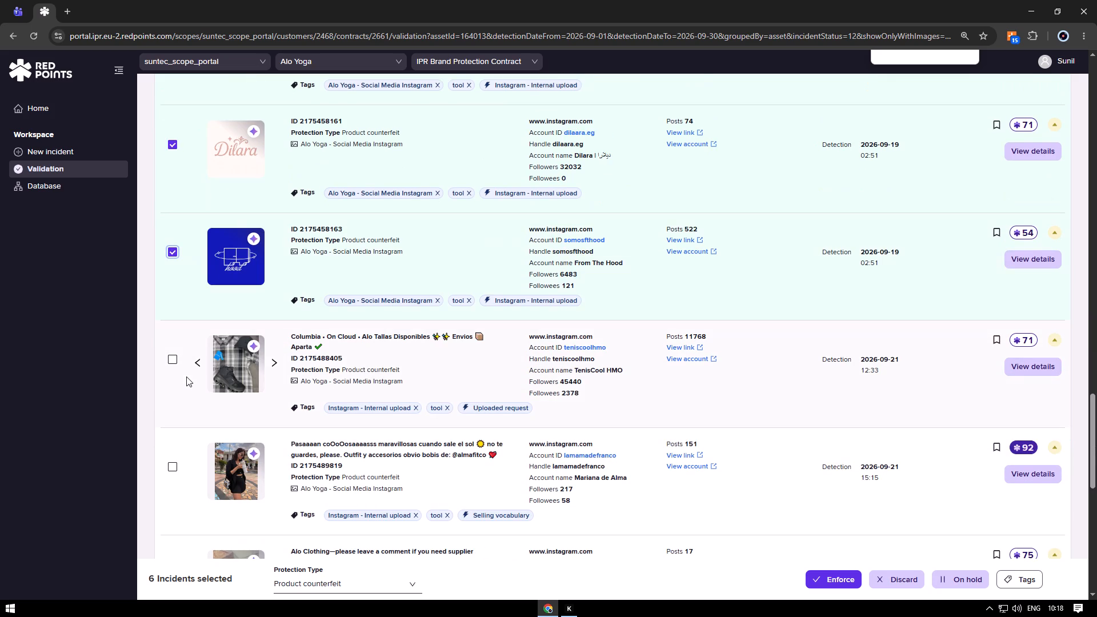
scroll(193, 412, down, 8)
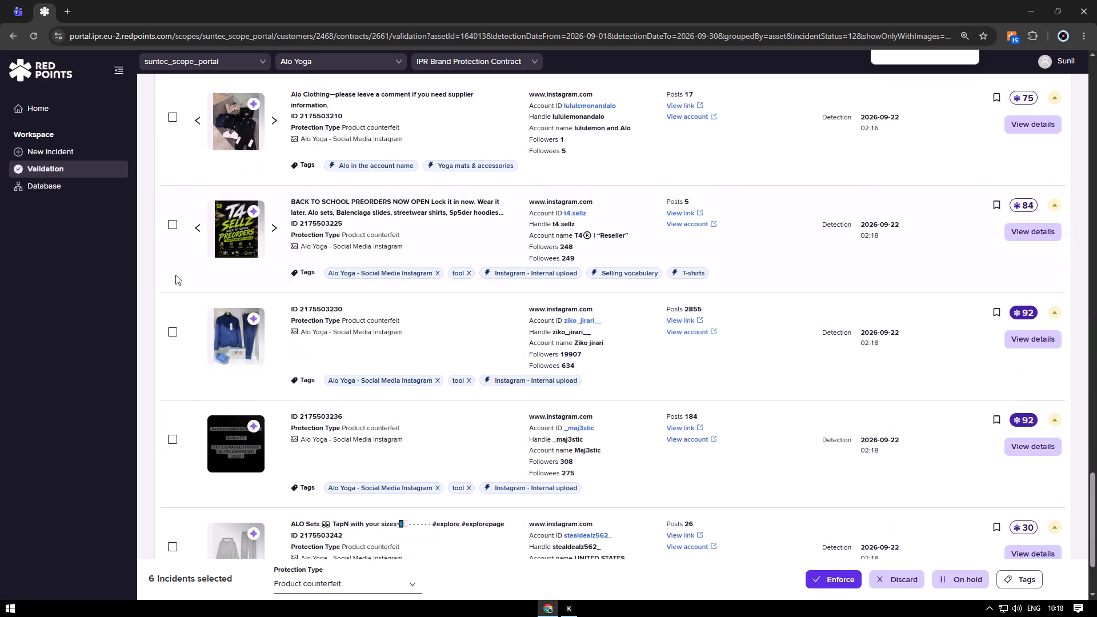
click(176, 222)
click(173, 437)
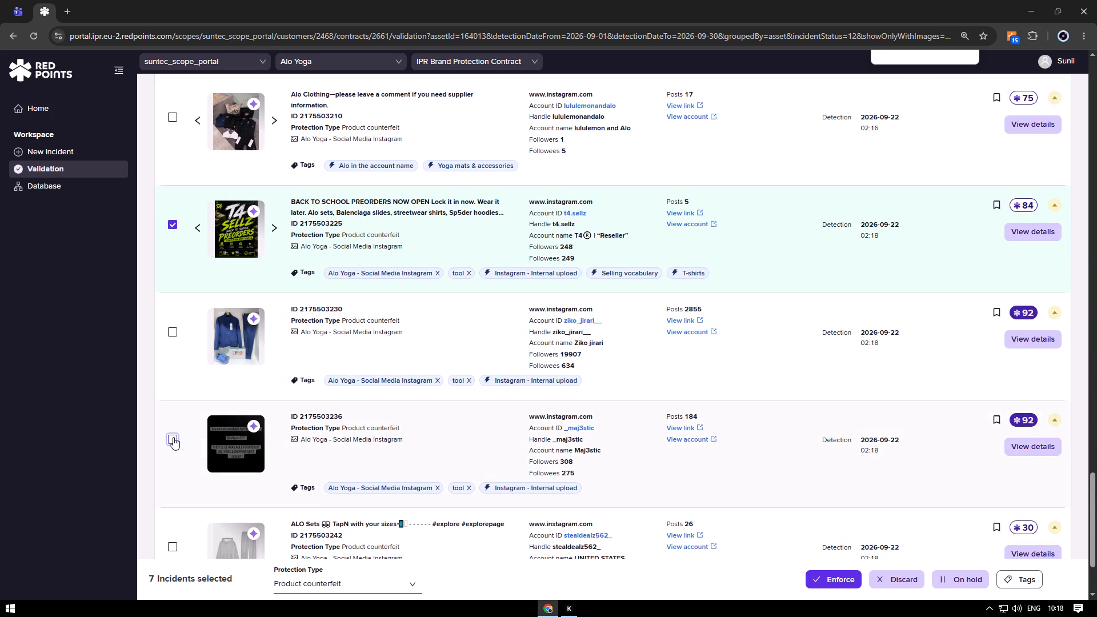
scroll(173, 437, down, 8)
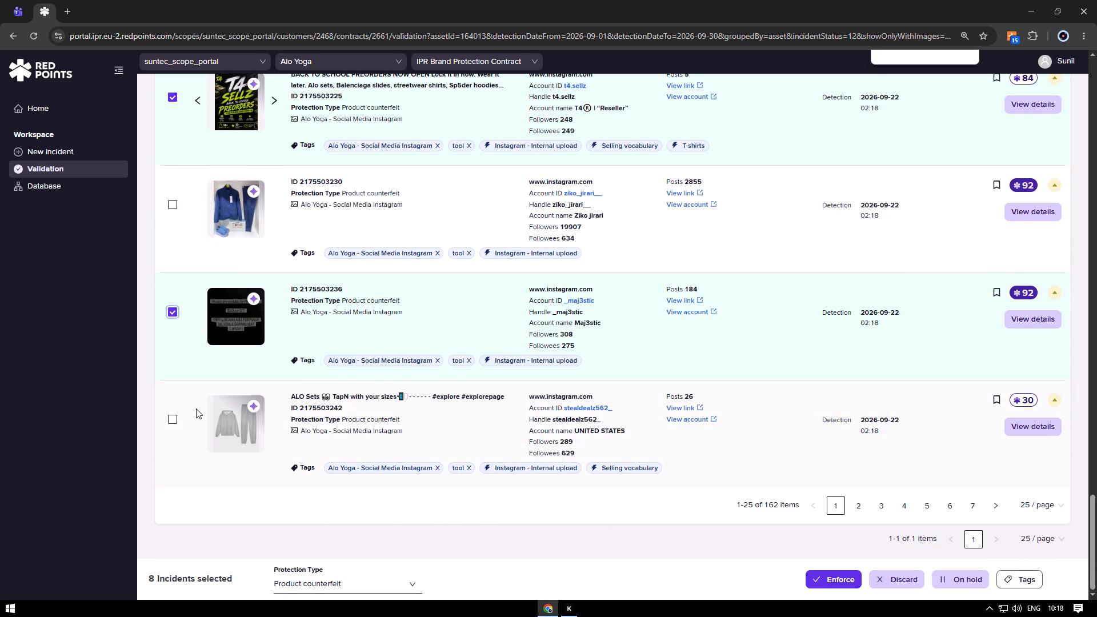
click(231, 430)
click(0, 391)
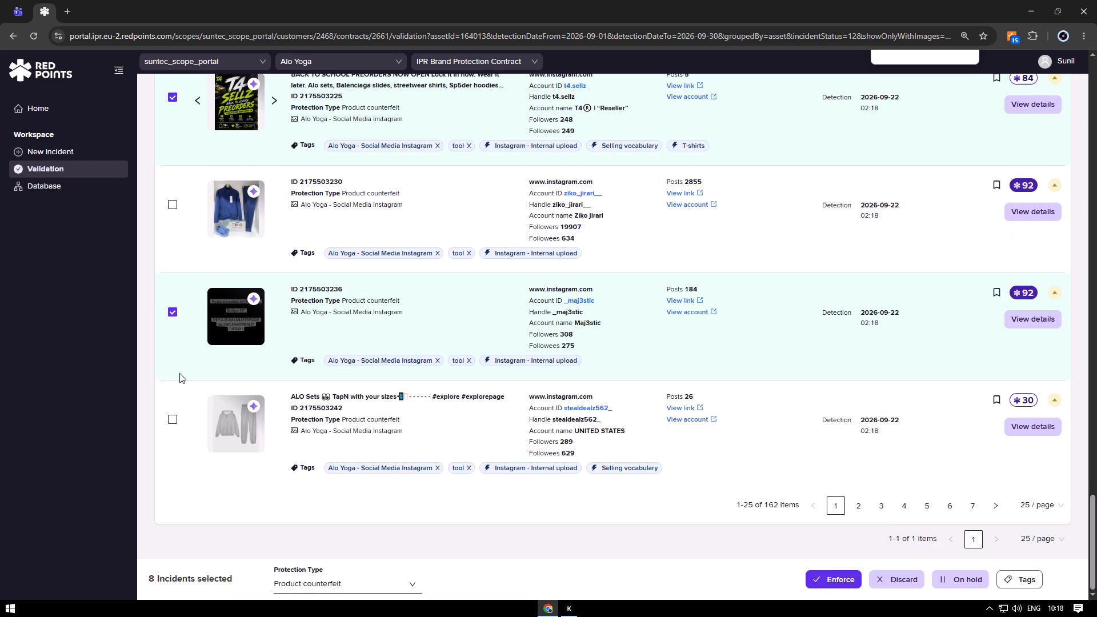
scroll(179, 373, up, 2)
click(237, 330)
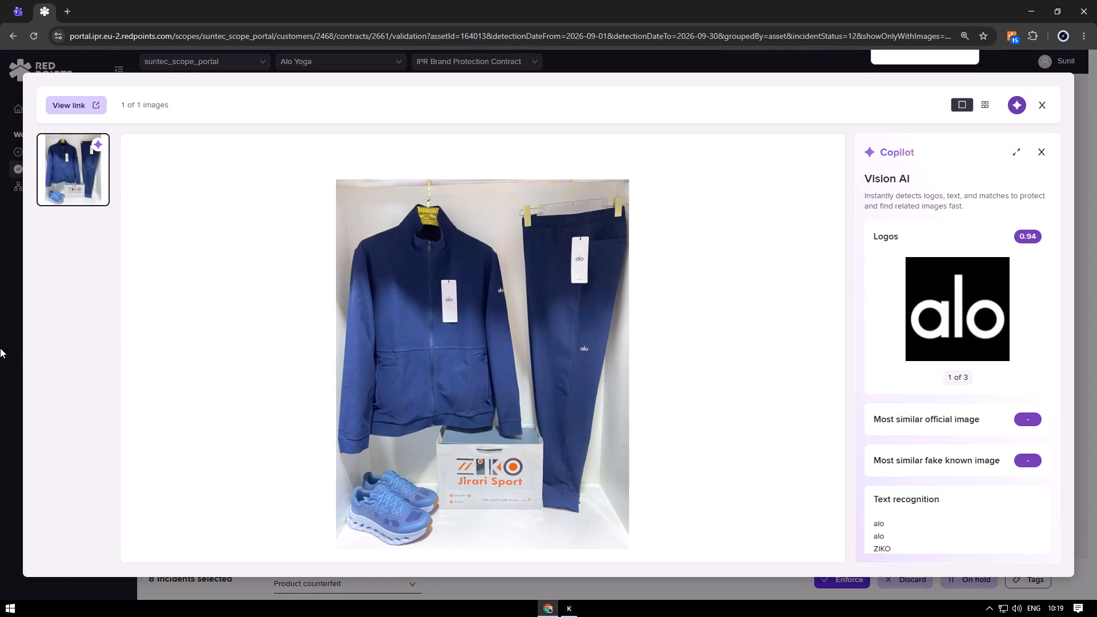
click(0, 348)
scroll(336, 377, up, 3)
click(249, 296)
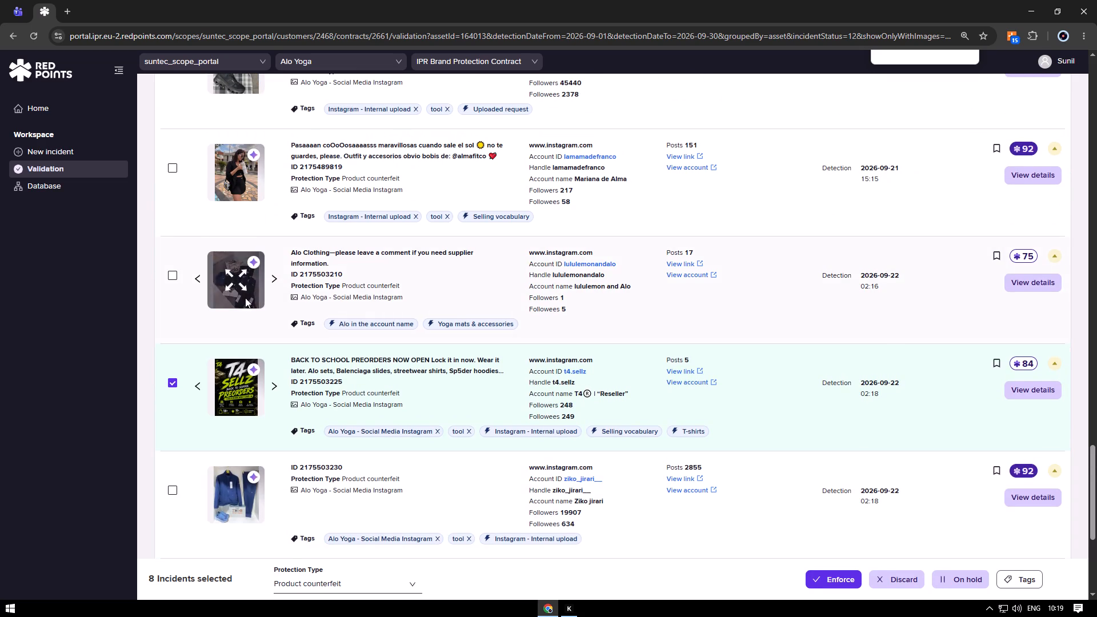
click(0, 298)
scroll(259, 259, up, 2)
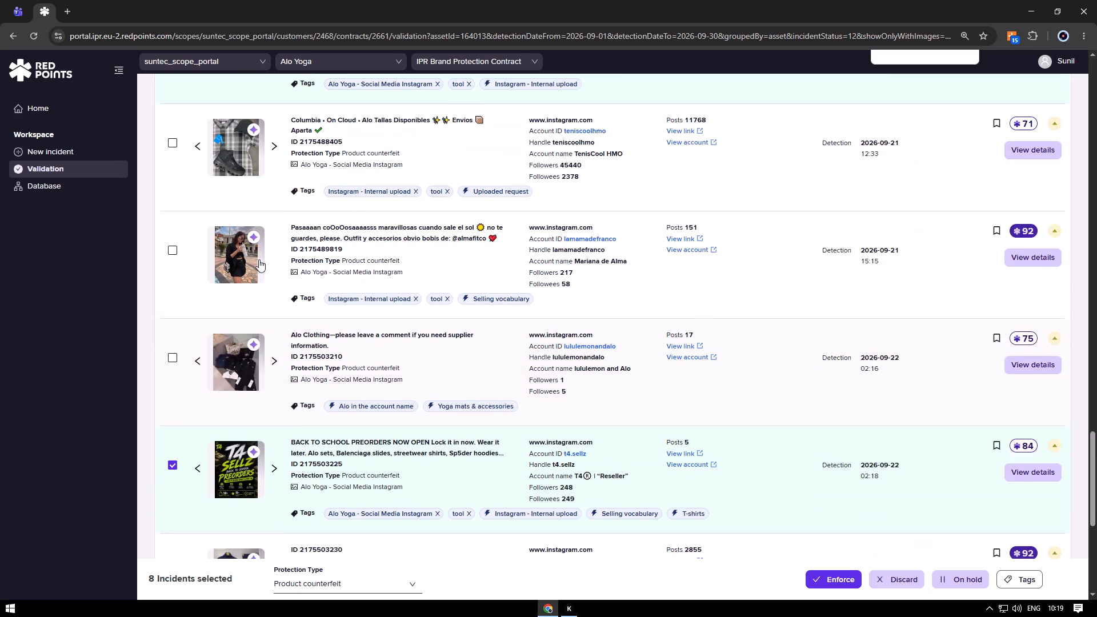
click(240, 281)
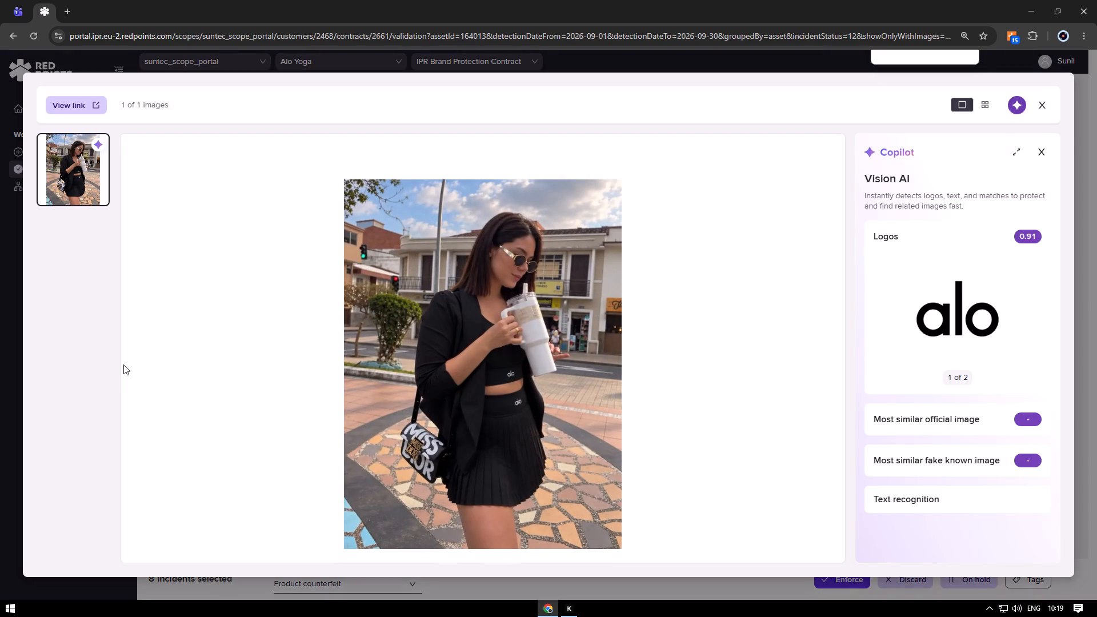
click(0, 332)
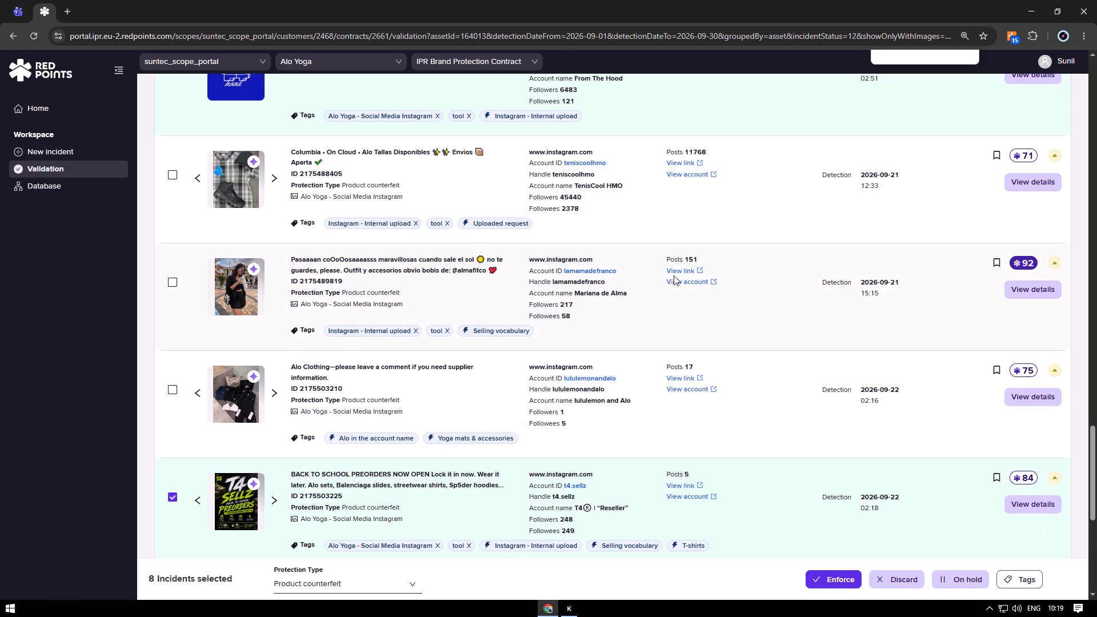
click(685, 283)
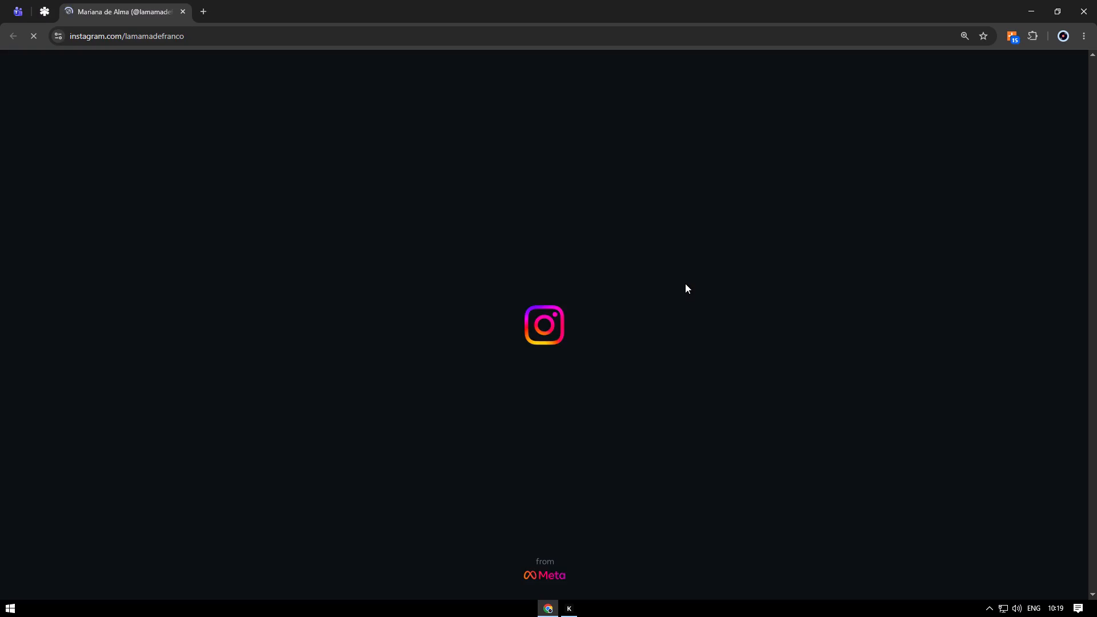
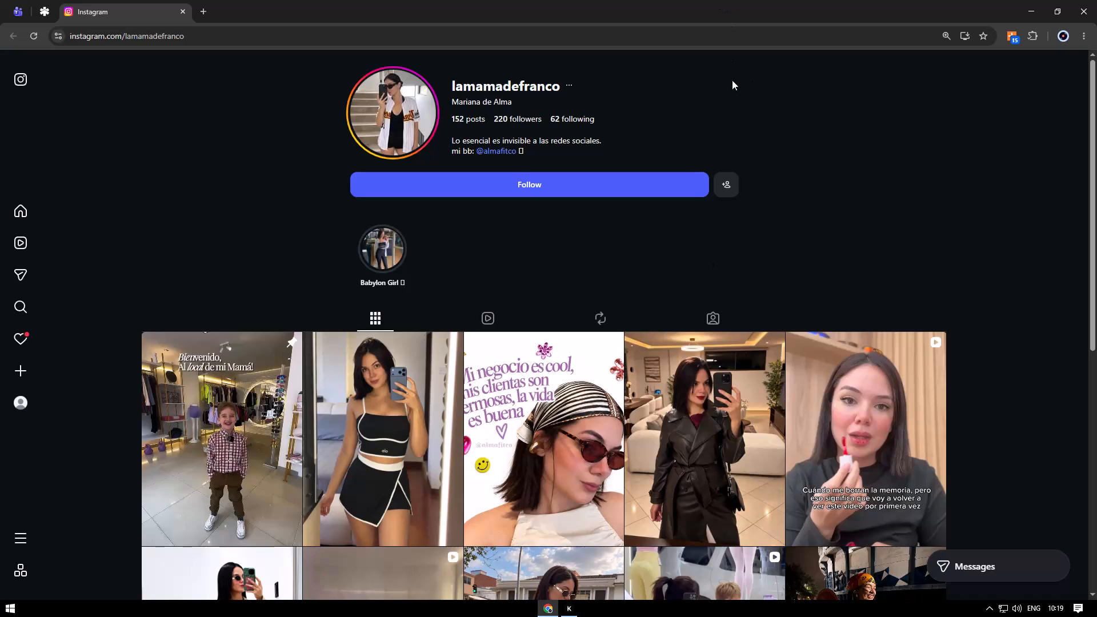
right_click(746, 99)
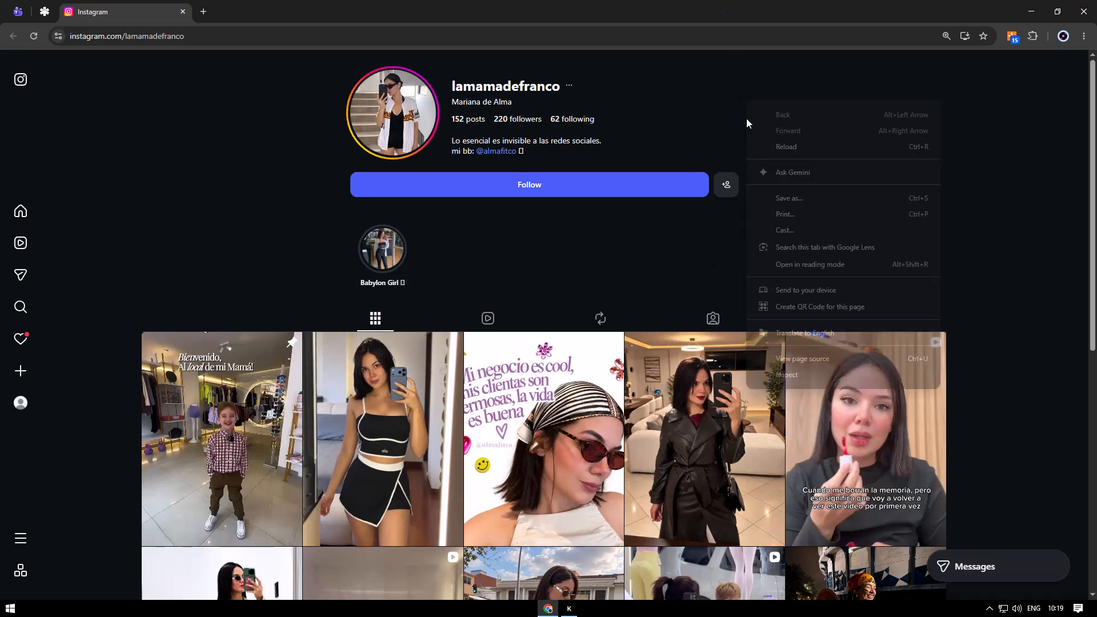
click(799, 339)
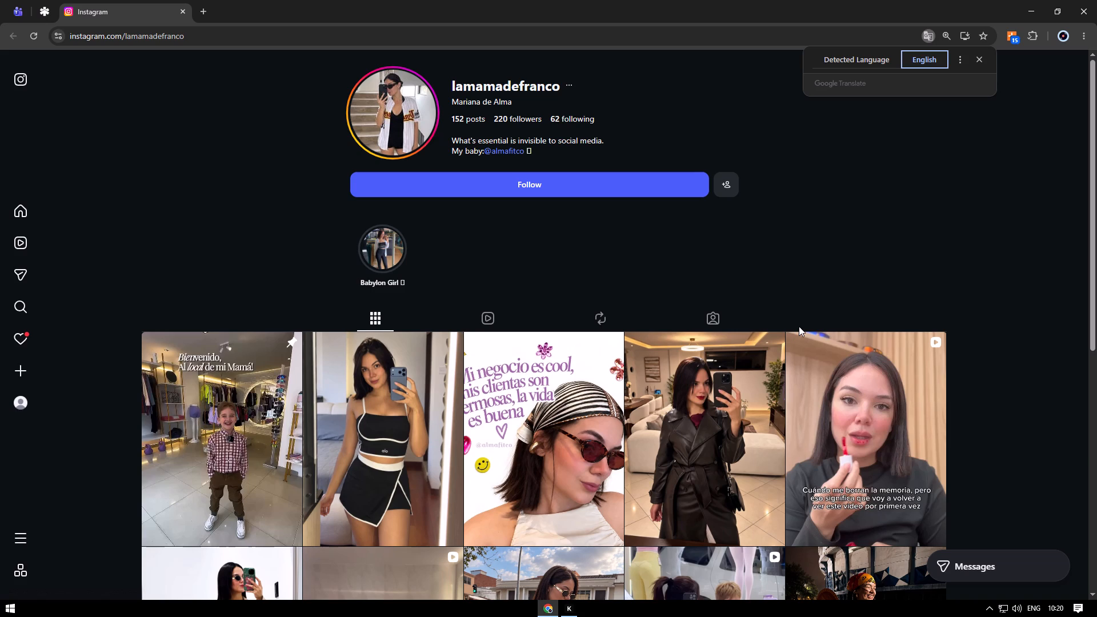
scroll(605, 307, down, 4)
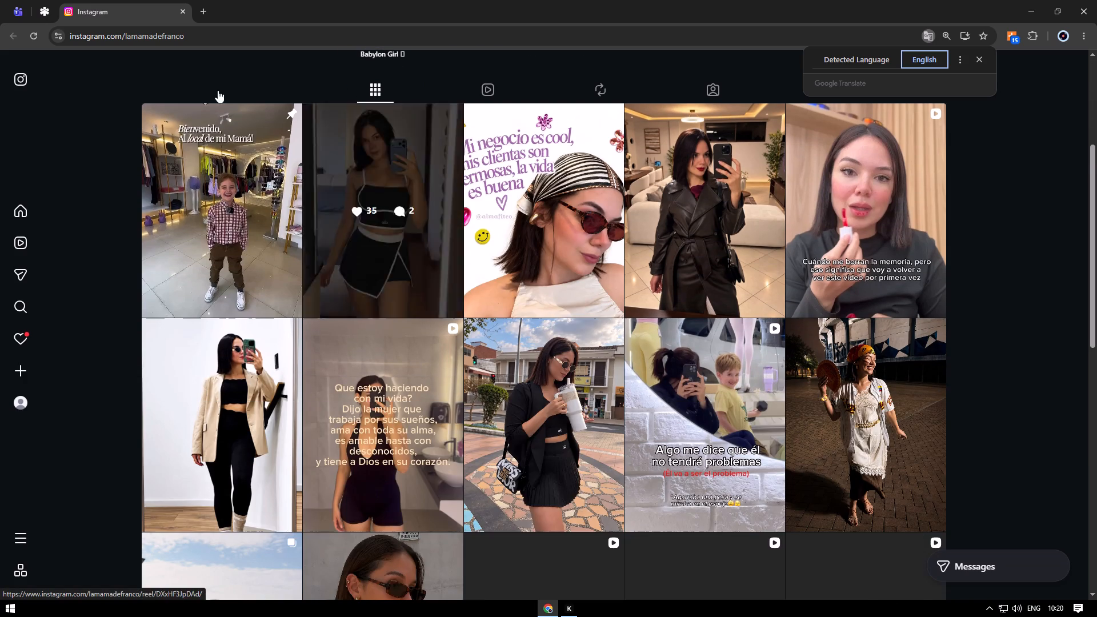
middle_click(152, 0)
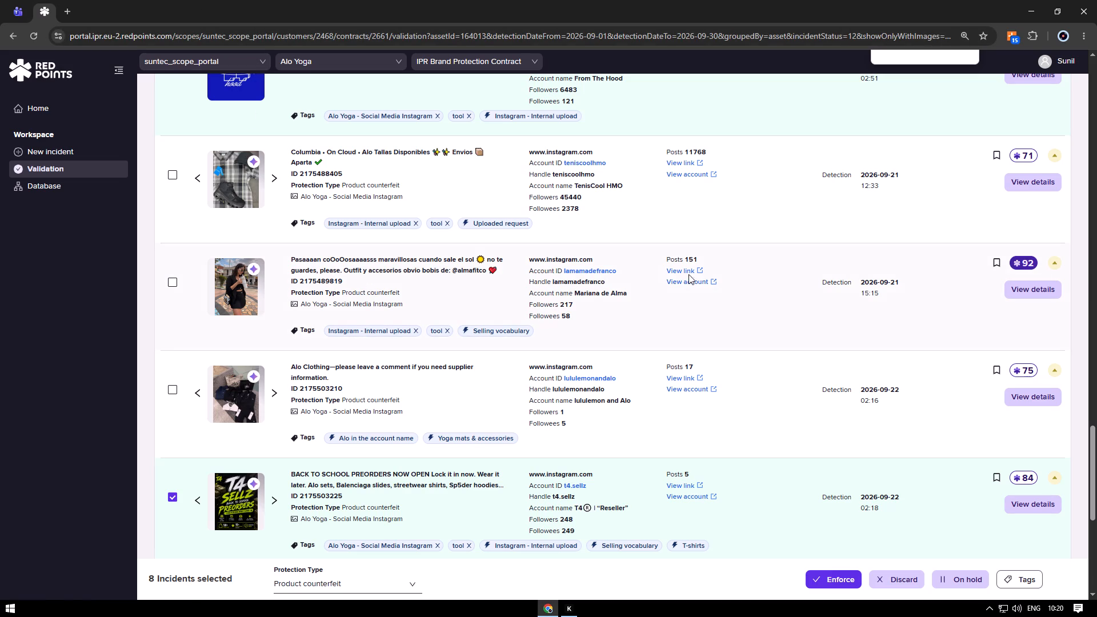
click(670, 274)
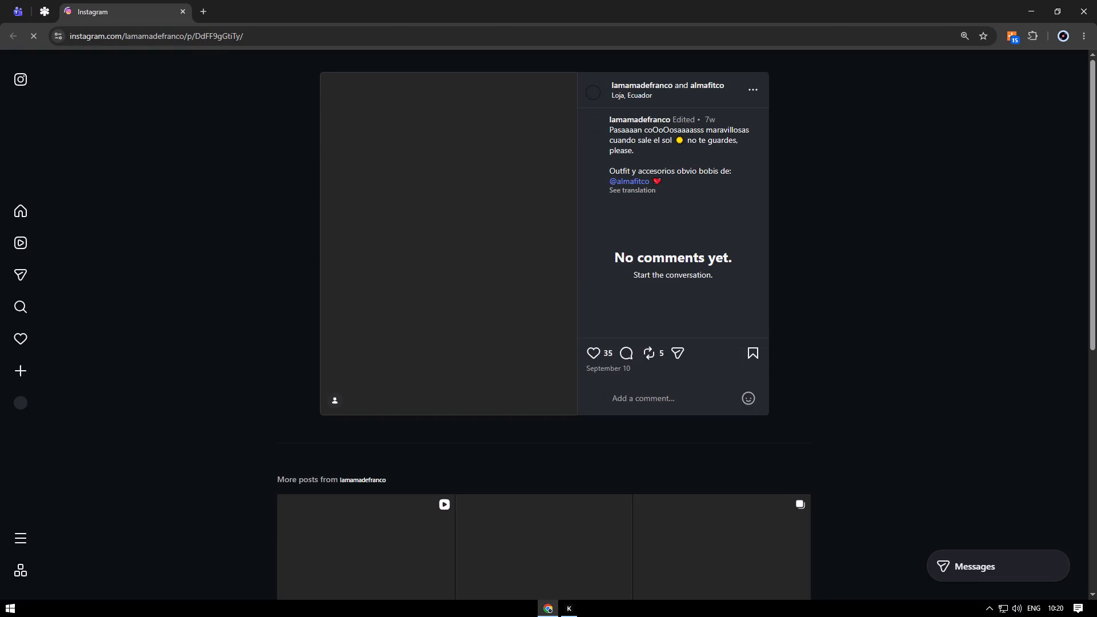
click(638, 187)
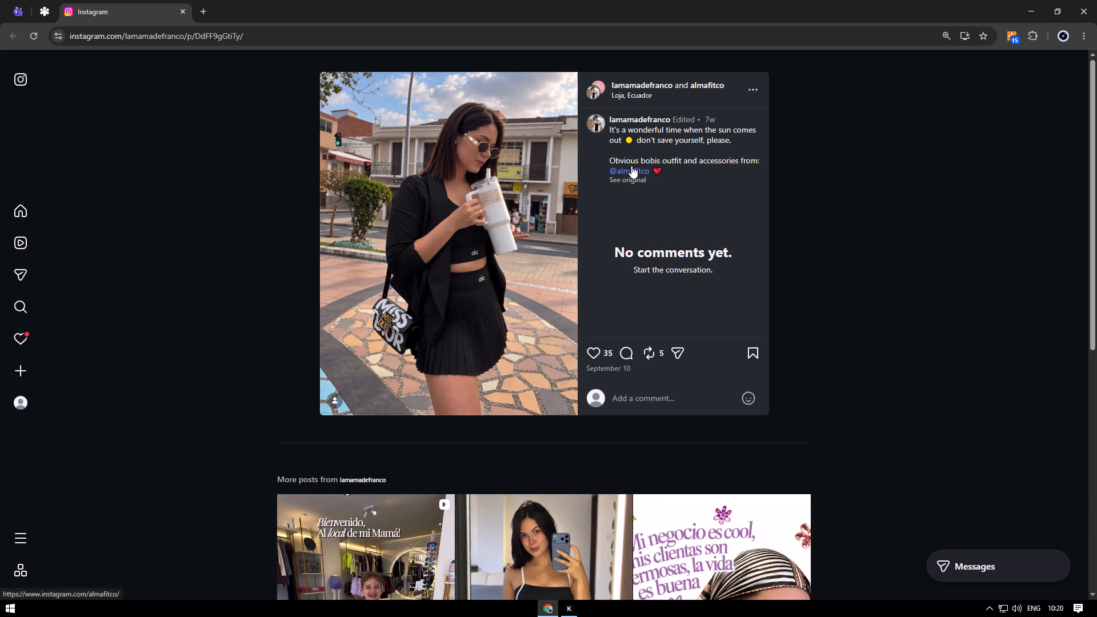
click(133, 0)
middle_click(133, 0)
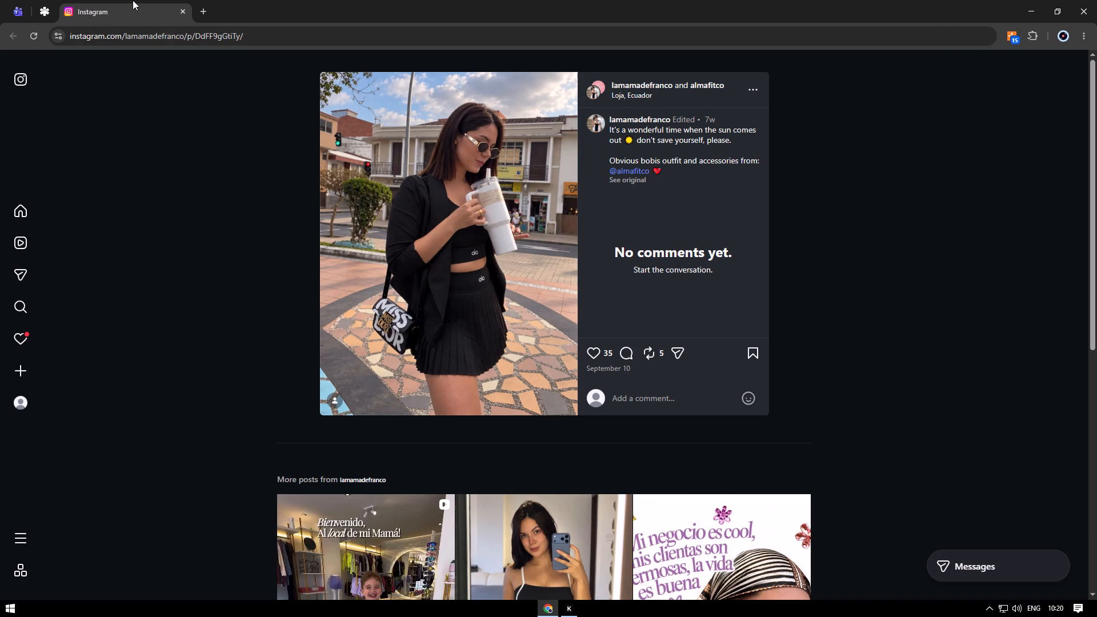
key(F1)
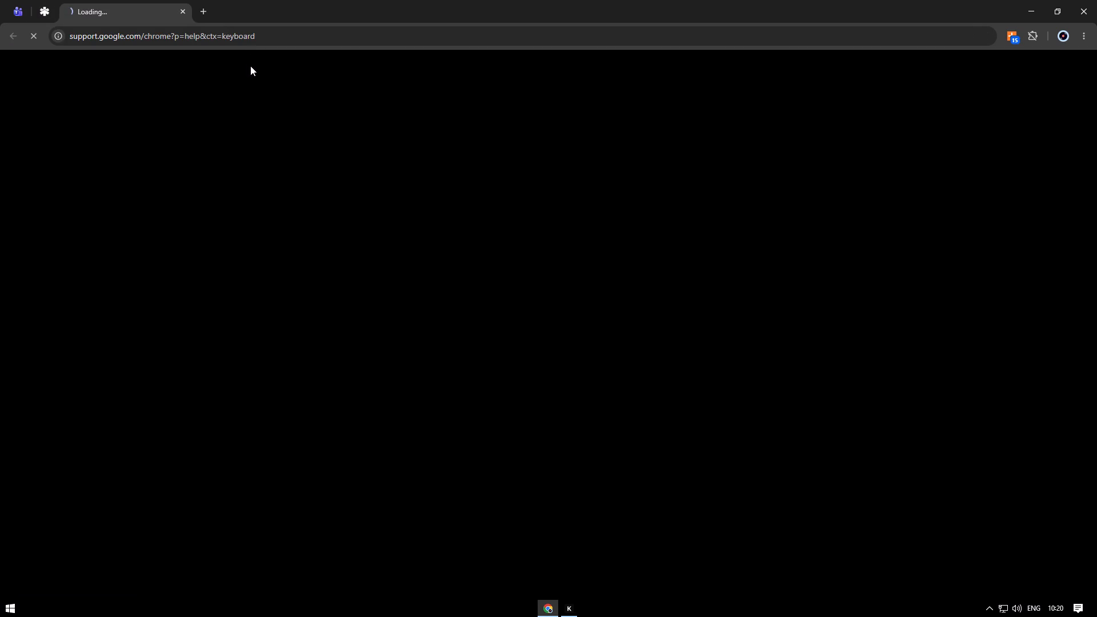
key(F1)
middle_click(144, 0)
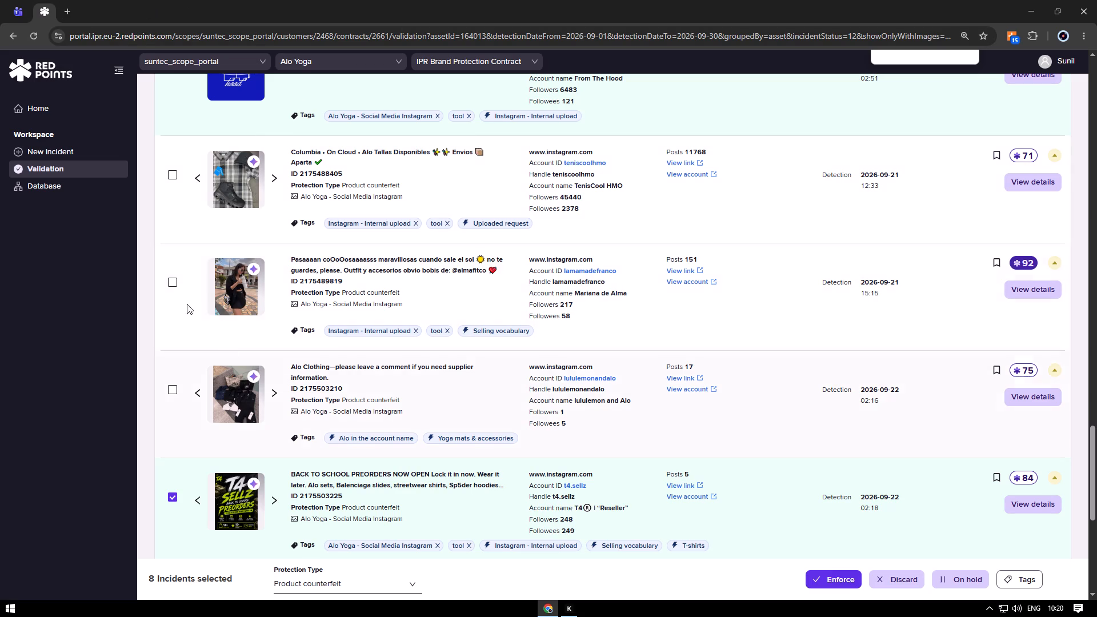
click(175, 283)
scroll(223, 403, up, 3)
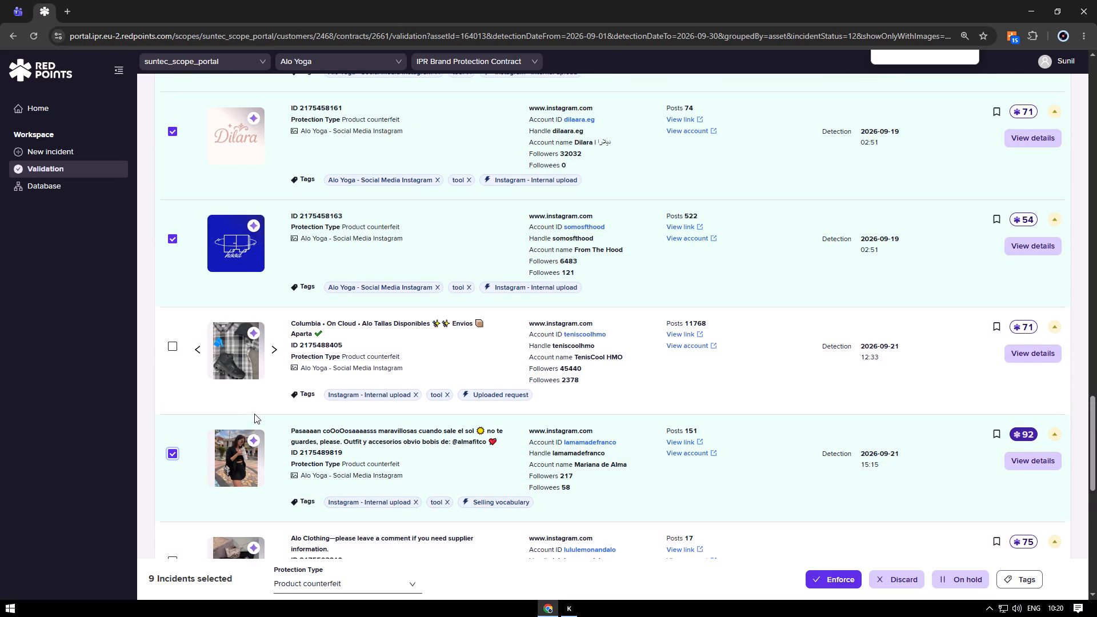
scroll(254, 412, up, 1)
click(245, 411)
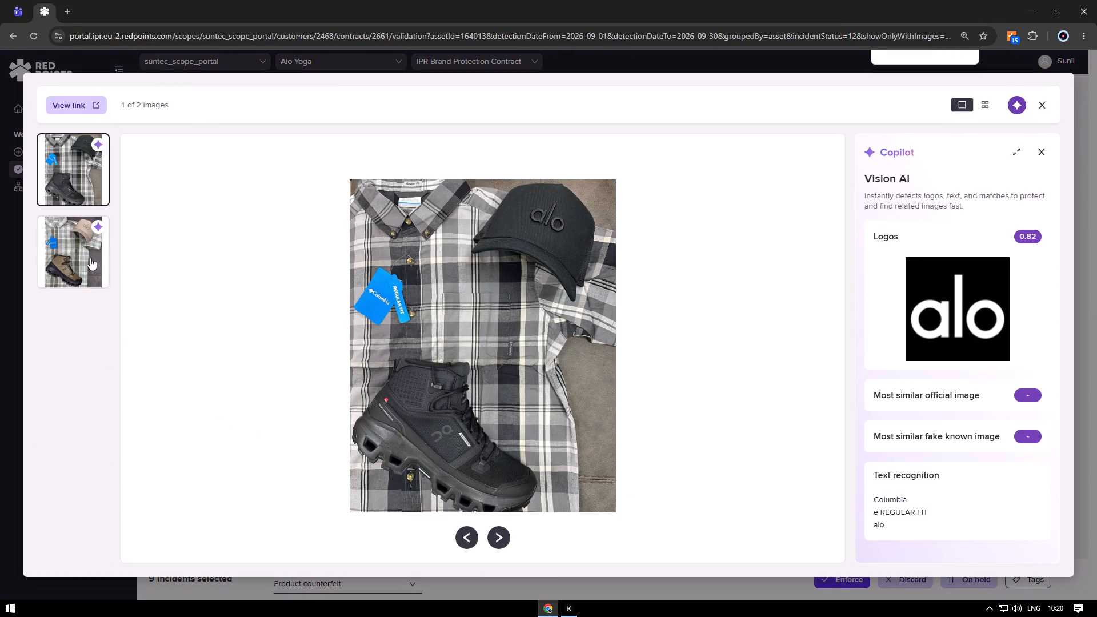
click(90, 258)
key(Escape)
scroll(214, 380, up, 6)
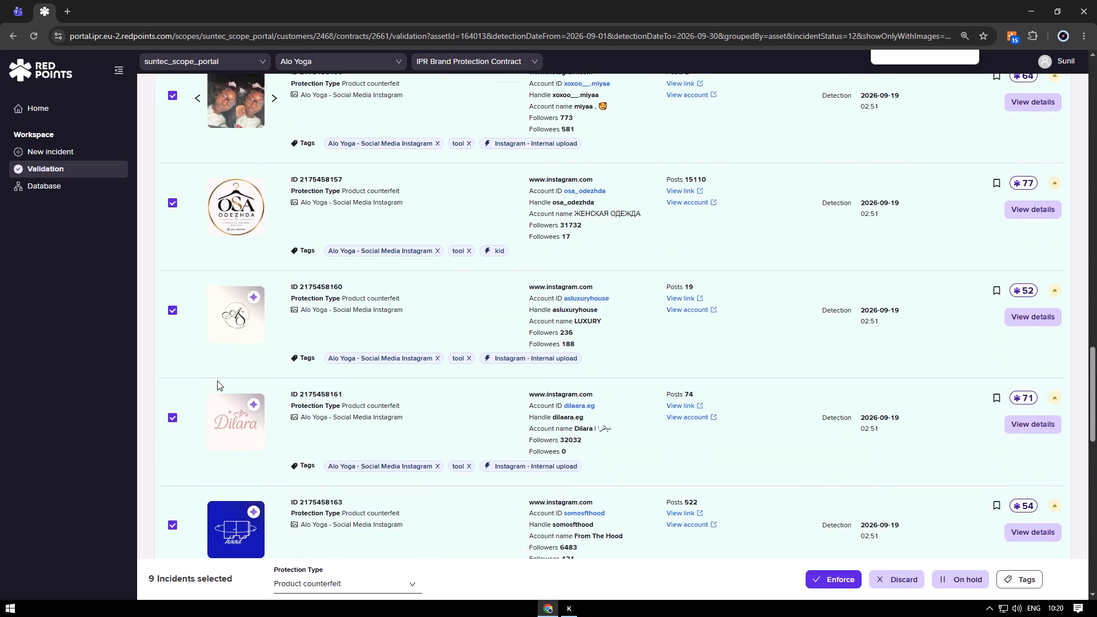
scroll(217, 380, up, 5)
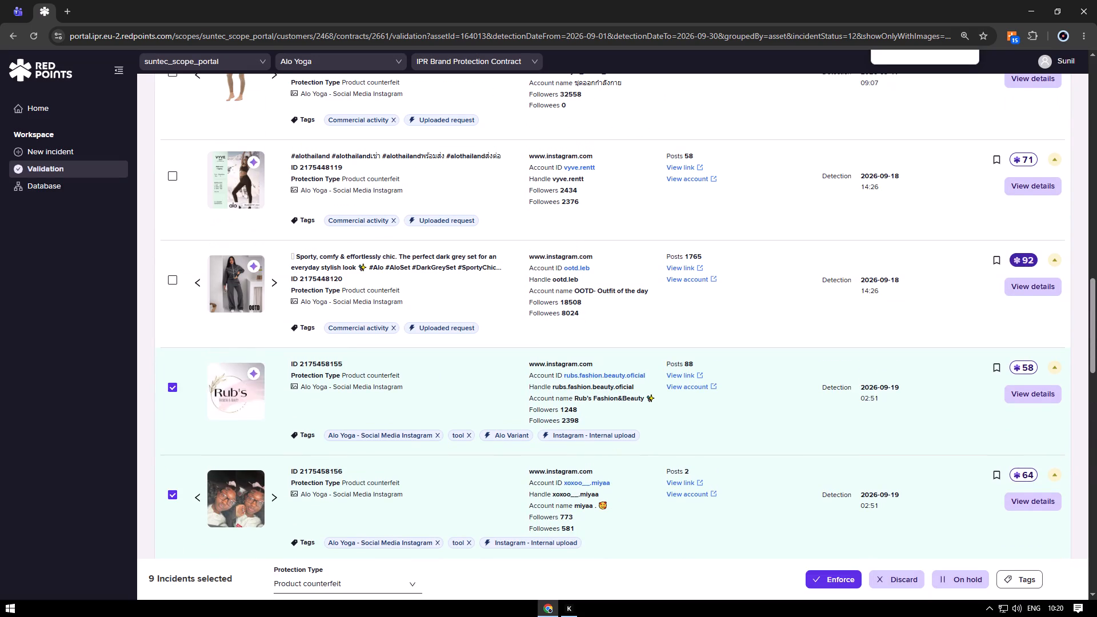
scroll(390, 376, up, 4)
scroll(378, 382, down, 6)
Apply the Unrelated content tag in place of all listed tags on the nine selected incidents.
click(1022, 571)
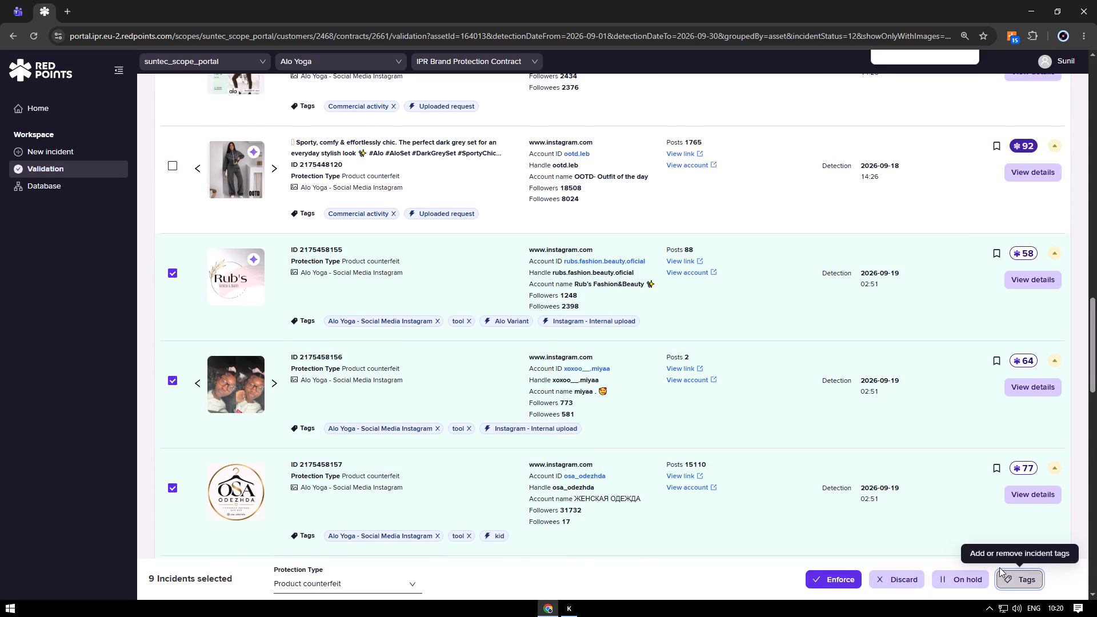
double_click(391, 185)
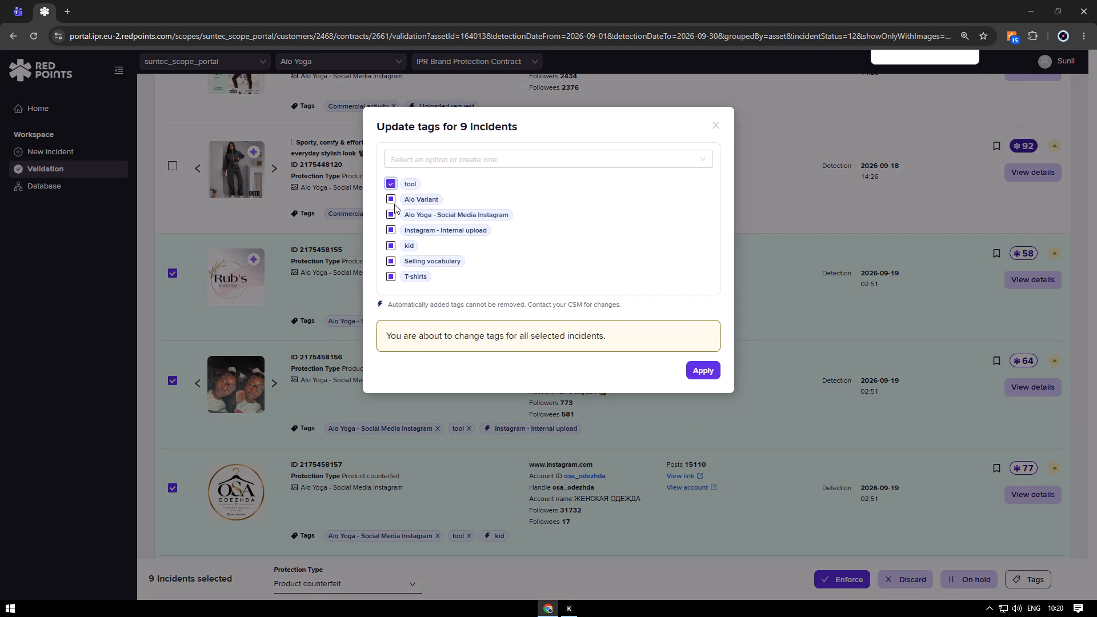
click(393, 181)
double_click(387, 197)
double_click(387, 212)
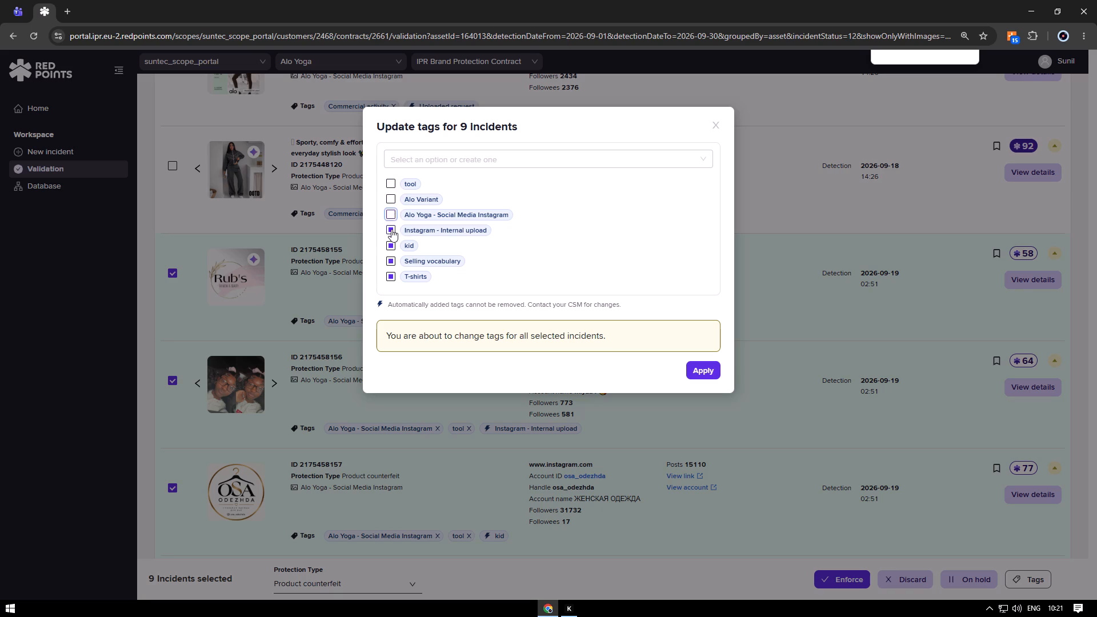
double_click(391, 229)
double_click(390, 249)
double_click(390, 257)
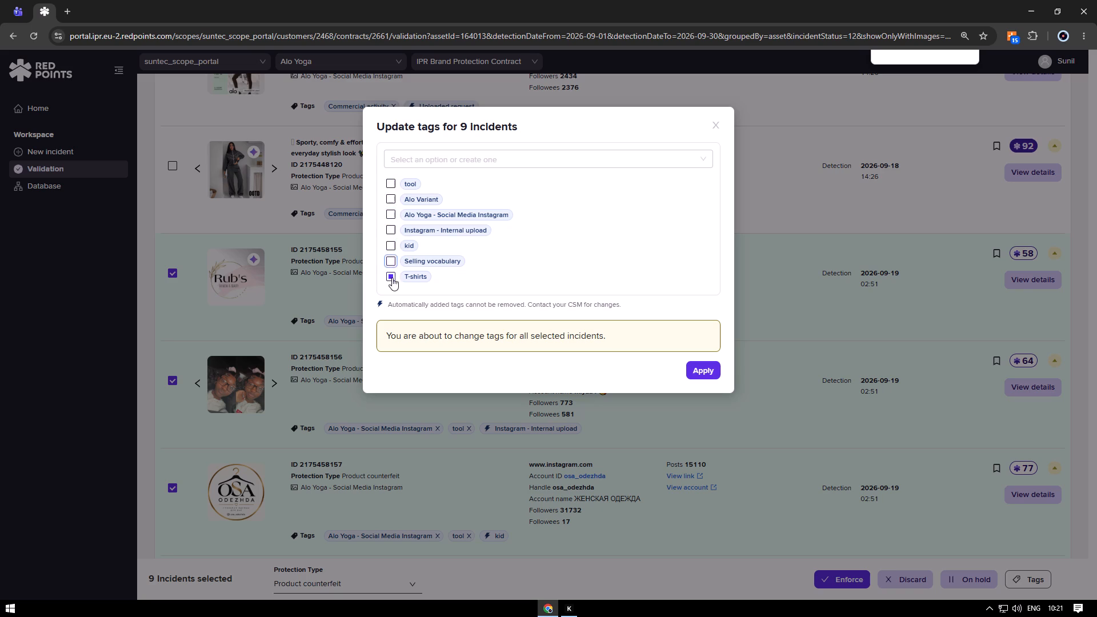
double_click(392, 278)
click(424, 156)
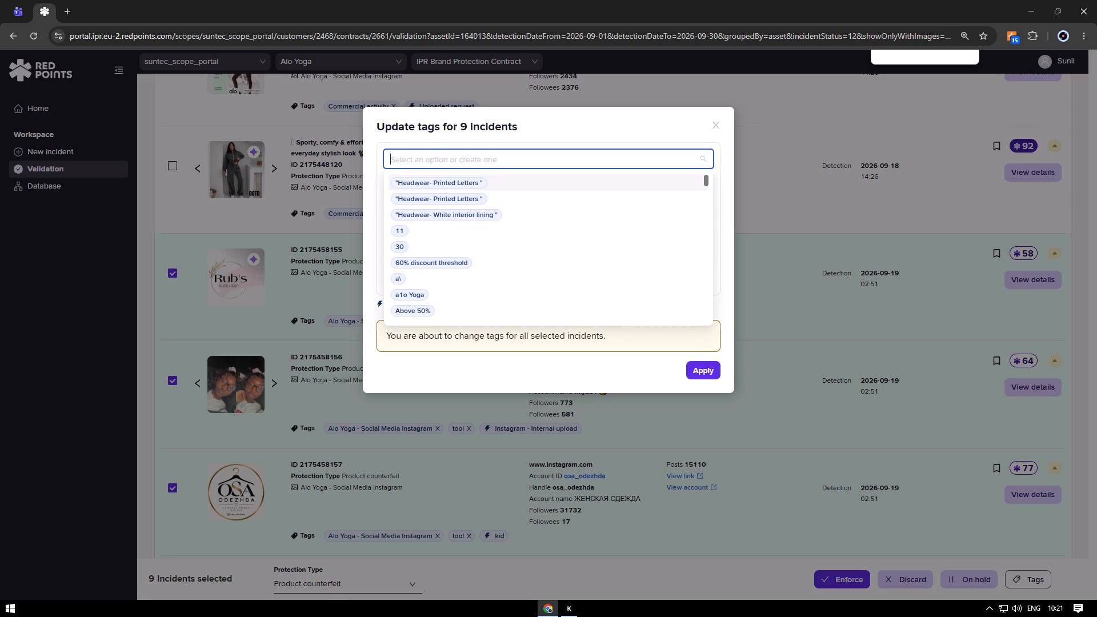
text(unrel)
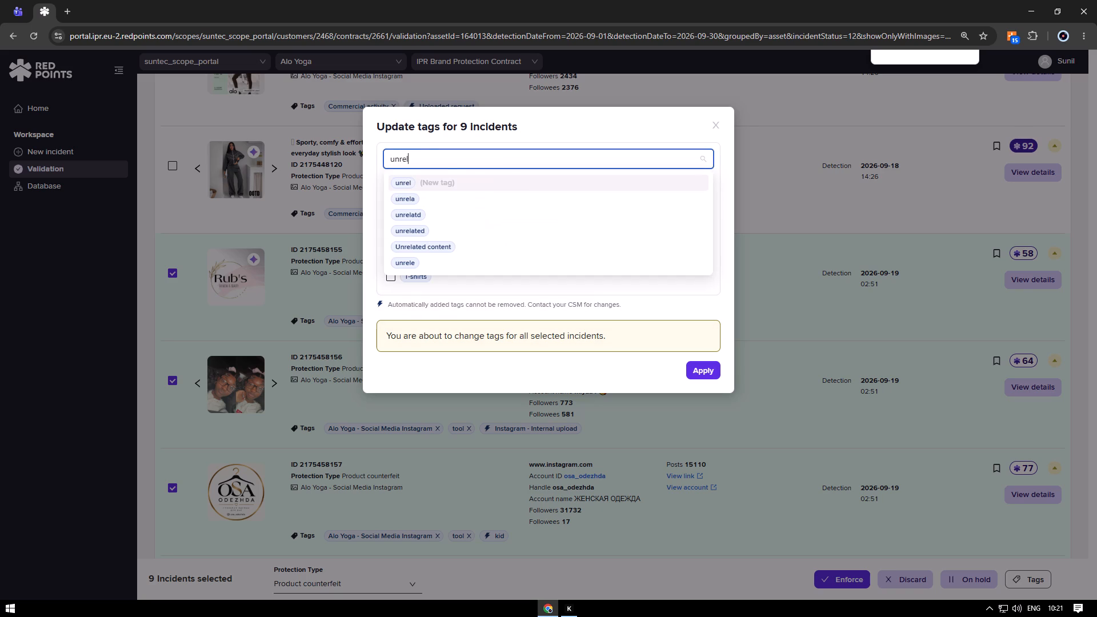
key(Up)
key(Up)
key(Return)
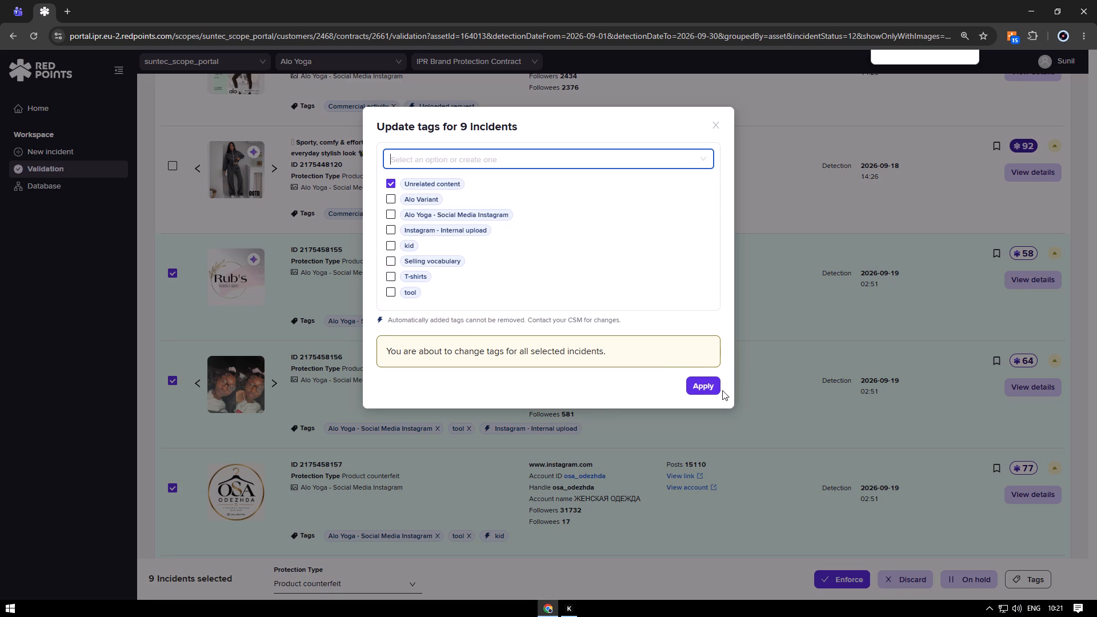
click(700, 382)
Add nine to the browser extension's counter for the tagged incidents.
click(1008, 42)
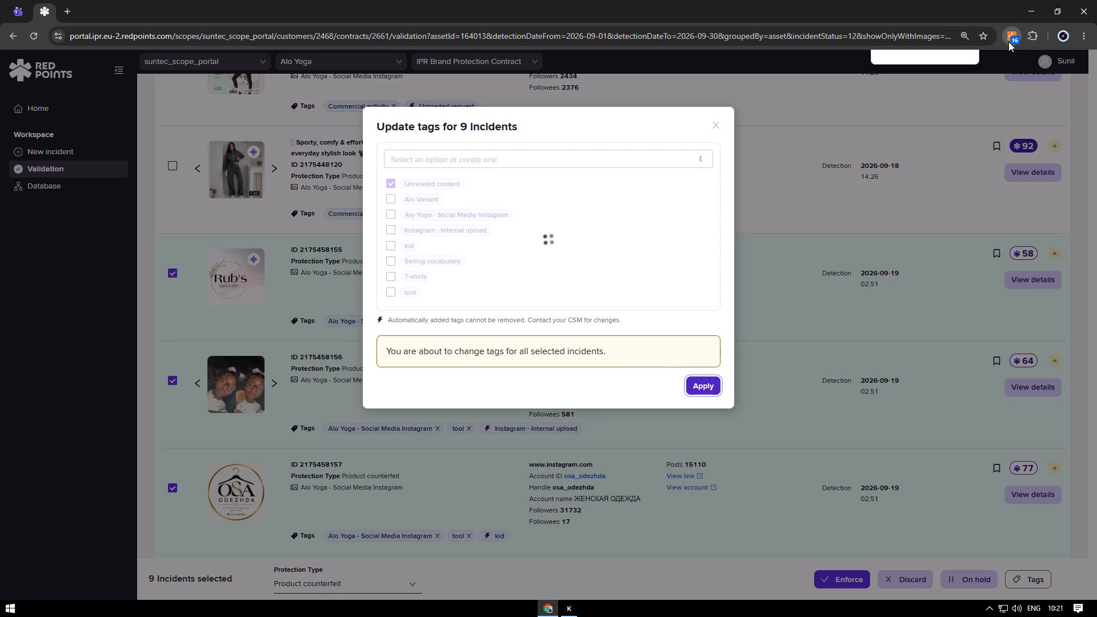
click(1008, 42)
click(1008, 42)
double_click(1008, 42)
click(1008, 42)
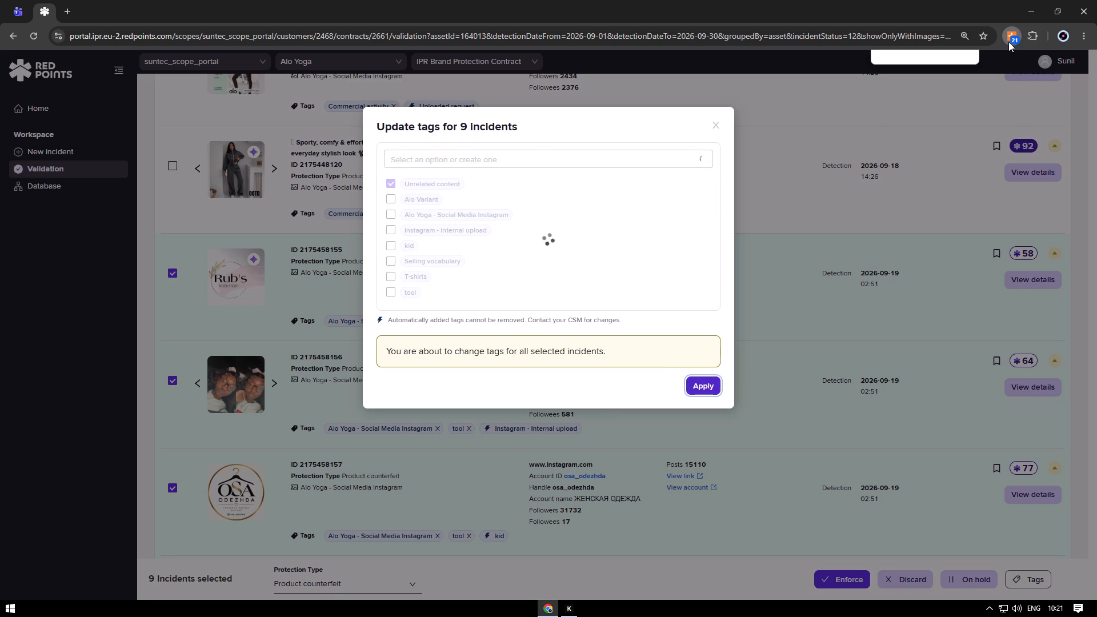
click(1008, 42)
click(1008, 42)
click(1008, 42)
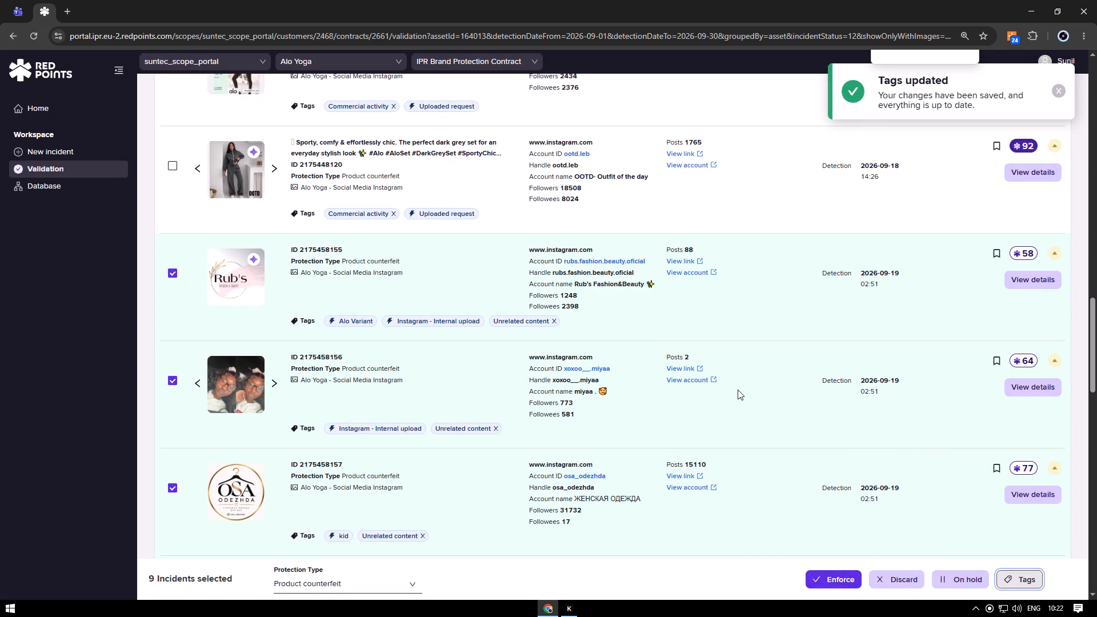
Deselect all incidents in the Alo Yoga - Social Media Instagram list.
scroll(446, 384, up, 16)
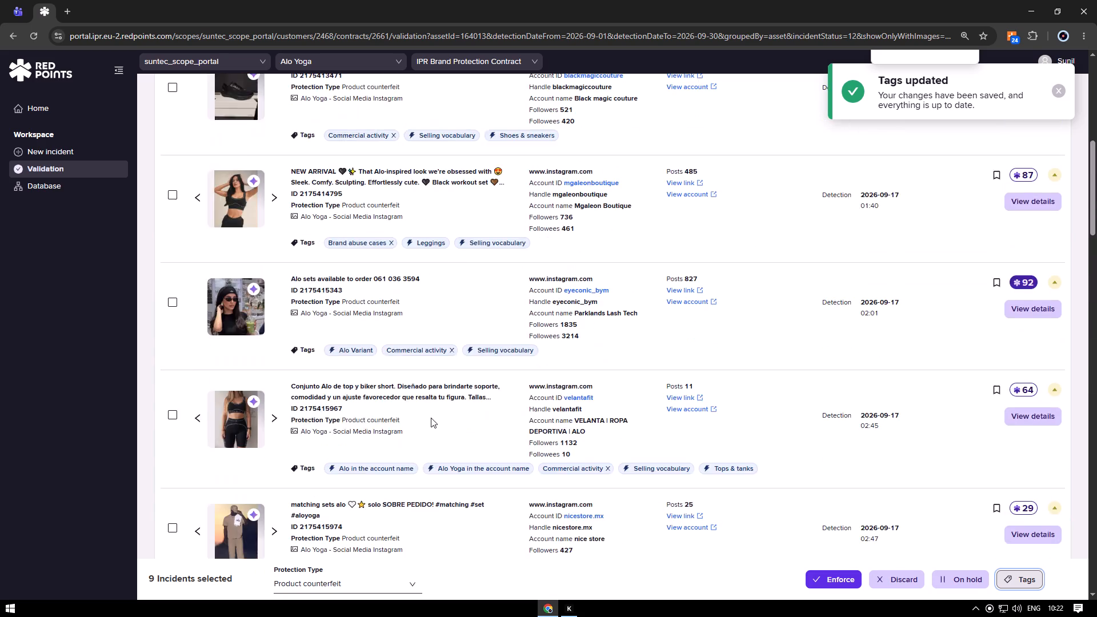
scroll(436, 405, up, 12)
click(174, 289)
drag(174, 289, 169, 296)
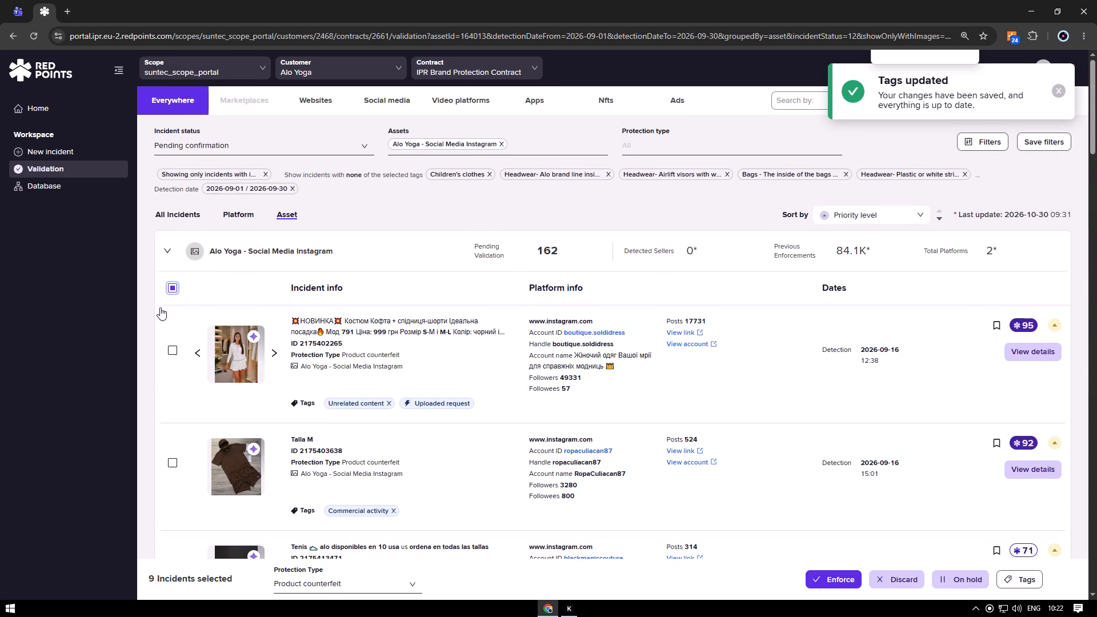
scroll(371, 299, down, 4)
scroll(172, 304, up, 6)
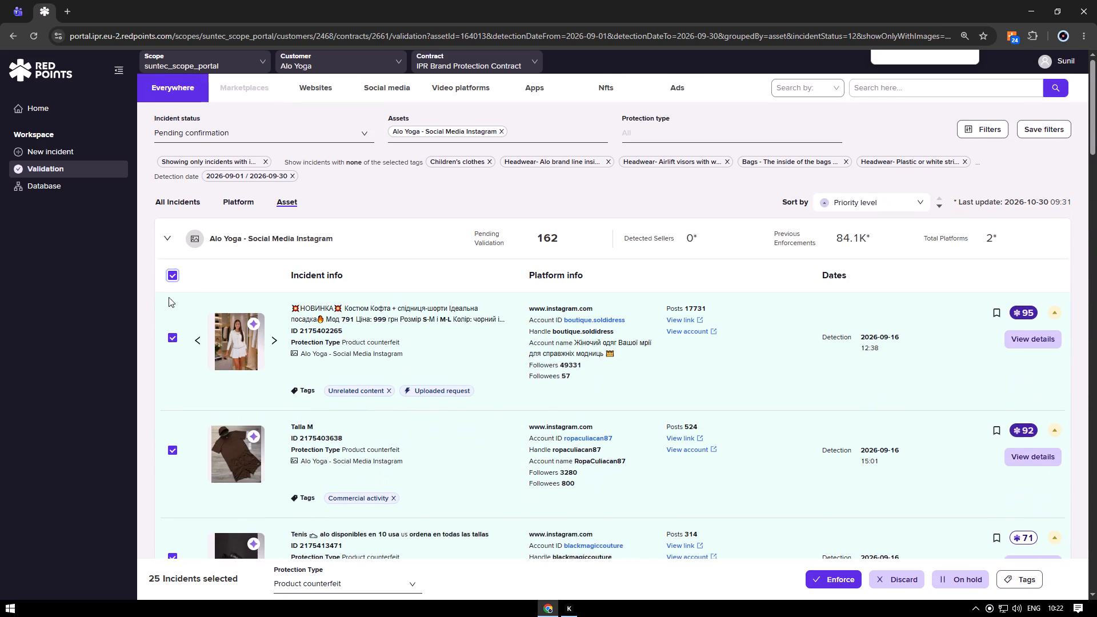
click(169, 289)
scroll(285, 343, down, 6)
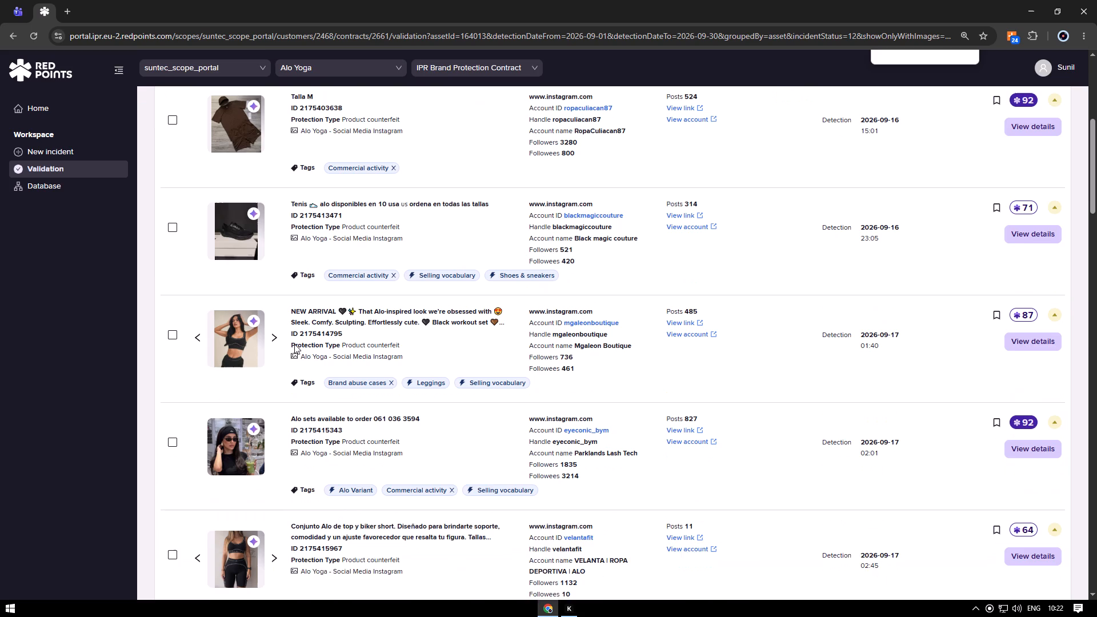
scroll(318, 327, down, 4)
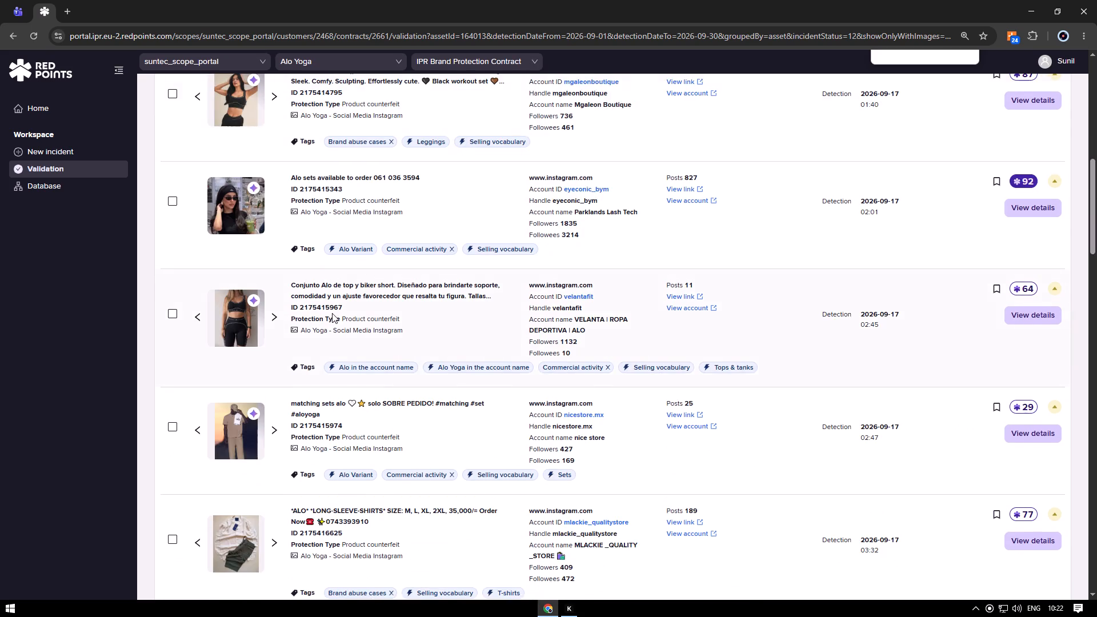
scroll(332, 320, down, 6)
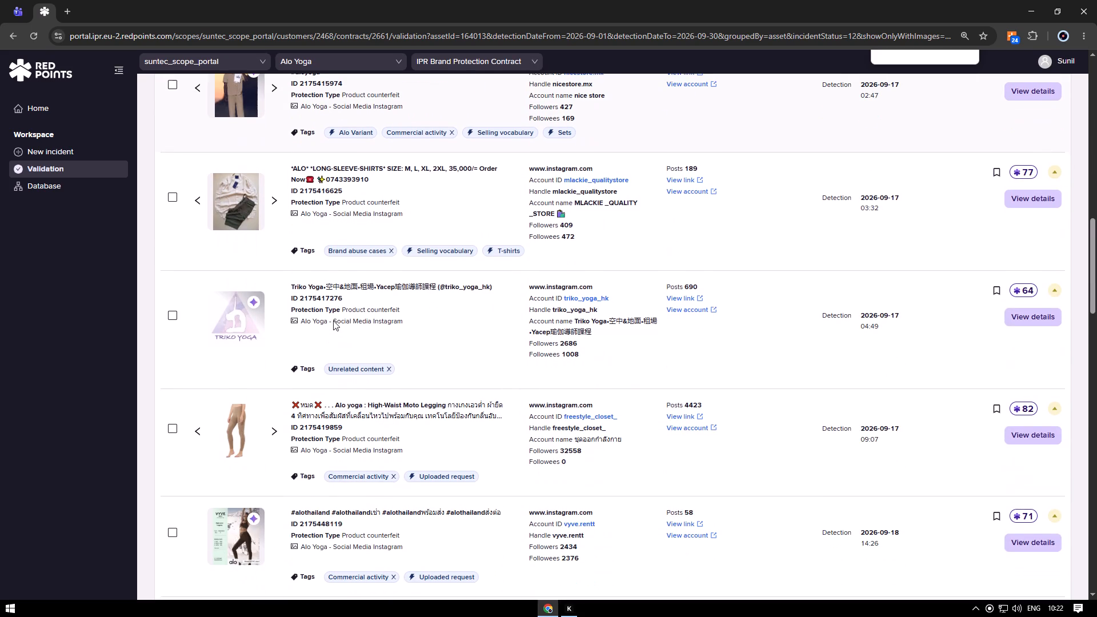
scroll(346, 332, down, 1)
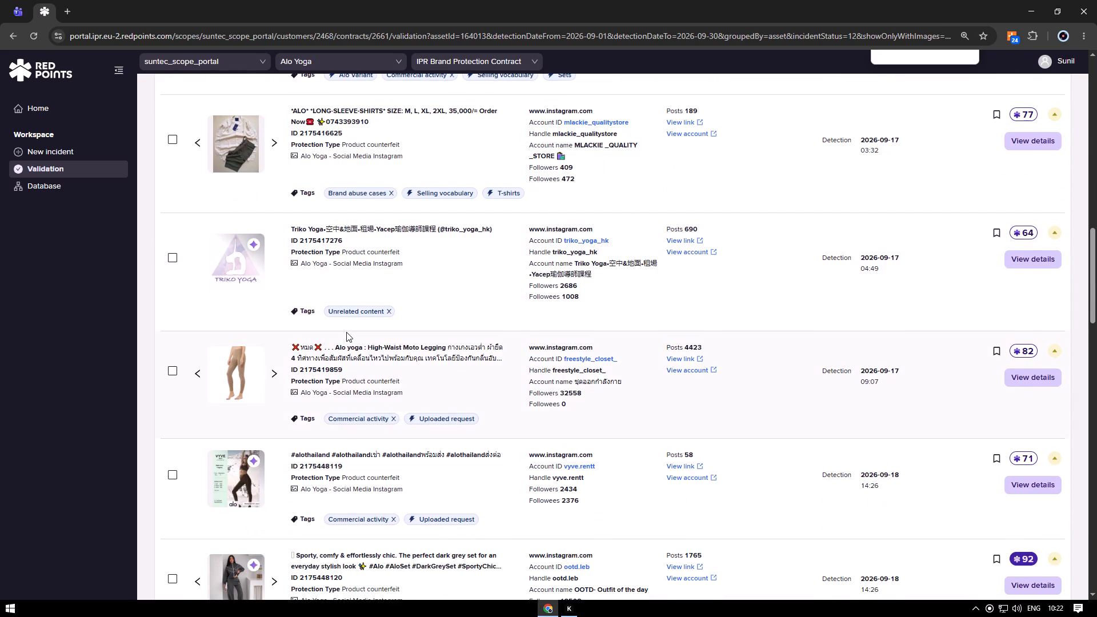
scroll(346, 332, down, 3)
scroll(390, 354, down, 4)
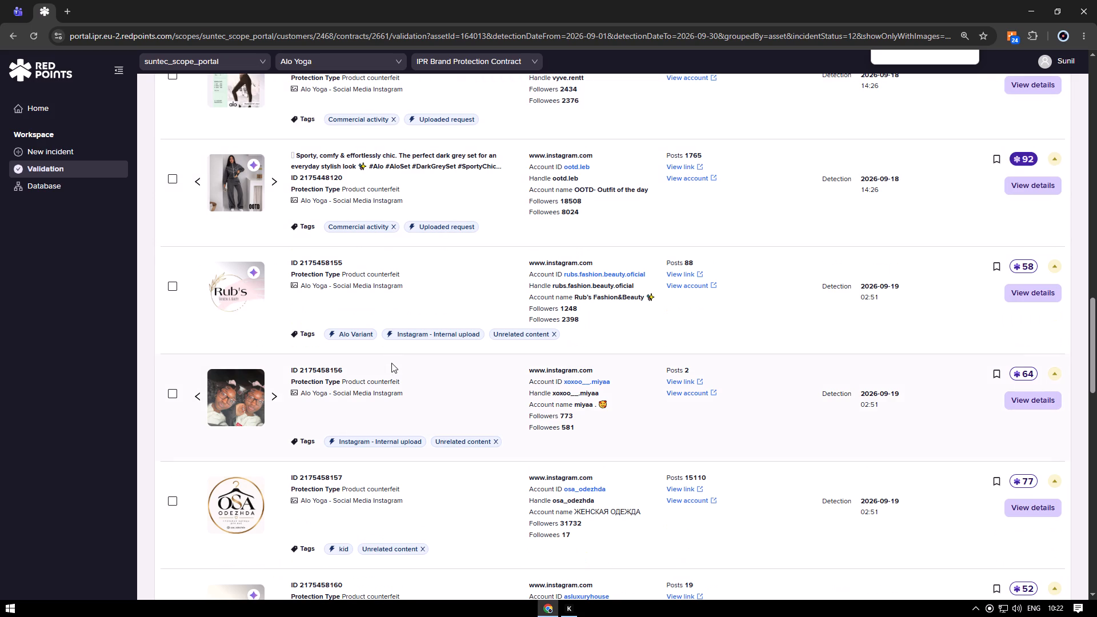
scroll(305, 332, down, 3)
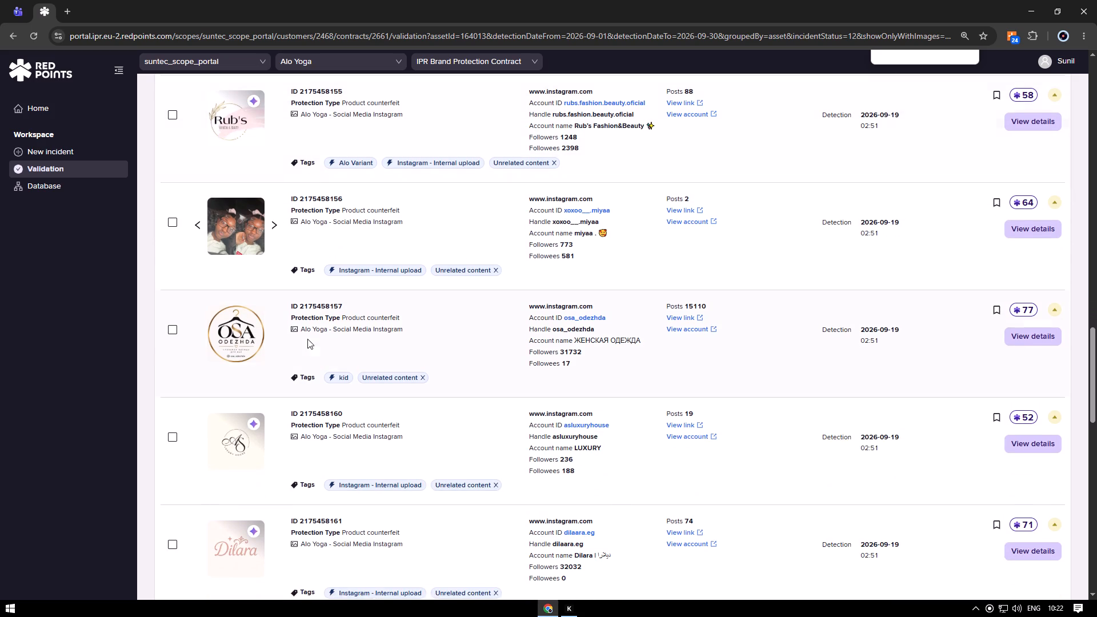
scroll(309, 348, down, 1)
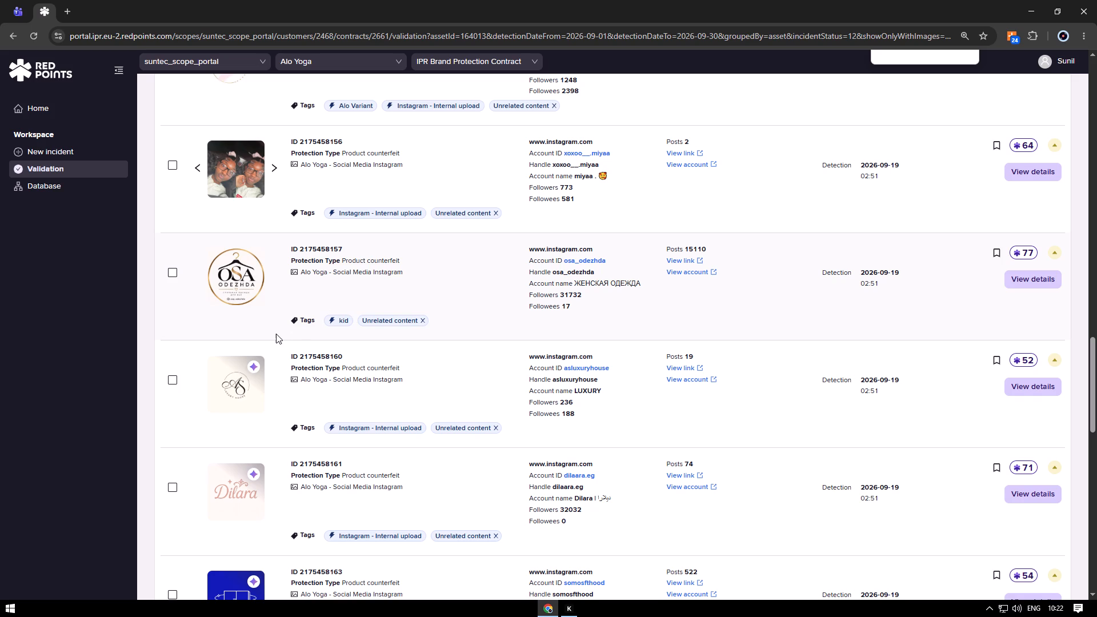
scroll(331, 402, down, 7)
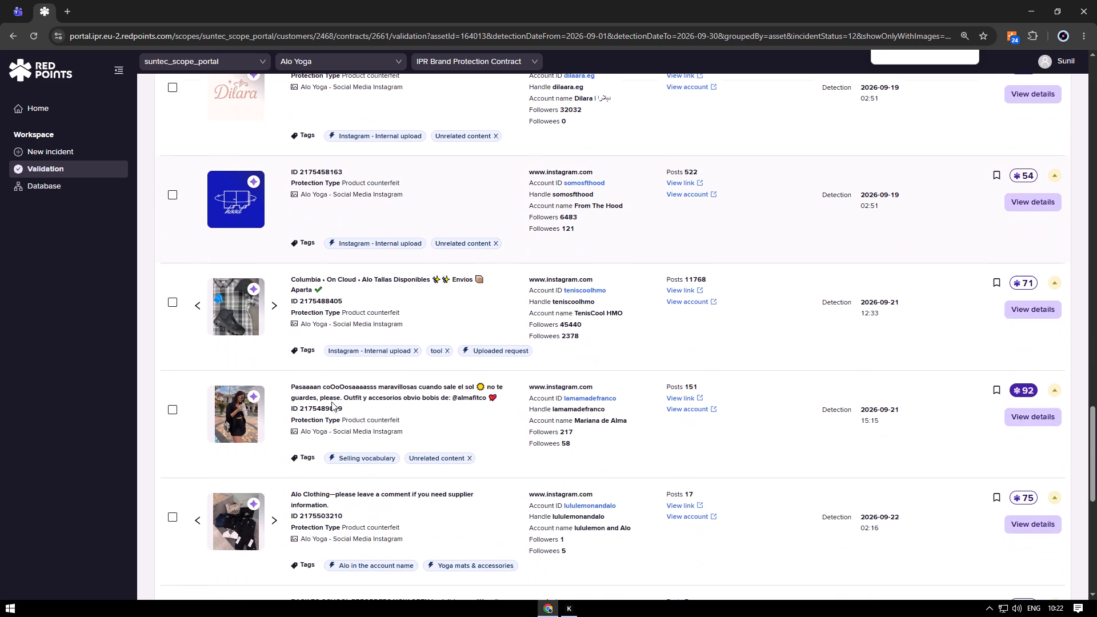
click(170, 299)
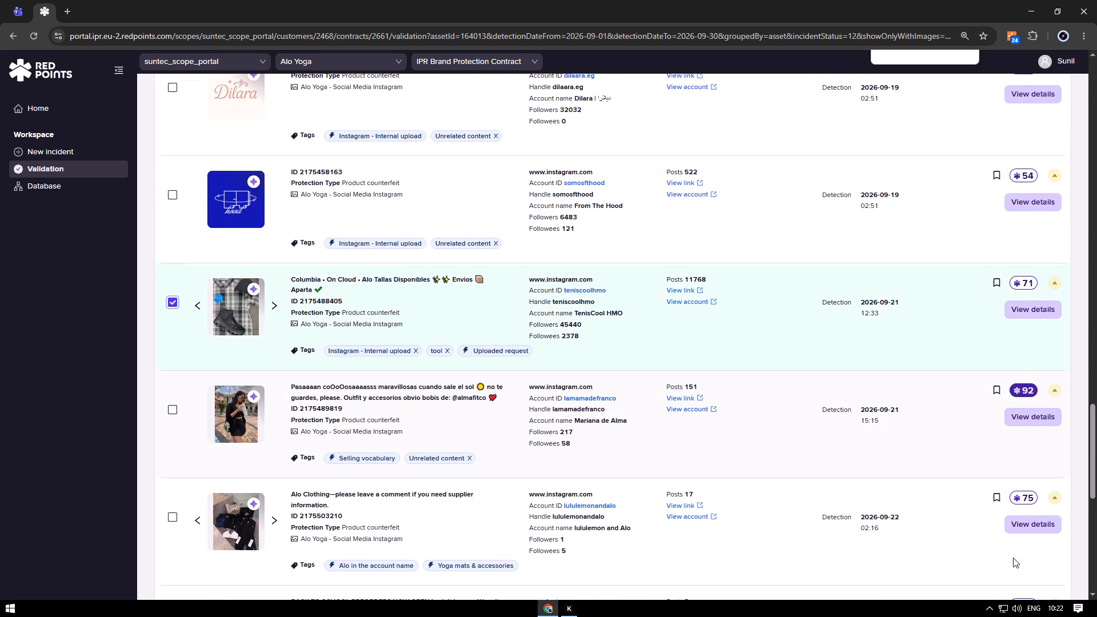
click(1028, 581)
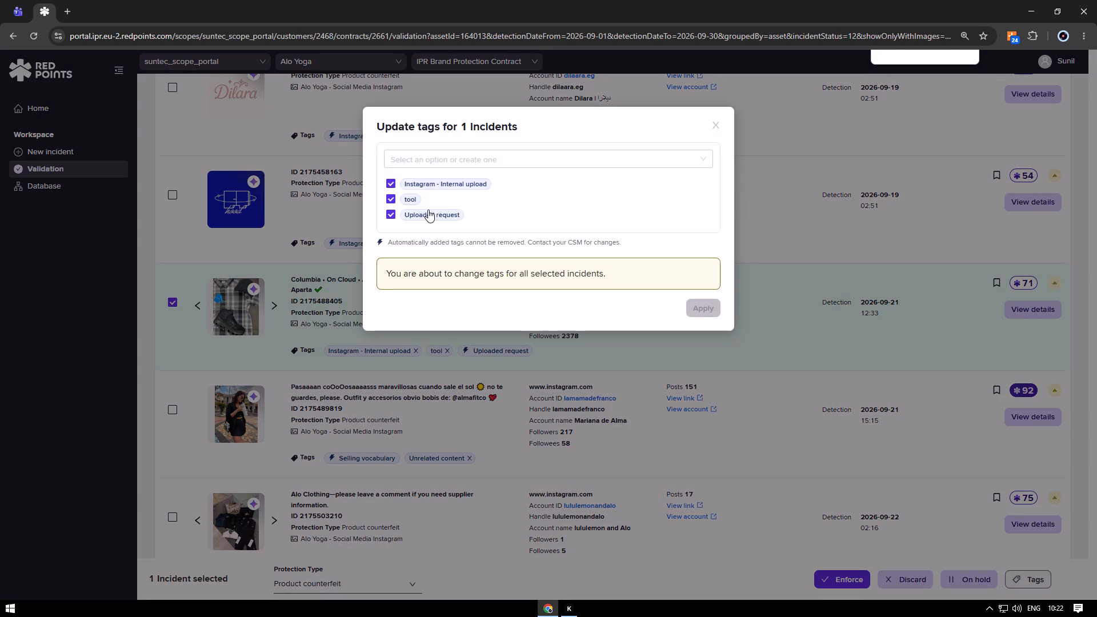
click(425, 178)
click(407, 197)
click(419, 209)
click(441, 163)
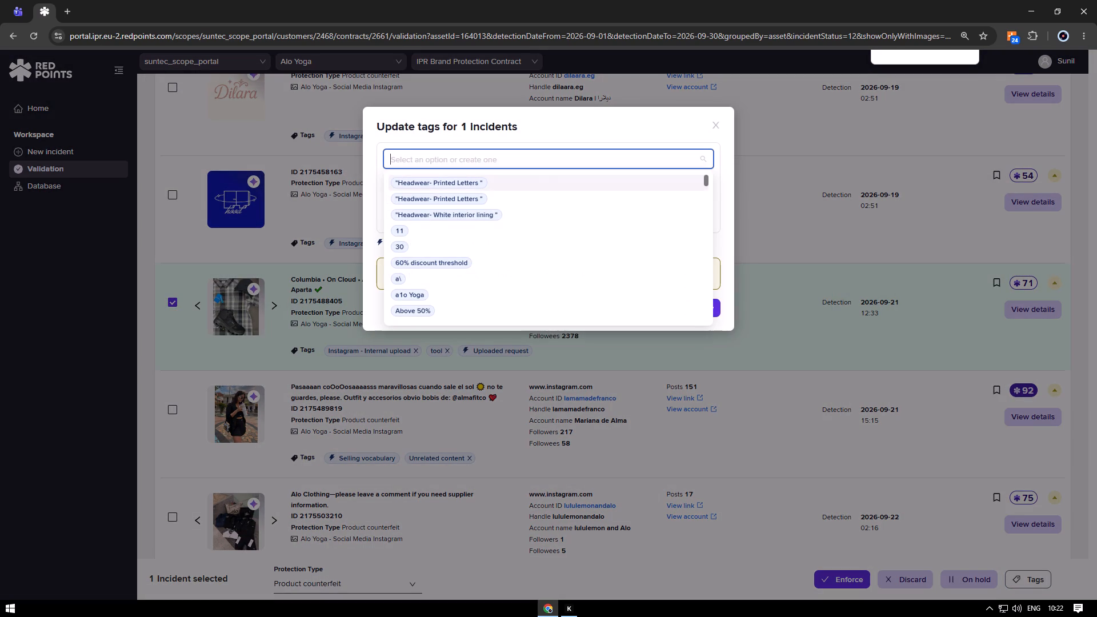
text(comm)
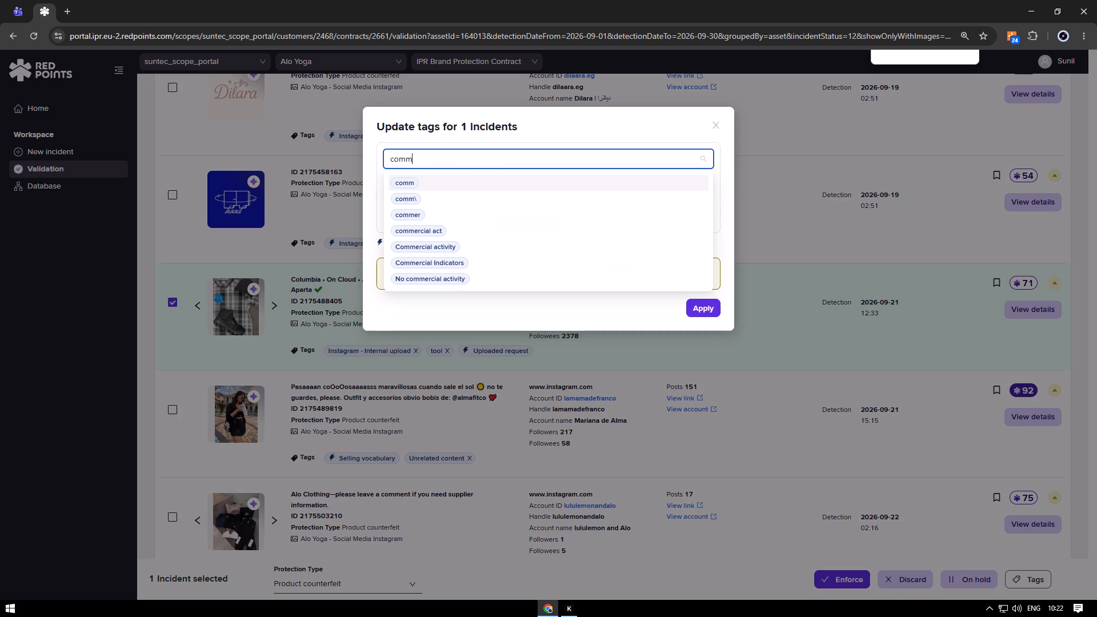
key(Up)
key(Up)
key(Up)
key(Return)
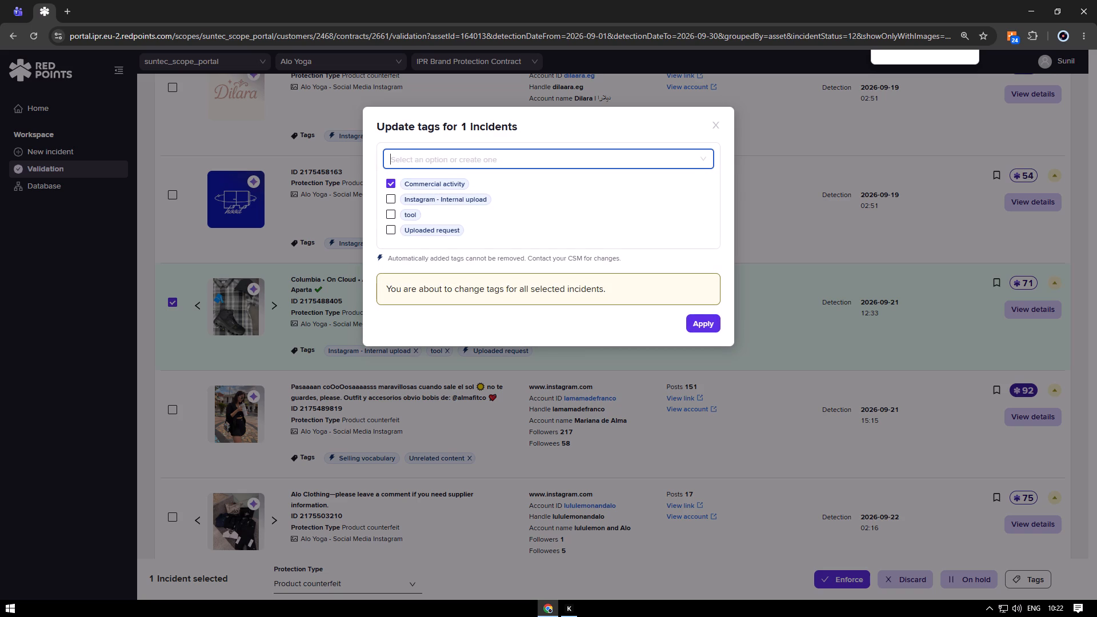
click(704, 323)
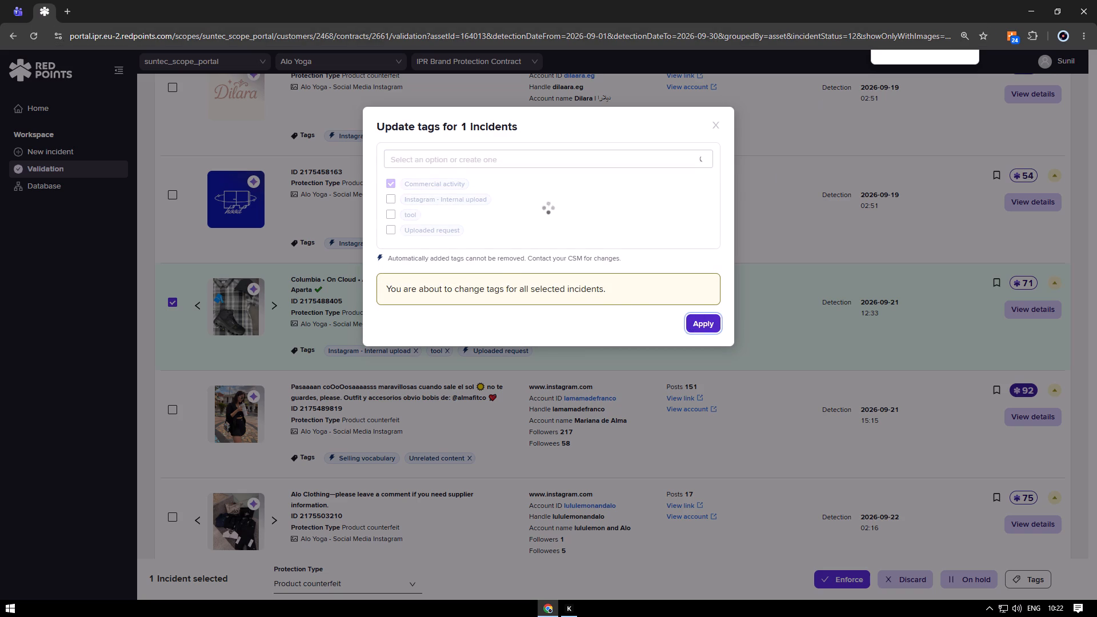
click(1007, 38)
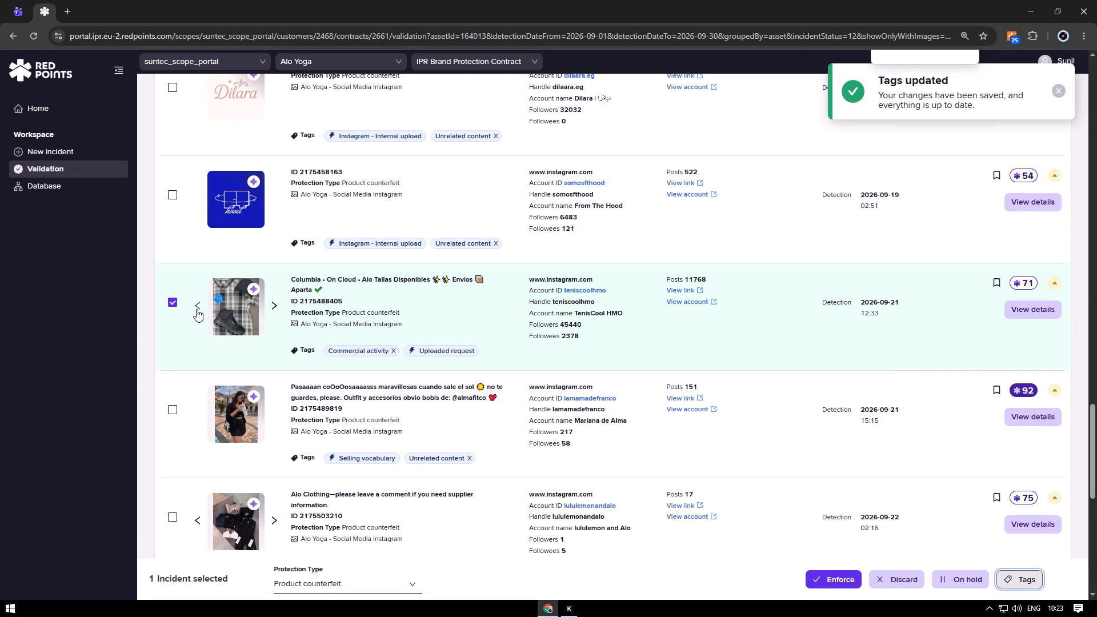
click(171, 303)
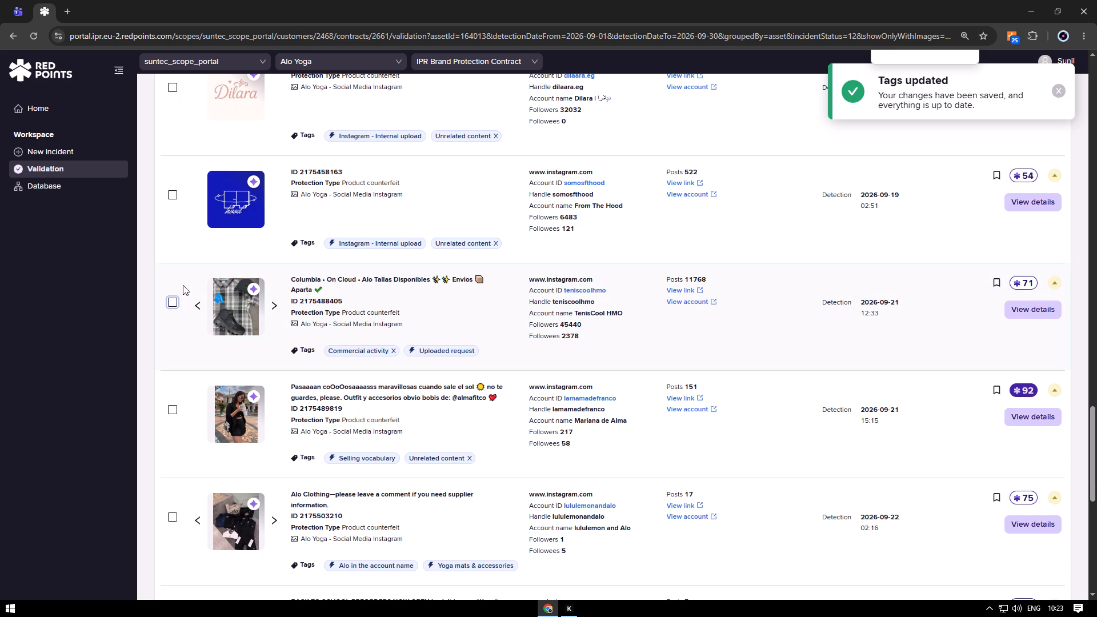
scroll(281, 340, down, 1)
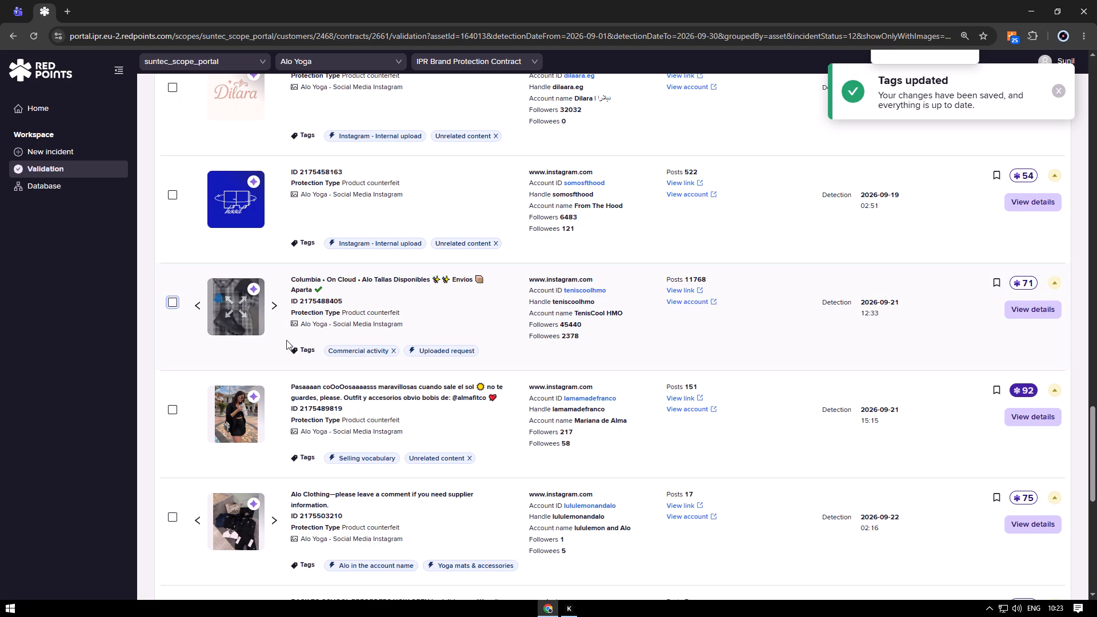
scroll(286, 340, down, 4)
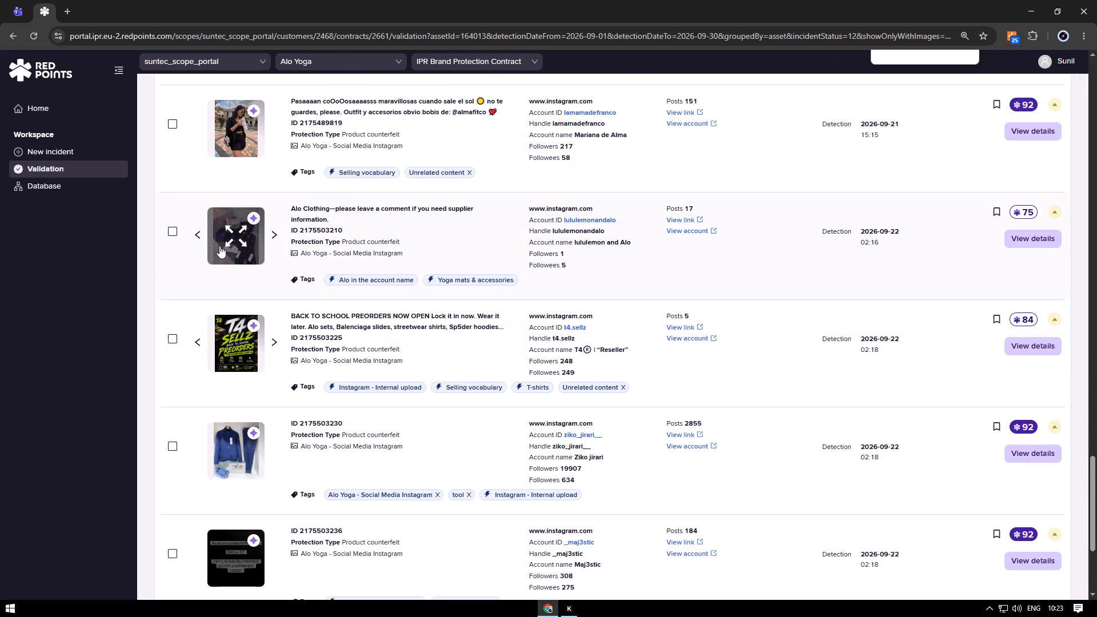
click(683, 220)
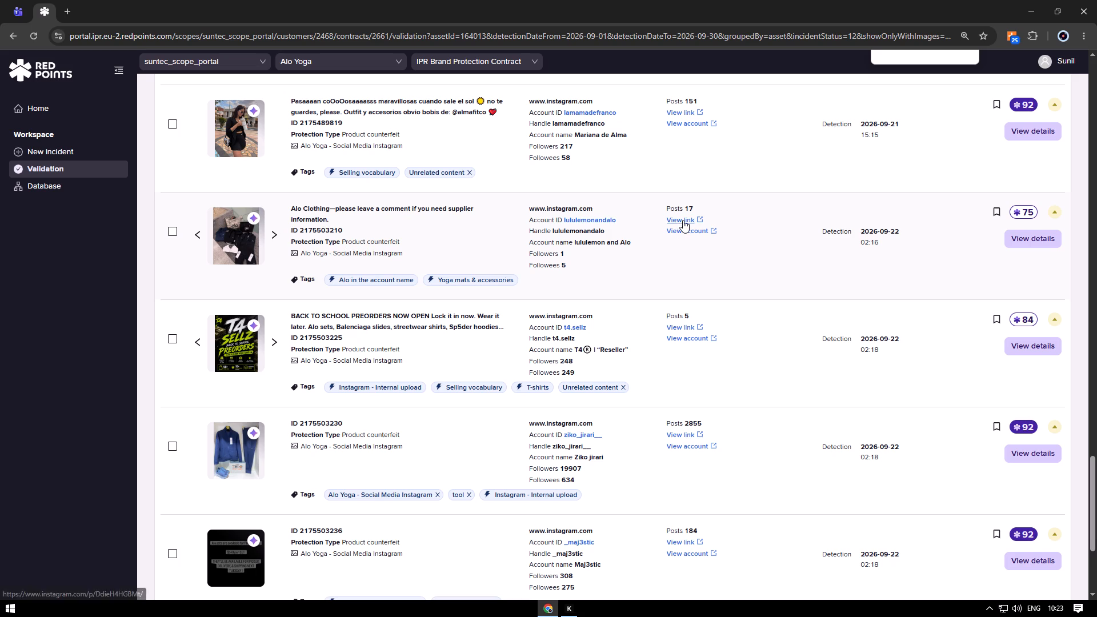
click(51, 0)
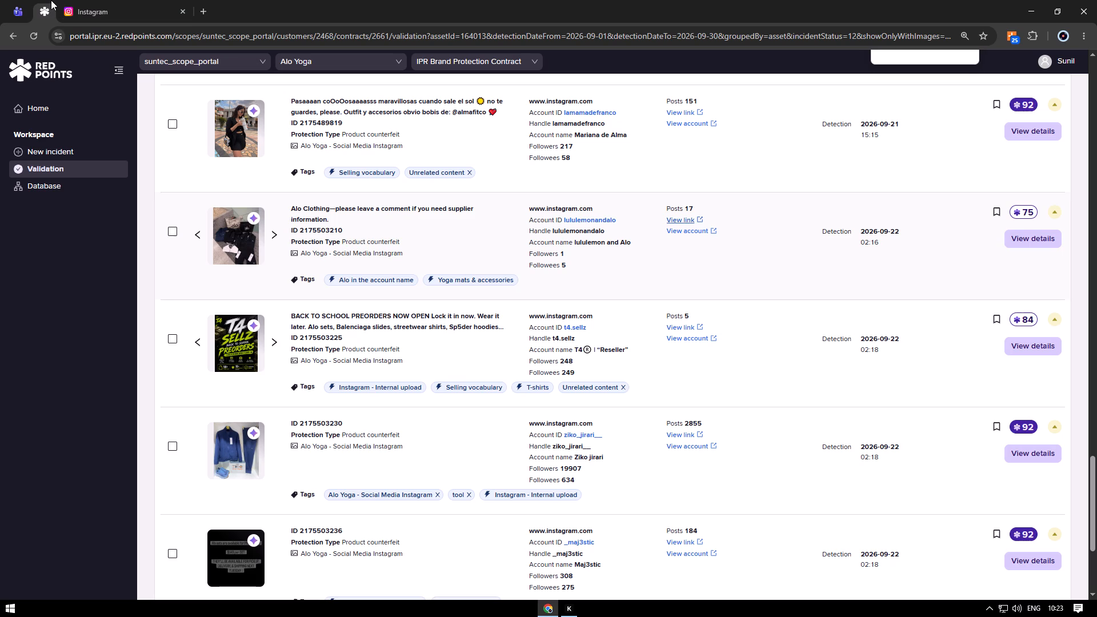
click(98, 0)
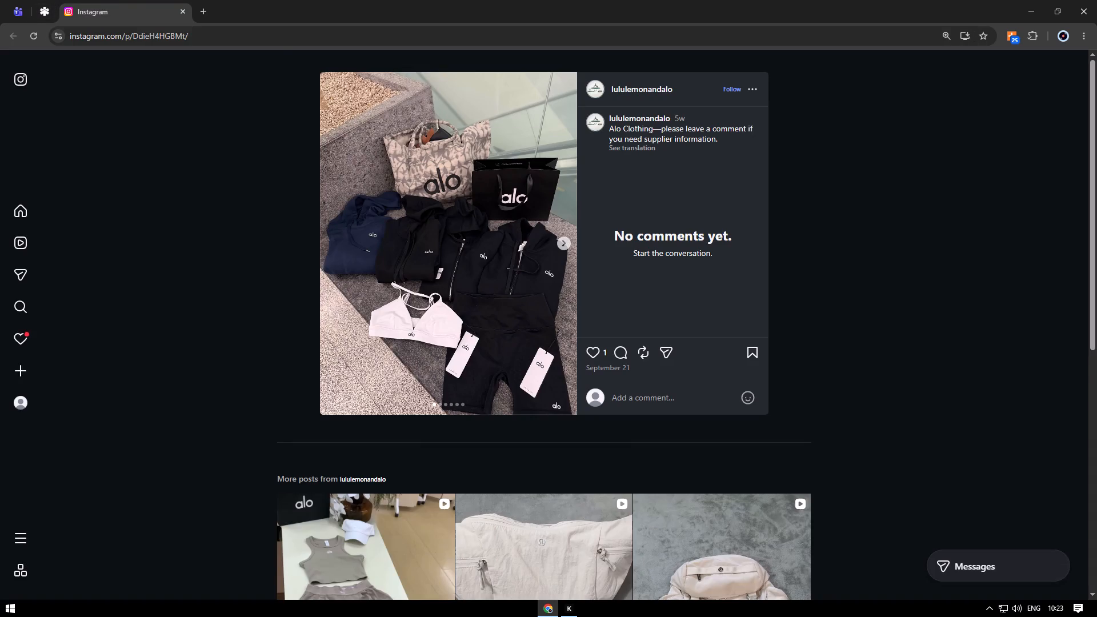
click(633, 93)
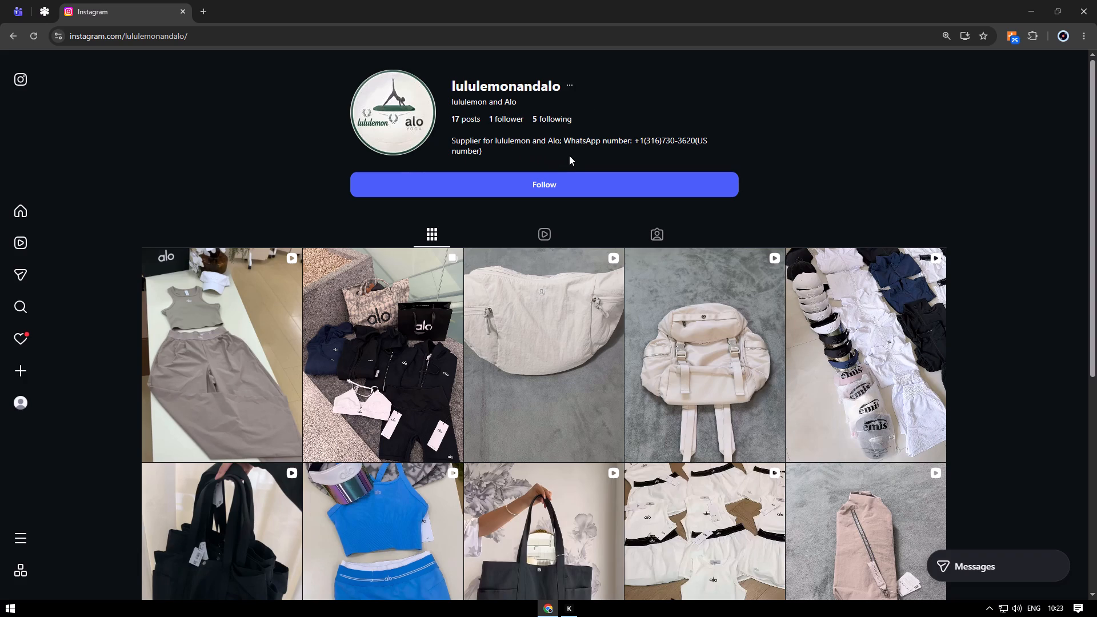
middle_click(112, 0)
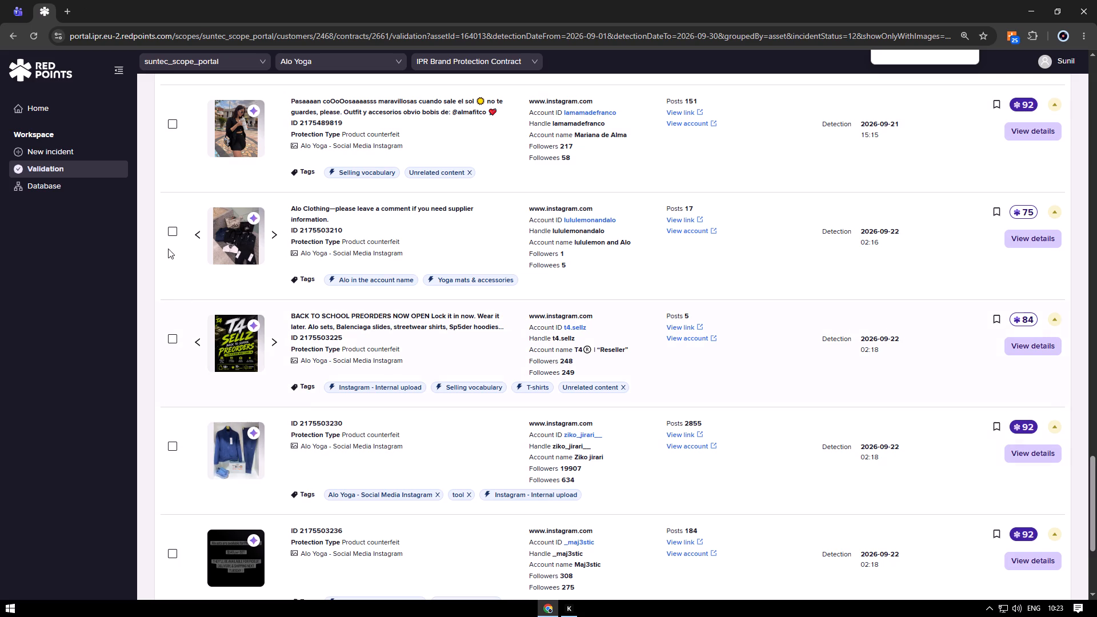
click(173, 232)
click(261, 435)
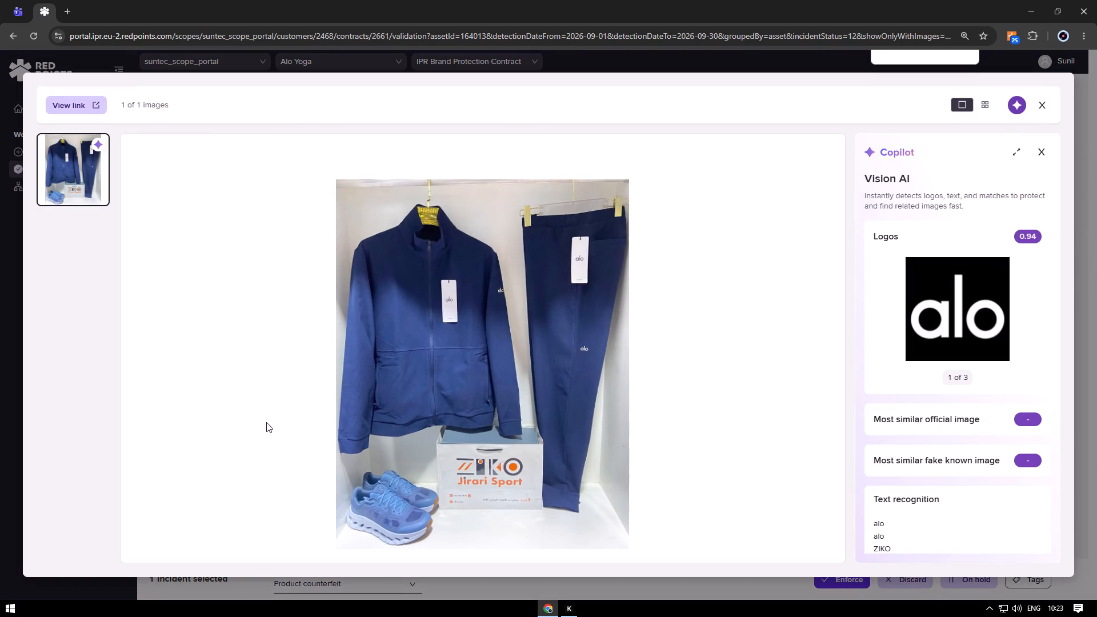
key(Escape)
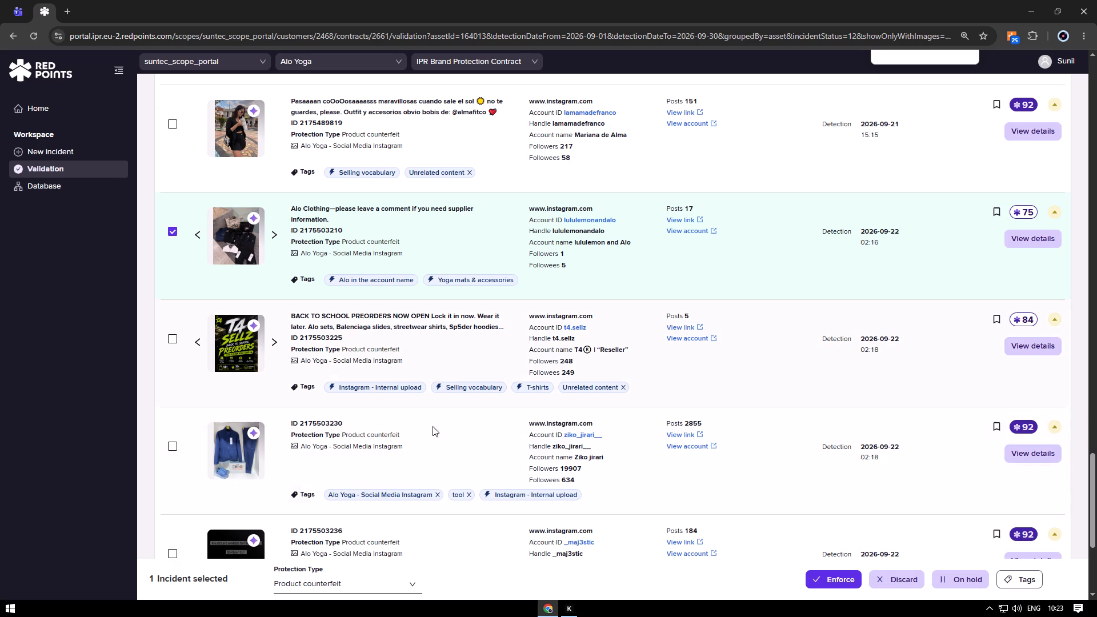
click(1021, 578)
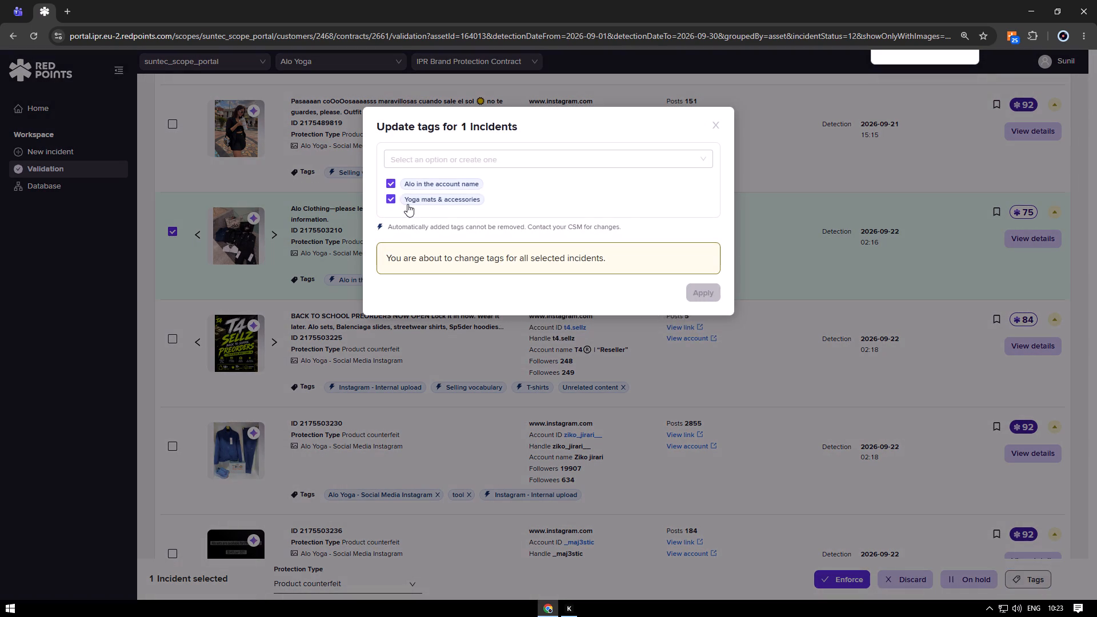
click(407, 204)
click(418, 174)
click(418, 184)
click(429, 163)
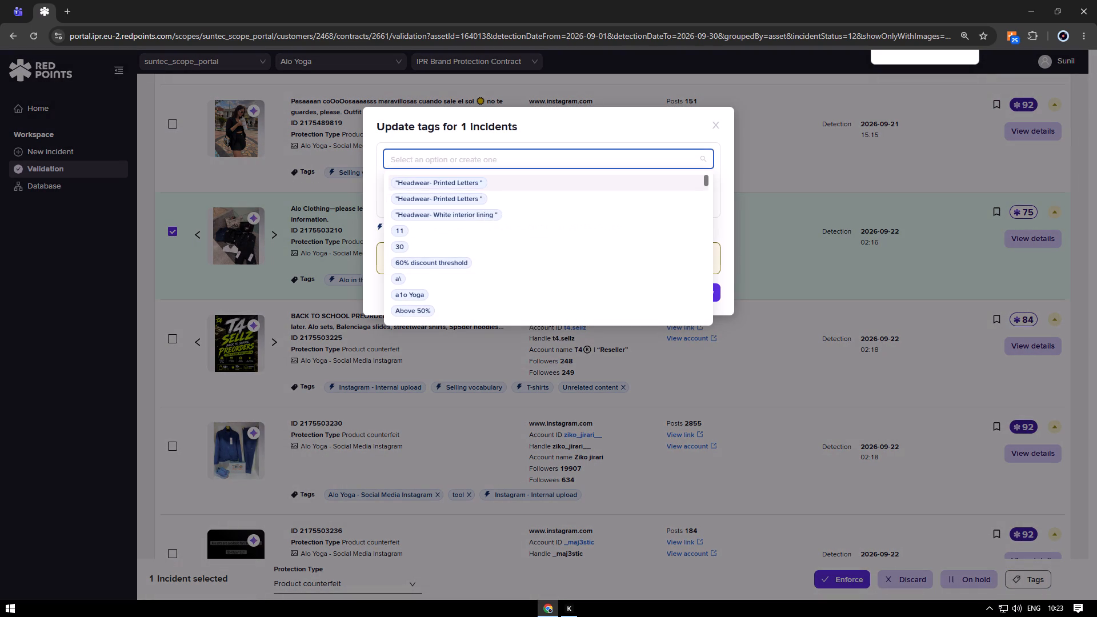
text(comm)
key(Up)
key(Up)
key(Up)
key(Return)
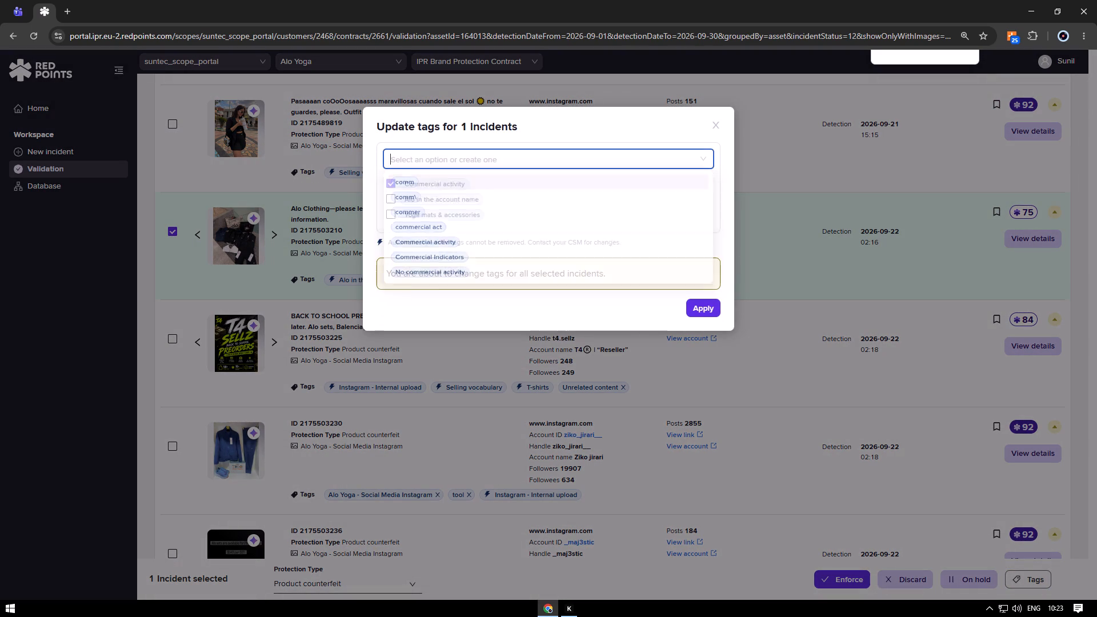
click(711, 305)
click(1010, 37)
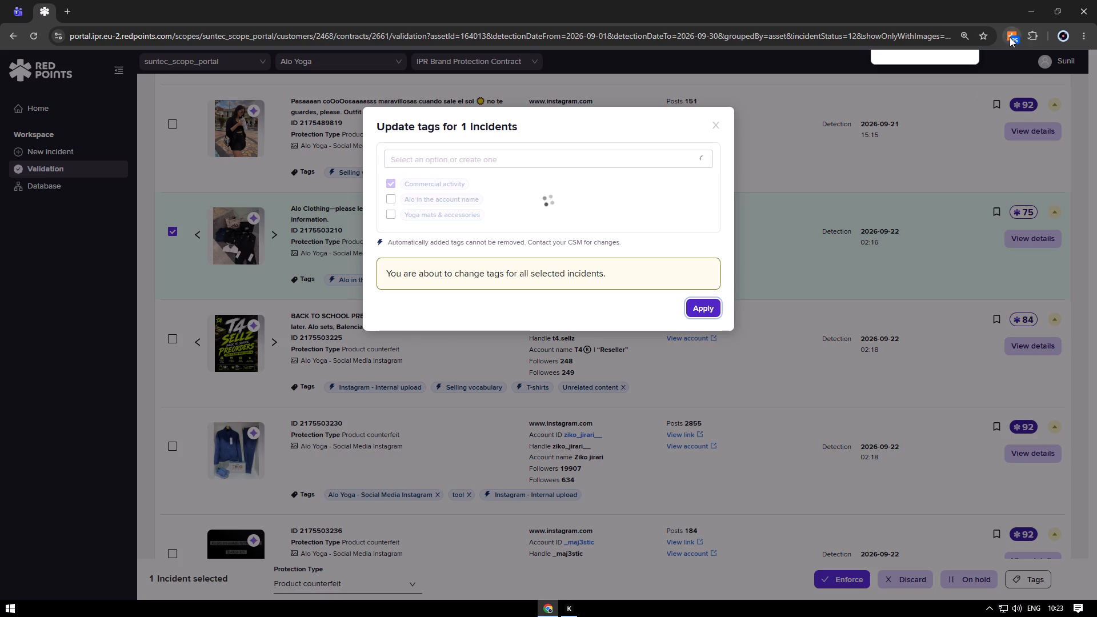
click(170, 235)
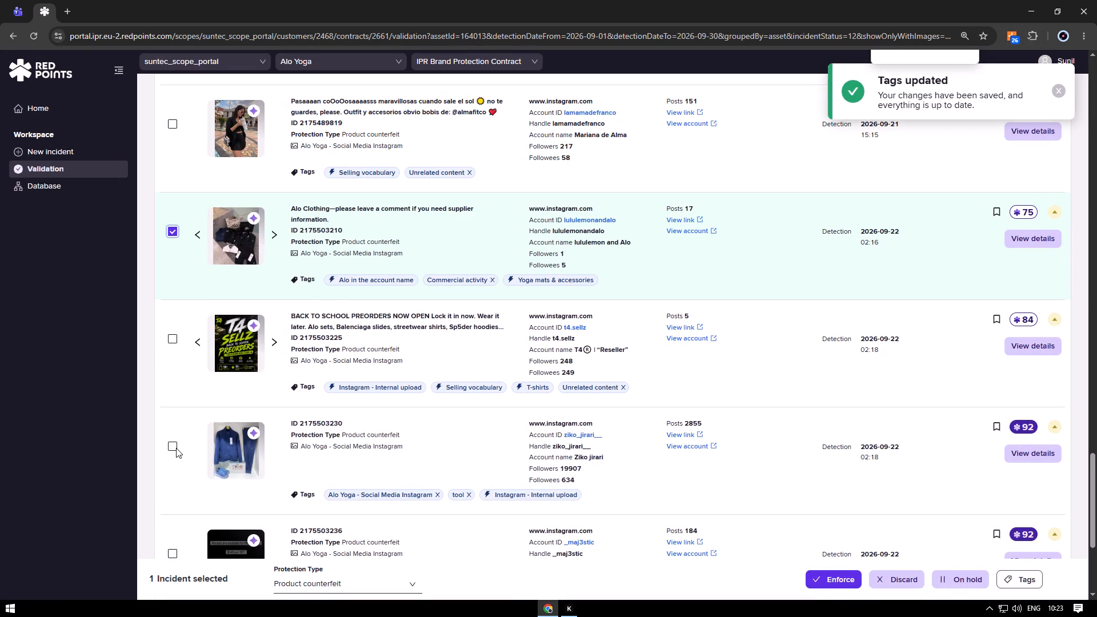
click(176, 448)
click(1011, 571)
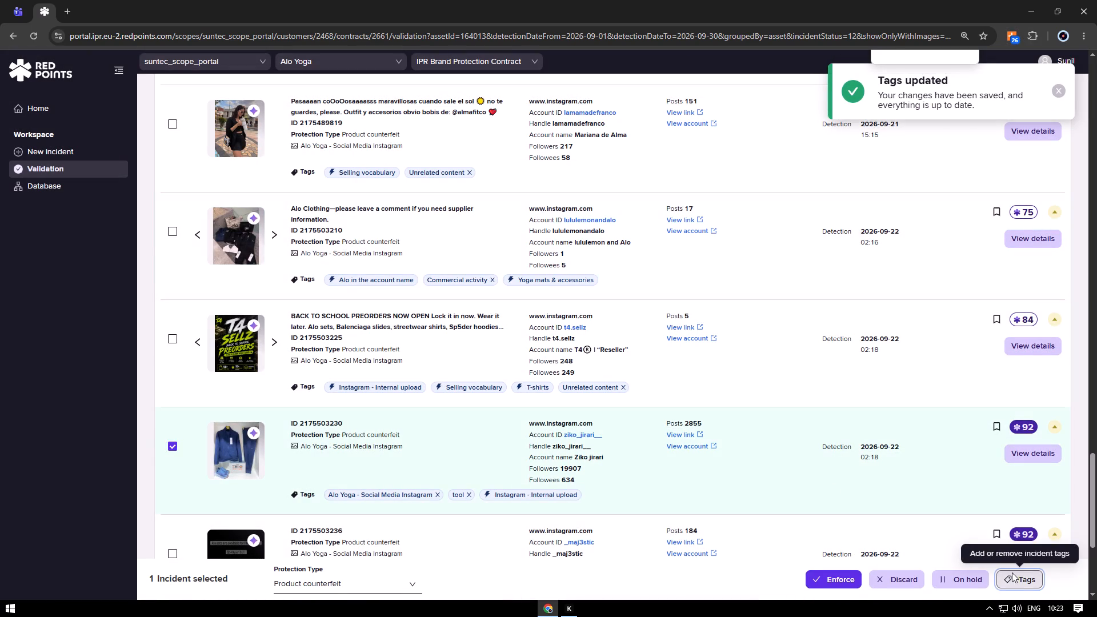
click(409, 216)
click(415, 188)
click(415, 196)
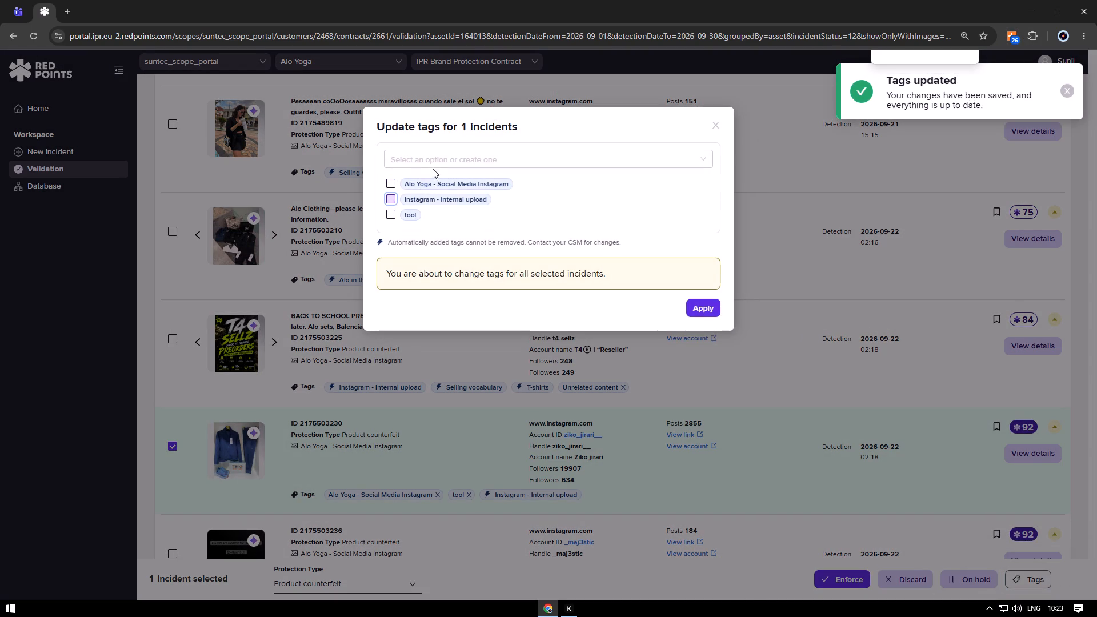
click(433, 169)
click(433, 165)
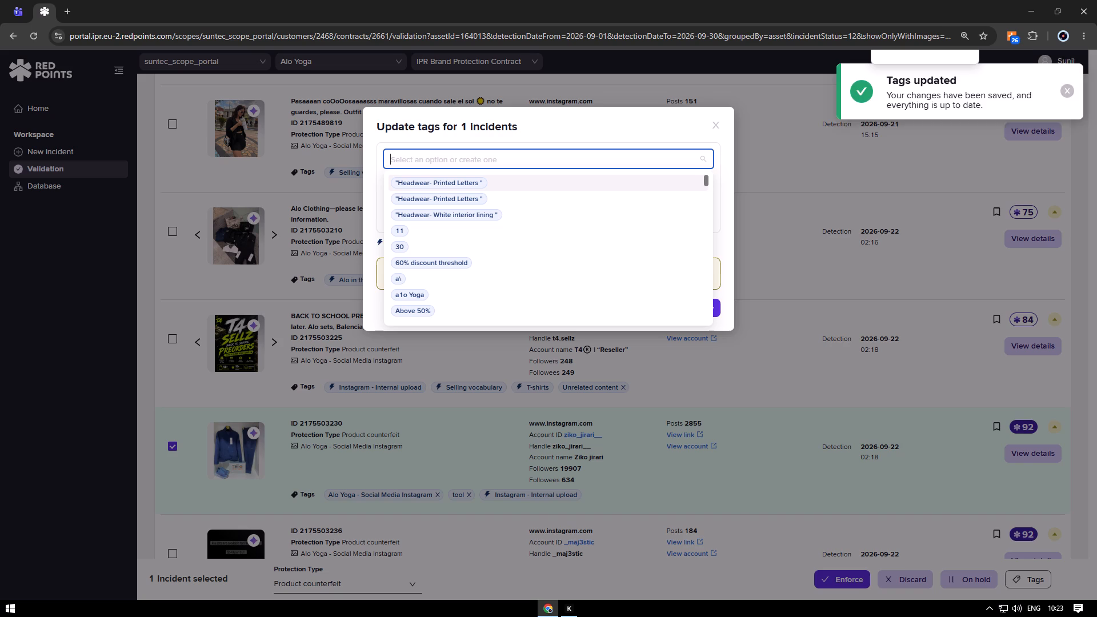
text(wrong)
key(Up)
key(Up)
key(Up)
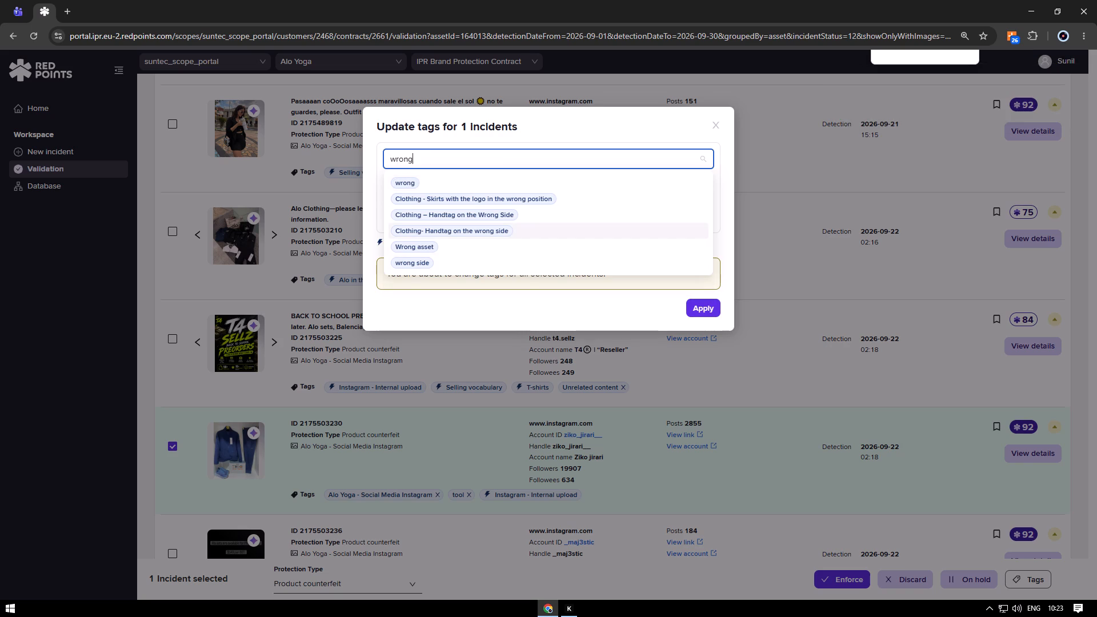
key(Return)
click(692, 320)
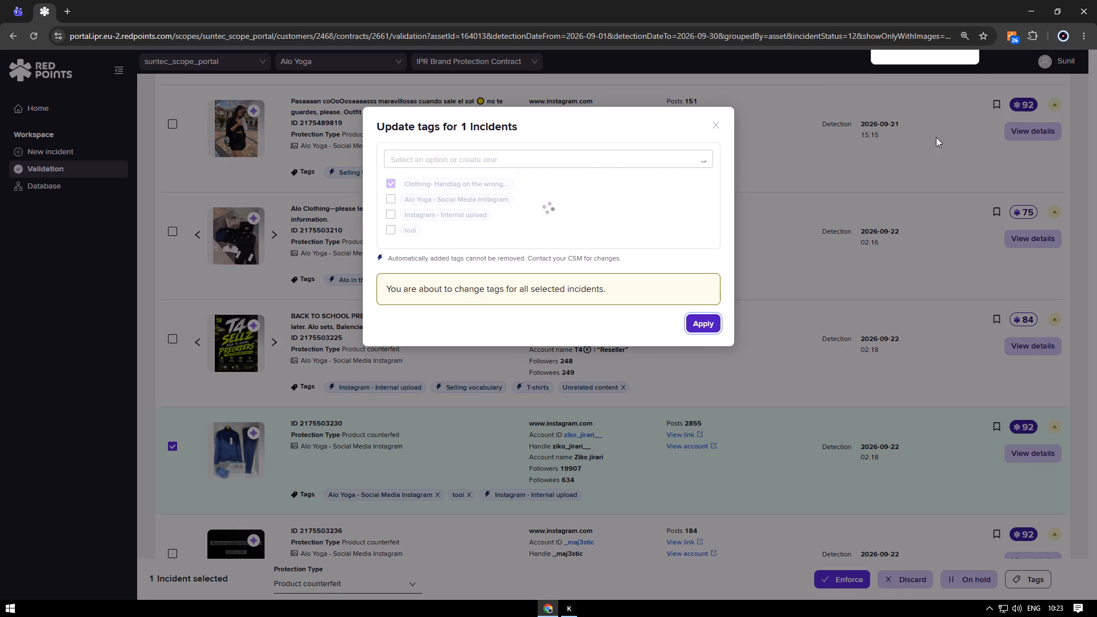
click(1014, 42)
scroll(344, 378, down, 4)
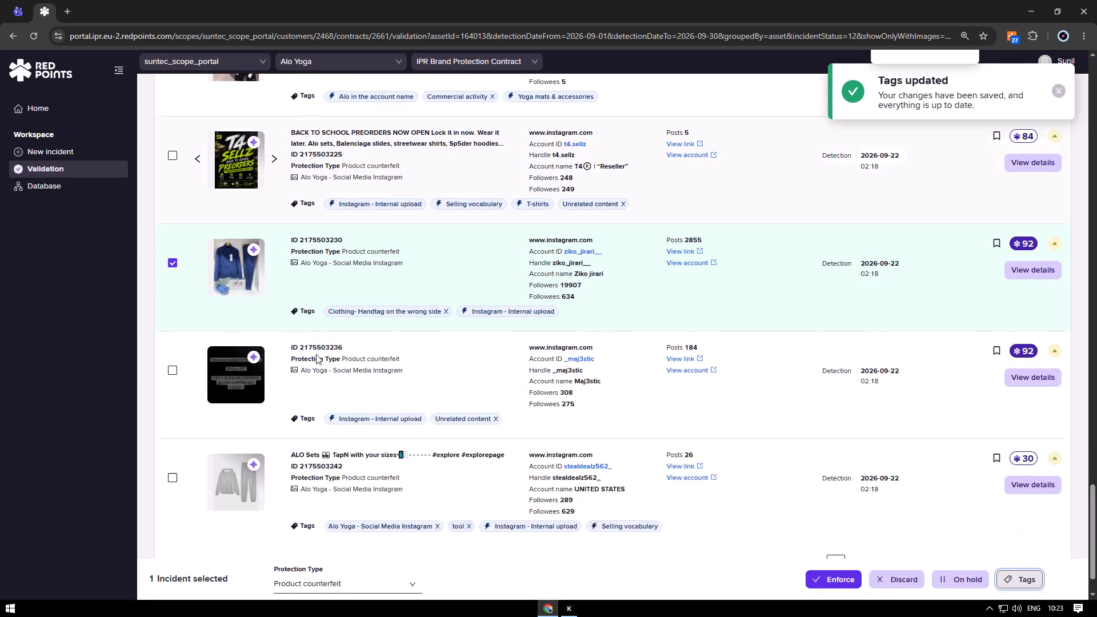
click(168, 218)
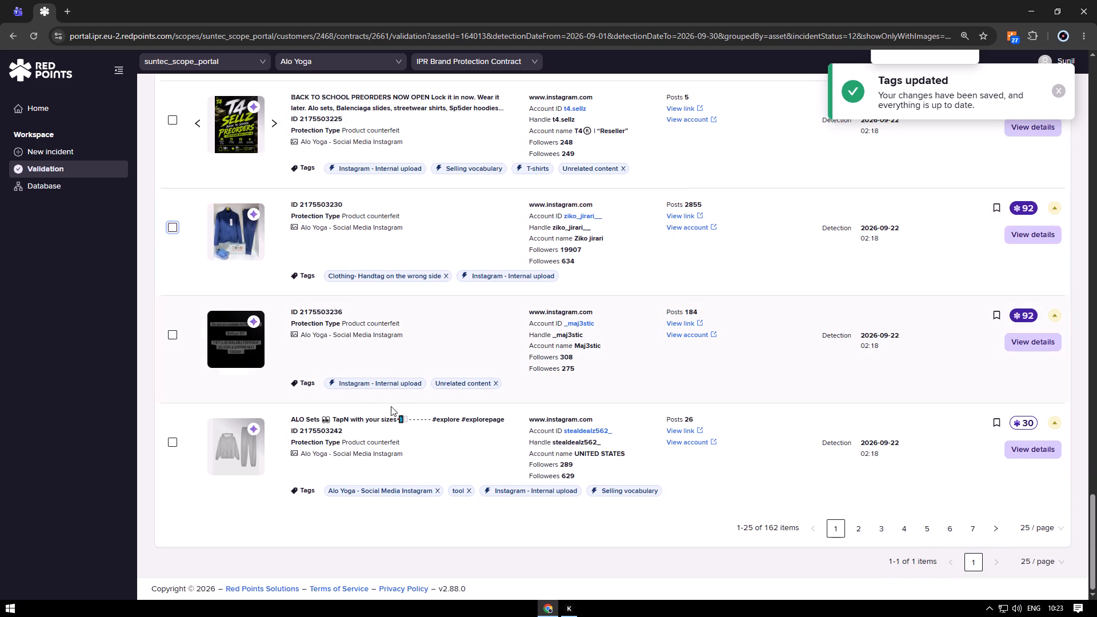
click(177, 446)
click(1025, 575)
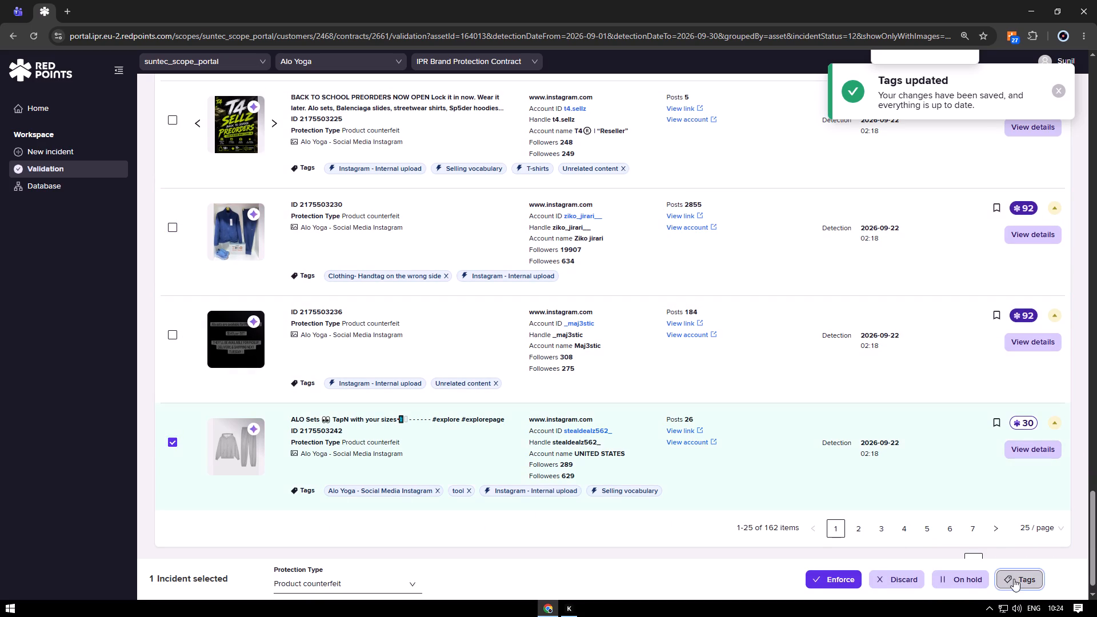
click(406, 225)
click(409, 214)
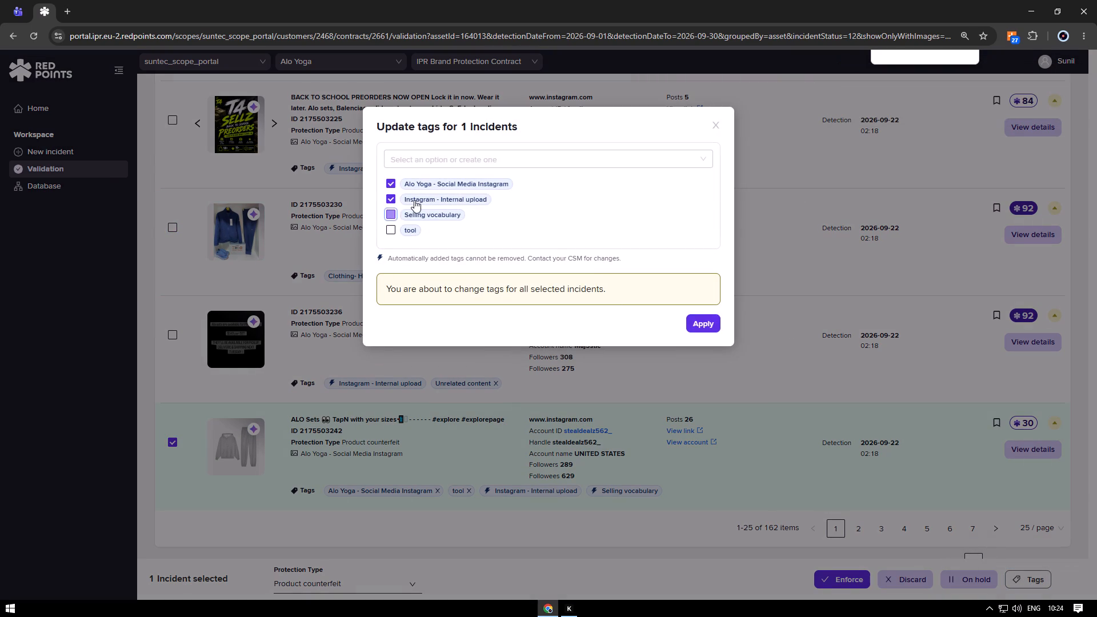
click(414, 200)
click(421, 179)
click(433, 165)
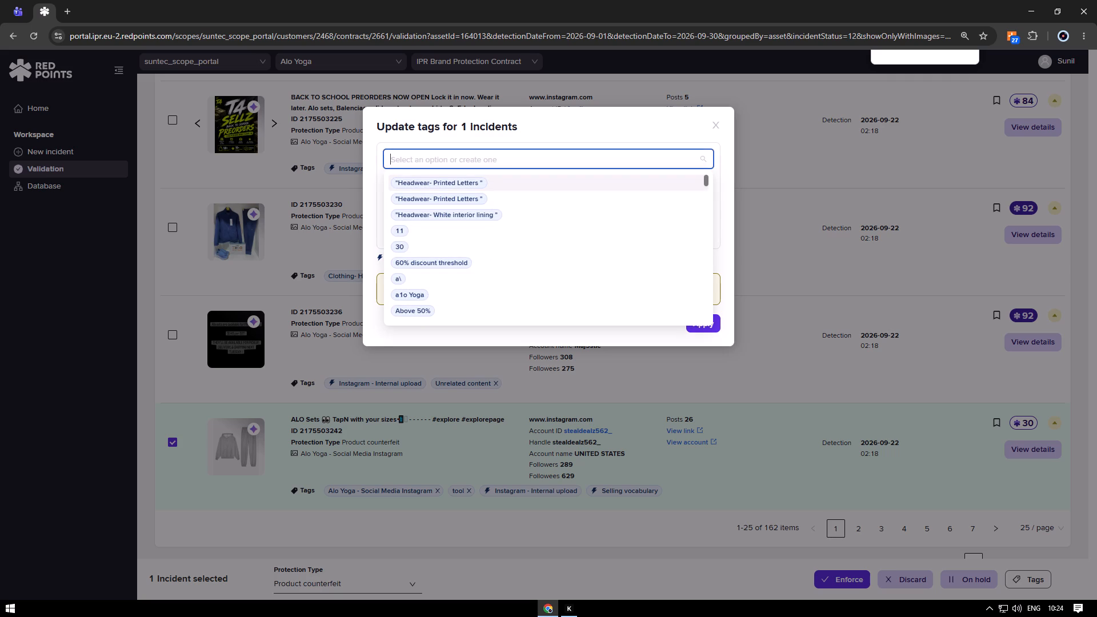
text(comm)
key(Up)
key(Up)
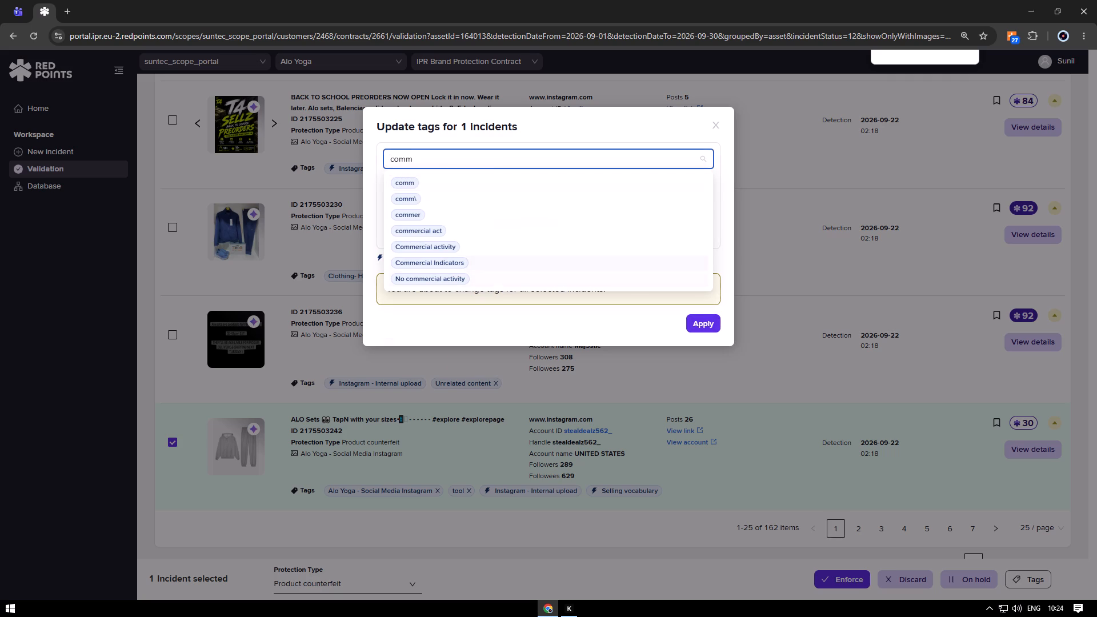
key(Up)
key(Return)
click(708, 342)
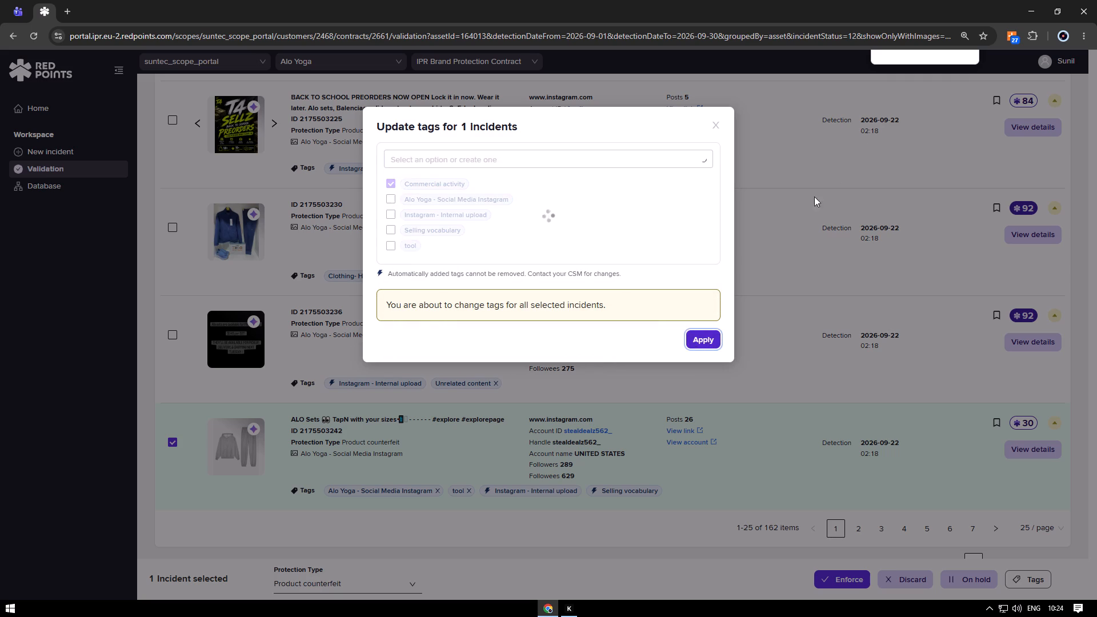
click(1005, 34)
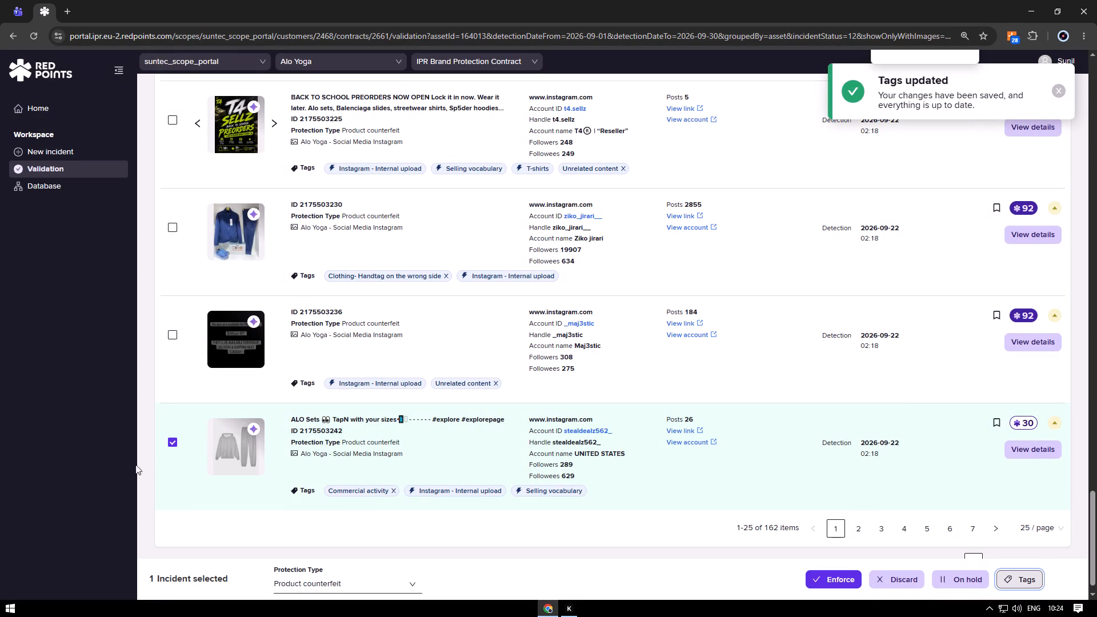
click(169, 444)
Go to page 2 of the incident list.
click(860, 535)
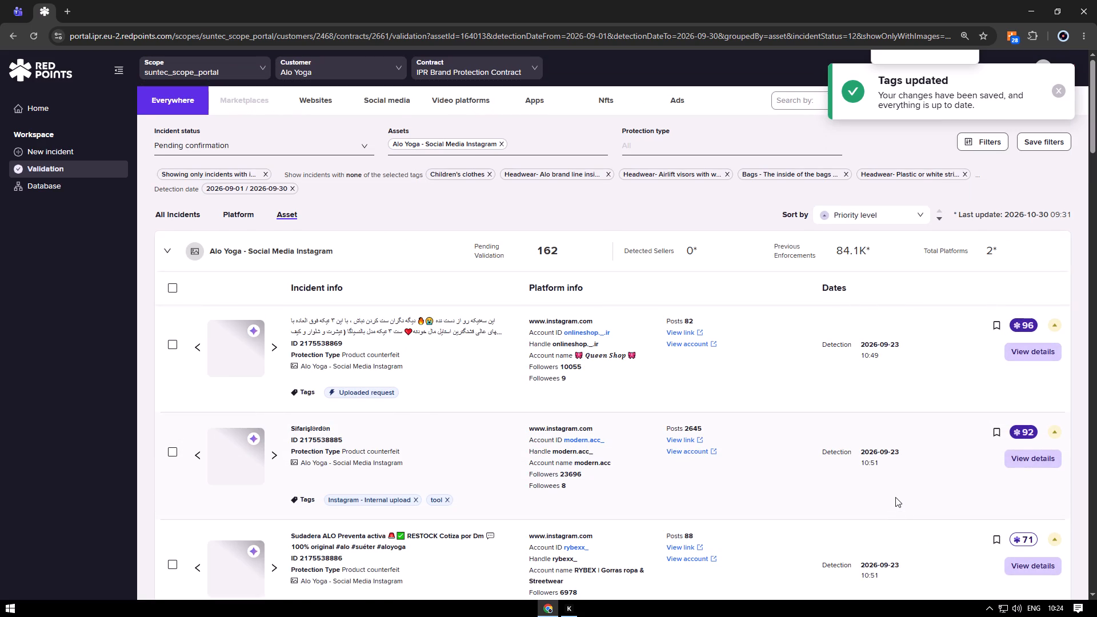
Set the Alo Yoga - Social Media Instagram incident list to show 100 incidents per page.
middle_click(907, 304)
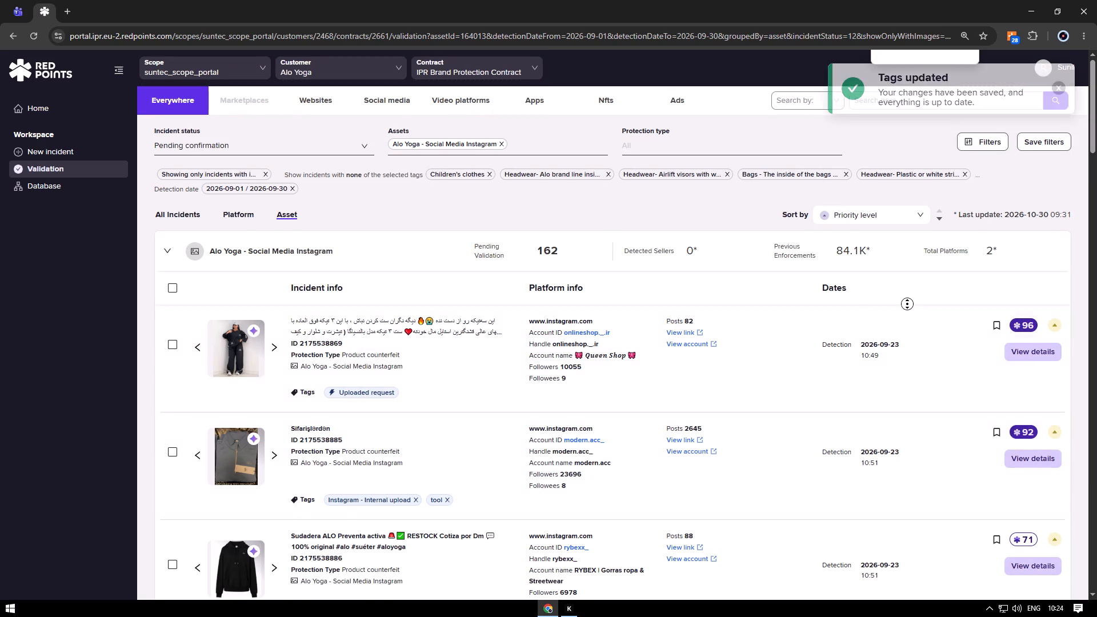
click(916, 423)
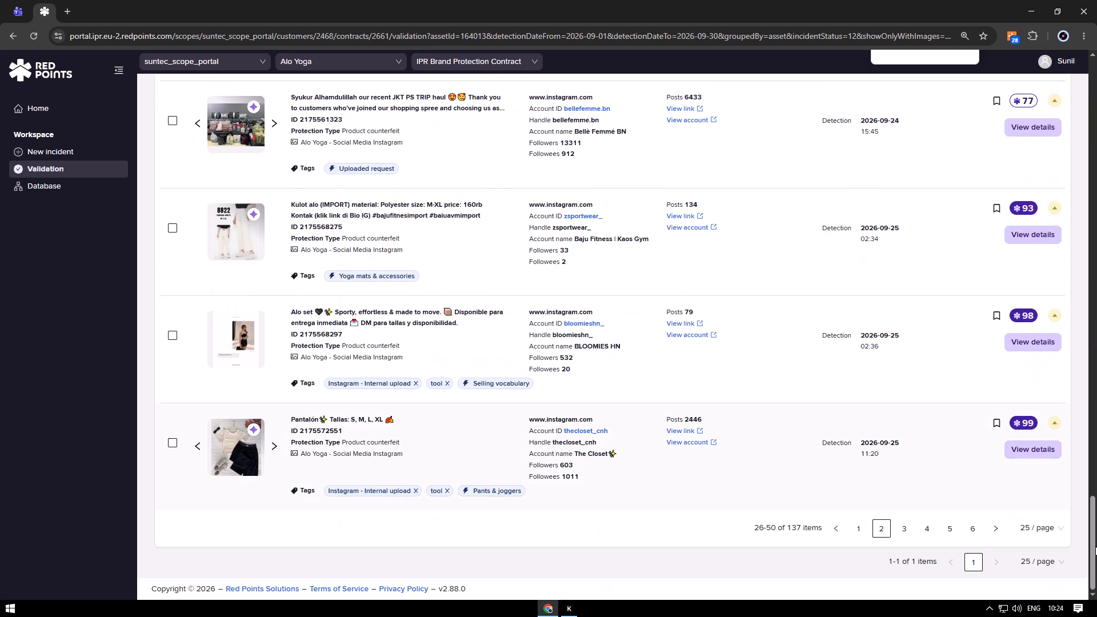
click(1067, 535)
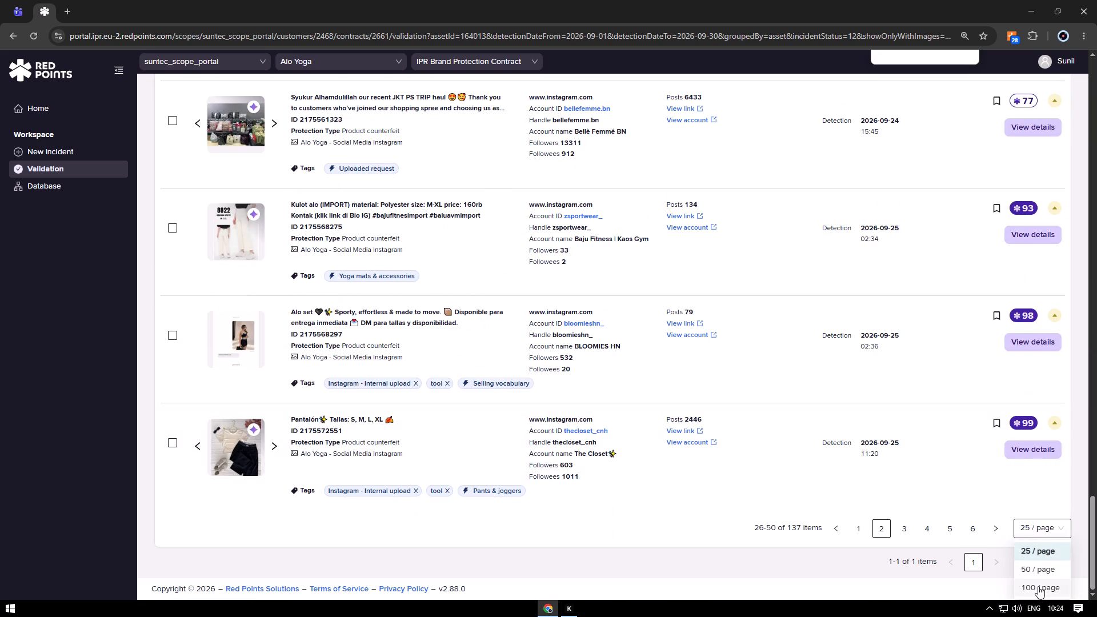
click(1038, 586)
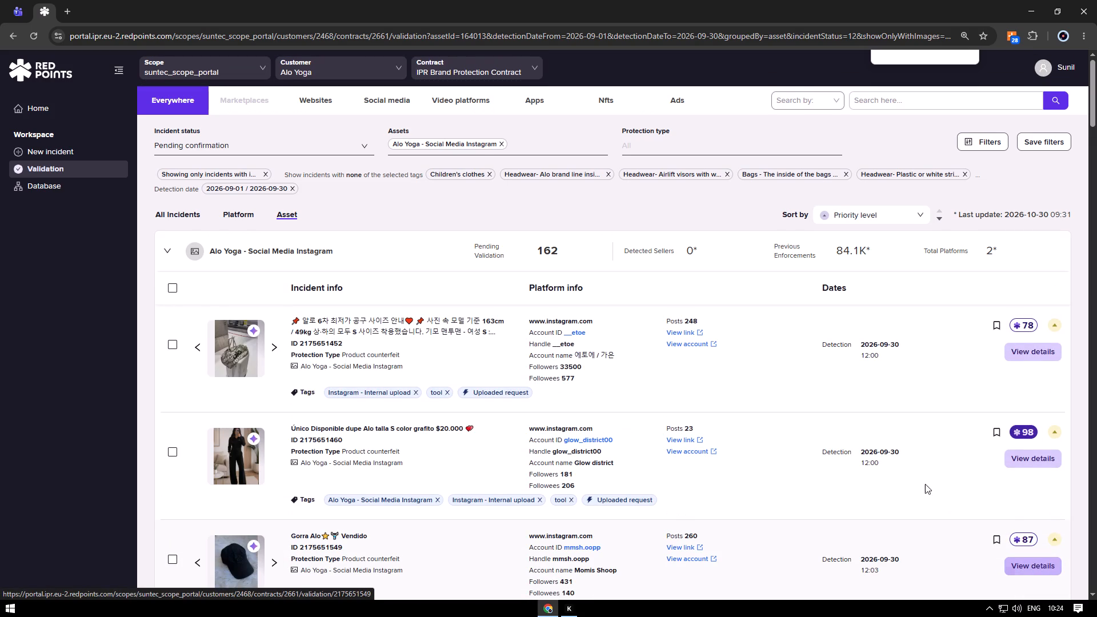
Examine the three images of the Bluestone High-Waist Airlift Legging incident at the end of the list, including the product tag.
middle_click(778, 301)
click(817, 530)
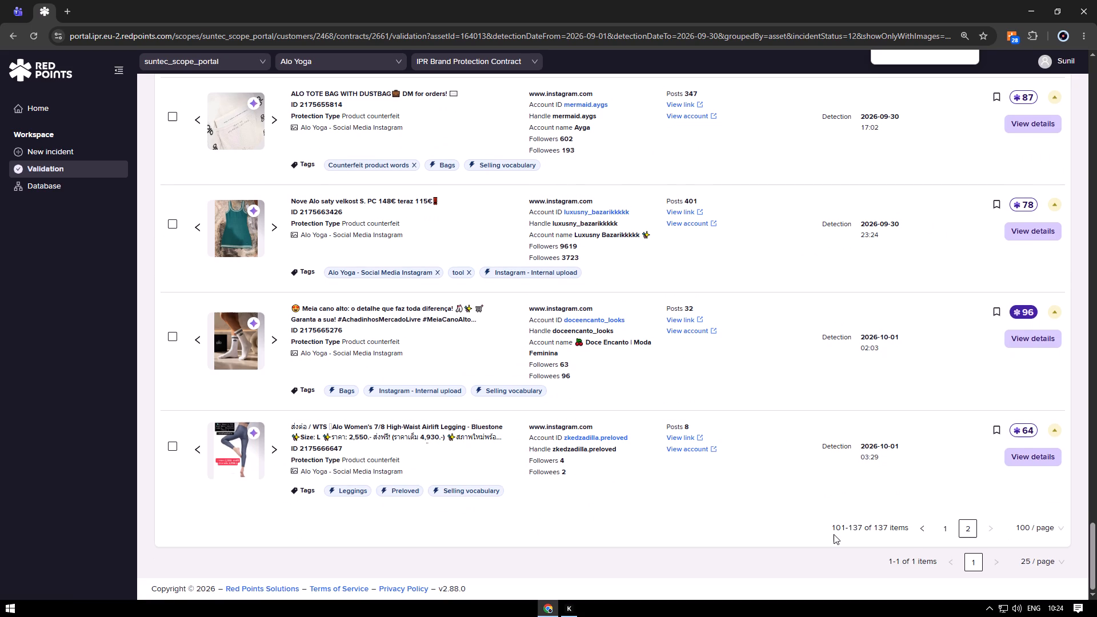
click(237, 459)
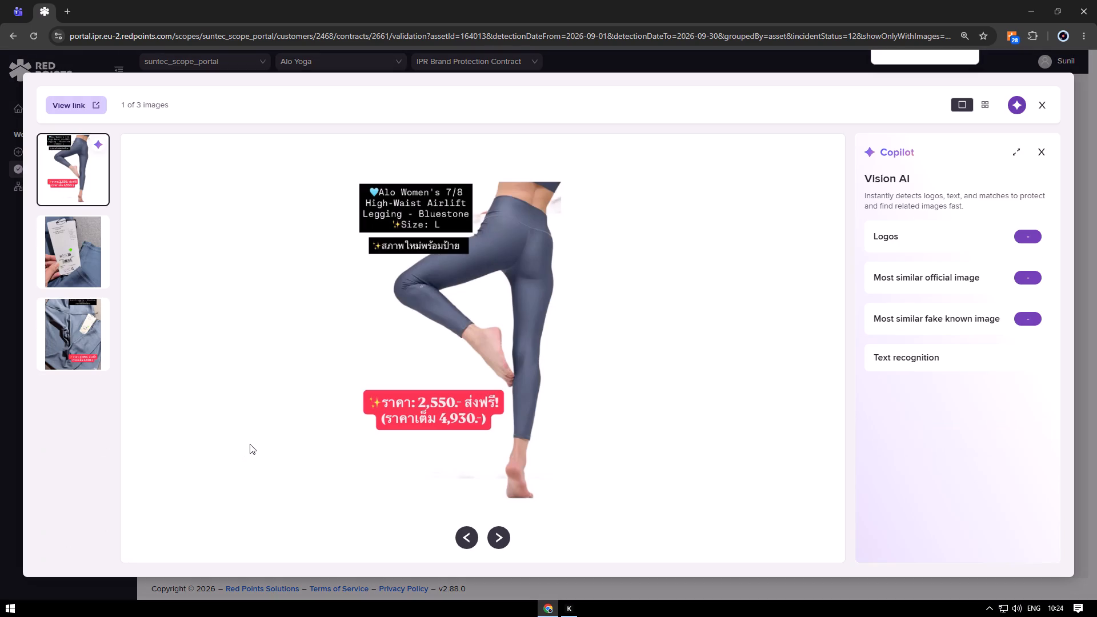
click(97, 263)
click(106, 336)
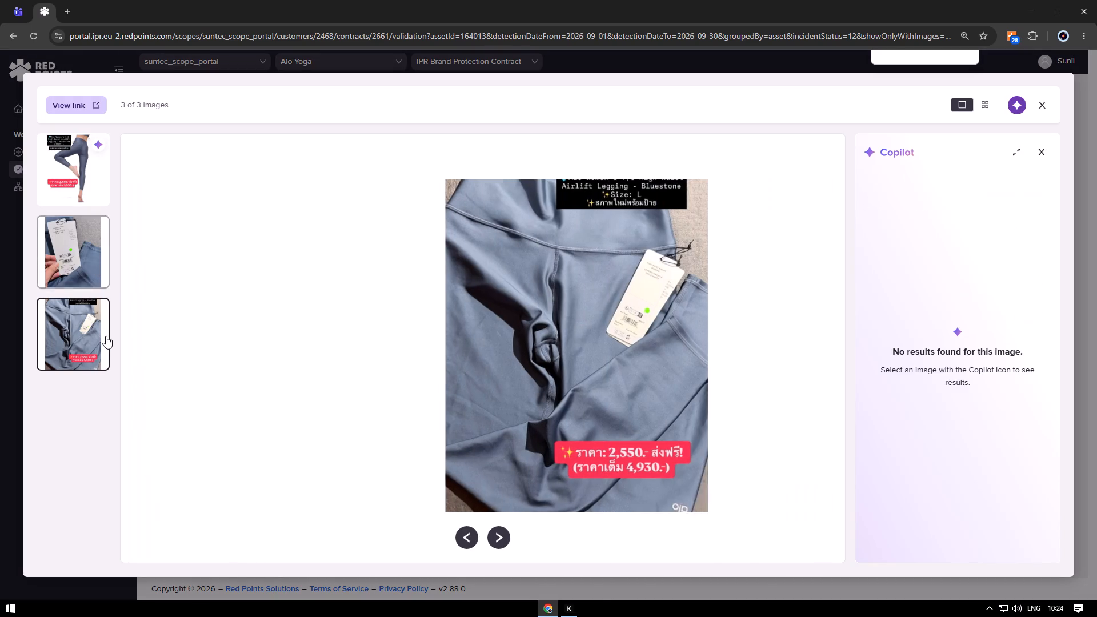
click(92, 272)
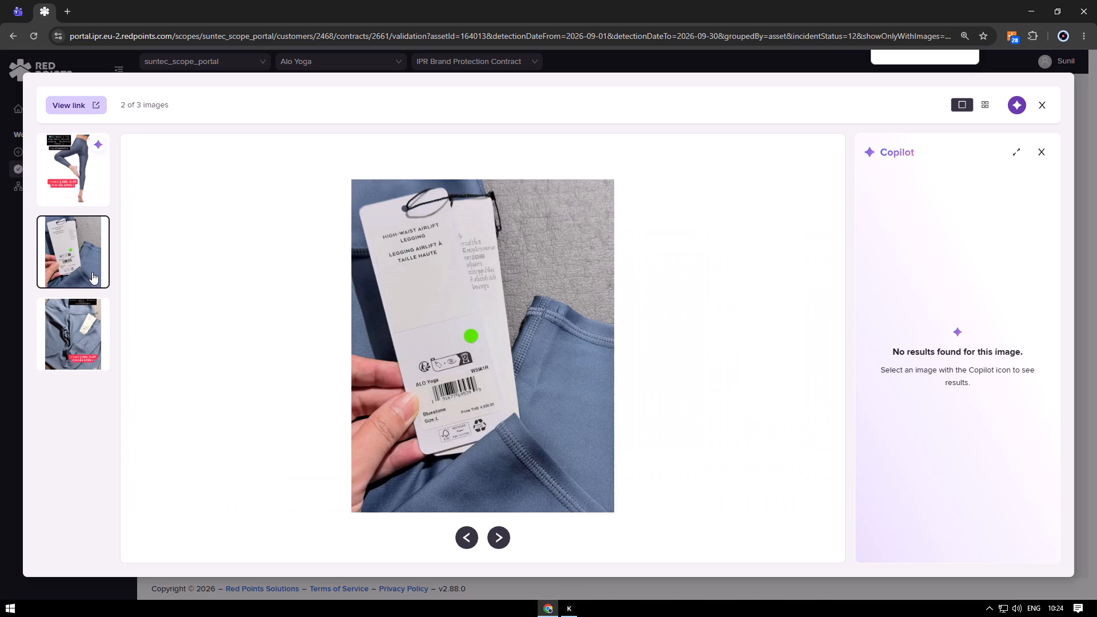
click(88, 214)
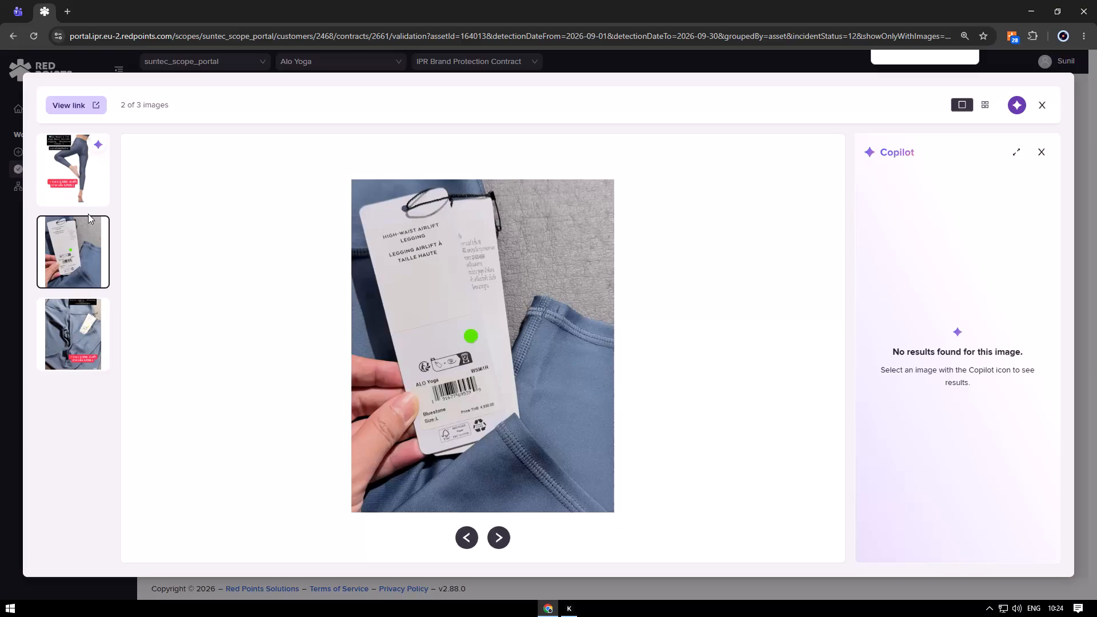
click(85, 154)
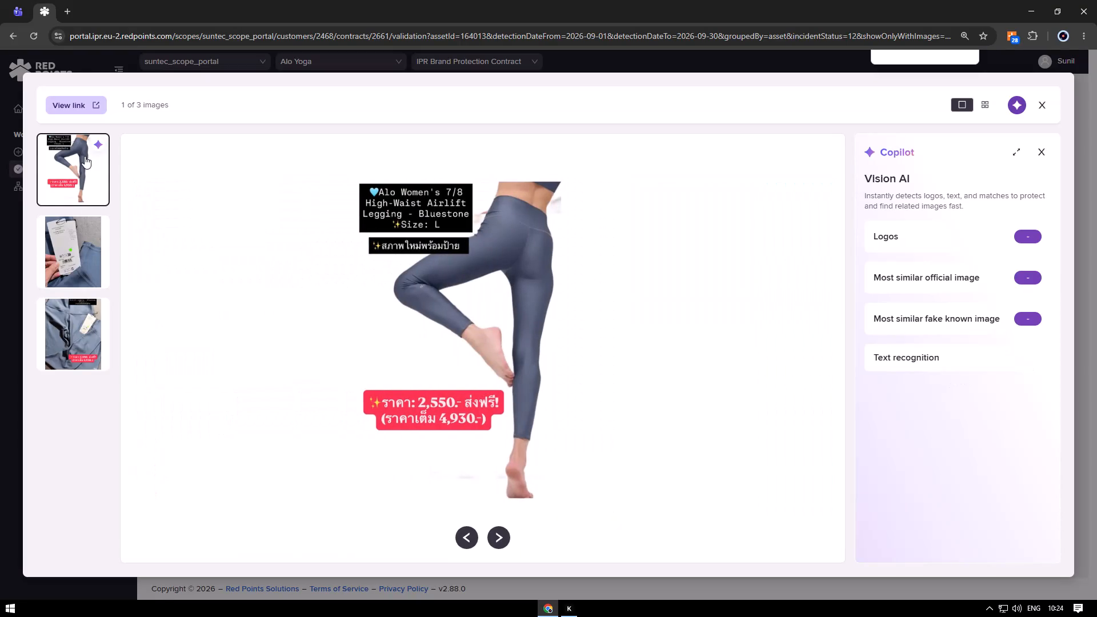
click(87, 231)
click(70, 337)
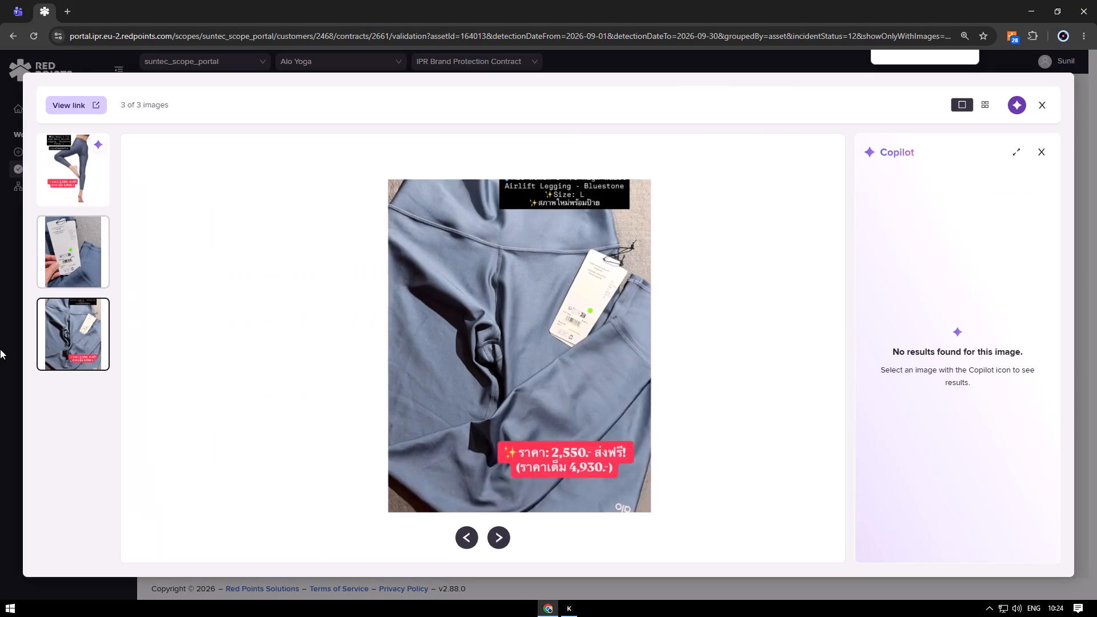
click(0, 349)
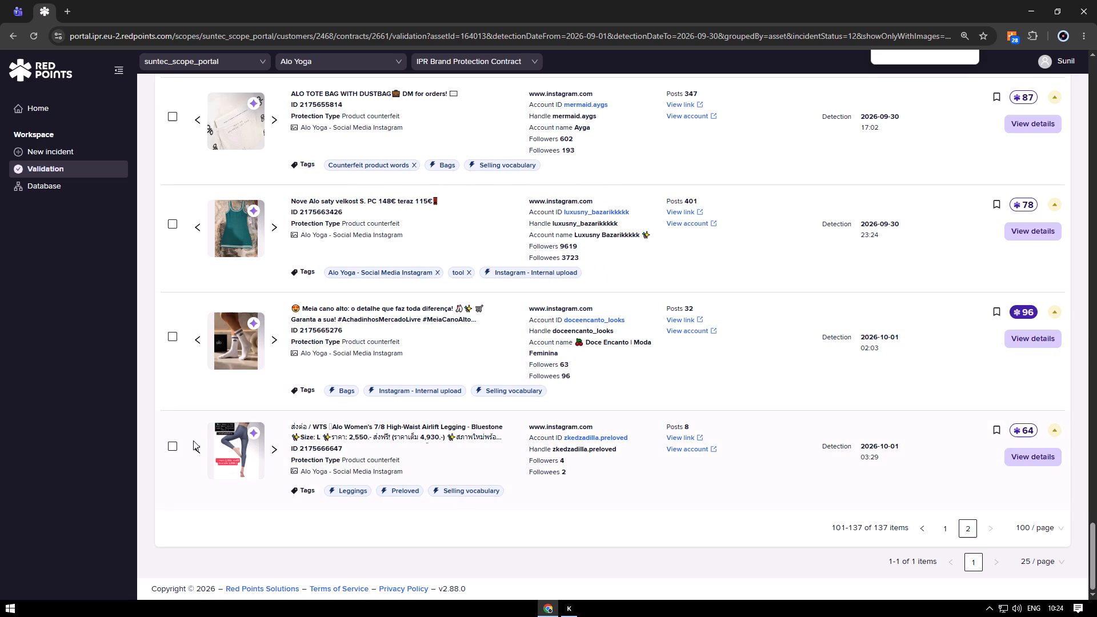
click(171, 447)
click(249, 340)
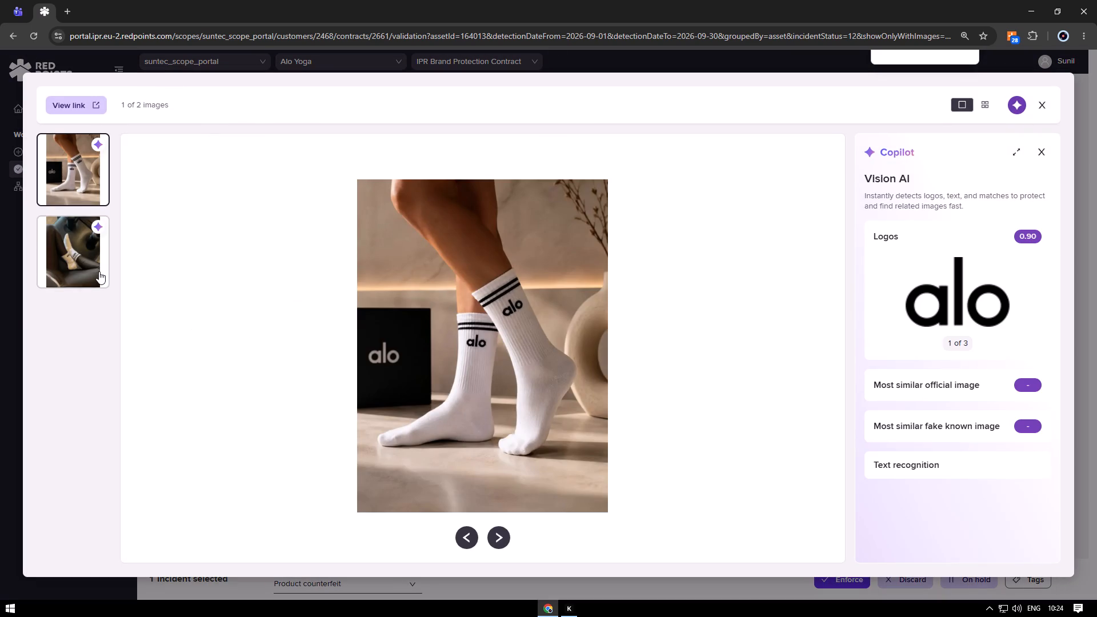
click(99, 271)
click(0, 338)
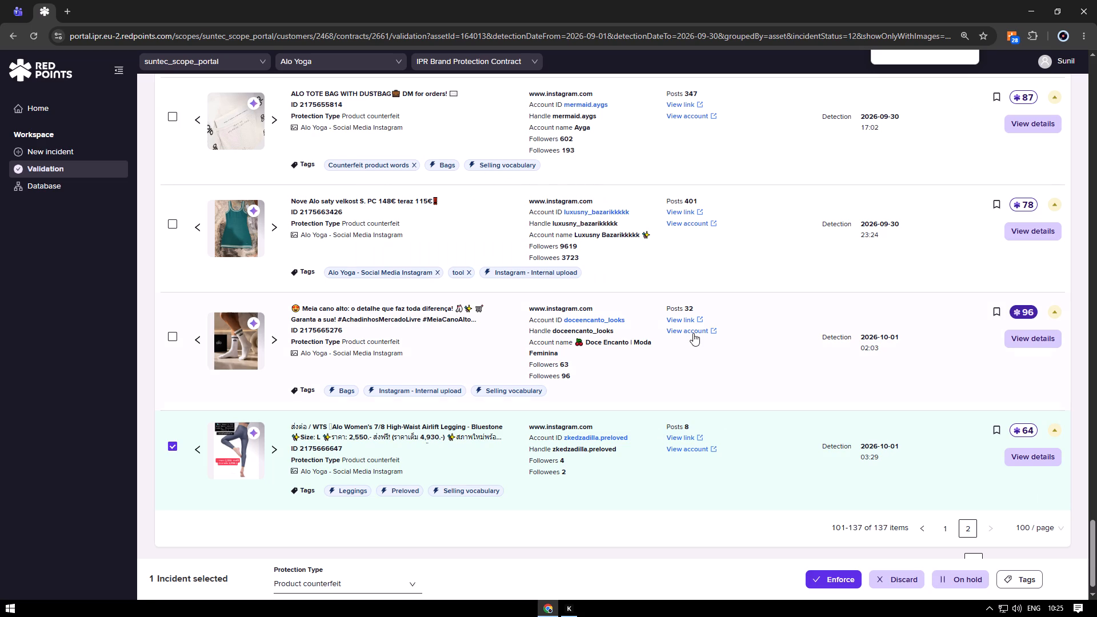
click(1015, 574)
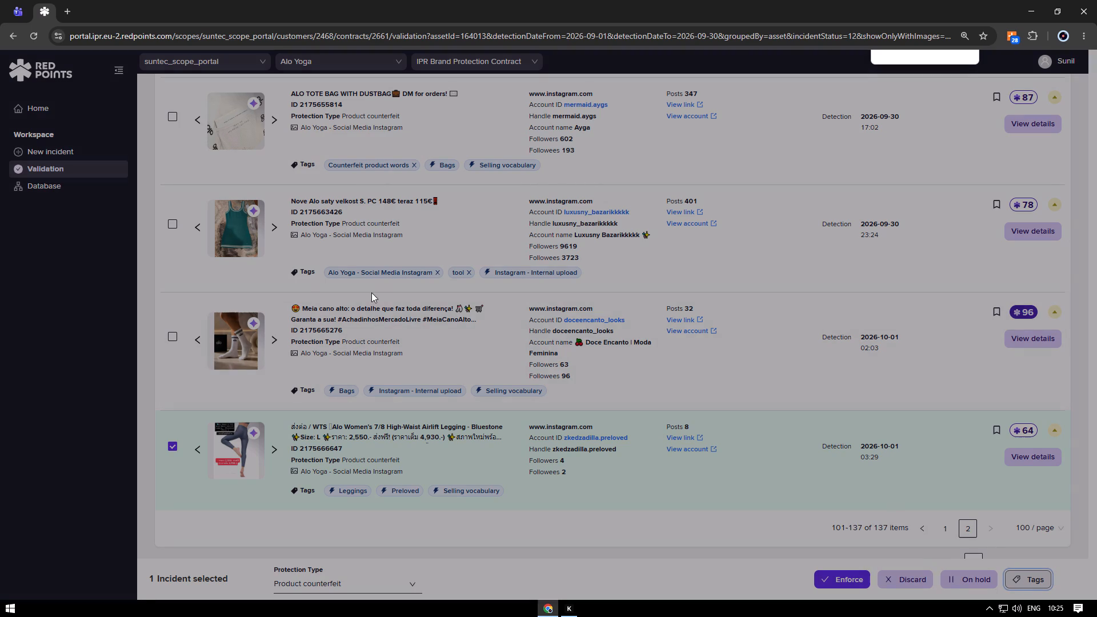
click(414, 213)
click(414, 202)
click(418, 183)
click(423, 161)
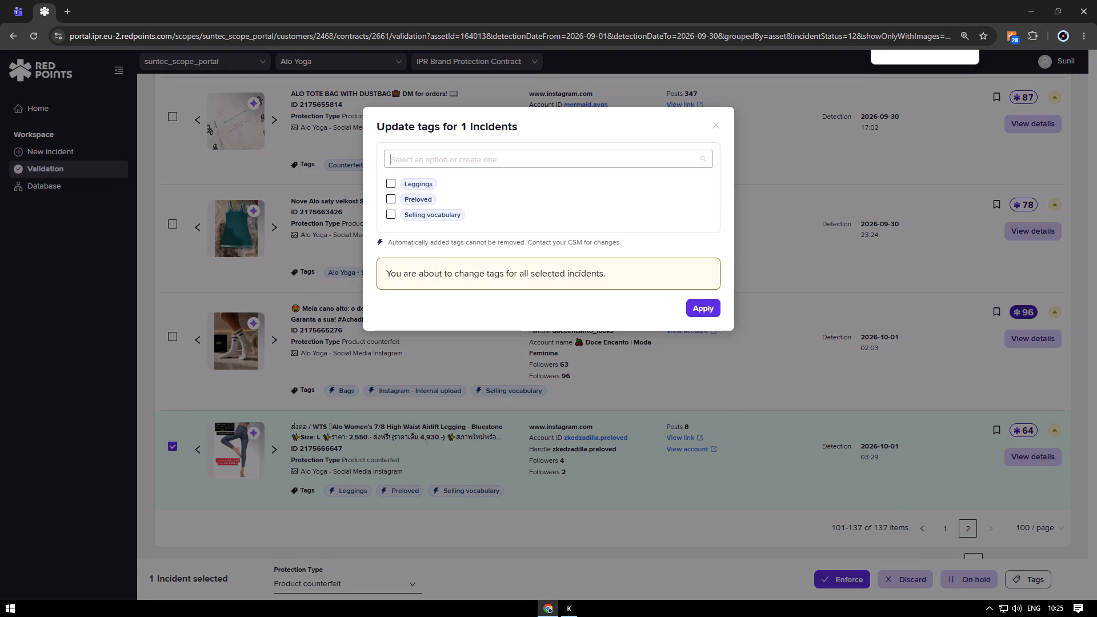
text(comm)
key(Up)
key(Up)
key(Up)
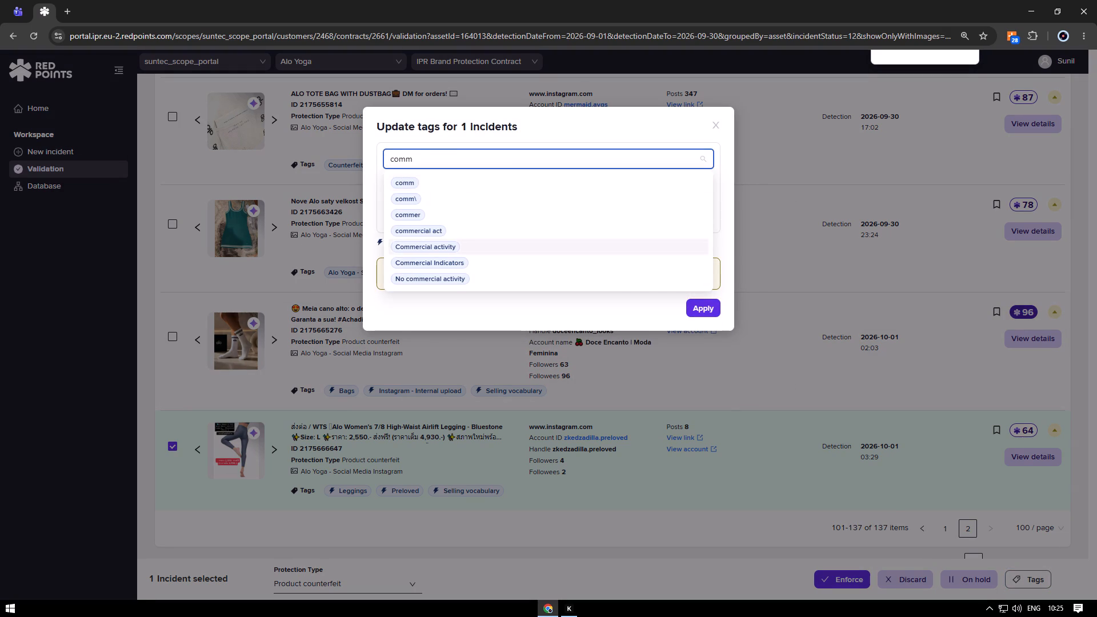
key(Return)
click(698, 320)
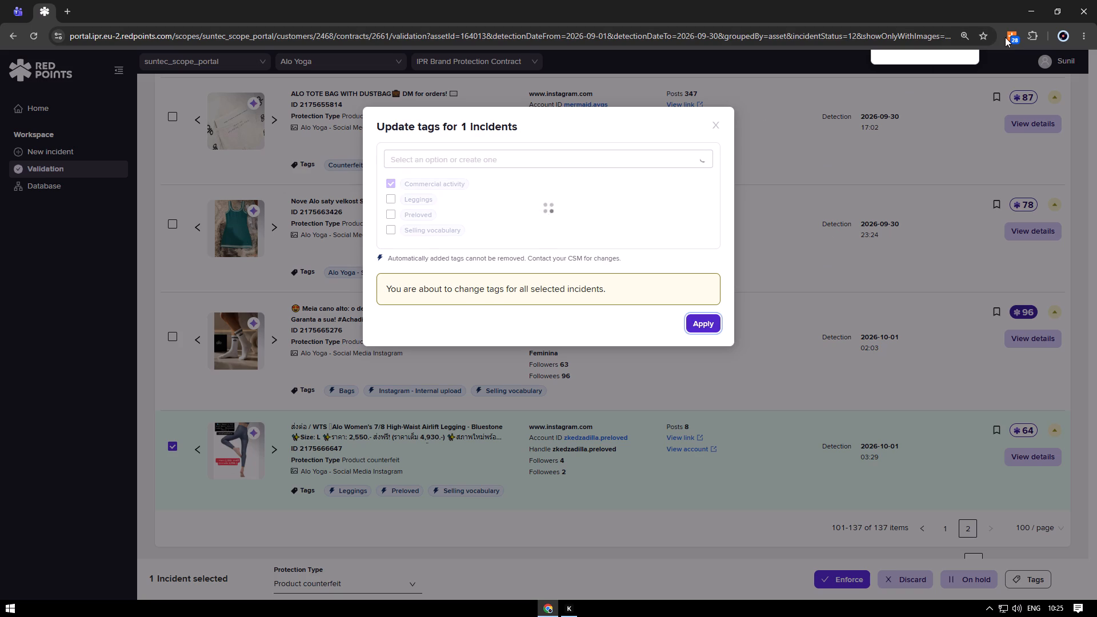
click(1020, 35)
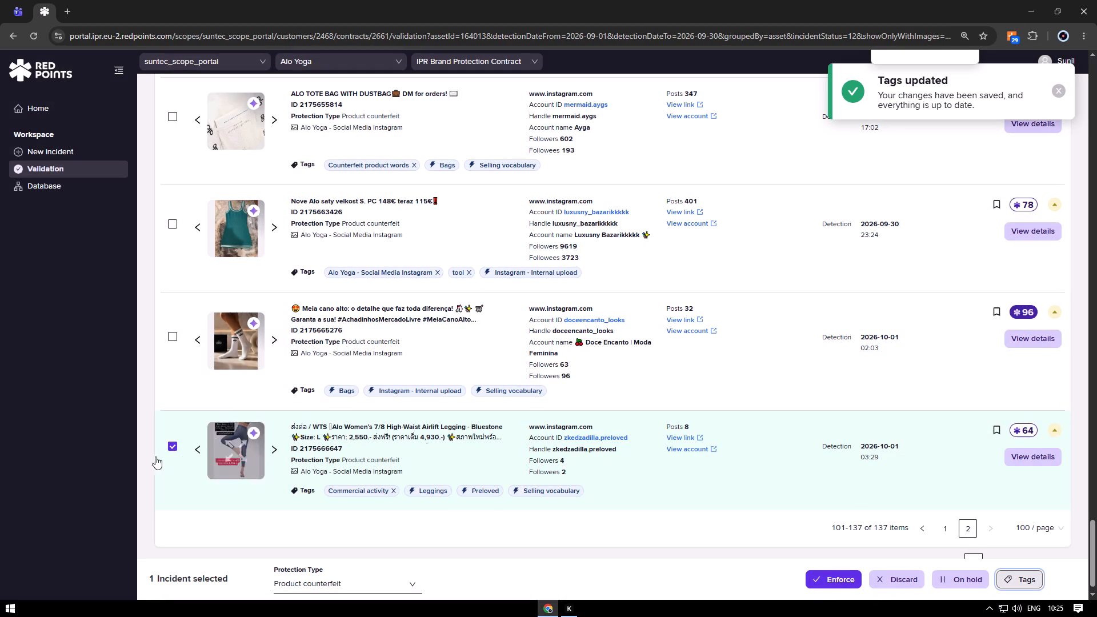
click(169, 448)
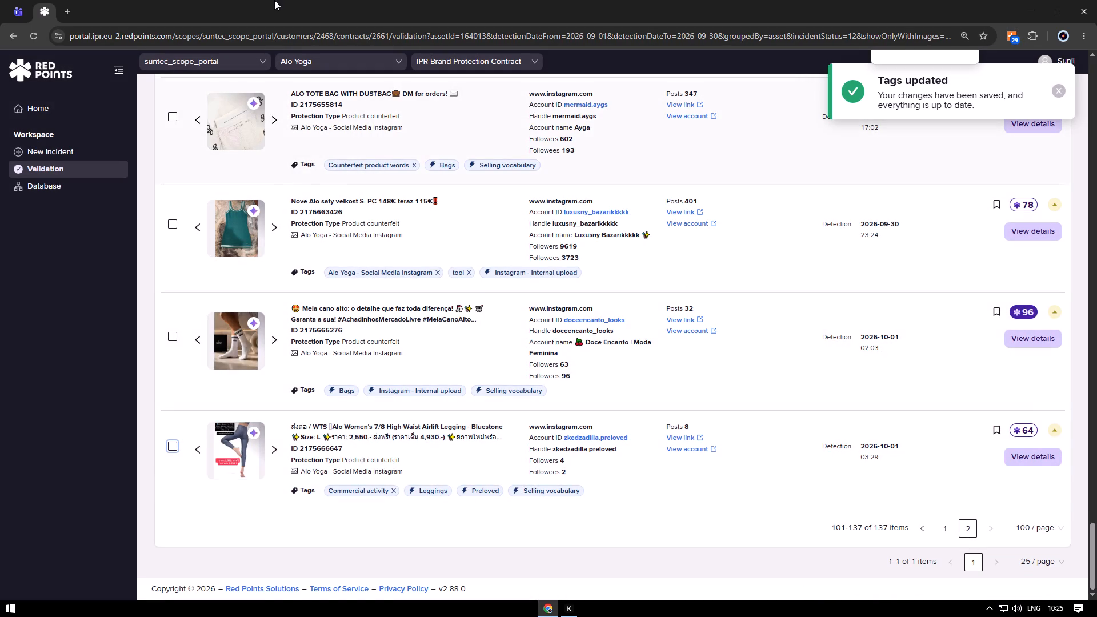
double_click(178, 337)
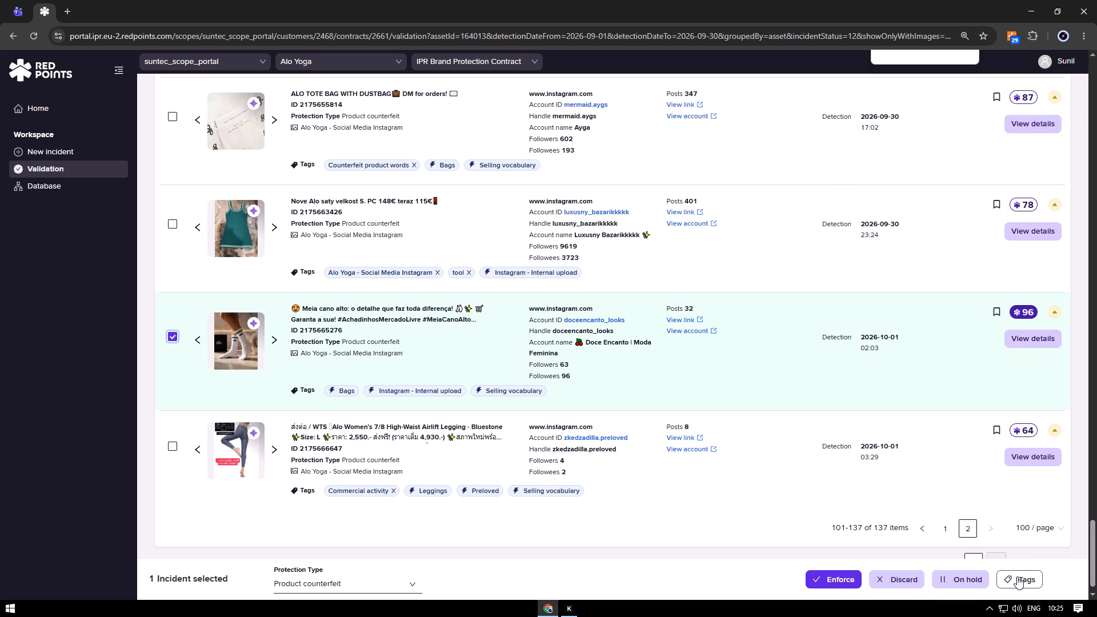
click(1018, 580)
key(Escape)
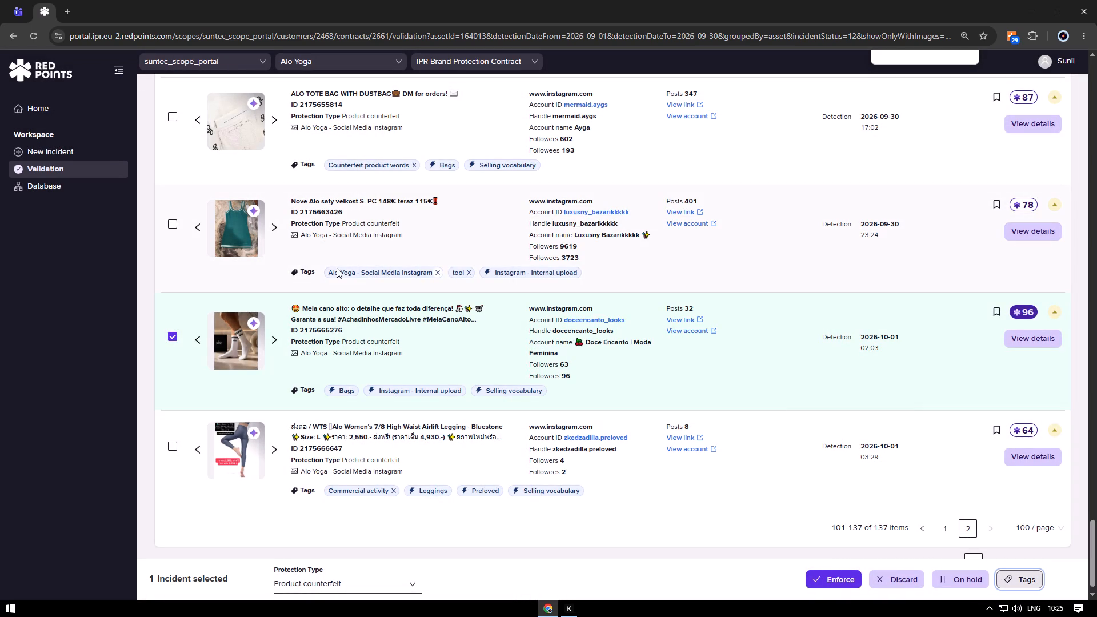
click(242, 237)
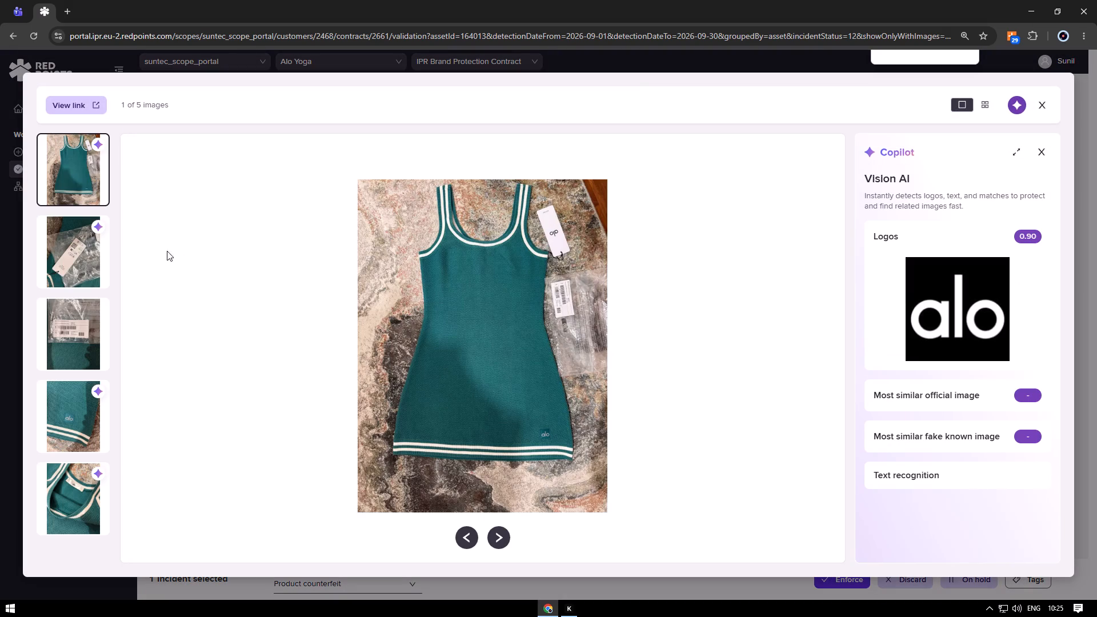
click(83, 252)
key(Escape)
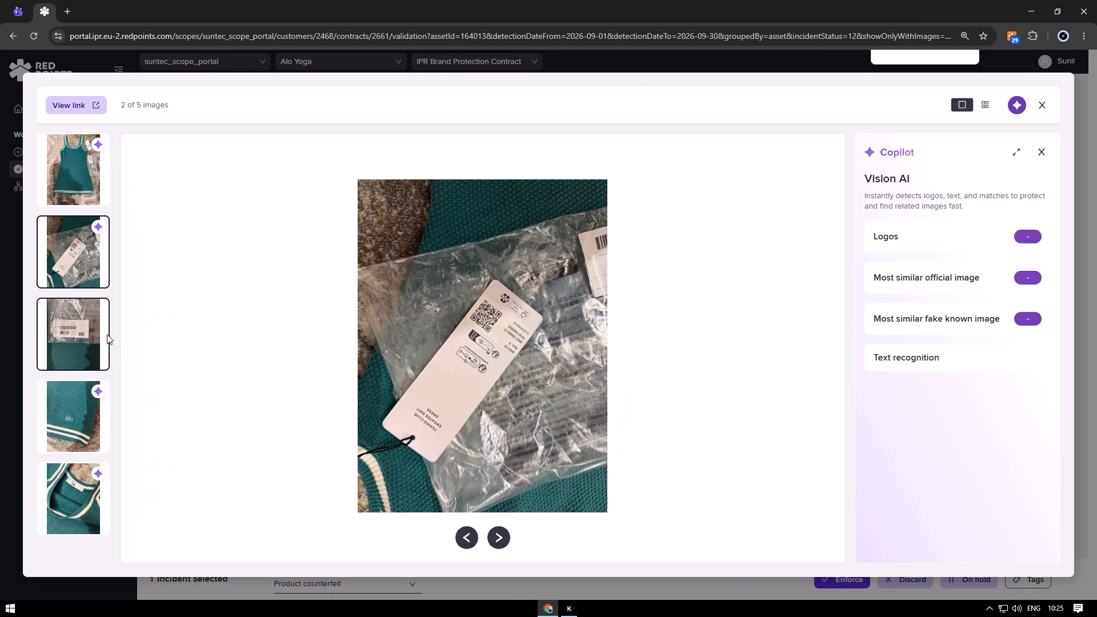
click(173, 225)
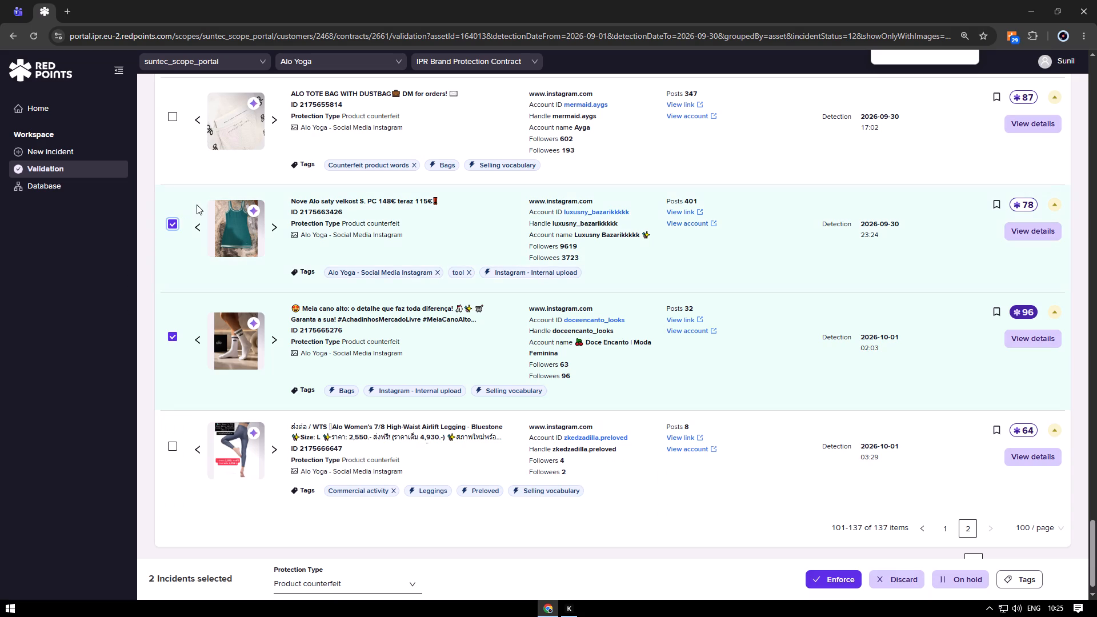
Replace the two selected incidents' tags with Commercial activity, clearing Instagram - Internal upload, Alo Yoga - Social Media Instagram, Bags, Selling vocabulary and tool.
scroll(217, 230, up, 2)
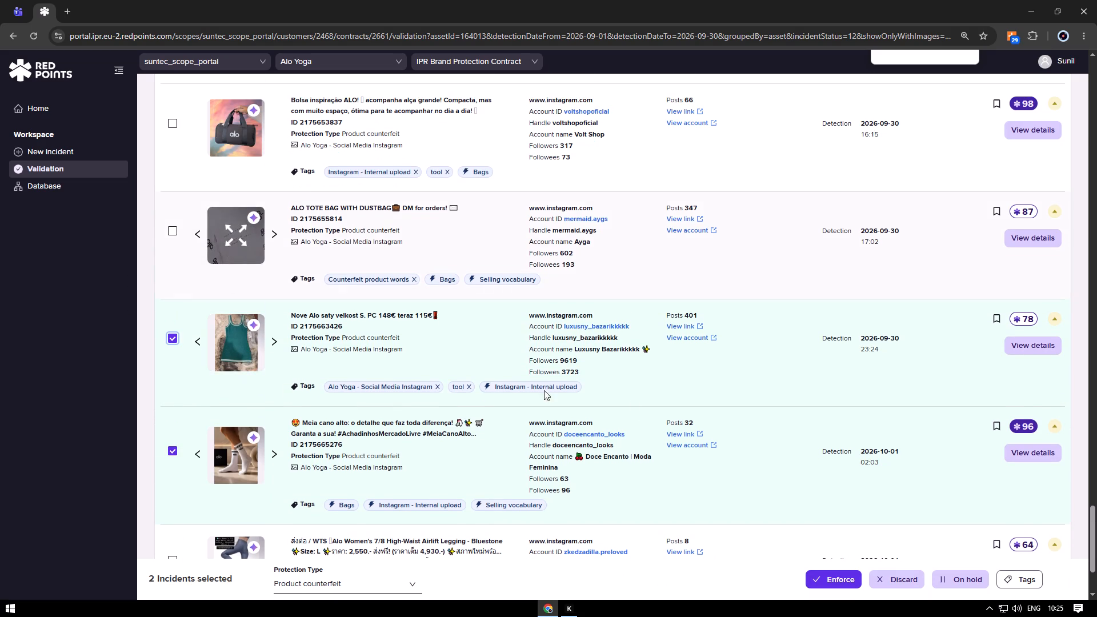
click(1020, 575)
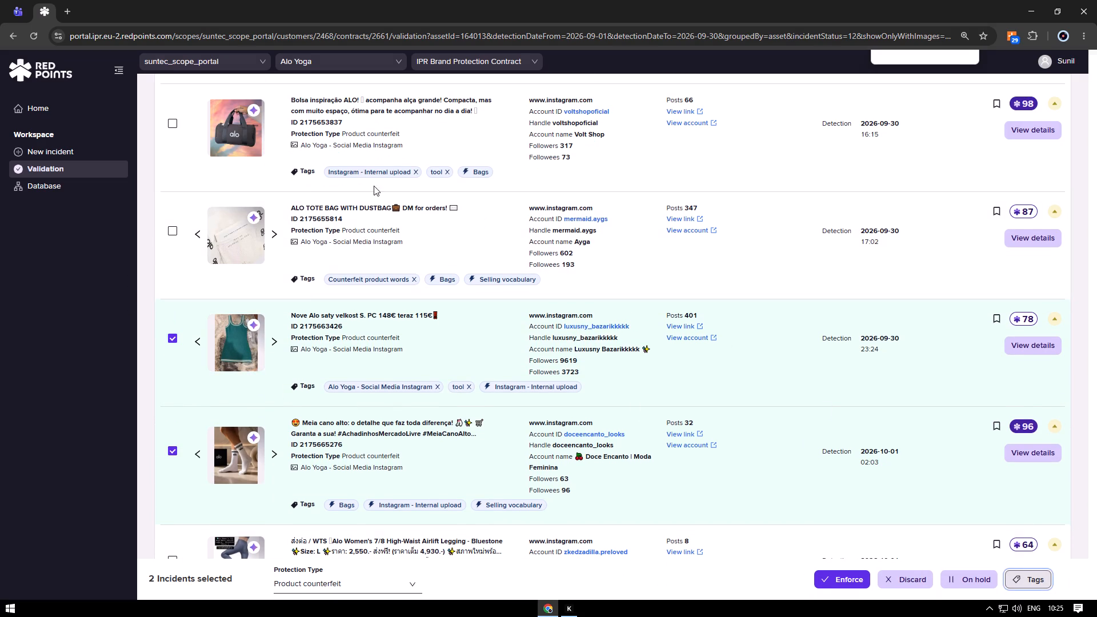
click(421, 186)
double_click(418, 199)
double_click(411, 217)
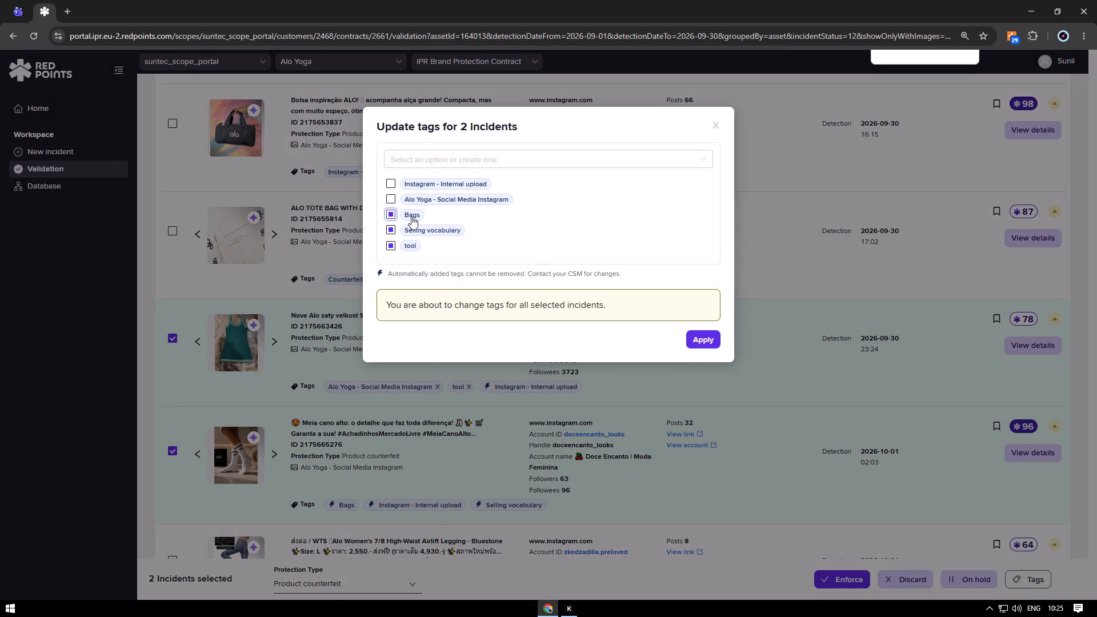
double_click(411, 229)
double_click(411, 245)
click(481, 253)
click(446, 155)
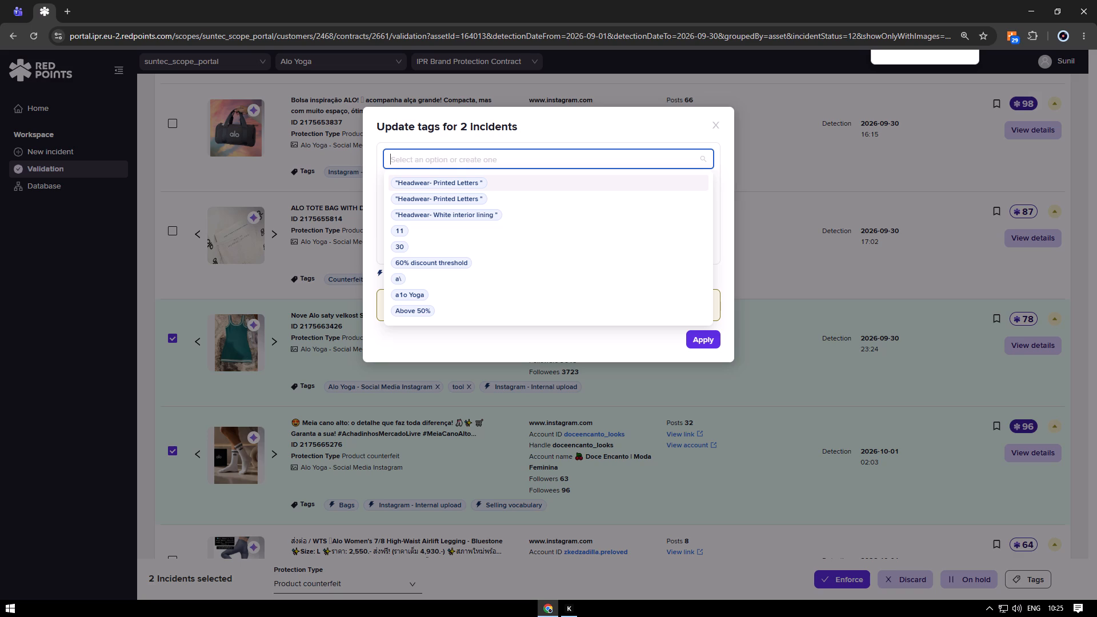
text(comm)
key(Up)
key(Up)
key(Up)
key(Return)
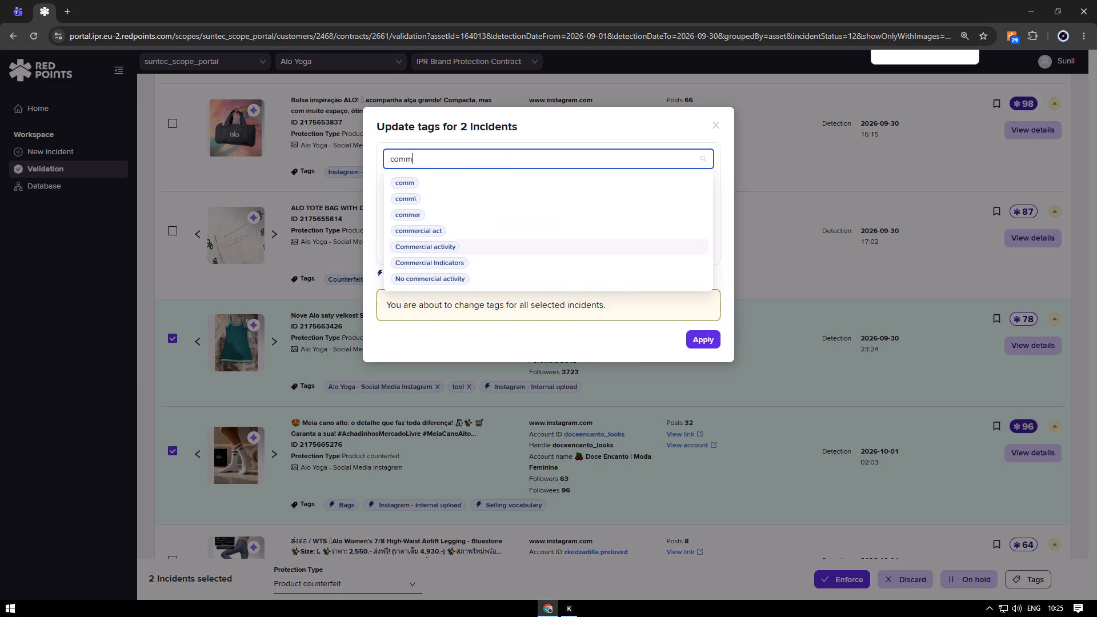
click(696, 352)
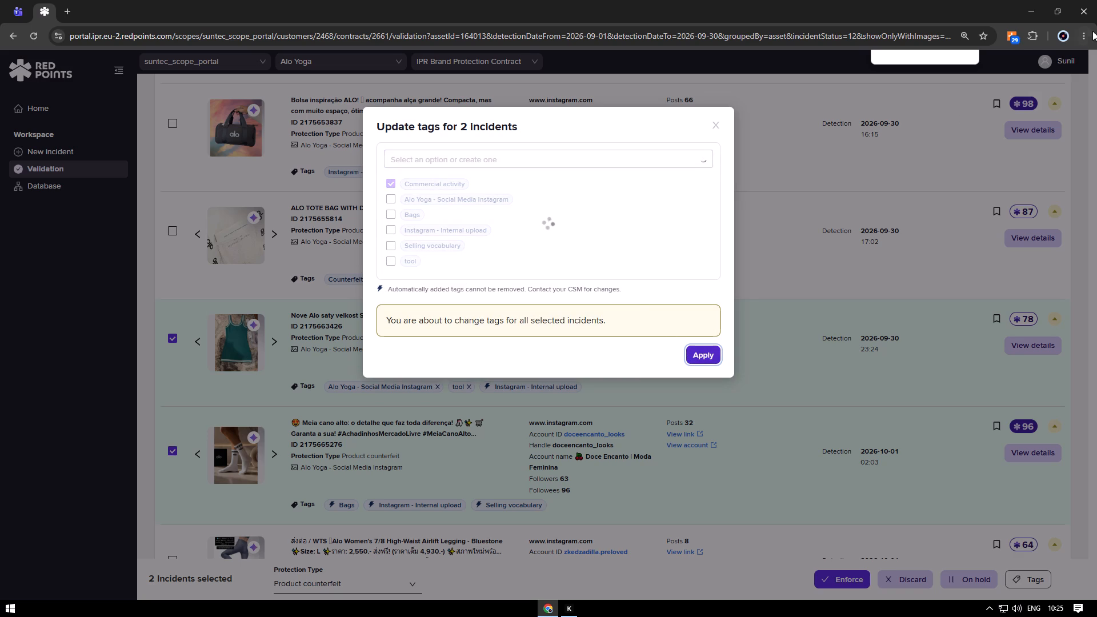
double_click(1010, 42)
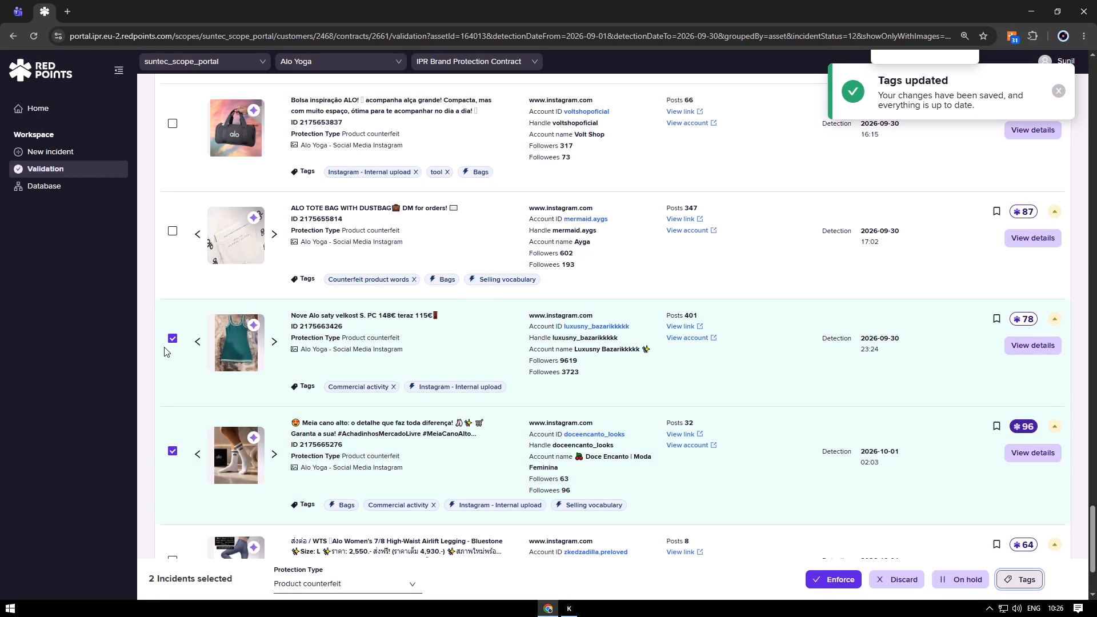
click(178, 335)
click(175, 341)
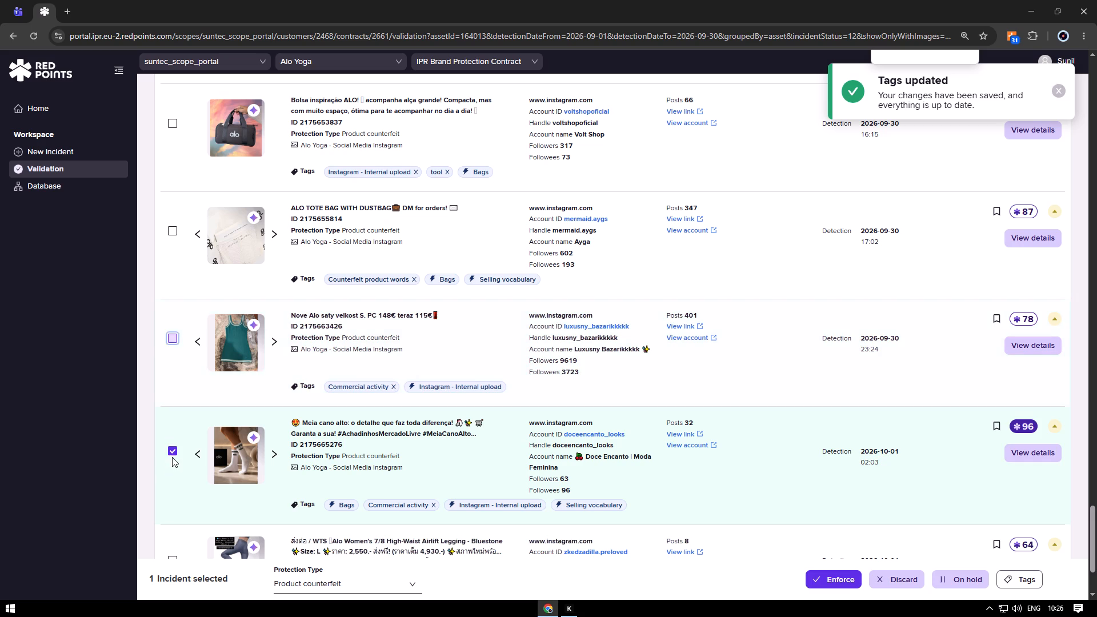
click(173, 455)
click(227, 250)
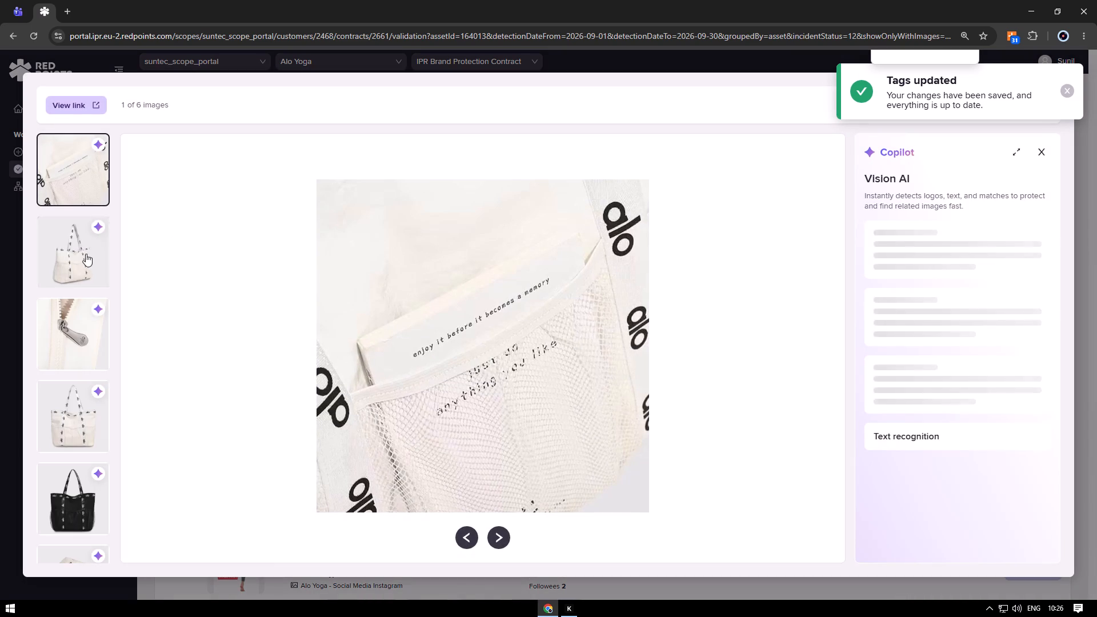
click(83, 344)
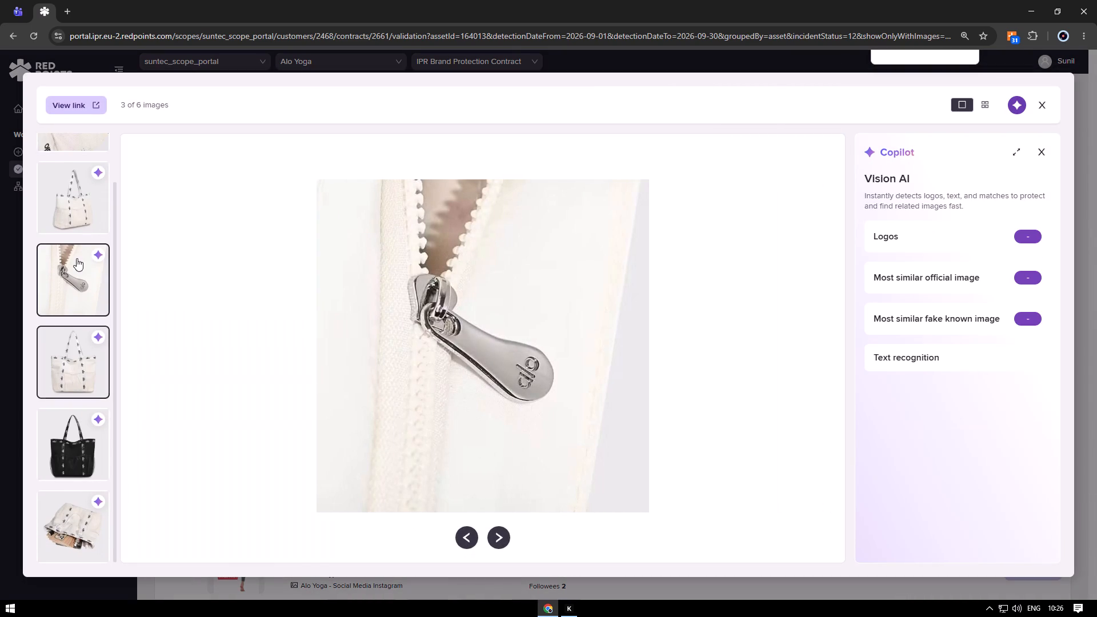
scroll(75, 264, up, 3)
scroll(75, 261, down, 5)
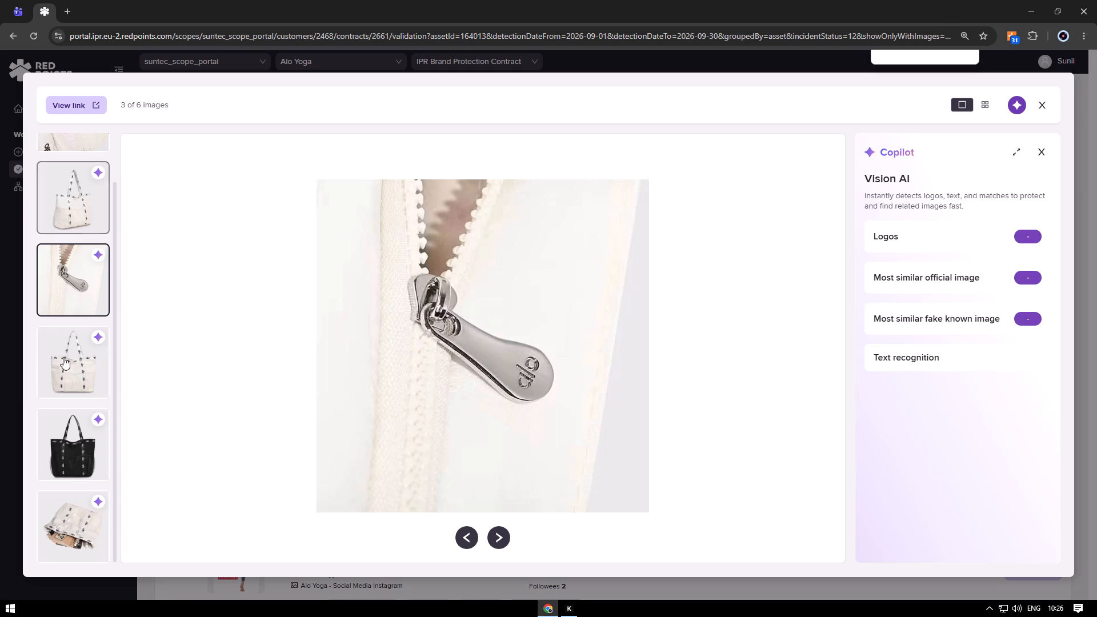
scroll(93, 492, down, 4)
click(87, 522)
click(85, 433)
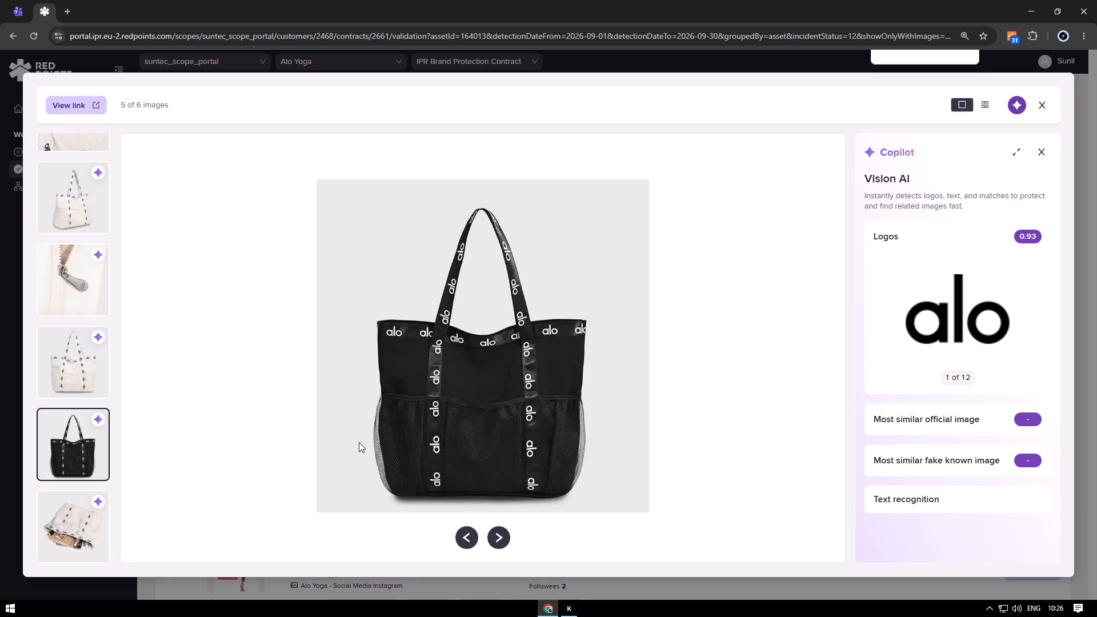
key(Escape)
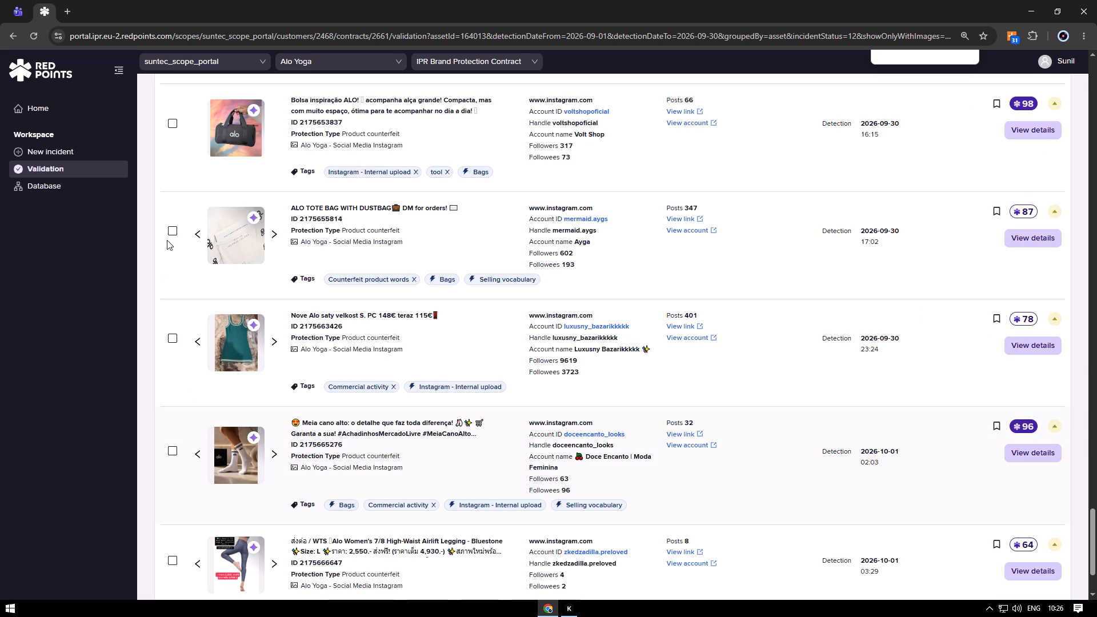
click(173, 235)
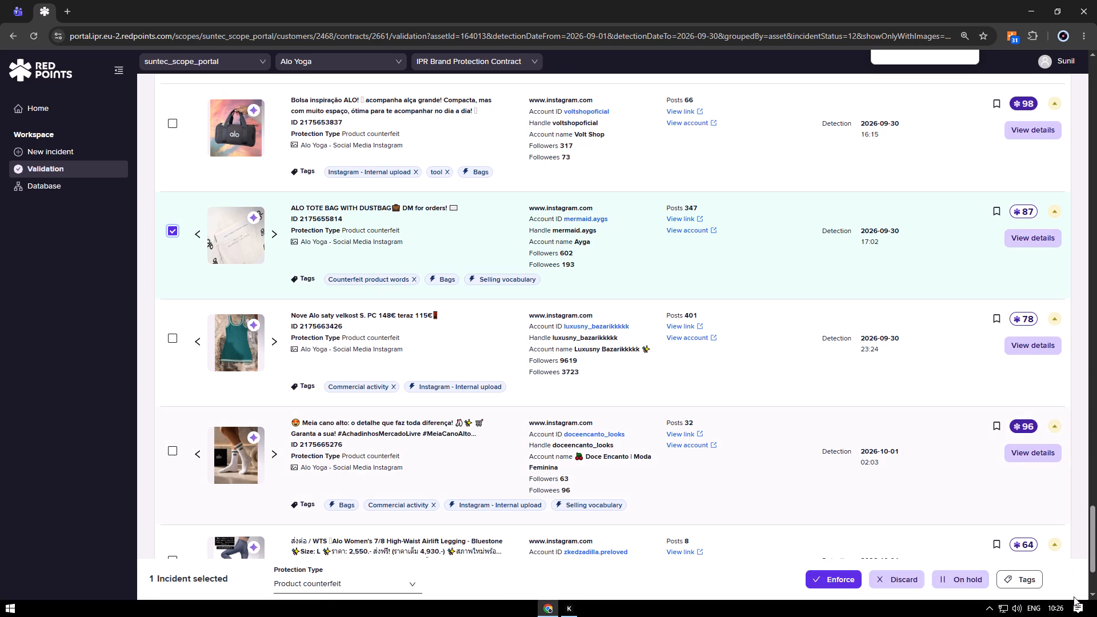
click(1031, 584)
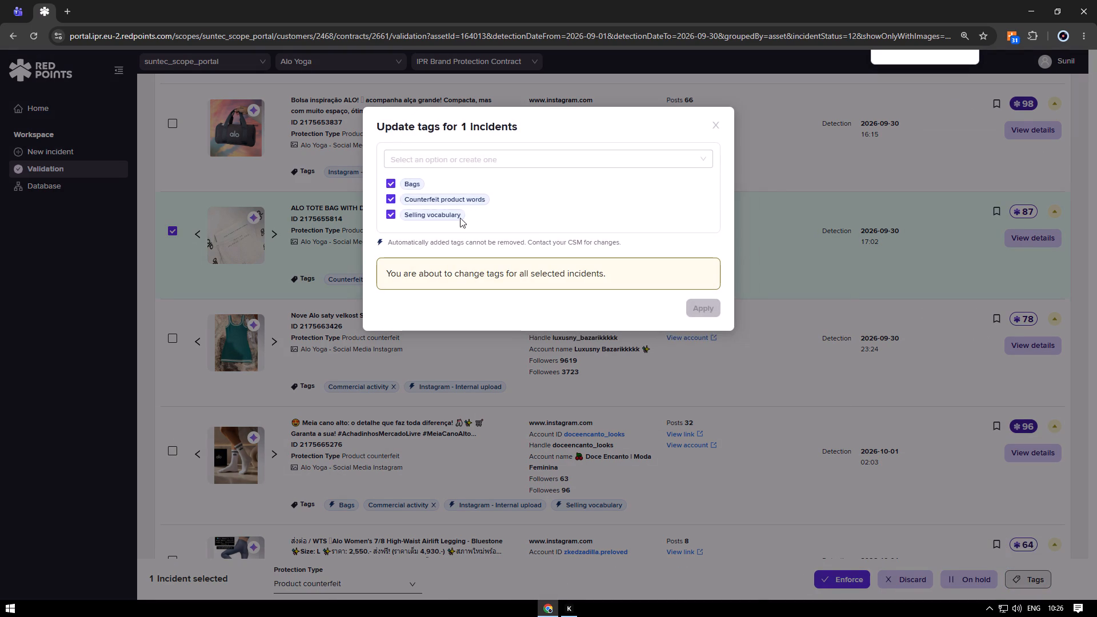
click(419, 212)
click(416, 198)
click(409, 183)
click(430, 149)
click(445, 151)
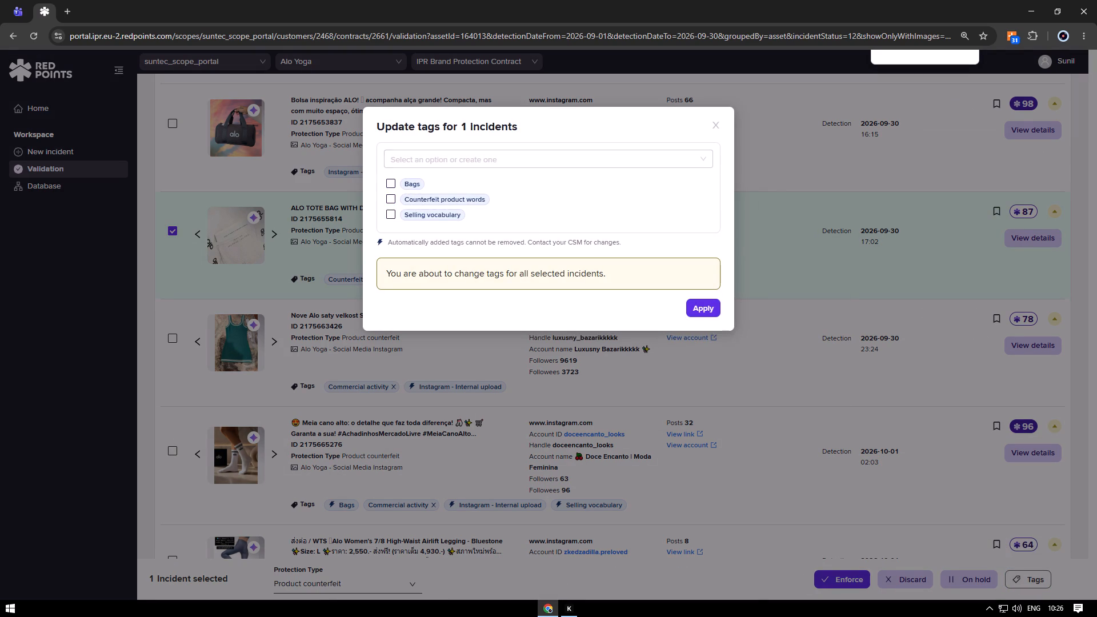
text(comm)
key(Up)
key(Up)
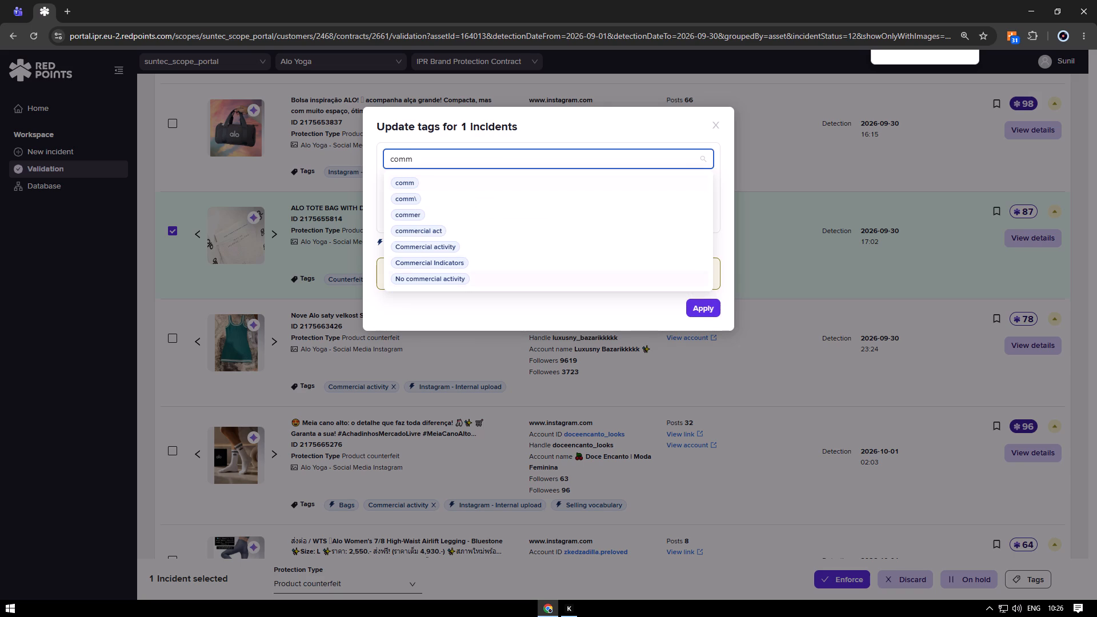
key(Up)
key(Return)
click(714, 326)
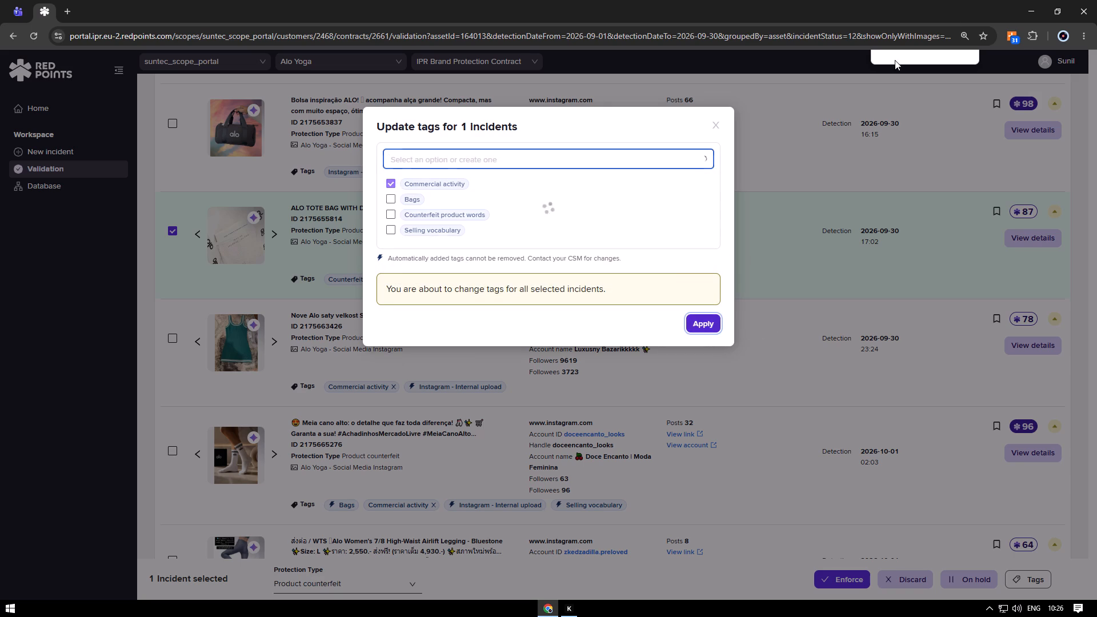
Add one to the browser extension's counter for the tagged incident.
click(1018, 38)
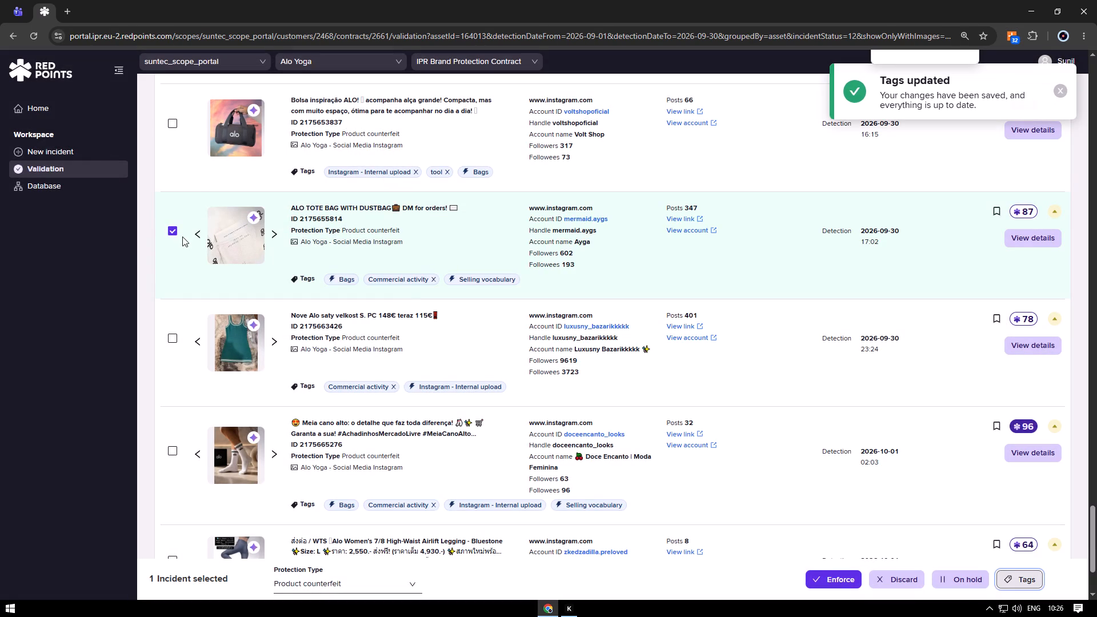
Deselect the ALO tote bag incident from mermaid.aygs.
click(172, 233)
Inspect the images of the voltshopoficial bag and leclercfashion sweatshirt incidents, and select both incidents.
scroll(190, 229, up, 1)
click(216, 213)
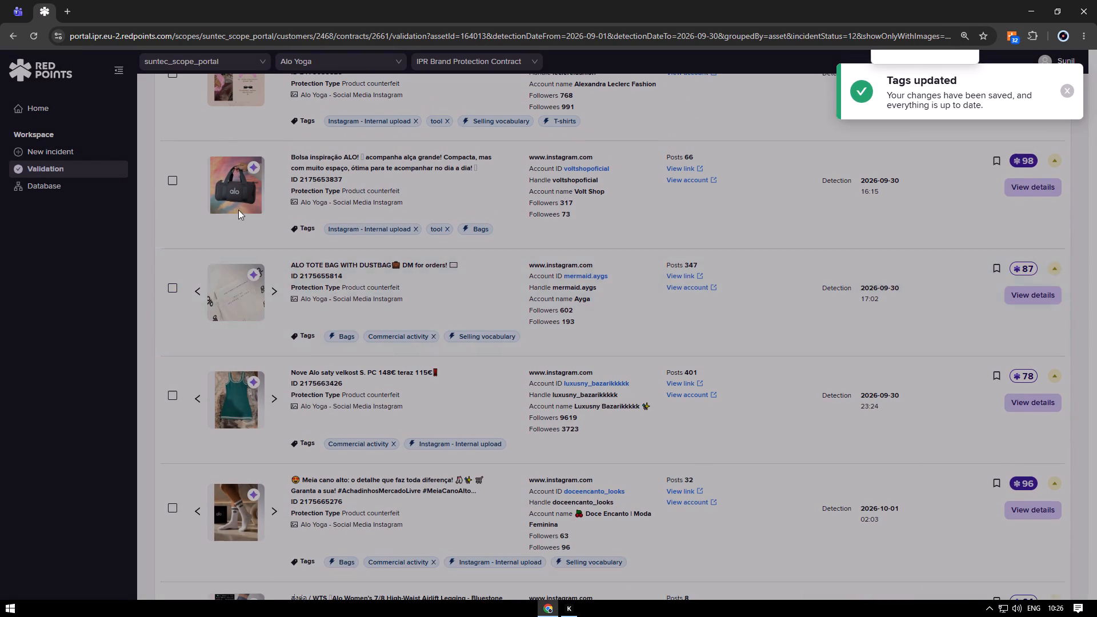
key(Escape)
click(251, 203)
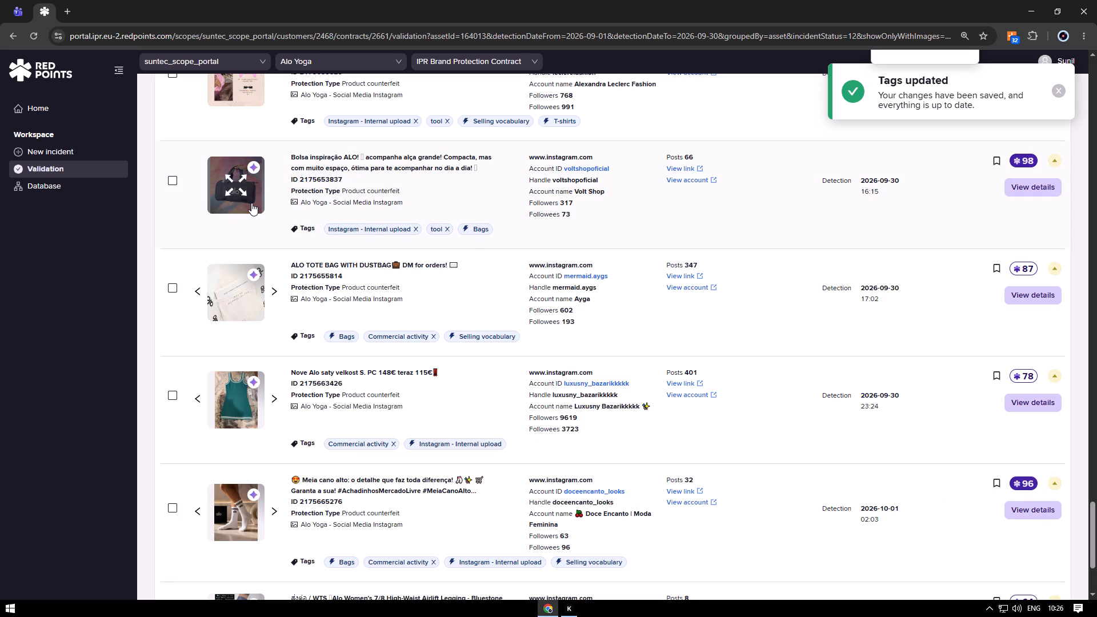
key(Escape)
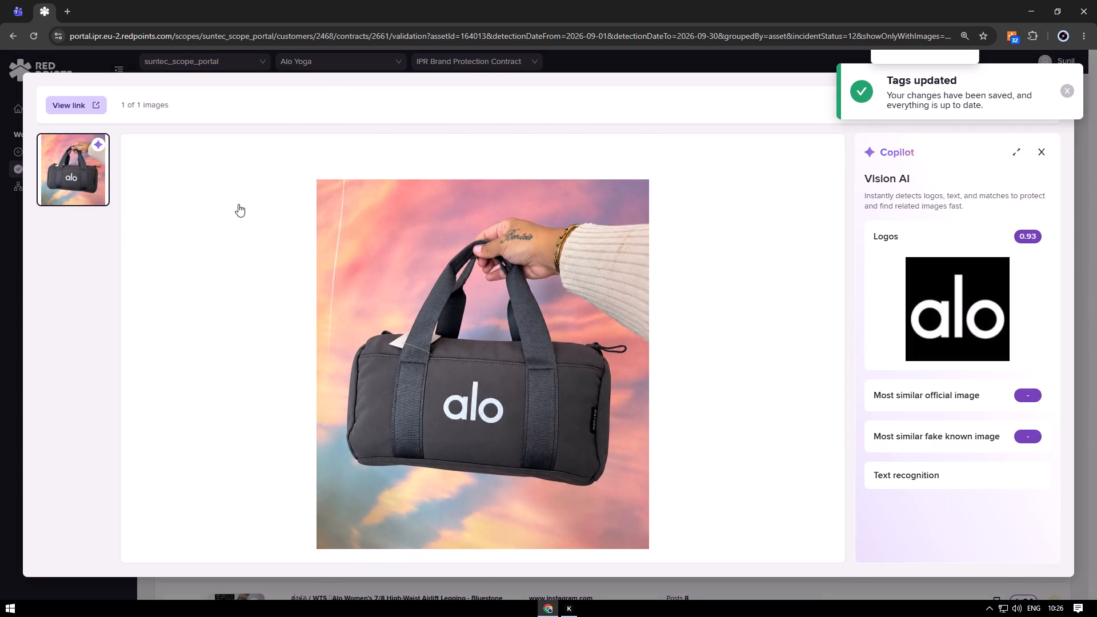
click(172, 179)
scroll(181, 249, up, 2)
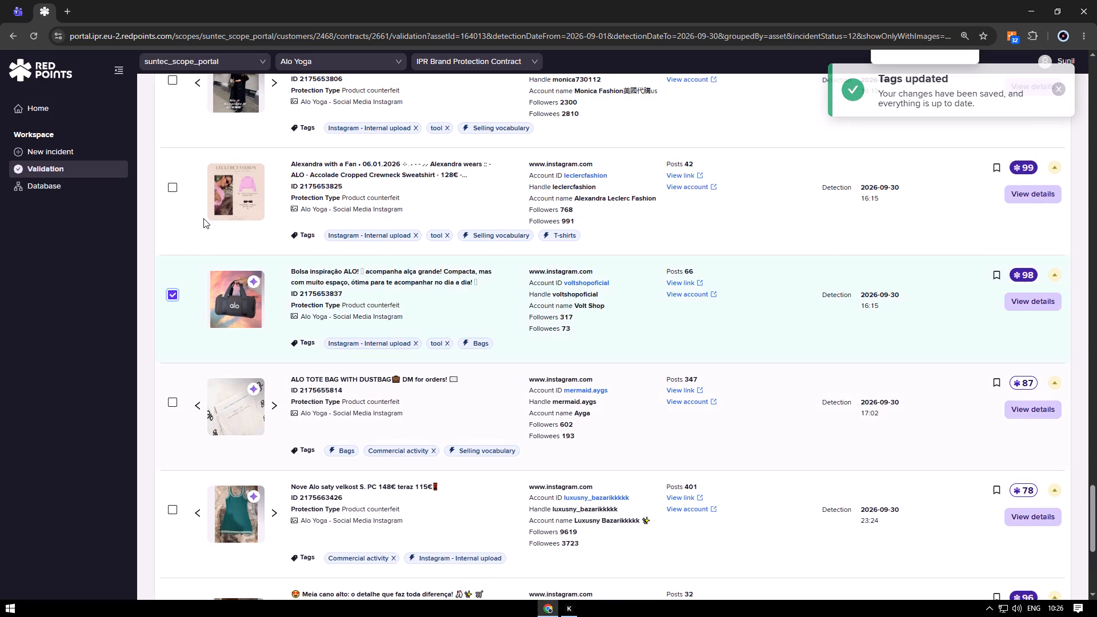
click(225, 207)
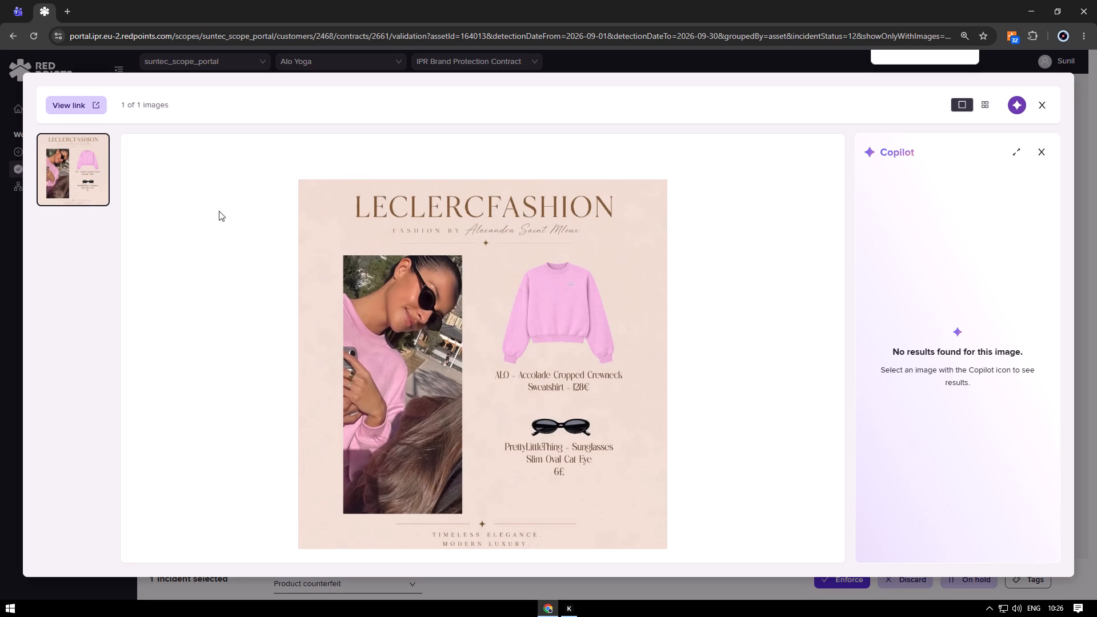
key(Escape)
click(174, 186)
scroll(194, 272, up, 2)
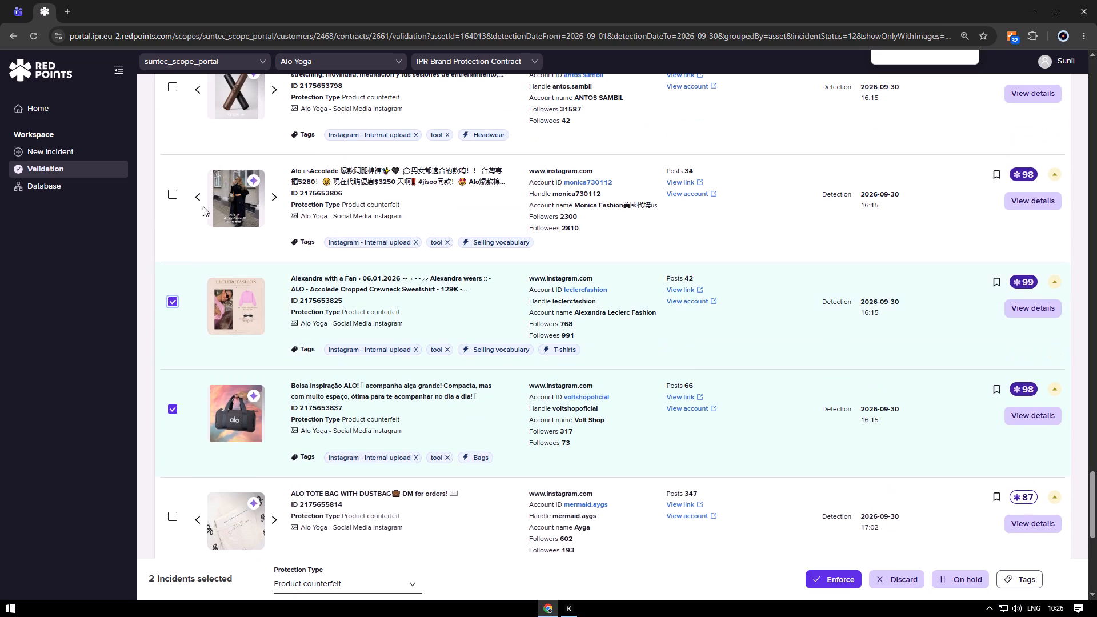
click(169, 195)
click(680, 195)
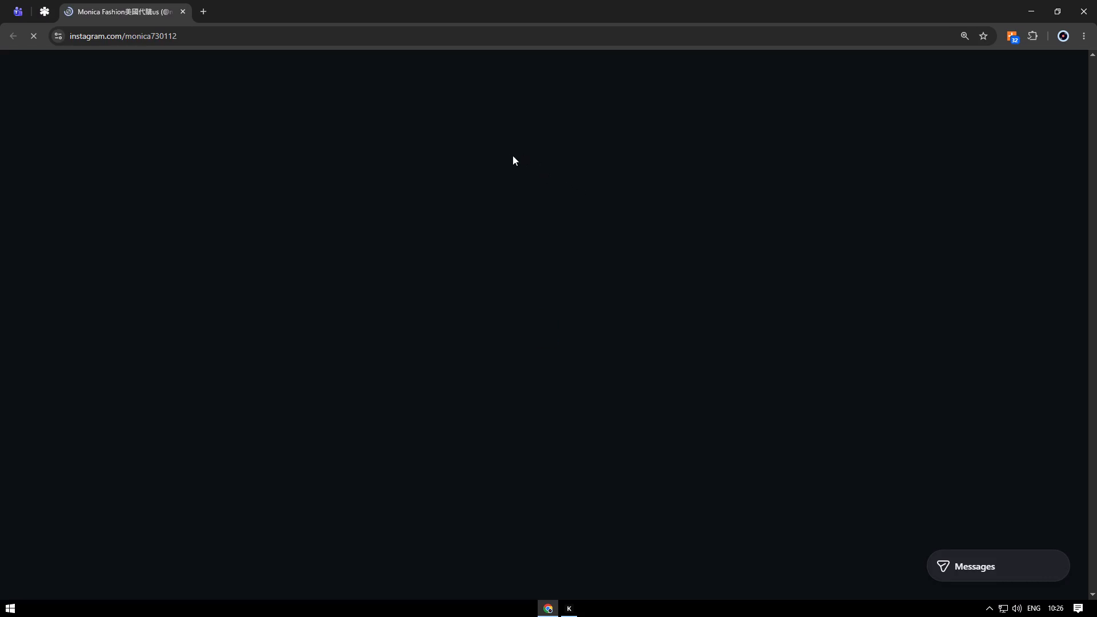
right_click(209, 206)
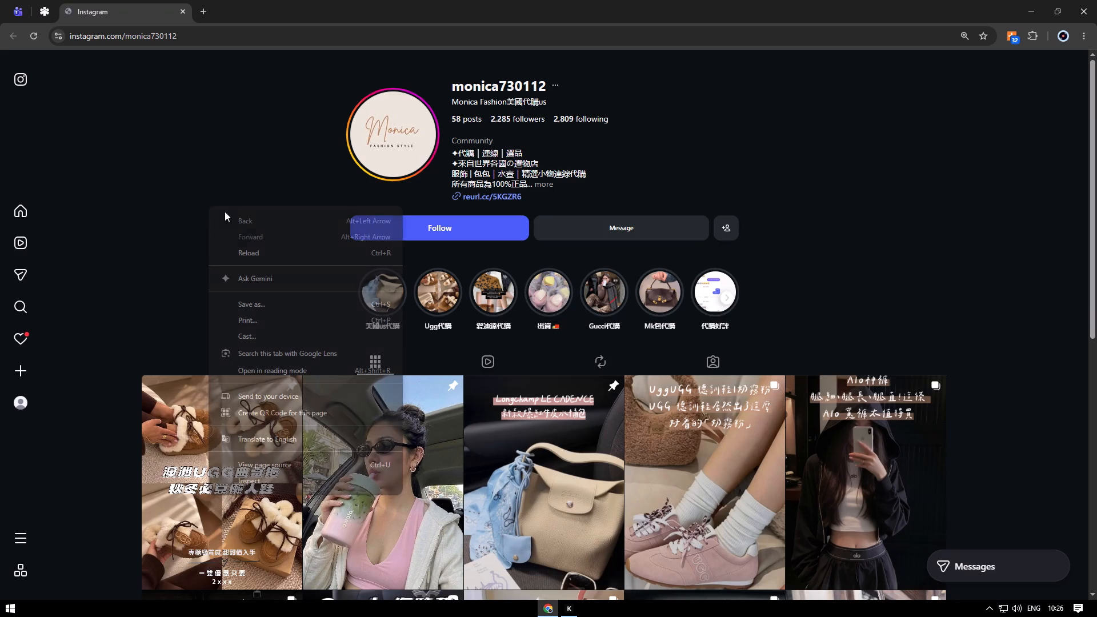
click(309, 438)
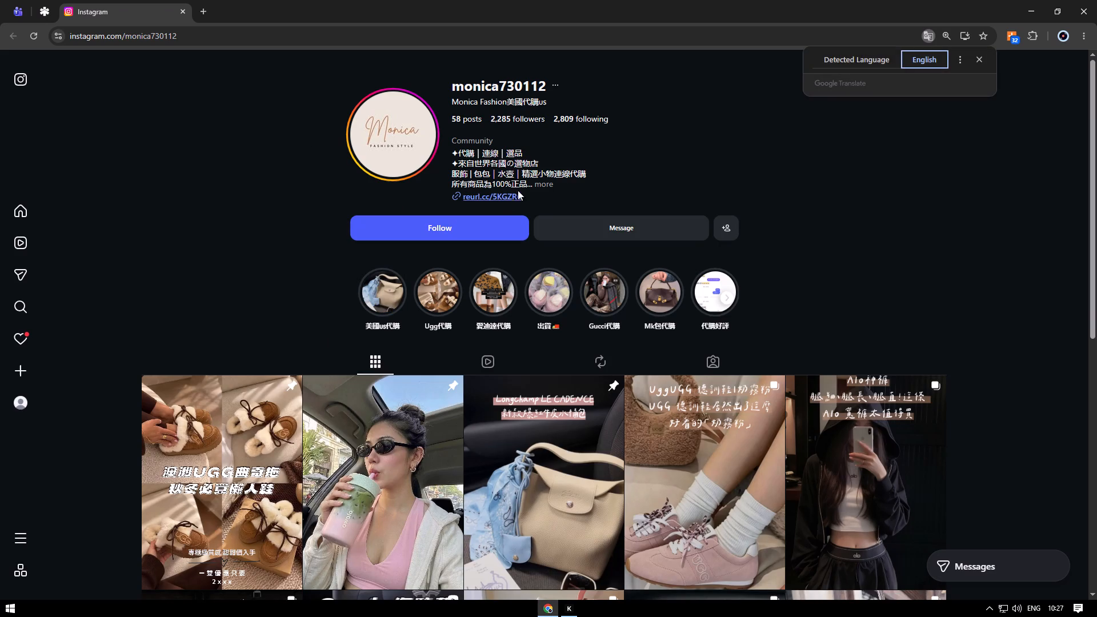
click(571, 186)
click(575, 185)
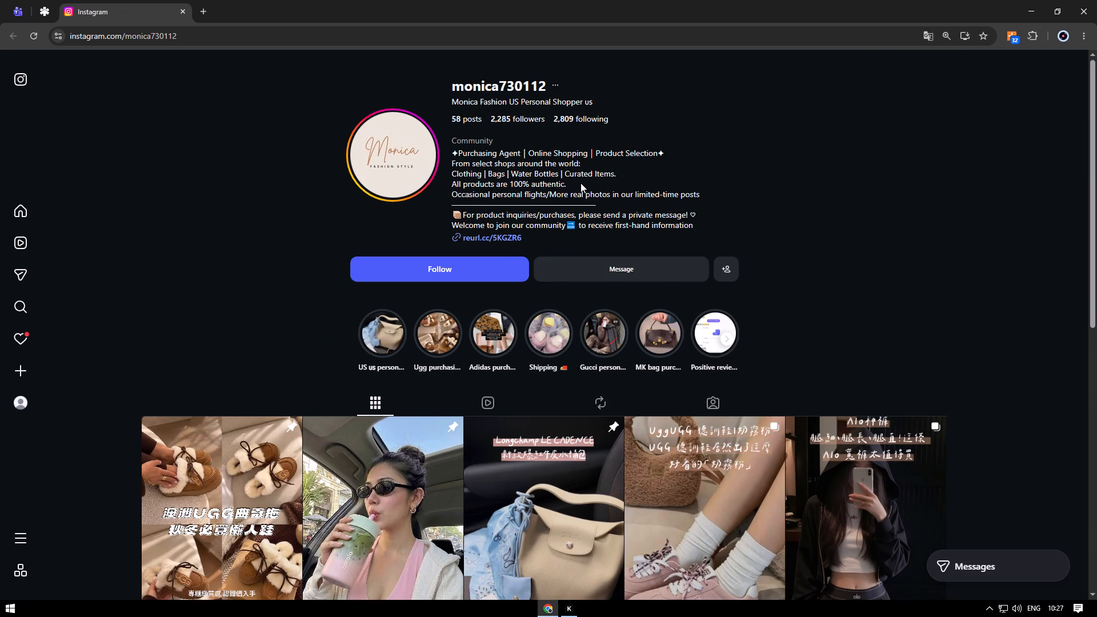
middle_click(111, 0)
scroll(220, 251, up, 1)
click(236, 157)
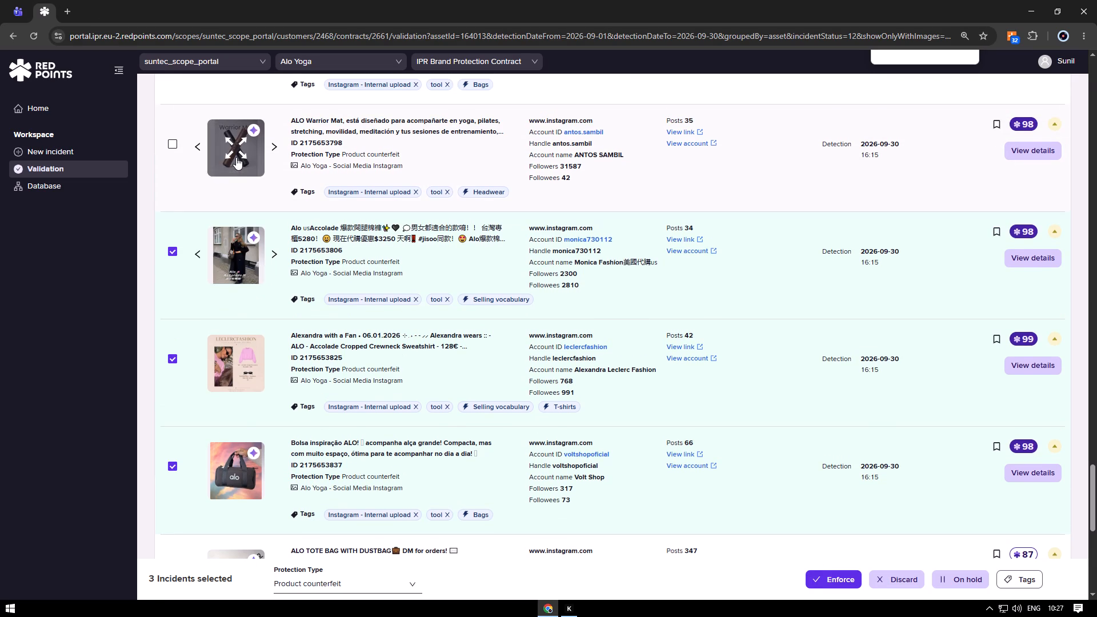
key(Escape)
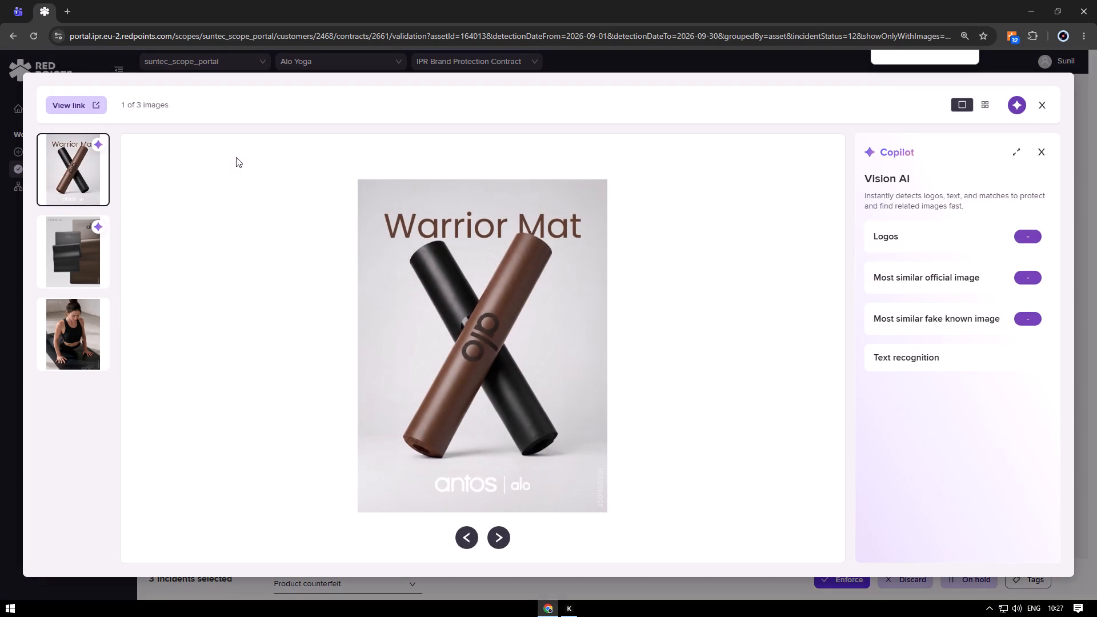
click(173, 146)
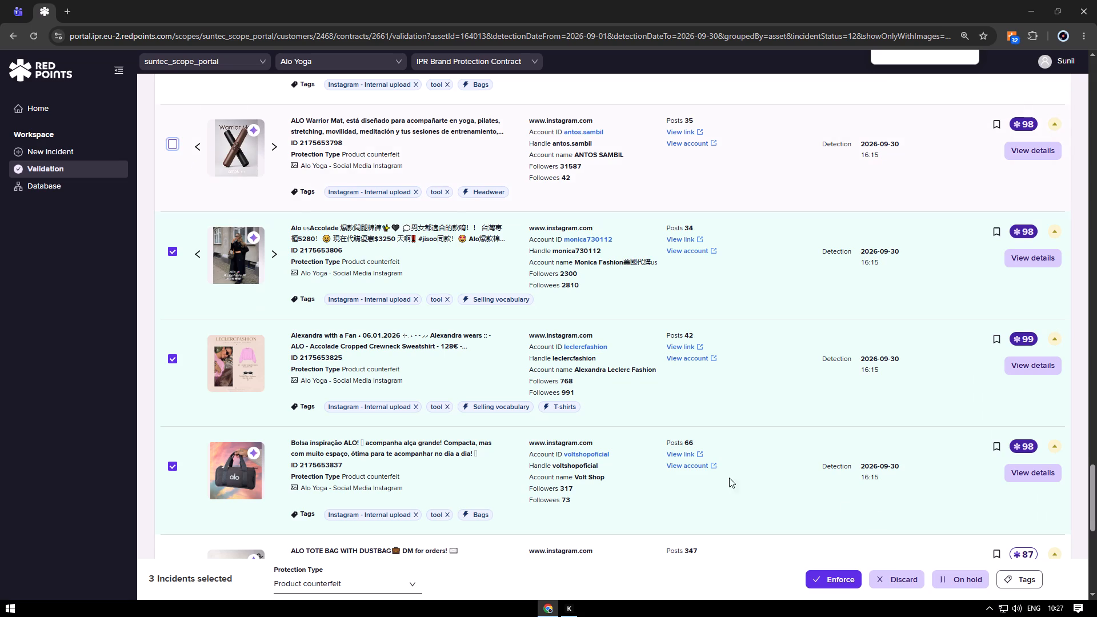
Clear the Instagram - Internal upload, tool, T-shirts, Selling vocabulary, Headwear and Bags tags for the four selected incidents, and open the choice of tags to add.
click(1037, 576)
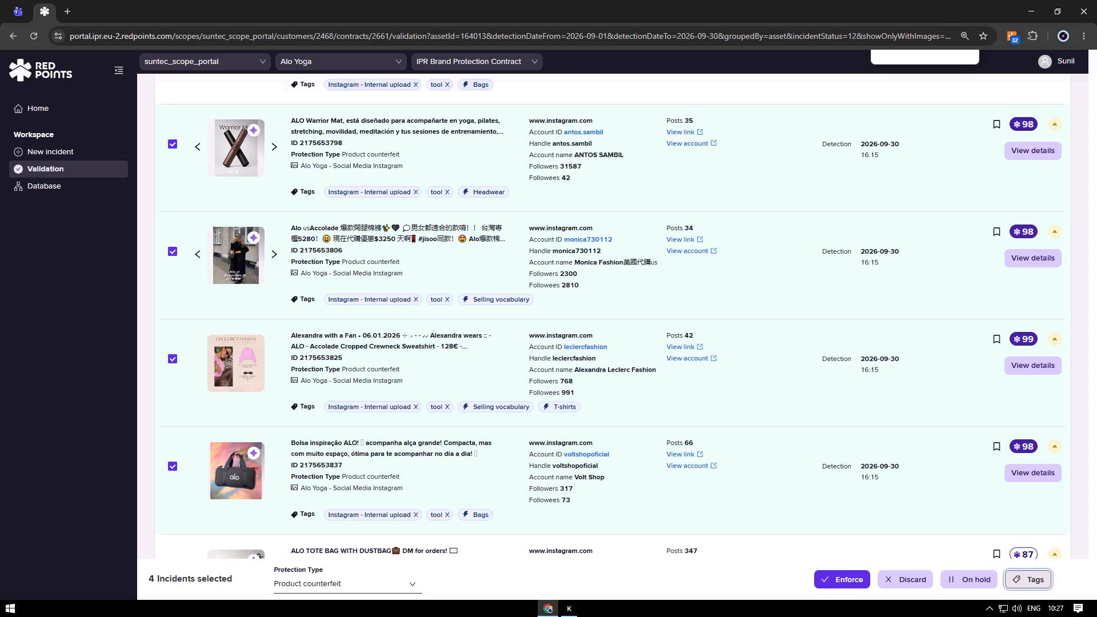
click(389, 182)
click(388, 201)
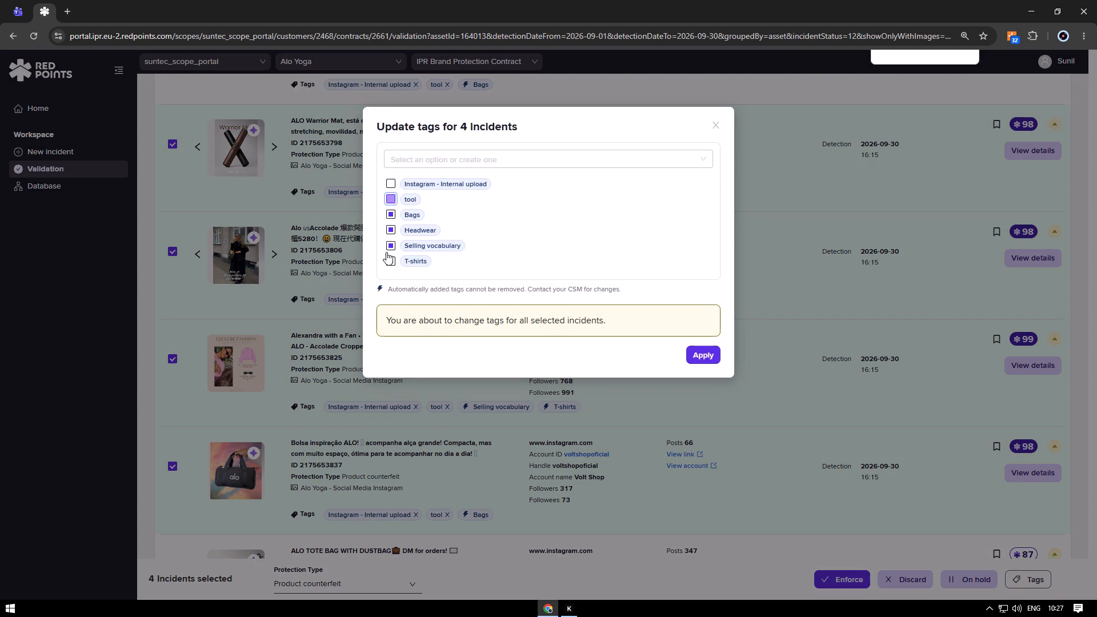
double_click(391, 264)
triple_click(390, 251)
click(389, 248)
double_click(389, 230)
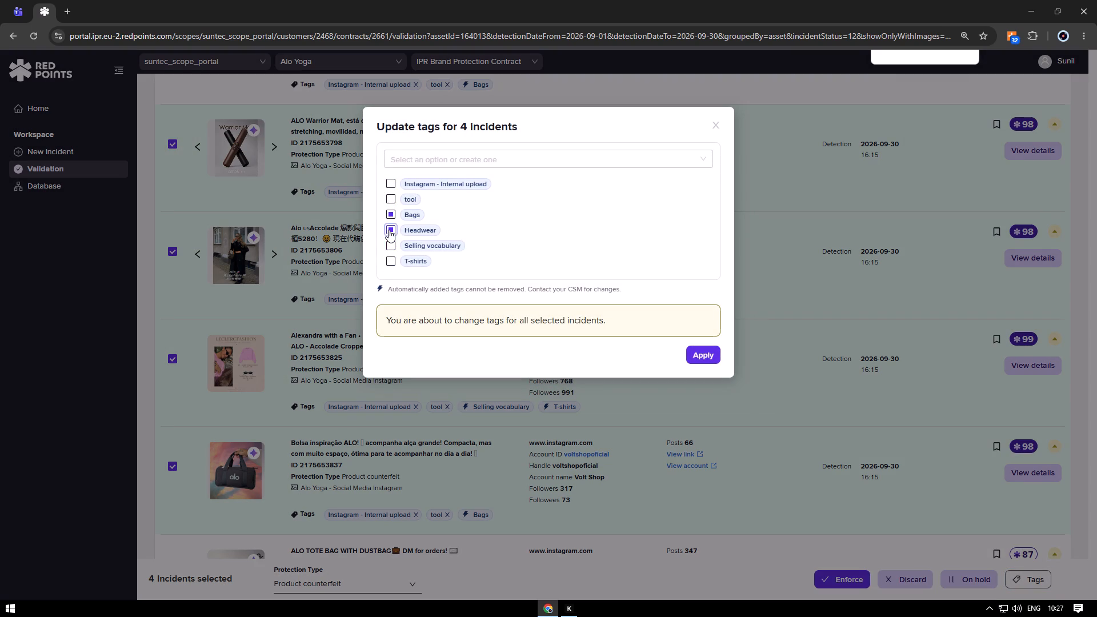
double_click(391, 216)
click(417, 160)
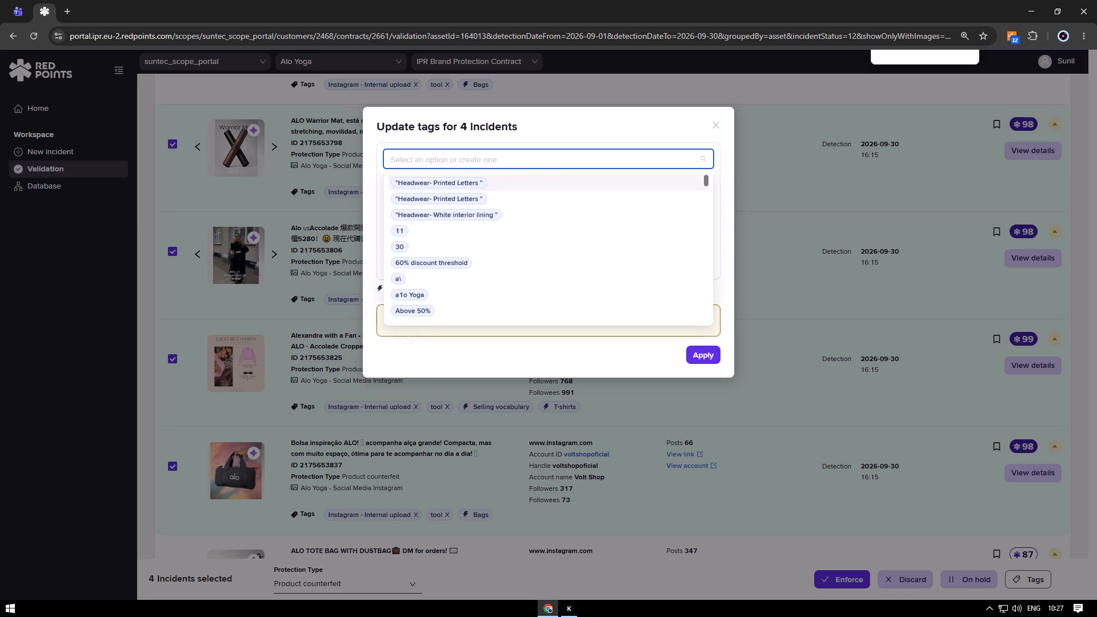
text(comm)
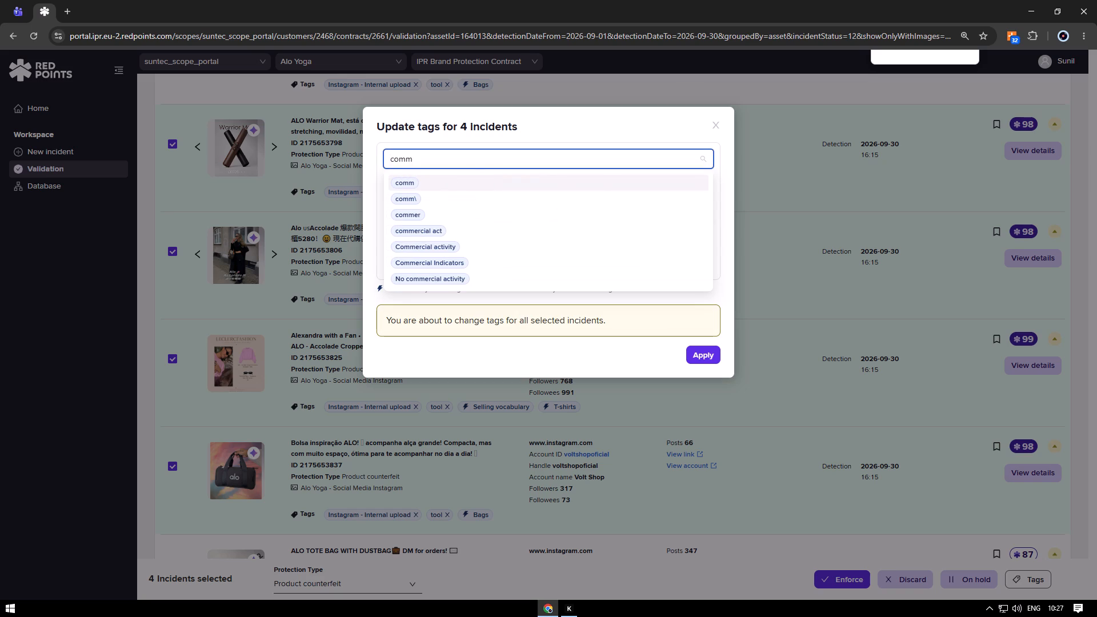
key(Up)
key(Up)
key(Up)
key(Return)
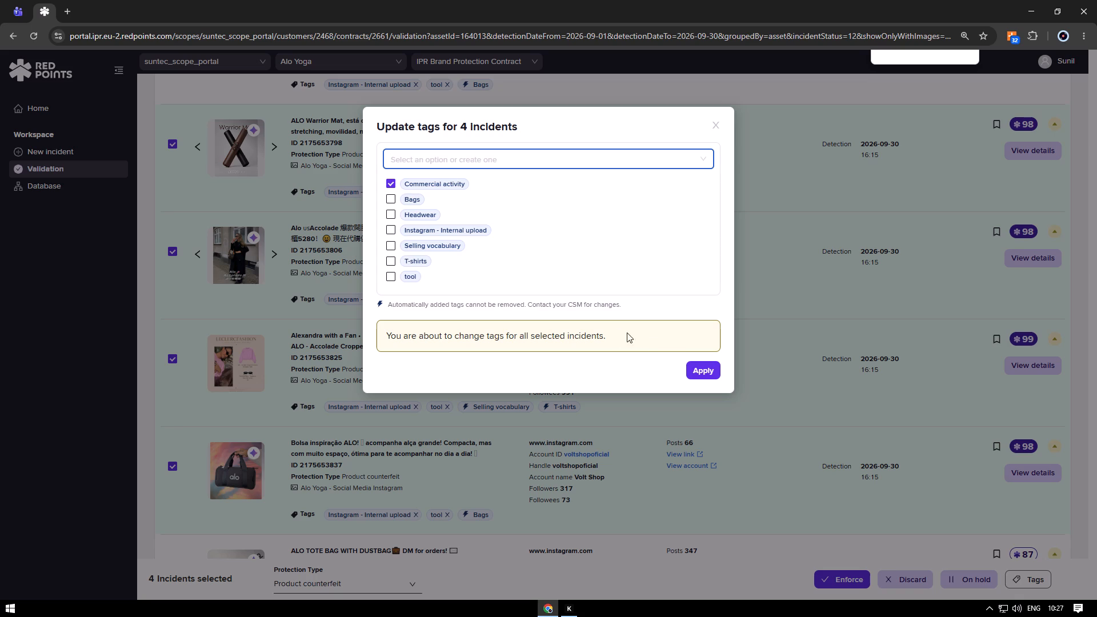
click(701, 368)
Add four to the browser extension's counter for the newly tagged incidents.
triple_click(1011, 38)
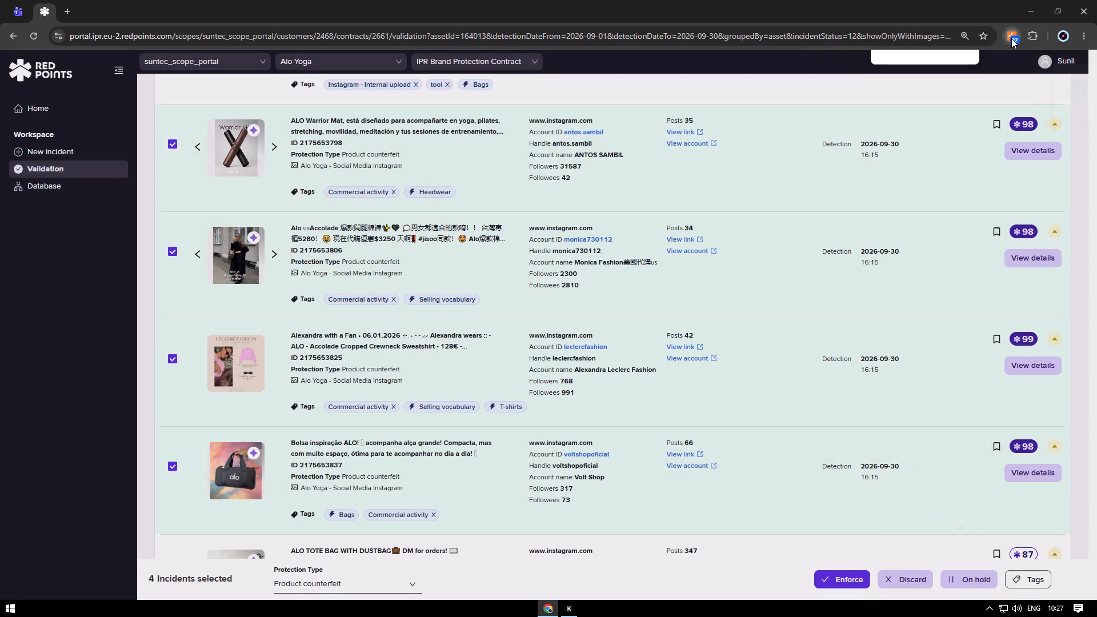
click(1011, 38)
double_click(1012, 36)
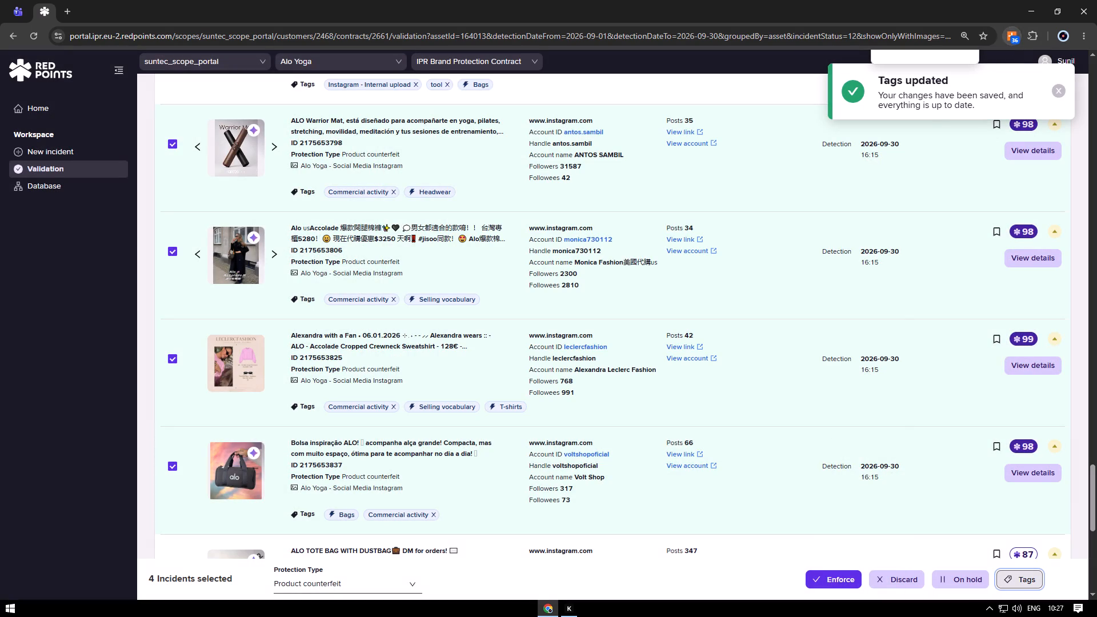
click(171, 143)
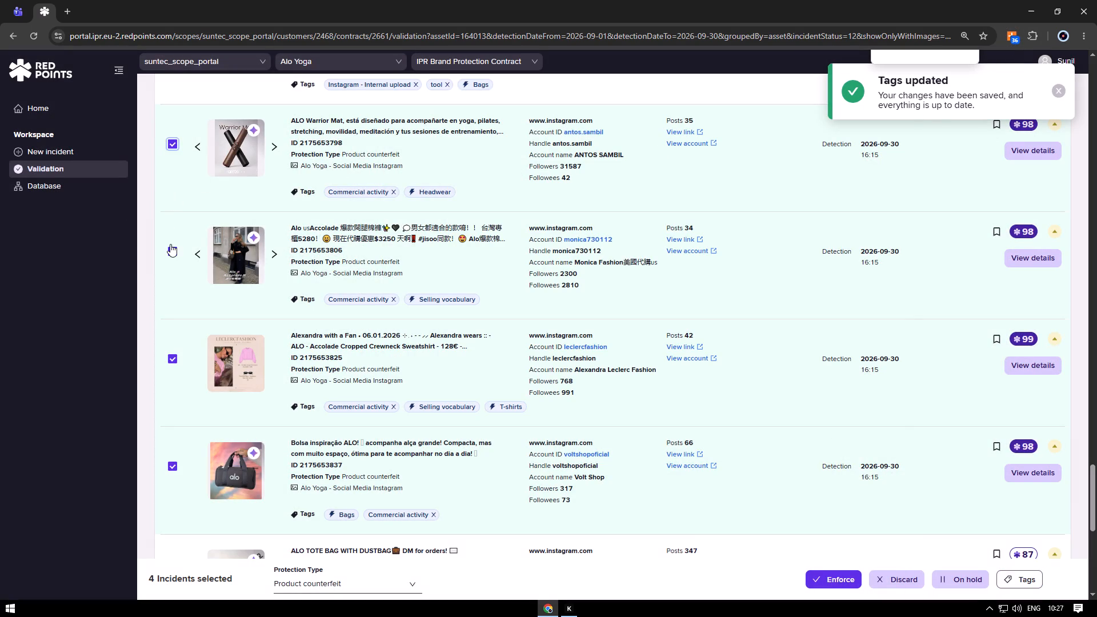
click(170, 244)
click(177, 359)
click(173, 360)
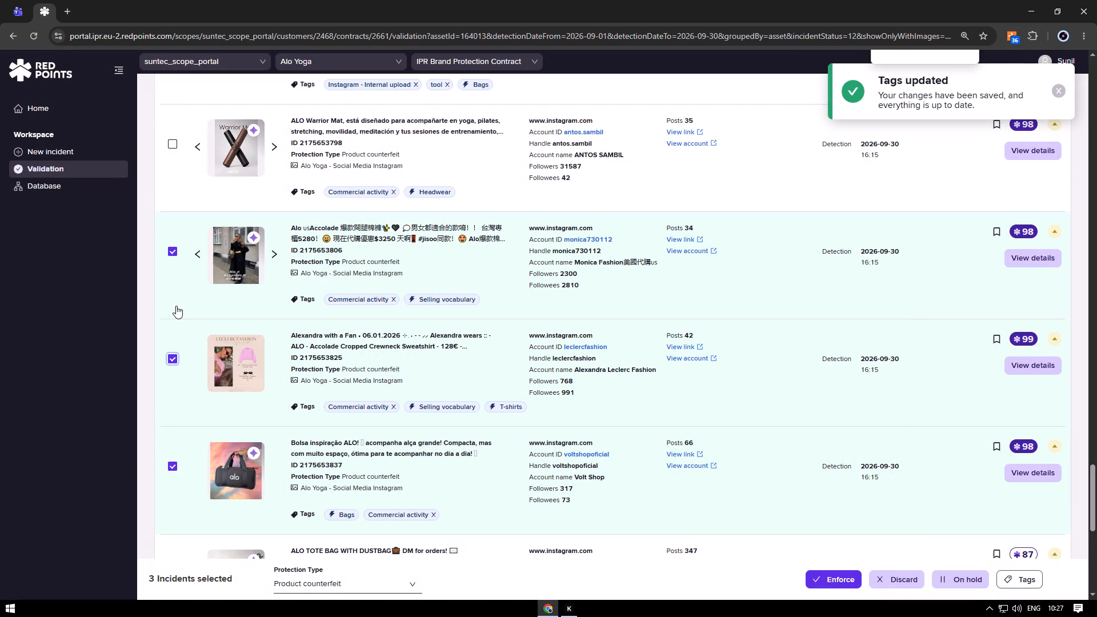
click(175, 252)
click(173, 465)
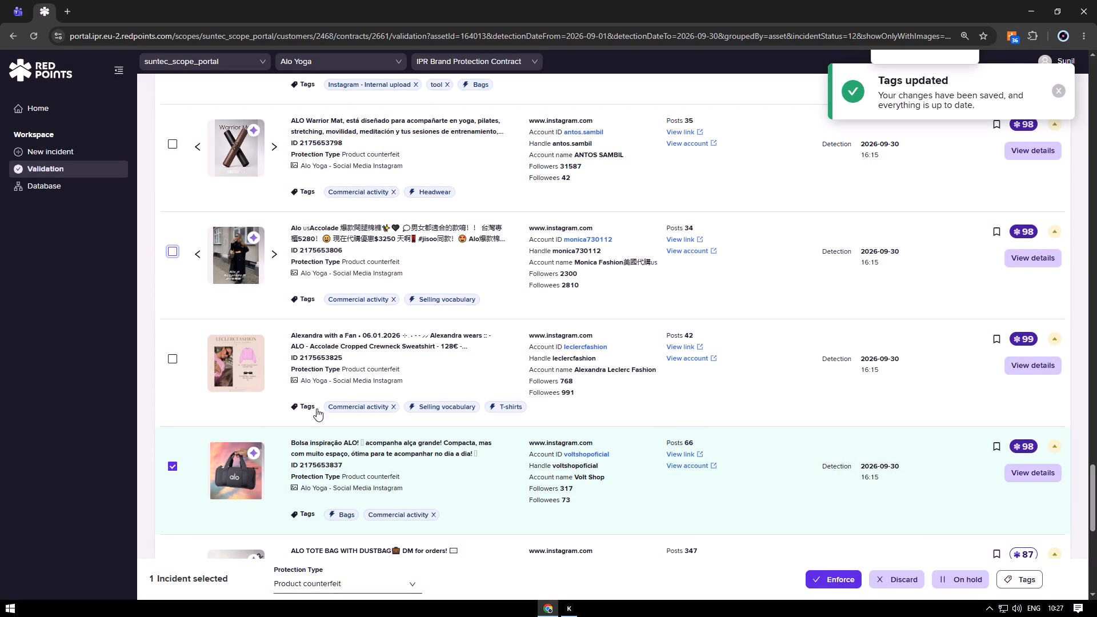
scroll(287, 368, up, 6)
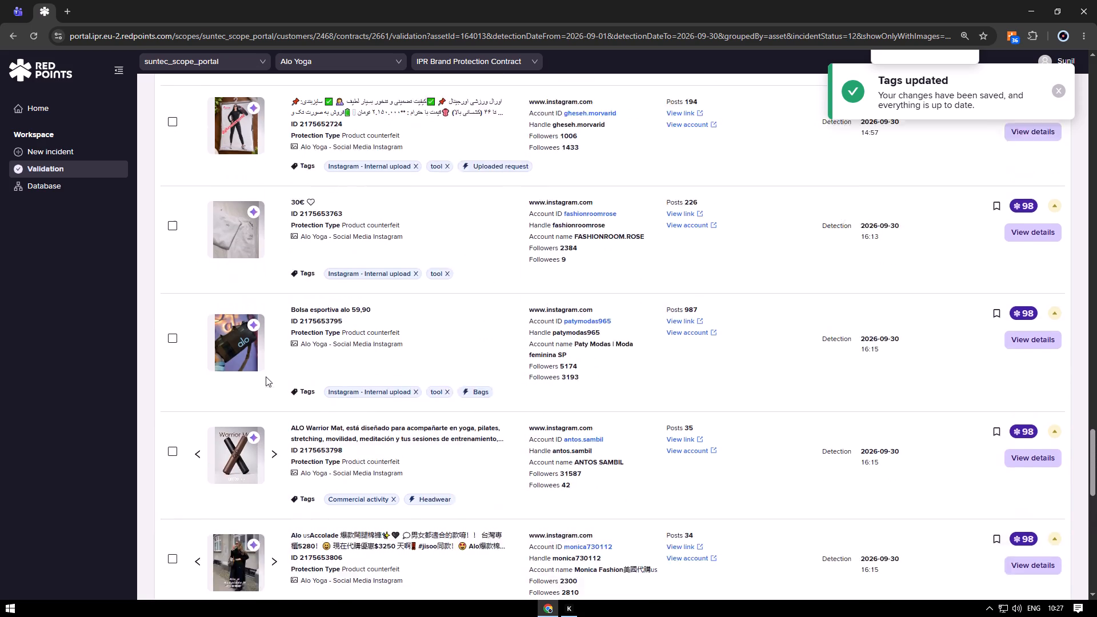
click(172, 374)
click(262, 375)
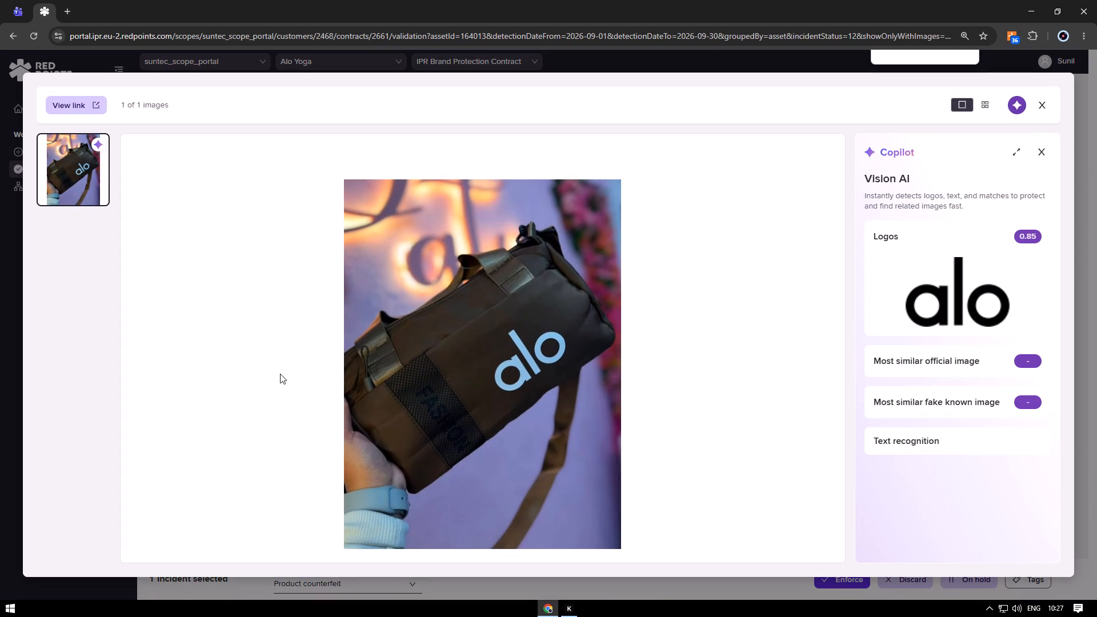
click(0, 384)
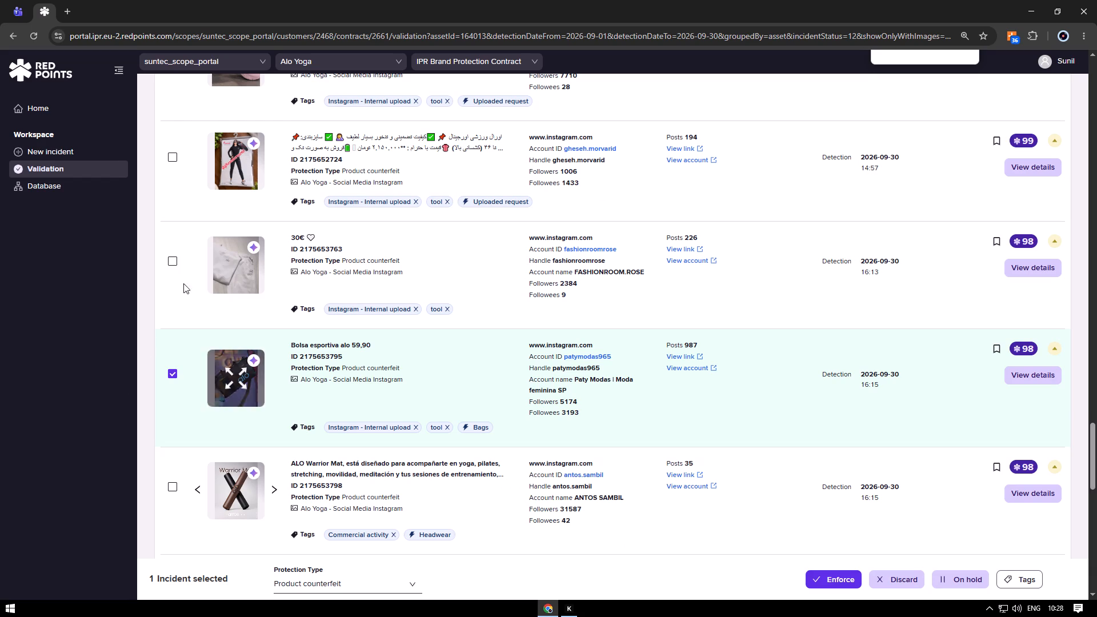
click(231, 273)
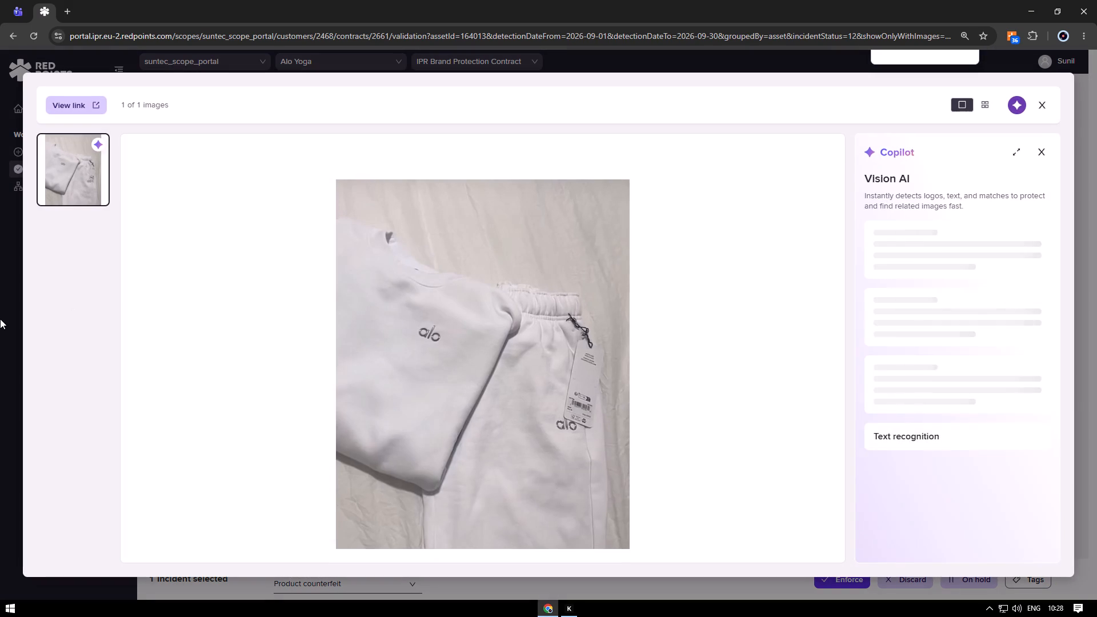
click(0, 319)
click(172, 259)
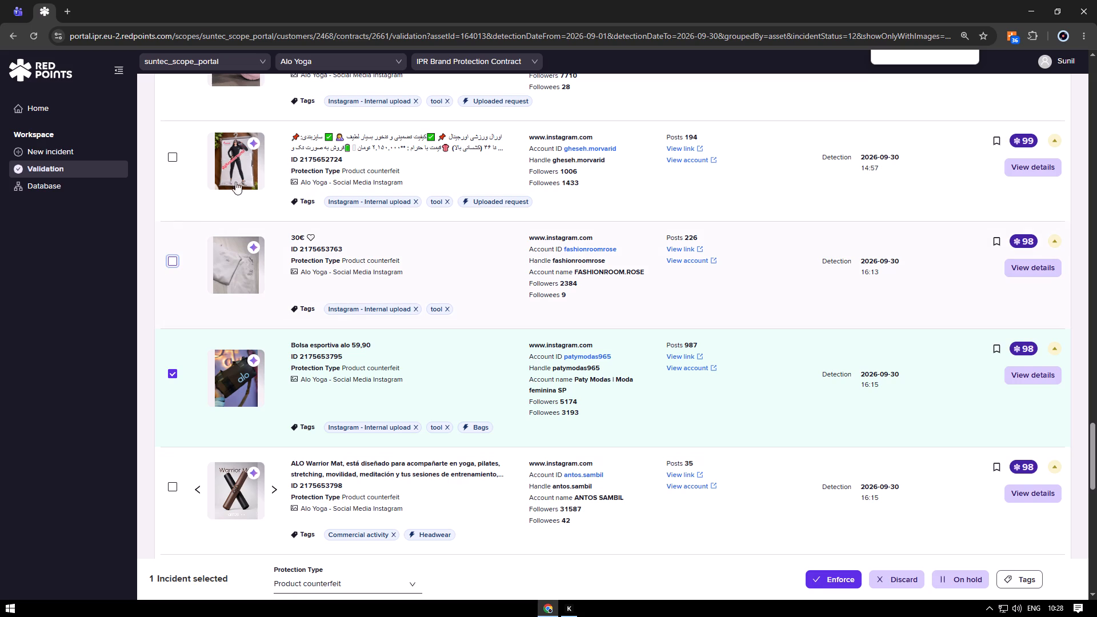
click(238, 180)
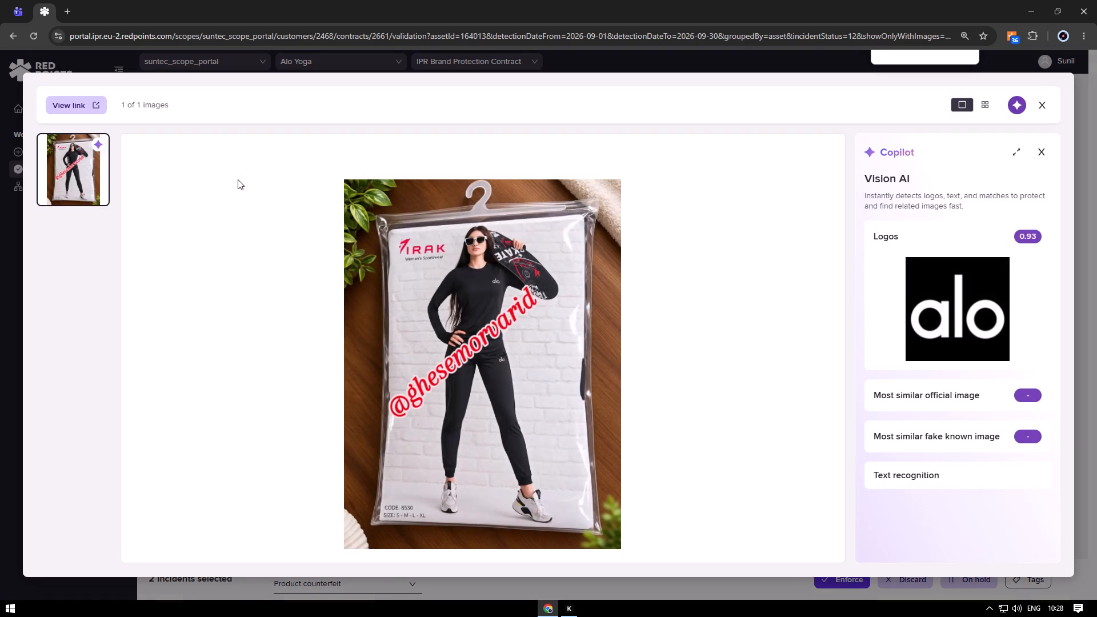
click(0, 283)
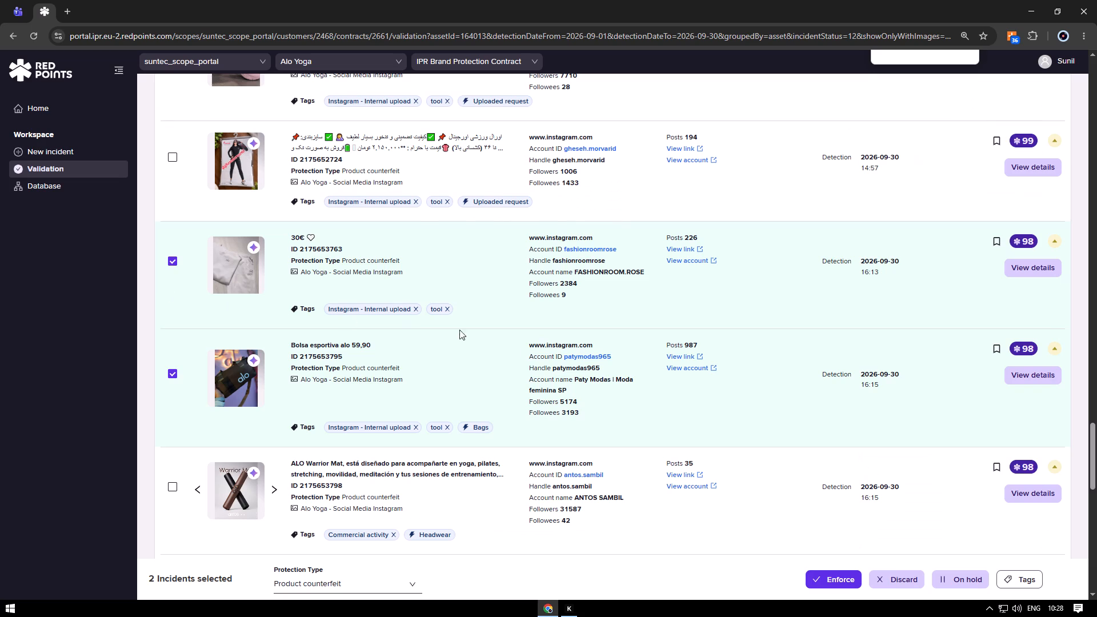
Replace the two selected incidents' tags with Commercial activity, clearing Instagram - Internal upload, tool and Bags.
click(1016, 579)
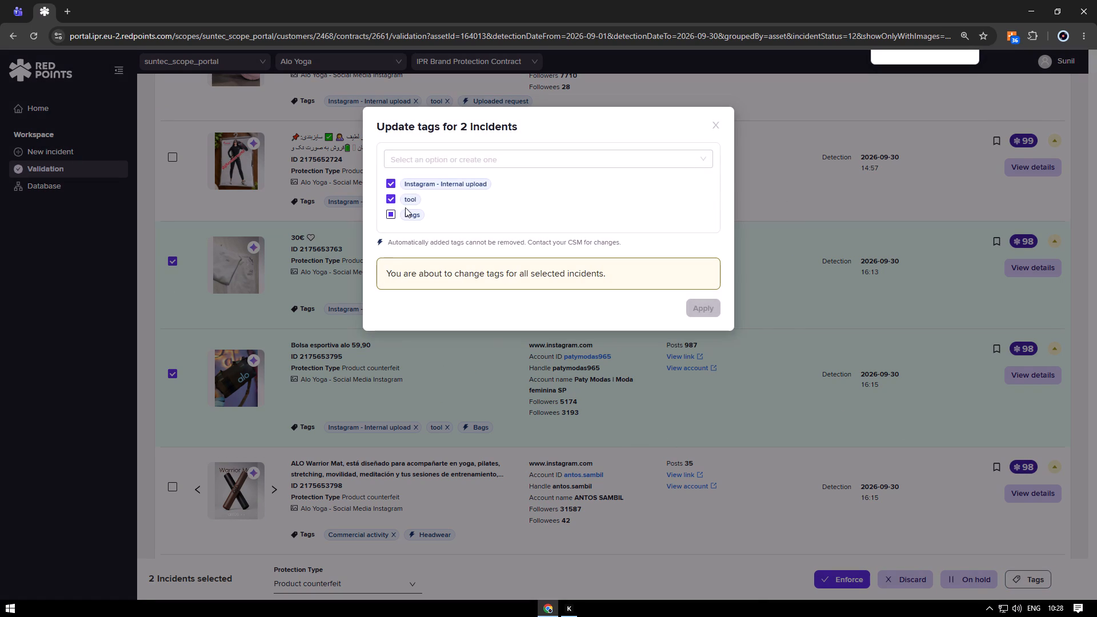
double_click(409, 212)
click(409, 203)
click(416, 183)
click(432, 159)
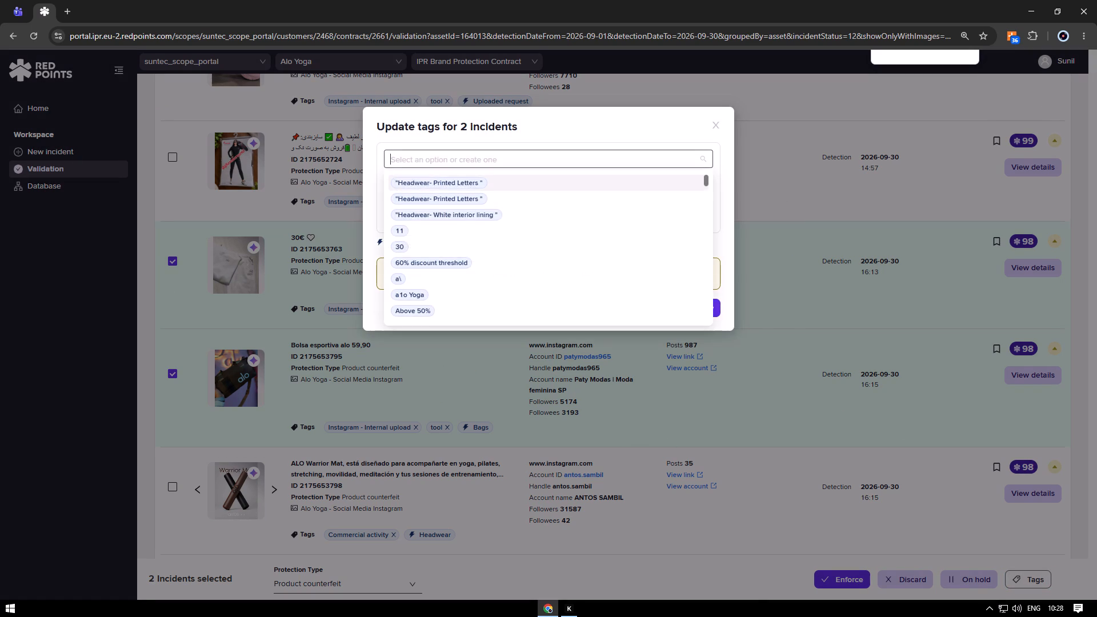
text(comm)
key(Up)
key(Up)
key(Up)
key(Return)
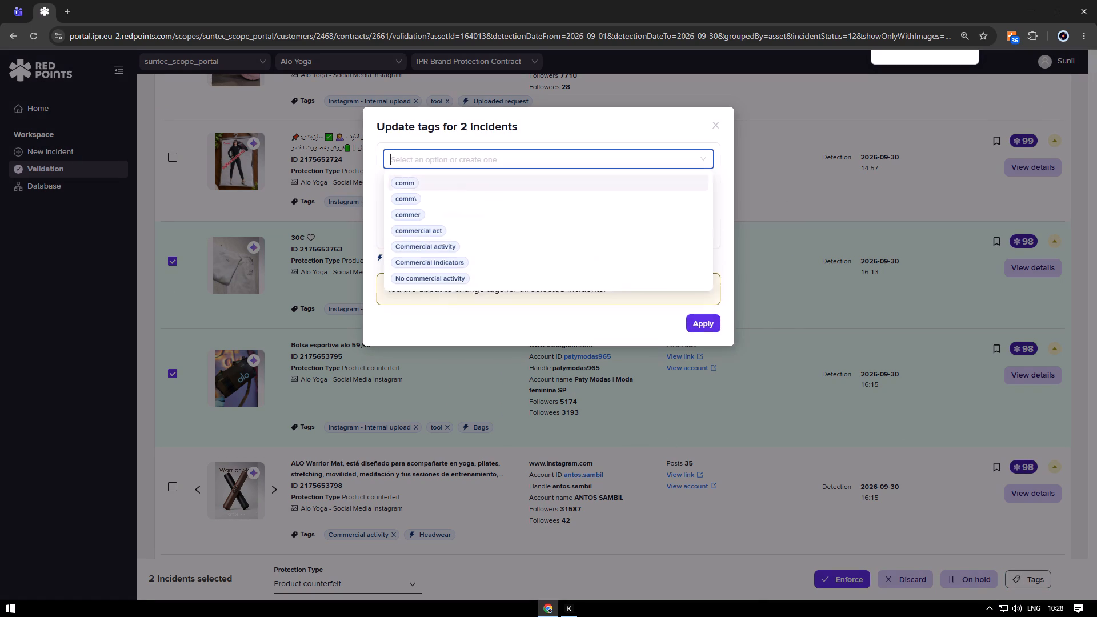
click(710, 328)
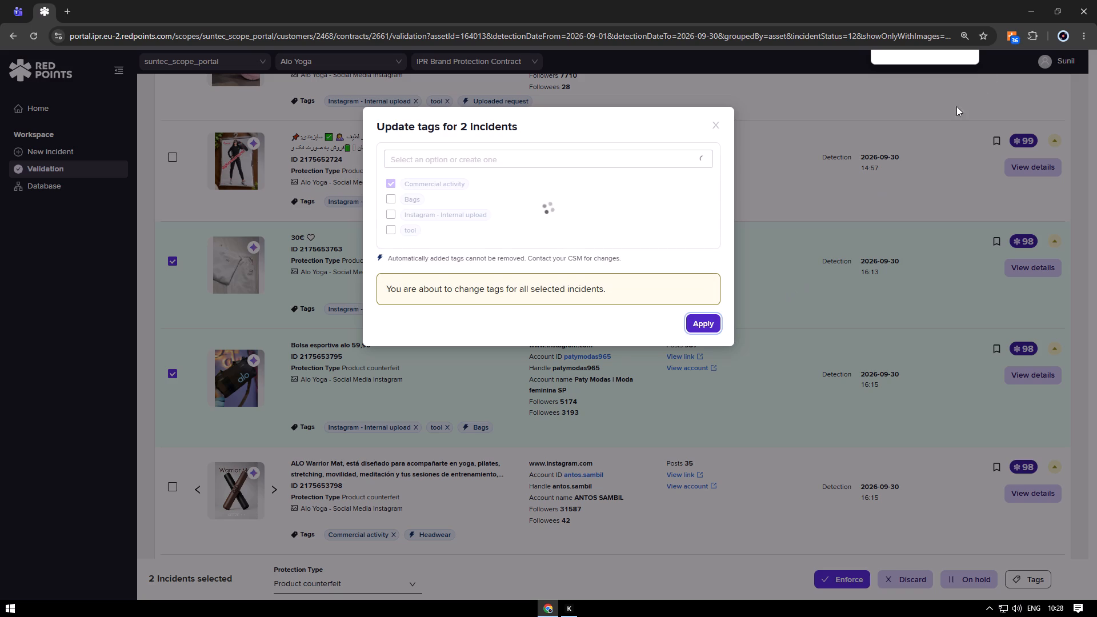
Add two to the browser extension's counter for the newly tagged incidents.
double_click(1010, 44)
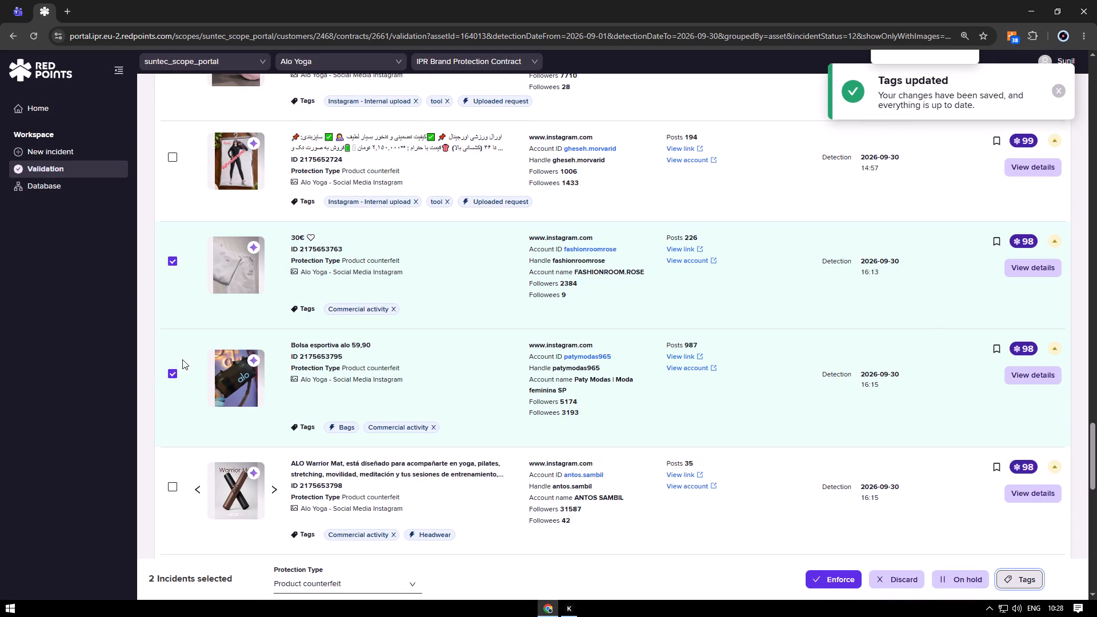
click(172, 374)
click(173, 263)
scroll(195, 324, up, 2)
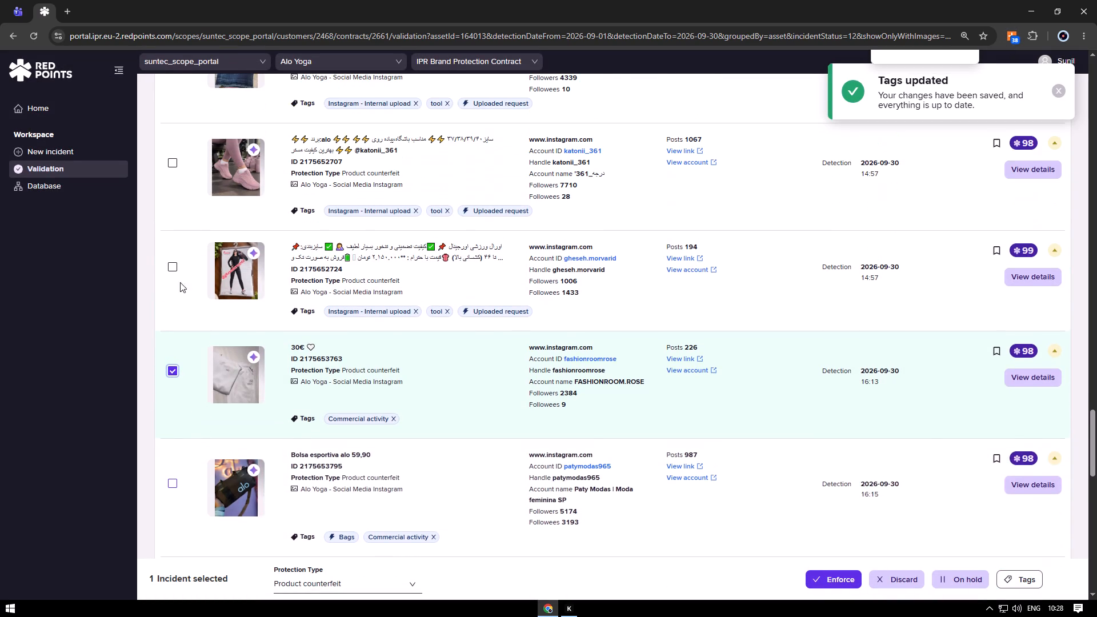
click(170, 273)
click(243, 279)
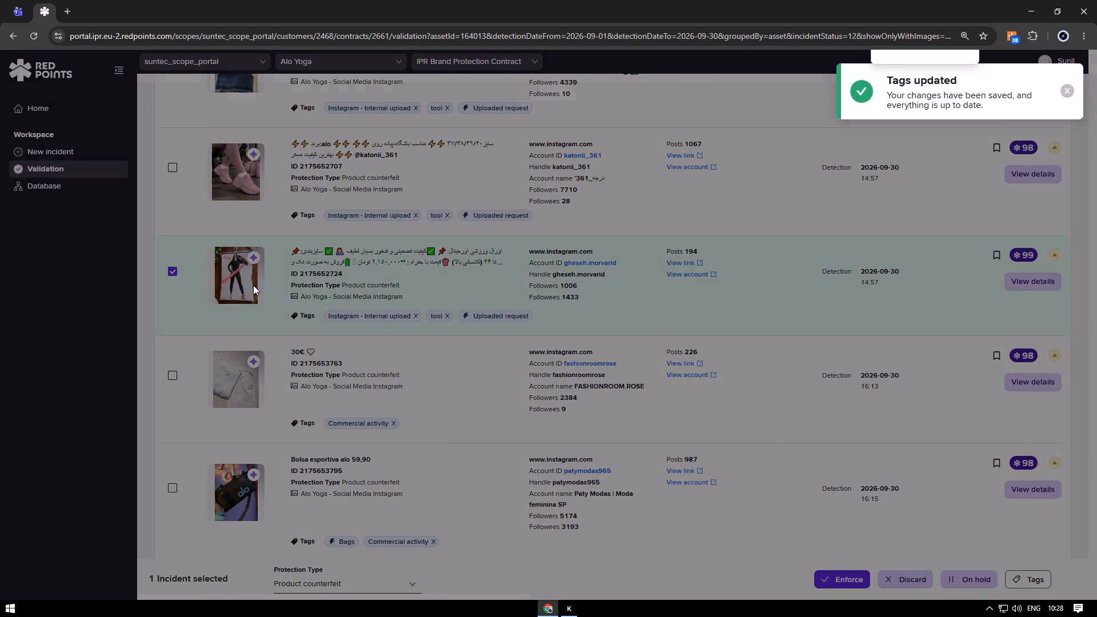
key(Escape)
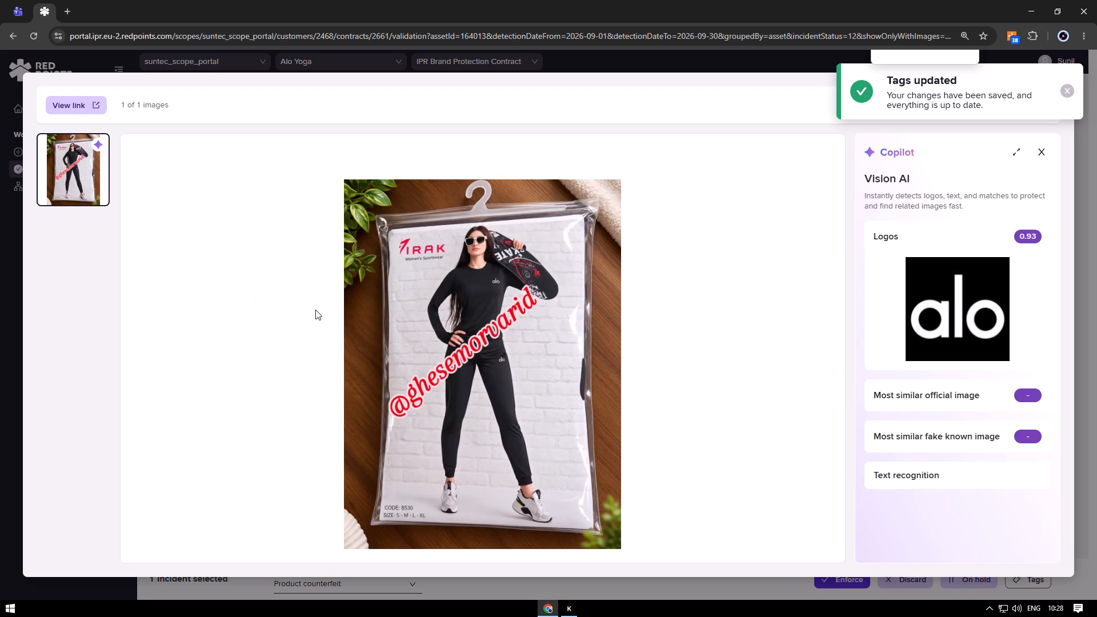
click(687, 265)
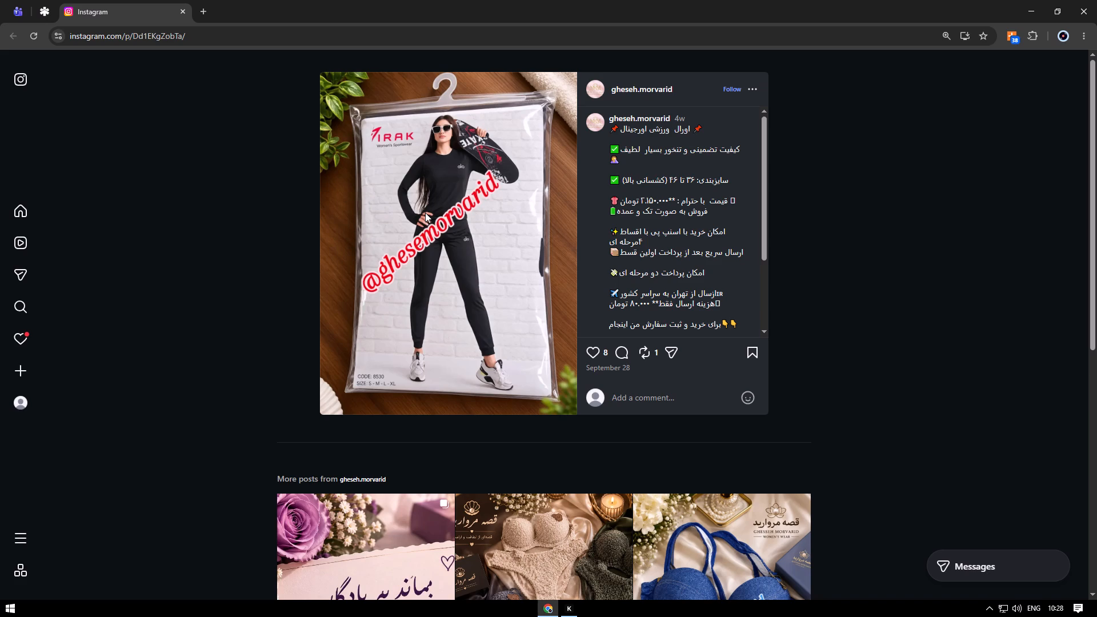
scroll(661, 272, down, 5)
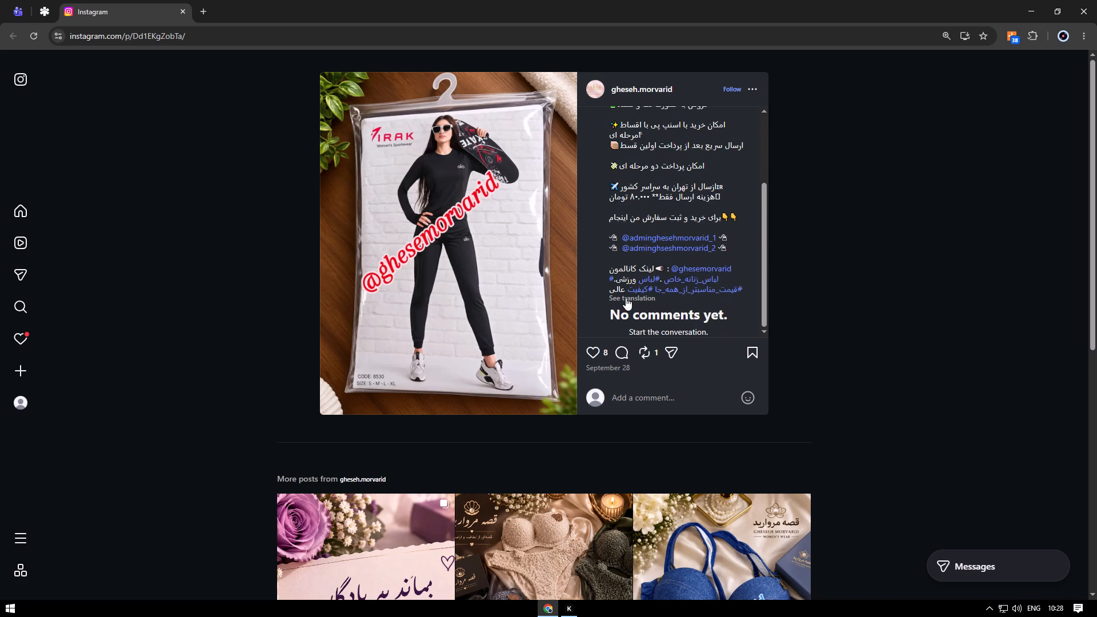
click(626, 298)
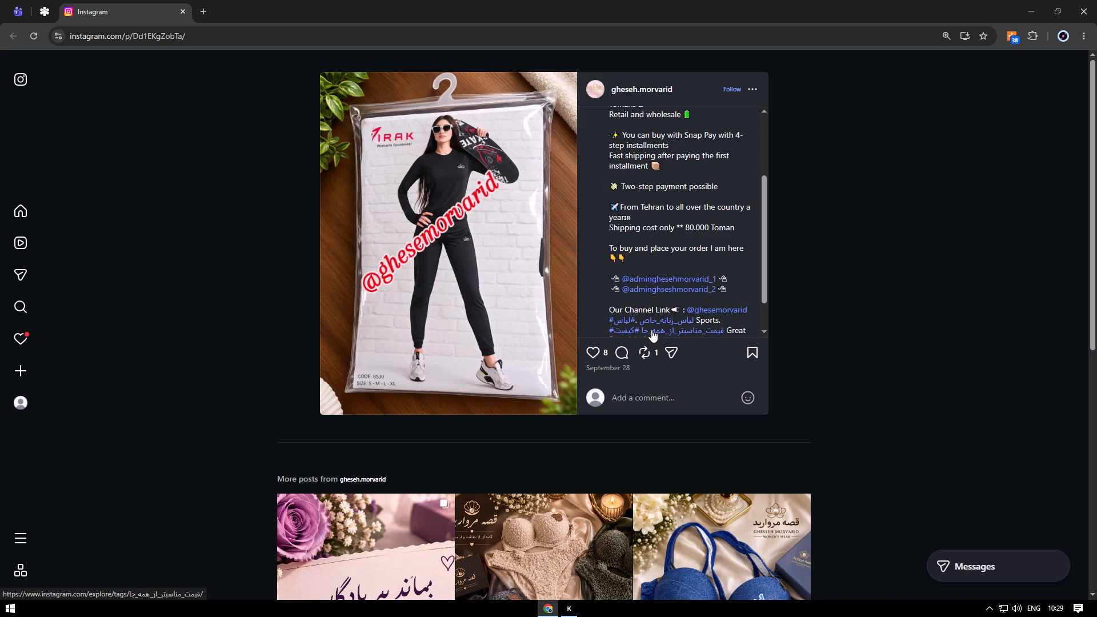
scroll(681, 326, up, 4)
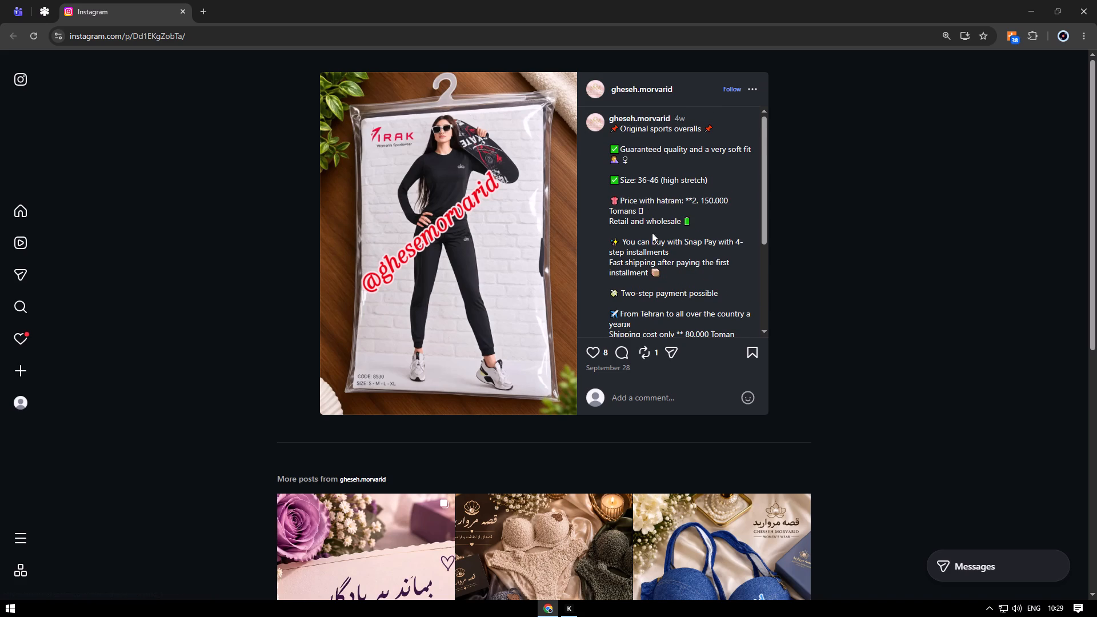
scroll(655, 243, down, 1)
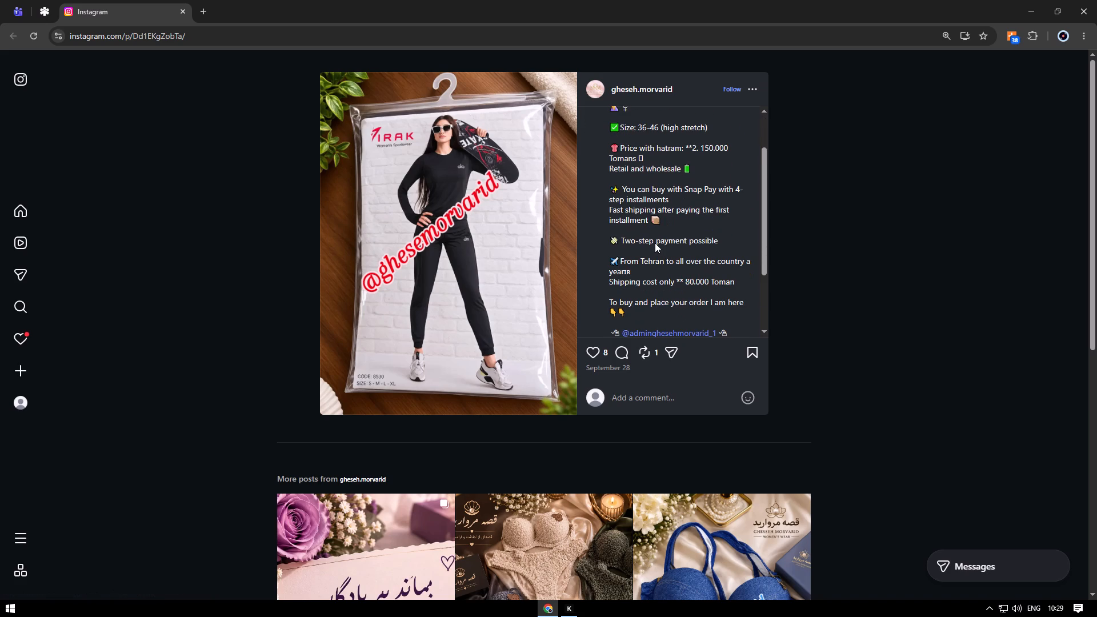
scroll(655, 243, down, 1)
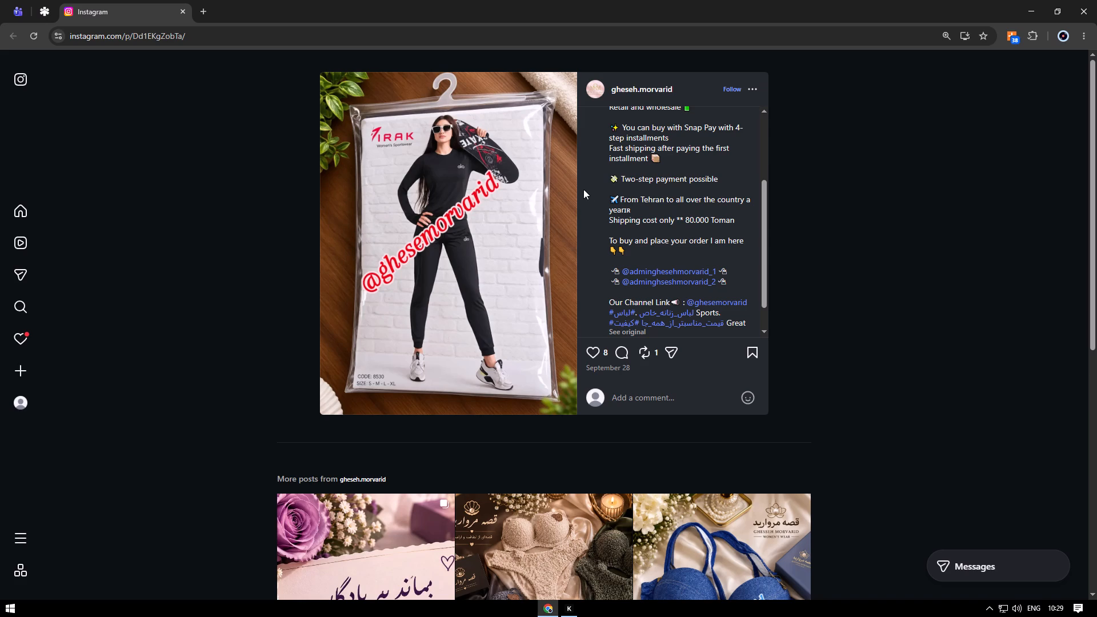
scroll(690, 271, down, 3)
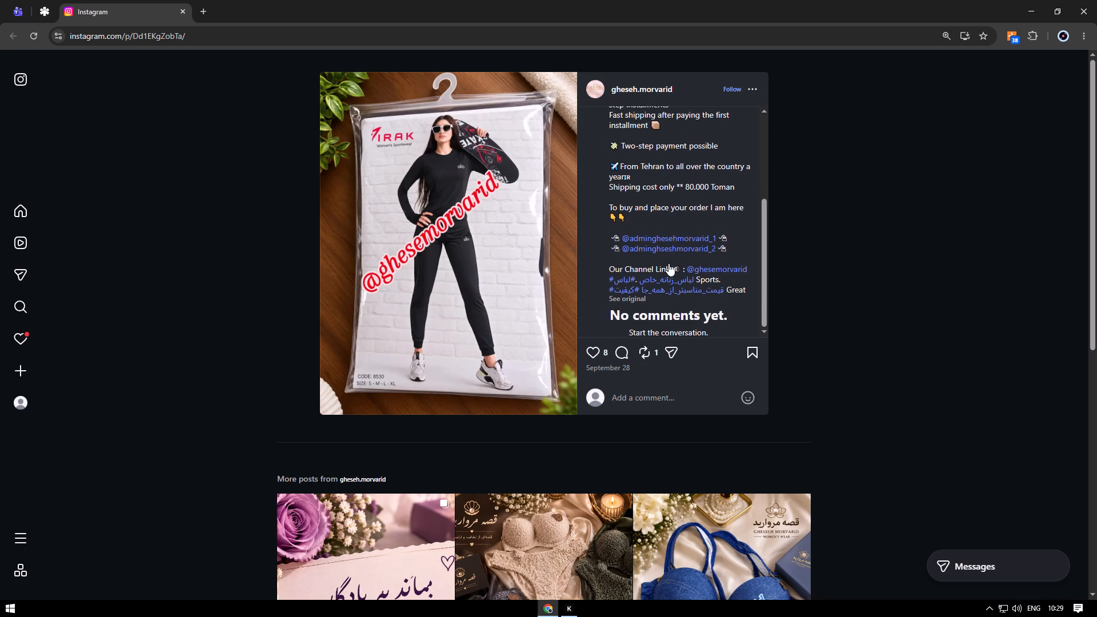
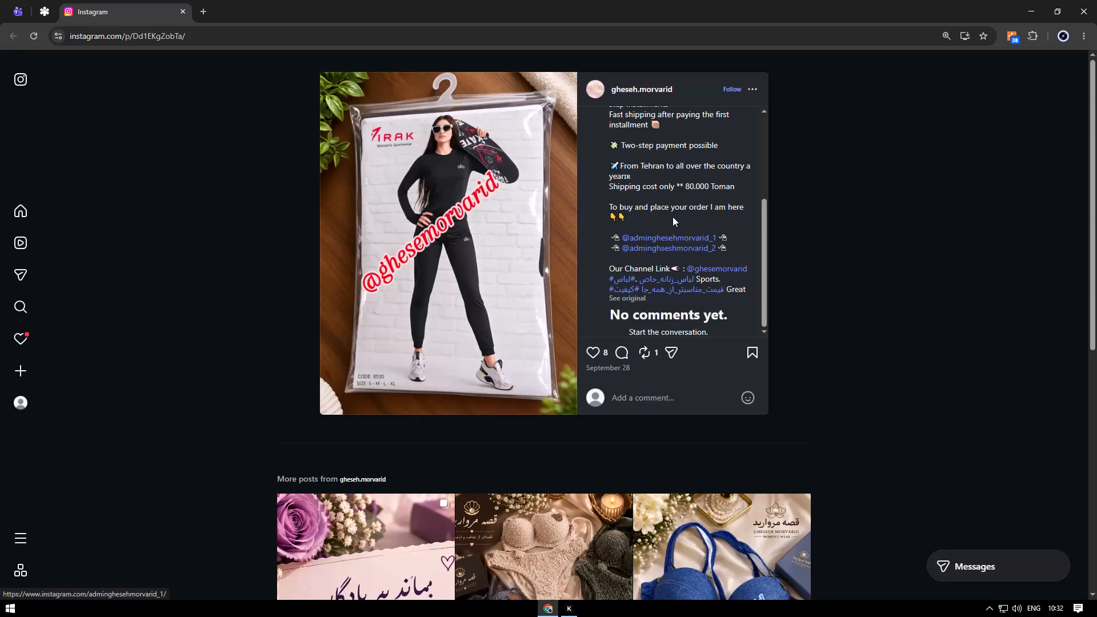
middle_click(137, 0)
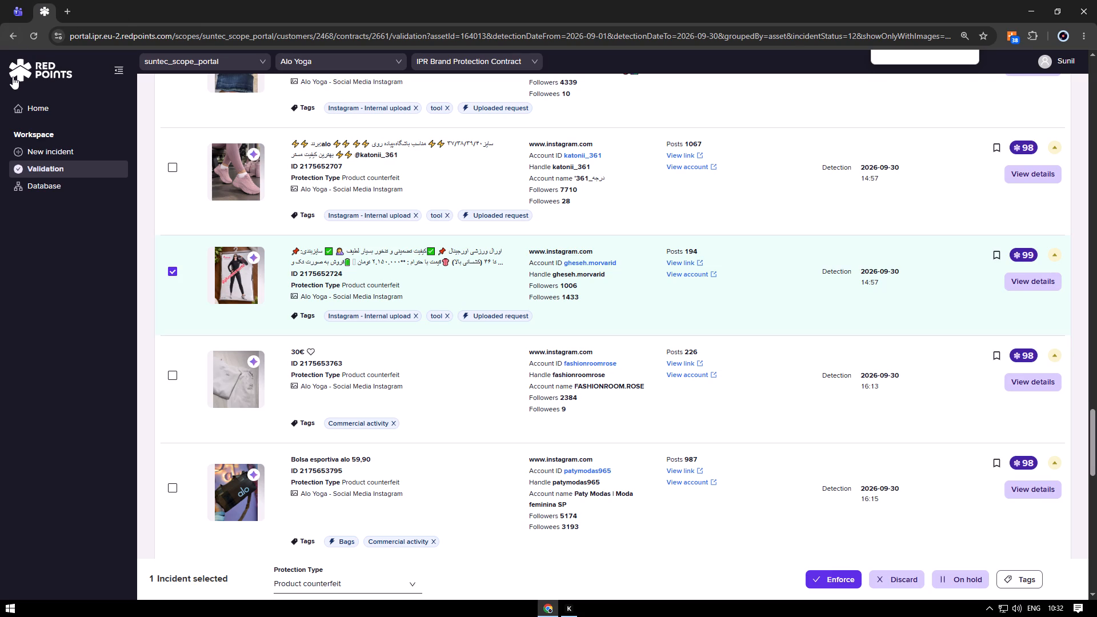
click(1030, 587)
click(425, 185)
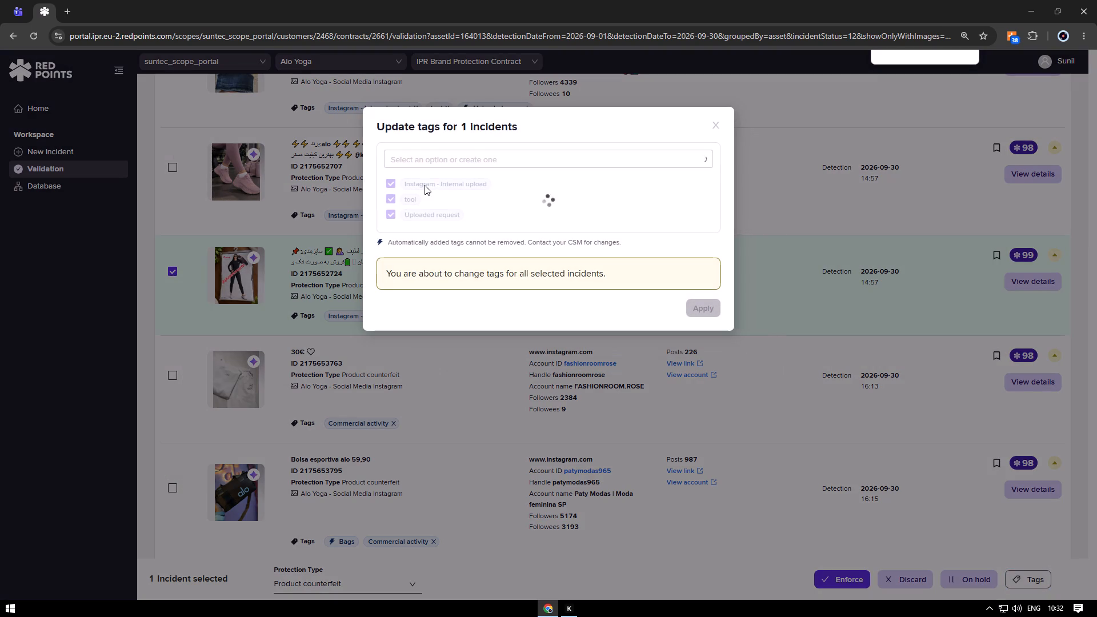
click(409, 201)
click(421, 222)
click(418, 214)
click(415, 178)
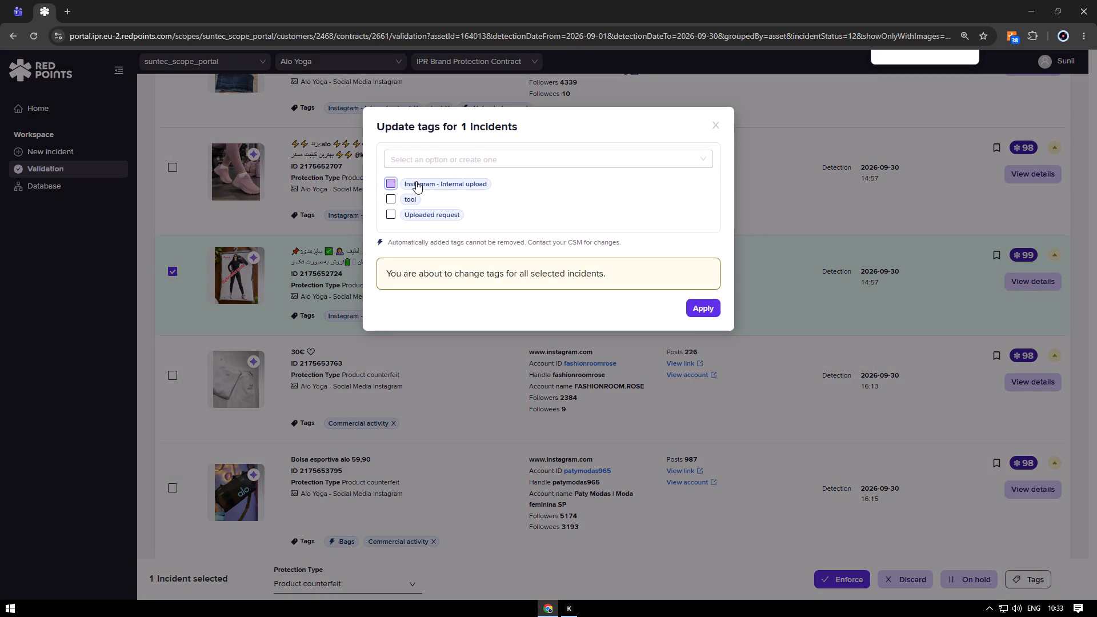
click(425, 157)
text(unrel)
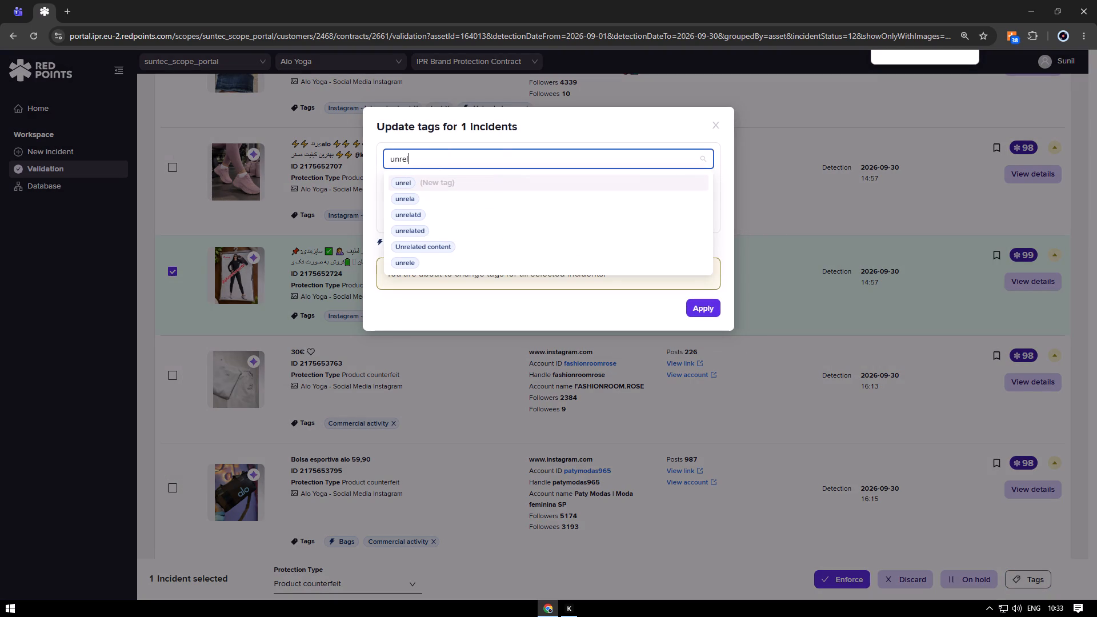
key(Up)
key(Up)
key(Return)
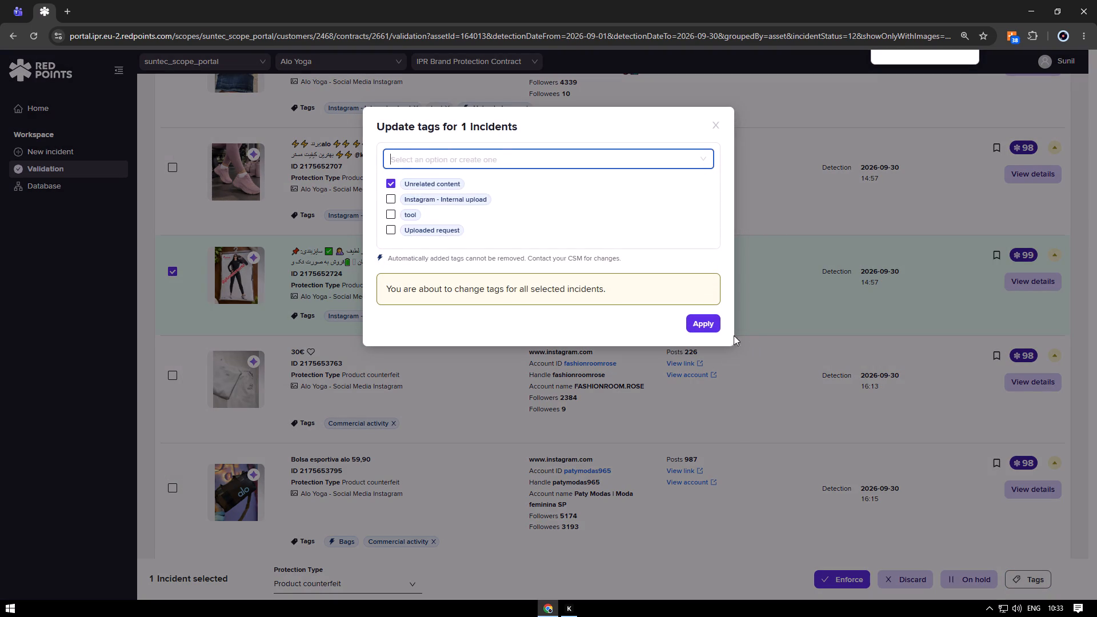
click(712, 328)
Add one to the browser extension's counter for the newly tagged incident.
click(1018, 44)
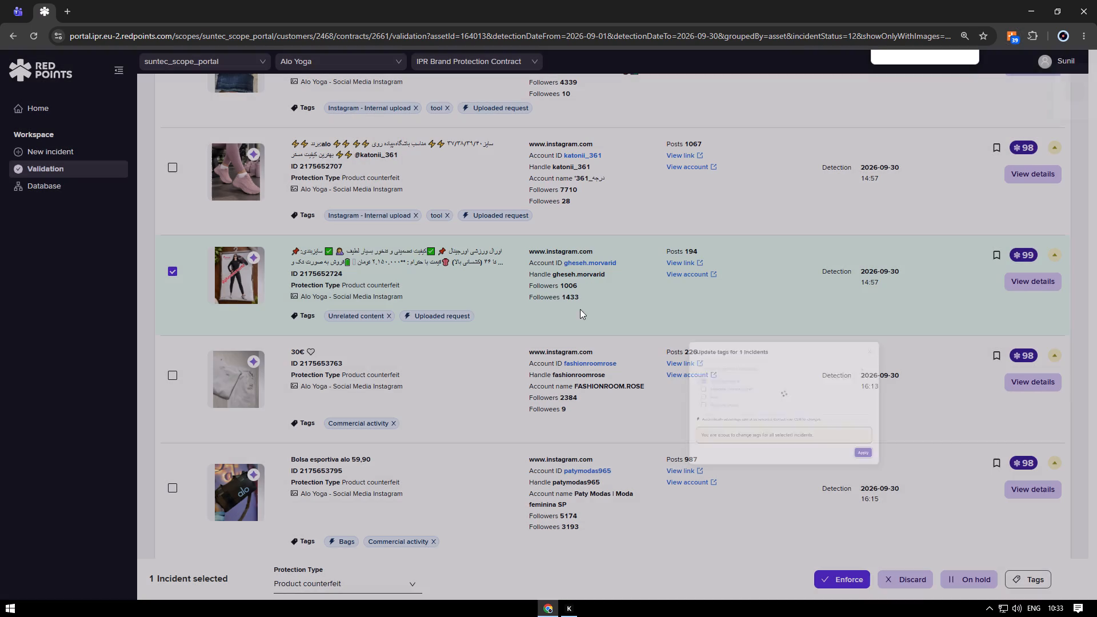
click(175, 270)
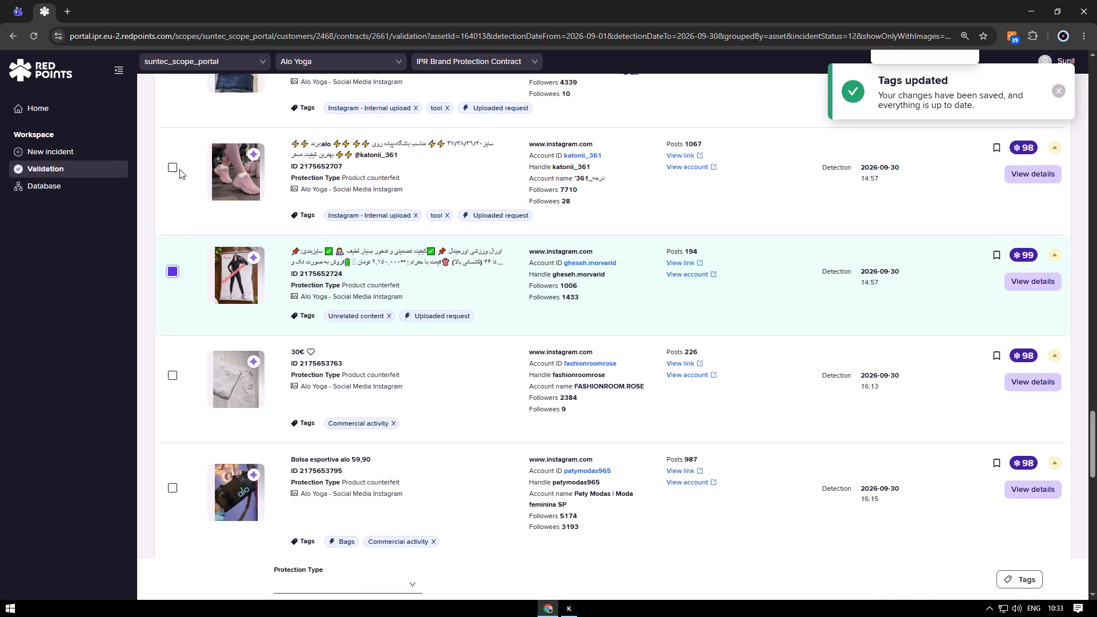
click(230, 171)
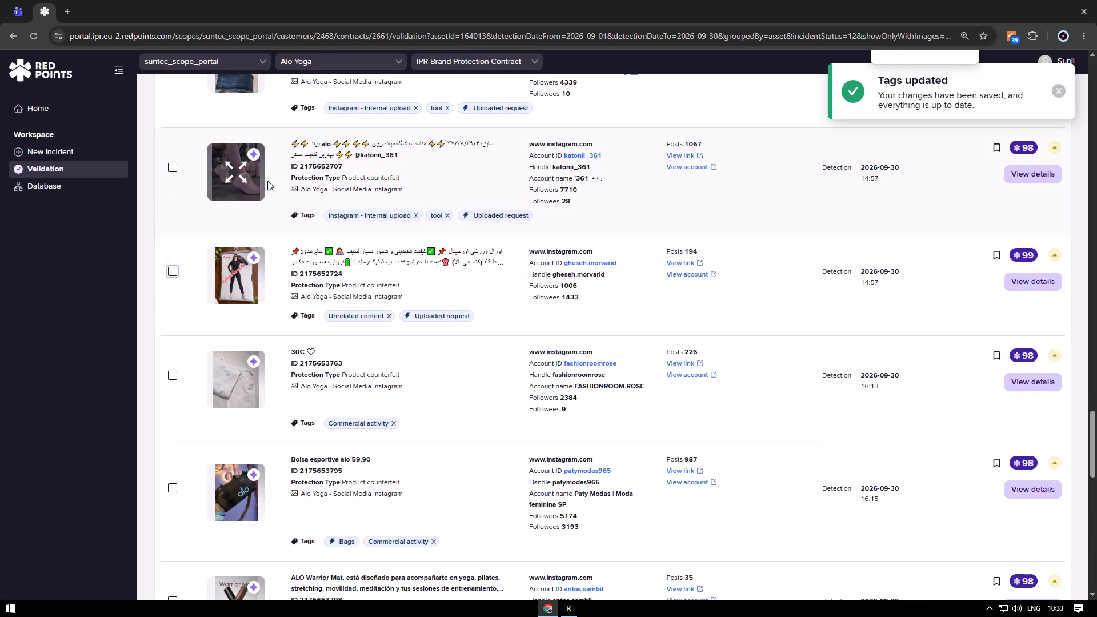
key(Escape)
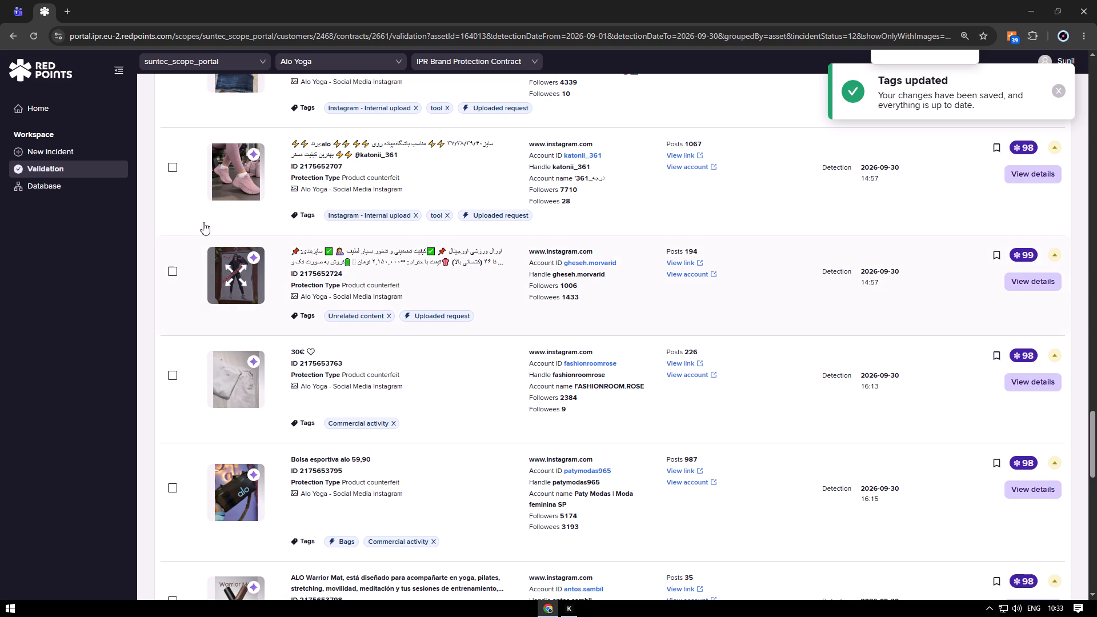
click(169, 167)
scroll(203, 259, up, 3)
click(221, 239)
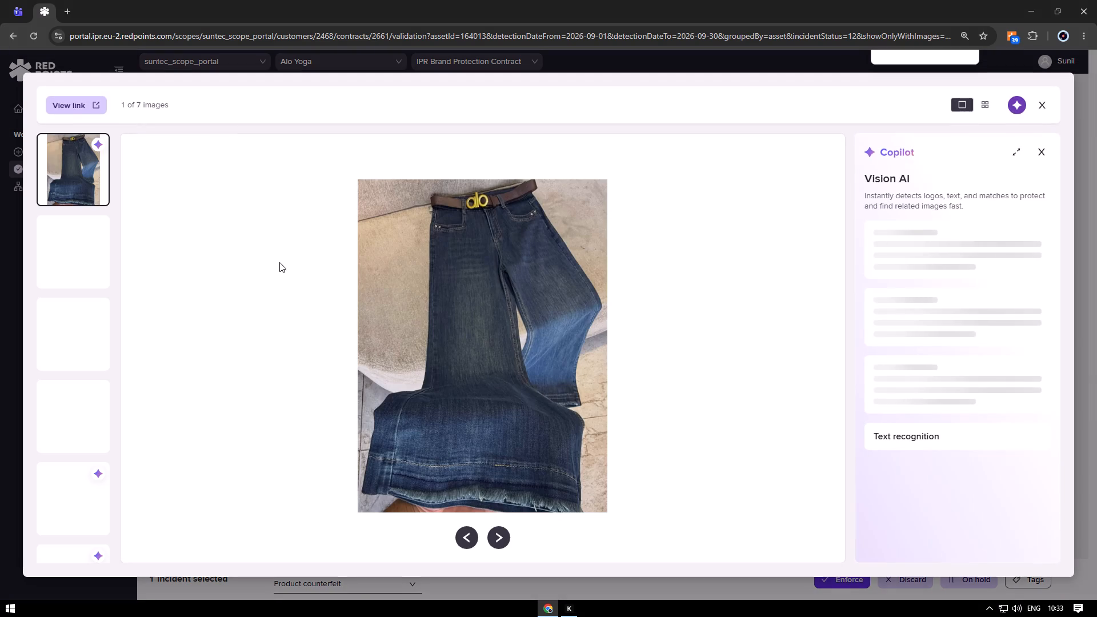
click(77, 246)
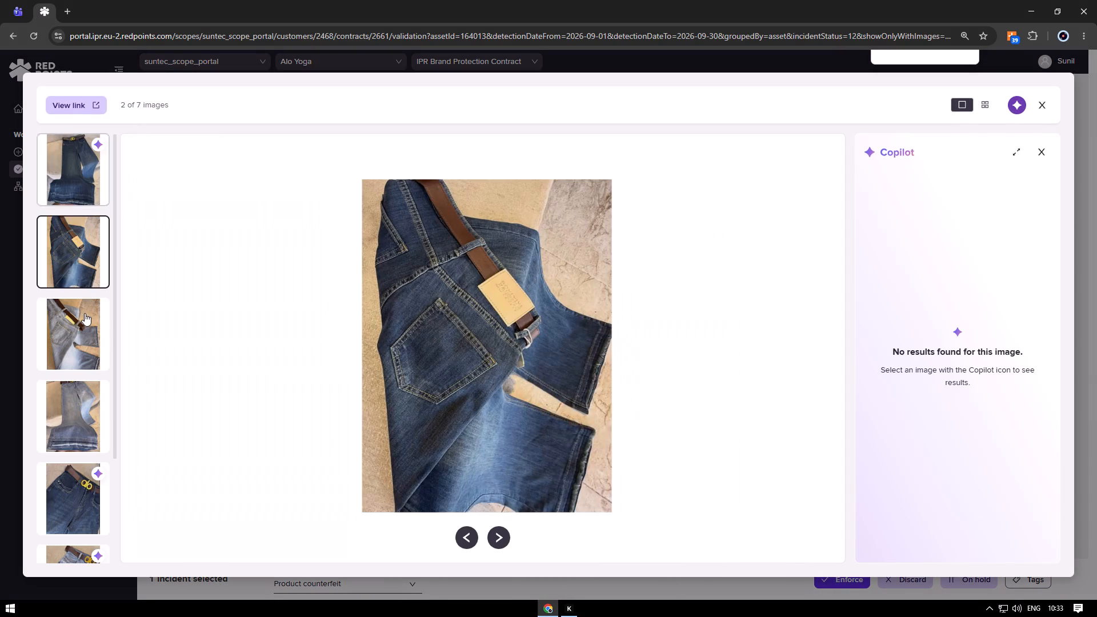
click(82, 327)
click(74, 384)
key(Escape)
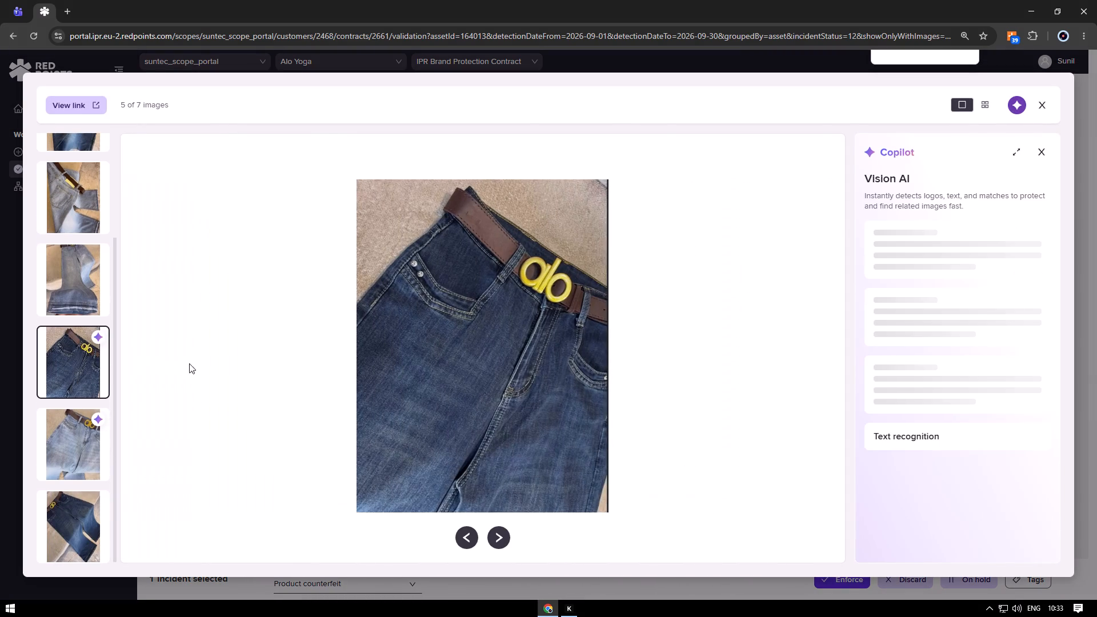
click(1036, 580)
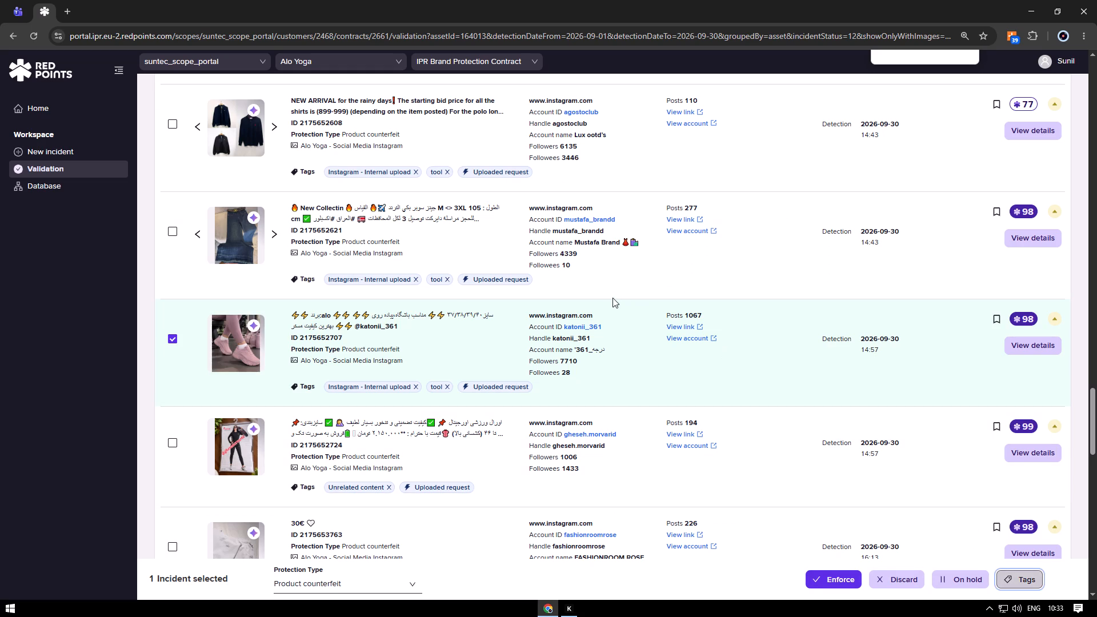
click(406, 215)
click(406, 197)
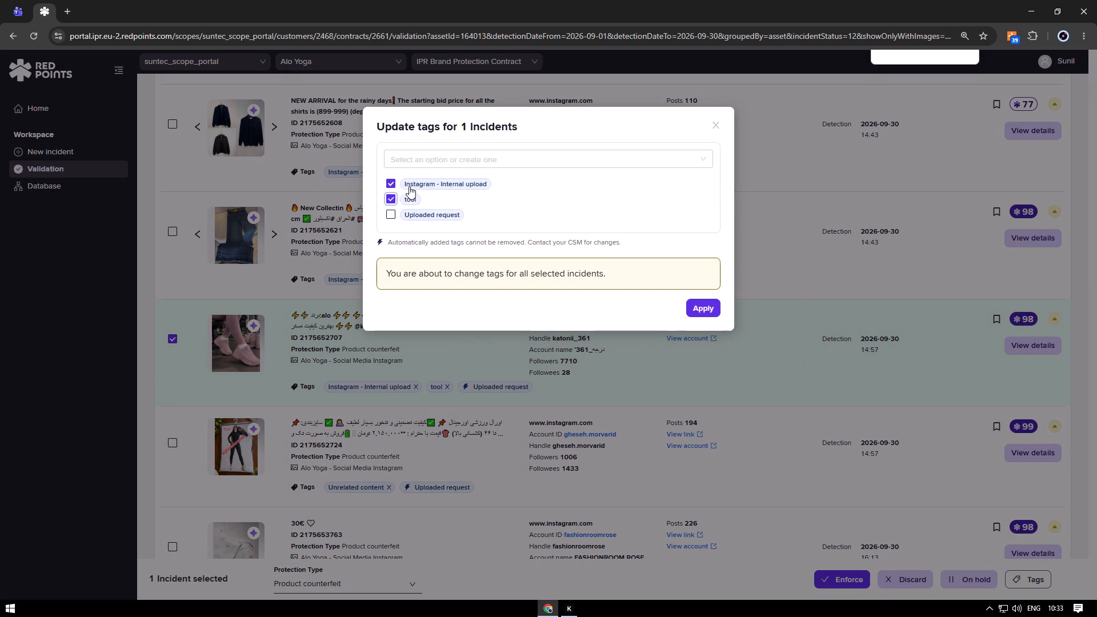
click(409, 186)
click(417, 165)
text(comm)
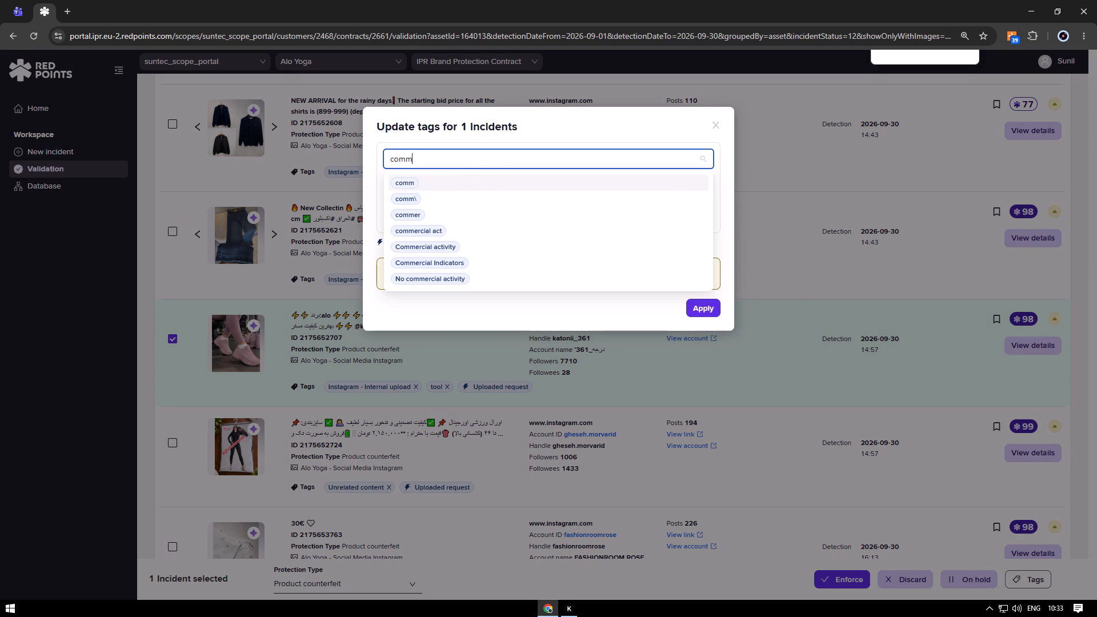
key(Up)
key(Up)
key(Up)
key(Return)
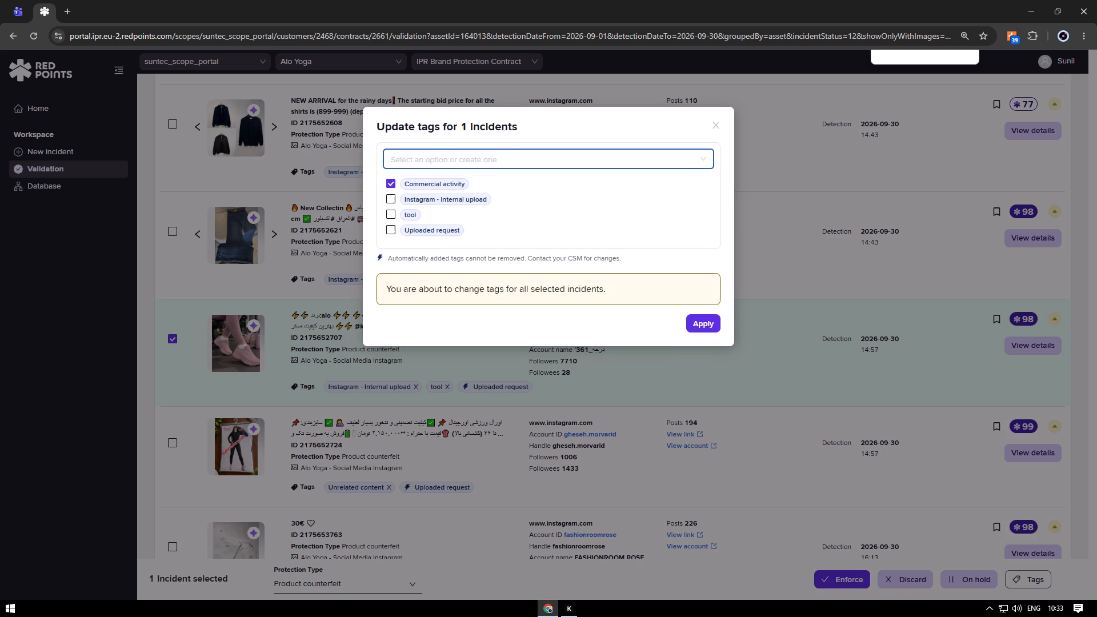
click(695, 322)
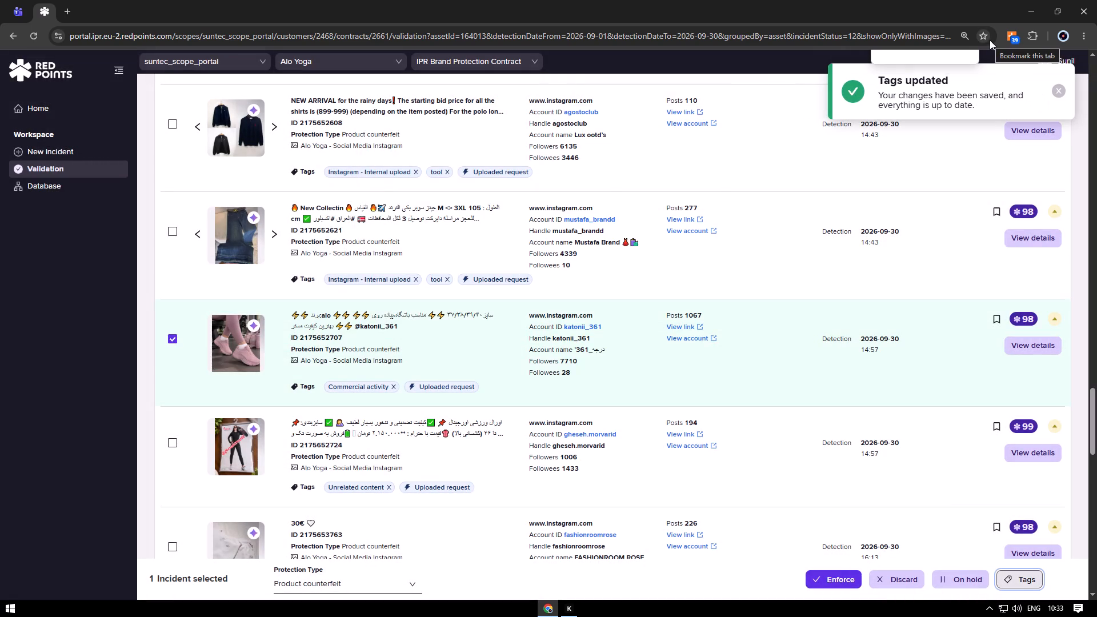
click(1016, 42)
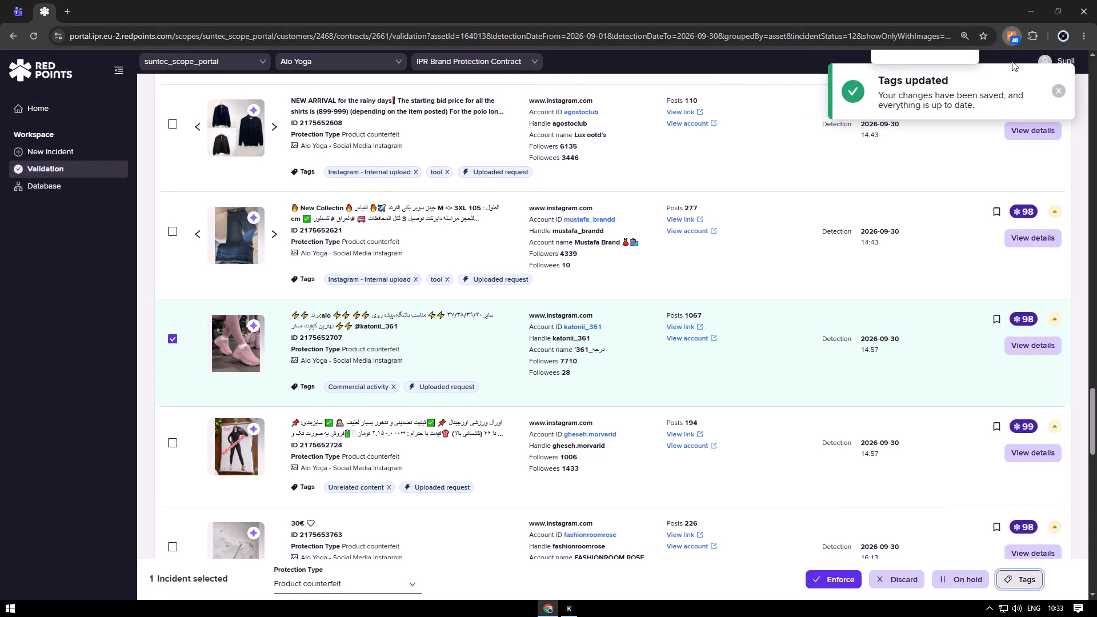
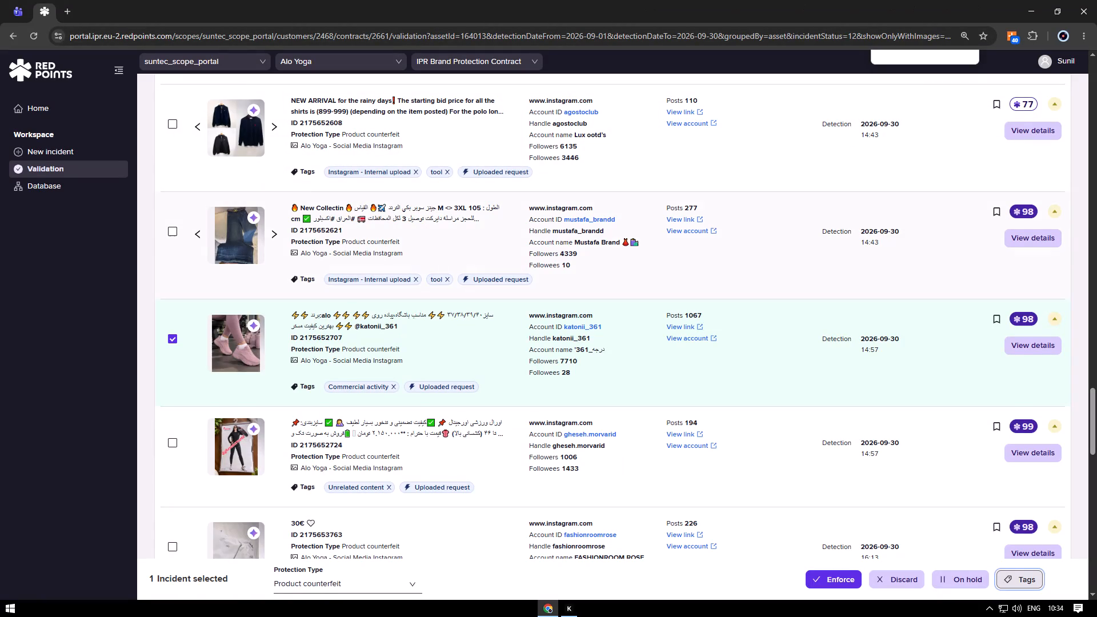
click(171, 341)
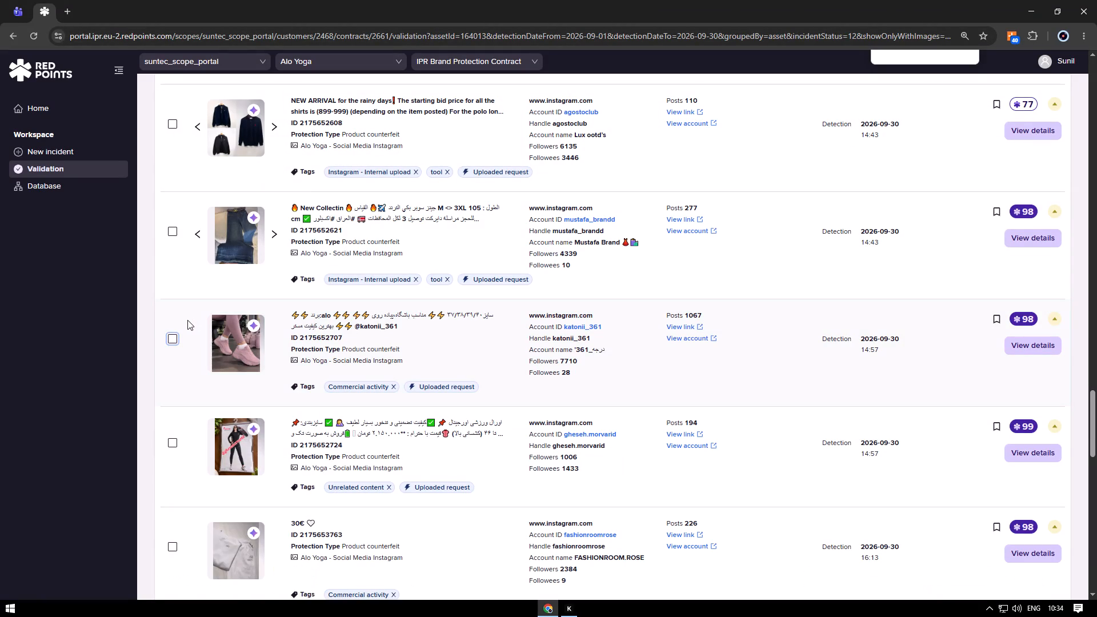
scroll(199, 351, up, 2)
click(171, 348)
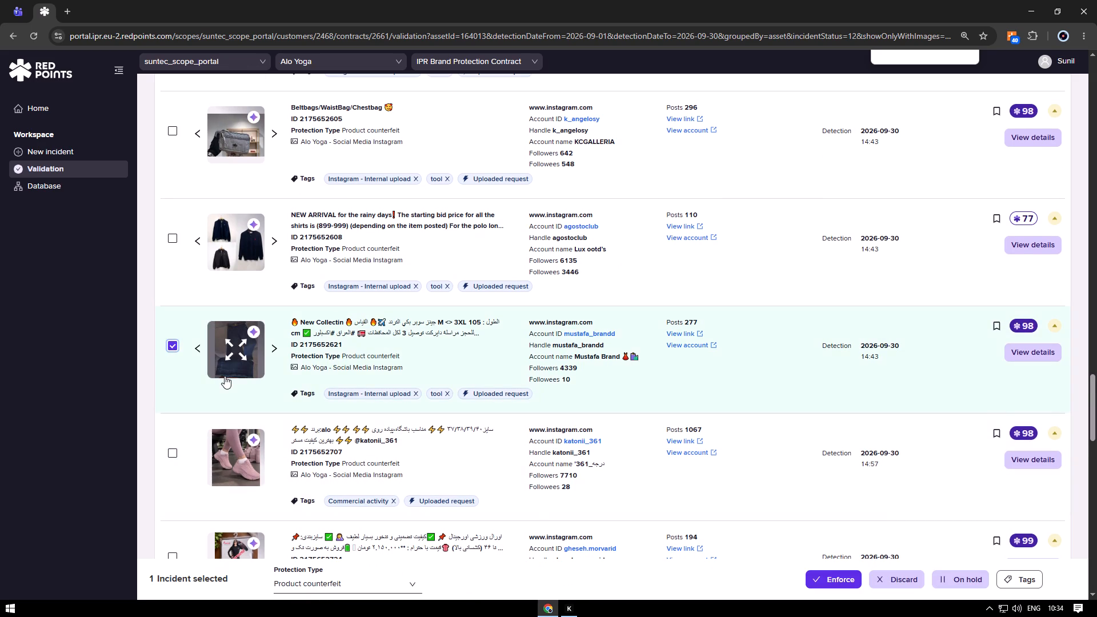
click(1037, 583)
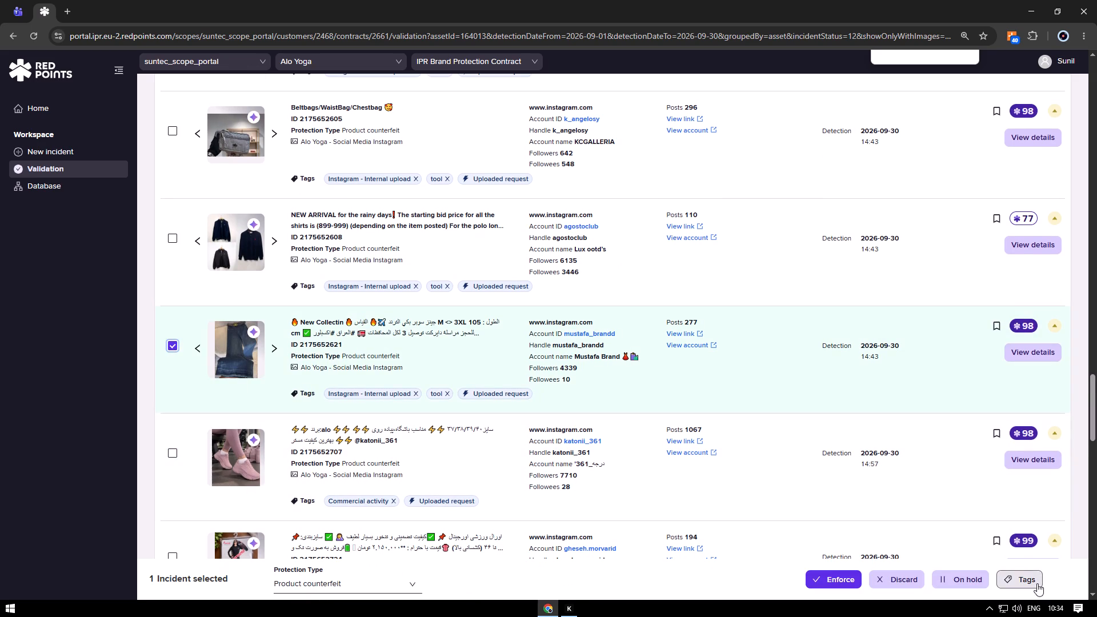
click(411, 187)
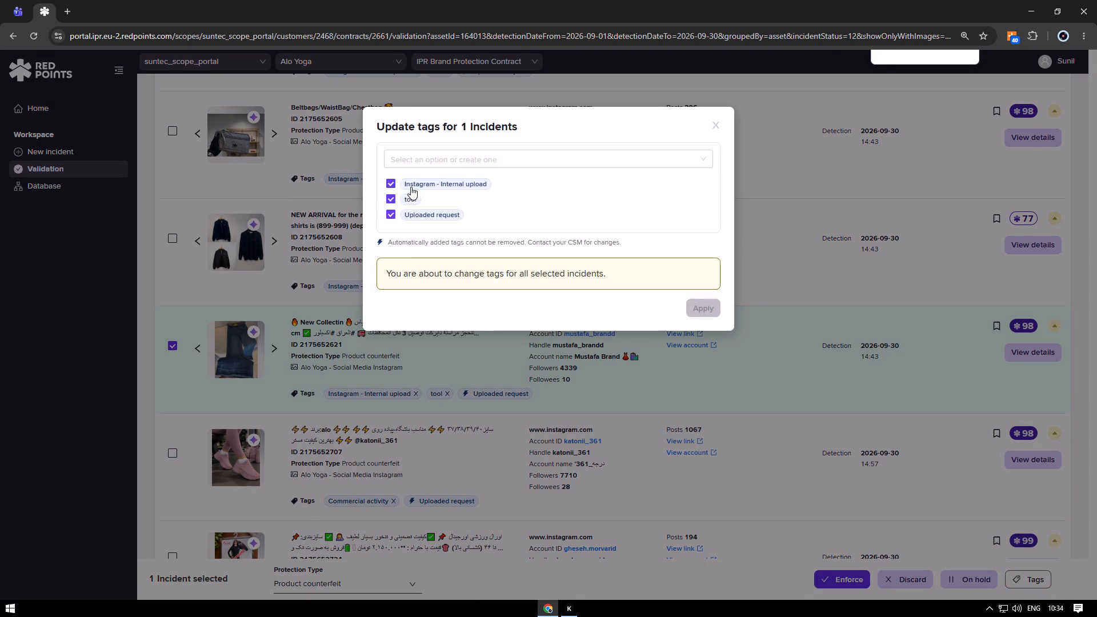
click(411, 202)
click(414, 214)
click(419, 161)
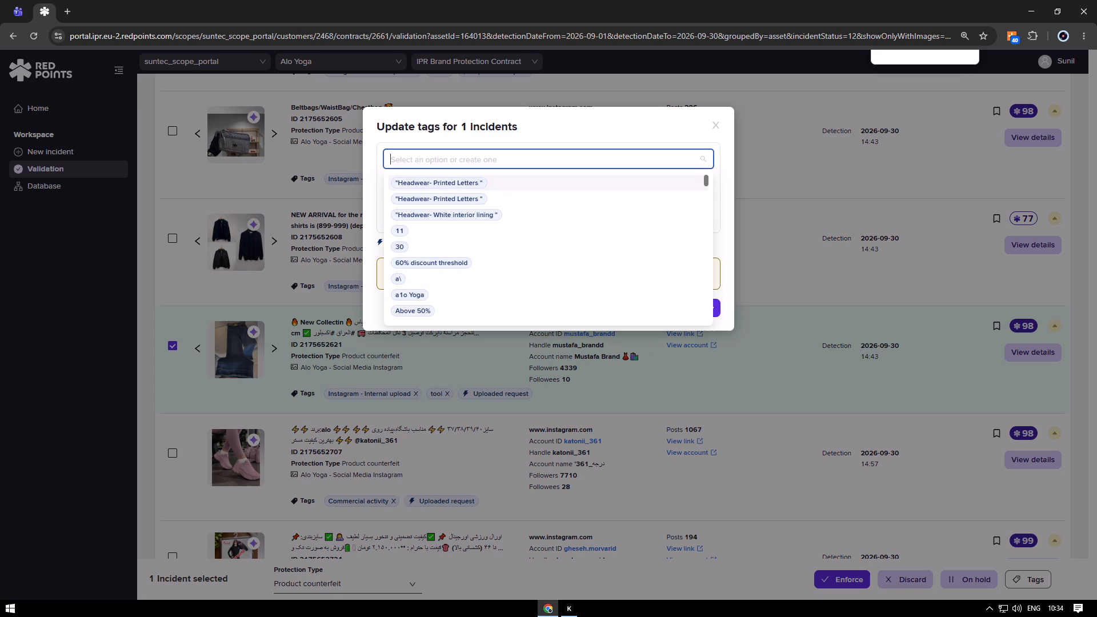
text(un)
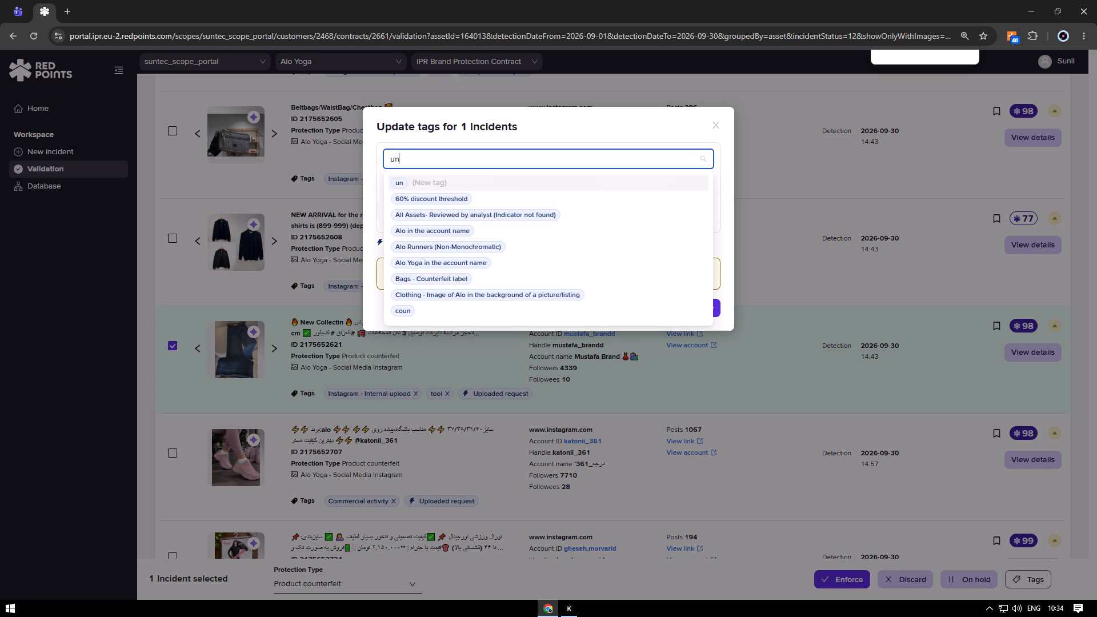
text(re)
key(l)
key(Up)
key(Up)
key(Return)
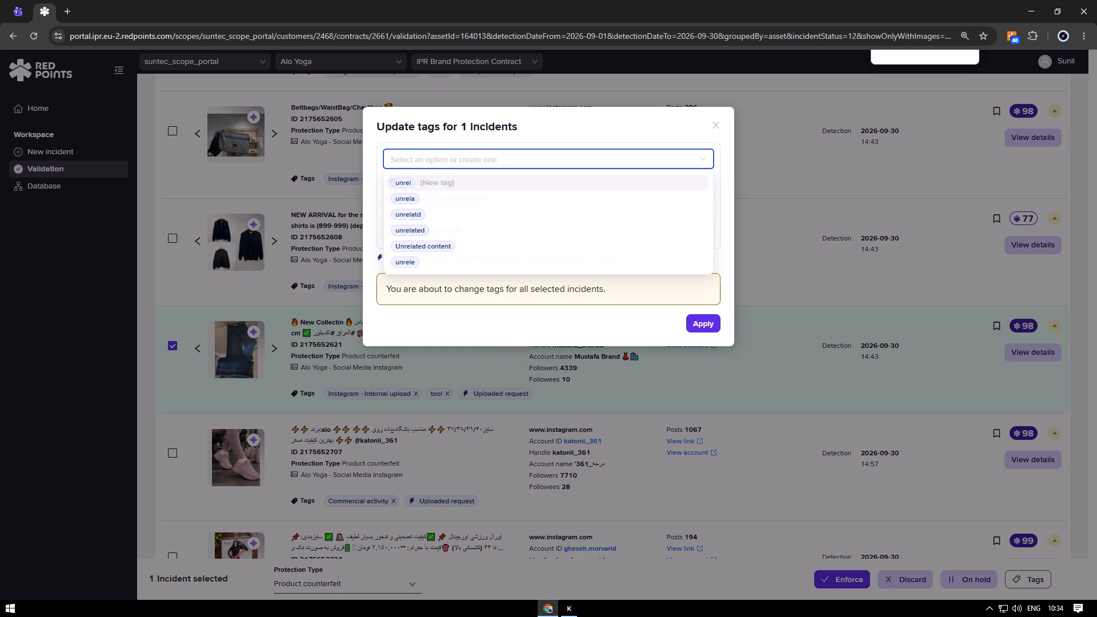
click(713, 321)
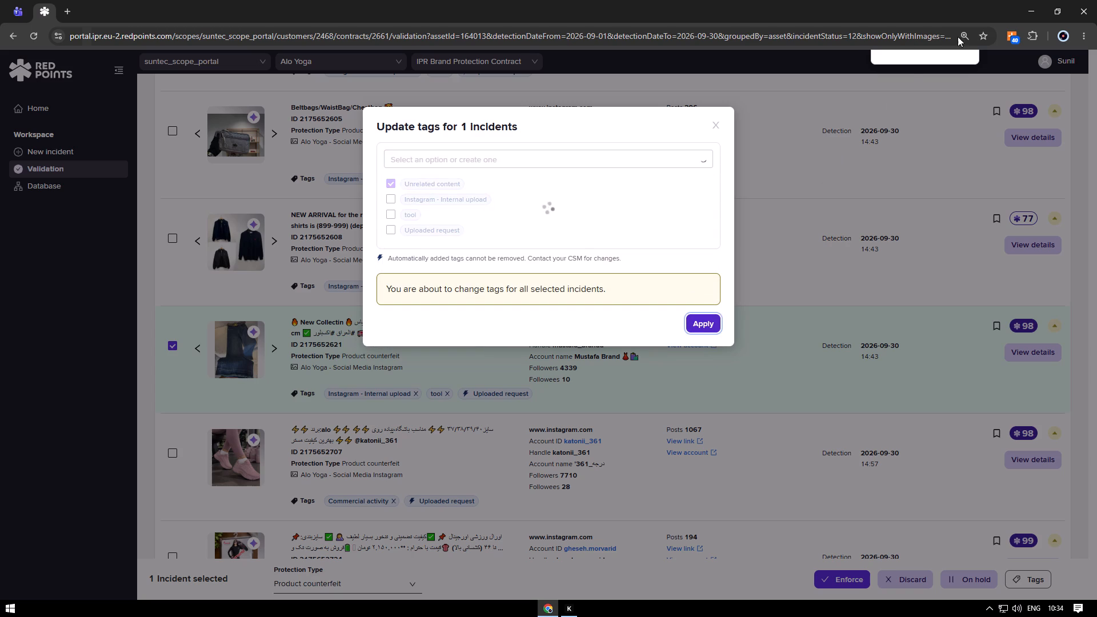
Add one to the browser extension's counter for the newly tagged incident.
click(1013, 28)
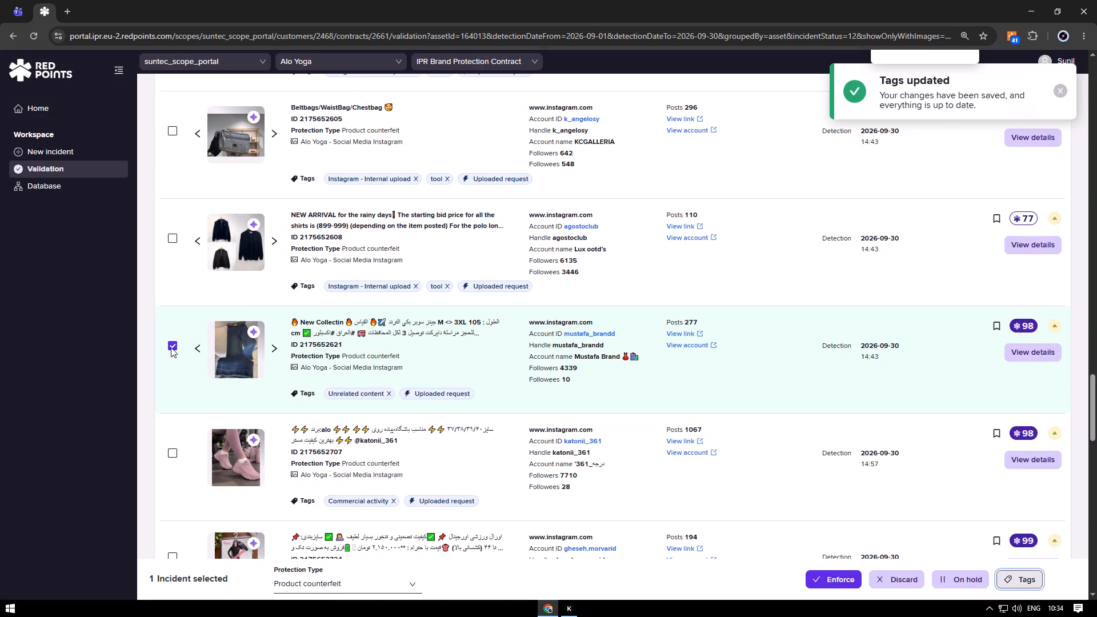
click(171, 347)
click(172, 236)
click(250, 246)
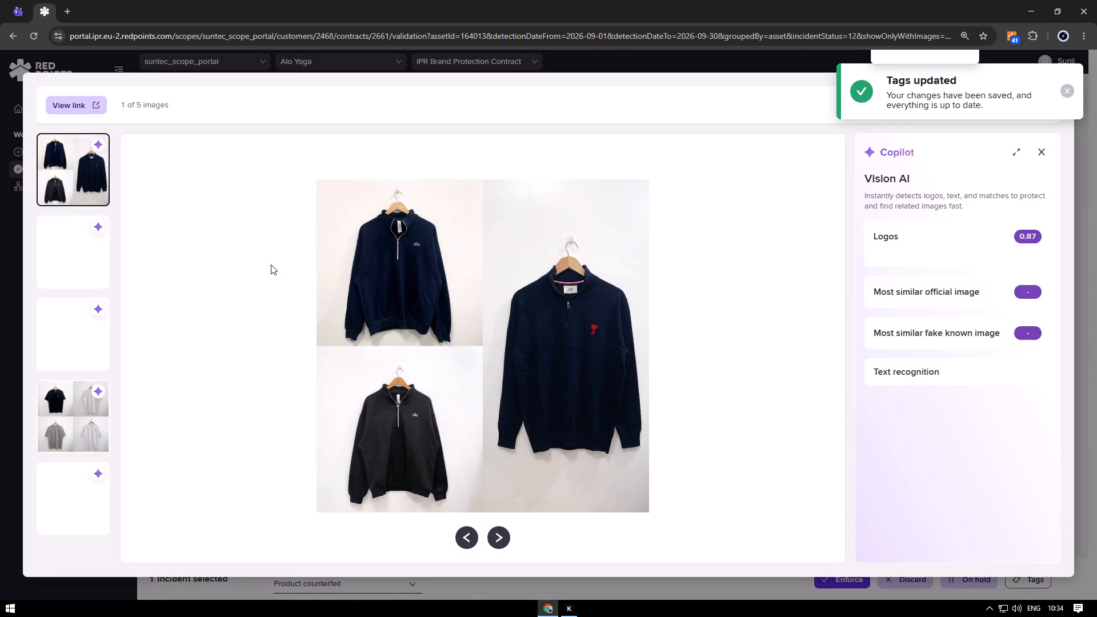
click(70, 245)
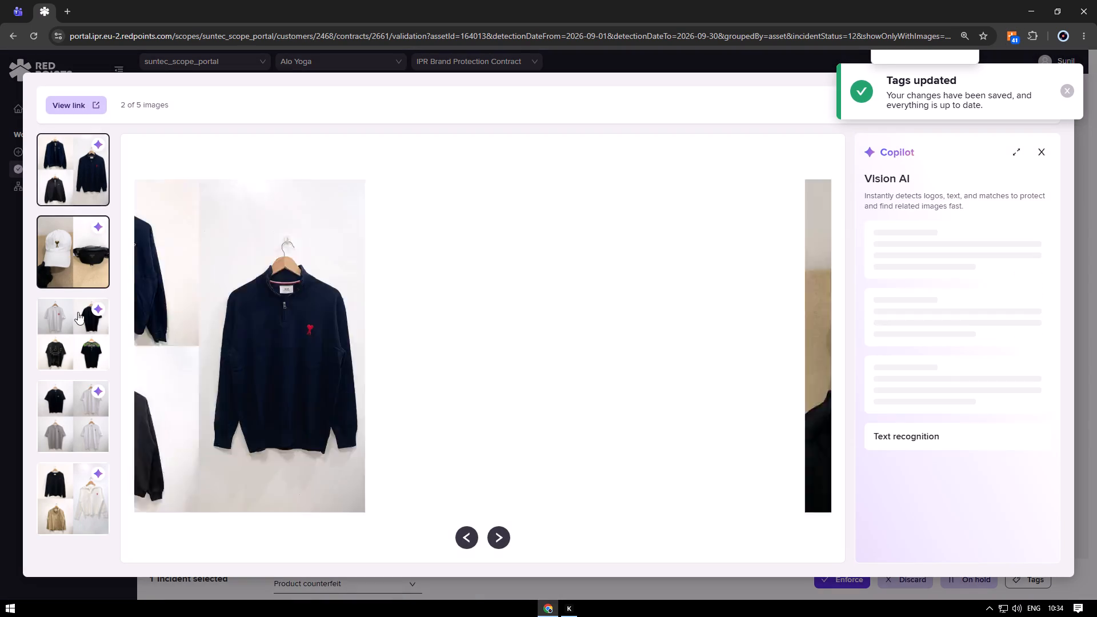
click(78, 312)
click(79, 400)
click(76, 500)
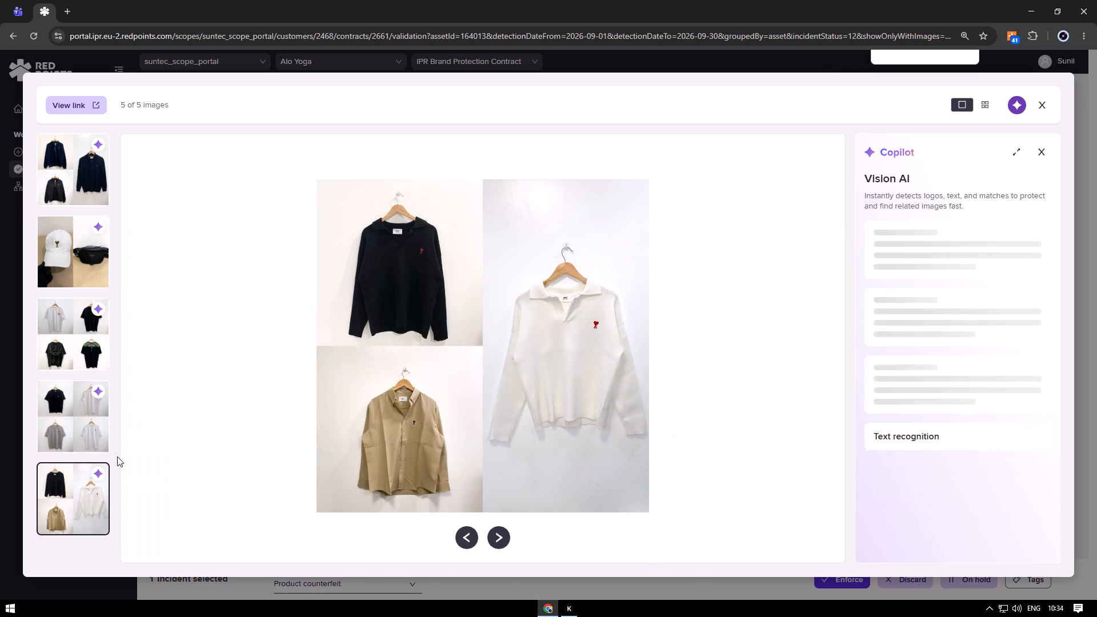
click(84, 412)
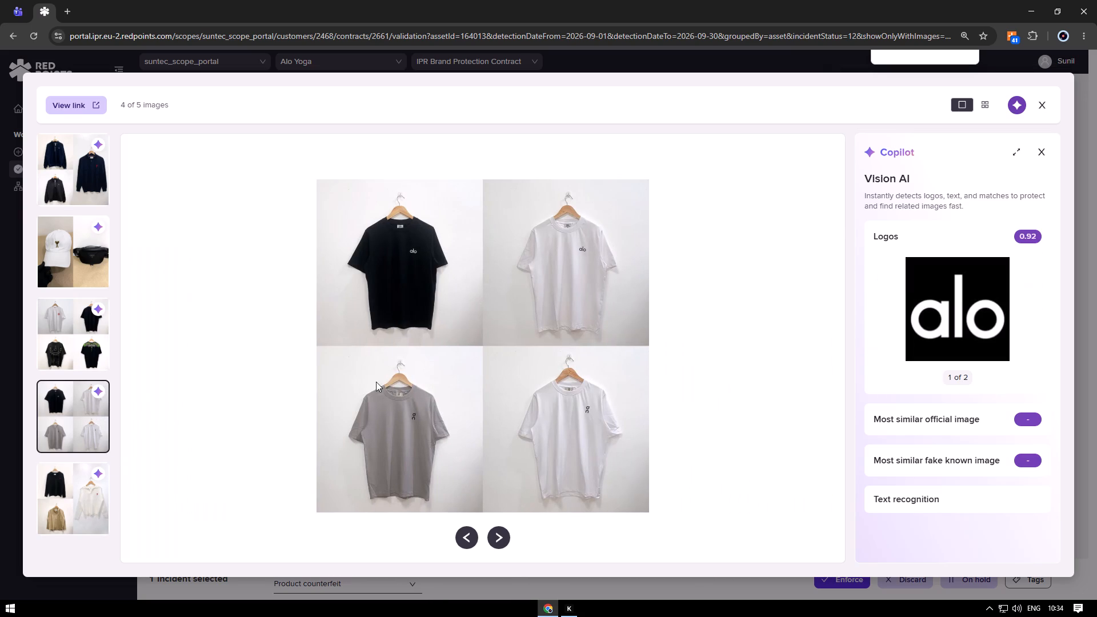
key(Escape)
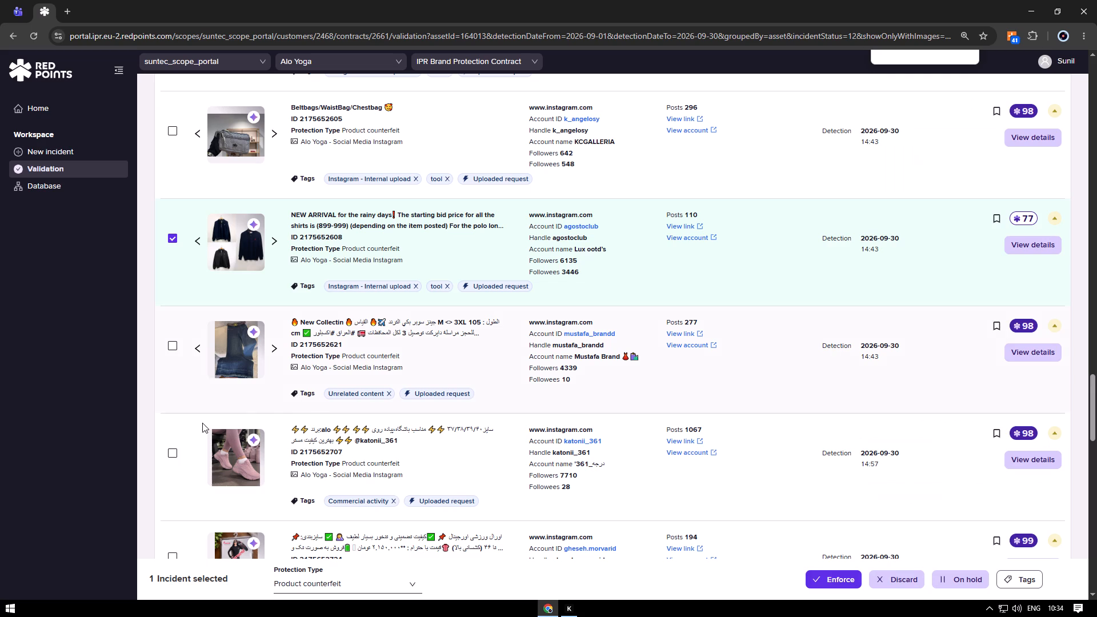
click(1017, 578)
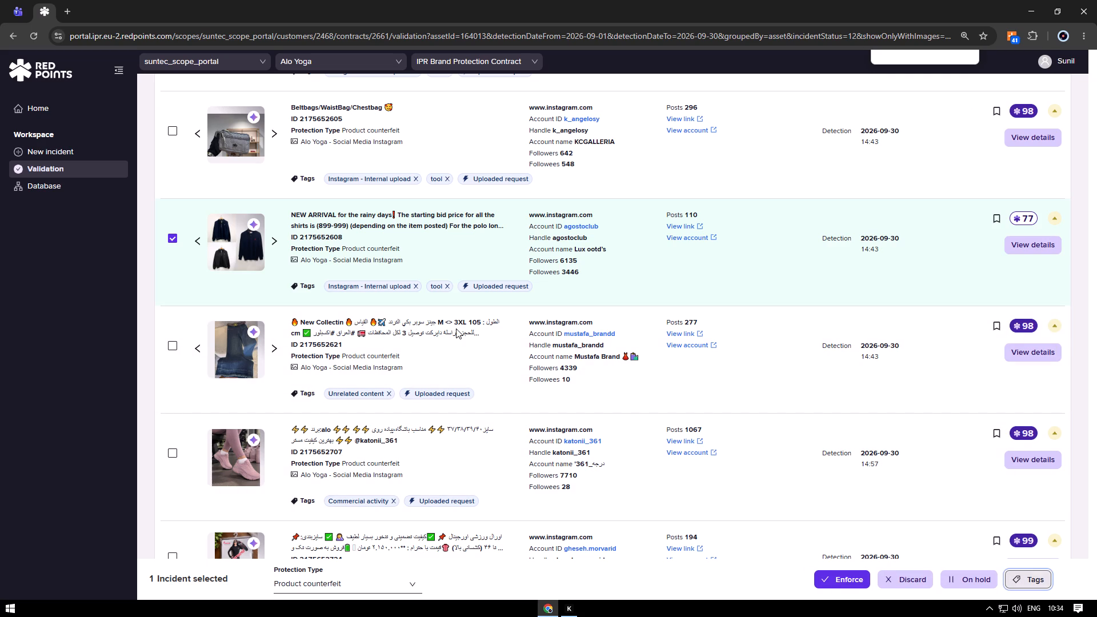
click(410, 181)
click(414, 199)
click(419, 214)
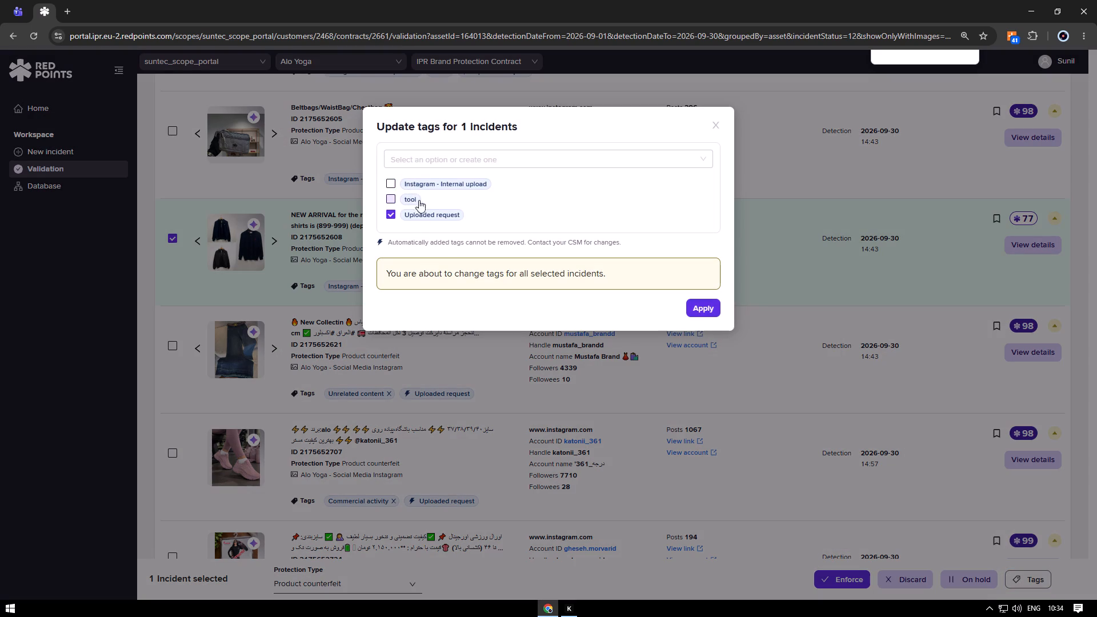
click(423, 159)
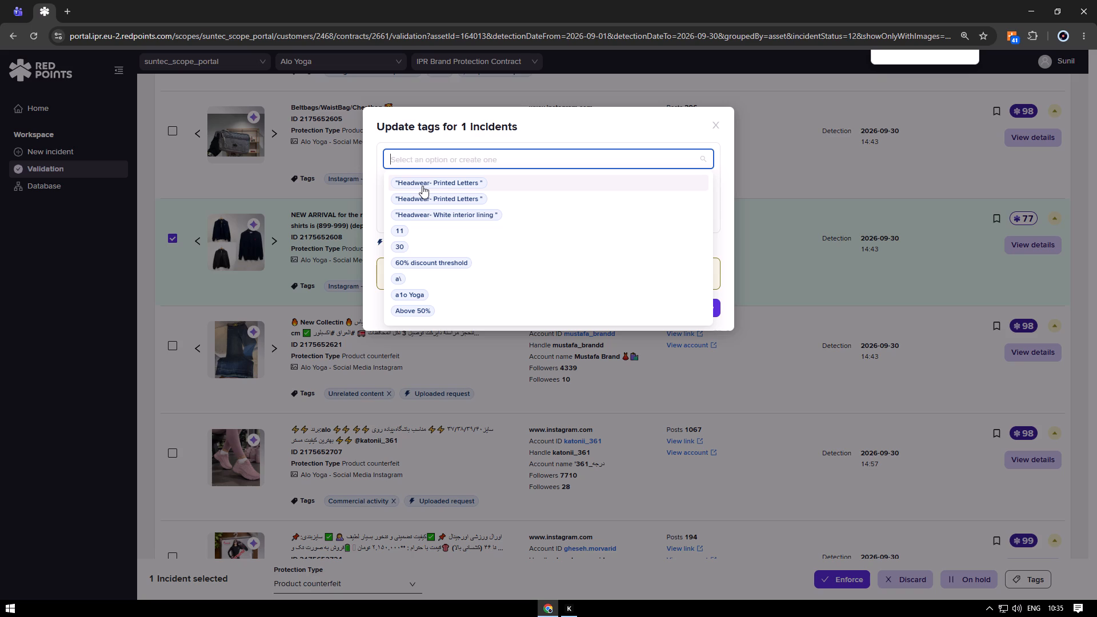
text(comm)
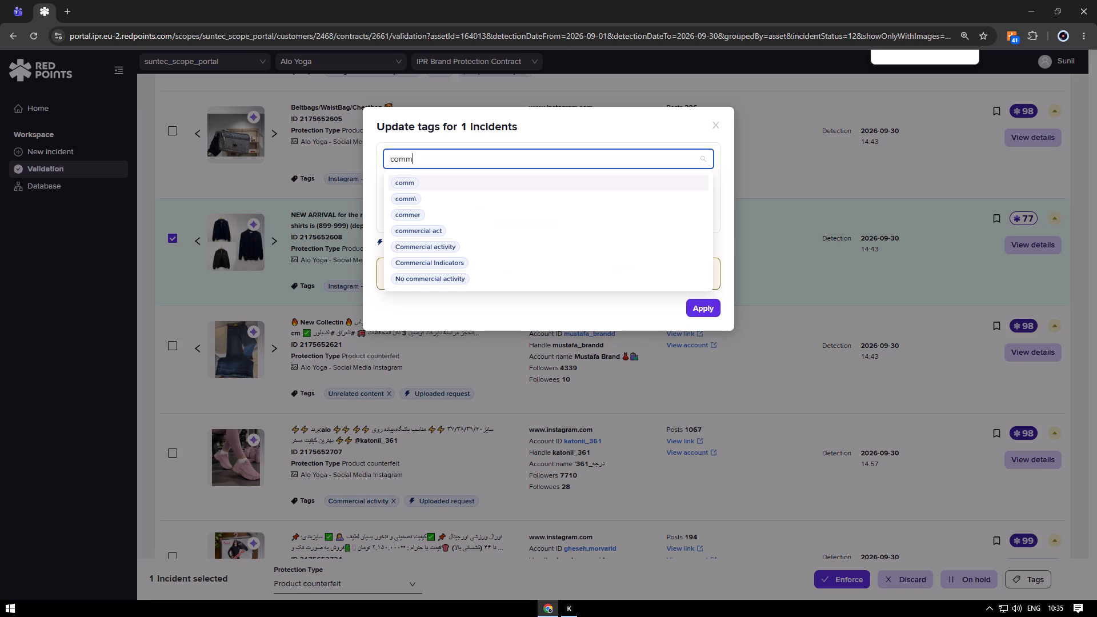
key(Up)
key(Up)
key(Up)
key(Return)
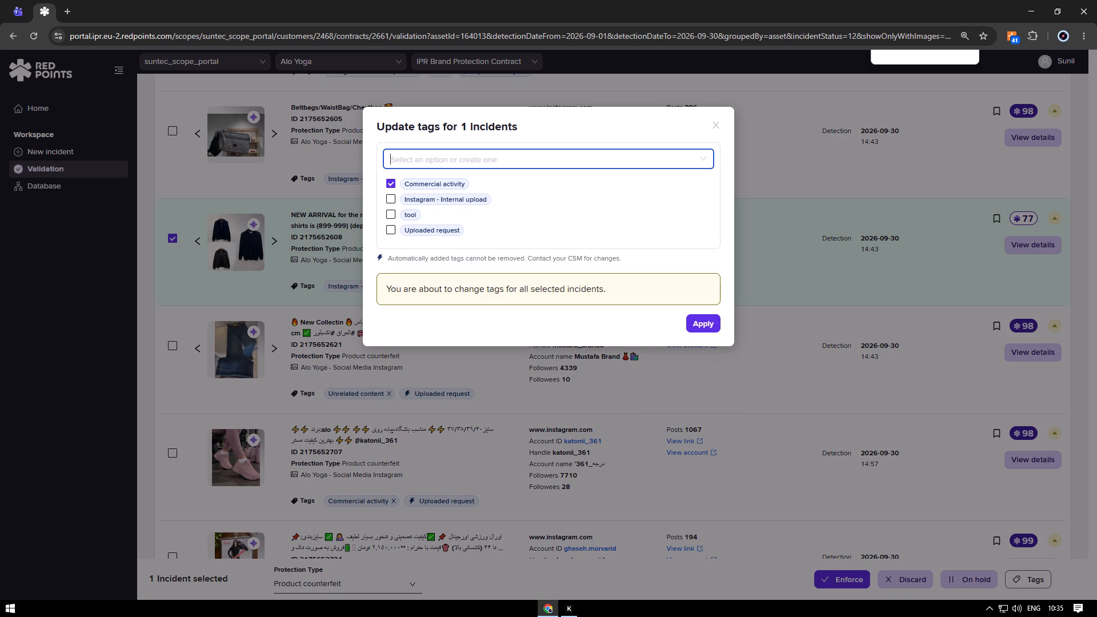
click(700, 325)
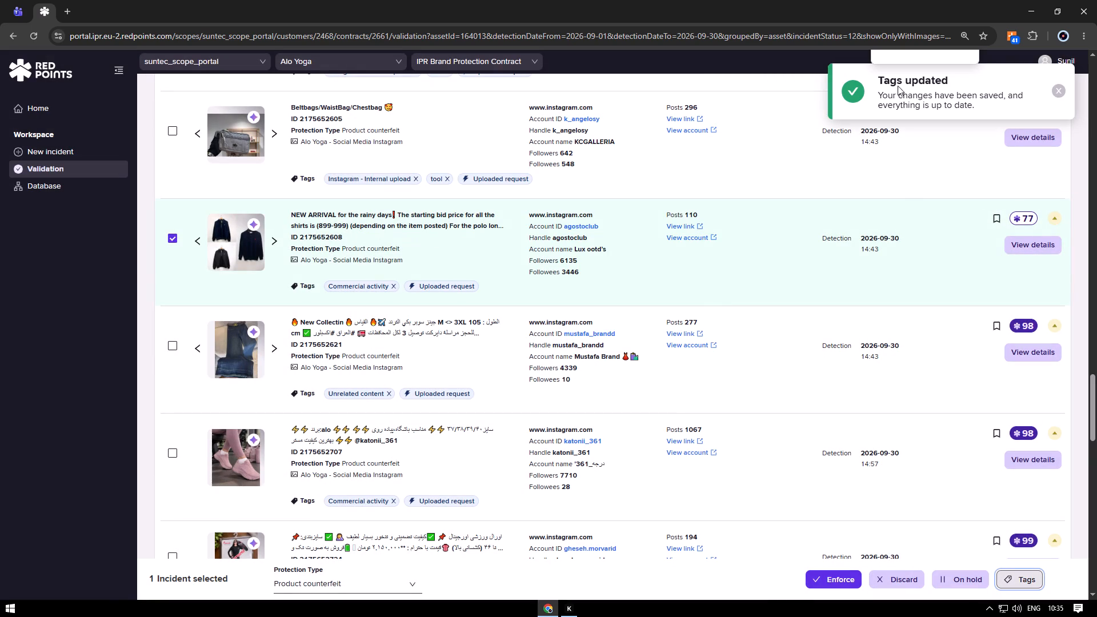
click(697, 227)
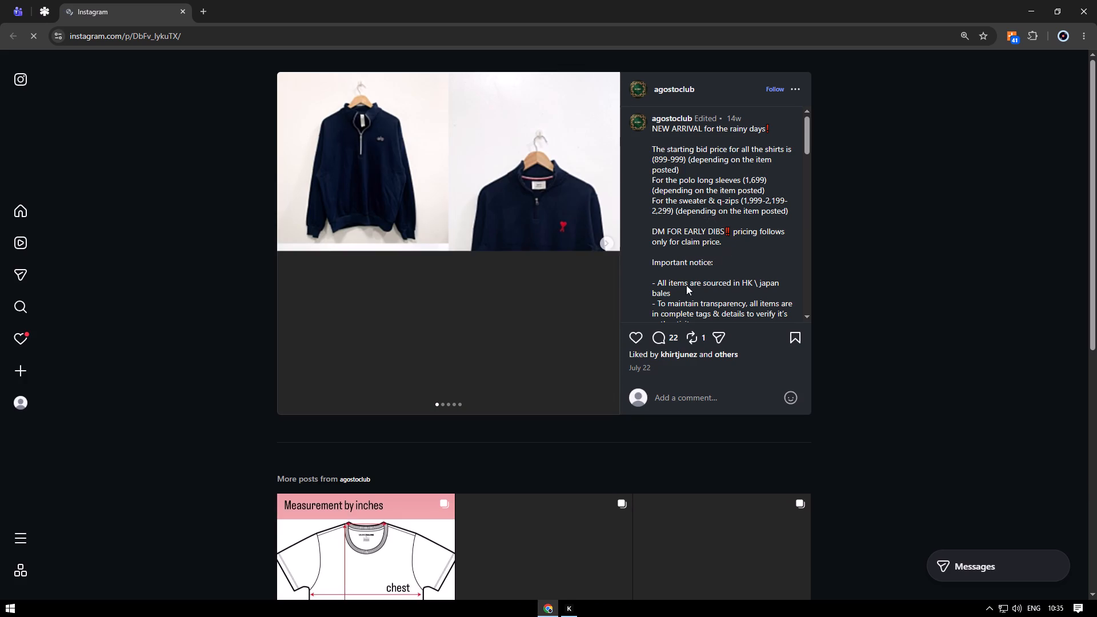
scroll(686, 285, down, 4)
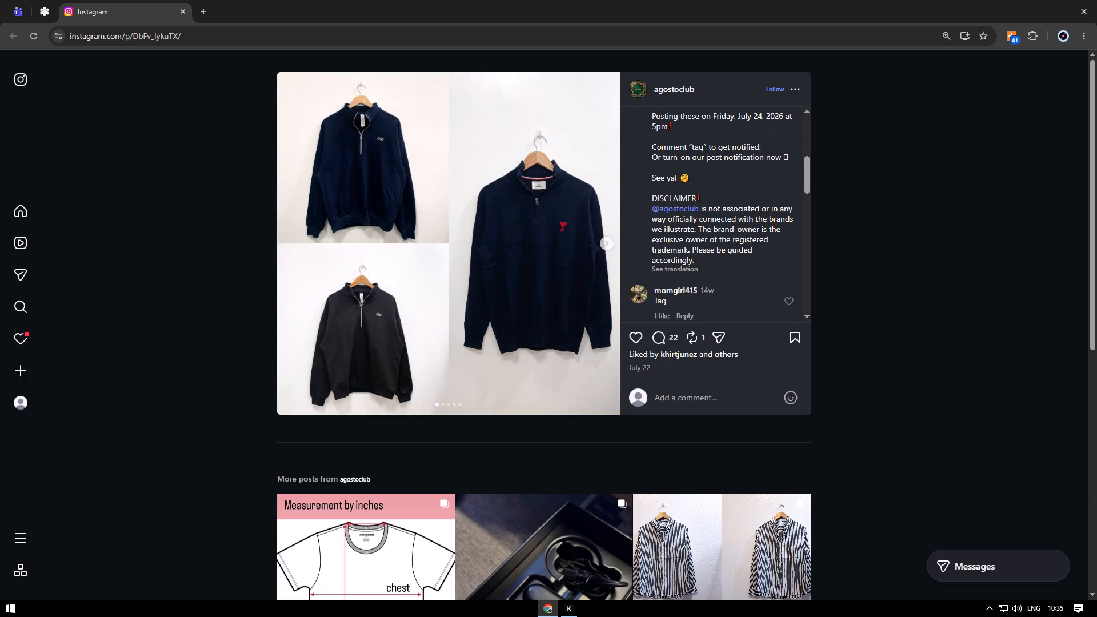
click(684, 271)
scroll(686, 273, up, 4)
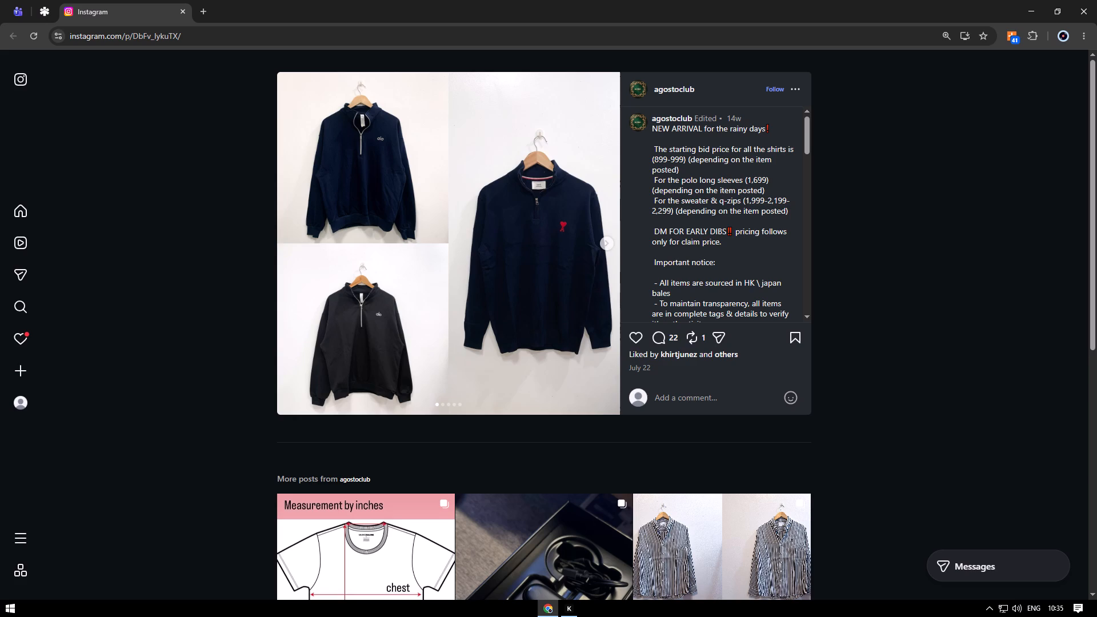
scroll(665, 227, down, 2)
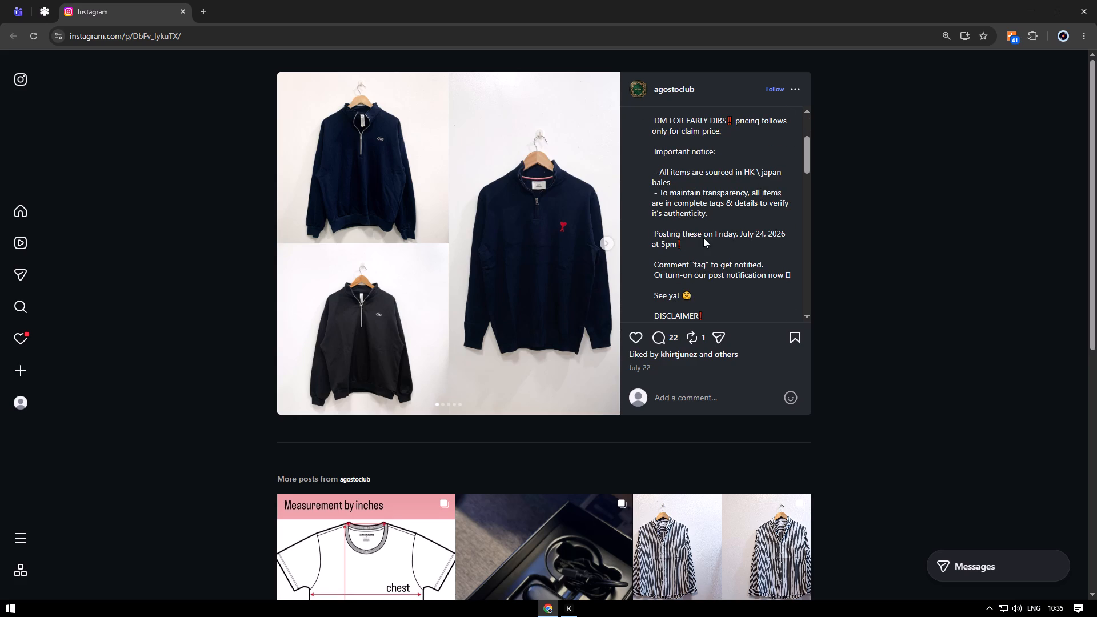
scroll(701, 251, down, 3)
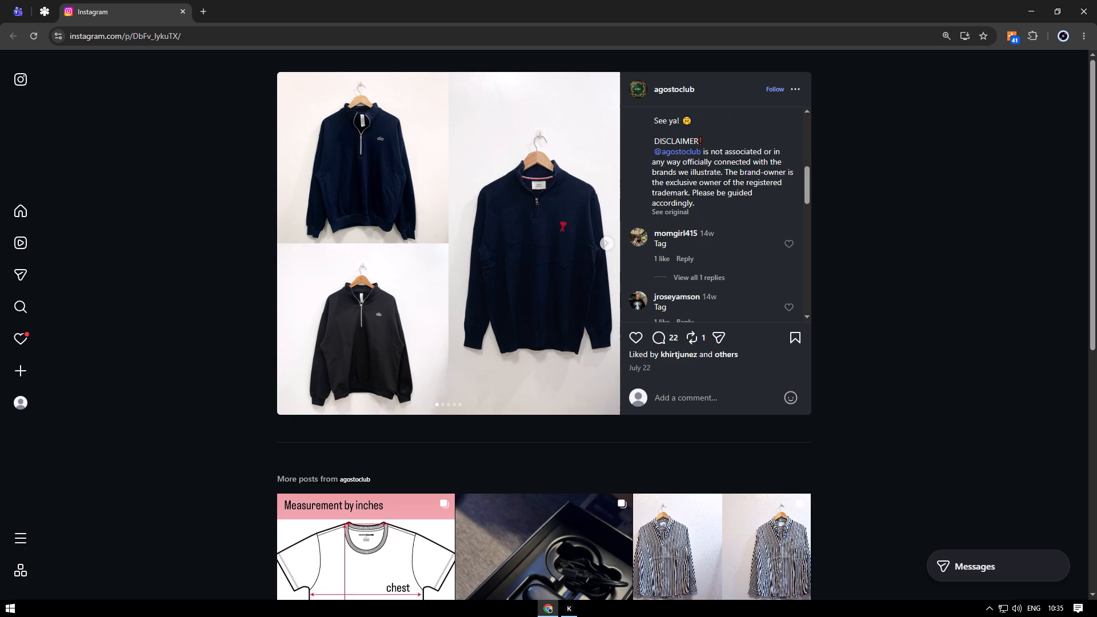
Add one to the browser extension's counter for the reviewed incident and close its Instagram post.
click(1013, 37)
middle_click(147, 0)
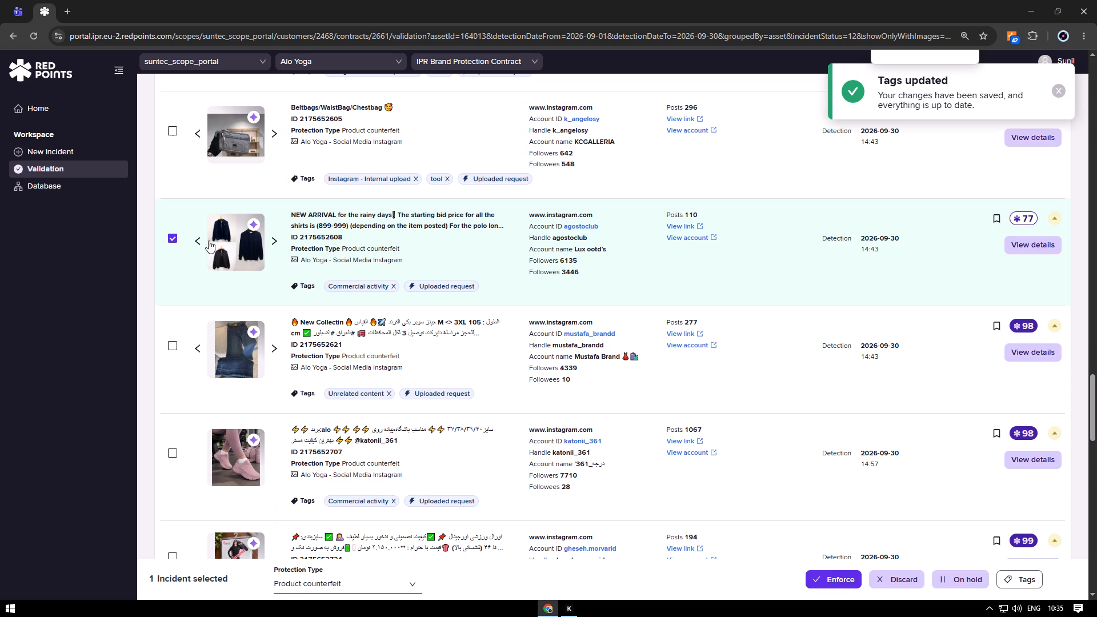
click(175, 237)
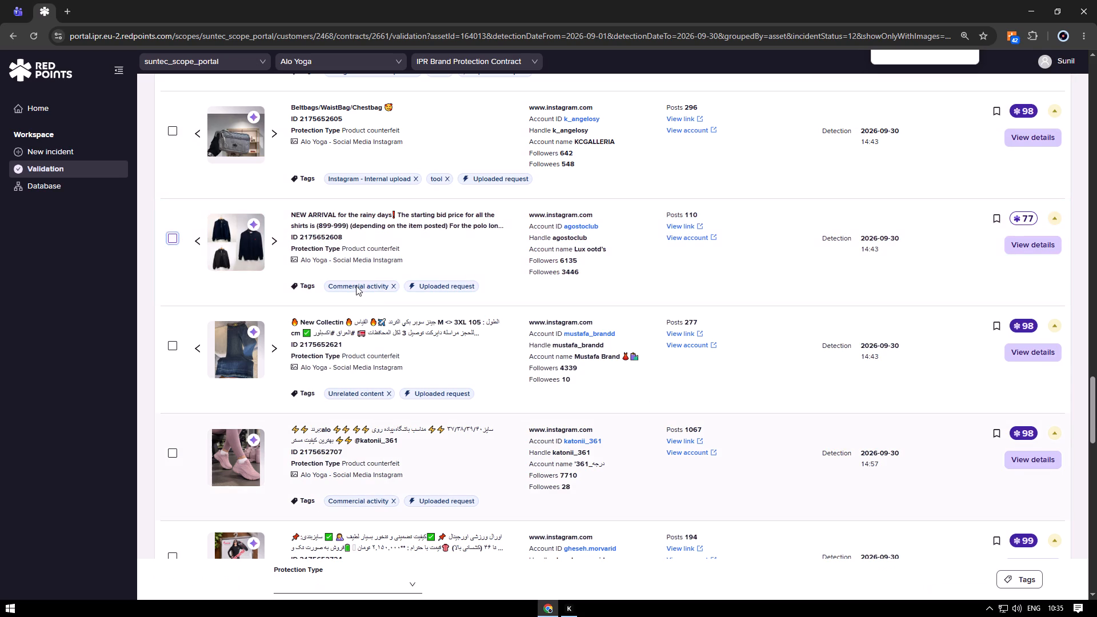
click(169, 235)
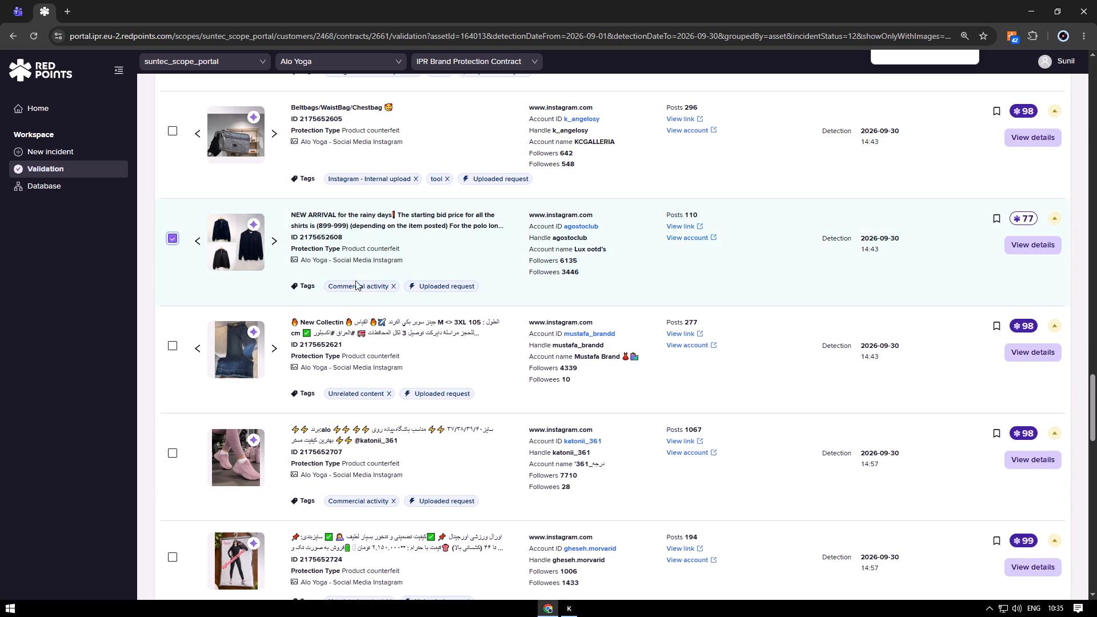
click(391, 287)
click(1023, 583)
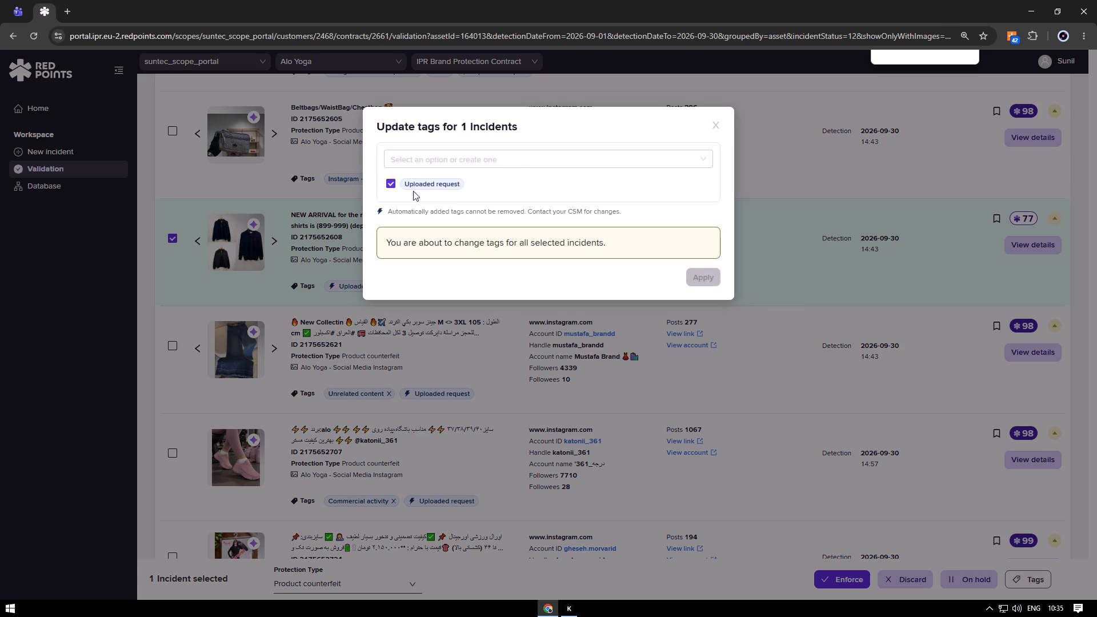
click(413, 185)
click(421, 163)
text(unrel)
key(Up)
key(Up)
key(Return)
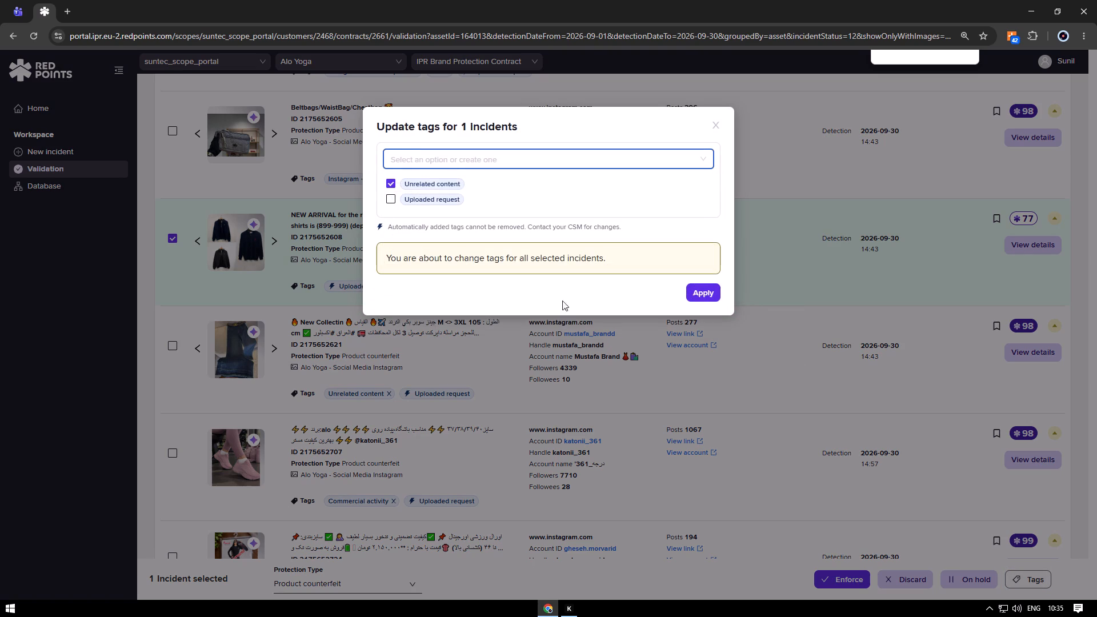
click(697, 293)
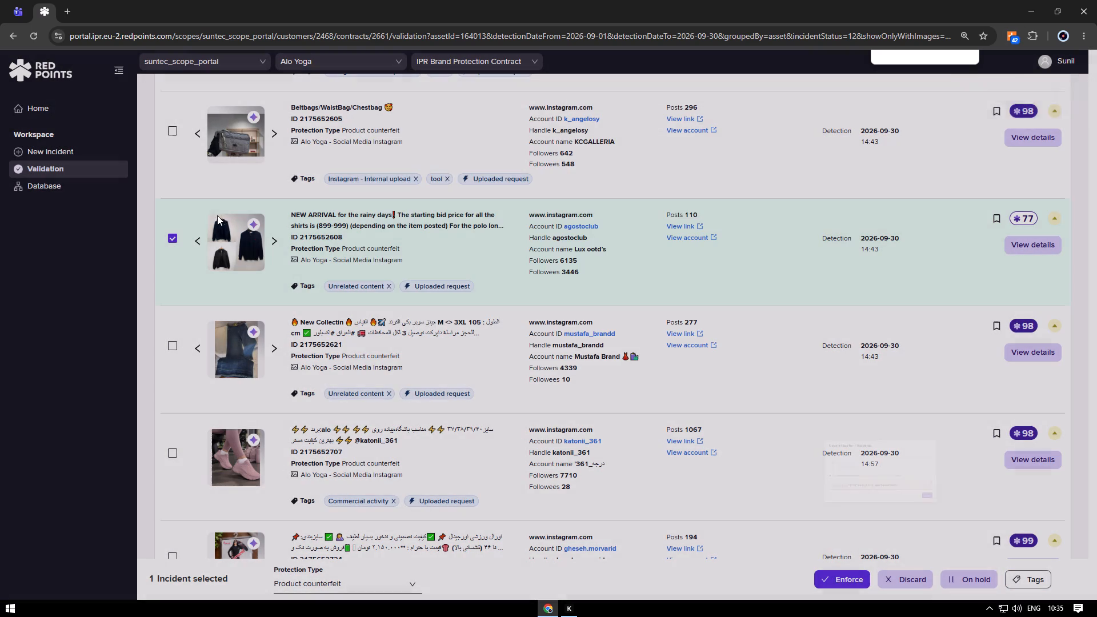
click(172, 241)
scroll(195, 258, up, 2)
click(226, 258)
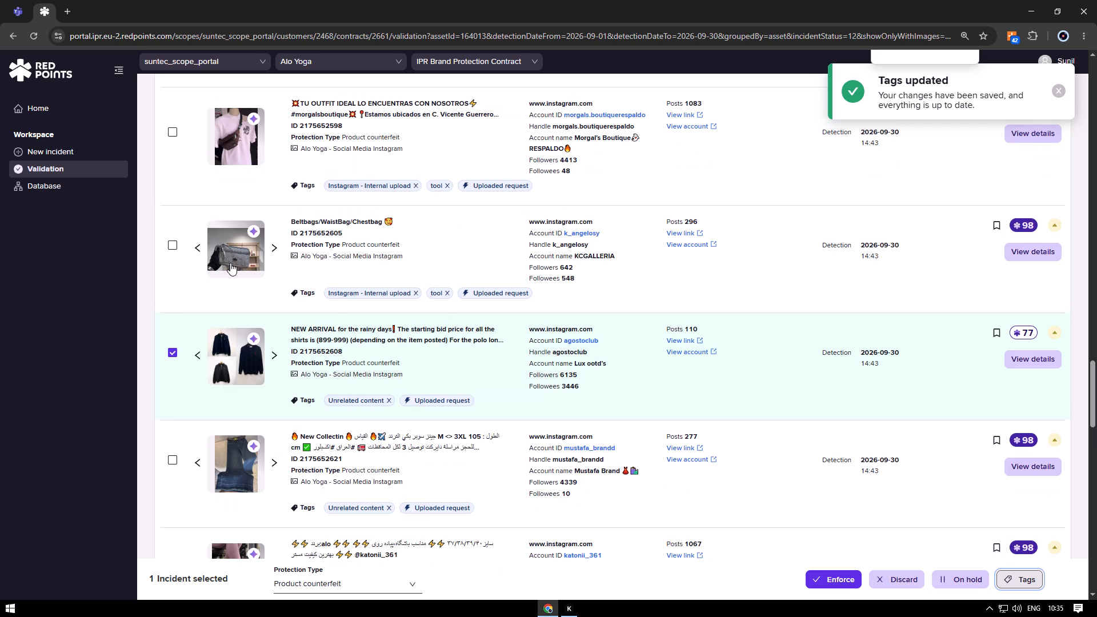
key(Escape)
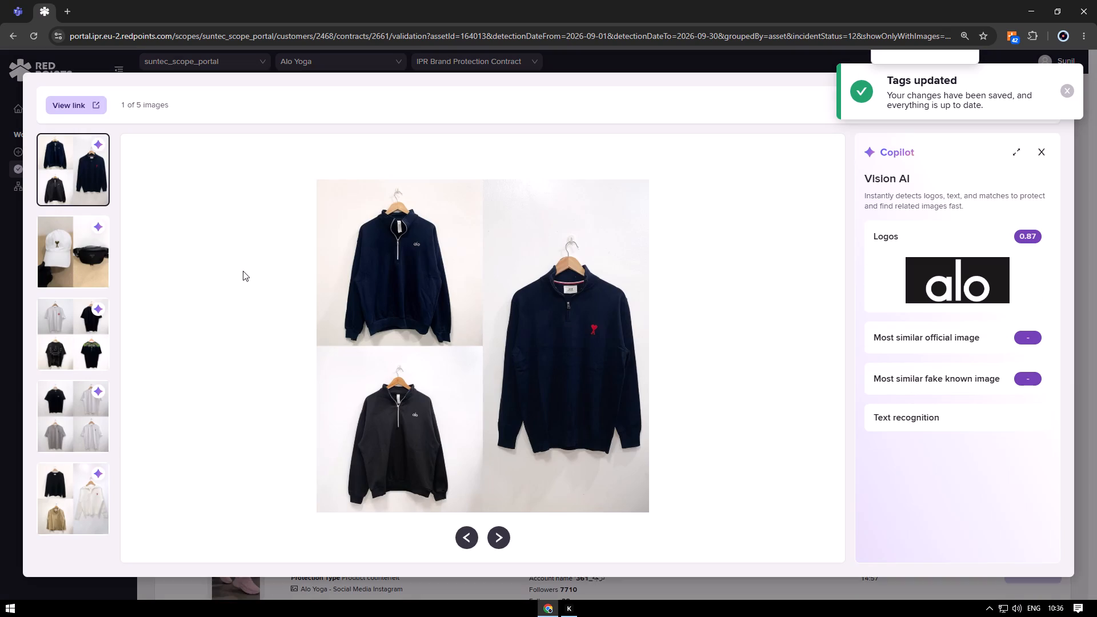
click(221, 253)
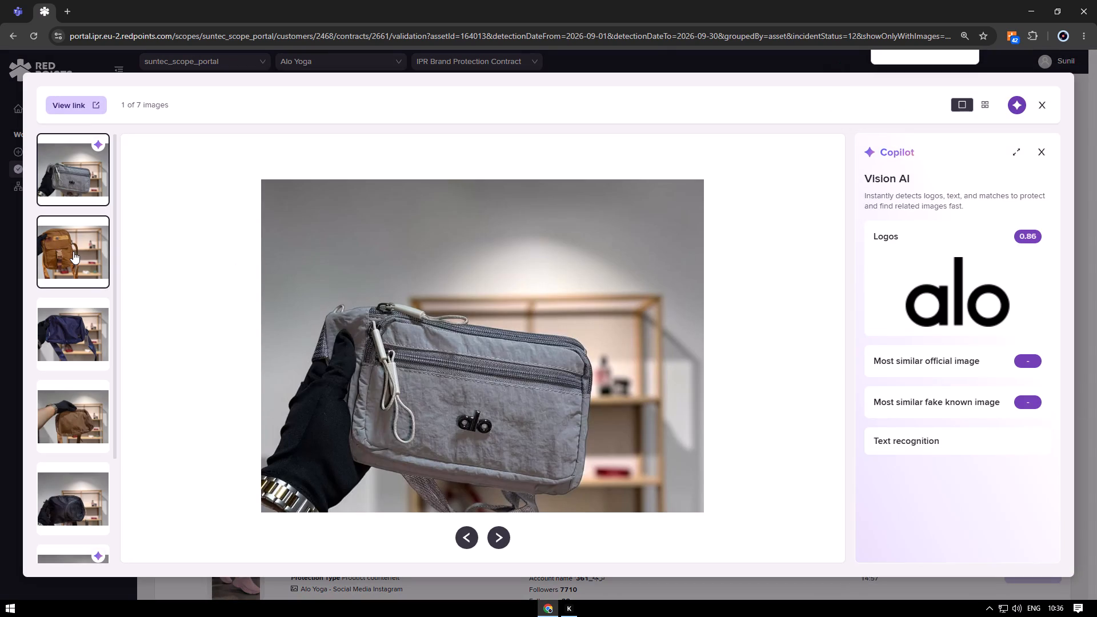
click(78, 322)
click(85, 421)
click(87, 456)
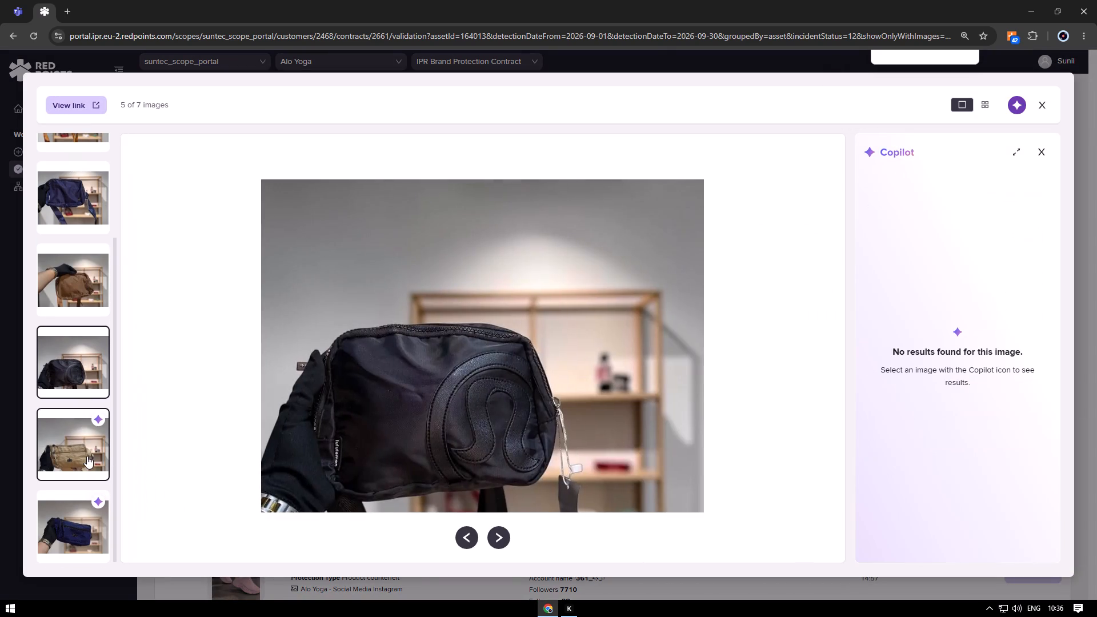
click(88, 478)
scroll(93, 498, down, 2)
click(82, 512)
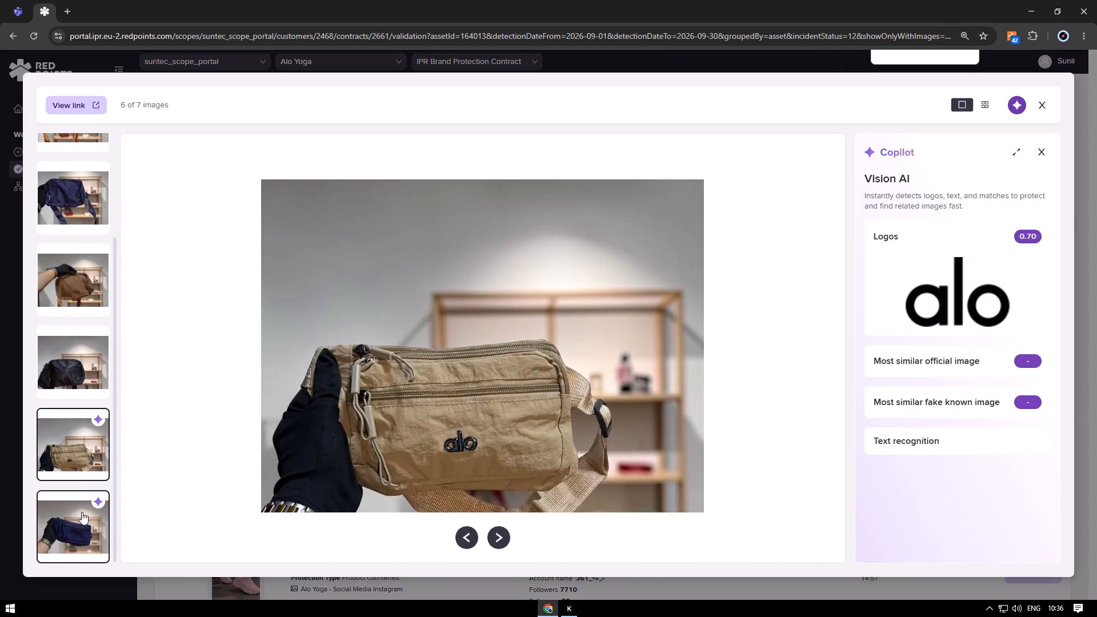
scroll(93, 507, down, 3)
click(84, 444)
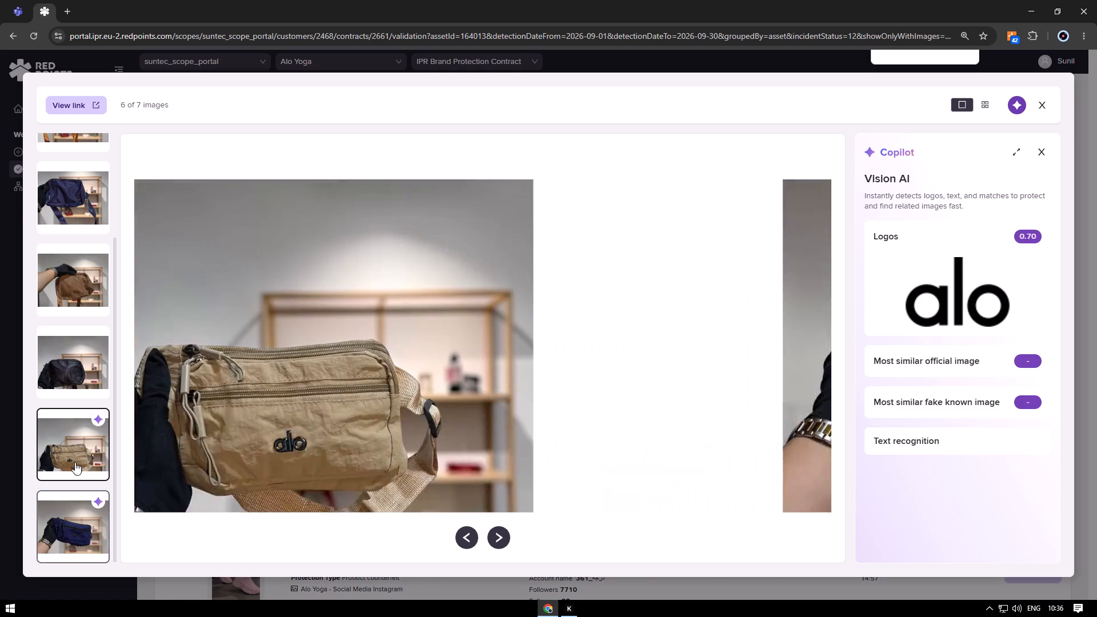
scroll(84, 463, up, 1)
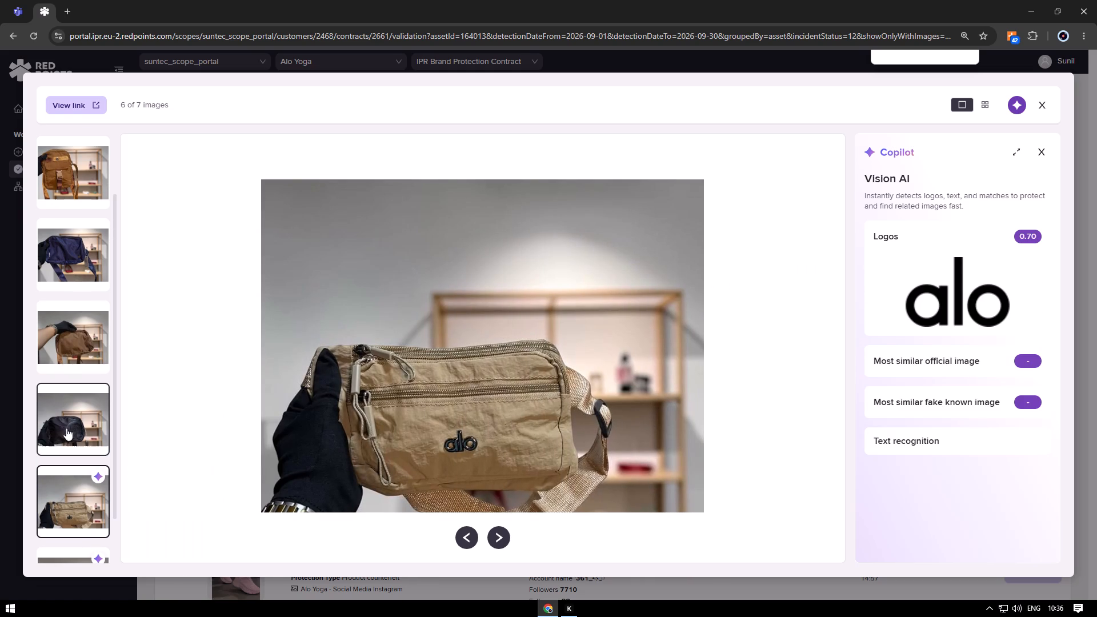
click(63, 356)
click(67, 411)
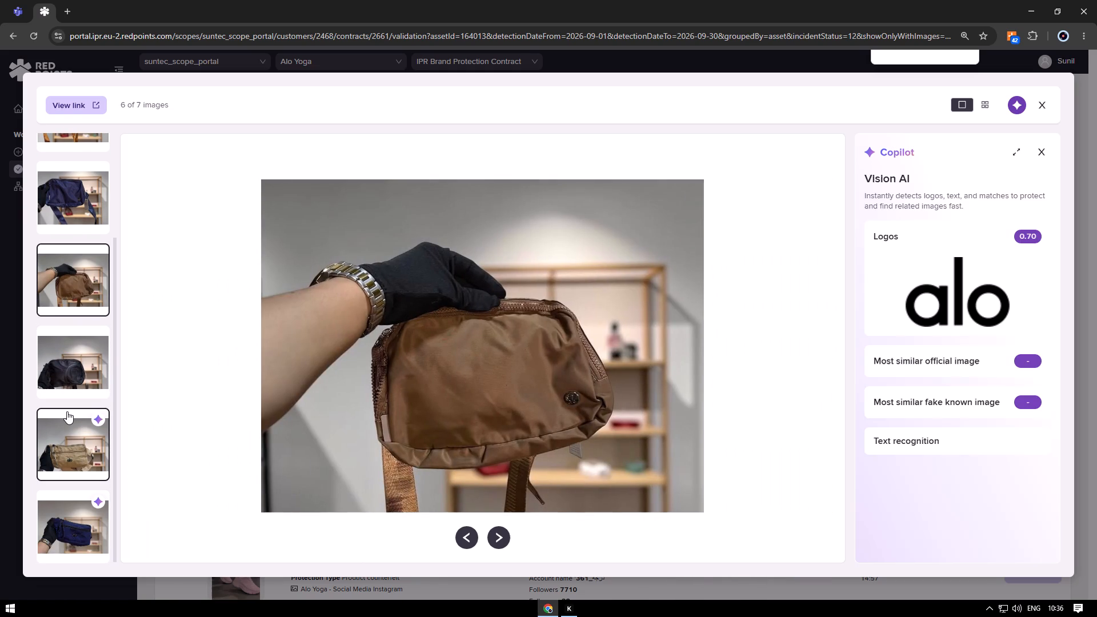
scroll(85, 514, down, 4)
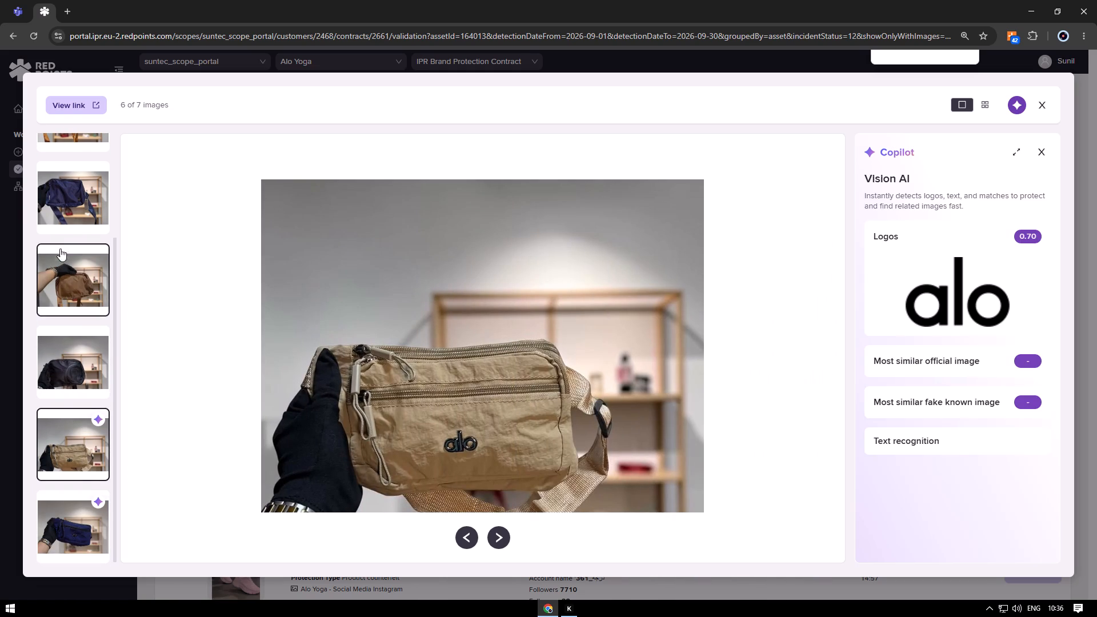
click(72, 191)
scroll(87, 340, up, 1)
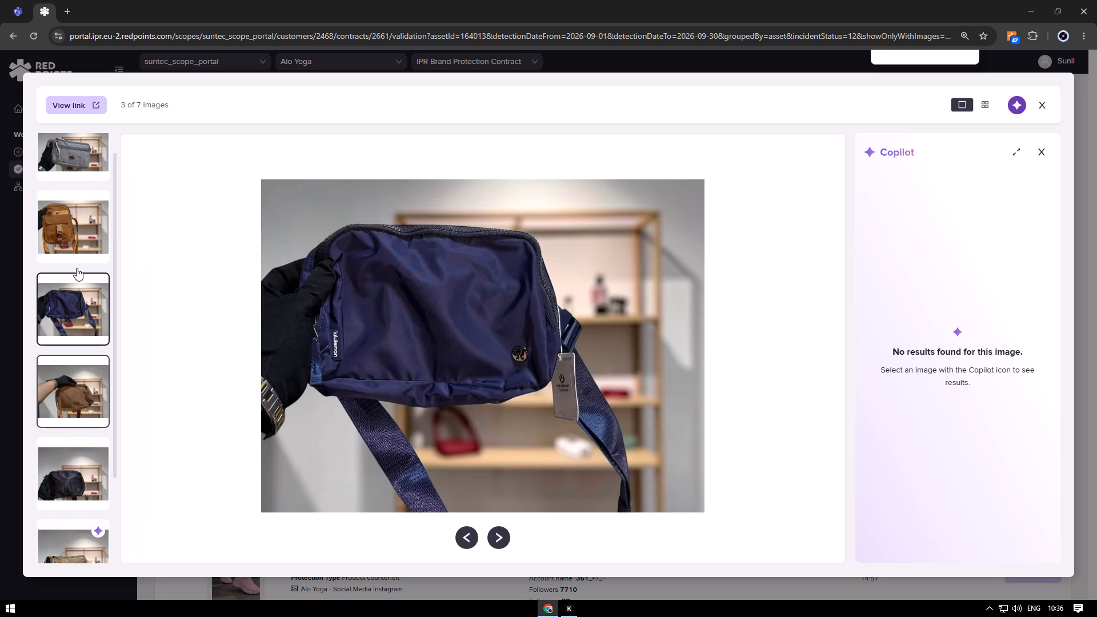
scroll(71, 234, up, 1)
click(66, 179)
scroll(89, 367, down, 2)
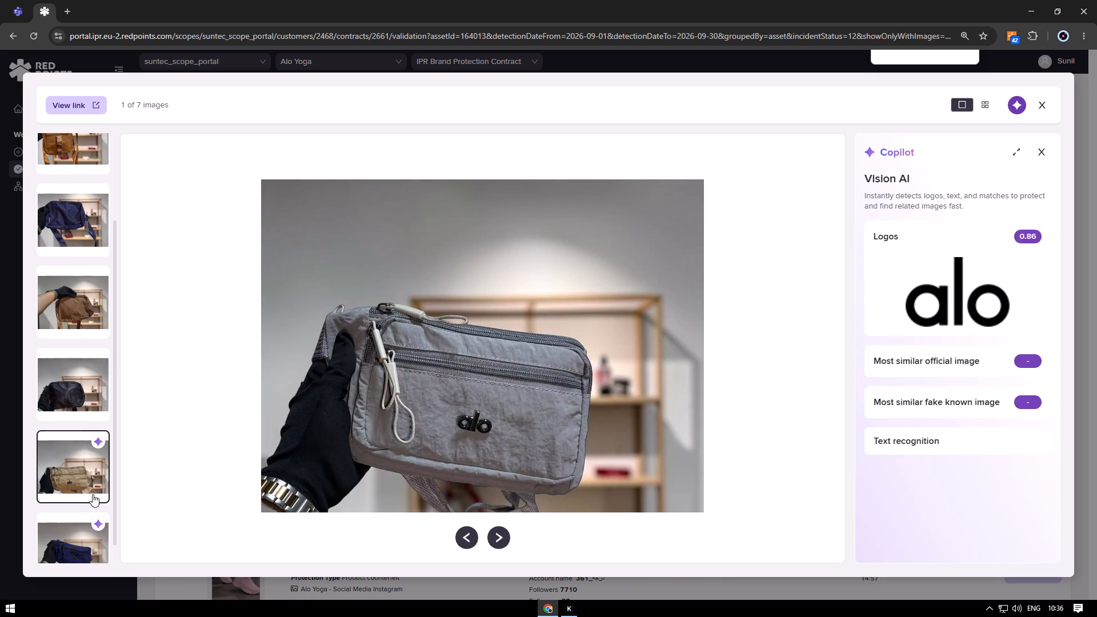
scroll(93, 494, down, 5)
click(69, 527)
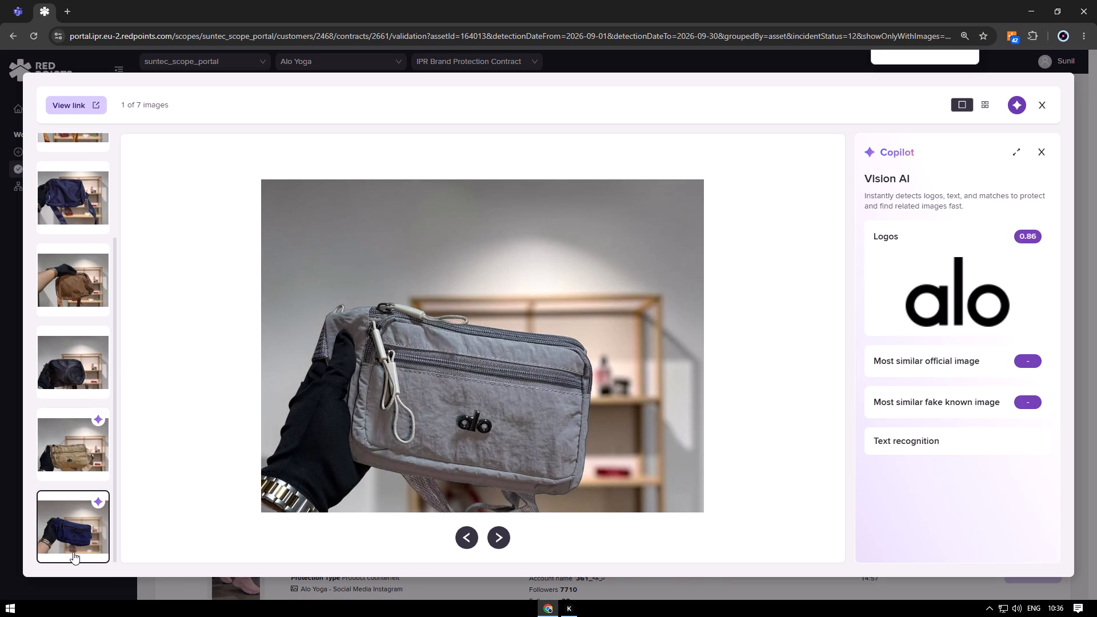
click(83, 520)
click(87, 439)
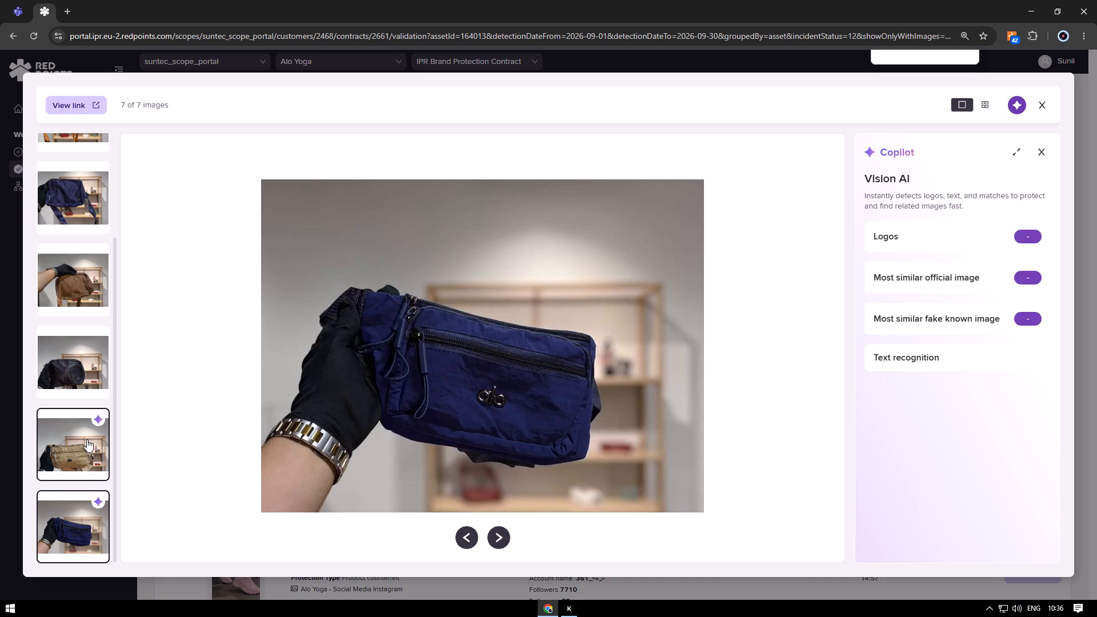
scroll(87, 439, up, 2)
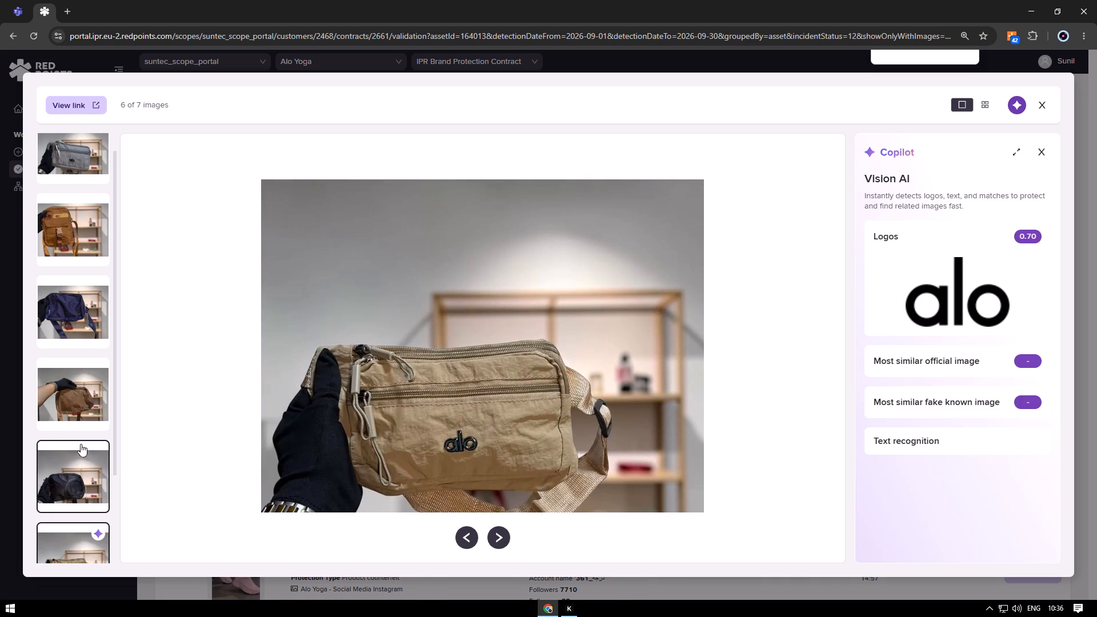
Examine the other product images of the Beltbags/WaistBag/Chestbag incident, back to the first one, and close the image viewer.
click(74, 318)
scroll(74, 318, up, 1)
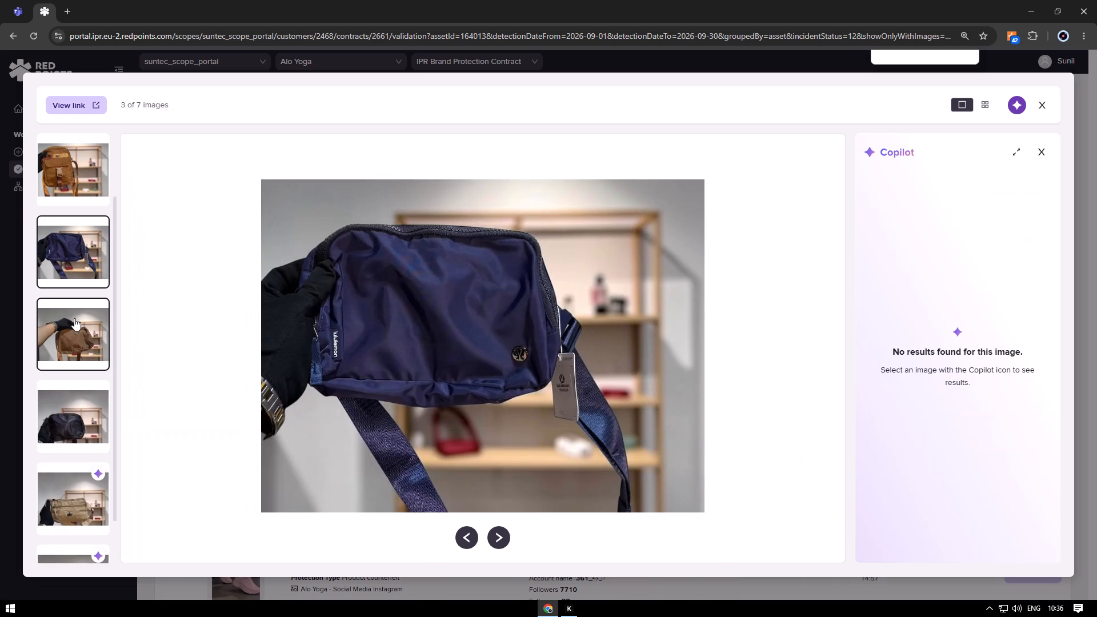
scroll(74, 318, up, 1)
click(69, 256)
click(78, 180)
key(Escape)
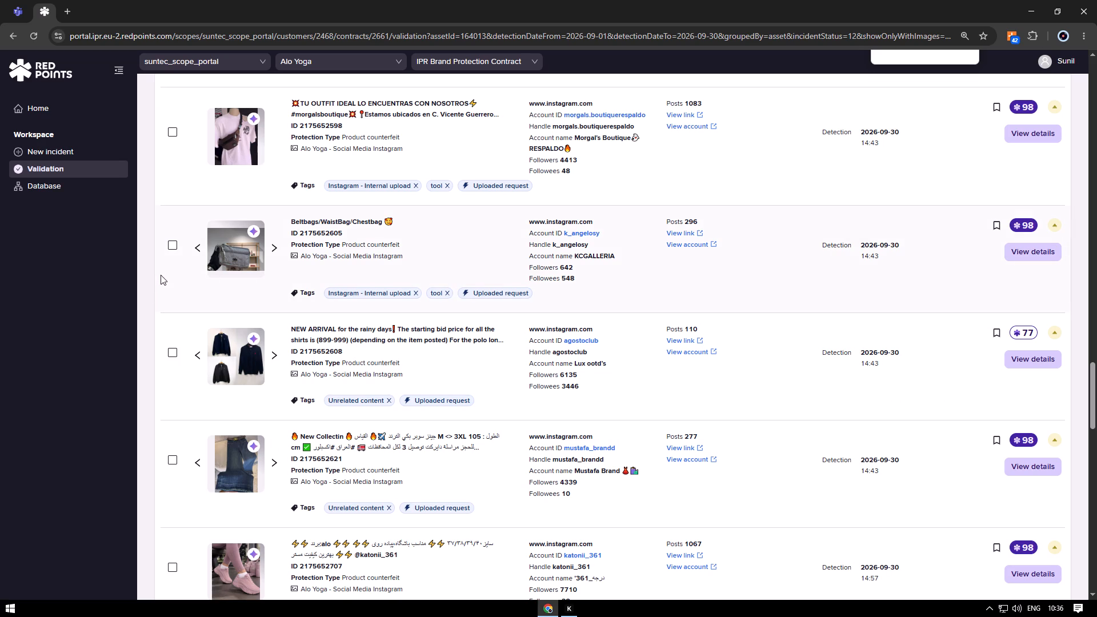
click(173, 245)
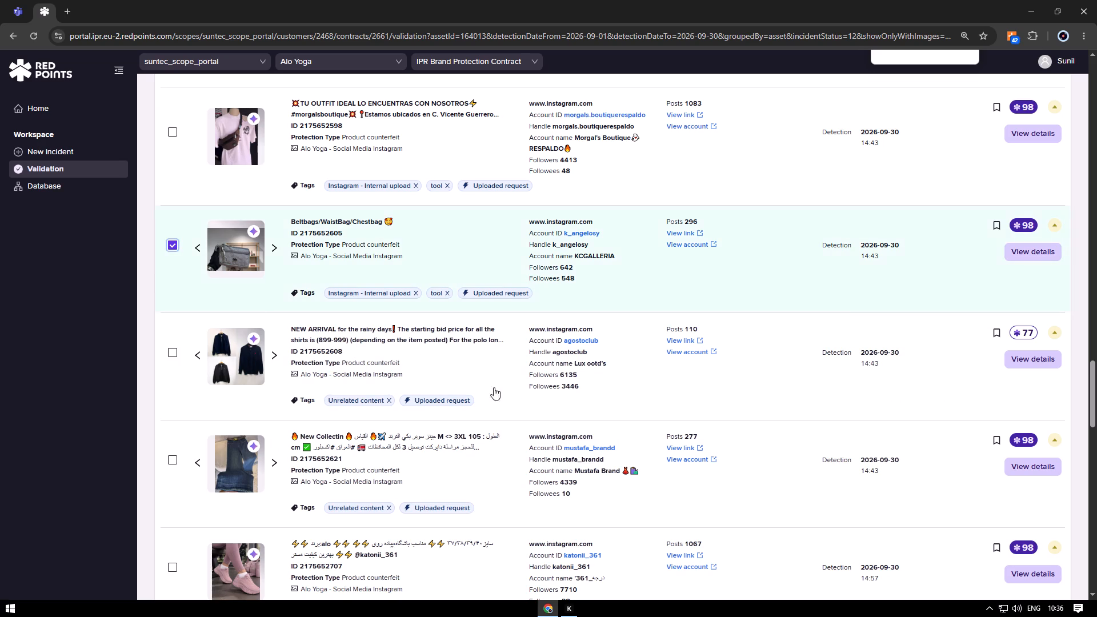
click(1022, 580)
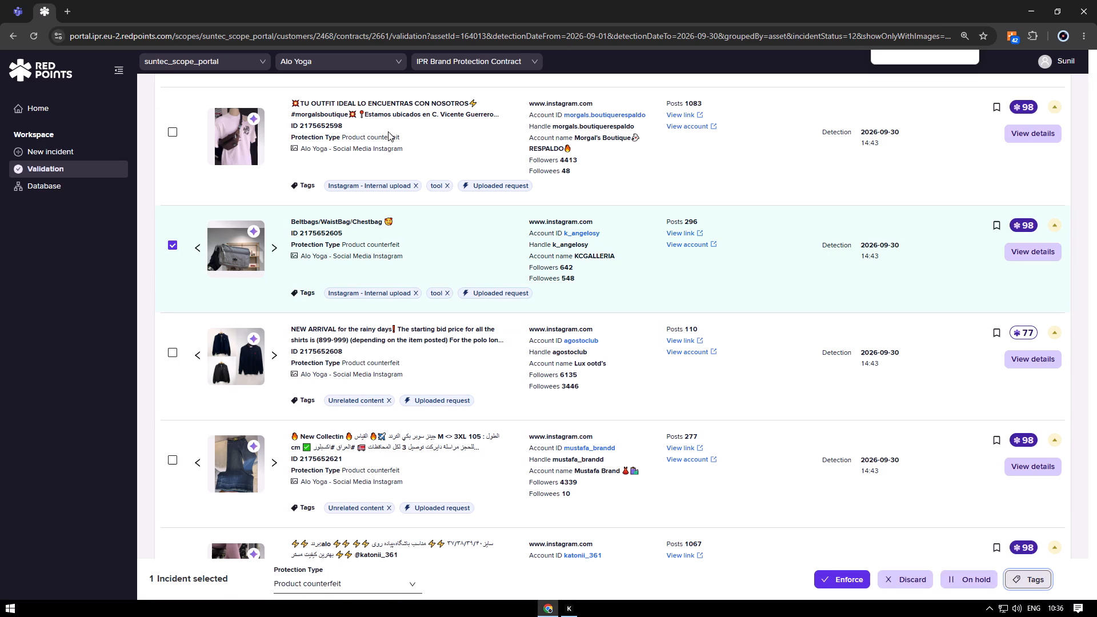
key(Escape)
Select the "TU OUTFIT IDEAL" incident, examining its image and reading its Instagram post's caption in translation.
scroll(294, 210, up, 1)
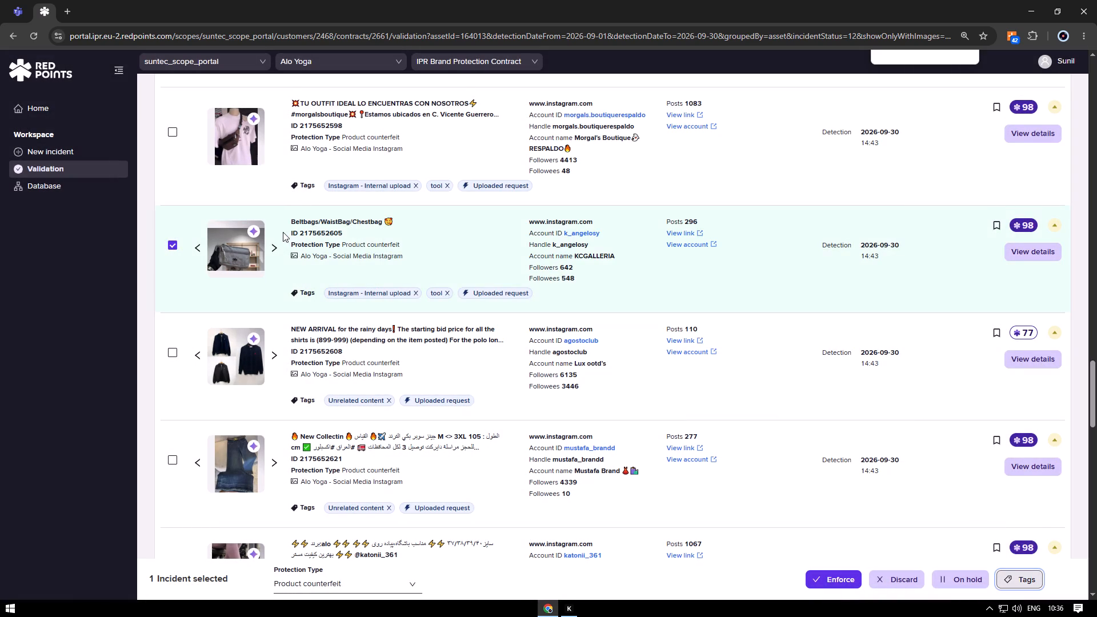
scroll(285, 241, up, 2)
click(243, 259)
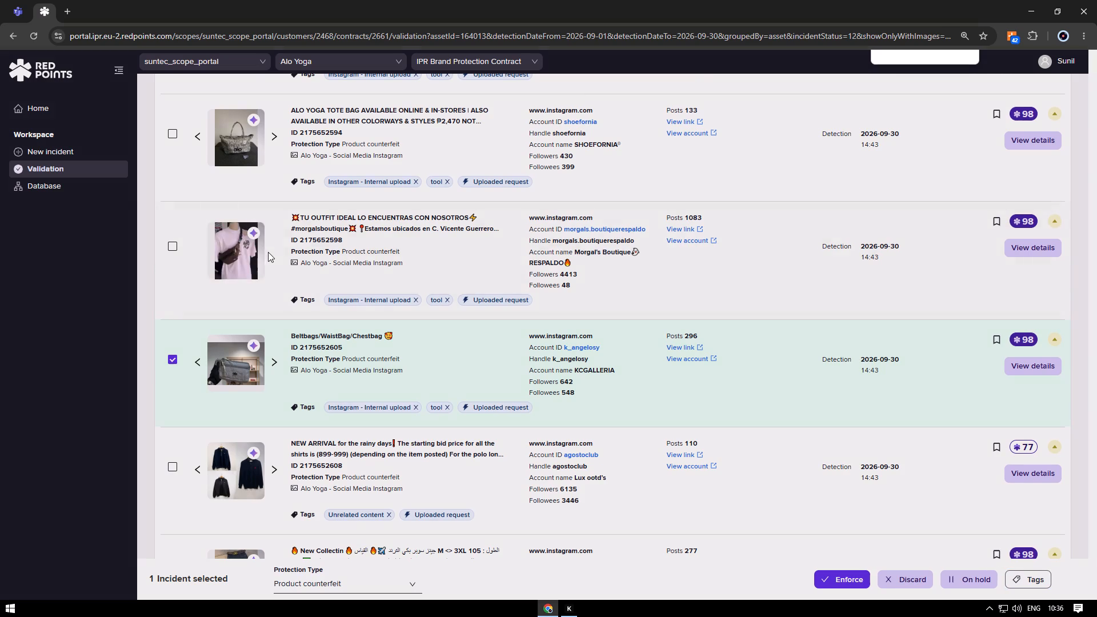
key(Escape)
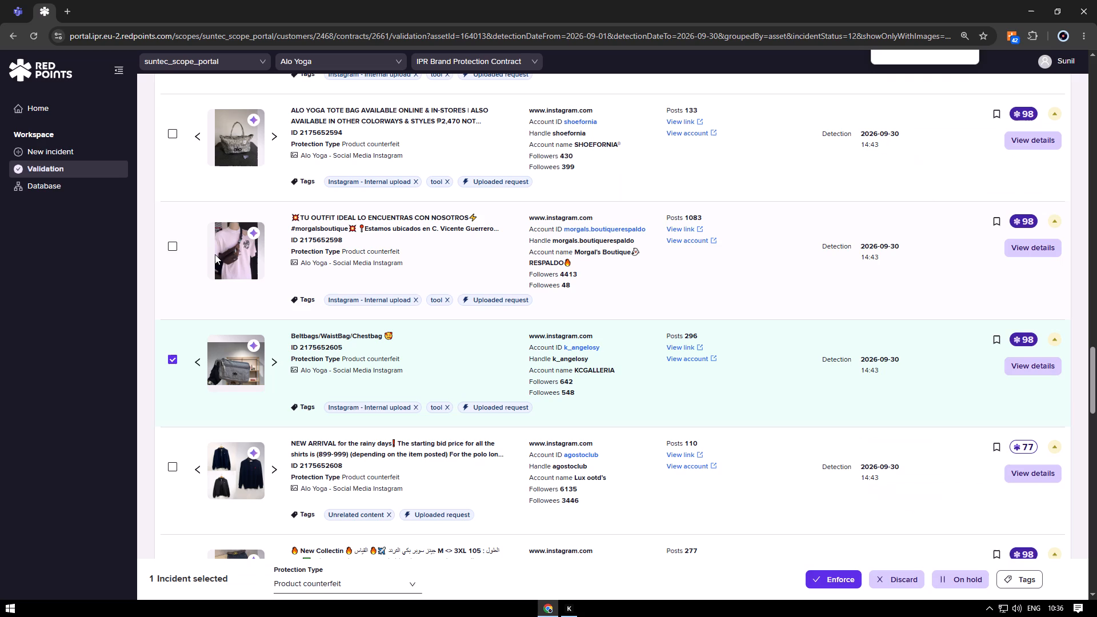
click(173, 249)
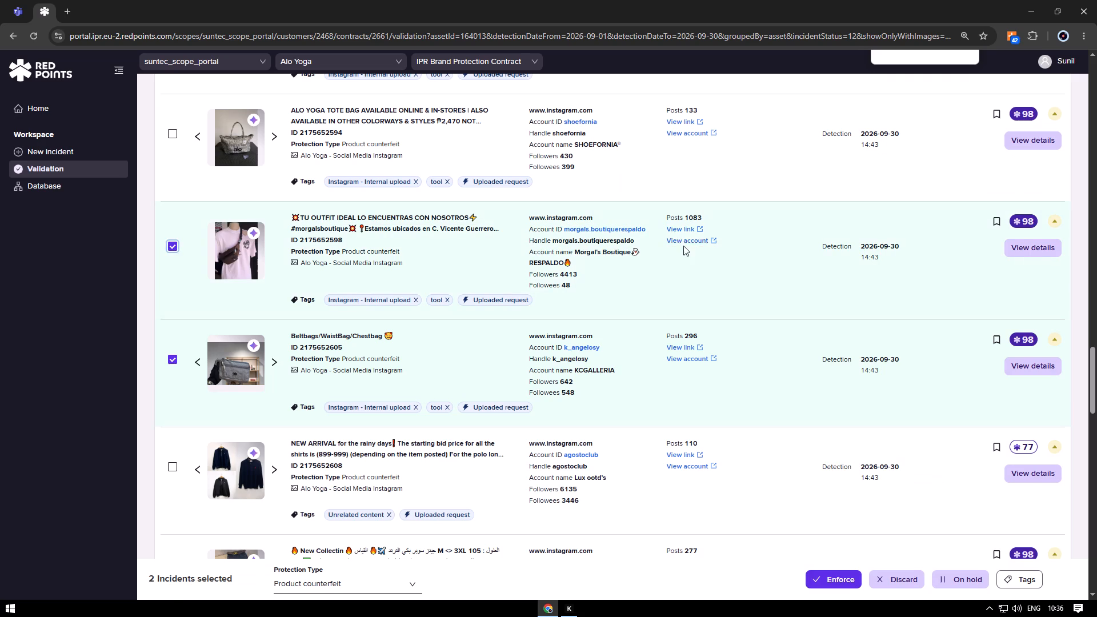
click(679, 232)
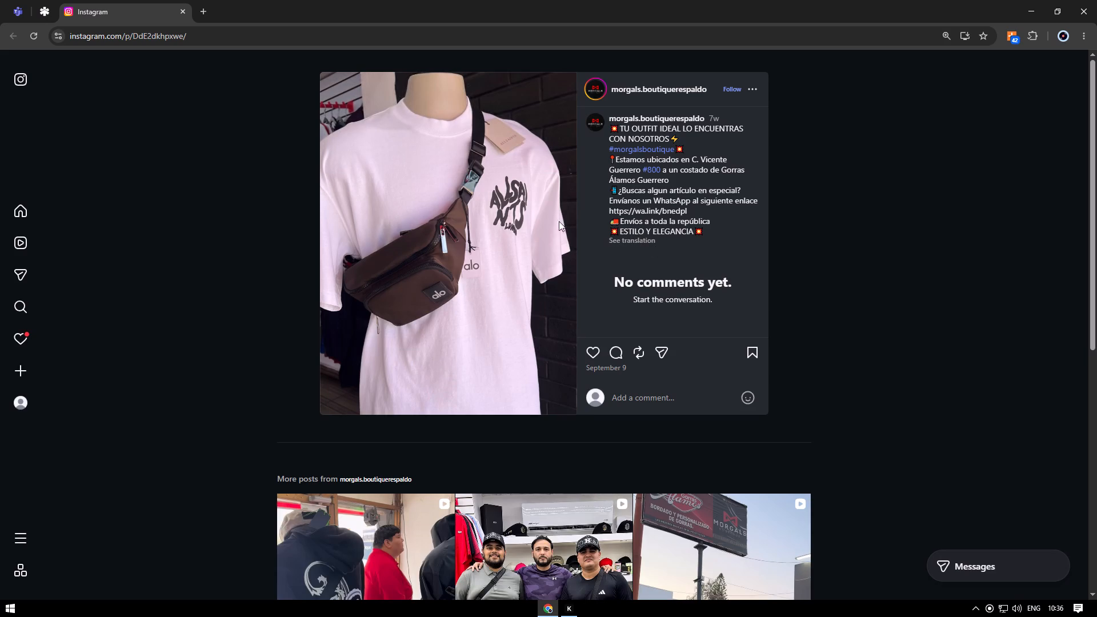
click(627, 238)
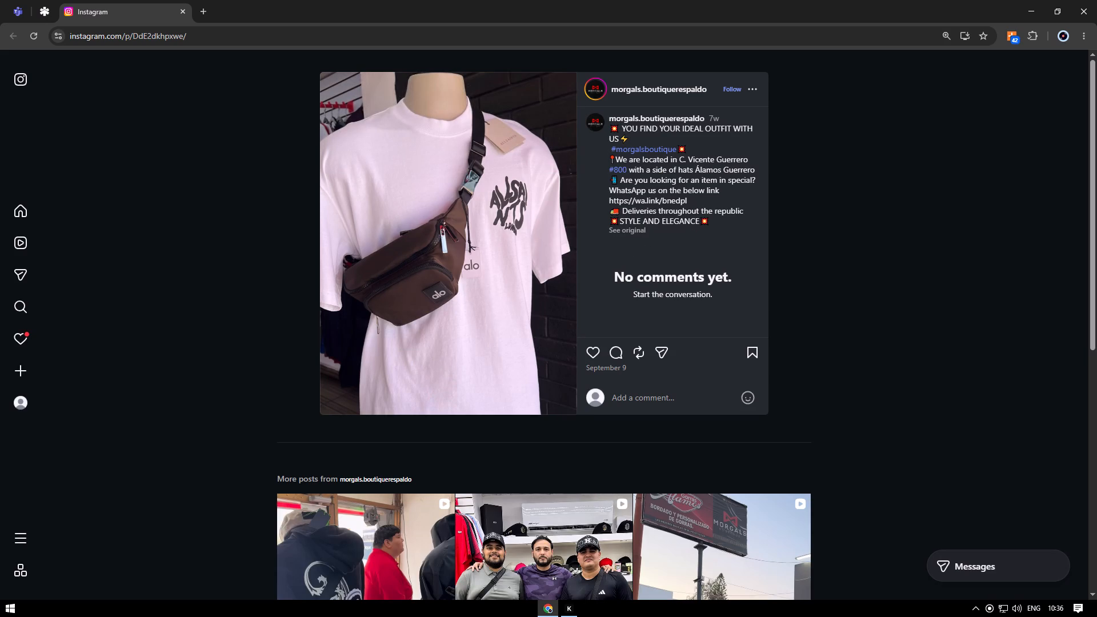
drag(614, 135, 756, 163)
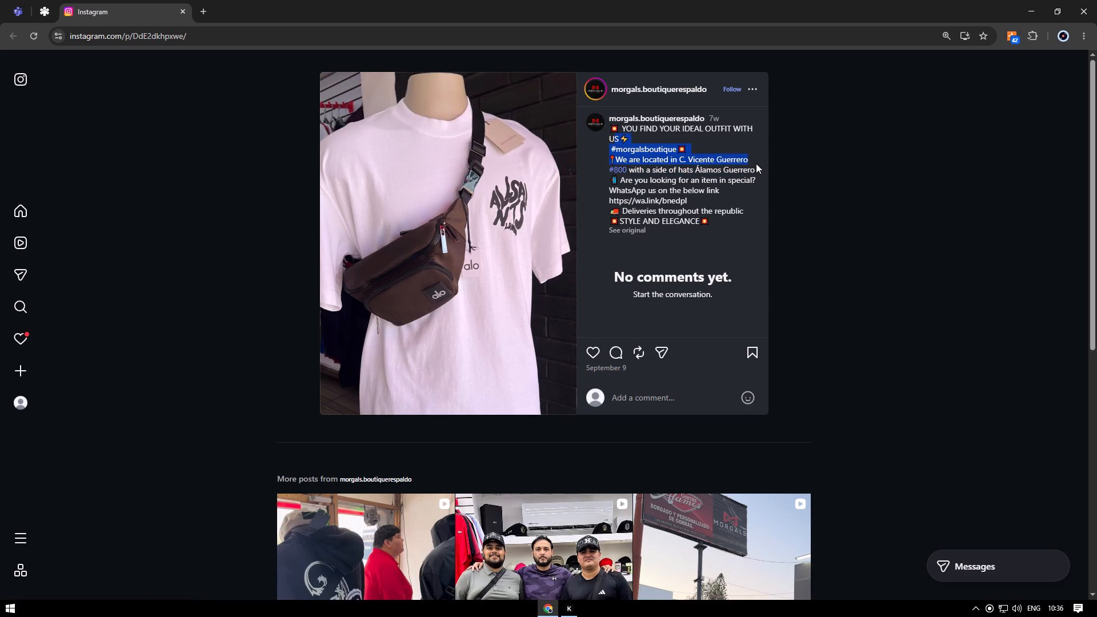
drag(756, 163, 660, 182)
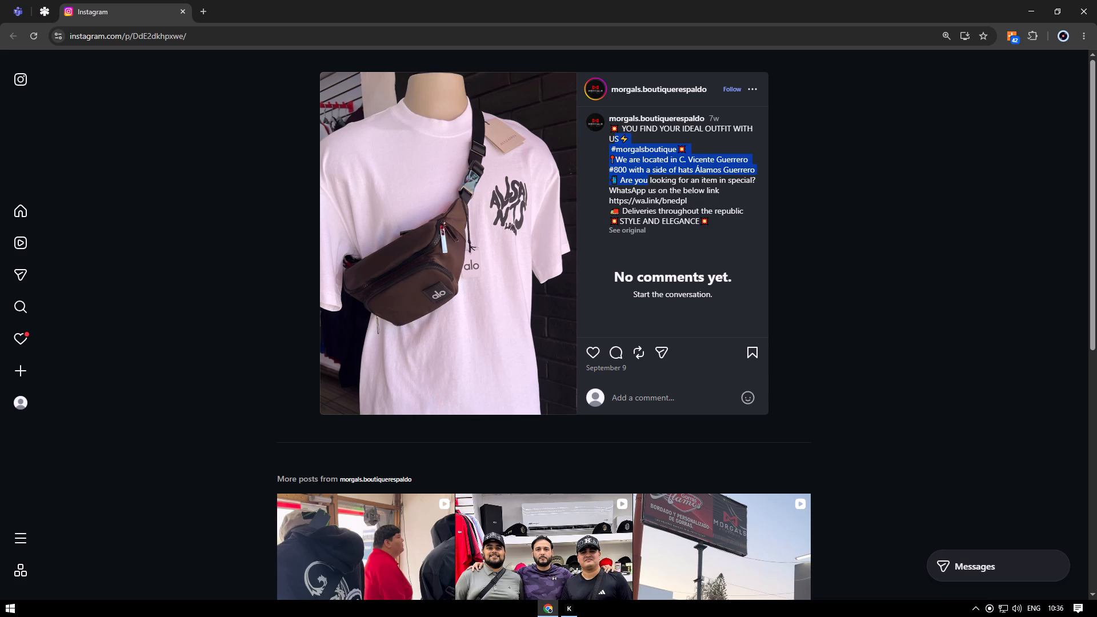
drag(660, 182, 667, 213)
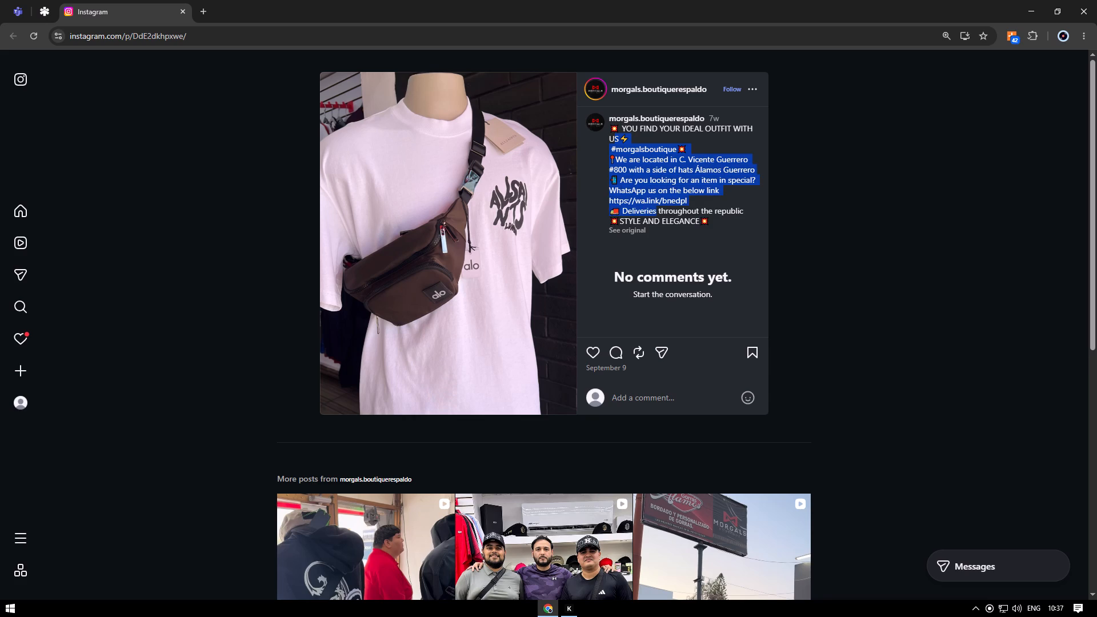
drag(667, 213, 716, 124)
click(728, 159)
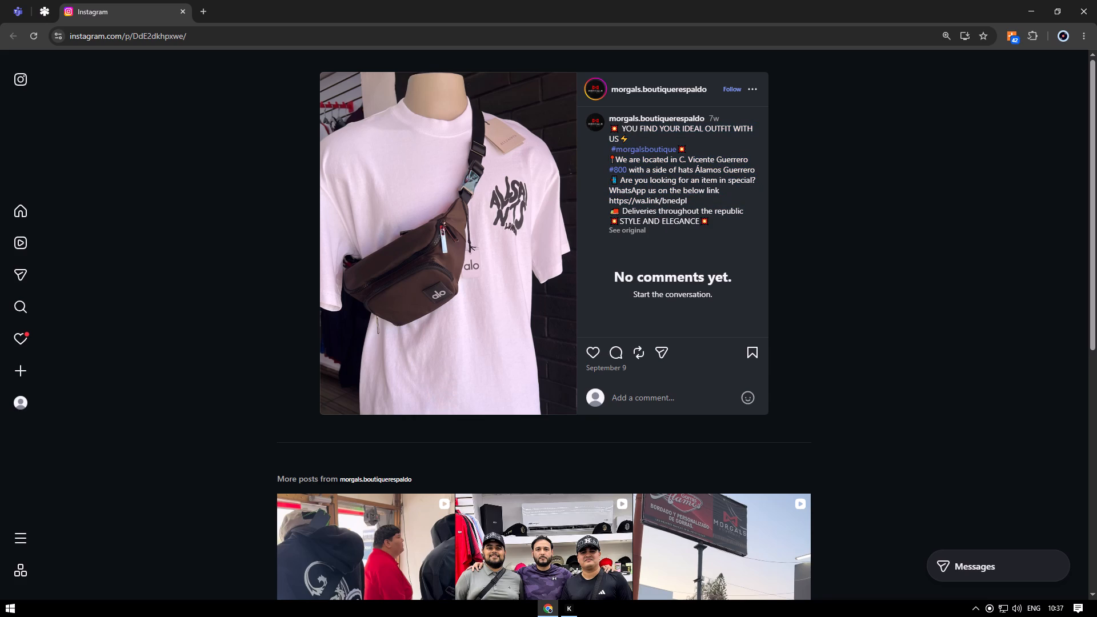
middle_click(175, 0)
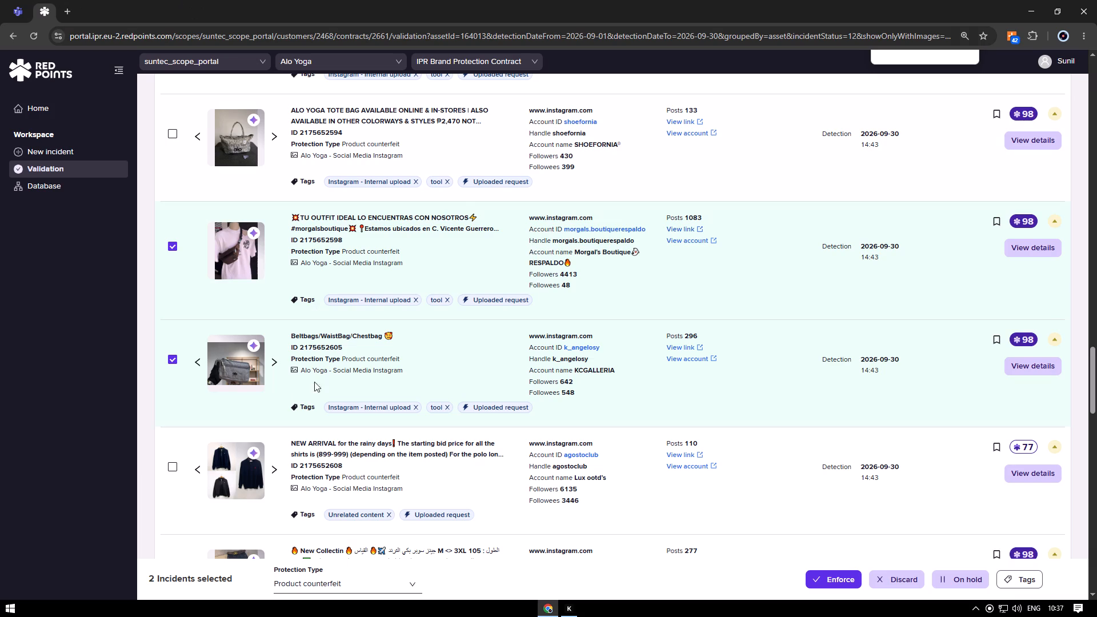
With only the "TU OUTFIT IDEAL" incident selected, replace its tags with Unrelated content, clearing Instagram - Internal upload, tool and Uploaded request.
click(175, 358)
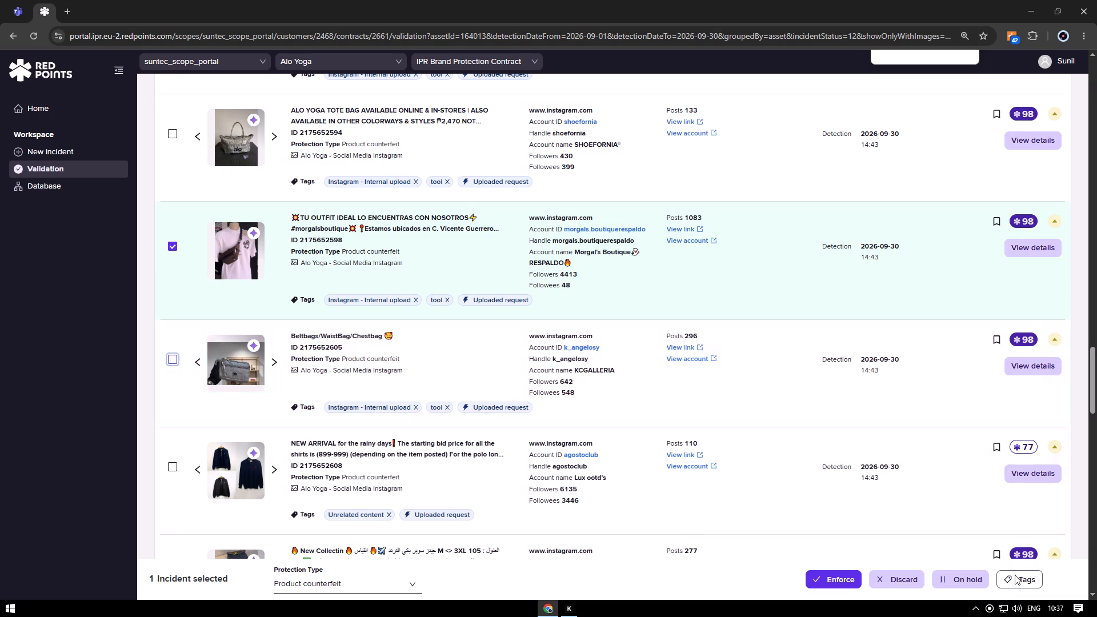
click(1015, 575)
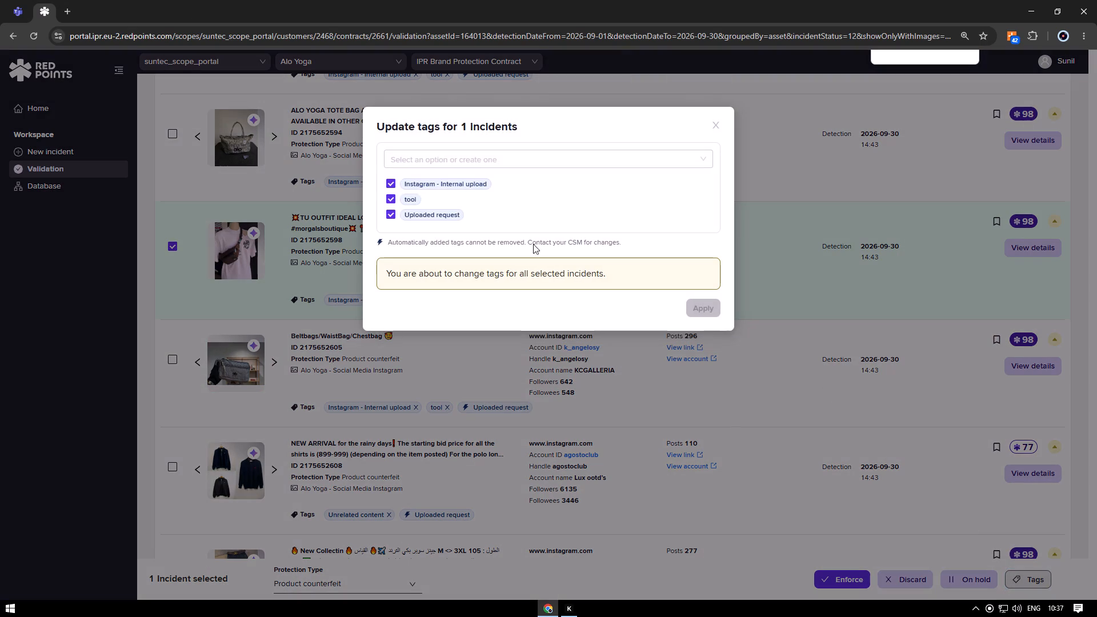
click(417, 216)
click(415, 201)
click(418, 182)
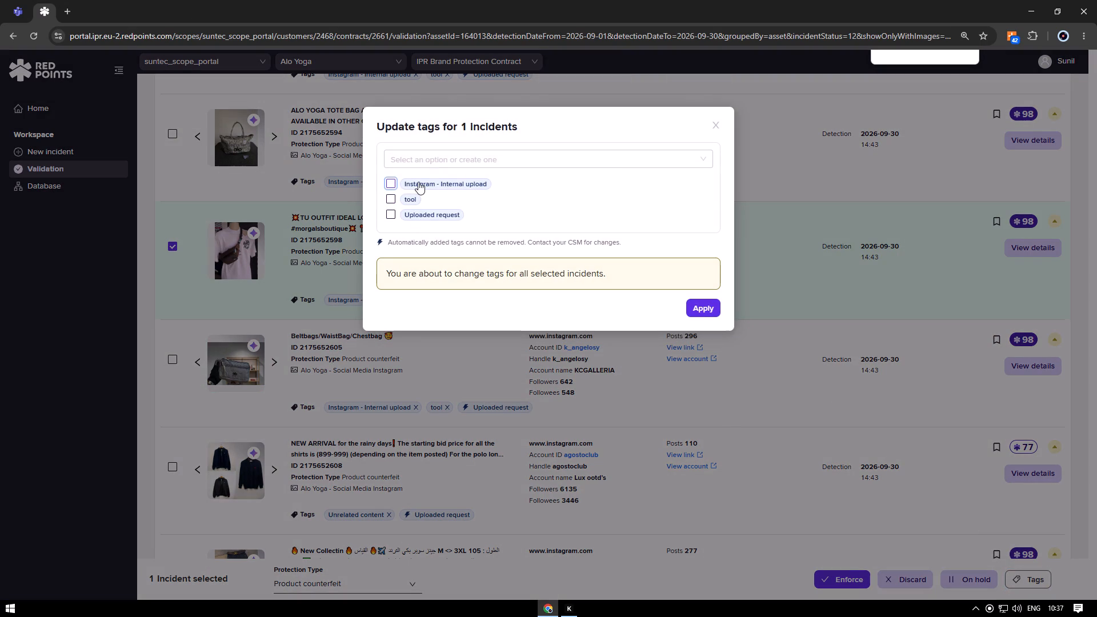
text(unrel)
click(435, 170)
click(441, 158)
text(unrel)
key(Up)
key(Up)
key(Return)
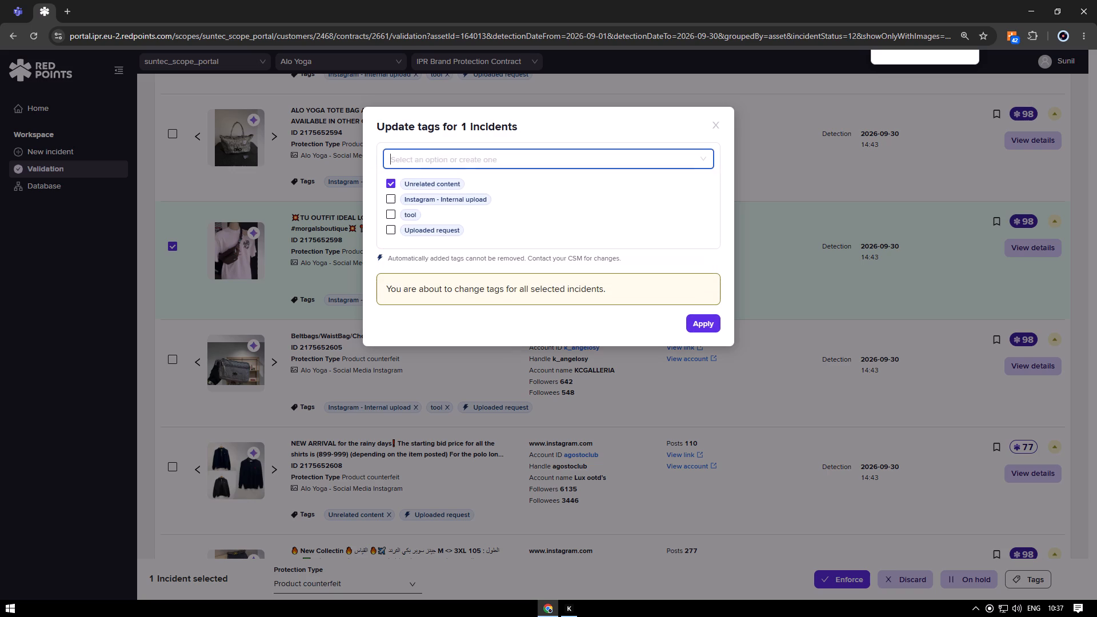
click(694, 319)
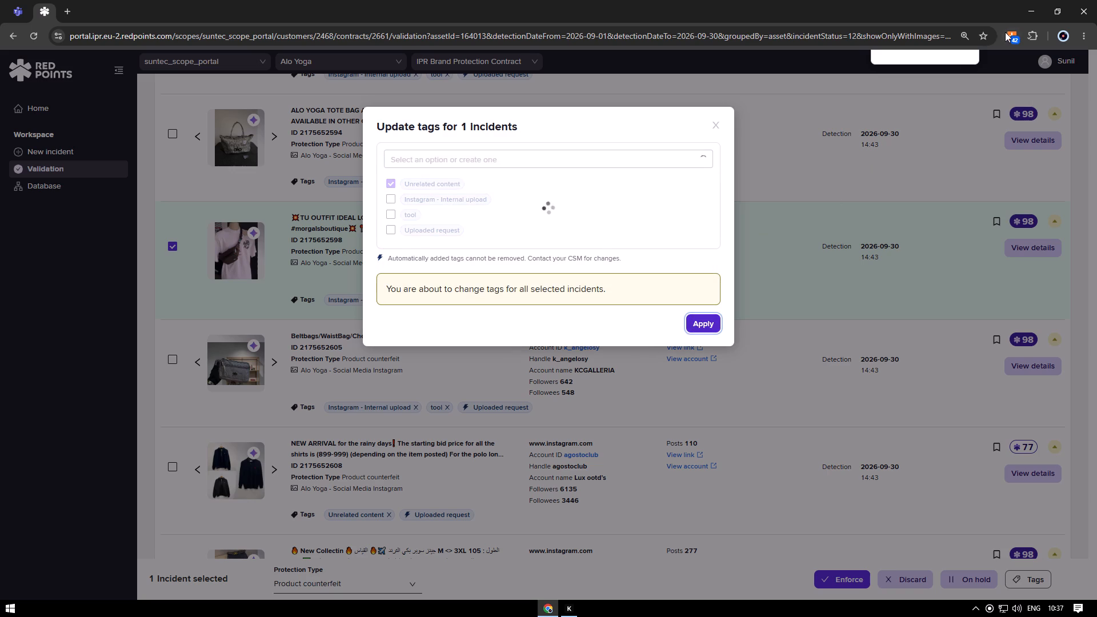
Add one to the browser extension's counter for the newly tagged incident and deselect that incident.
click(1005, 32)
click(175, 246)
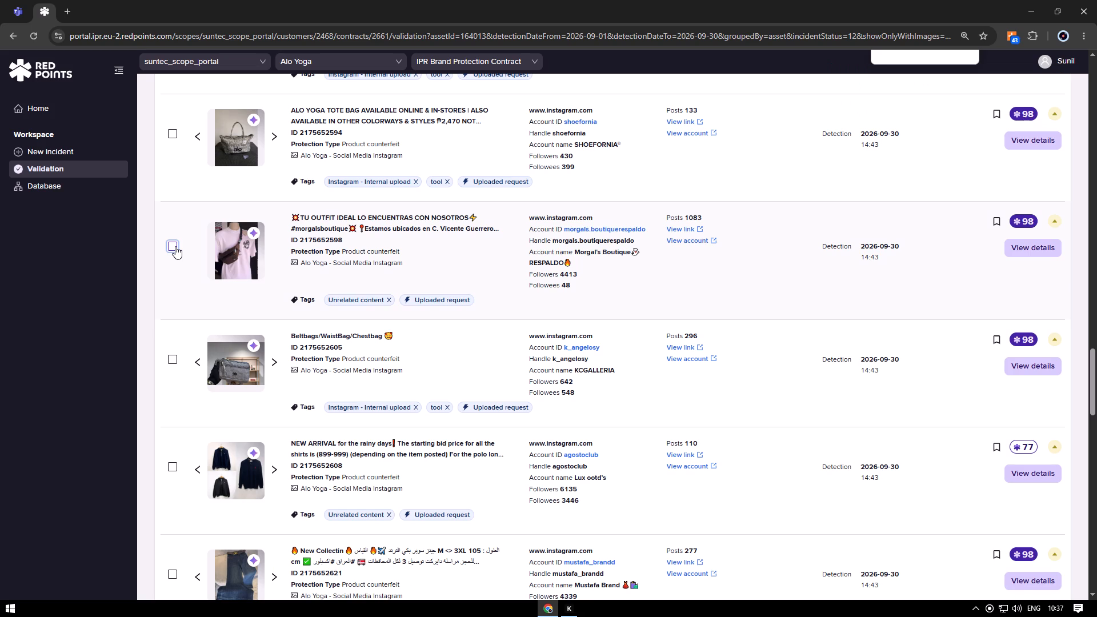
Replace the Beltbags/WaistBag/Chestbag incident's tags with Commercial activity, clearing Instagram - Internal upload, tool and Uploaded request.
click(175, 356)
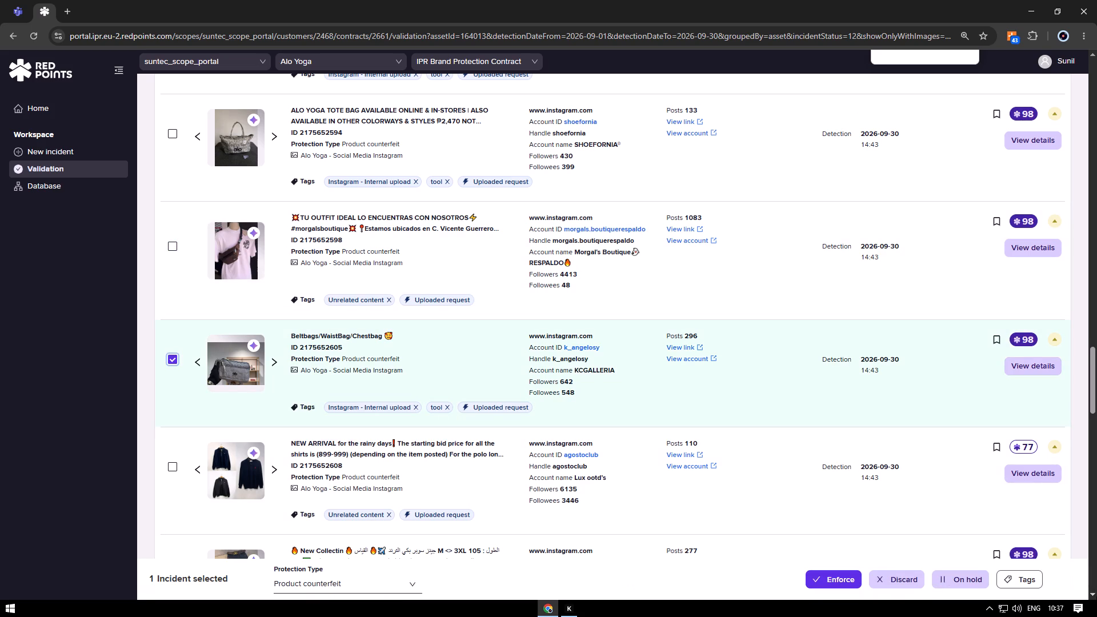
click(1027, 577)
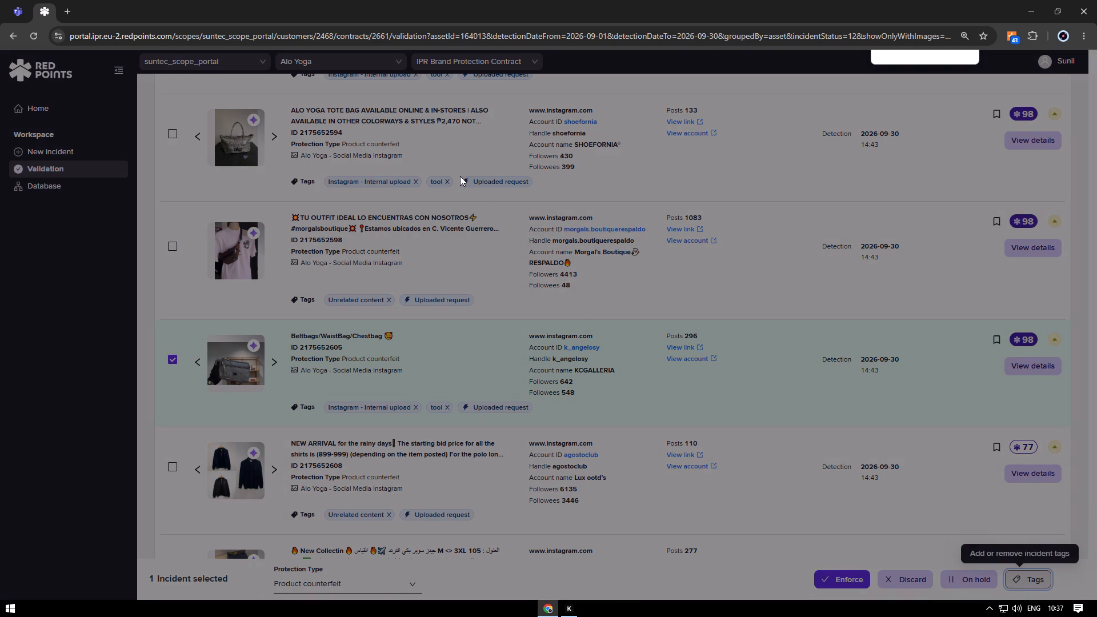
click(413, 186)
click(406, 199)
click(409, 211)
click(425, 157)
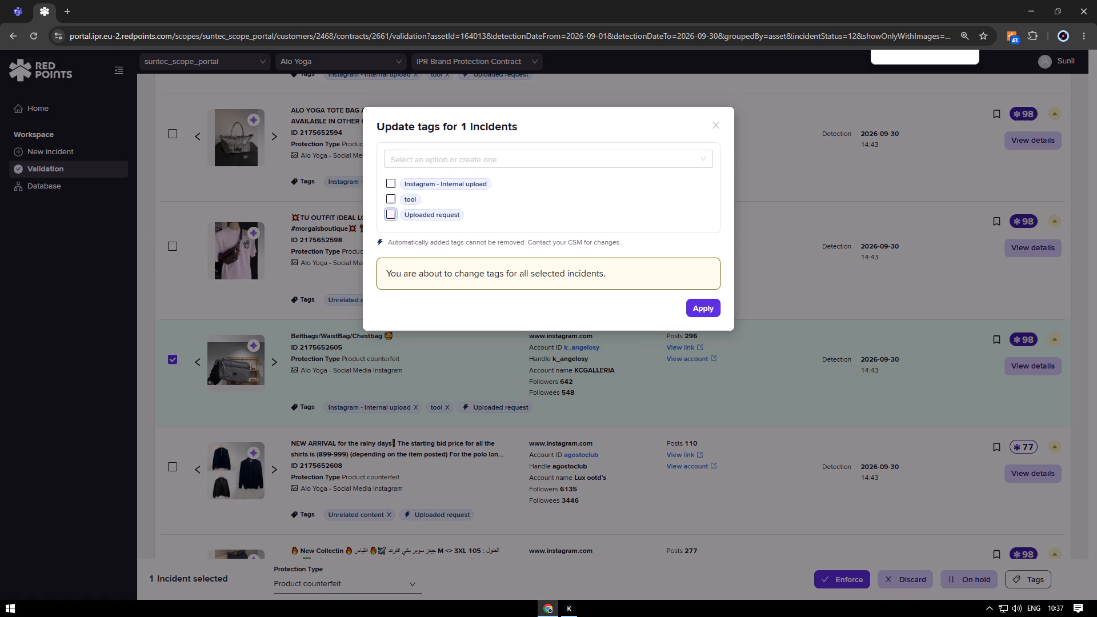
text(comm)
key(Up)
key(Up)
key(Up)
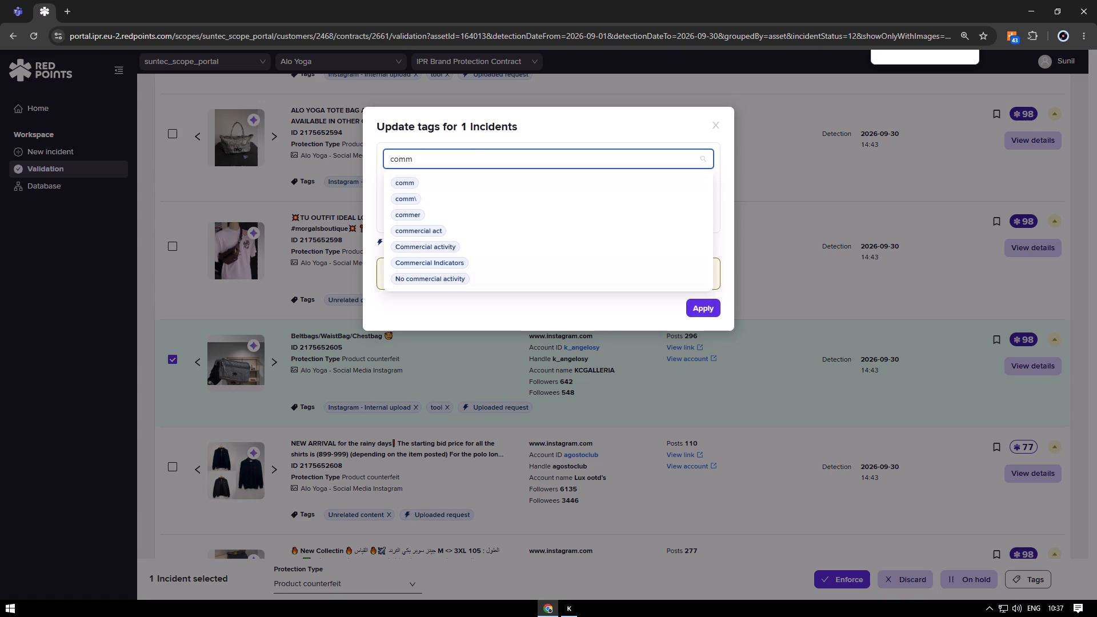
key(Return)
click(712, 329)
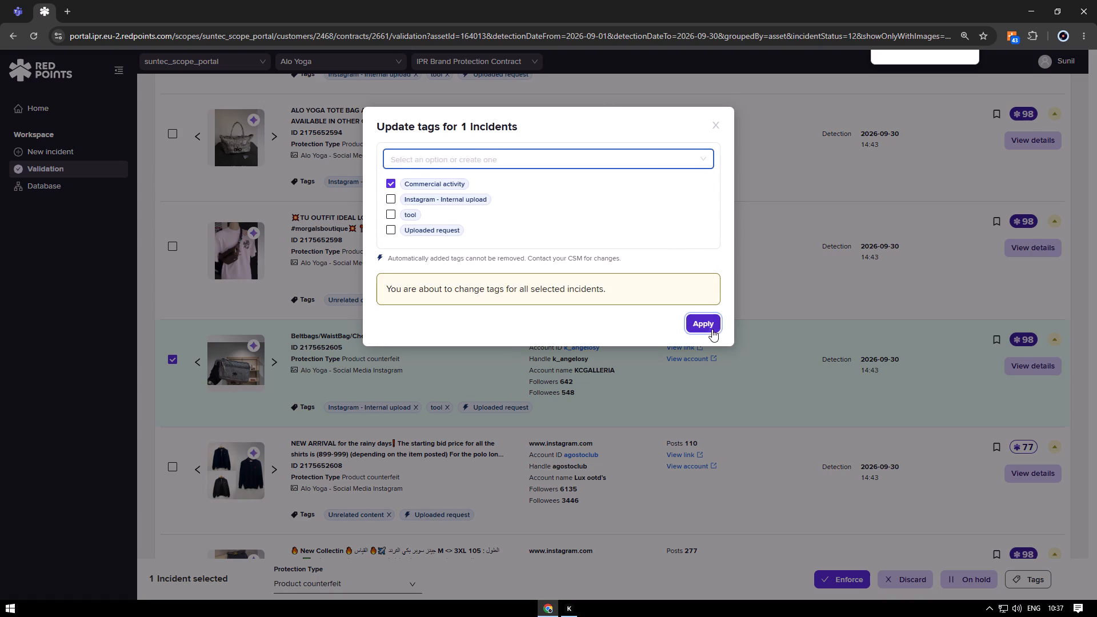
Add one to the browser extension's counter for the Beltbags/WaistBag/Chestbag incident and deselect that incident.
click(1011, 37)
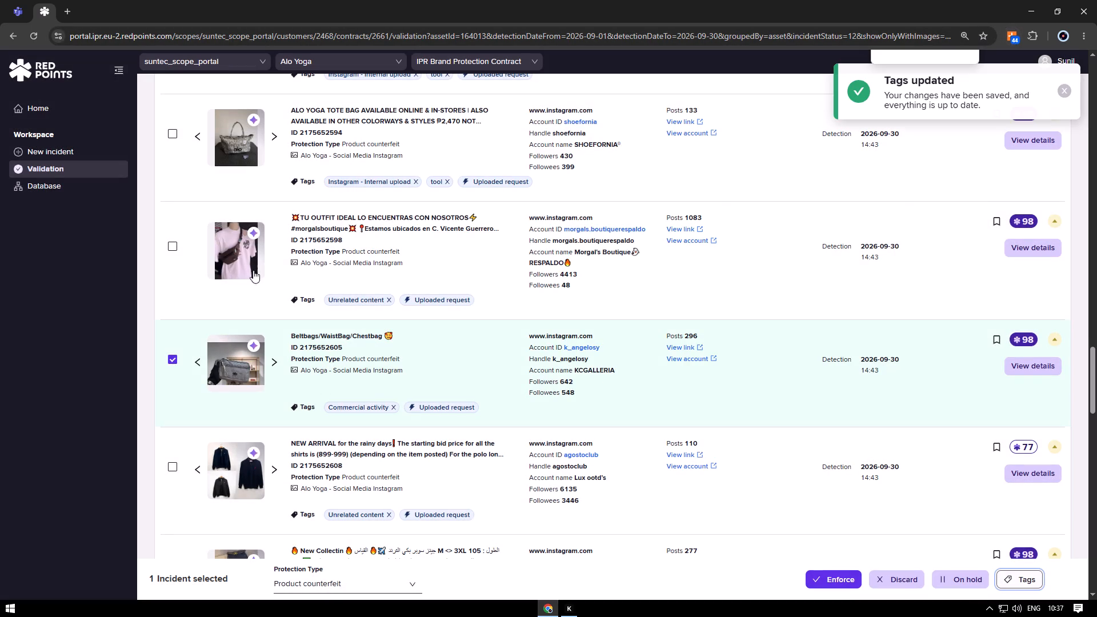
click(173, 358)
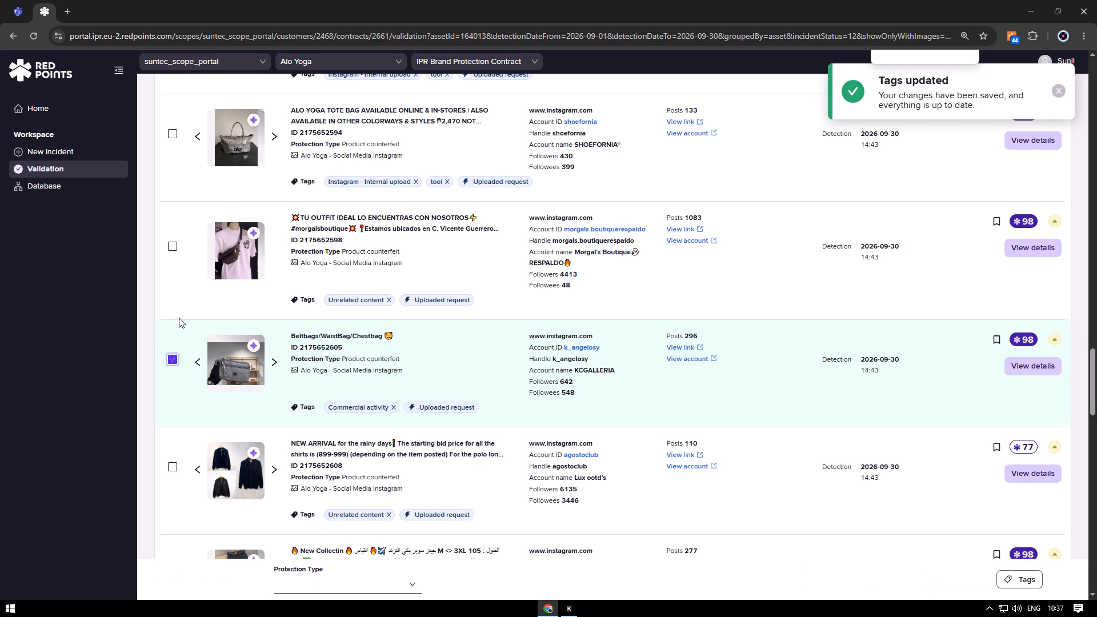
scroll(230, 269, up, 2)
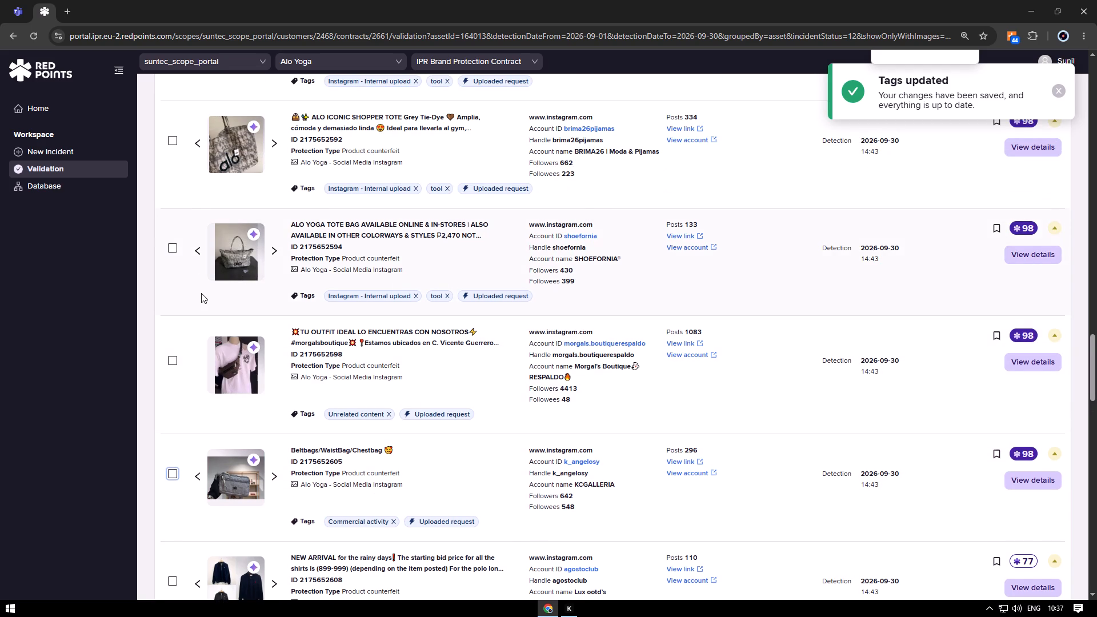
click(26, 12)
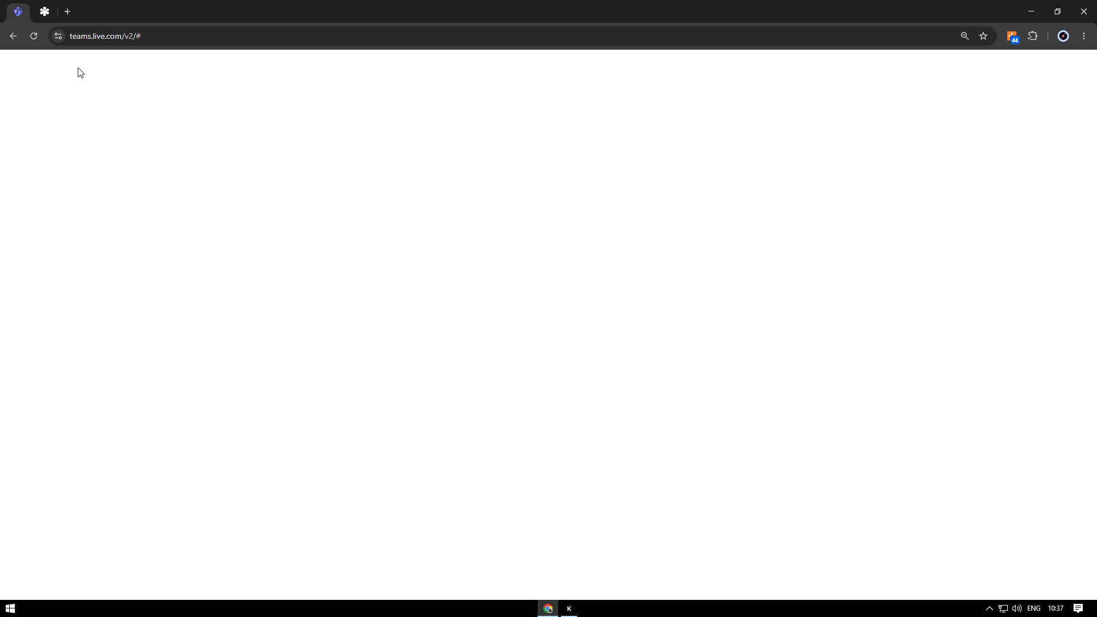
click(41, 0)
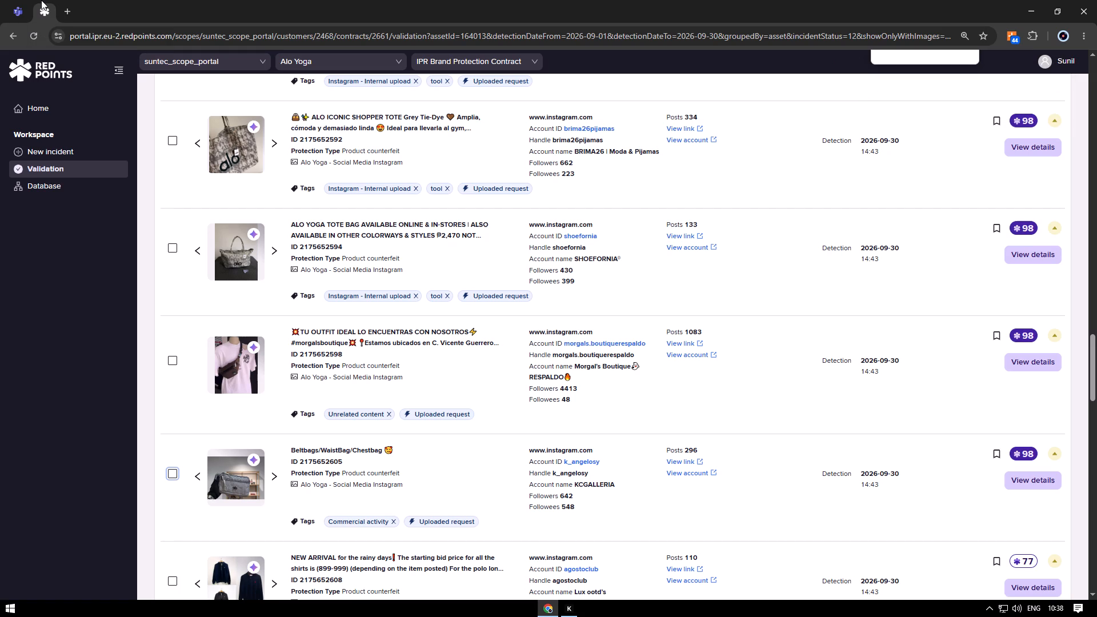
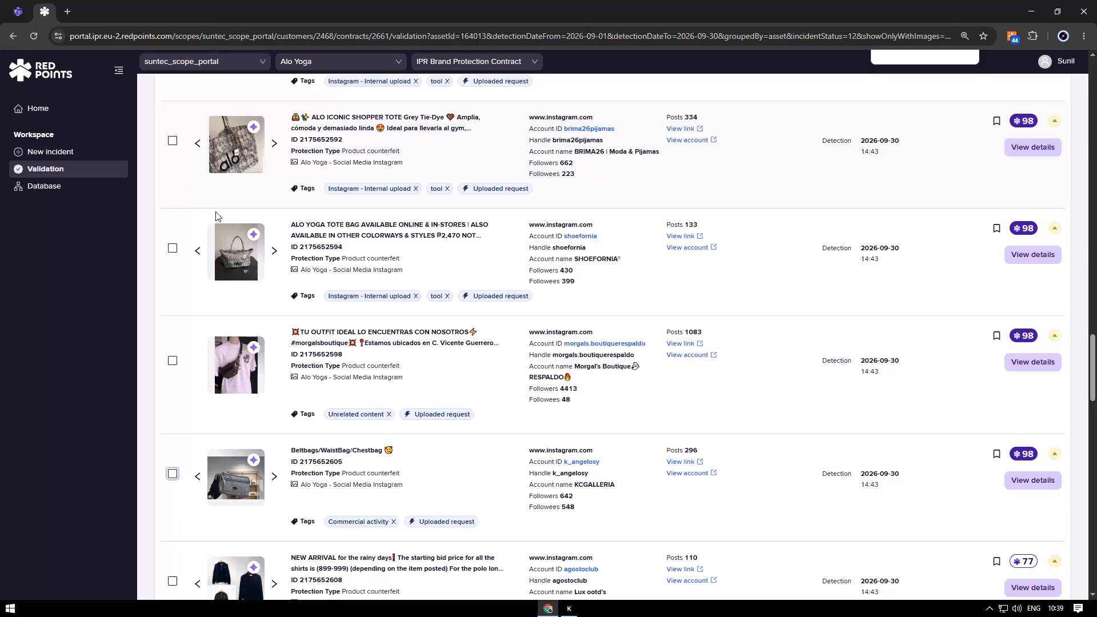
click(169, 249)
click(255, 278)
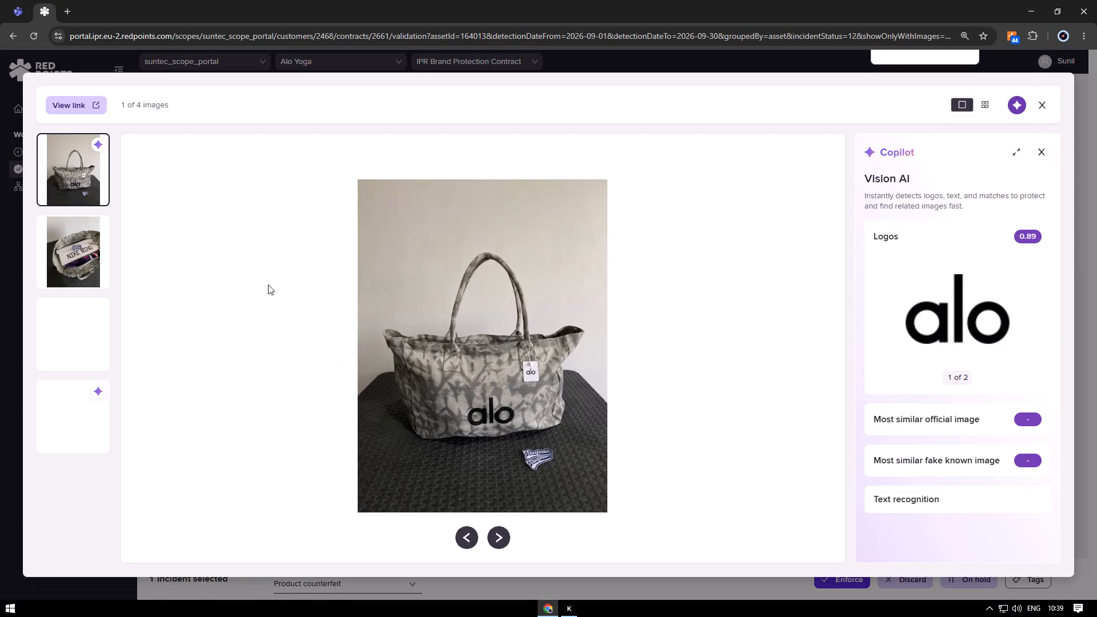
key(Escape)
scroll(265, 288, up, 1)
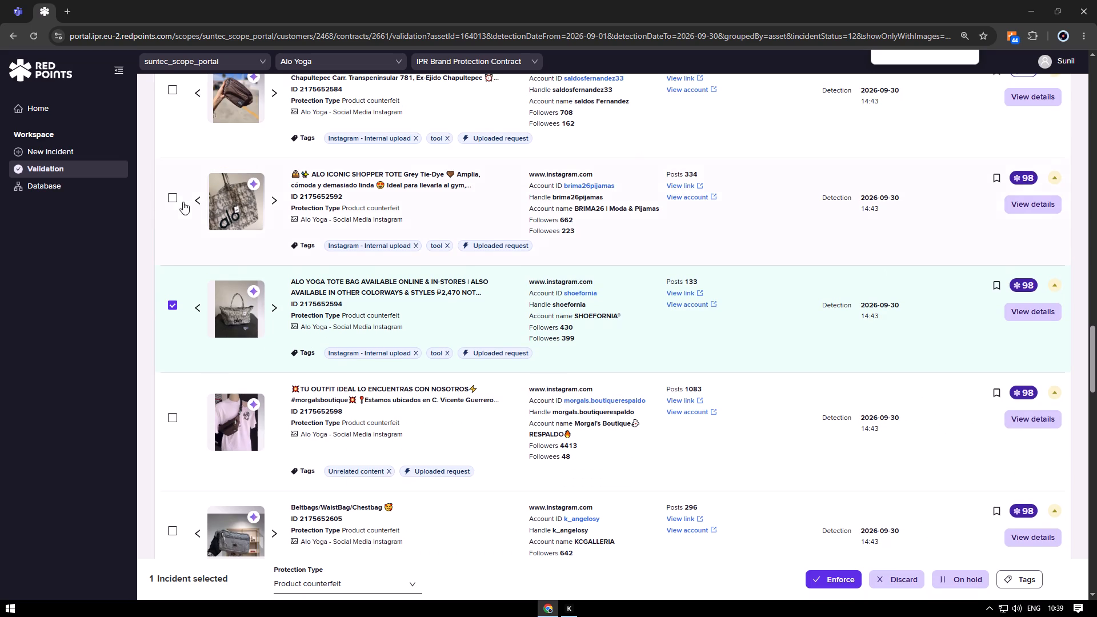
click(175, 199)
scroll(229, 260, up, 3)
click(173, 259)
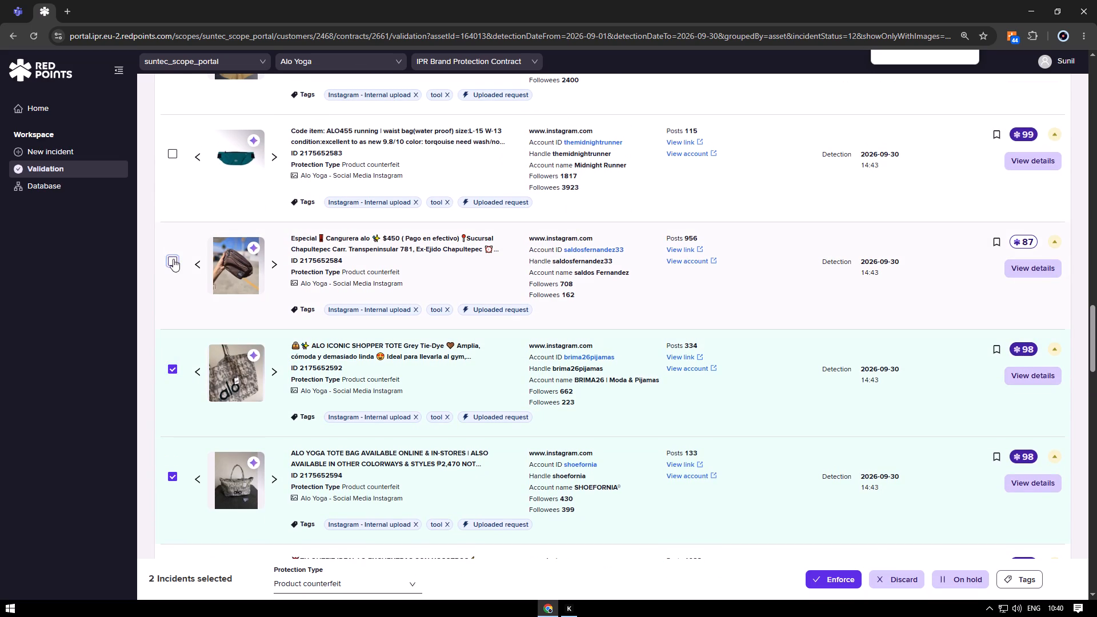
click(172, 156)
scroll(290, 250, up, 1)
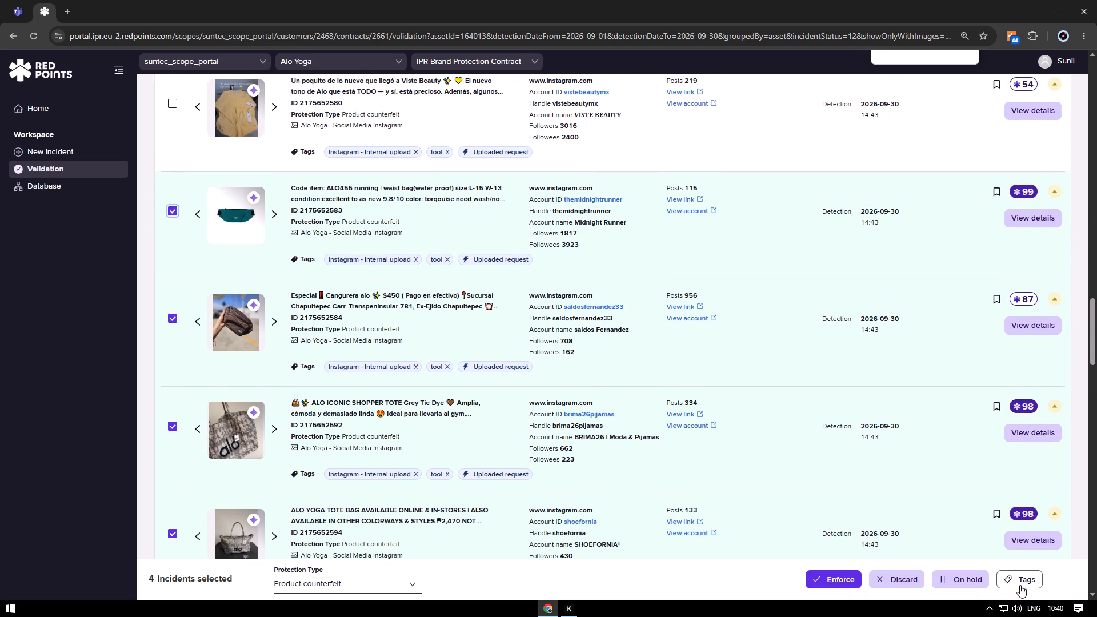
scroll(367, 301, up, 1)
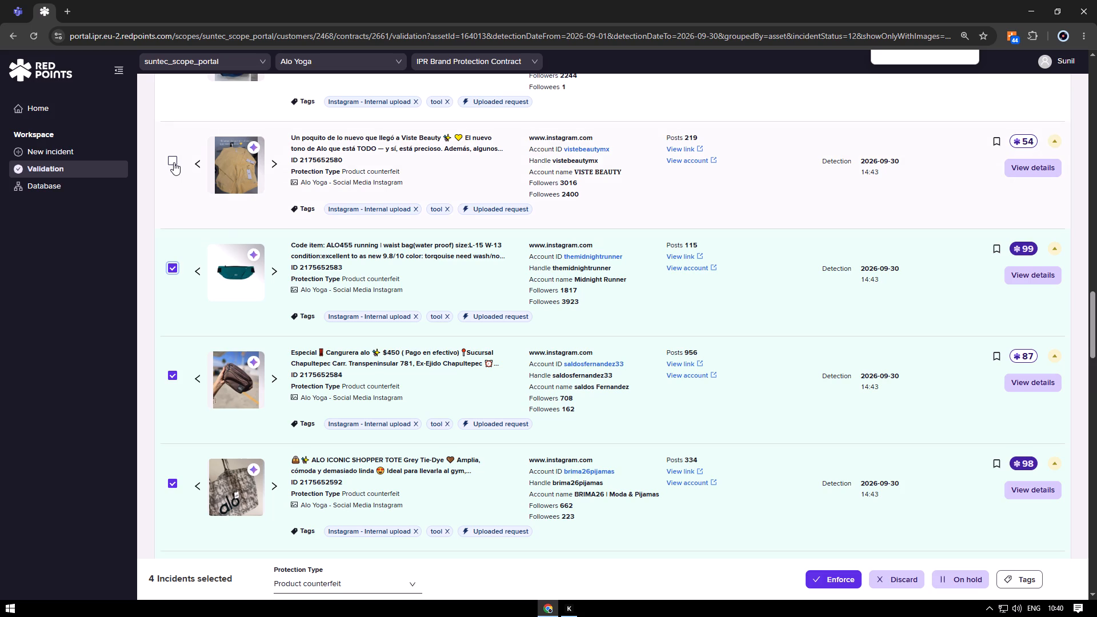
click(174, 162)
scroll(729, 453, up, 2)
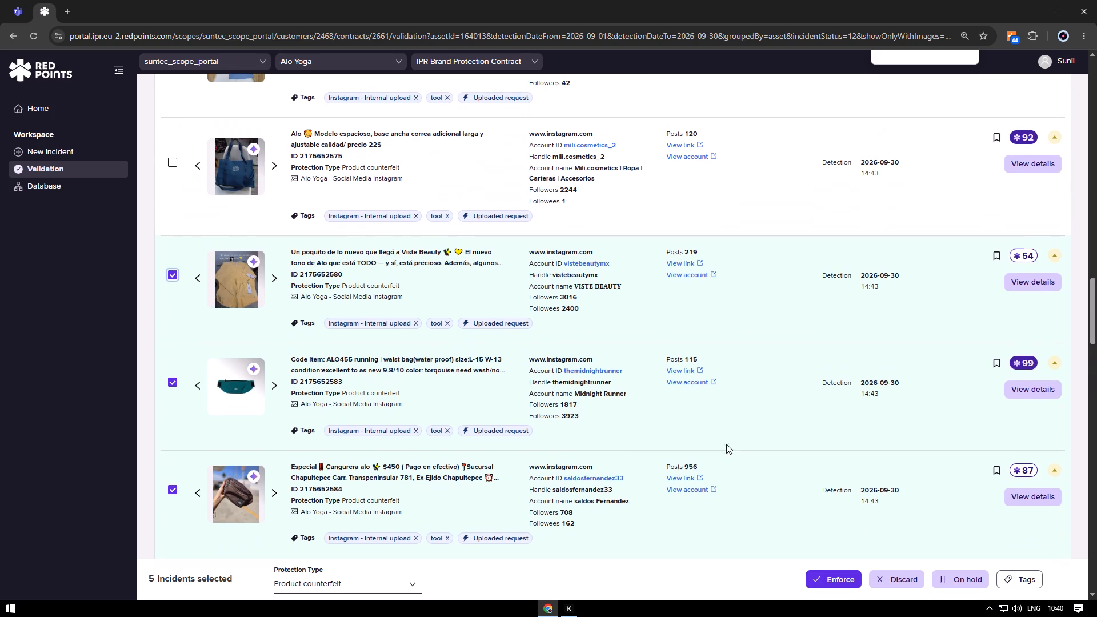
click(177, 164)
scroll(204, 265, up, 2)
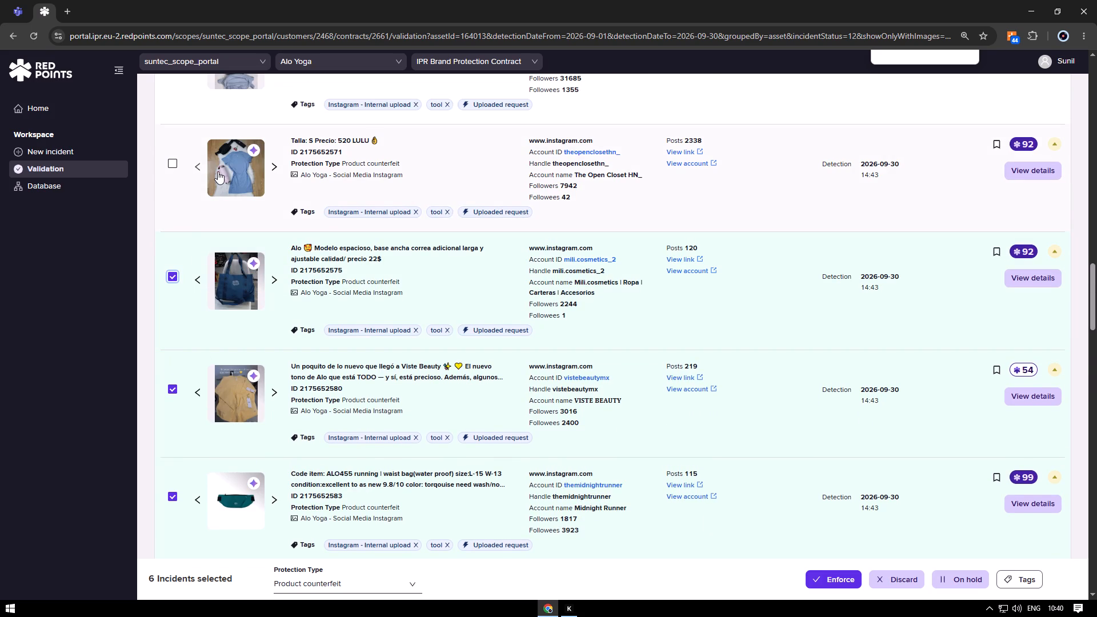
click(218, 171)
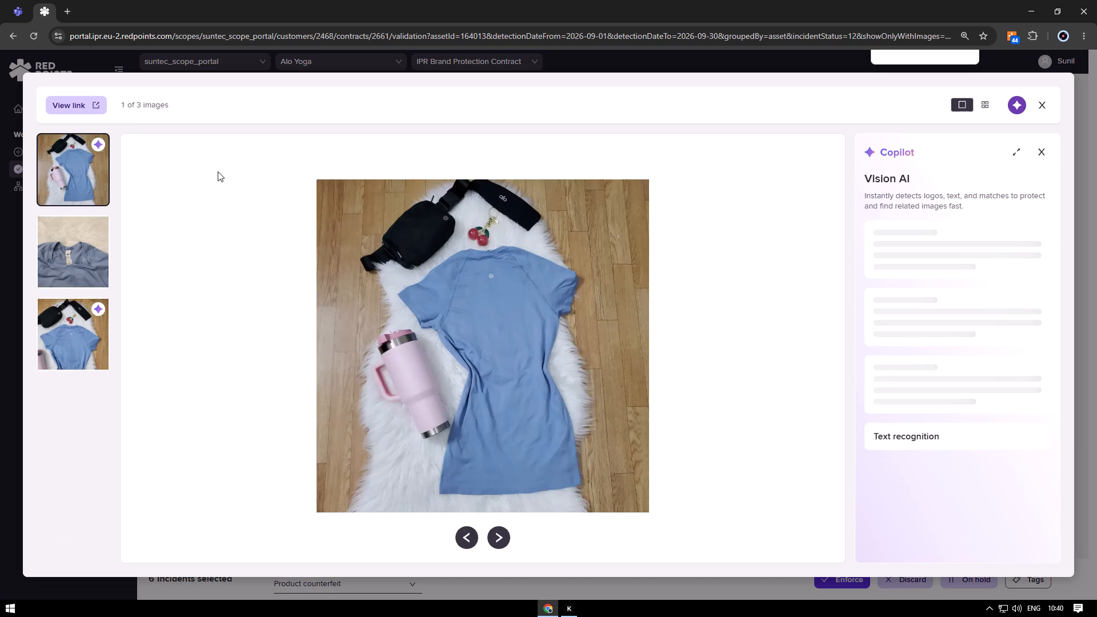
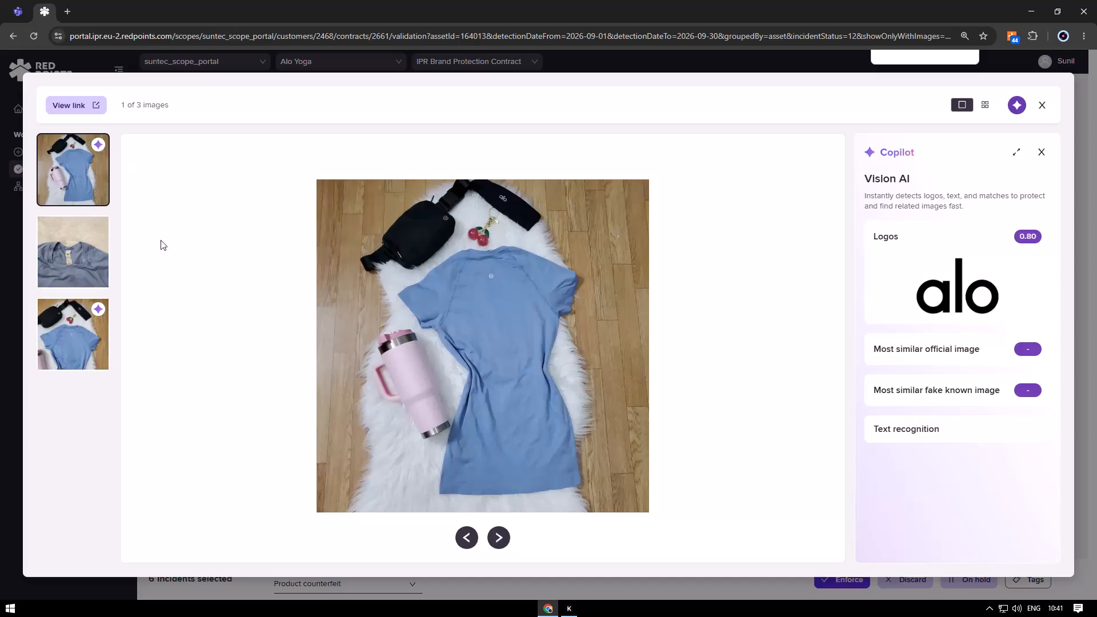
click(63, 311)
click(0, 363)
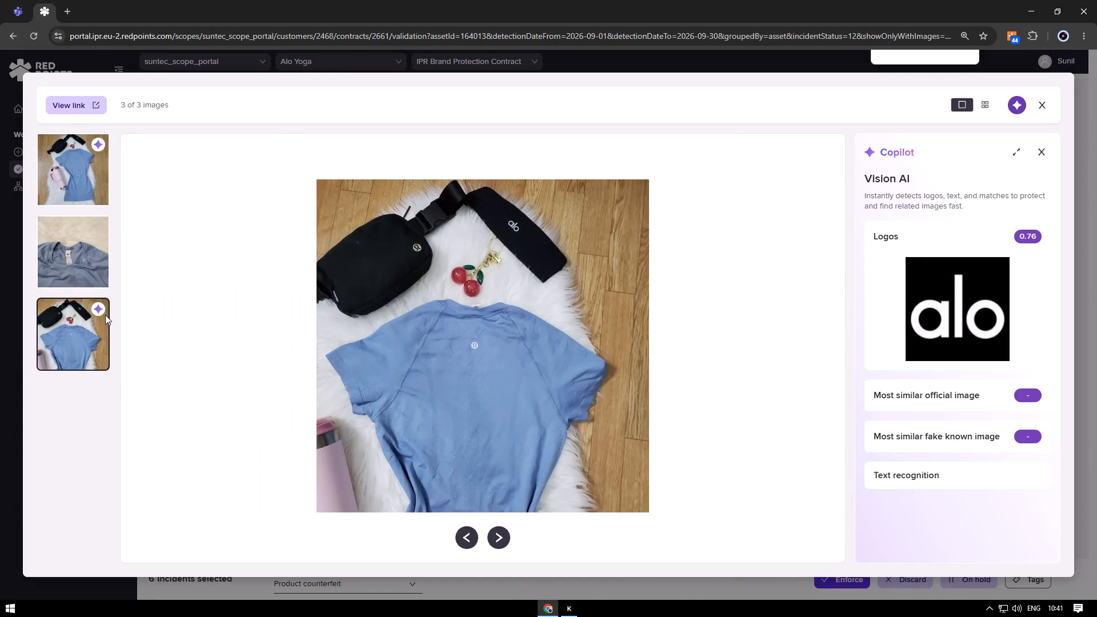
scroll(186, 265, up, 3)
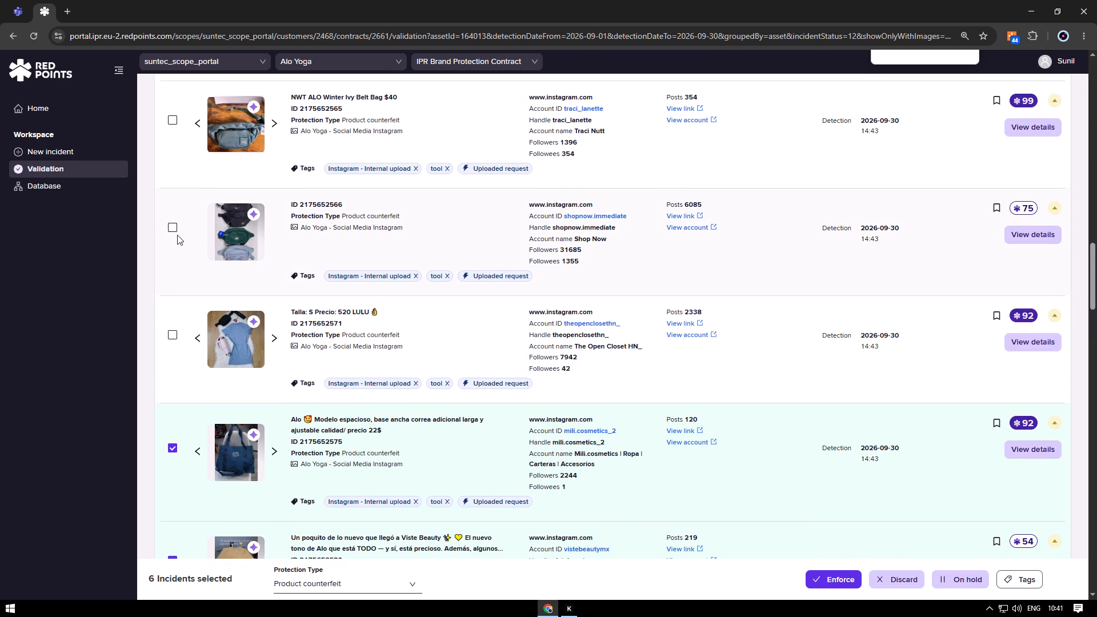
click(173, 230)
click(225, 248)
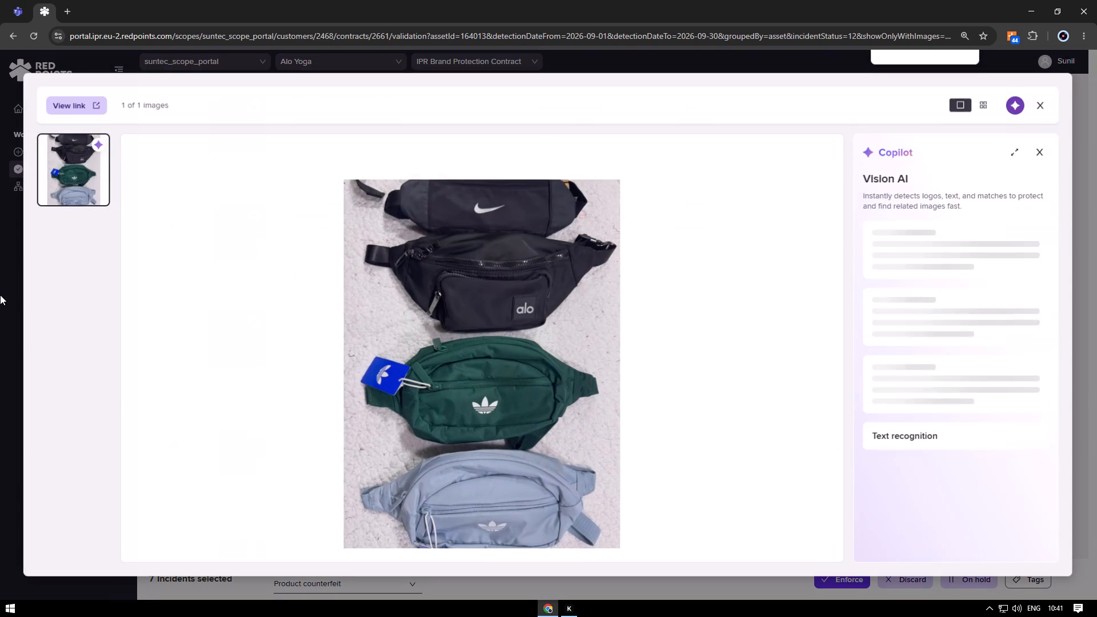
click(0, 295)
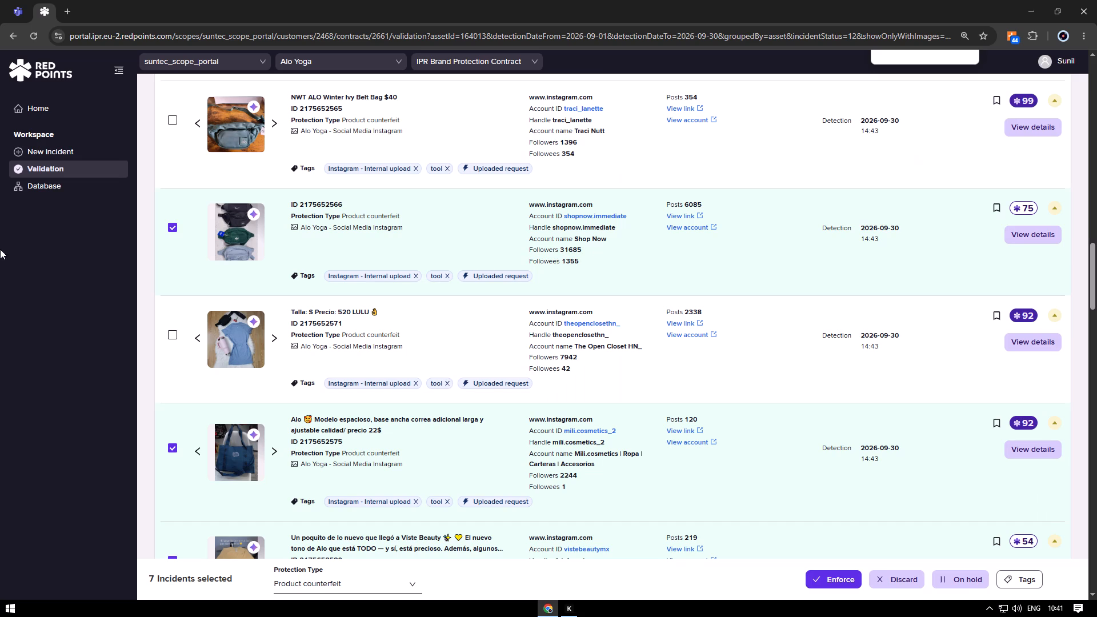
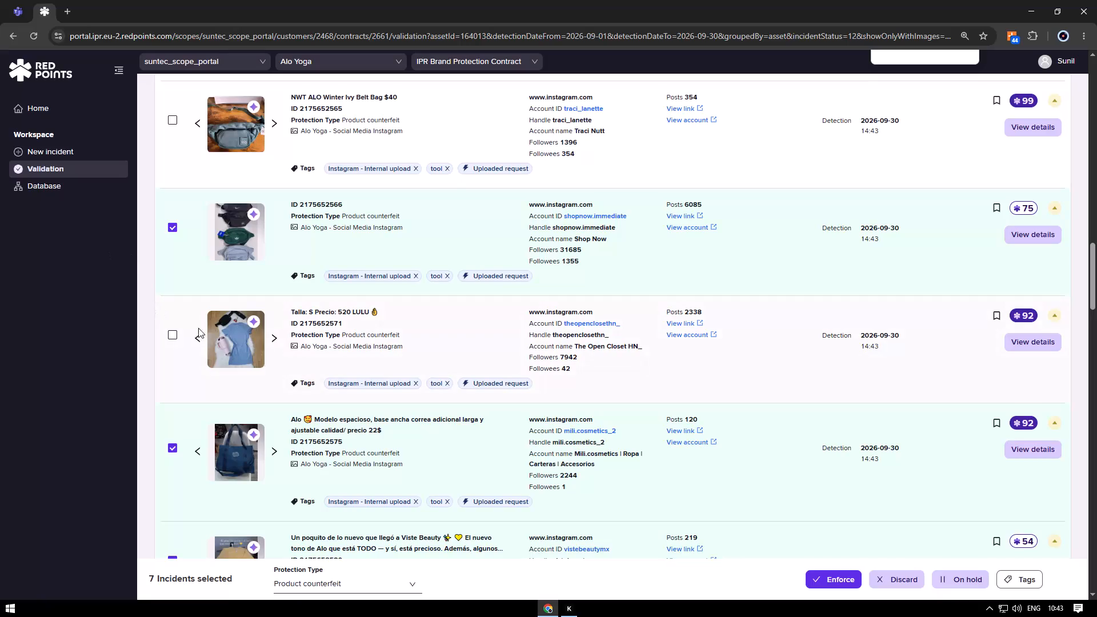
Replace the seven selected incidents' tags with Commercial activity, clearing Instagram - Internal upload and tool.
click(1016, 579)
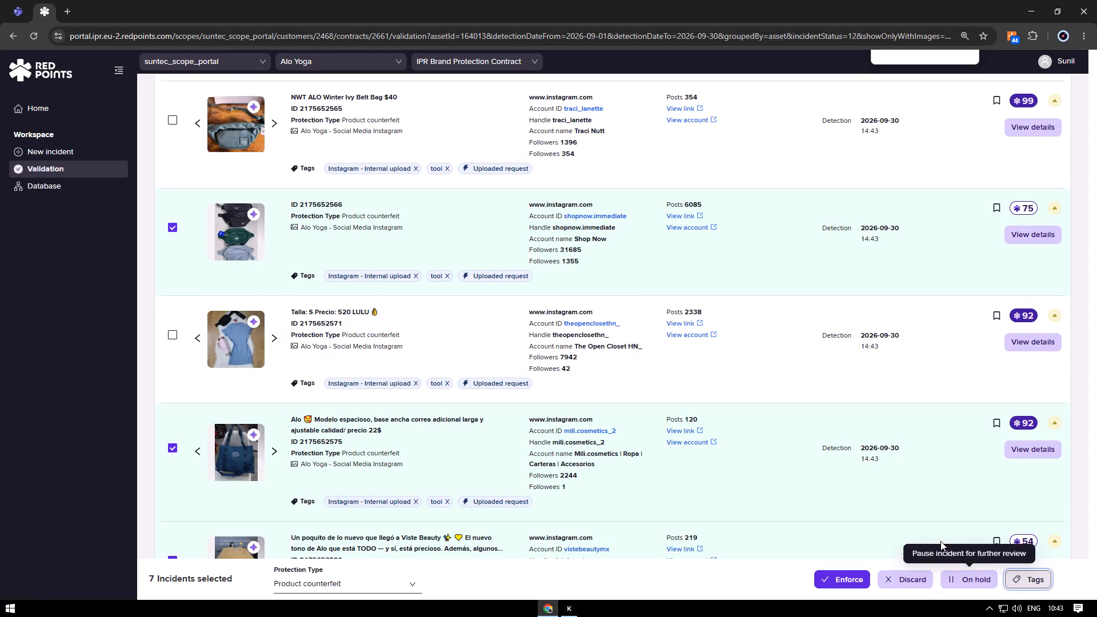
click(407, 217)
click(407, 202)
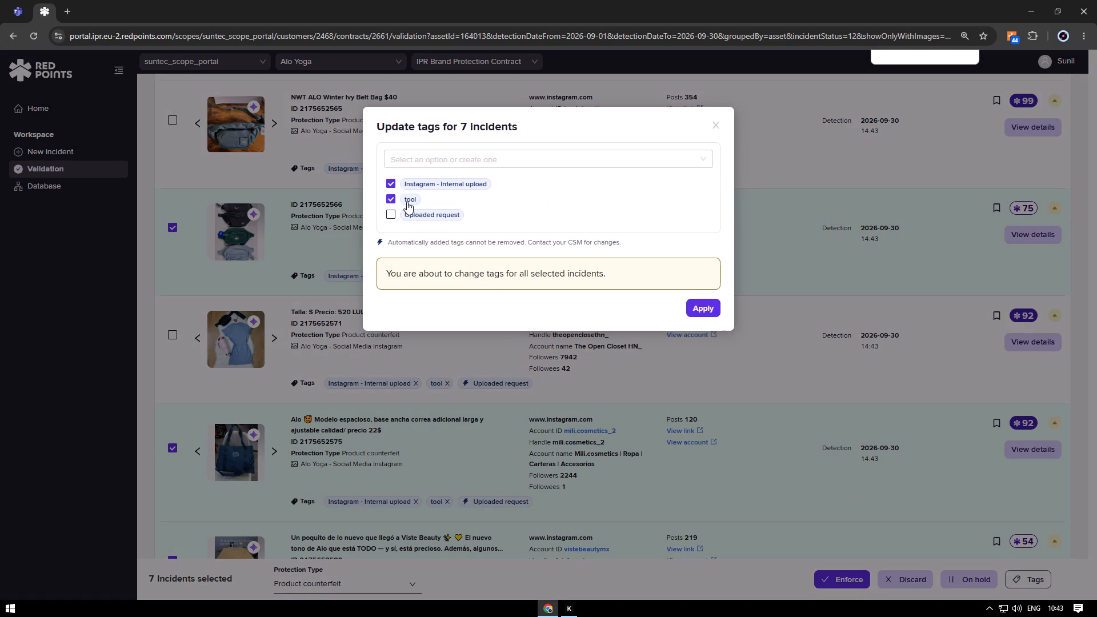
click(414, 184)
click(422, 159)
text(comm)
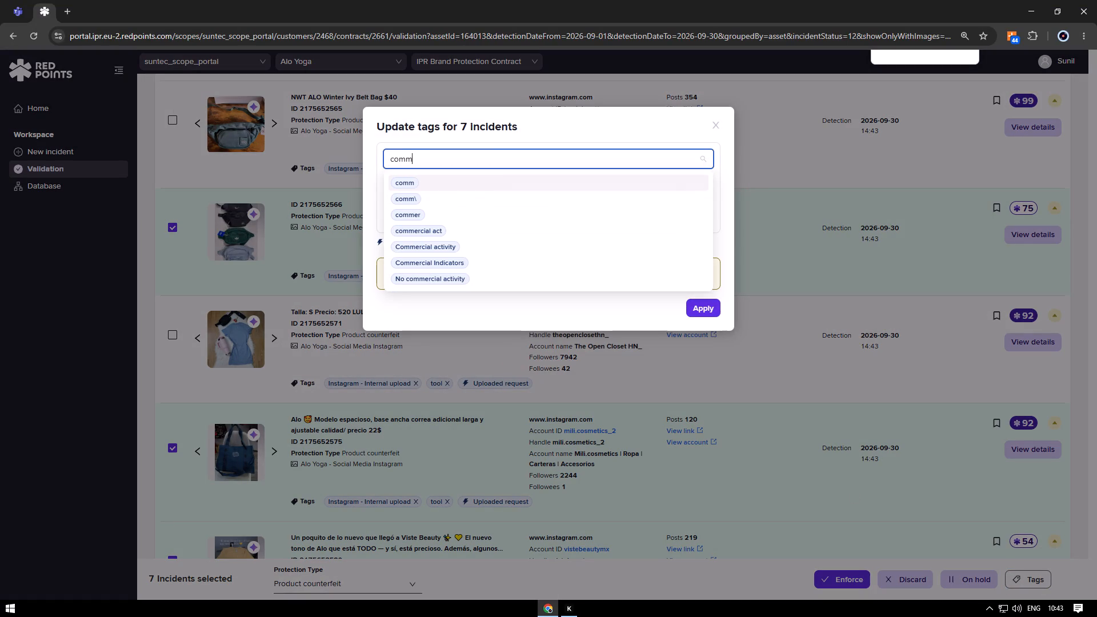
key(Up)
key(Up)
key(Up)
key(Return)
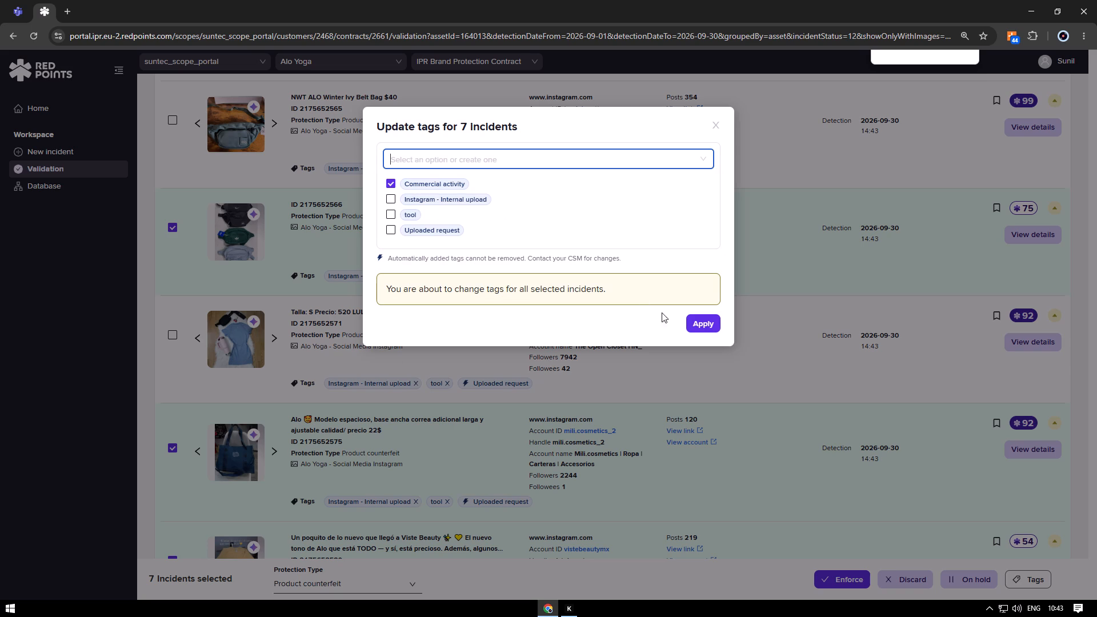
click(699, 320)
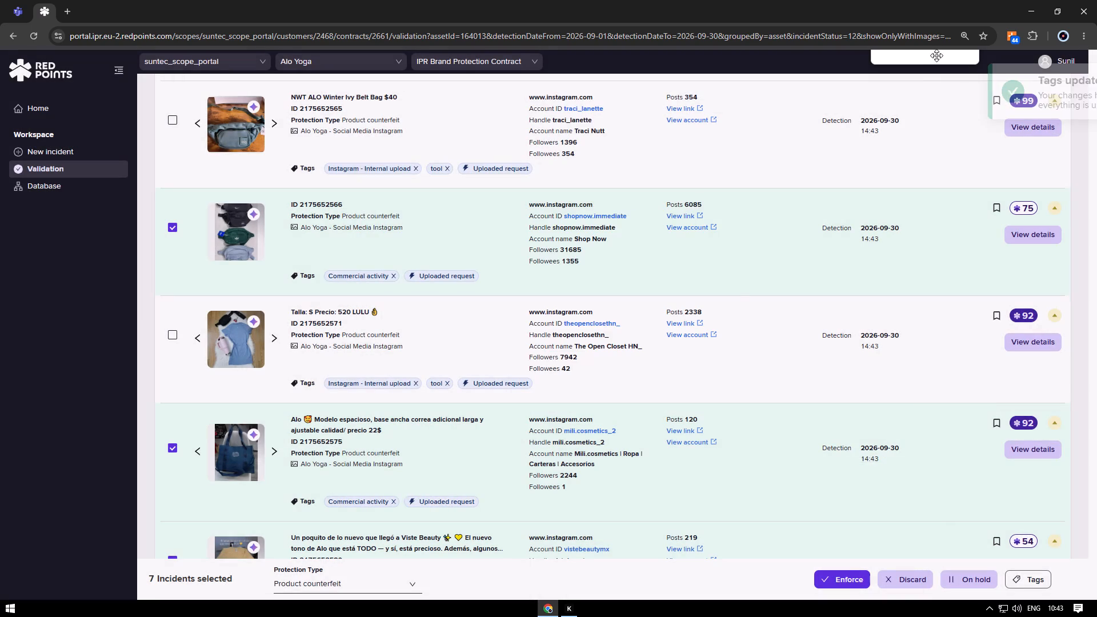
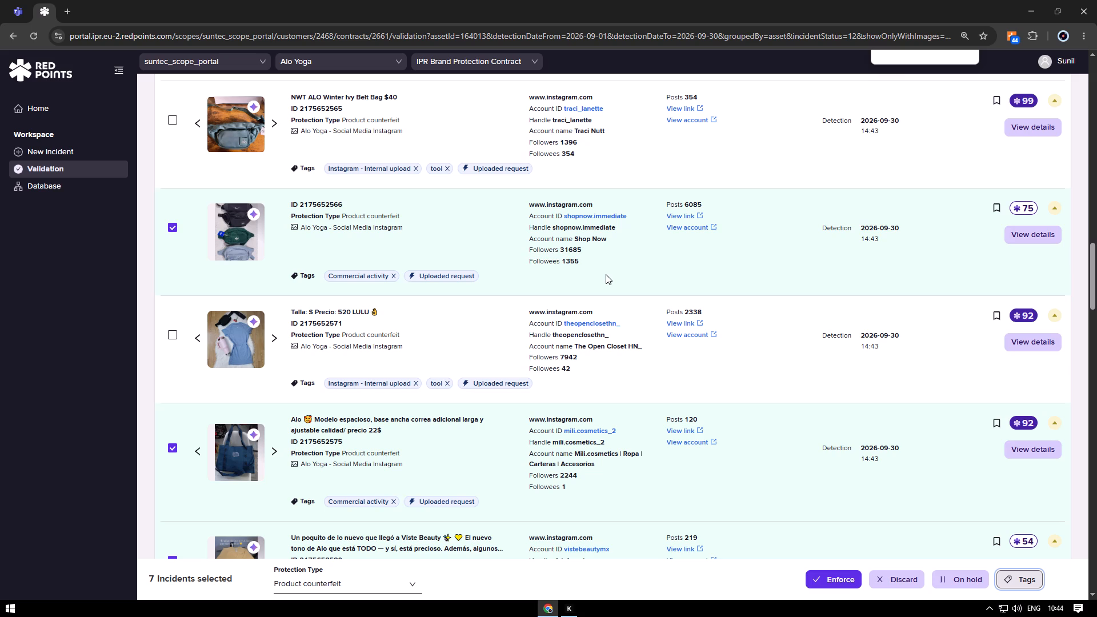
Add the seven tagged incidents to the browser's click counter, bringing it to 51.
triple_click(1019, 37)
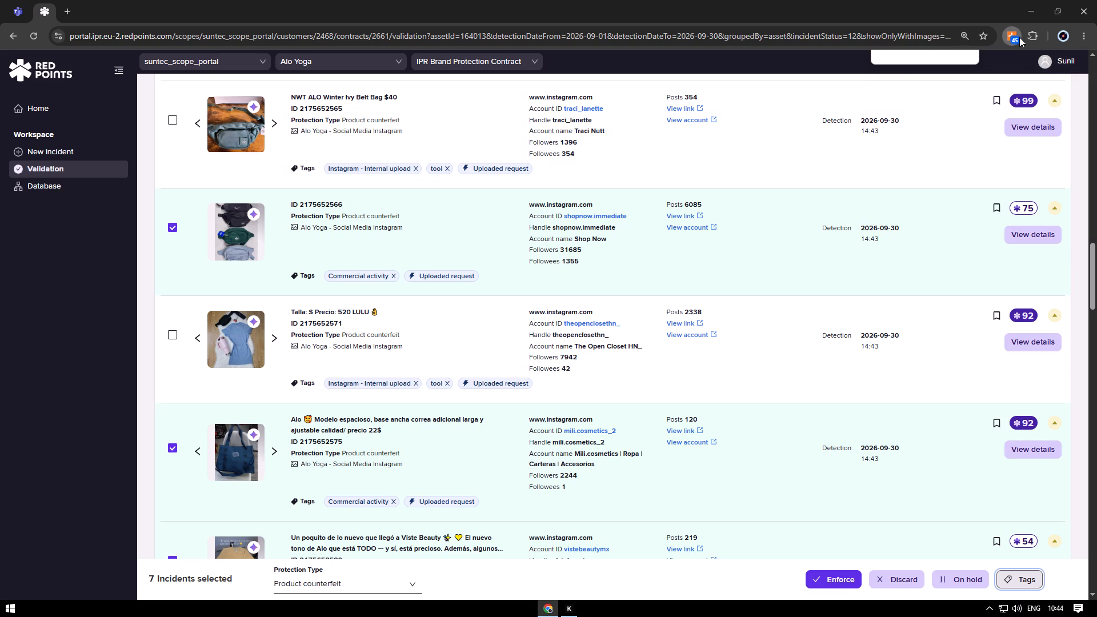
triple_click(1019, 37)
click(1019, 37)
Clear the selection of all incidents in the Alo Yoga - Social Media Instagram asset group.
scroll(193, 233, up, 10)
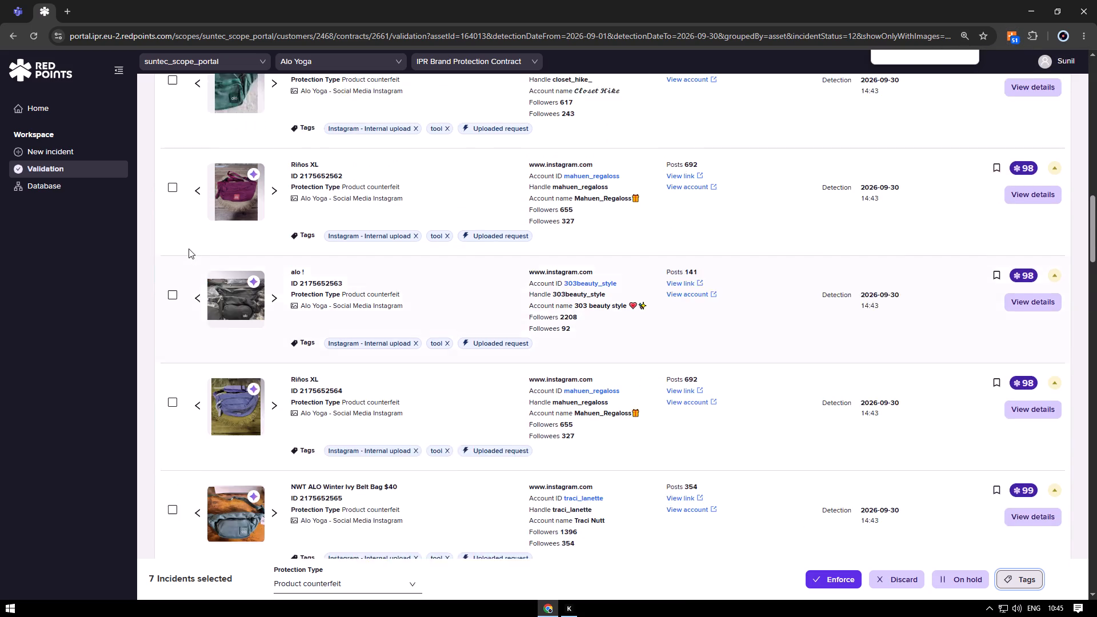
scroll(189, 249, up, 19)
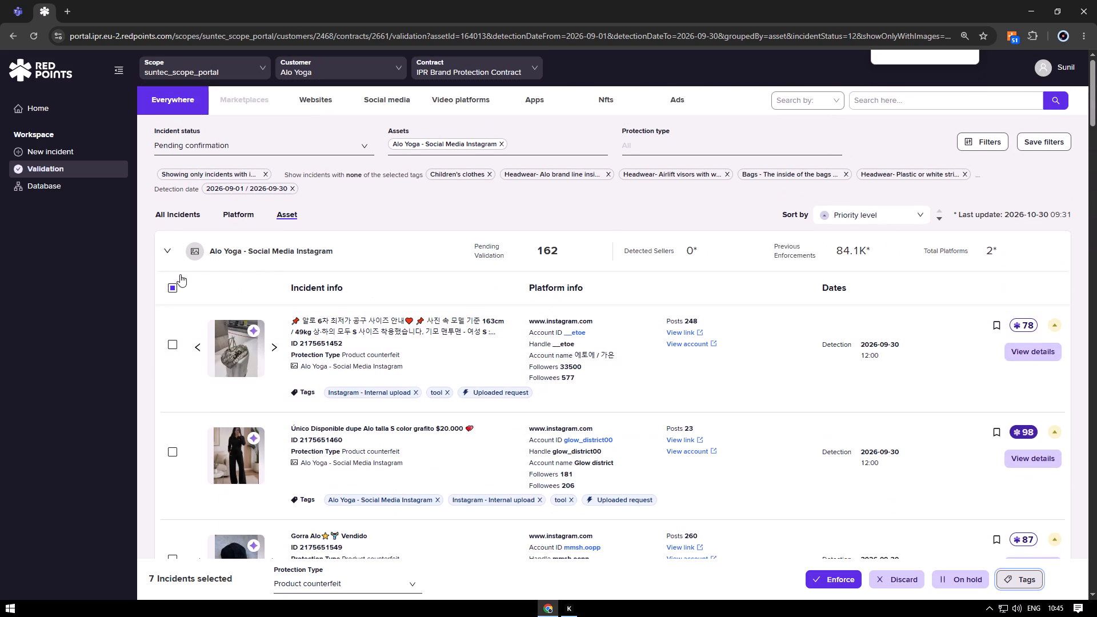
double_click(173, 282)
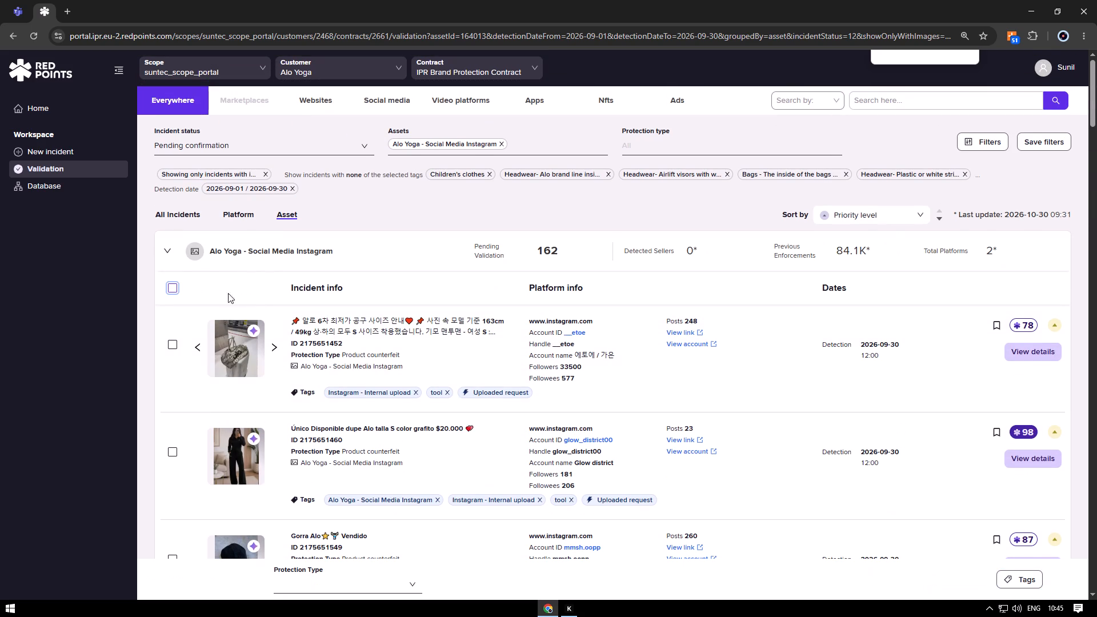
click(171, 345)
scroll(172, 345, down, 4)
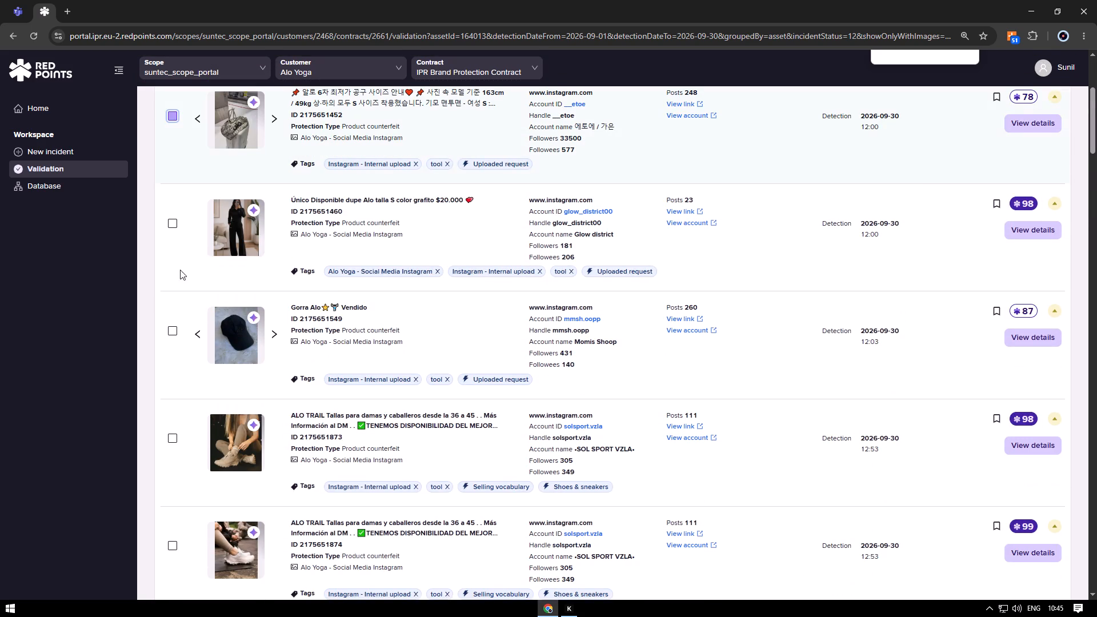
click(174, 328)
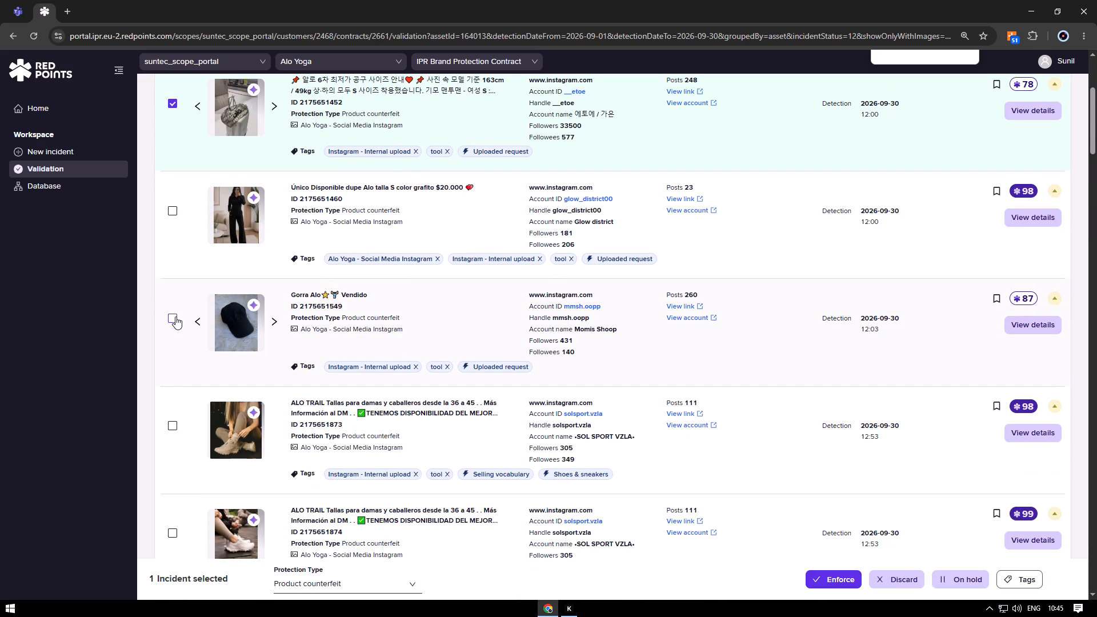
click(175, 316)
click(175, 427)
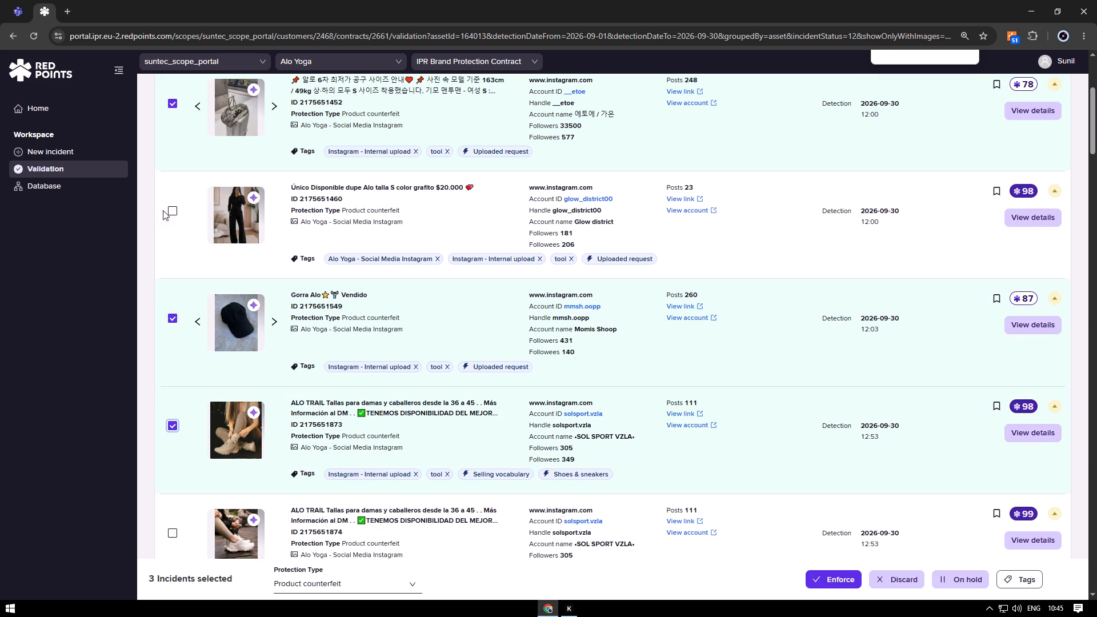
click(171, 213)
scroll(210, 374, down, 5)
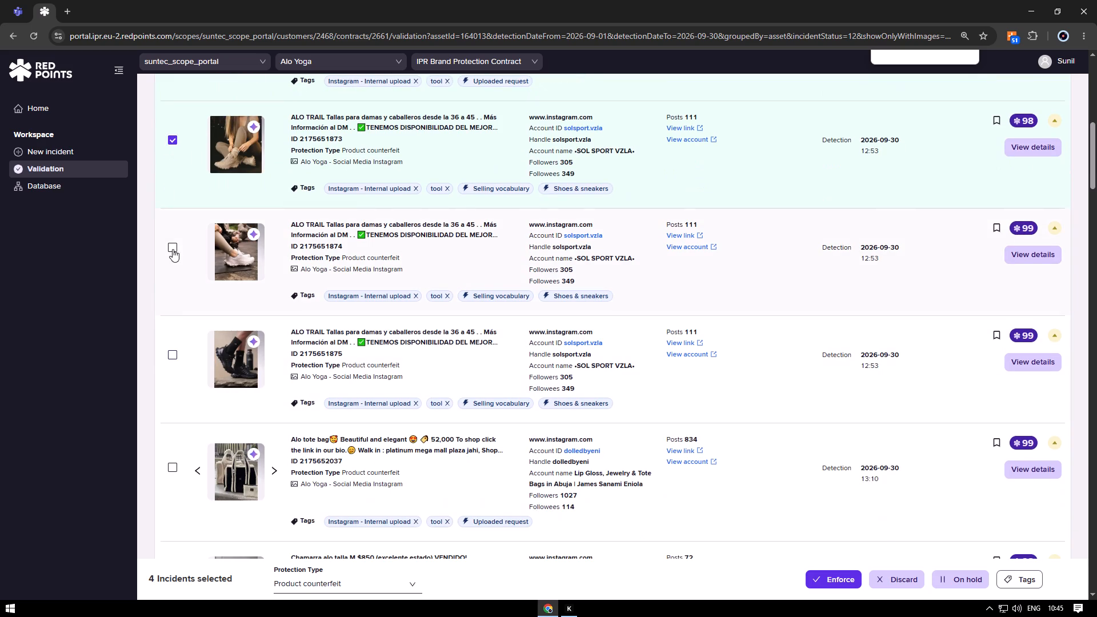
click(173, 249)
click(173, 356)
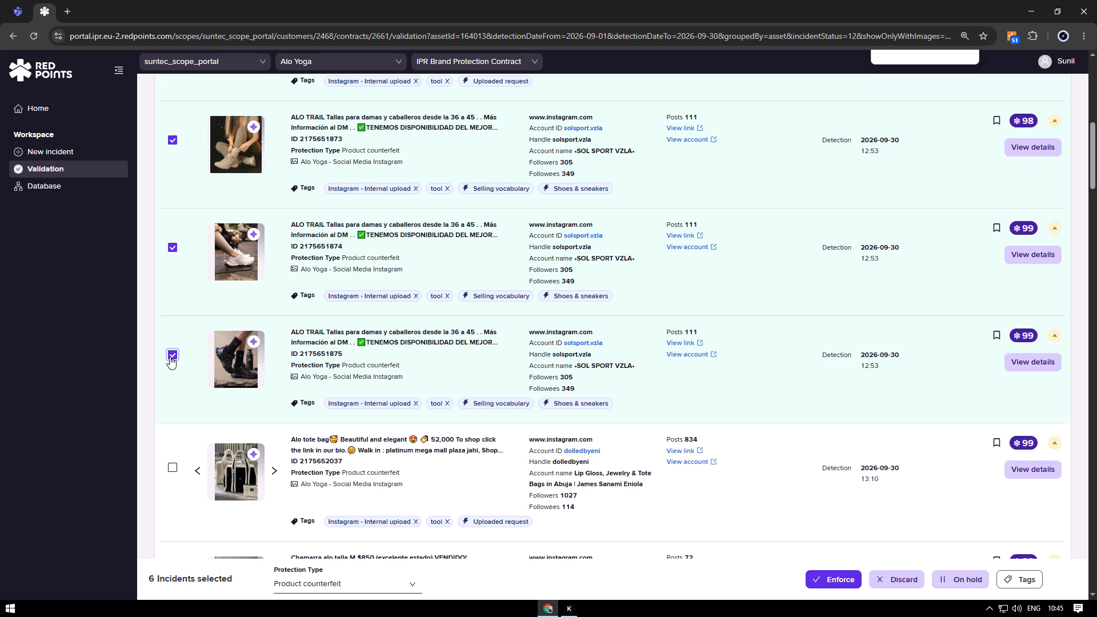
scroll(177, 456, down, 3)
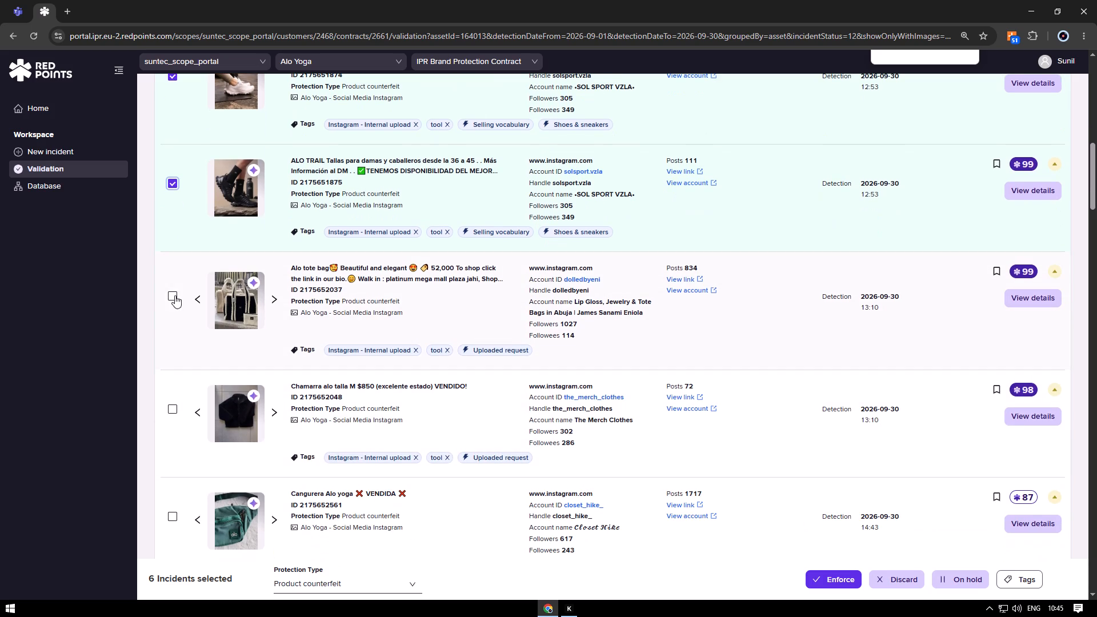
click(175, 294)
click(170, 413)
click(169, 516)
scroll(221, 480, down, 5)
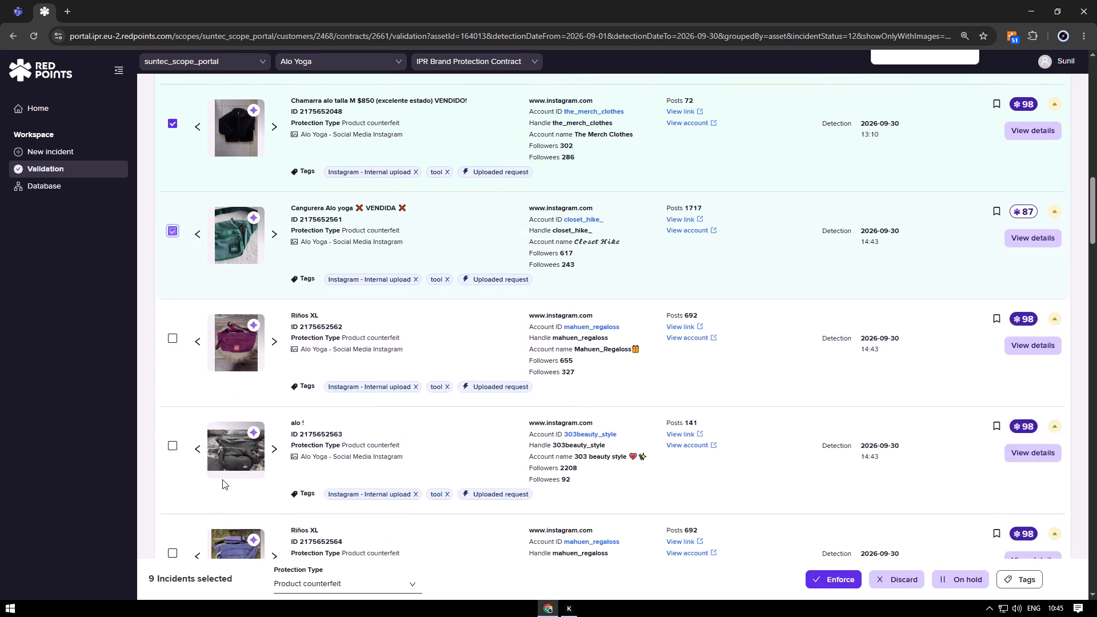
scroll(222, 478, up, 1)
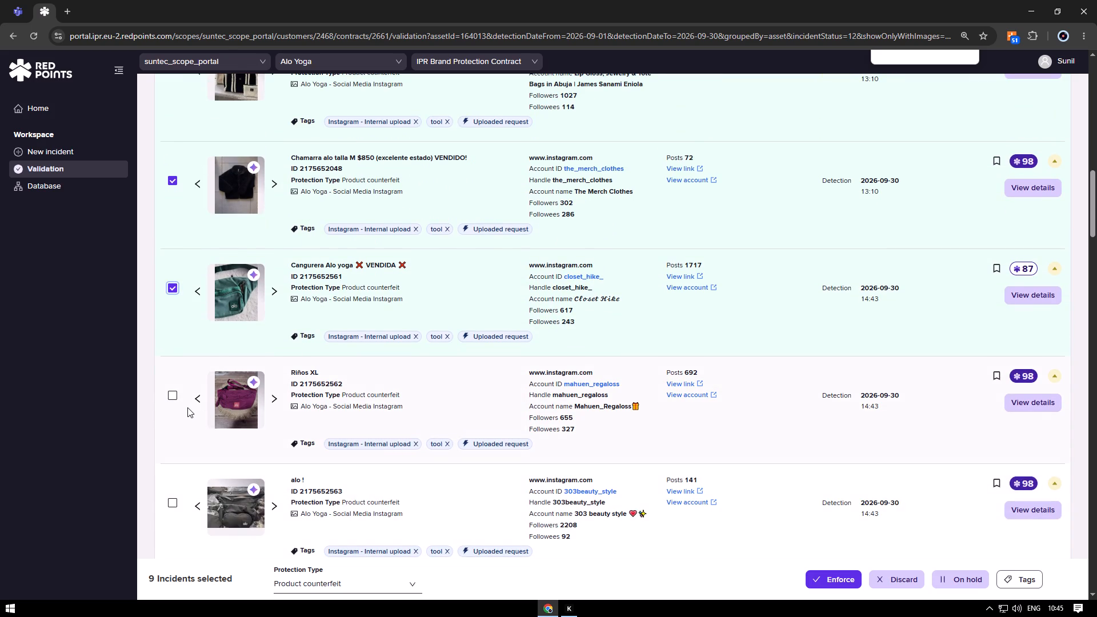
click(170, 396)
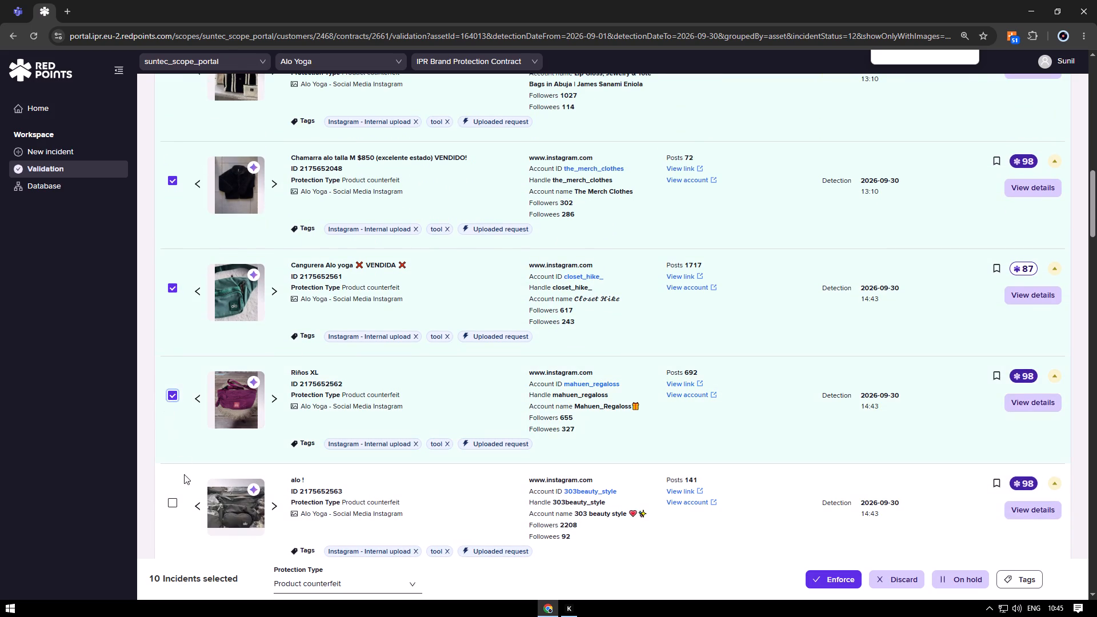
click(170, 502)
scroll(222, 482, down, 4)
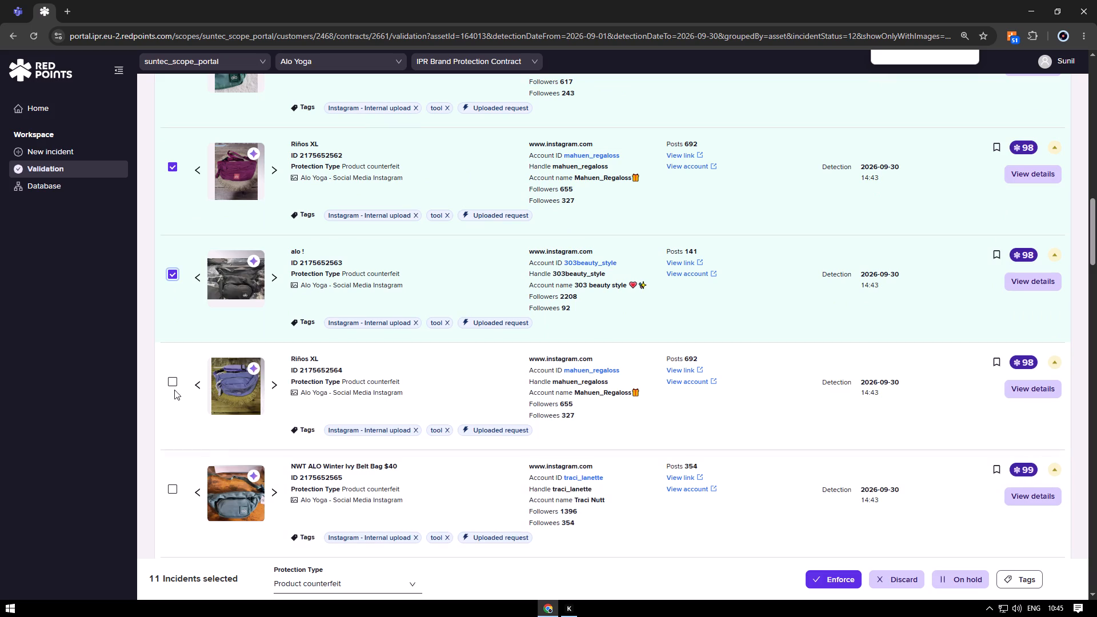
click(174, 379)
click(169, 492)
Replace all existing tags on the 13 selected incidents with the Commercial activity tag and apply the update.
scroll(268, 490, down, 3)
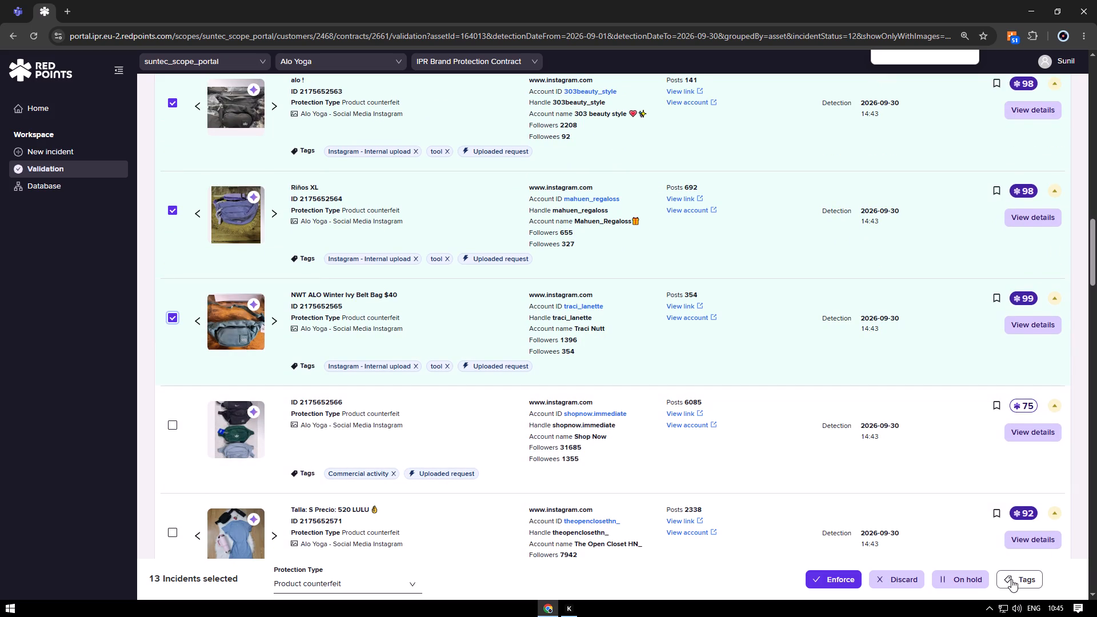
click(1015, 579)
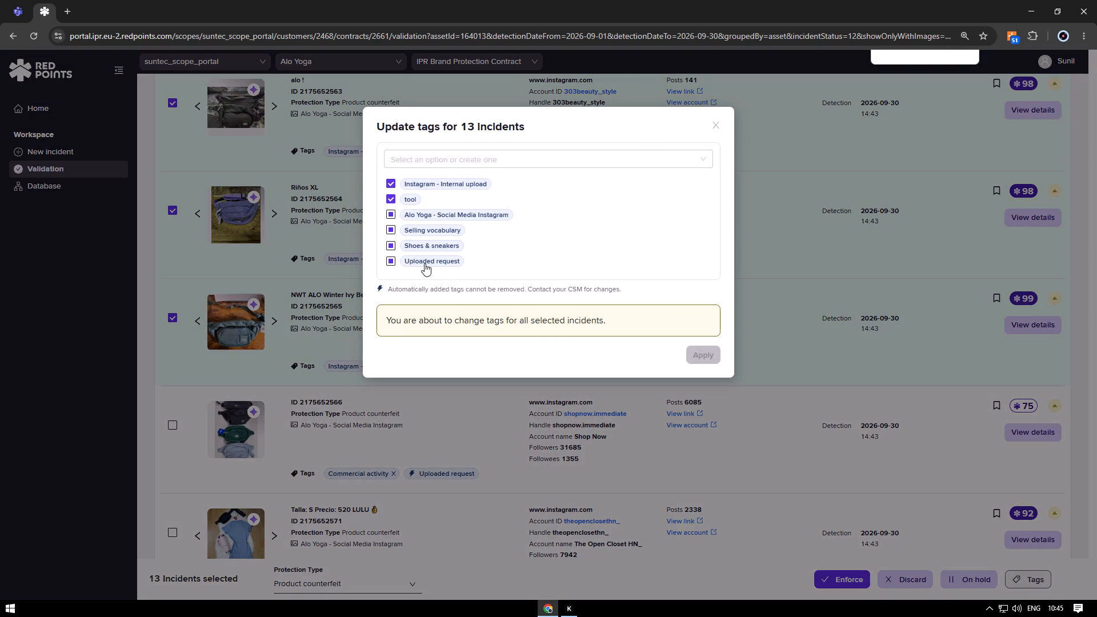
double_click(423, 263)
double_click(419, 246)
double_click(419, 226)
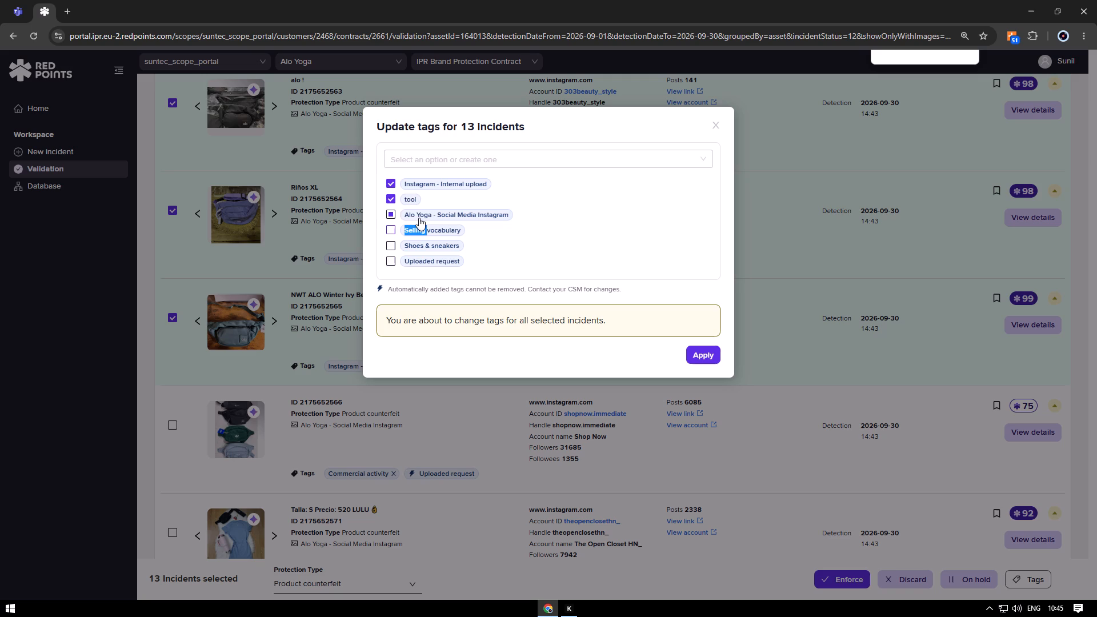
double_click(419, 218)
click(409, 194)
click(418, 181)
click(434, 158)
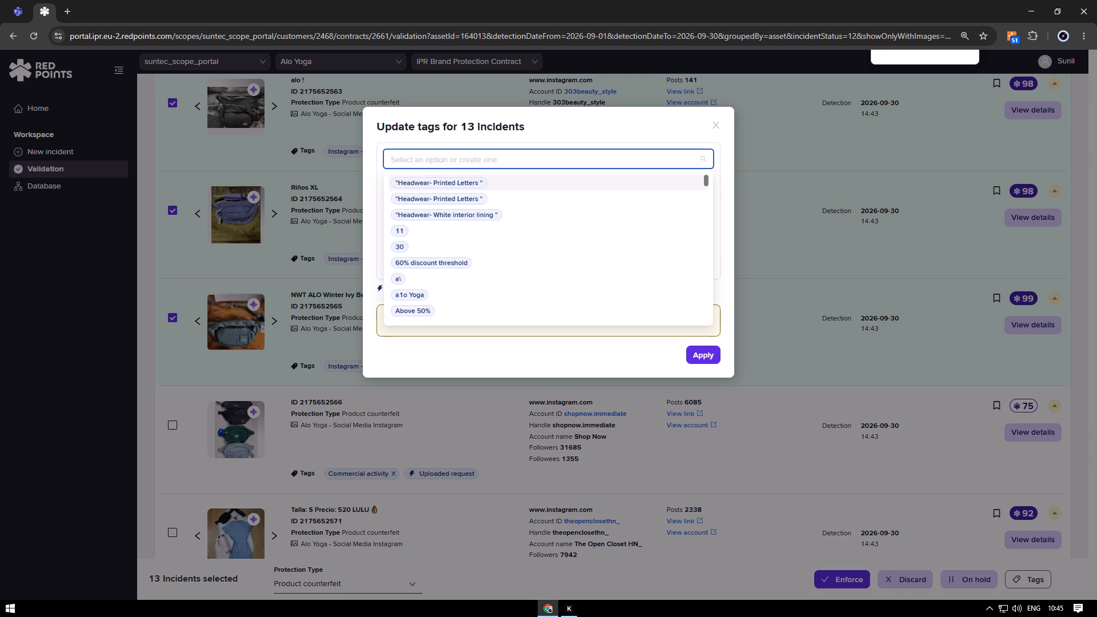
text(comm)
key(Up)
key(Up)
key(Up)
key(Return)
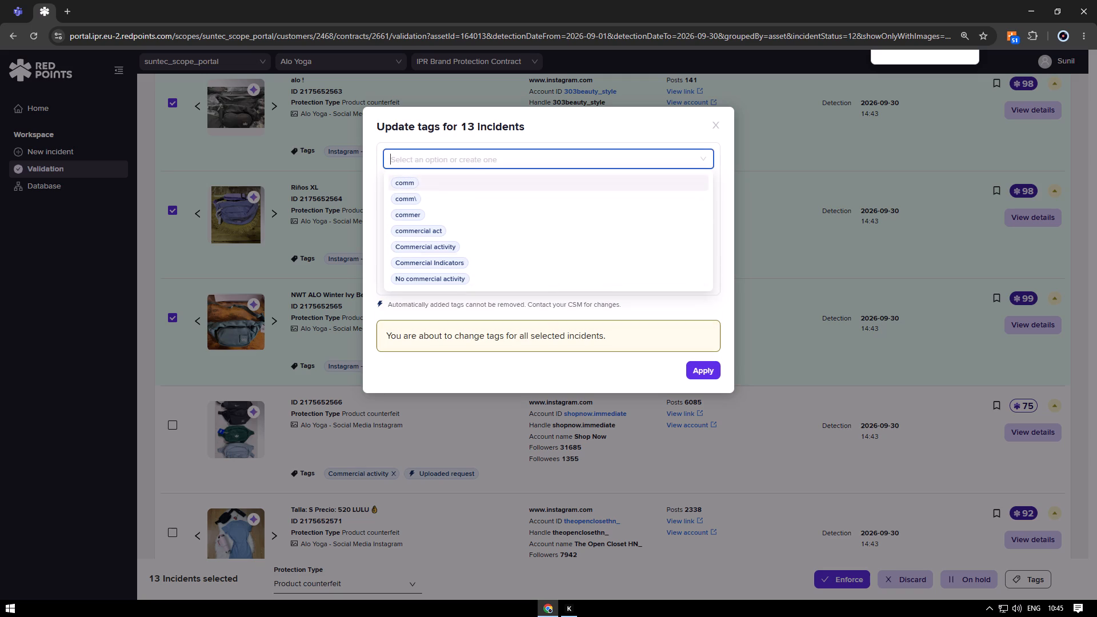
click(689, 372)
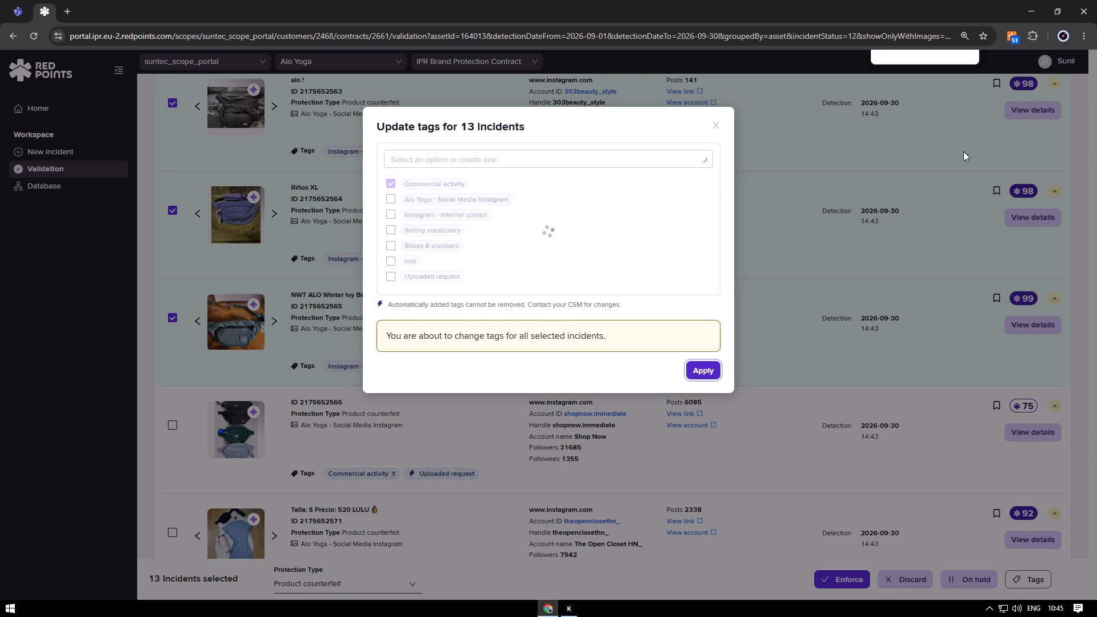
Add the 13 newly tagged incidents to the browser's click counter, bringing it to 64.
click(1013, 42)
click(1013, 42)
click(1013, 42)
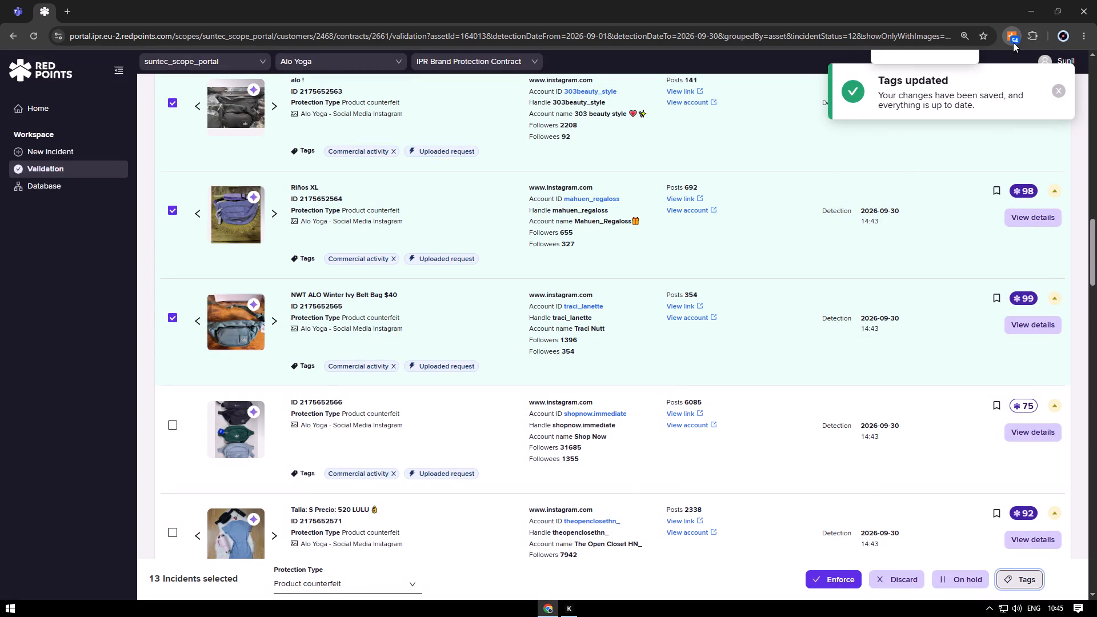
triple_click(1013, 42)
click(1013, 42)
triple_click(1013, 42)
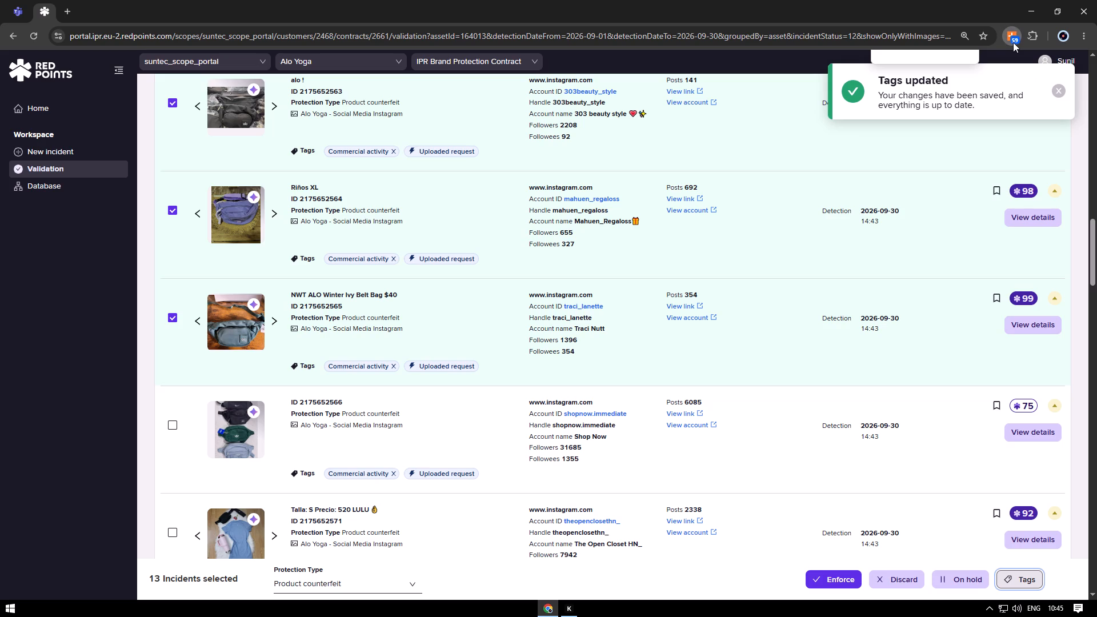
triple_click(1013, 41)
Clear the selection of the 13 tagged incidents.
middle_click(554, 416)
click(557, 304)
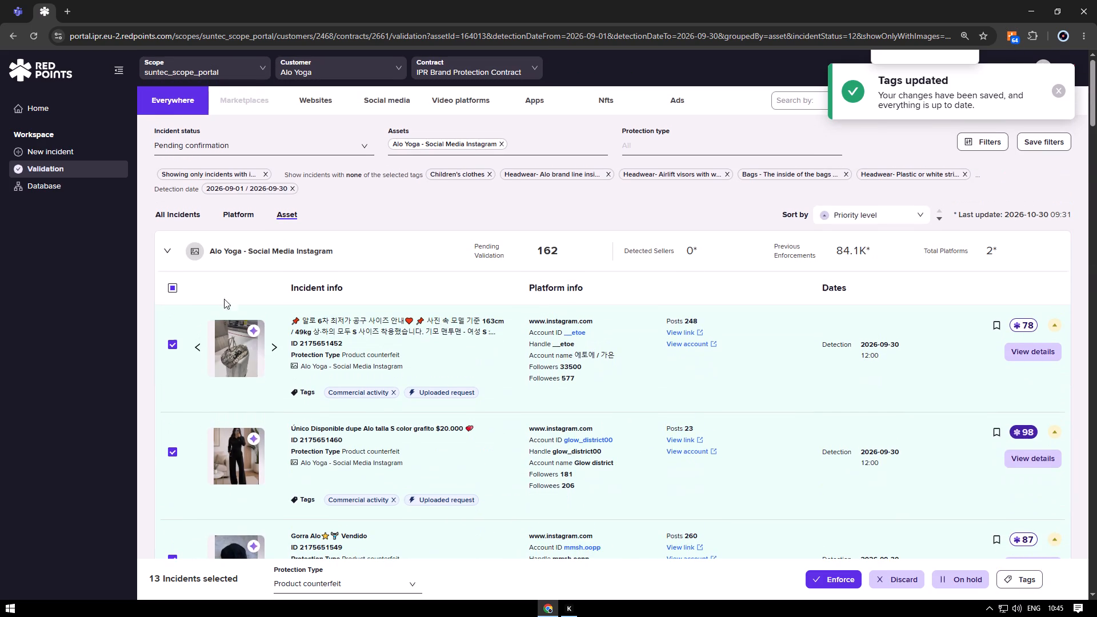
double_click(170, 291)
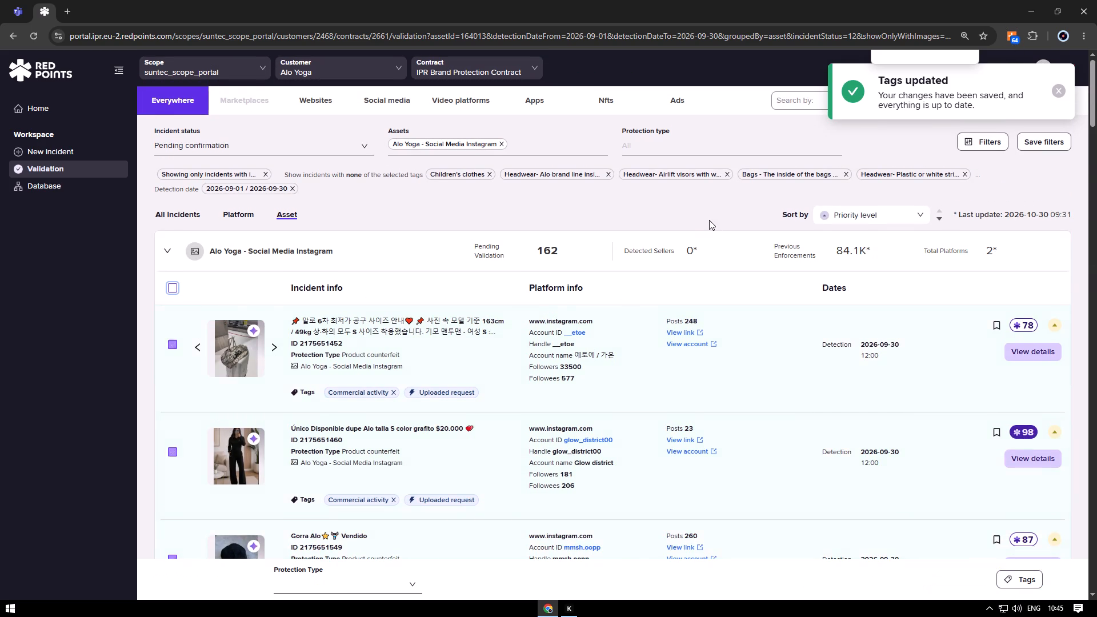
middle_click(709, 220)
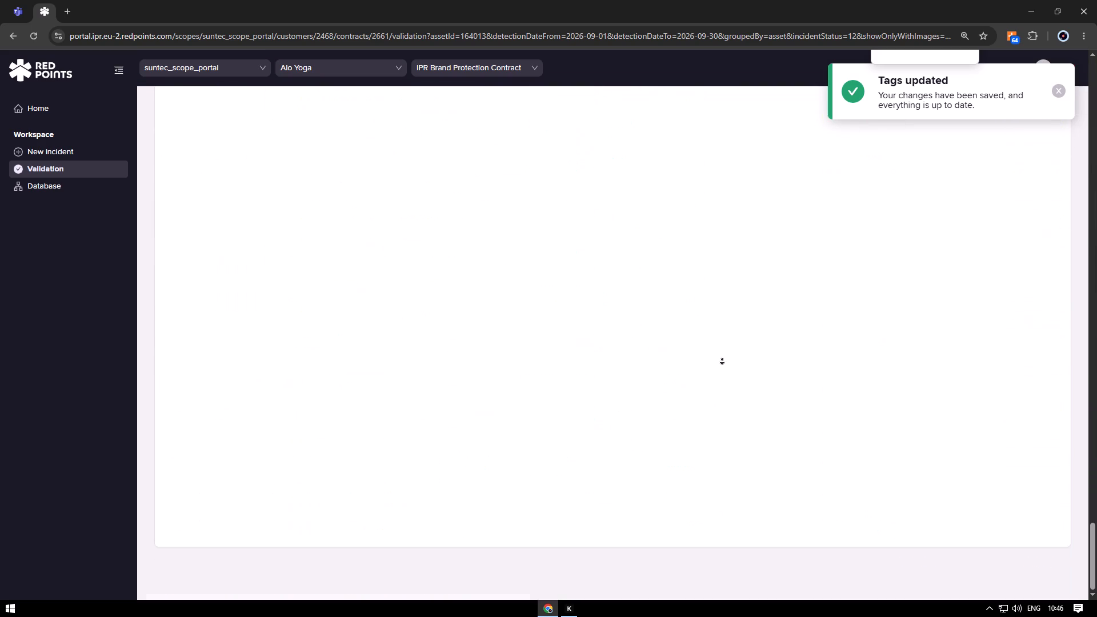
click(722, 359)
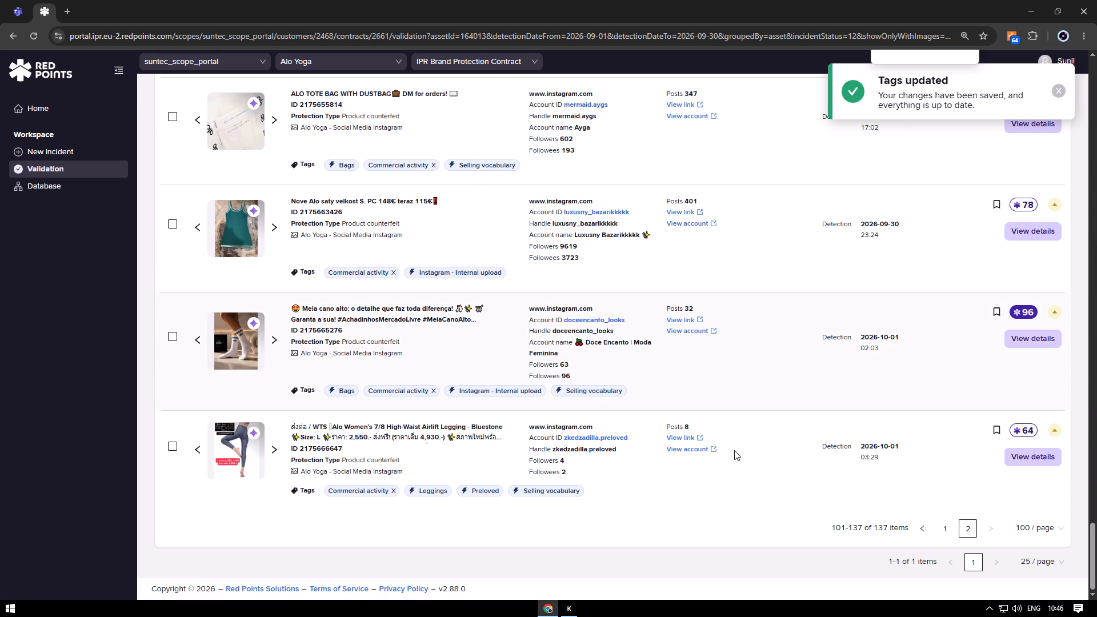
middle_click(734, 450)
middle_click(735, 442)
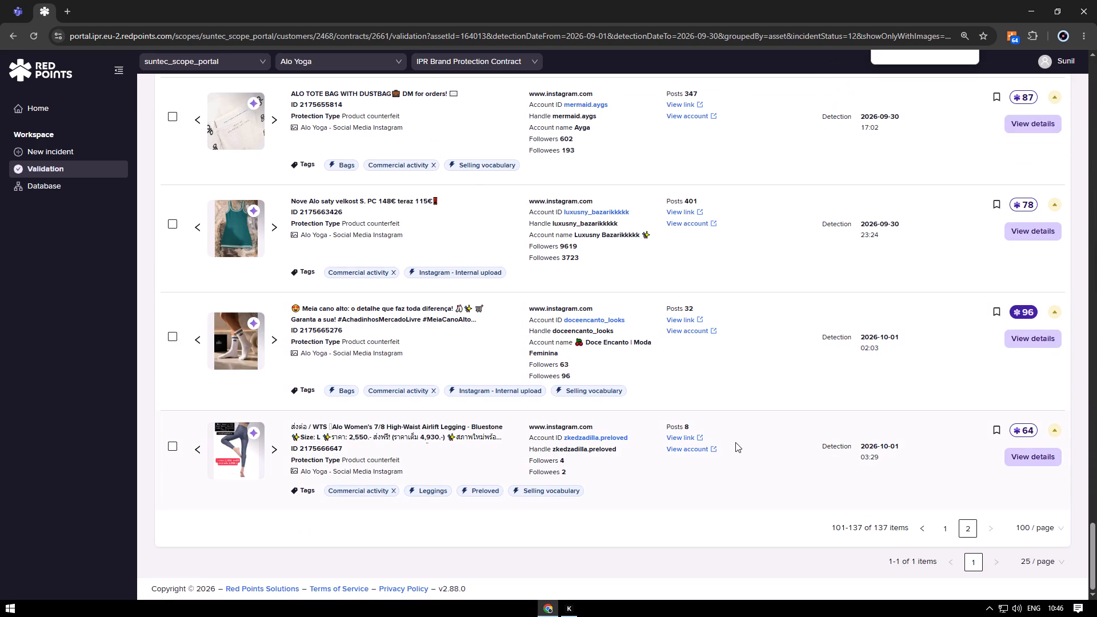
middle_click(735, 442)
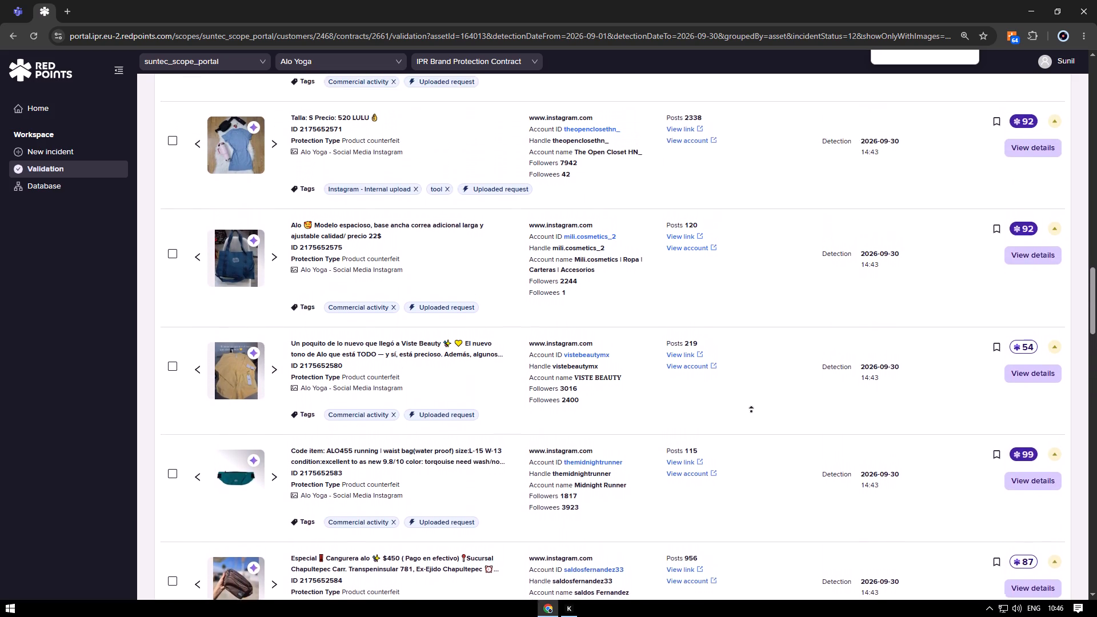
key(ctrl+alt+space)
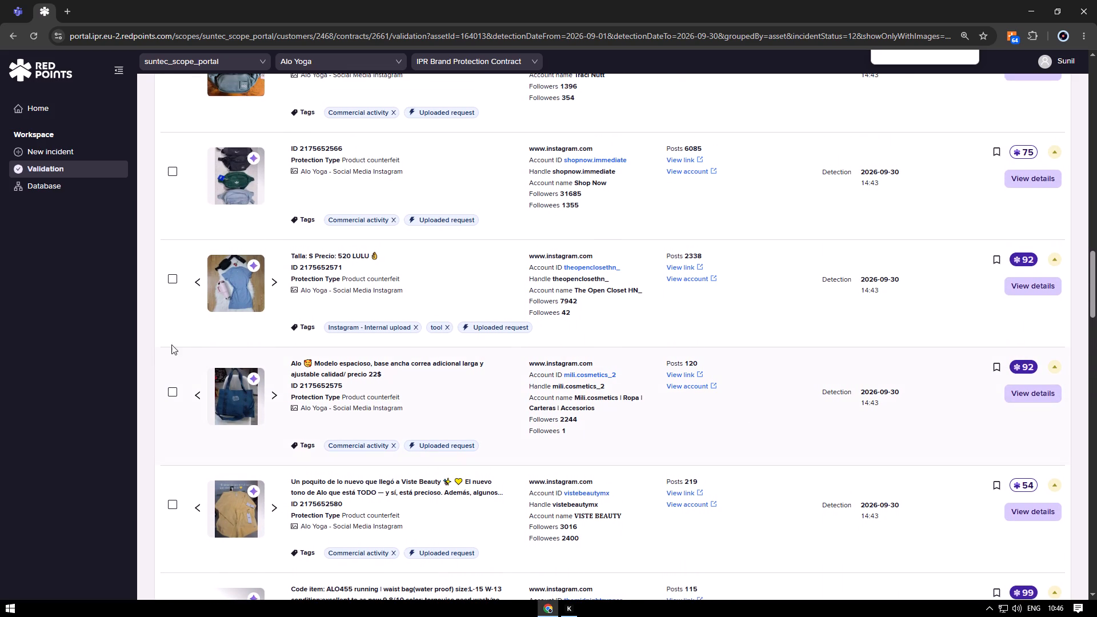
click(171, 277)
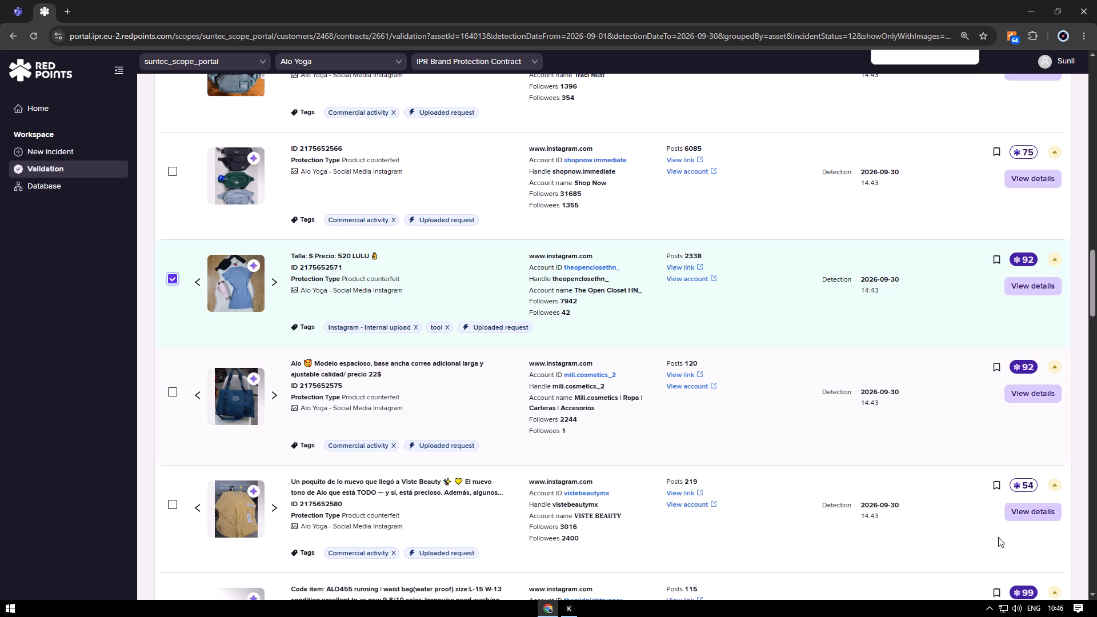
click(1026, 584)
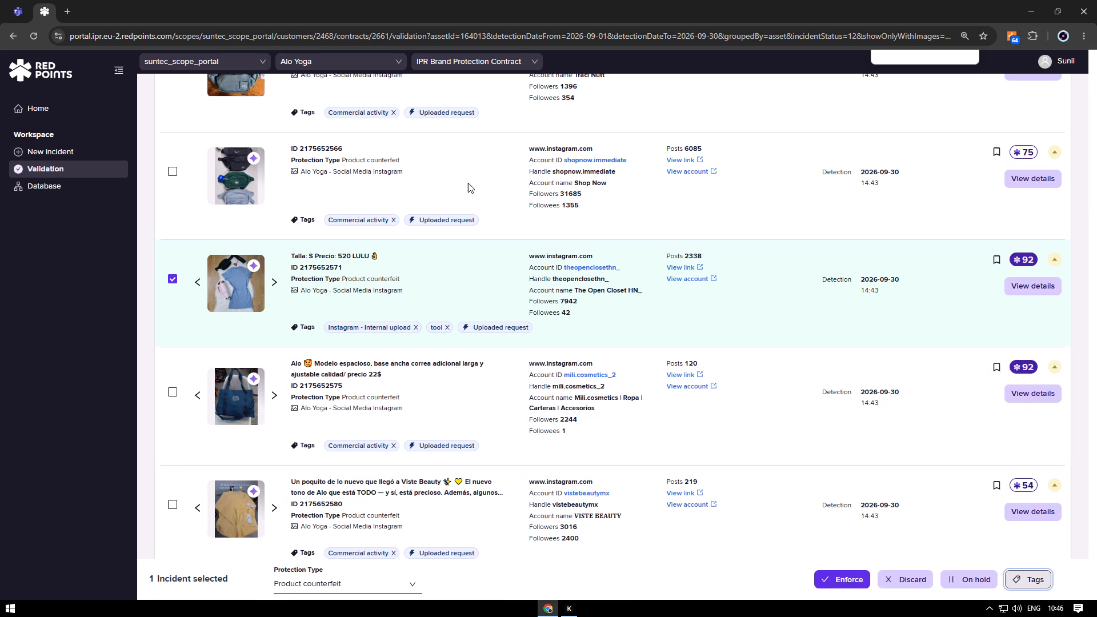
click(442, 181)
click(411, 197)
click(422, 215)
click(431, 154)
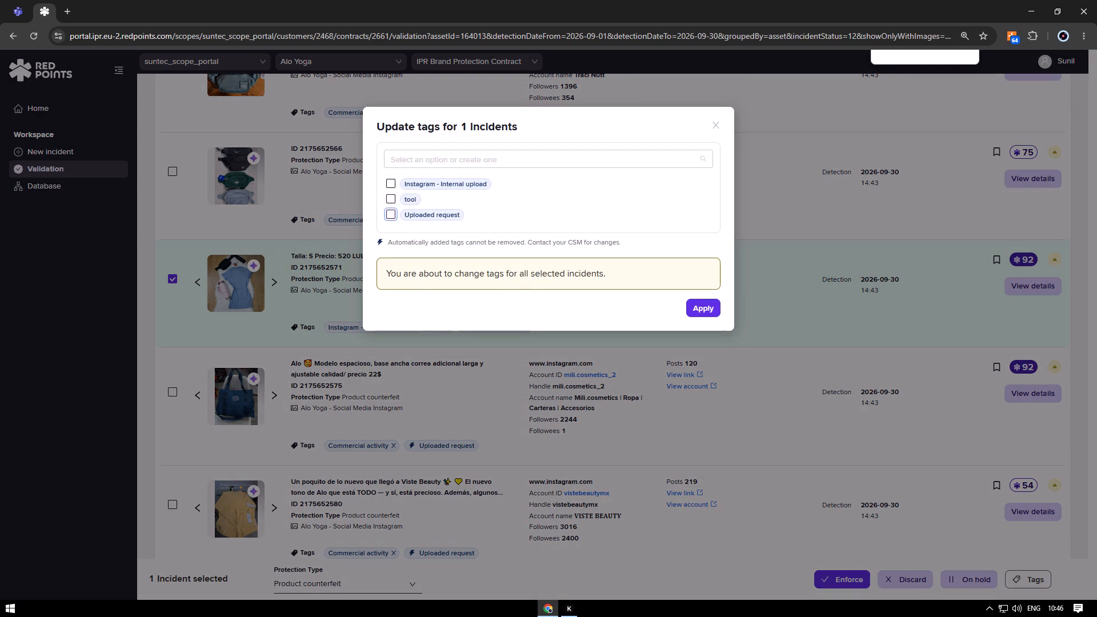
text(unrel)
key(Up)
key(Up)
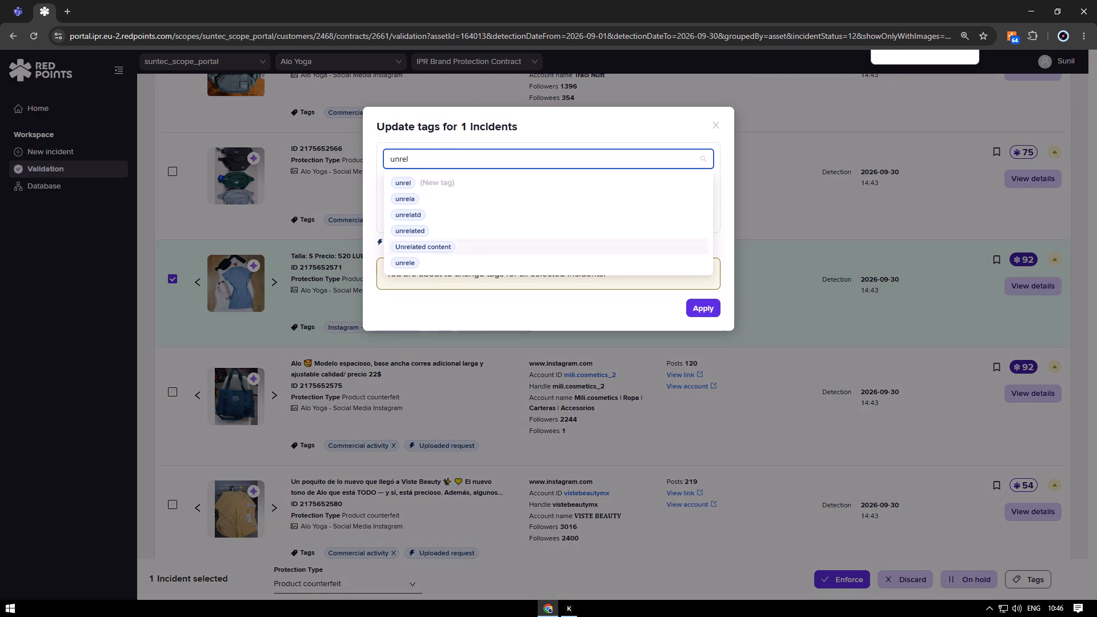
key(Return)
click(719, 323)
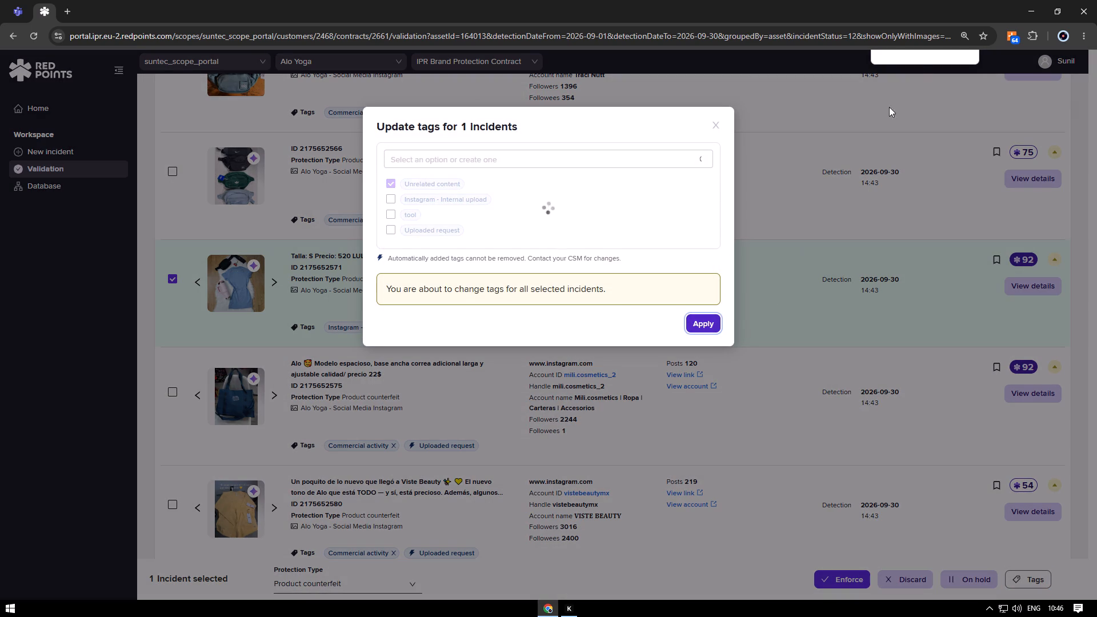
Add the newly tagged incident to the browser's click counter, bringing it to 65.
click(1004, 35)
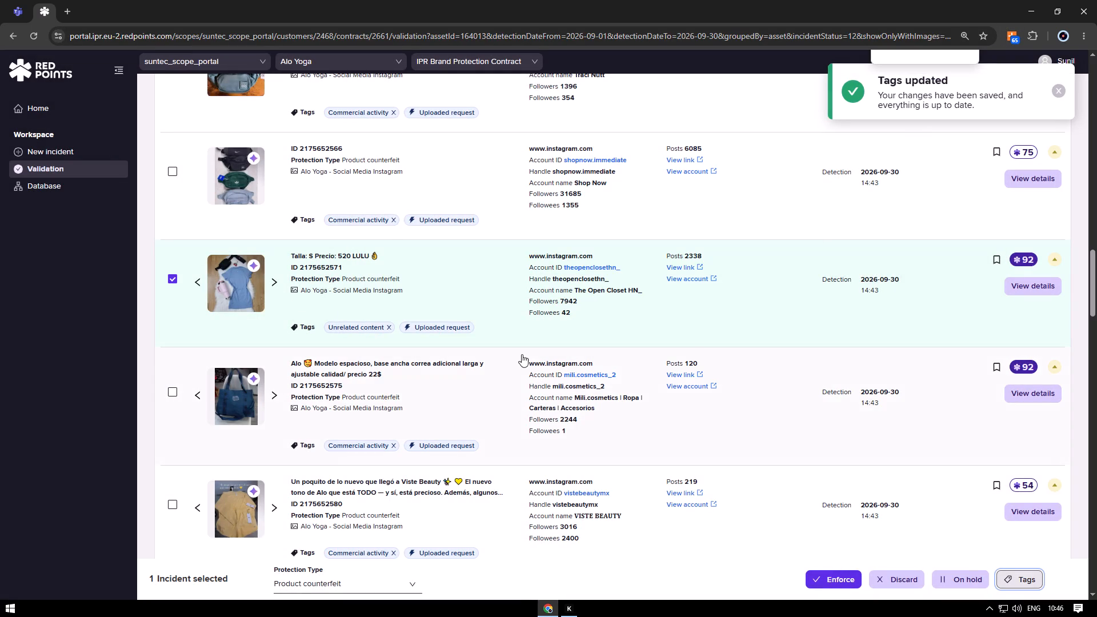
click(171, 277)
Check the remaining second-page incidents' tags and go back to page 1 of the Alo Yoga Instagram incident list.
middle_click(727, 410)
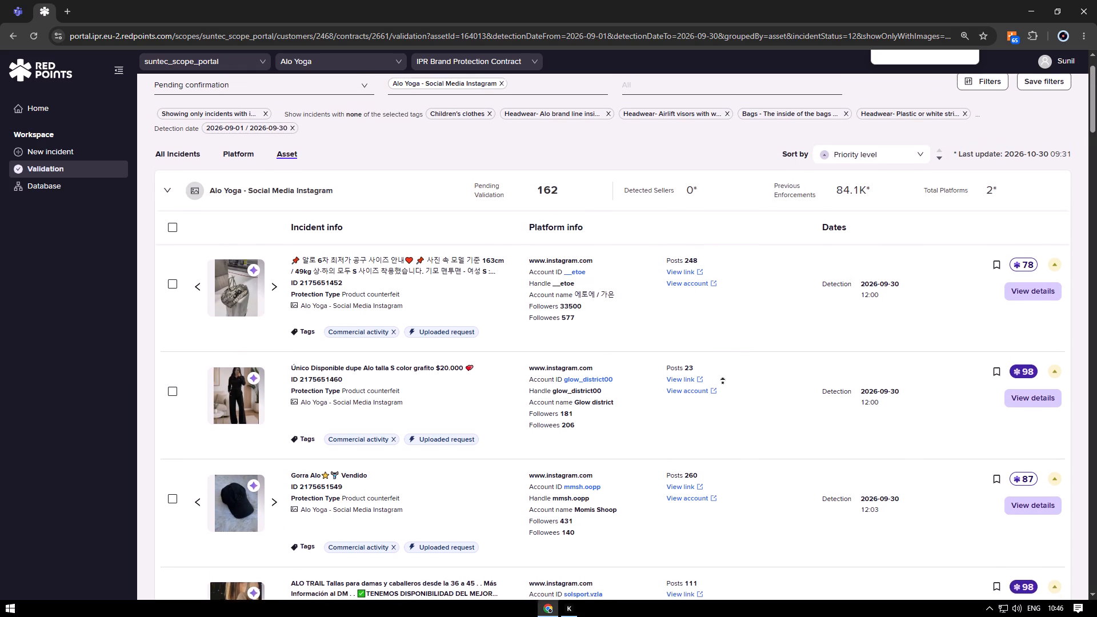
key(space)
middle_click(730, 170)
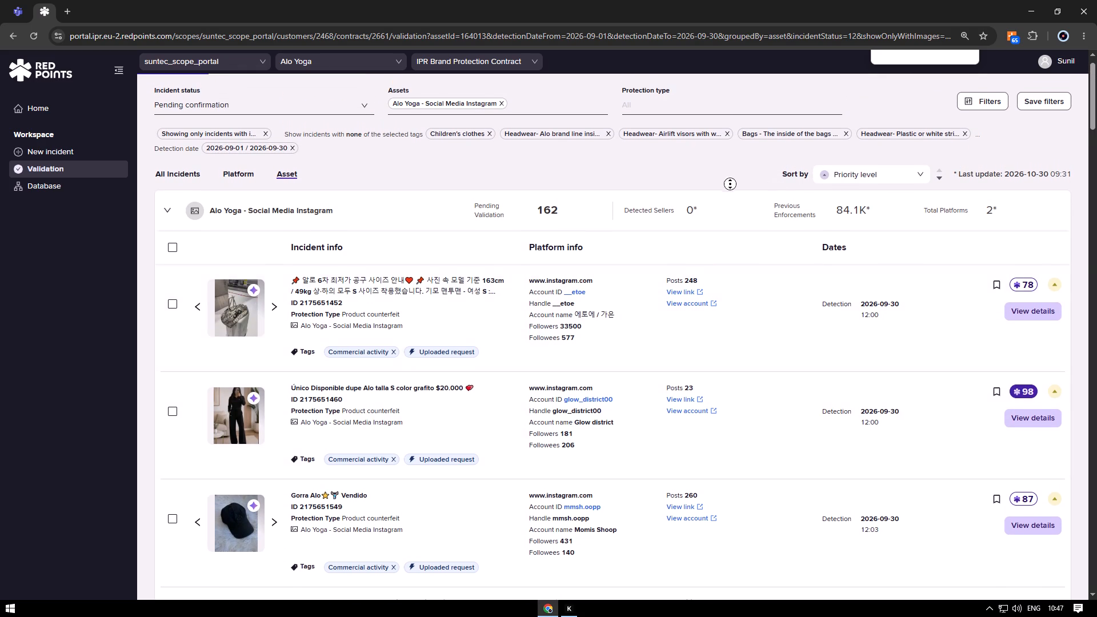
click(803, 448)
click(948, 533)
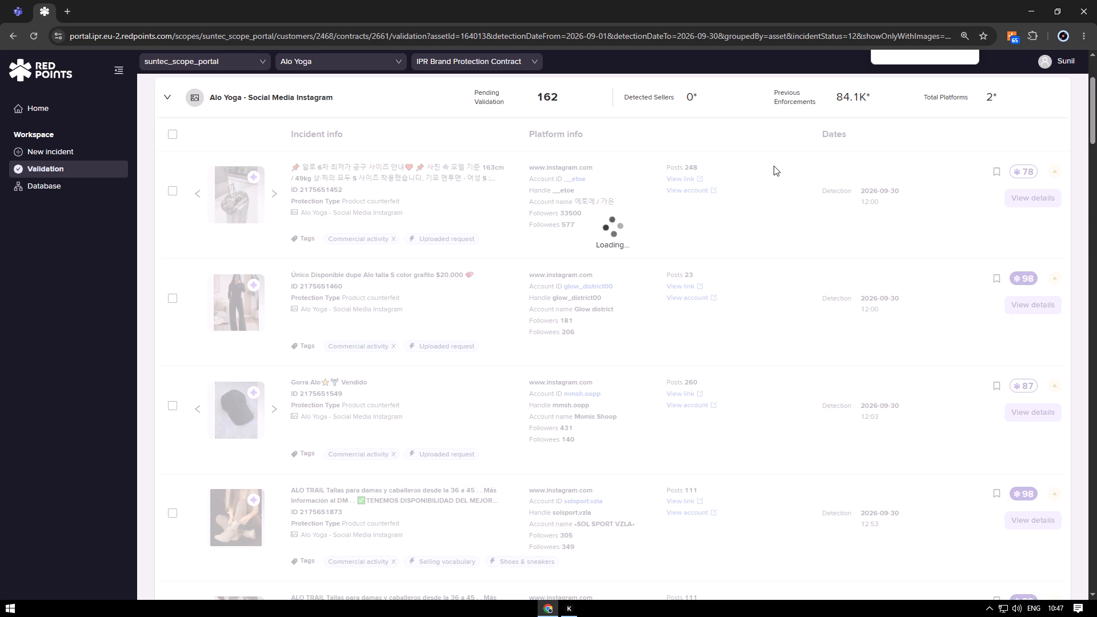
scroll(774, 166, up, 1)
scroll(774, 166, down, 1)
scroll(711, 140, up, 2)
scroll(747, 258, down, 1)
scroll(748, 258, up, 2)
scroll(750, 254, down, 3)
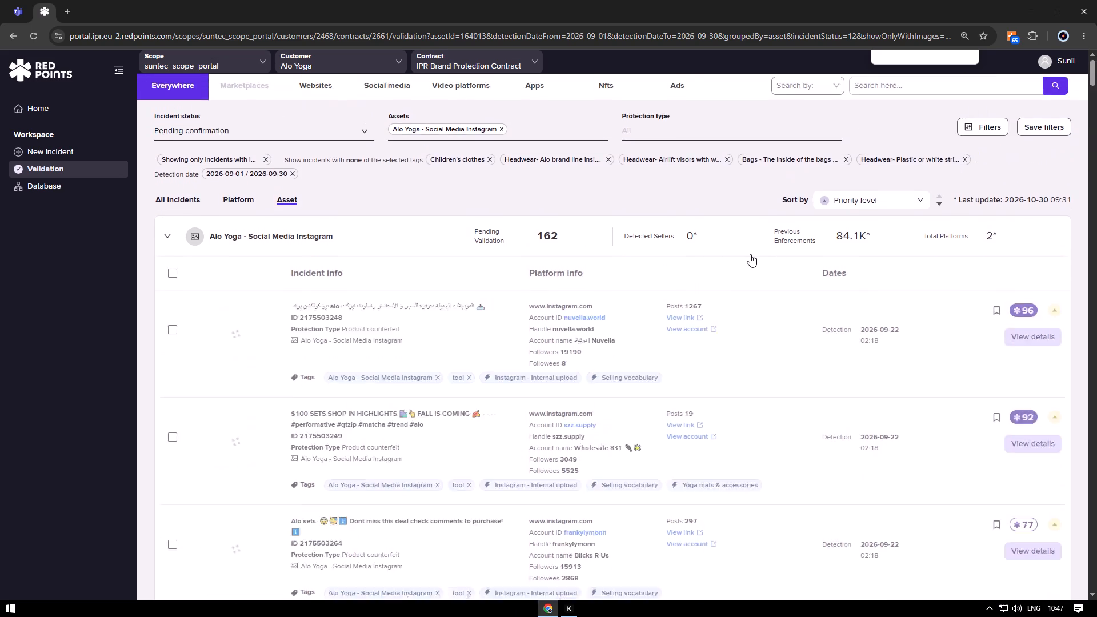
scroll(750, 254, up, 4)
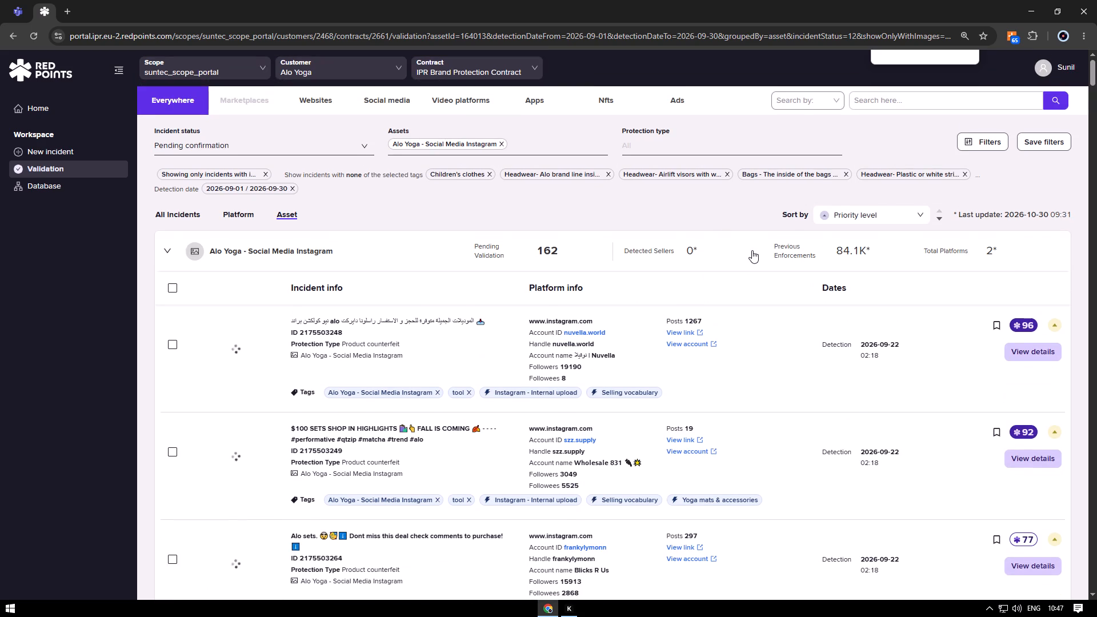
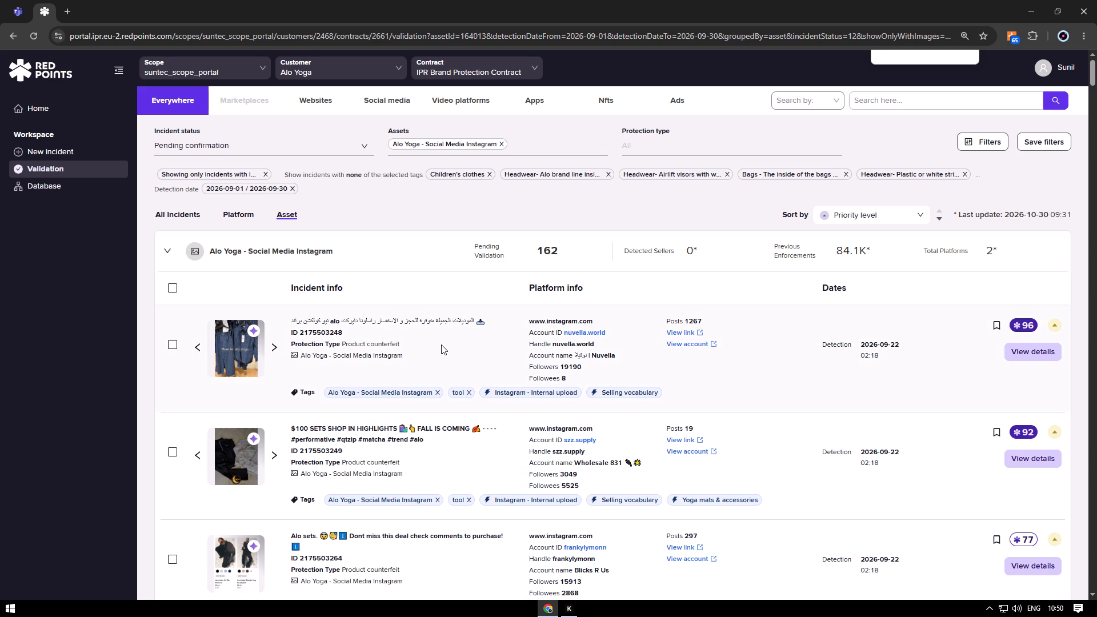
middle_click(675, 202)
click(686, 404)
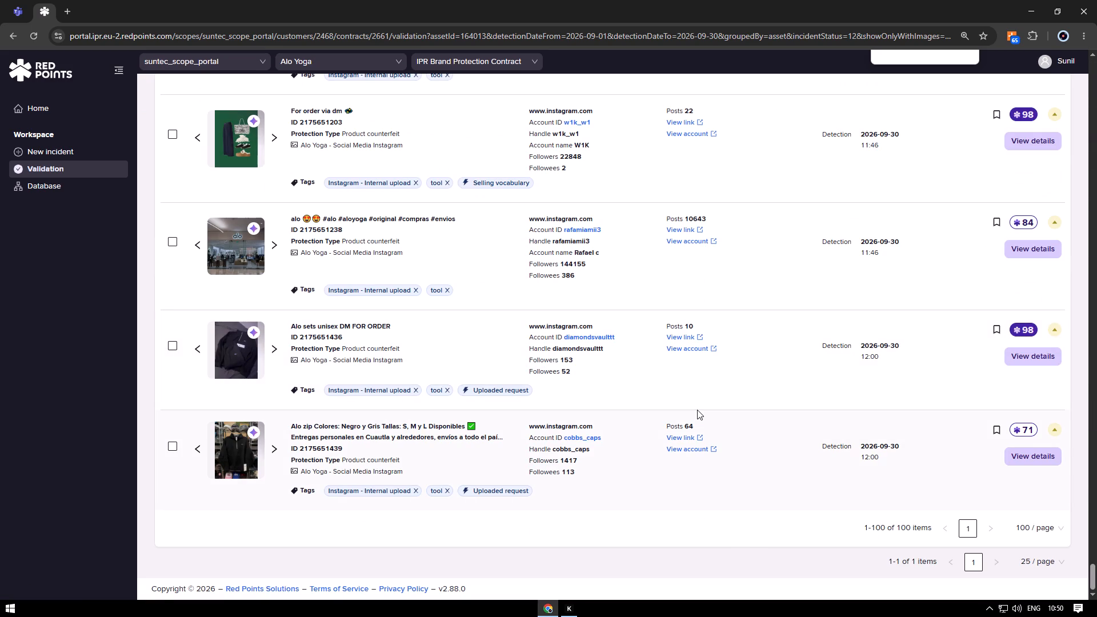
middle_click(681, 424)
middle_click(634, 406)
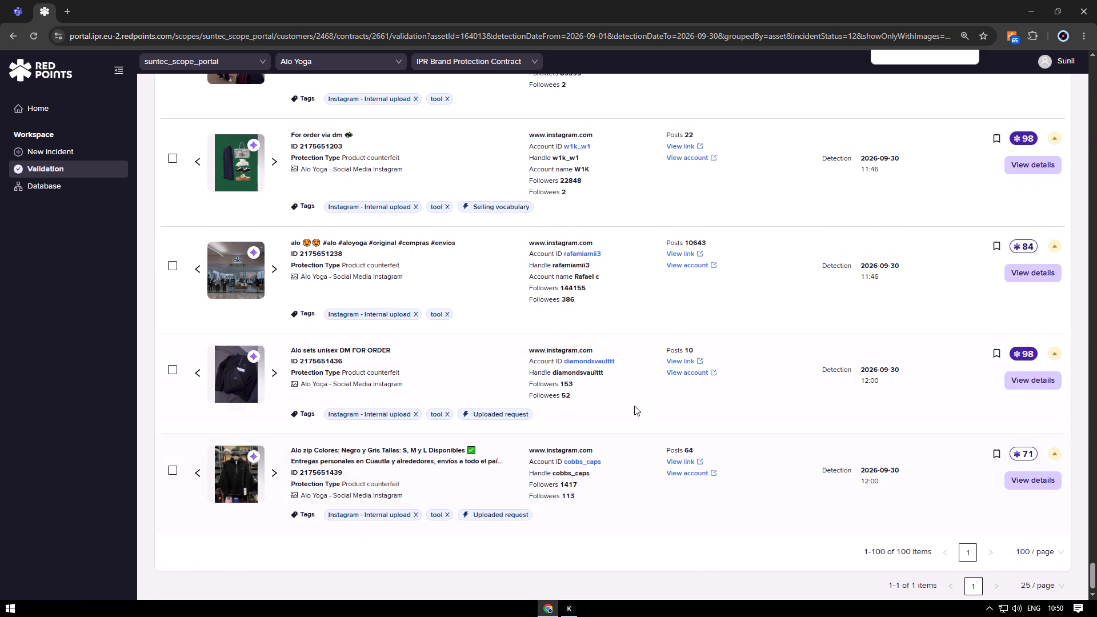
click(175, 470)
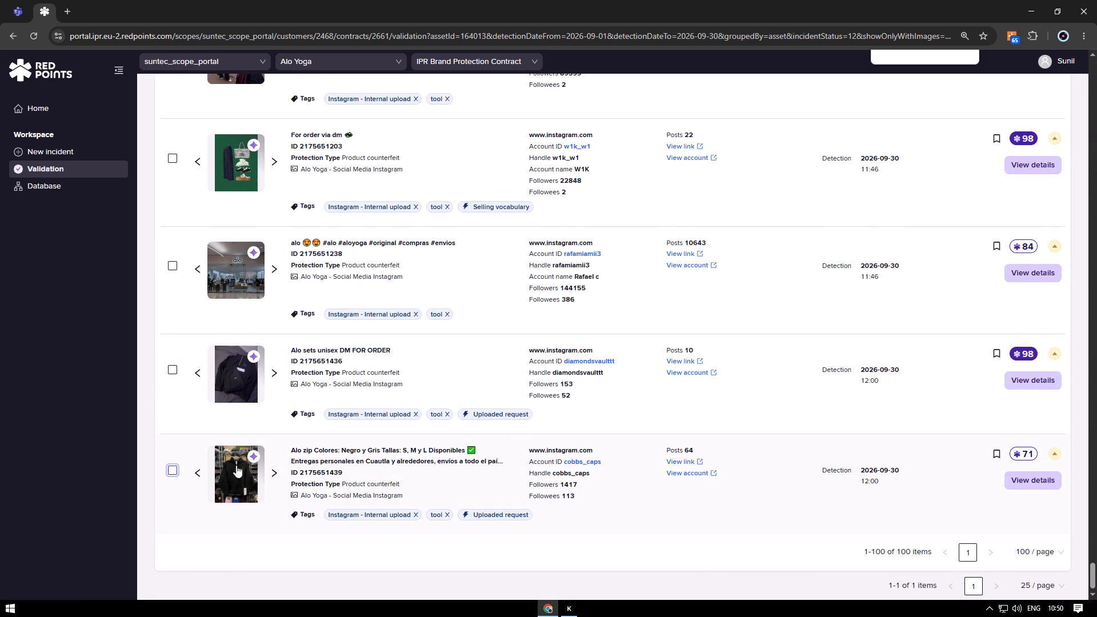
click(236, 465)
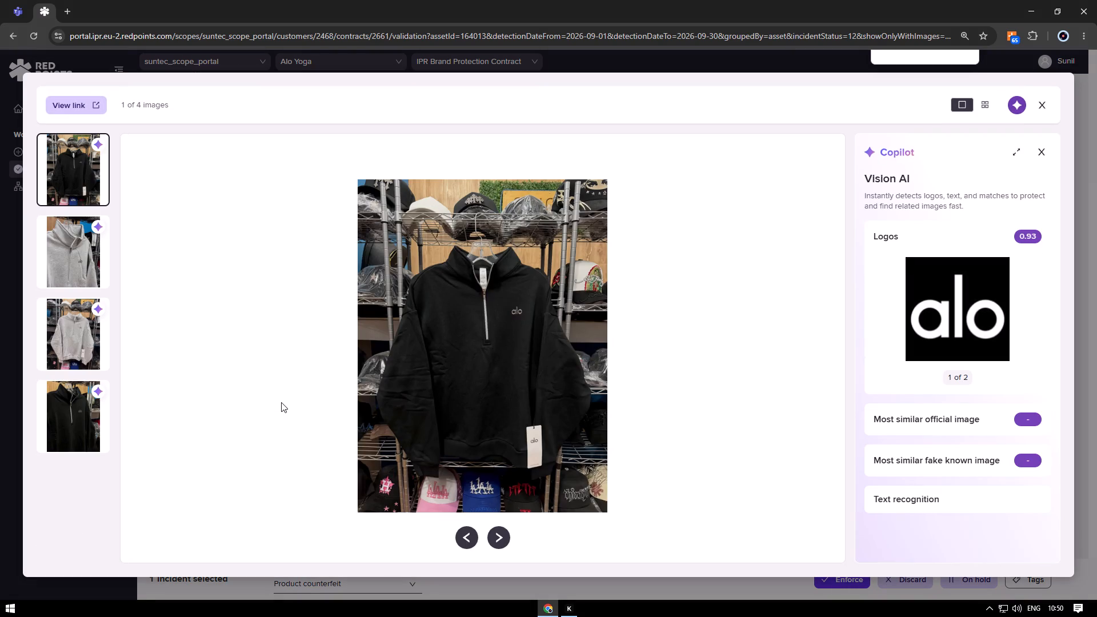
key(Escape)
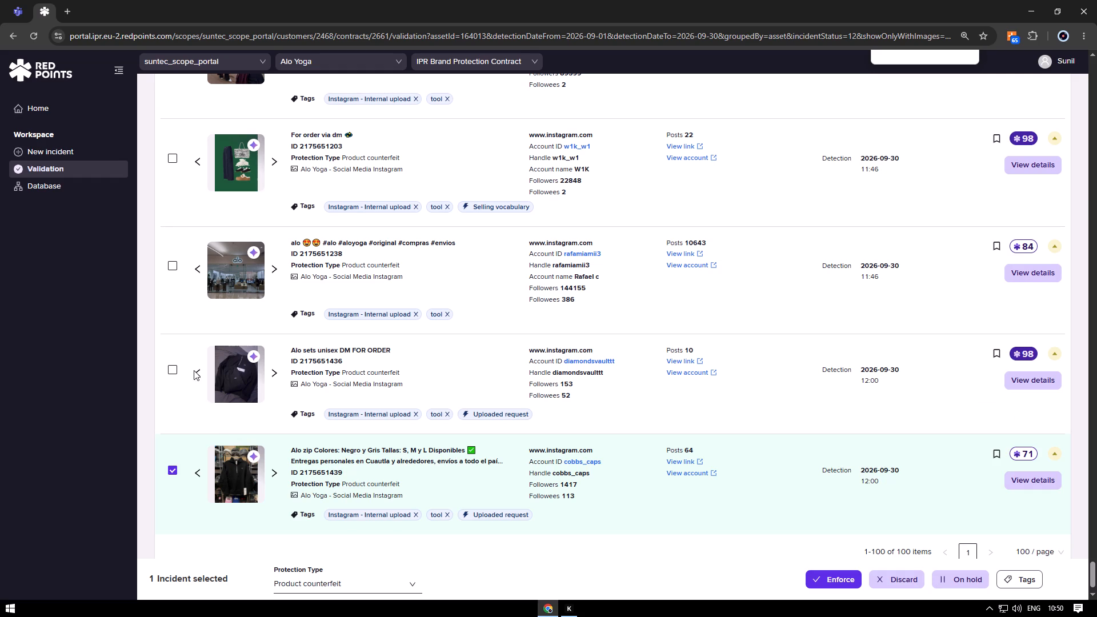
click(172, 371)
click(1014, 581)
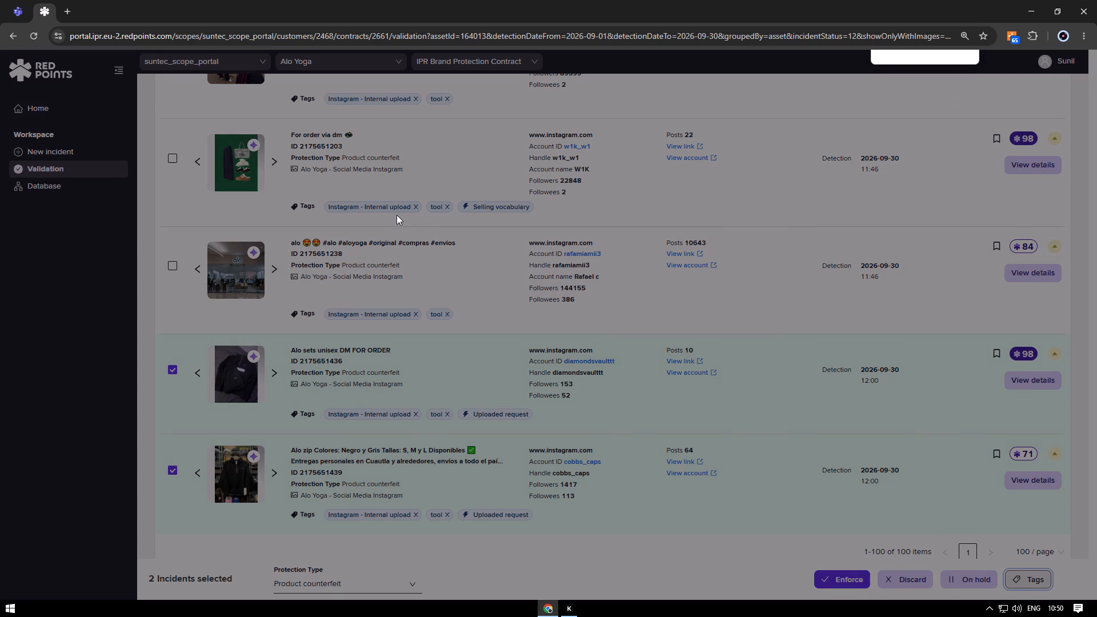
click(417, 211)
click(410, 196)
click(415, 182)
click(420, 159)
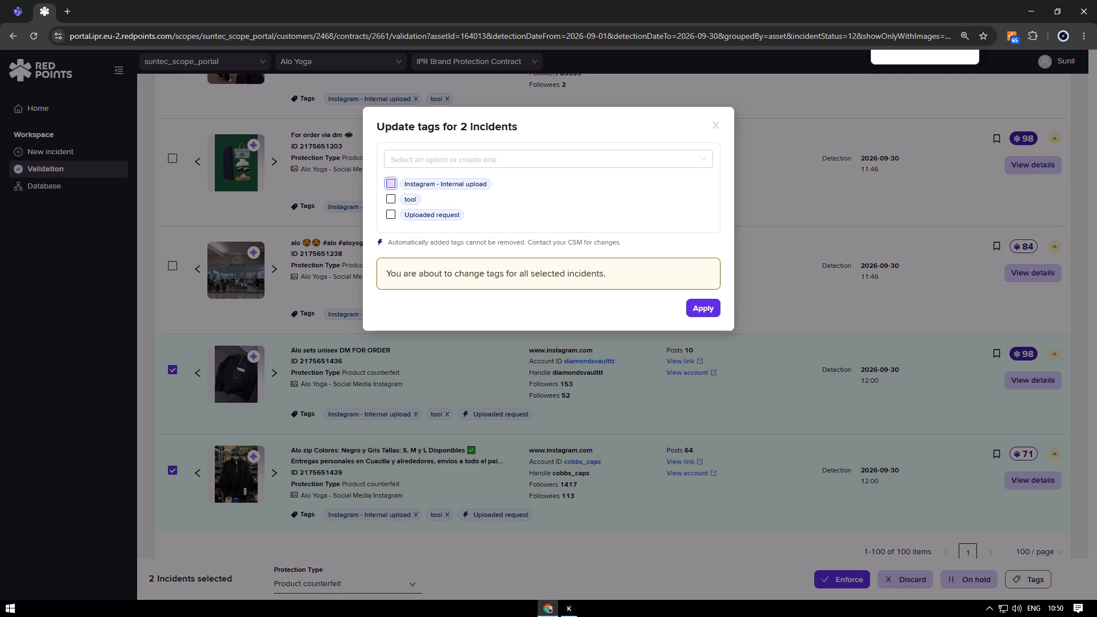
text(comm)
key(Up)
key(Up)
key(Up)
key(Return)
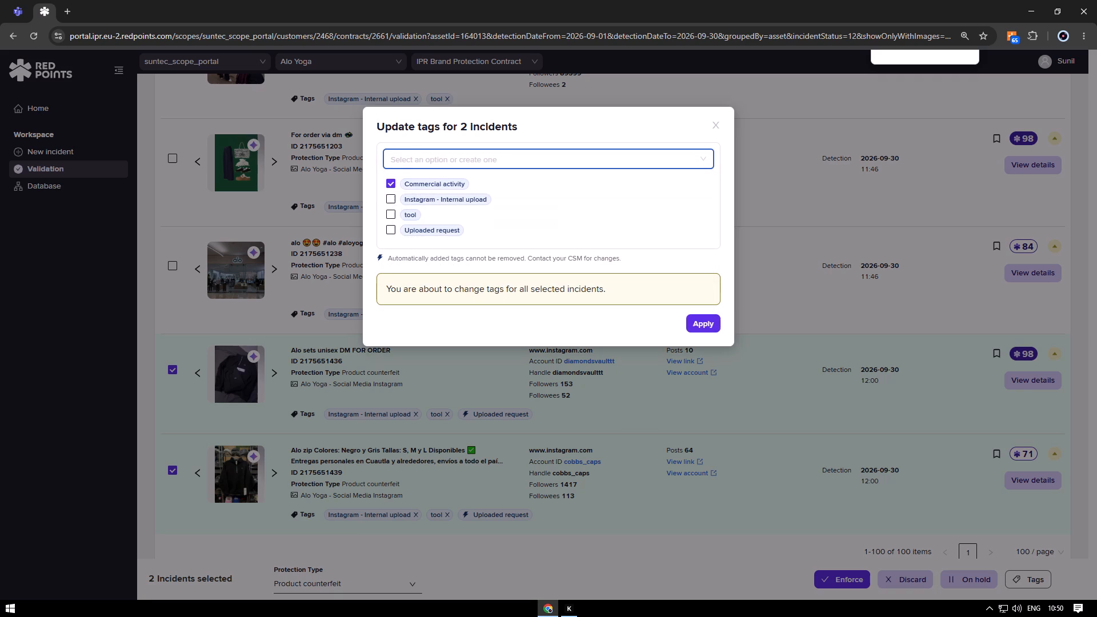
click(702, 316)
Add the two newly tagged incidents to the browser's click counter, bringing it to 67.
click(1014, 37)
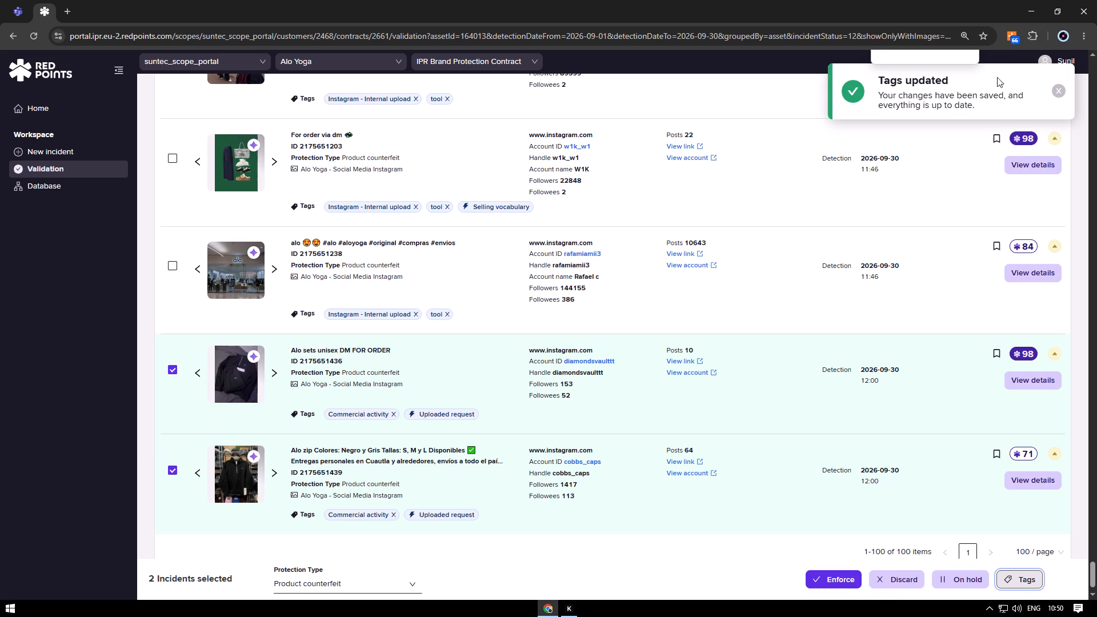
click(1018, 30)
click(173, 468)
click(173, 366)
click(172, 262)
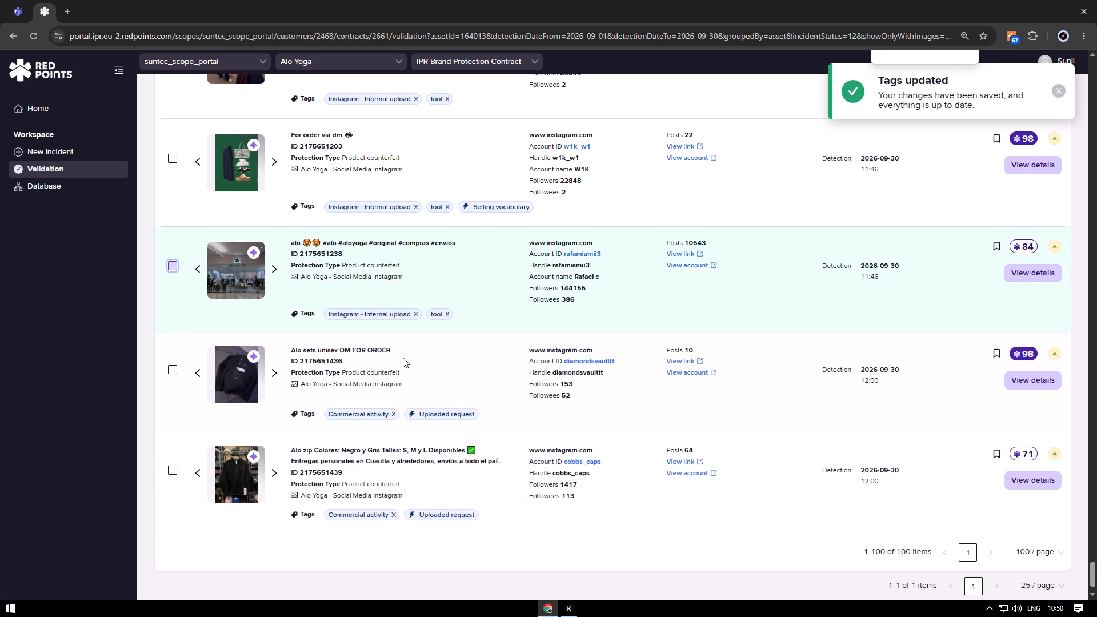
click(241, 175)
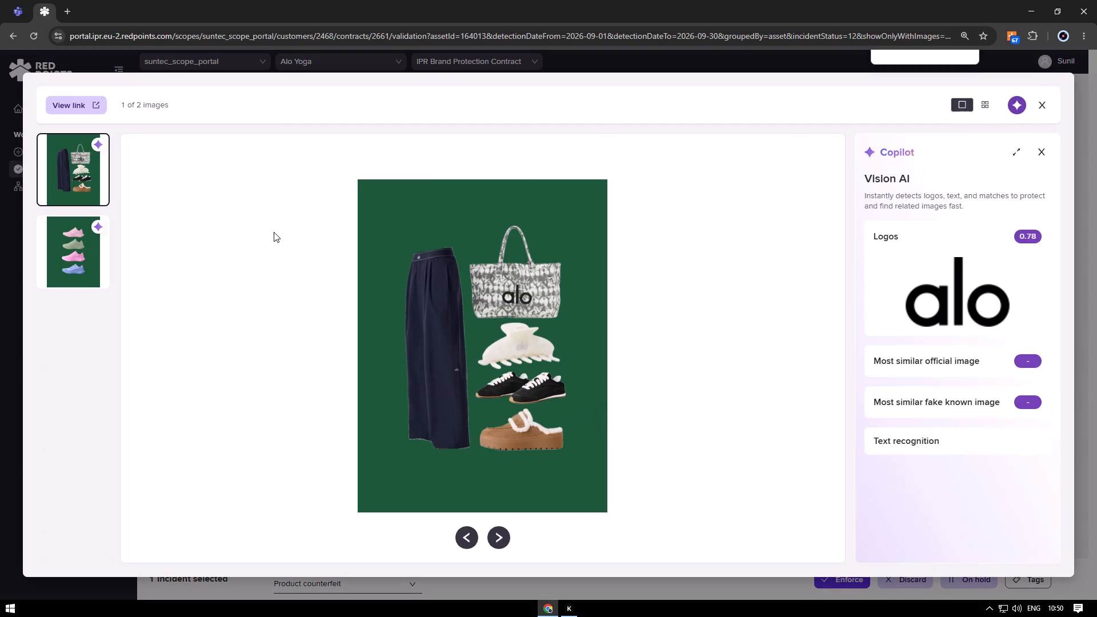
click(113, 255)
click(97, 253)
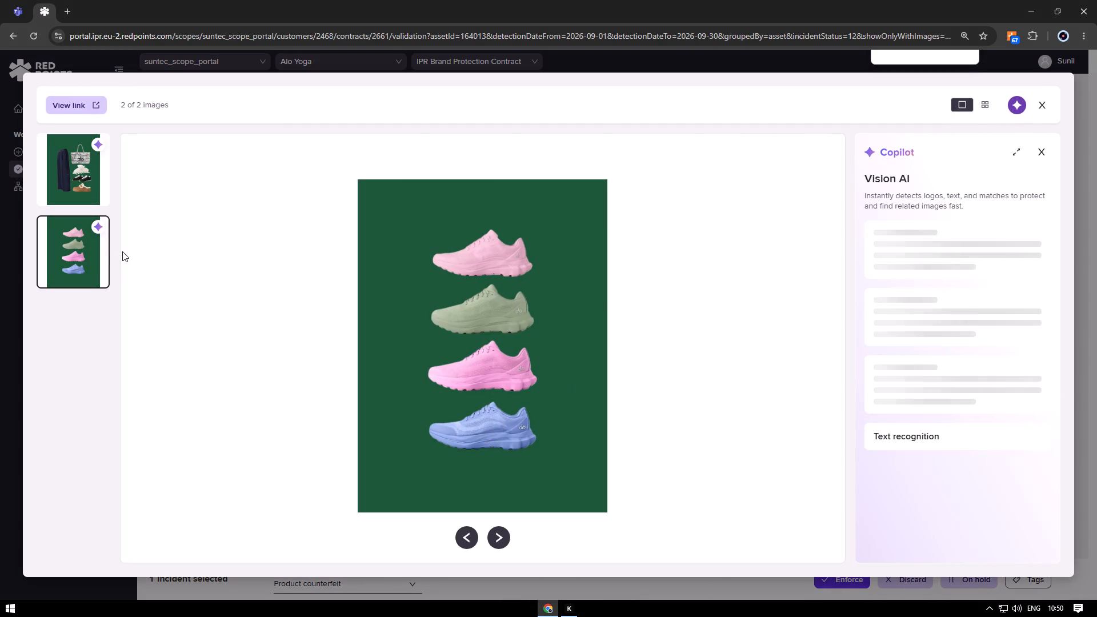
key(Escape)
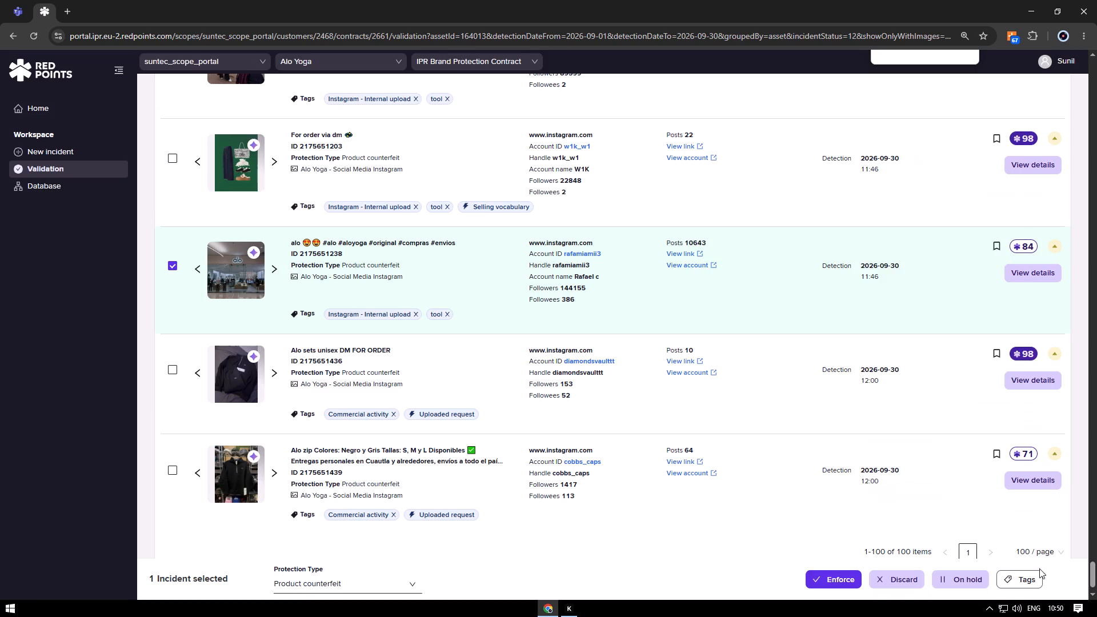
click(1036, 579)
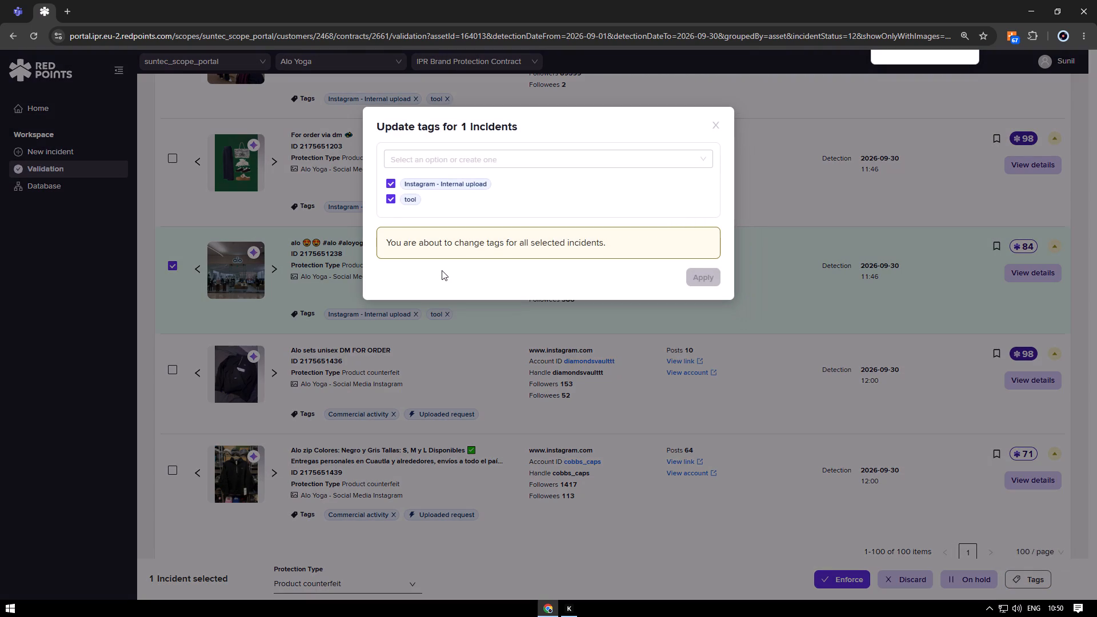
click(408, 201)
click(413, 179)
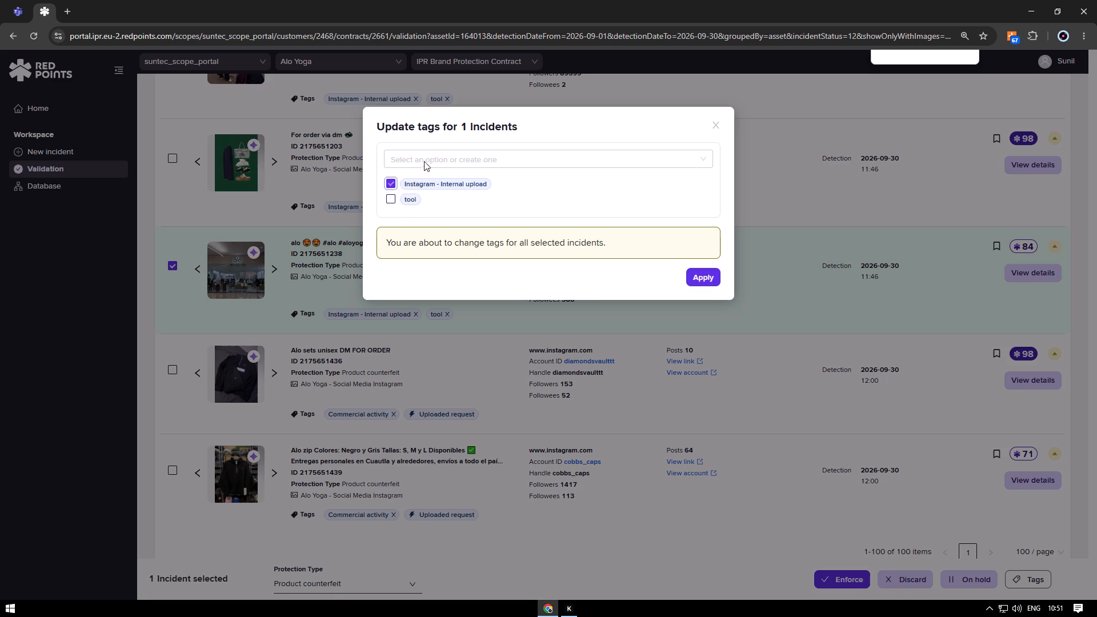
click(424, 161)
text(unrel)
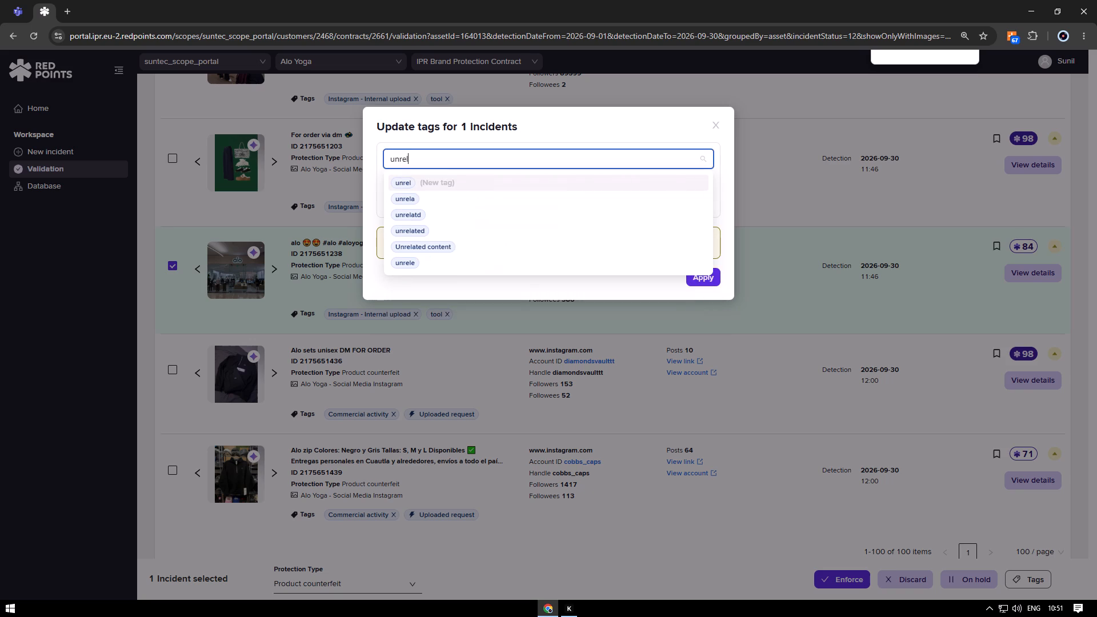
key(Up)
key(Up)
key(Return)
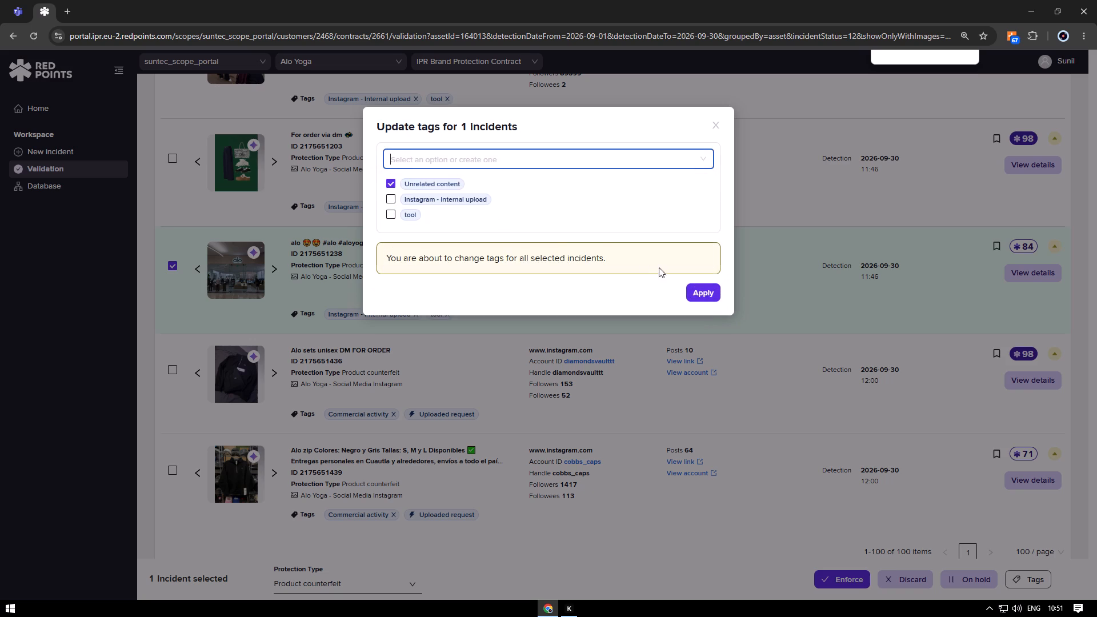
click(693, 296)
click(1016, 36)
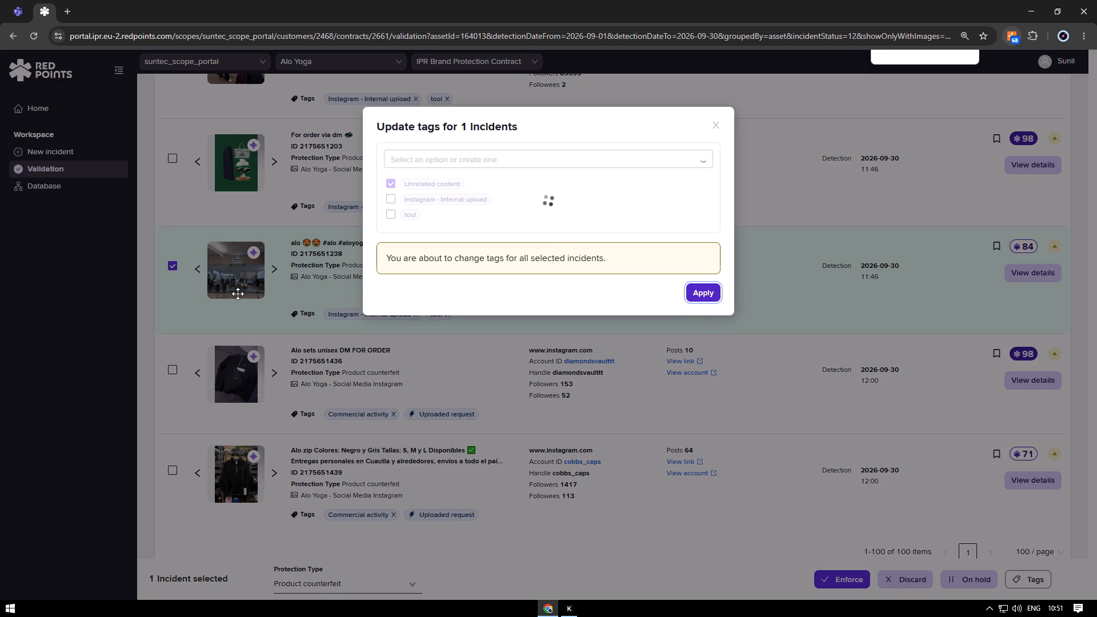
click(173, 268)
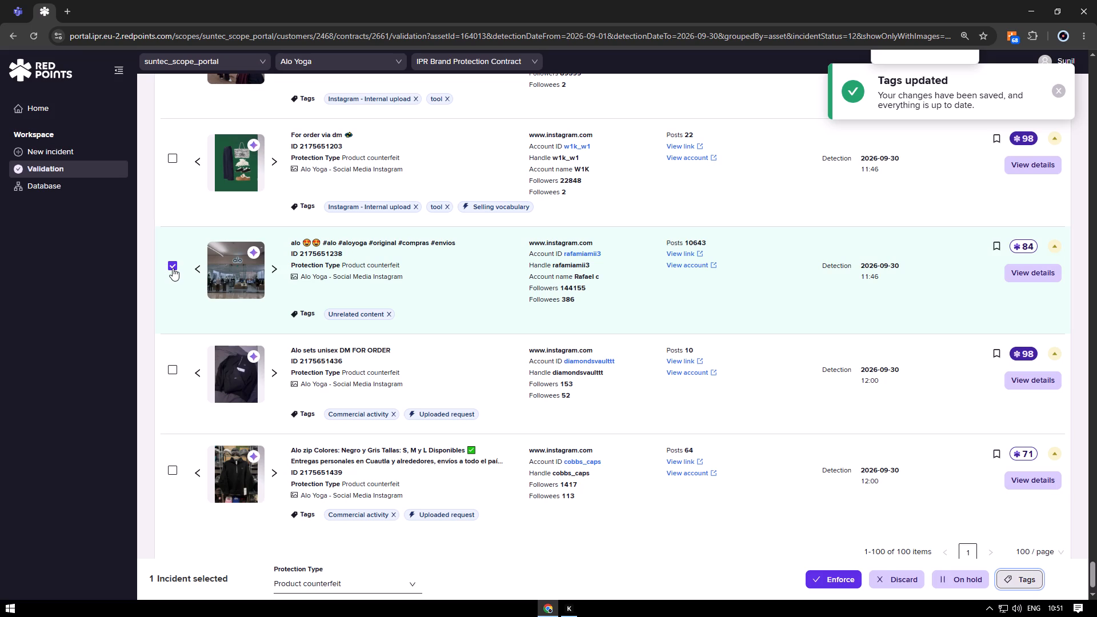
click(173, 268)
scroll(214, 293, up, 1)
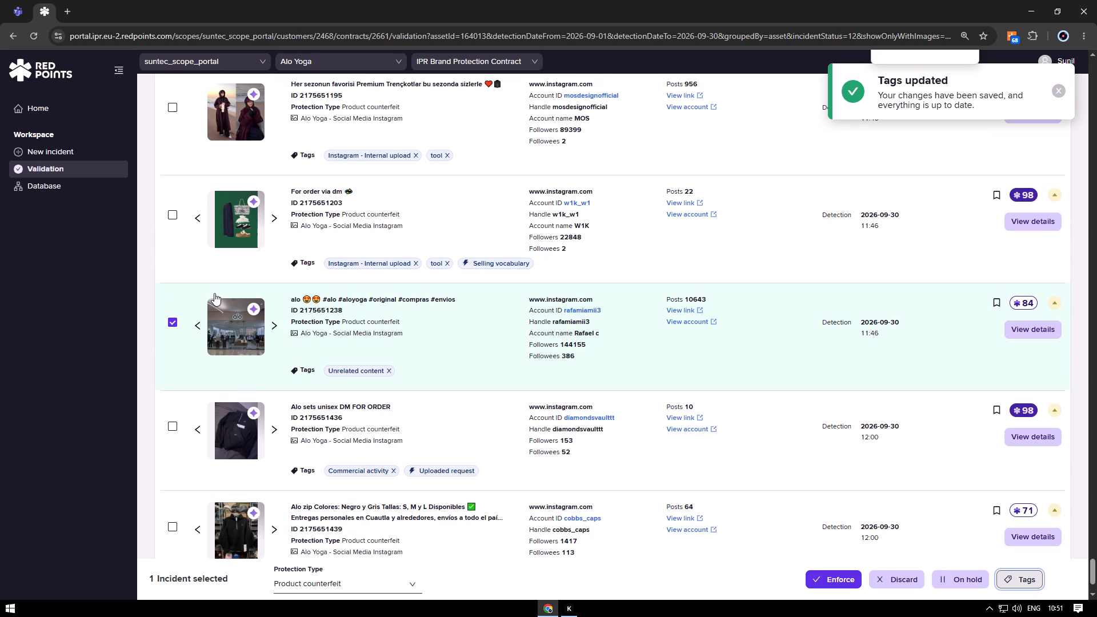
click(174, 320)
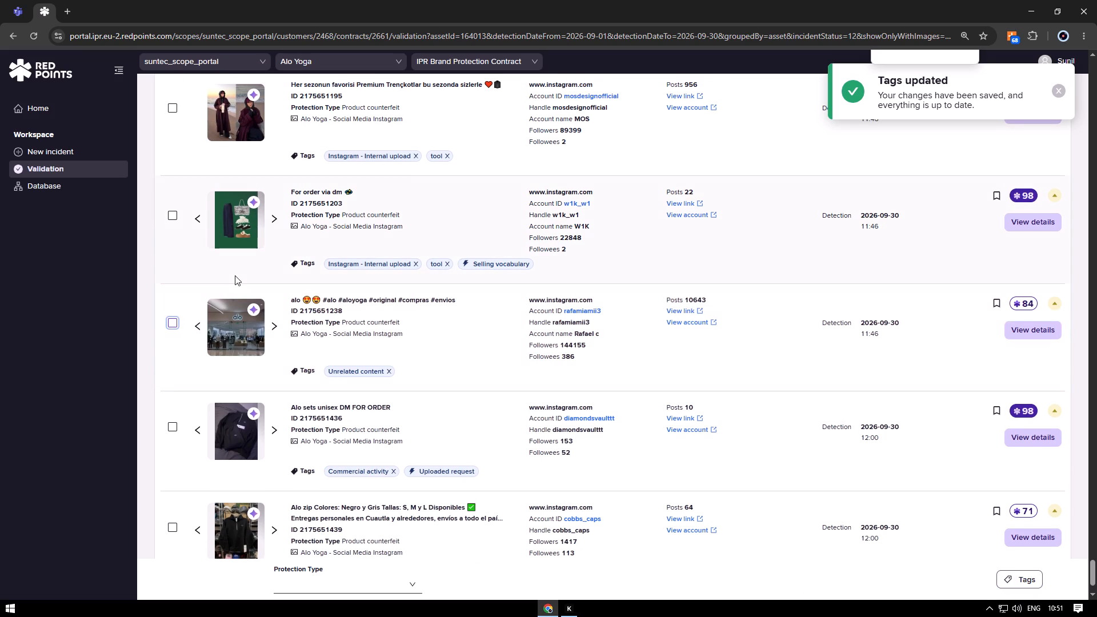
scroll(230, 259, up, 1)
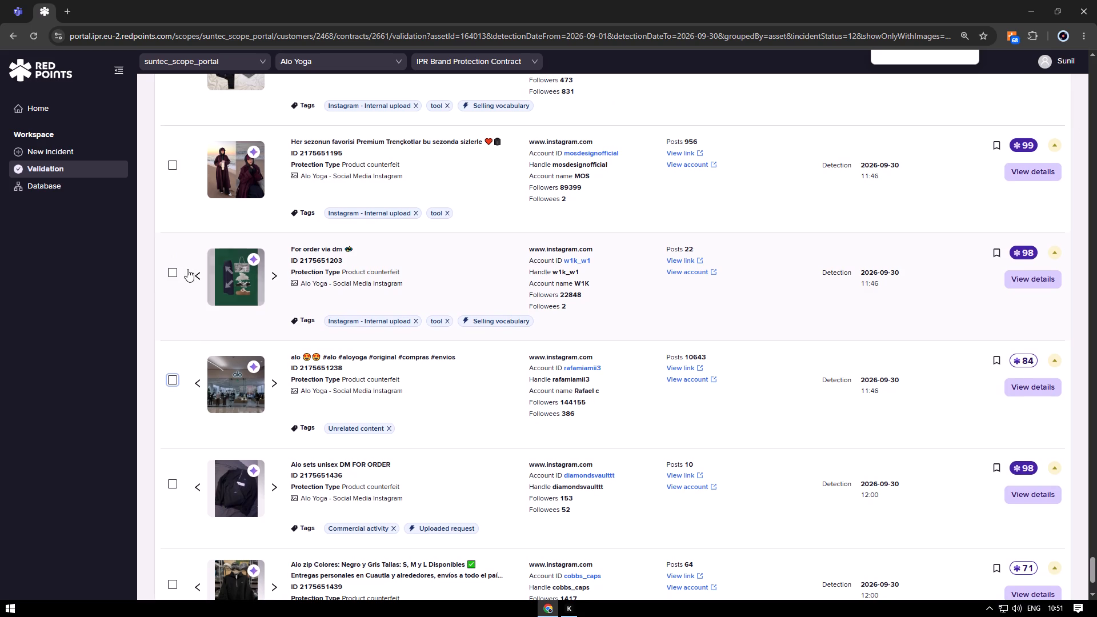
click(172, 270)
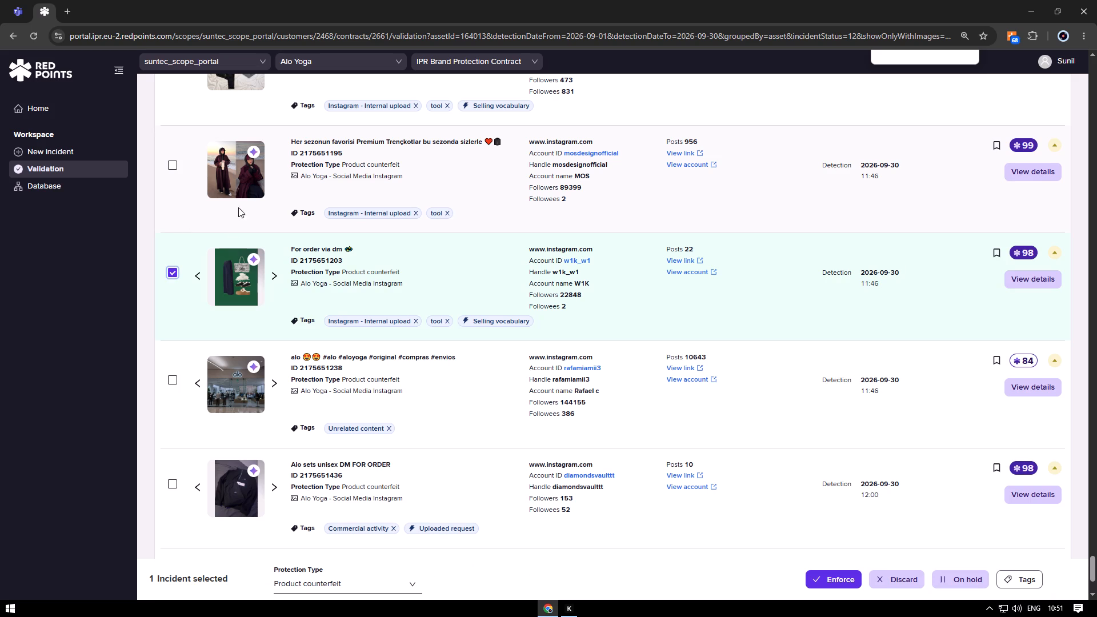
click(247, 186)
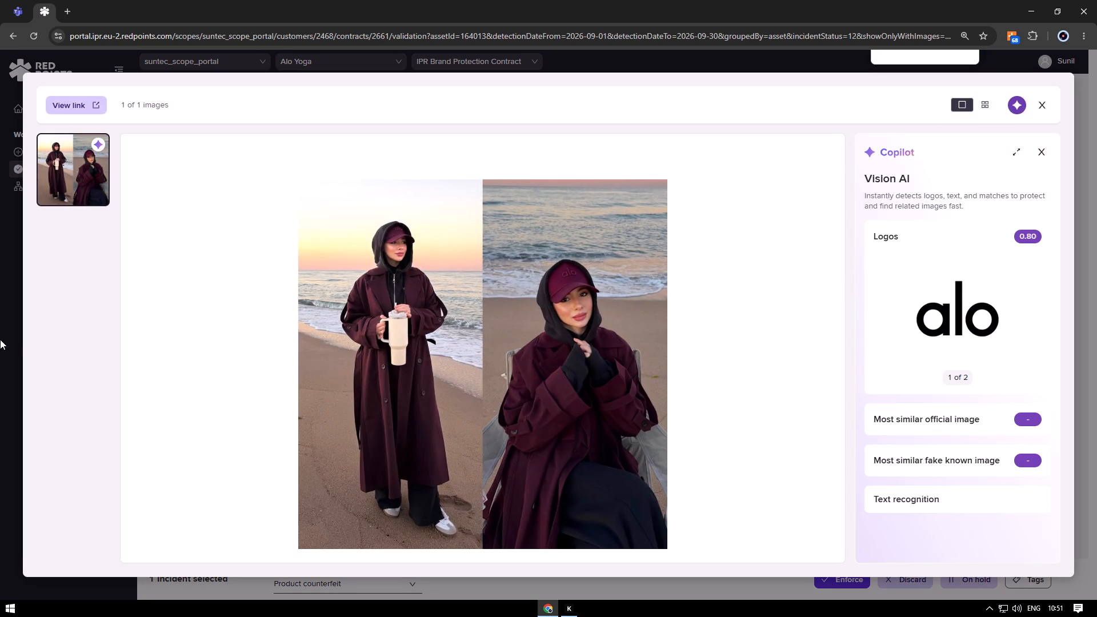
click(0, 339)
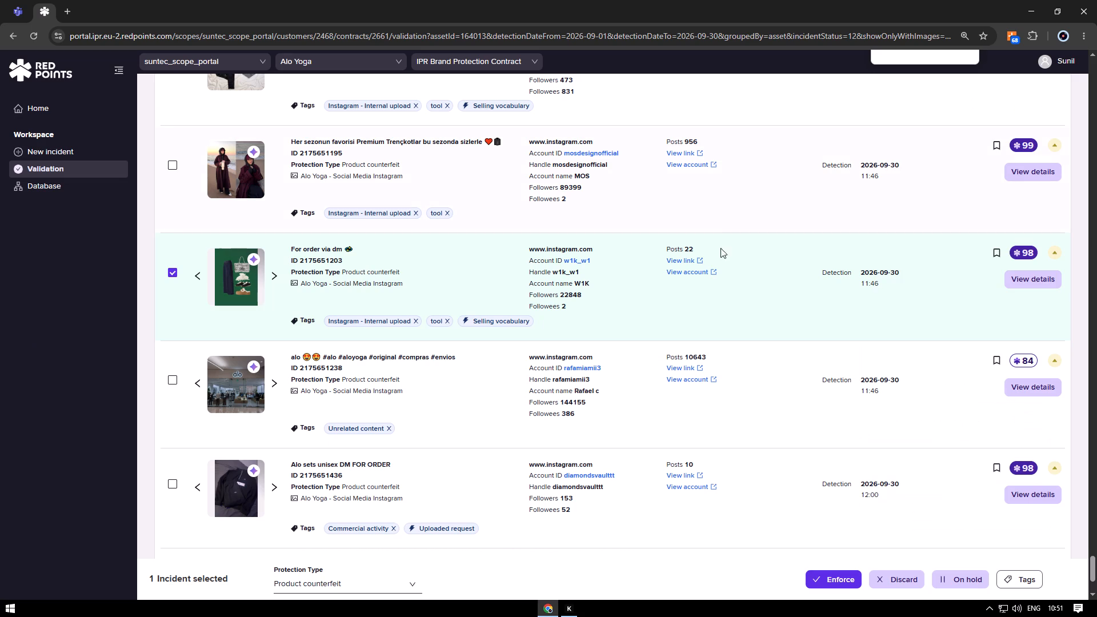
click(680, 259)
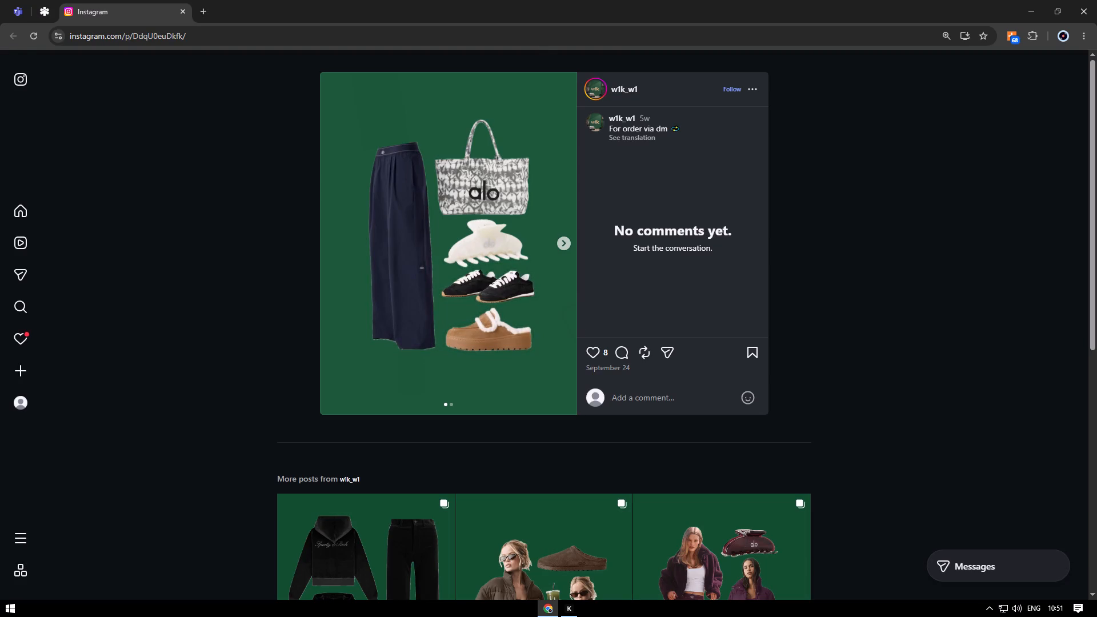
middle_click(141, 0)
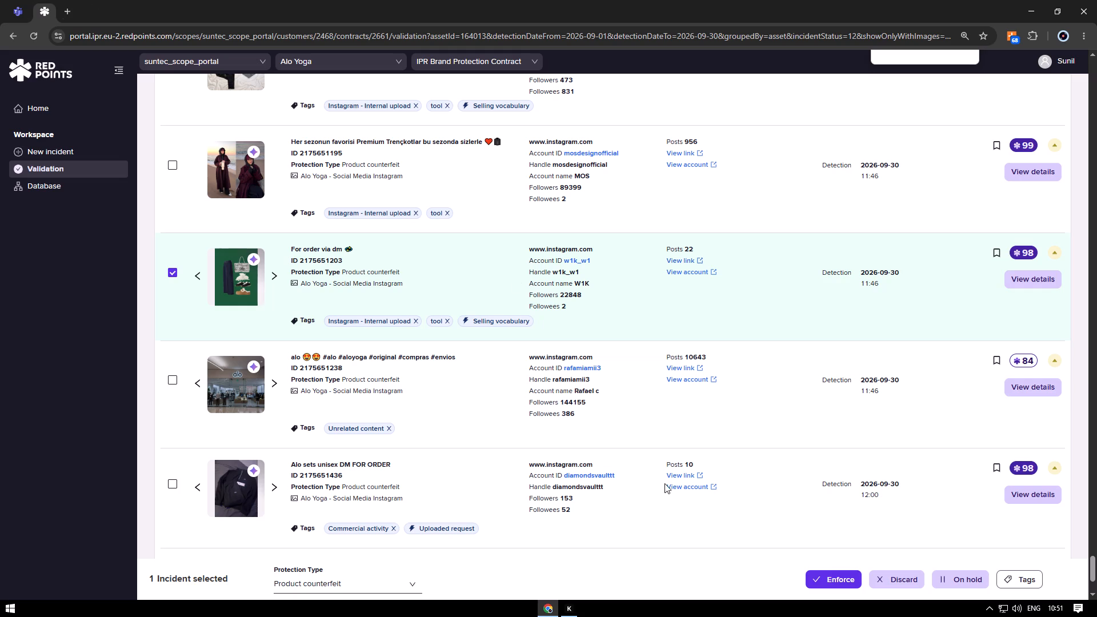
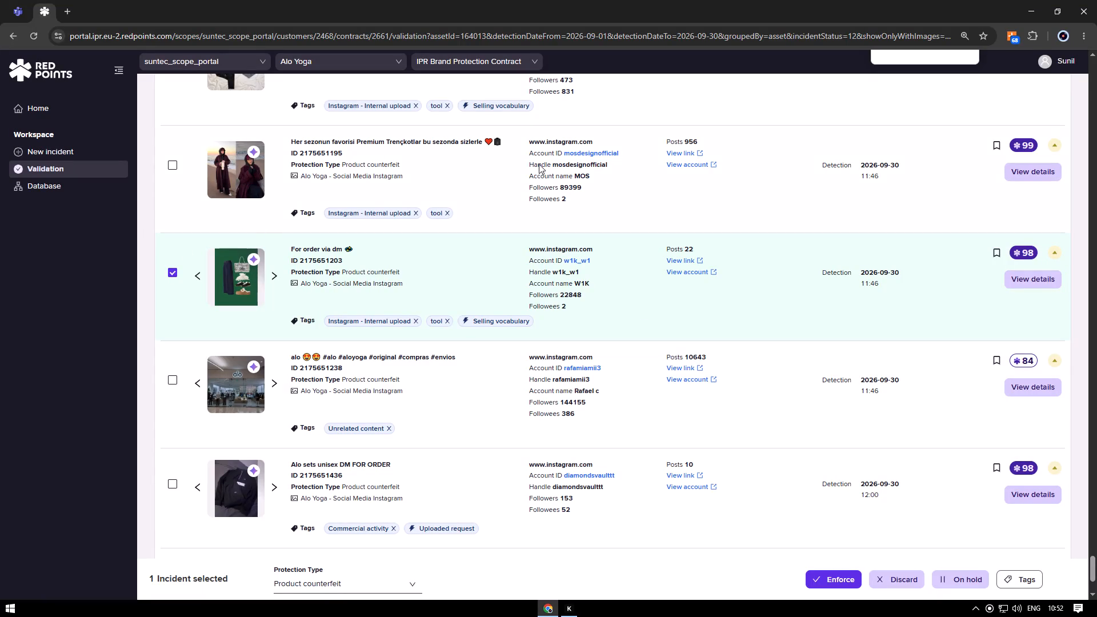
click(1037, 585)
click(1032, 576)
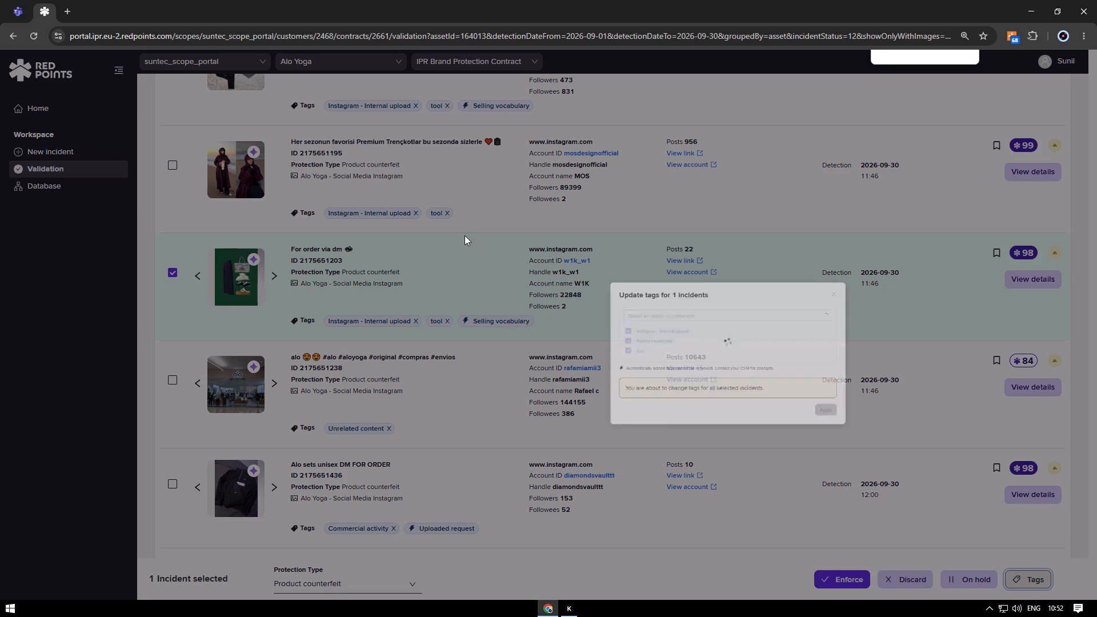
click(410, 214)
click(413, 194)
click(419, 178)
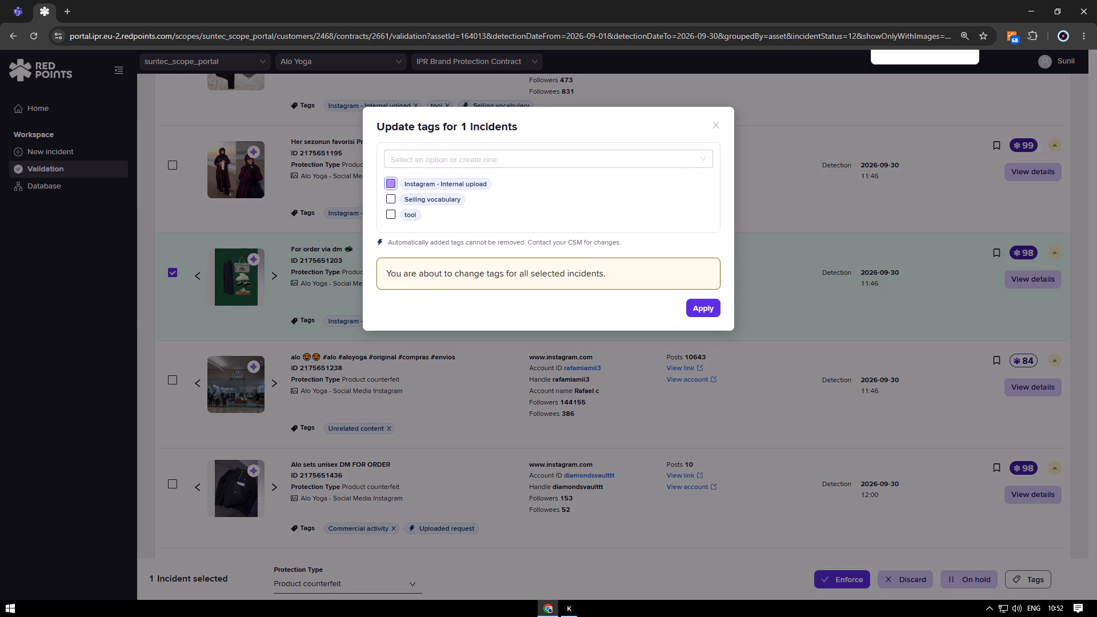
click(433, 154)
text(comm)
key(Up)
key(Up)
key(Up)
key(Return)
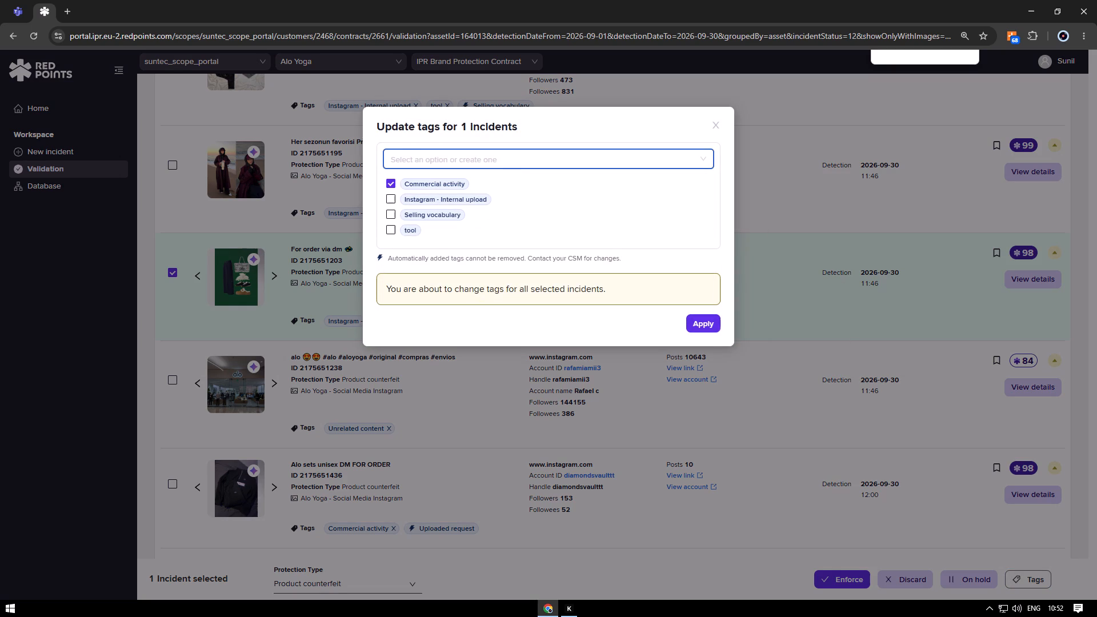
click(707, 324)
Add the newly tagged incident to the browser's click counter.
click(1010, 43)
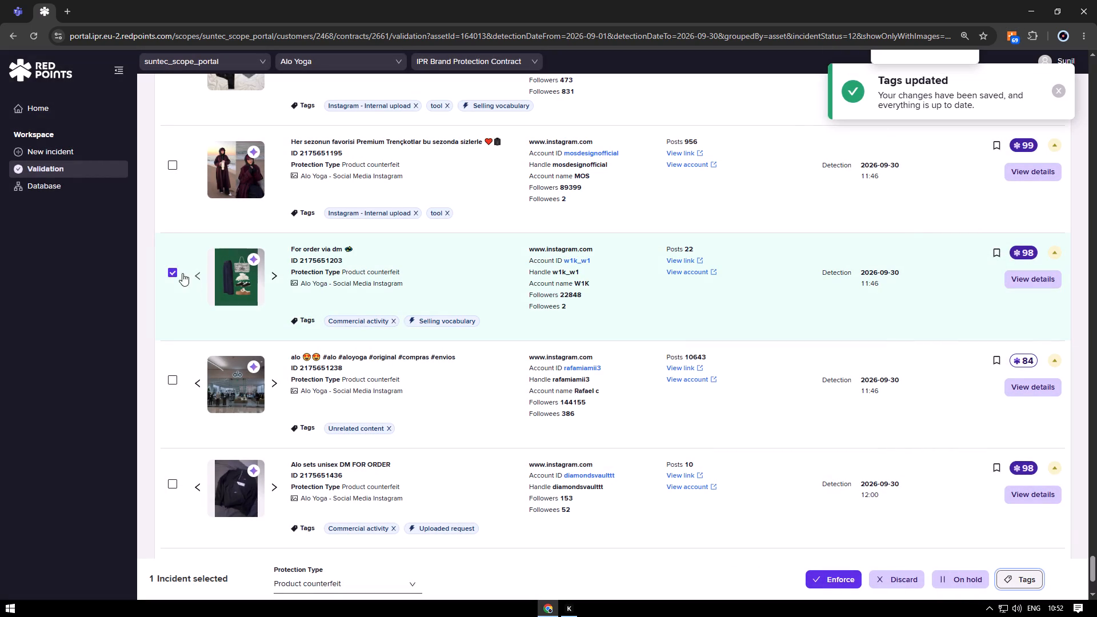
click(175, 270)
scroll(194, 305, up, 2)
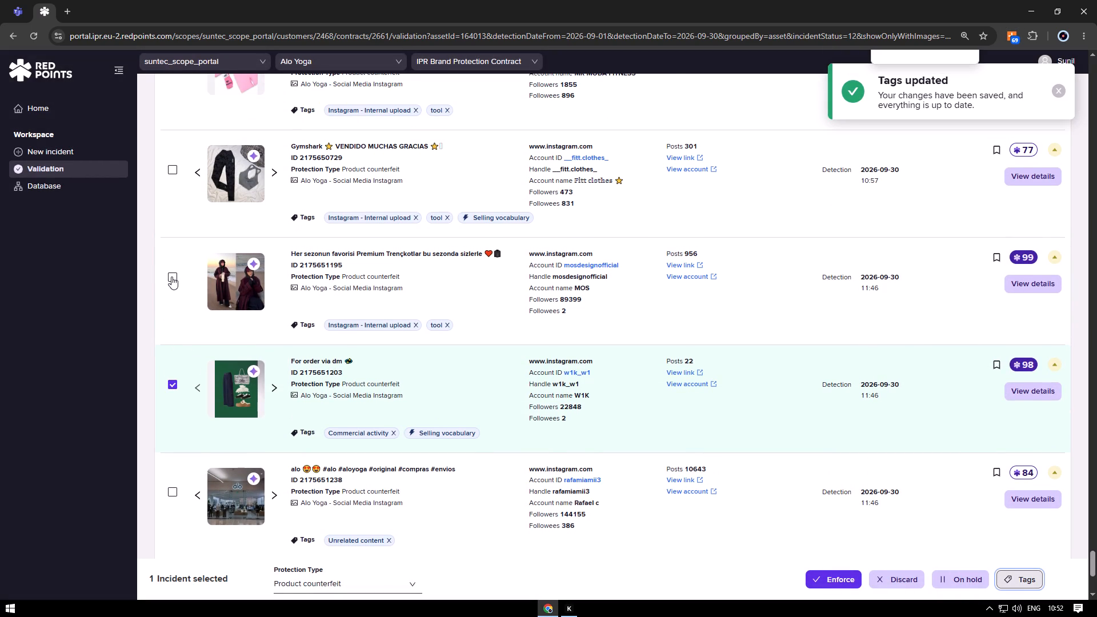
Select the mosdesignofficial, __fitt.clothes_ and mrmodaafitness incidents, checking the images of the mrmodaafitness and __fitt.clothes_ ones.
click(172, 277)
scroll(167, 299, up, 1)
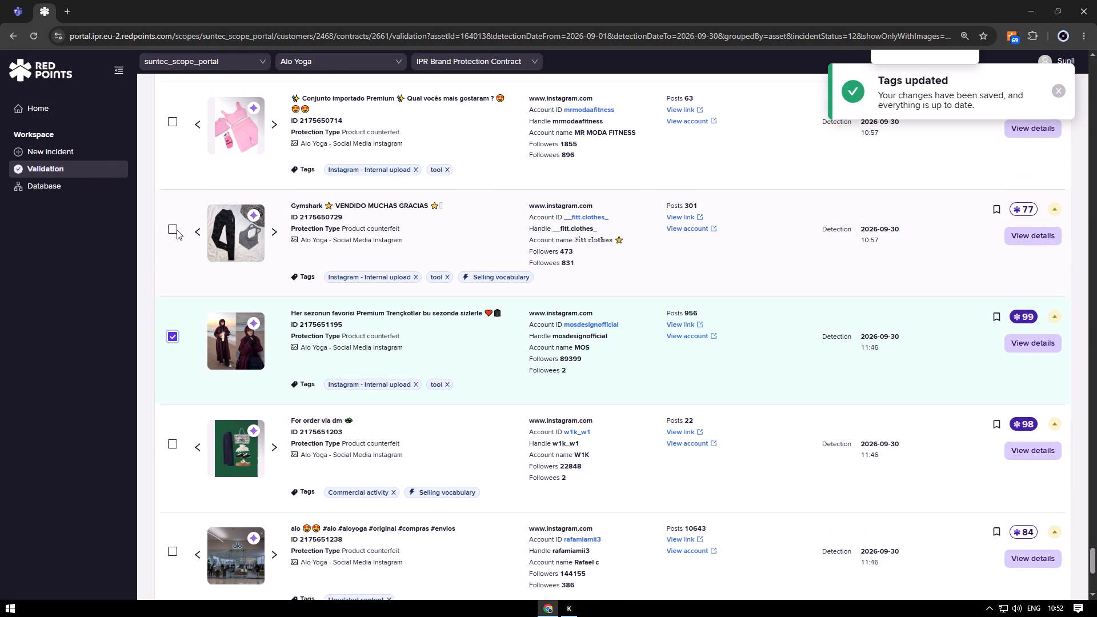
click(175, 229)
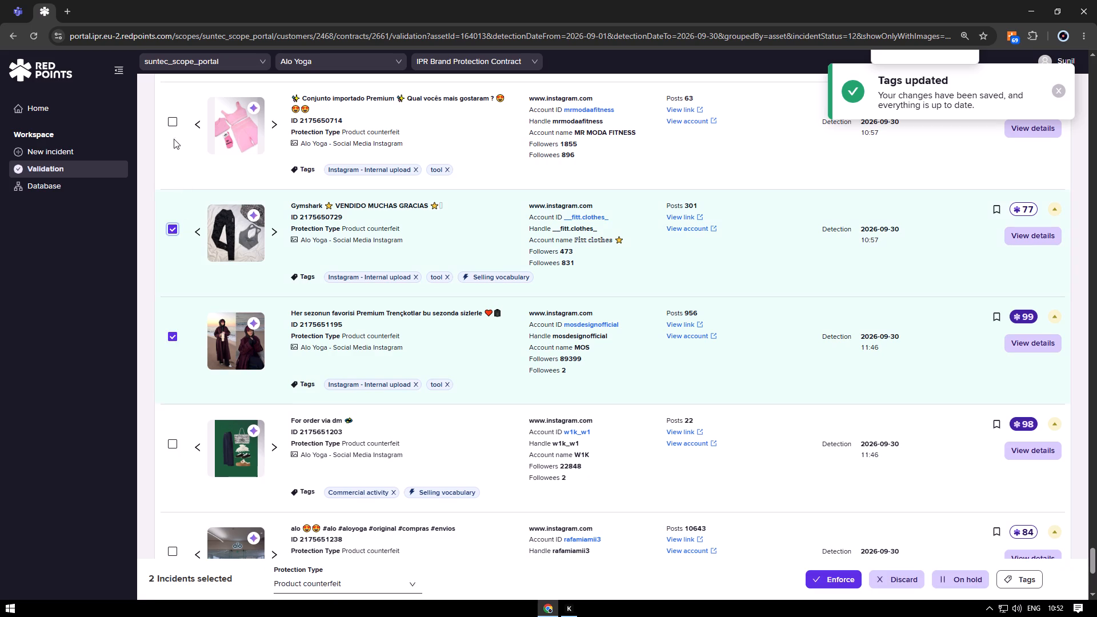
click(173, 123)
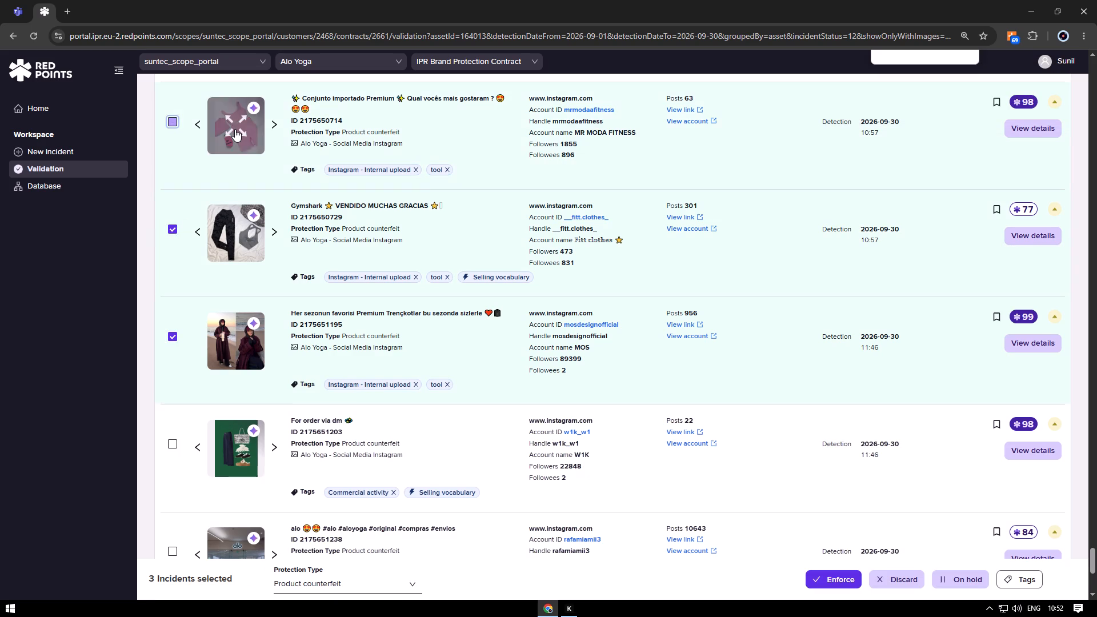
click(235, 129)
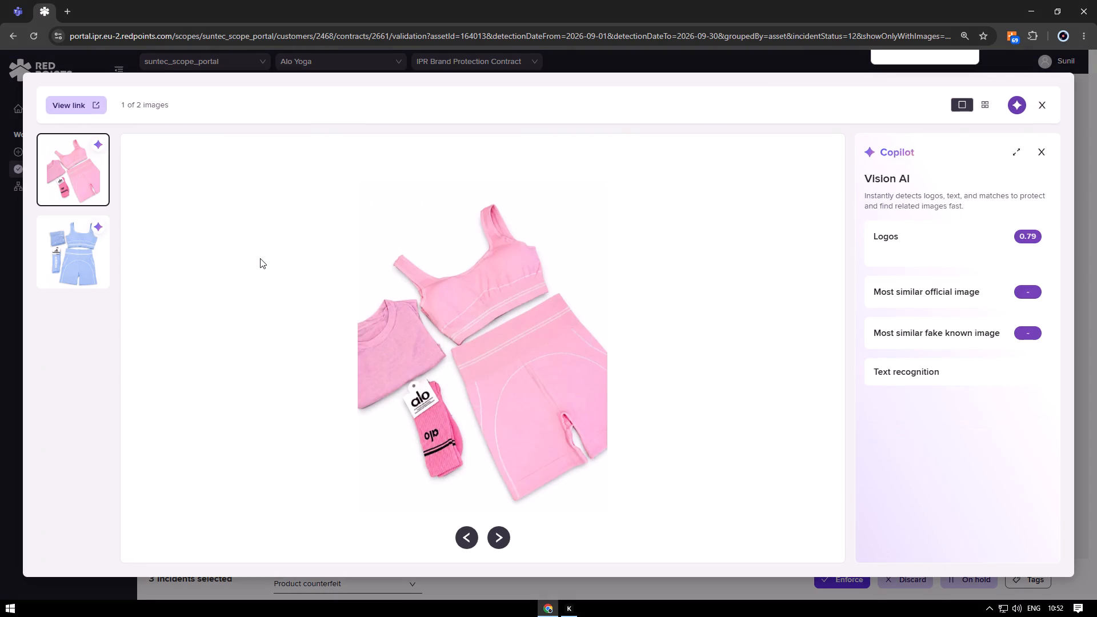
click(66, 252)
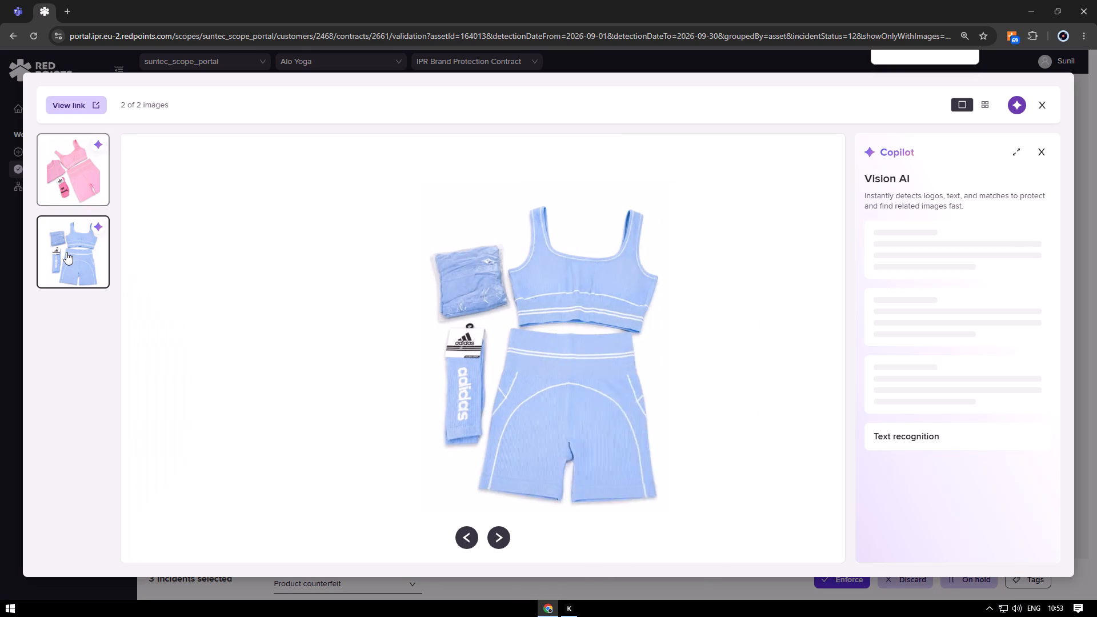
key(Escape)
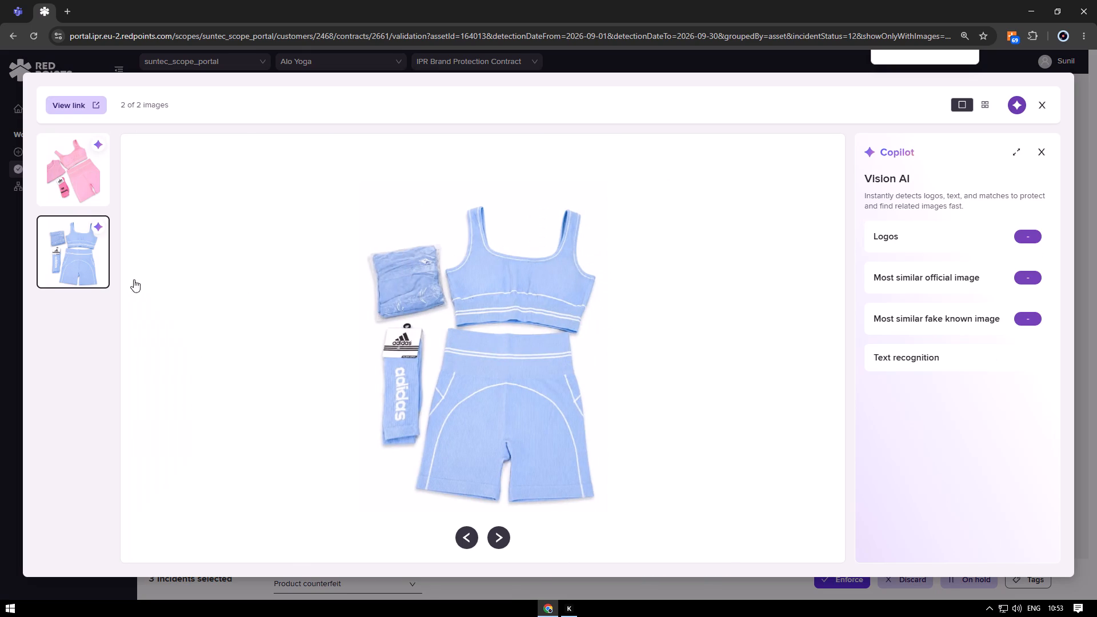
scroll(219, 271, up, 2)
click(222, 336)
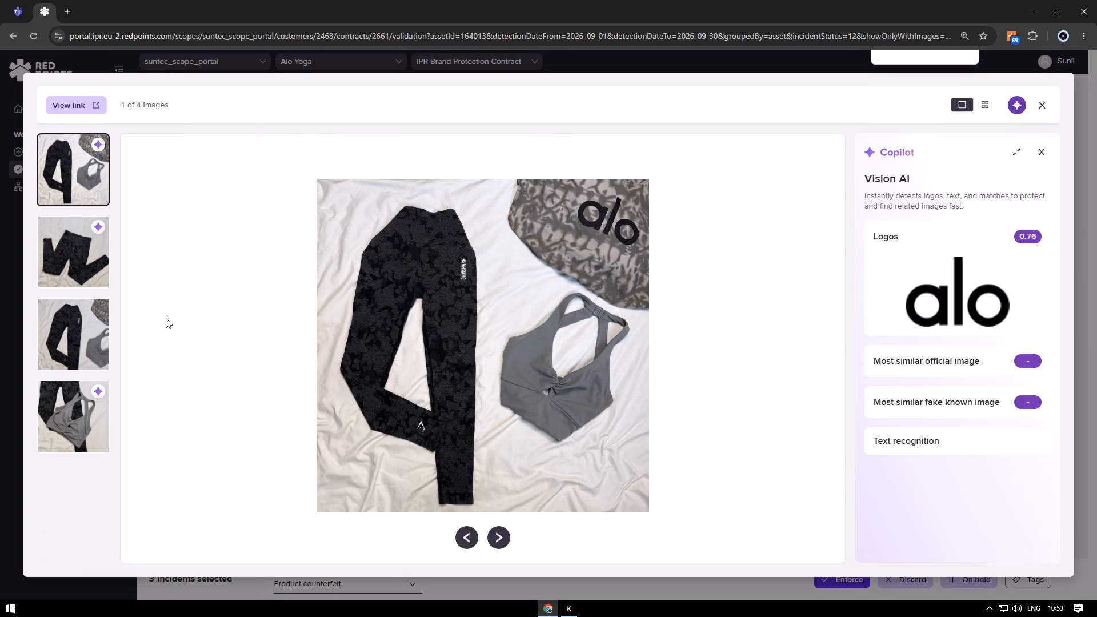
Retag the three selected incidents as Unrelated content, clearing the Instagram - Internal upload, tool and Selling vocabulary tags.
key(Escape)
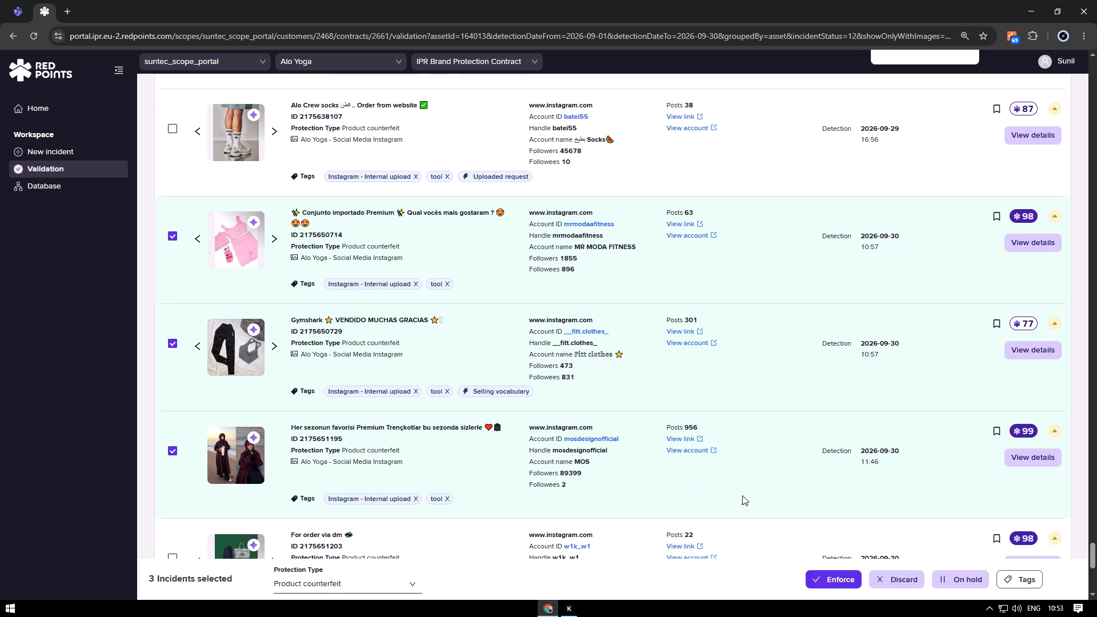
click(1036, 584)
click(1034, 579)
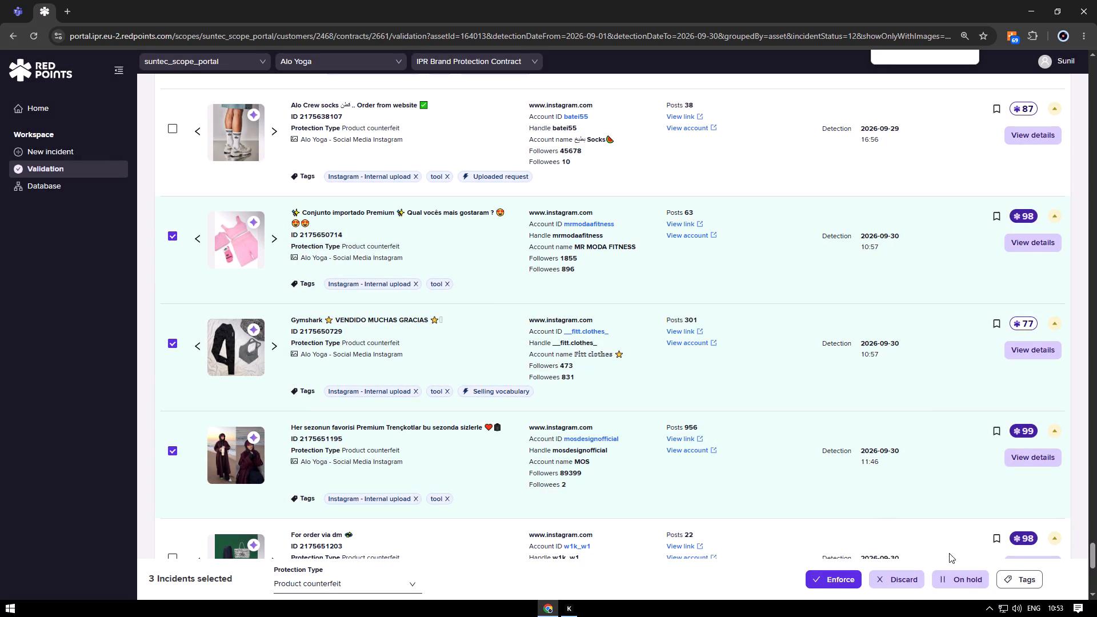
key(Escape)
drag(1071, 596, 1049, 589)
click(1030, 580)
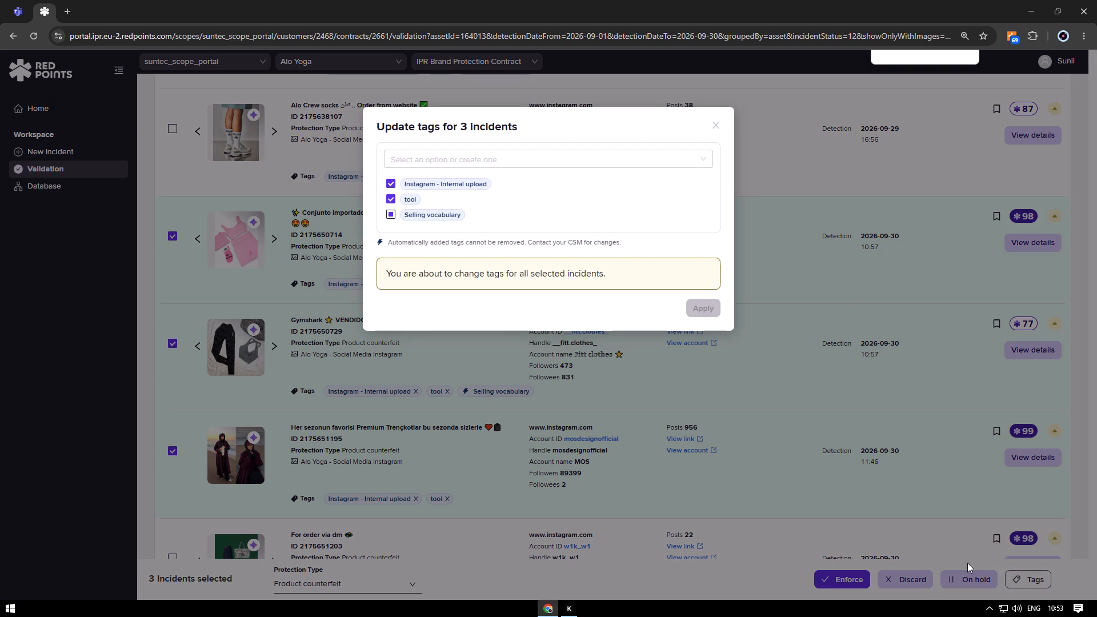
double_click(395, 215)
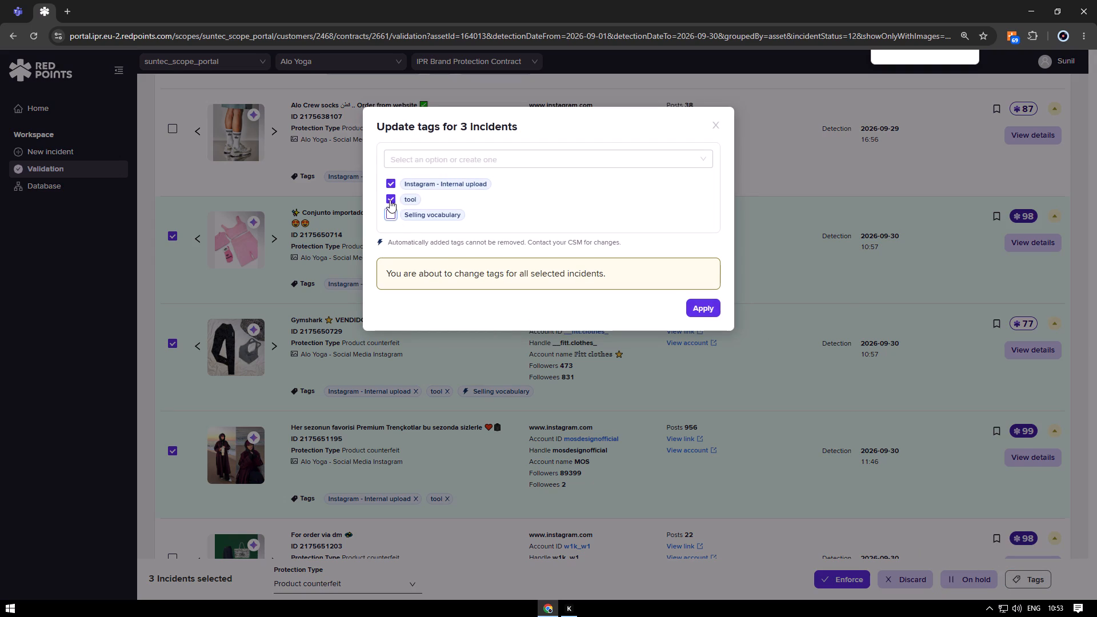
click(390, 200)
click(394, 179)
click(402, 163)
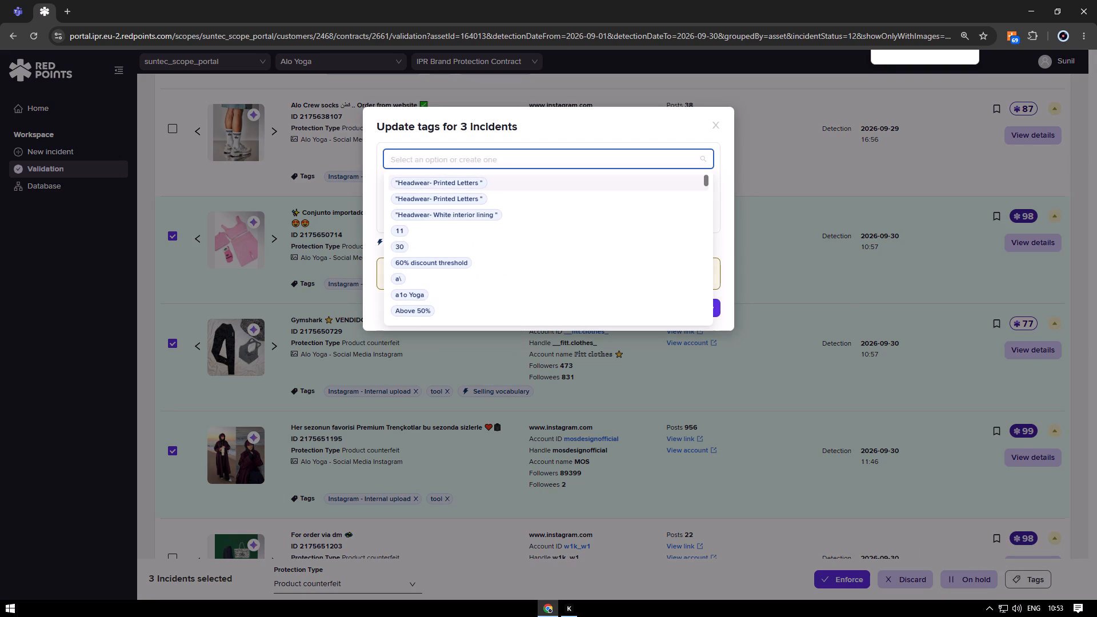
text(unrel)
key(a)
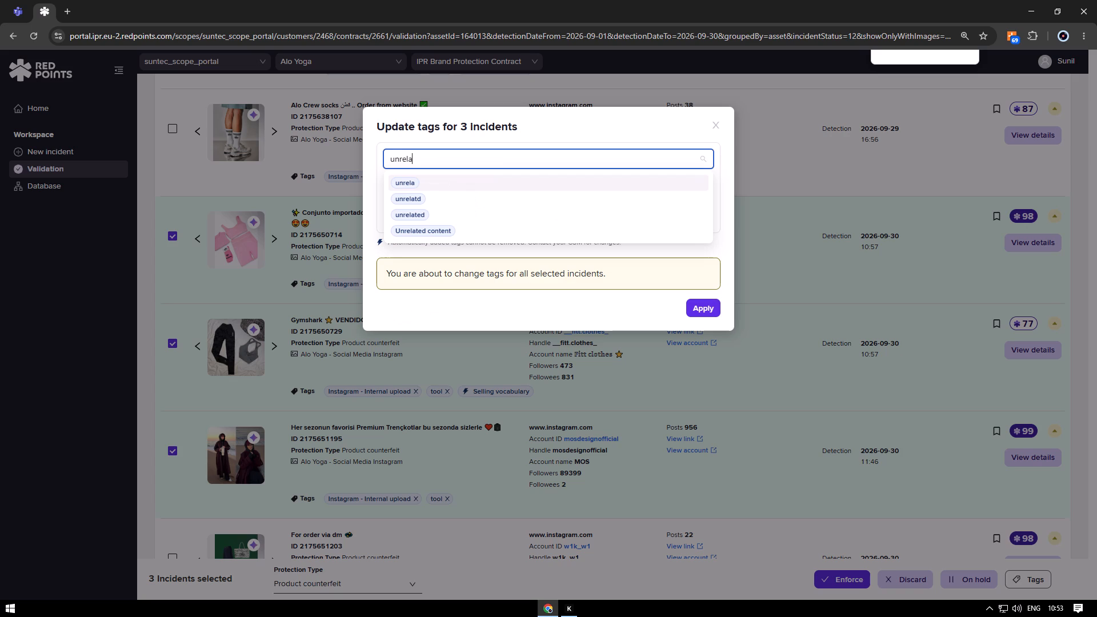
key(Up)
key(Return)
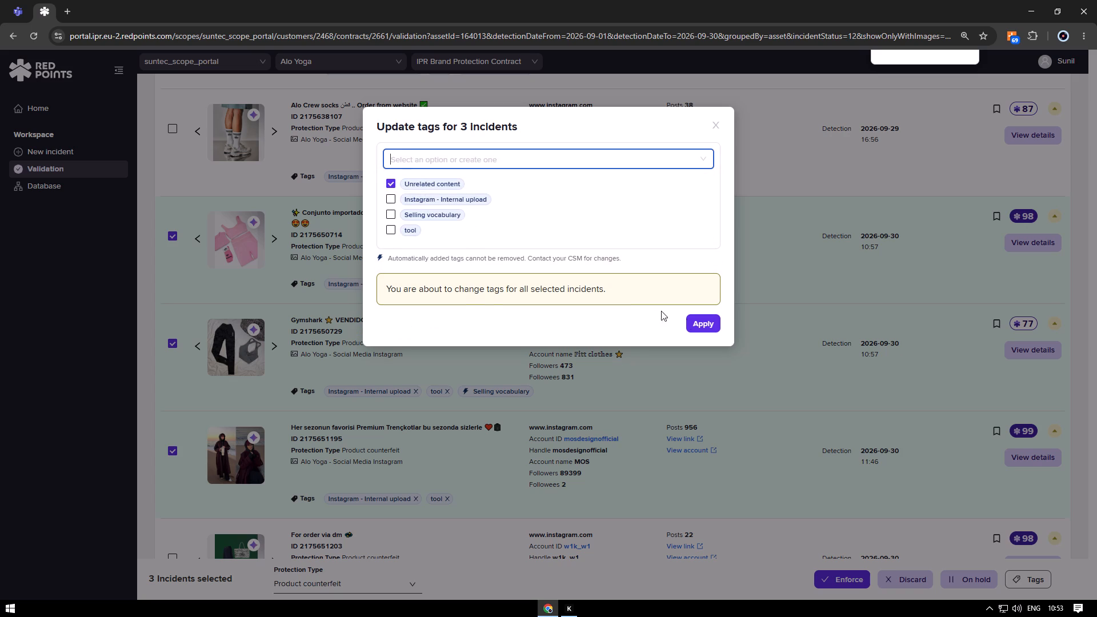
click(716, 322)
Add the three newly tagged incidents to the browser's click counter, bringing it to 72.
double_click(1012, 36)
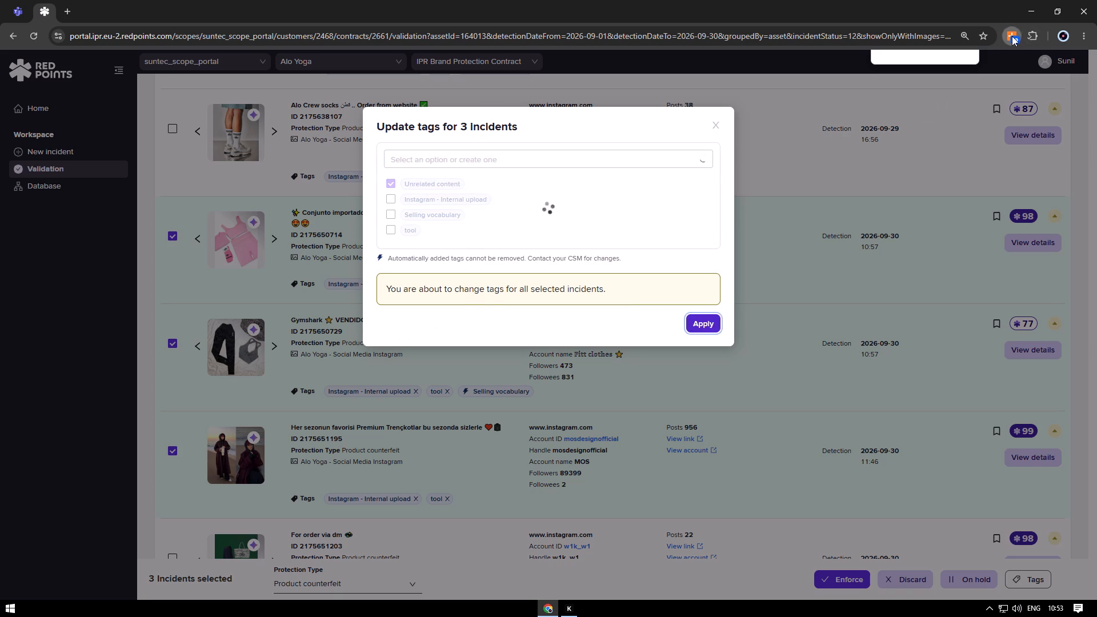
click(1012, 36)
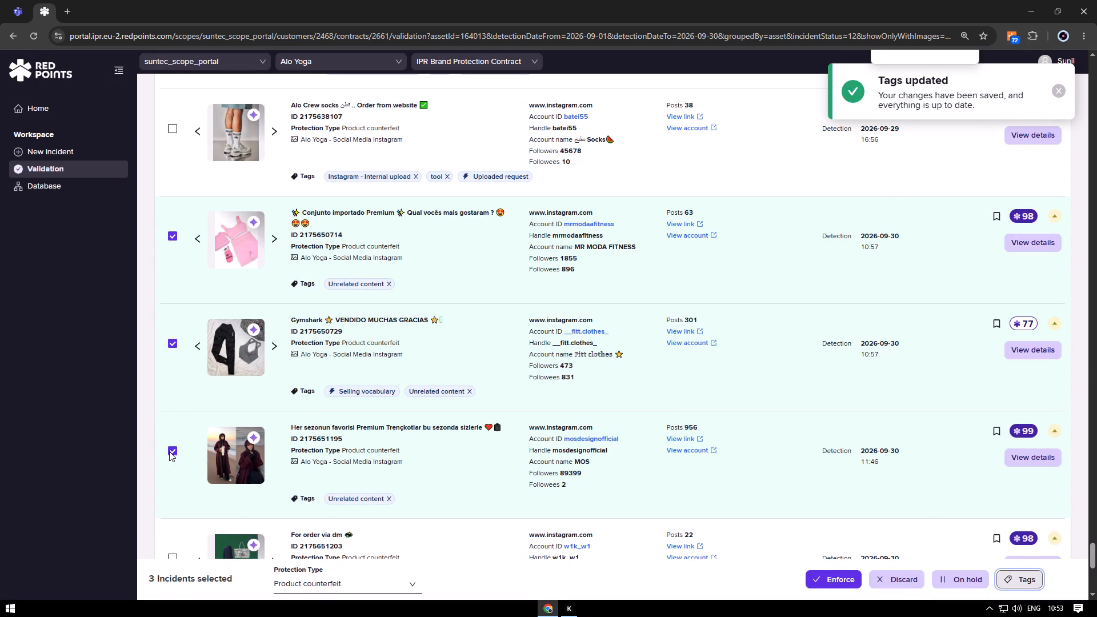
Deselect the tagged mosdesignofficial and __fitt.clothes_ incidents.
click(169, 452)
click(179, 342)
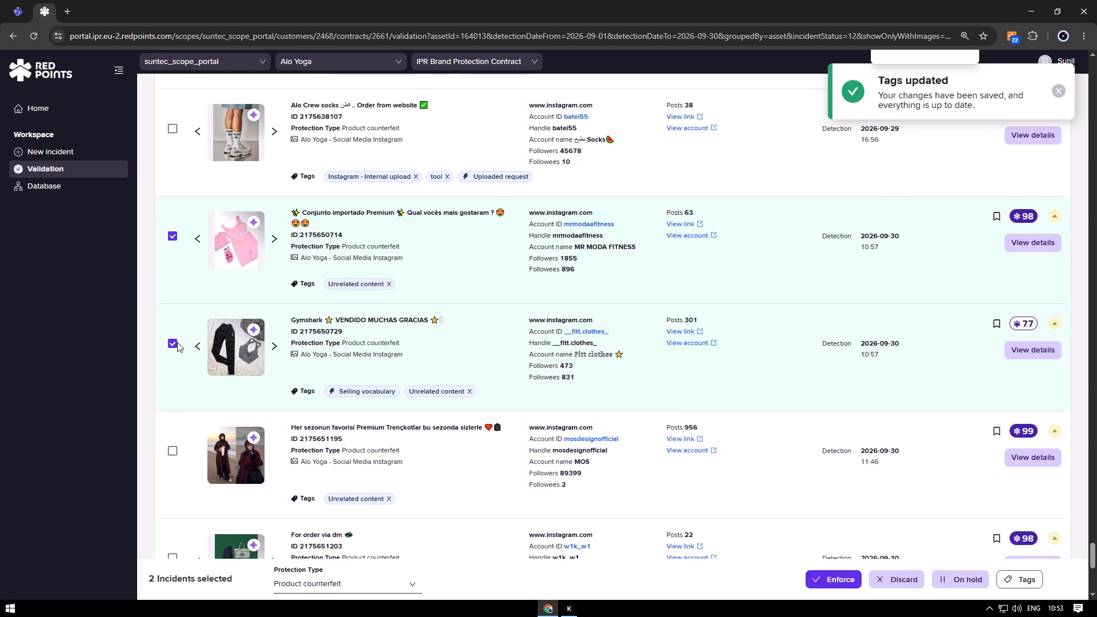
click(175, 342)
click(174, 237)
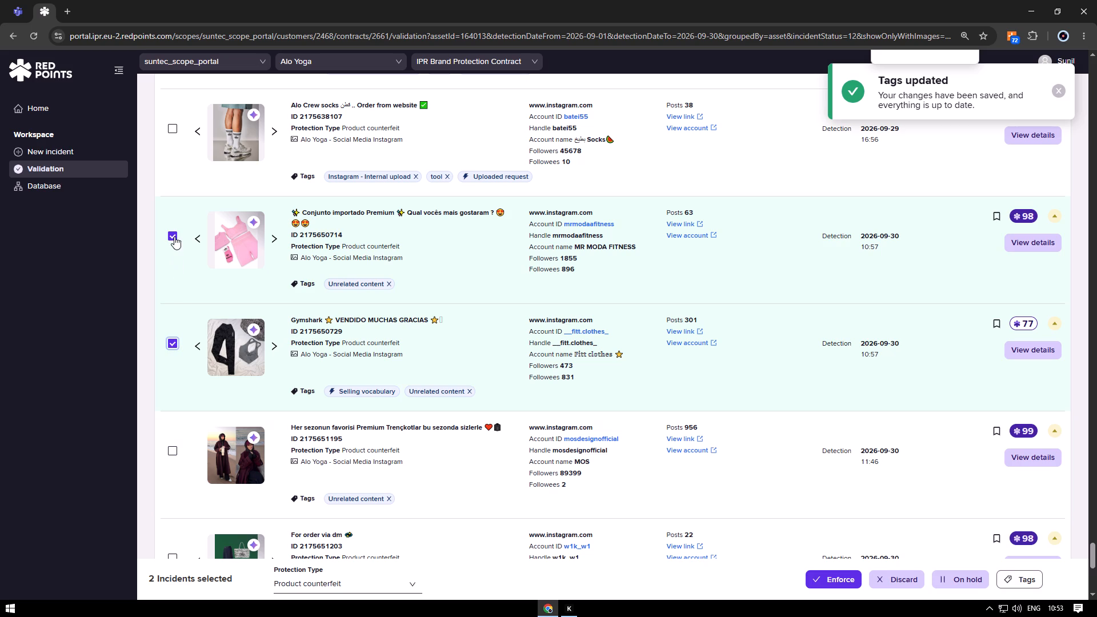
scroll(359, 294, up, 1)
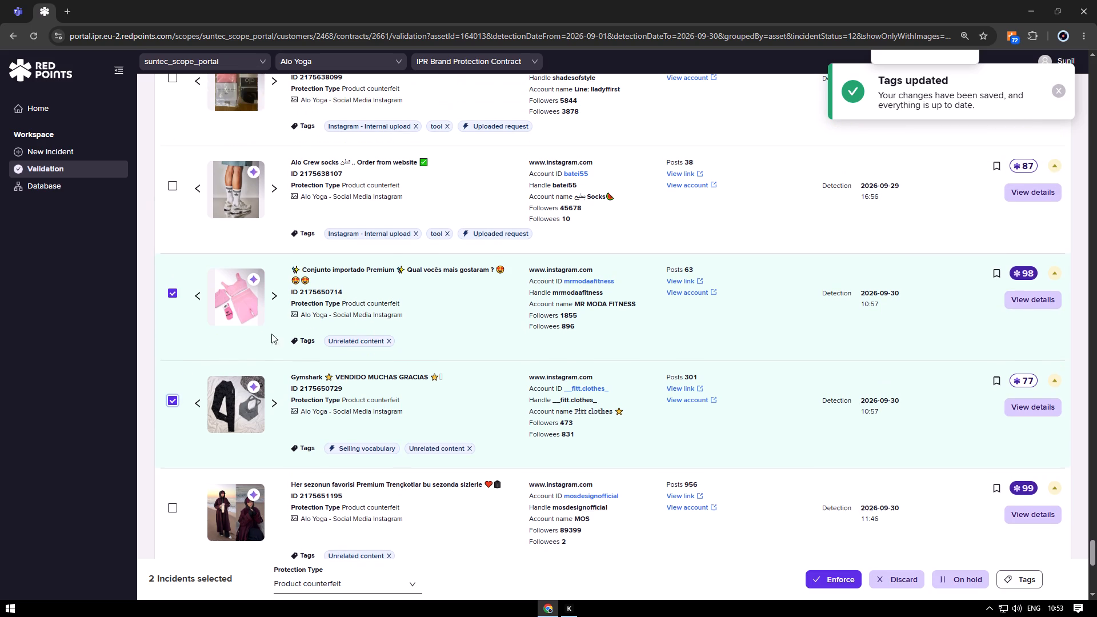
scroll(199, 272, up, 2)
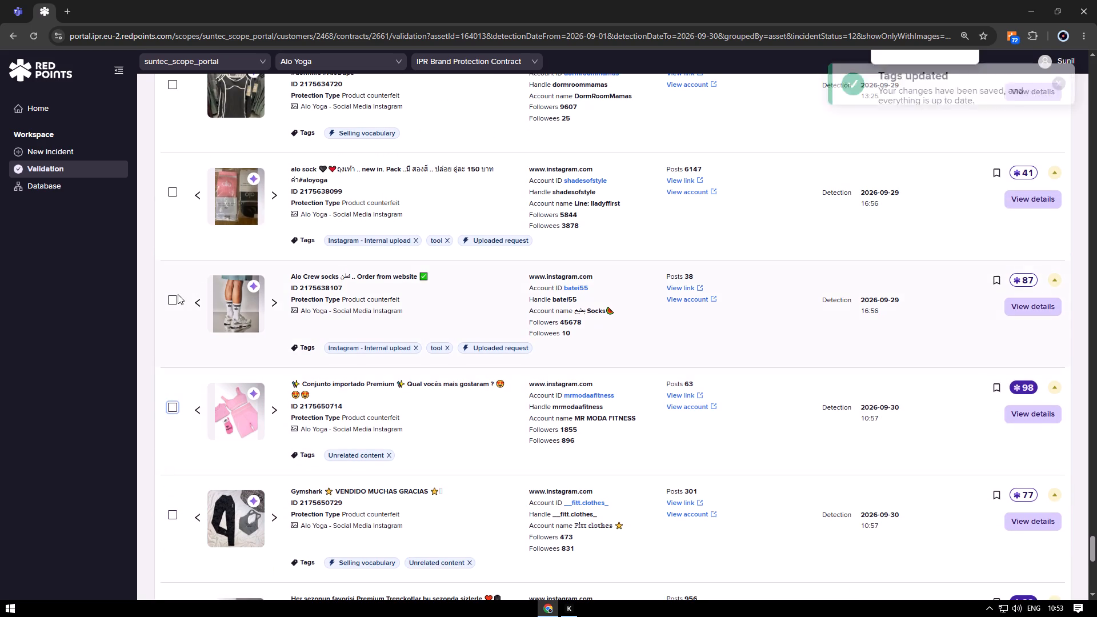
click(173, 300)
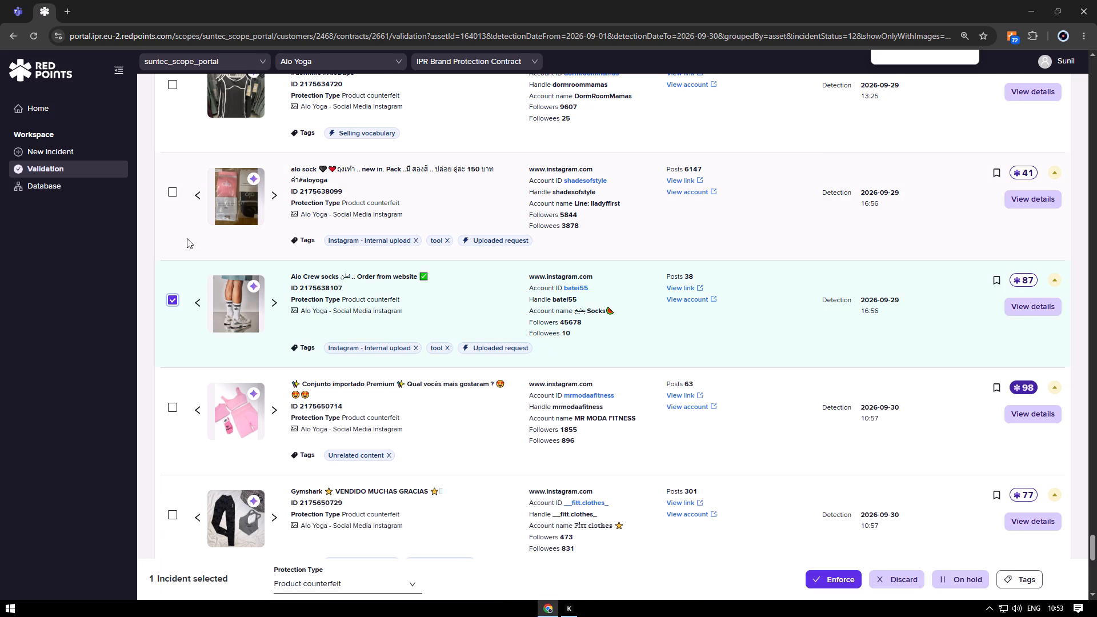
scroll(187, 238, up, 1)
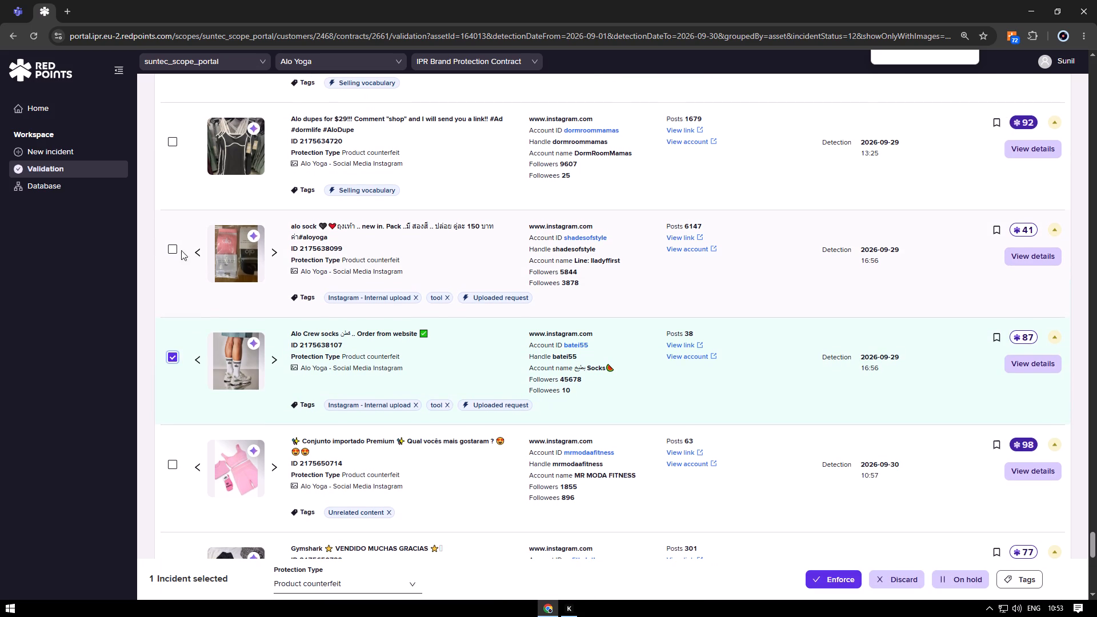
click(171, 250)
scroll(174, 210, up, 1)
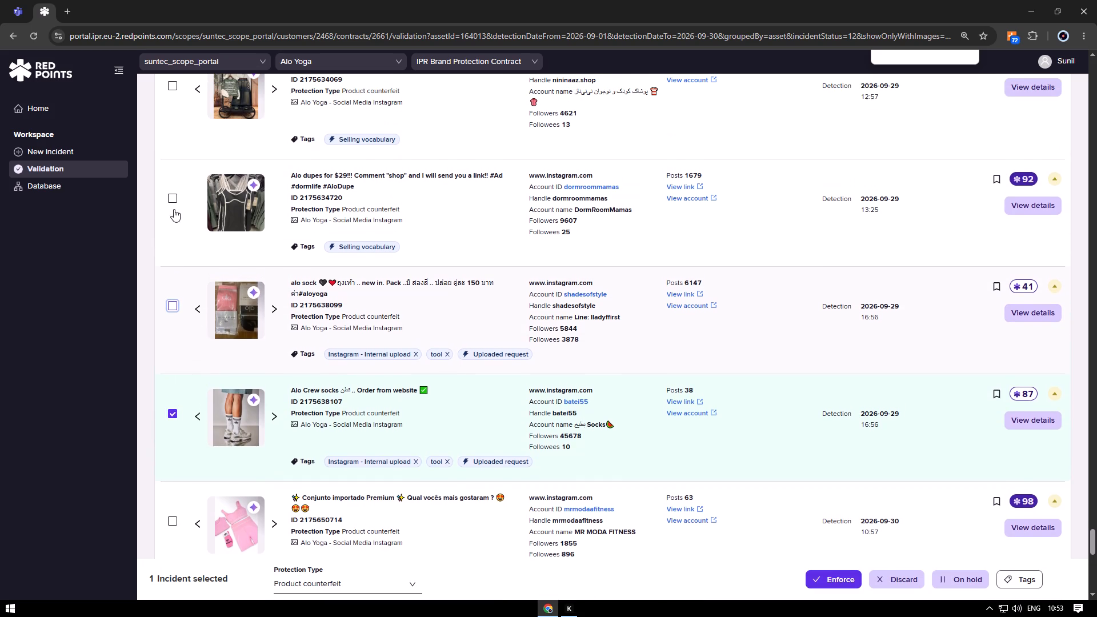
click(174, 200)
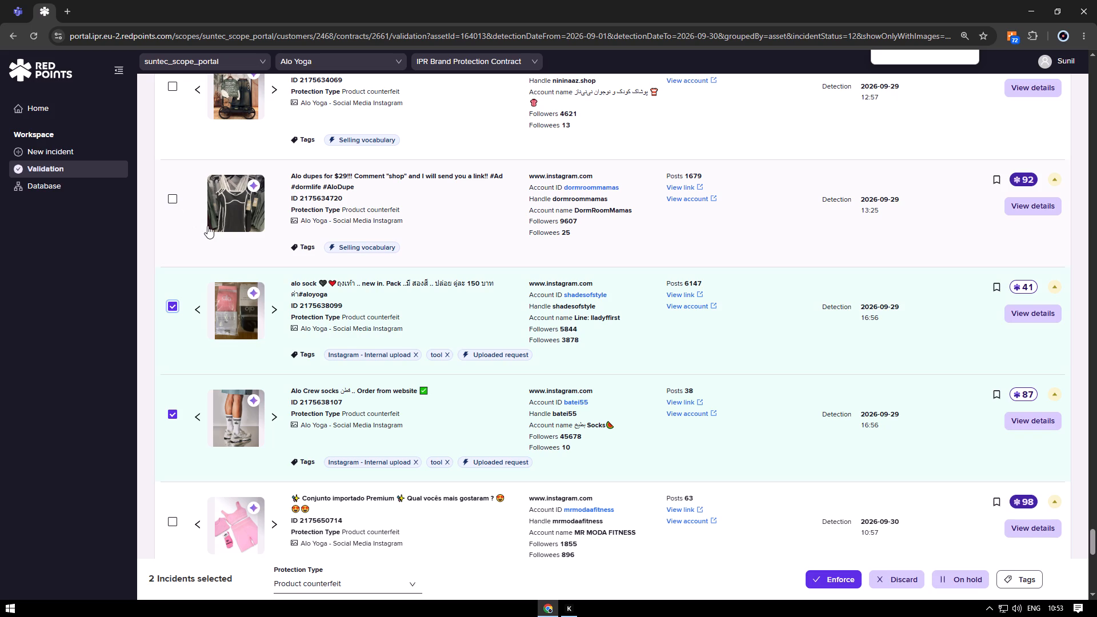
scroll(191, 226, up, 3)
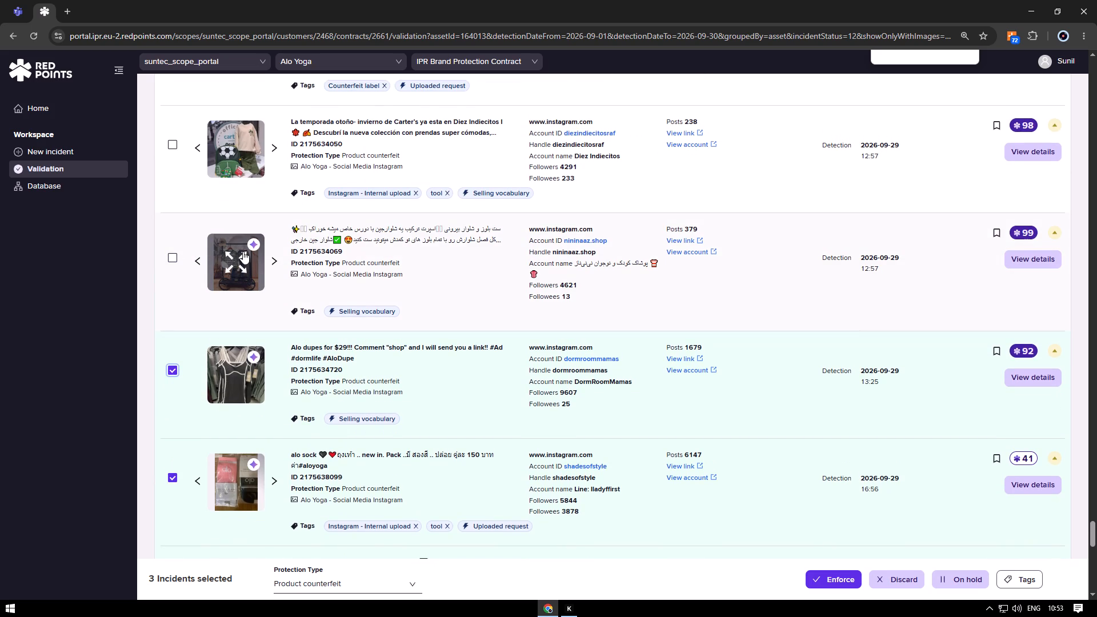
scroll(675, 399, down, 2)
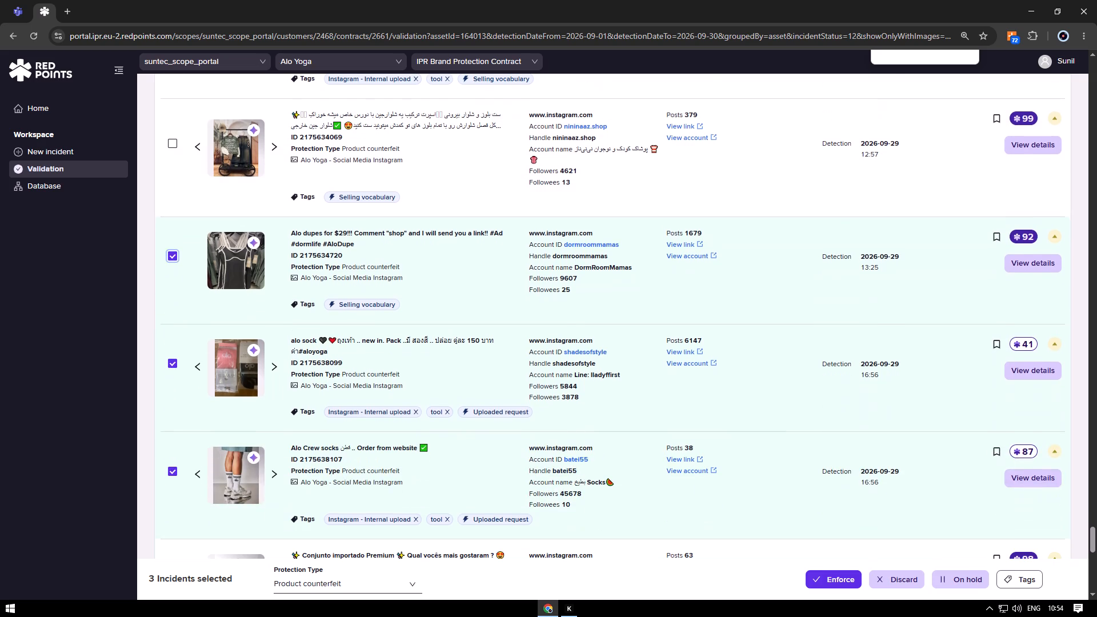
click(1010, 581)
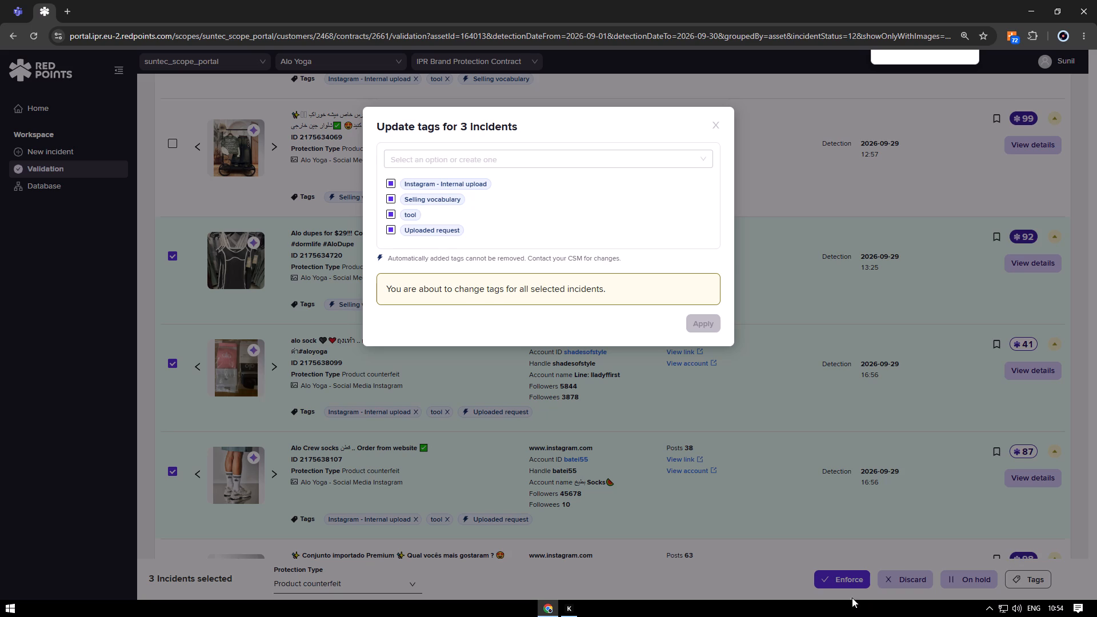
double_click(392, 229)
double_click(389, 211)
double_click(389, 199)
double_click(389, 182)
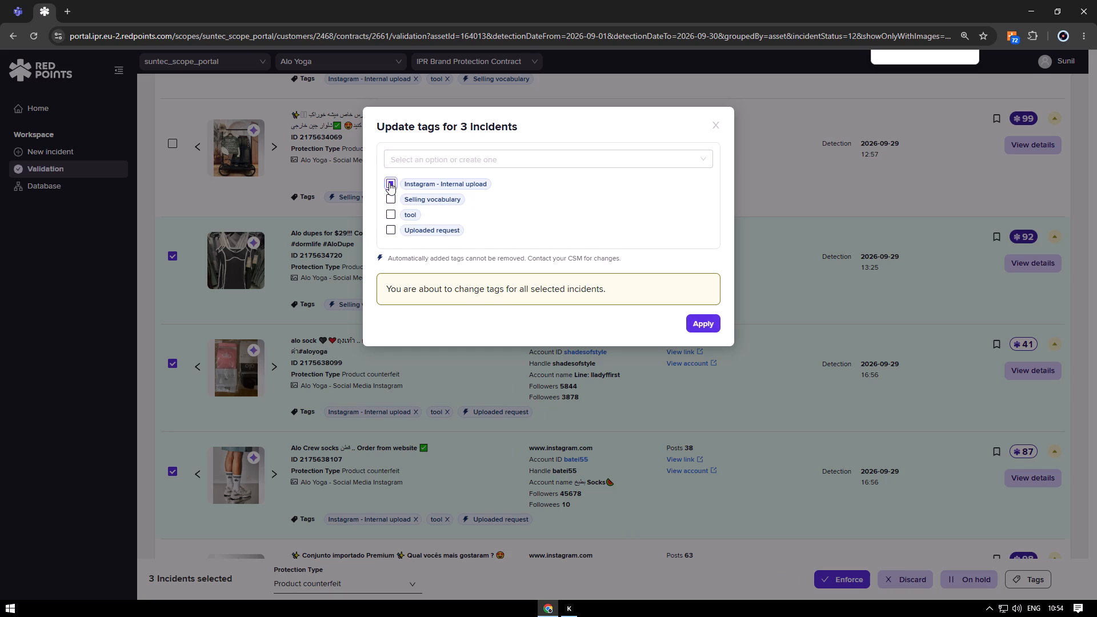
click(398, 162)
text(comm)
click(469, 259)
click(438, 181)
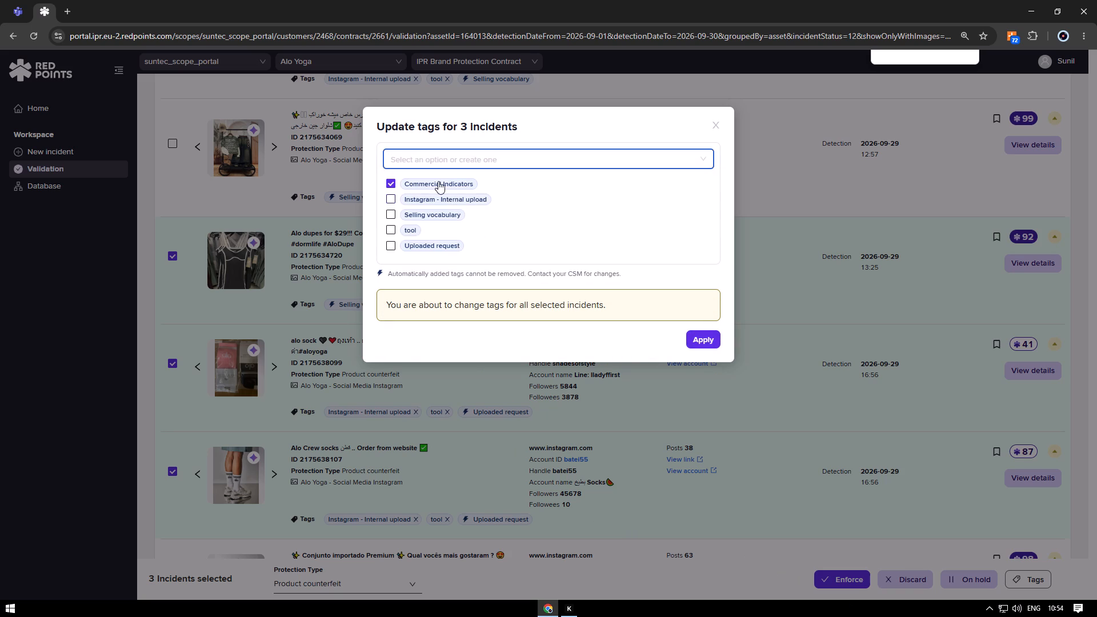
Add the Commercial activity tag to the three selected incidents and apply the update.
click(451, 155)
key(c)
key(o)
text(mm)
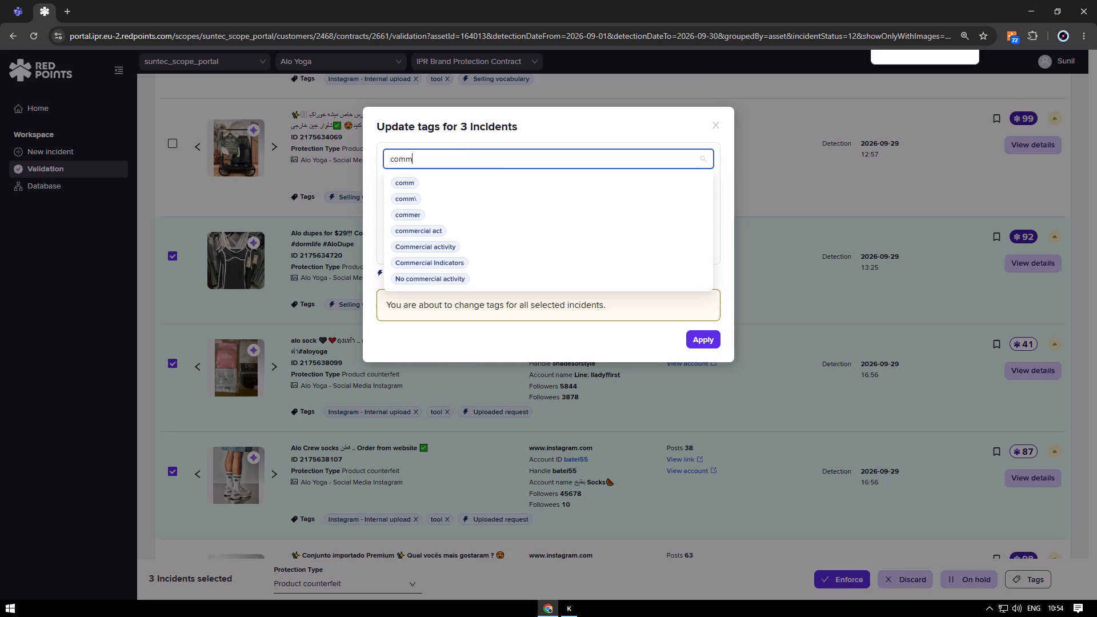
click(482, 251)
click(707, 352)
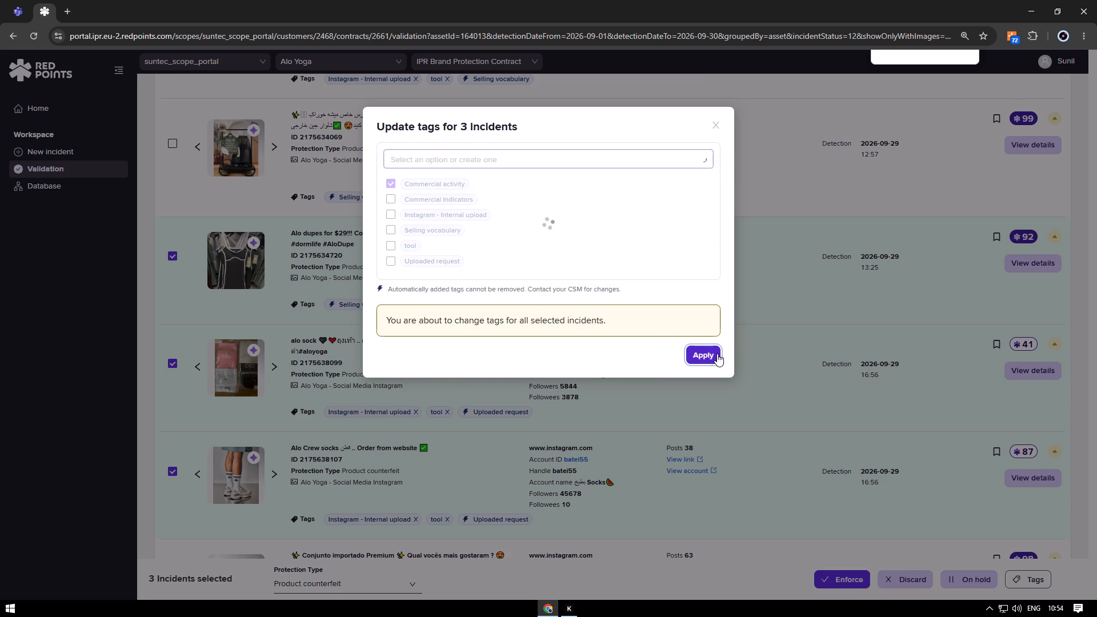
Add the three newly tagged incidents to the browser's click counter, bringing it to 75.
double_click(1003, 32)
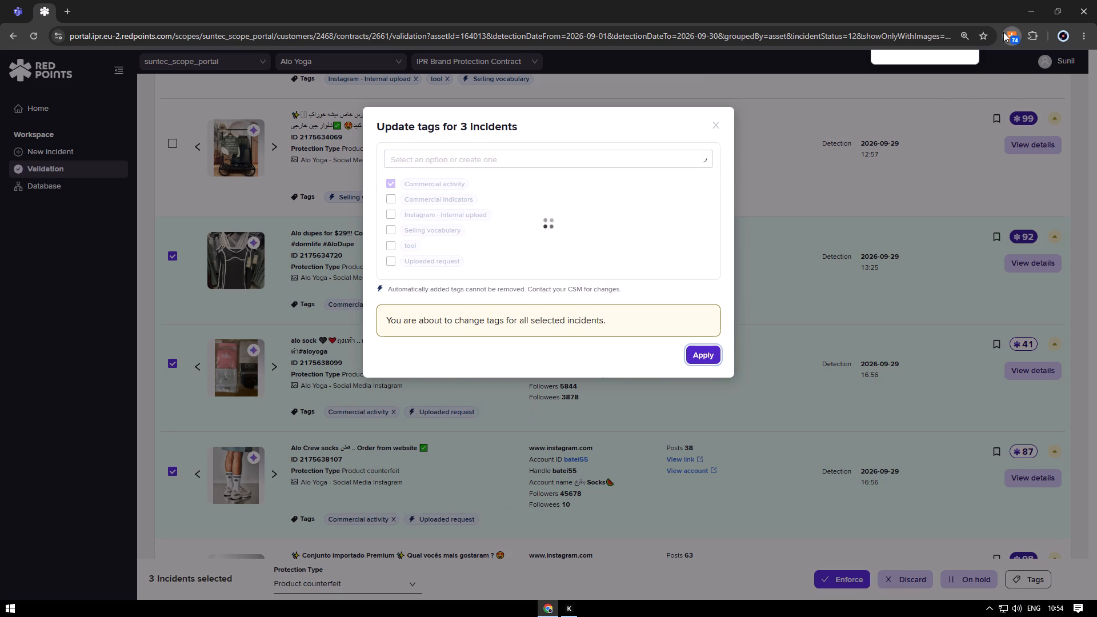
click(1003, 32)
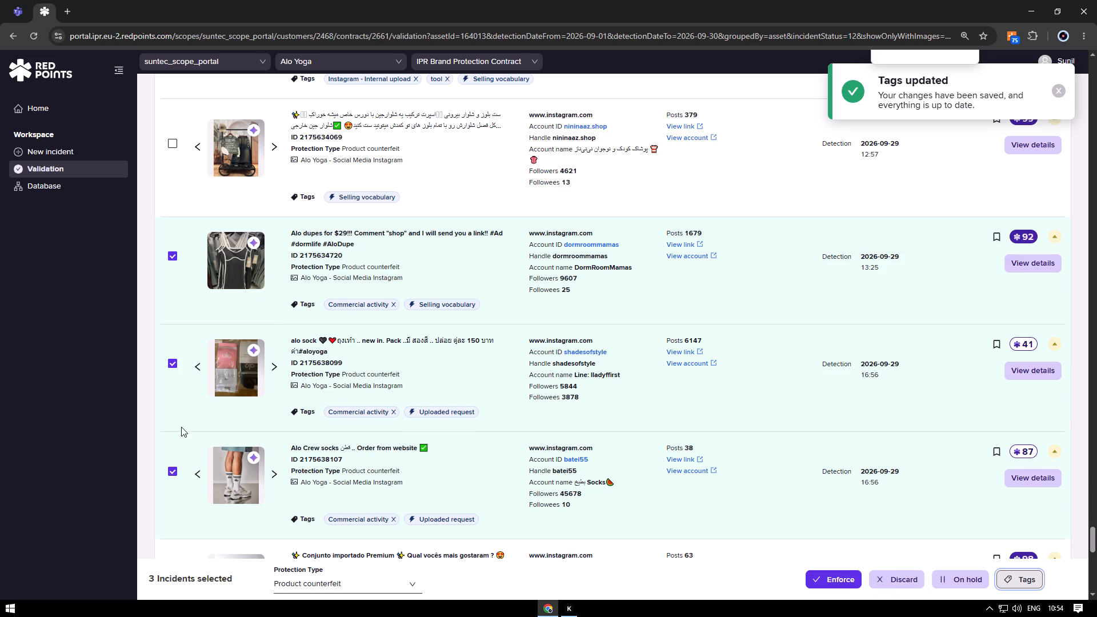
click(171, 471)
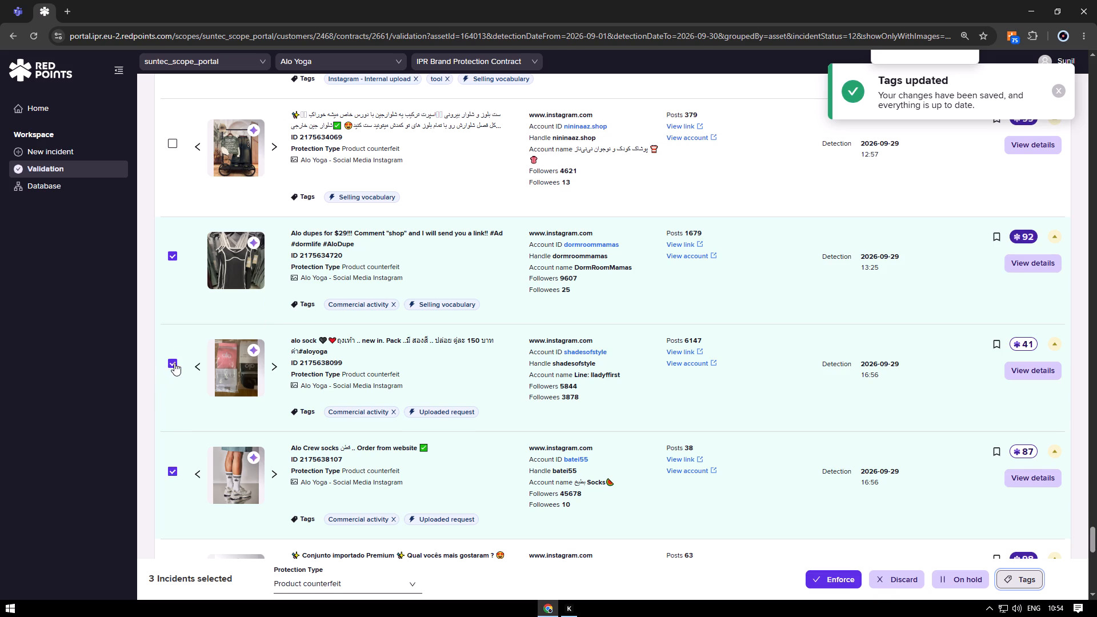
click(174, 363)
click(173, 256)
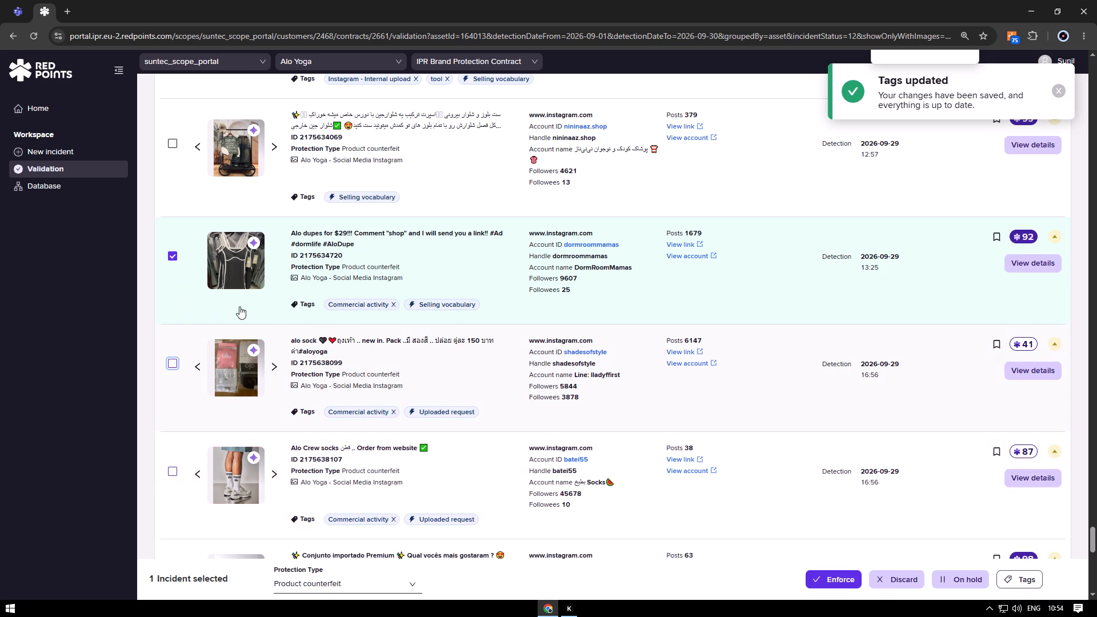
scroll(262, 308, up, 3)
click(235, 322)
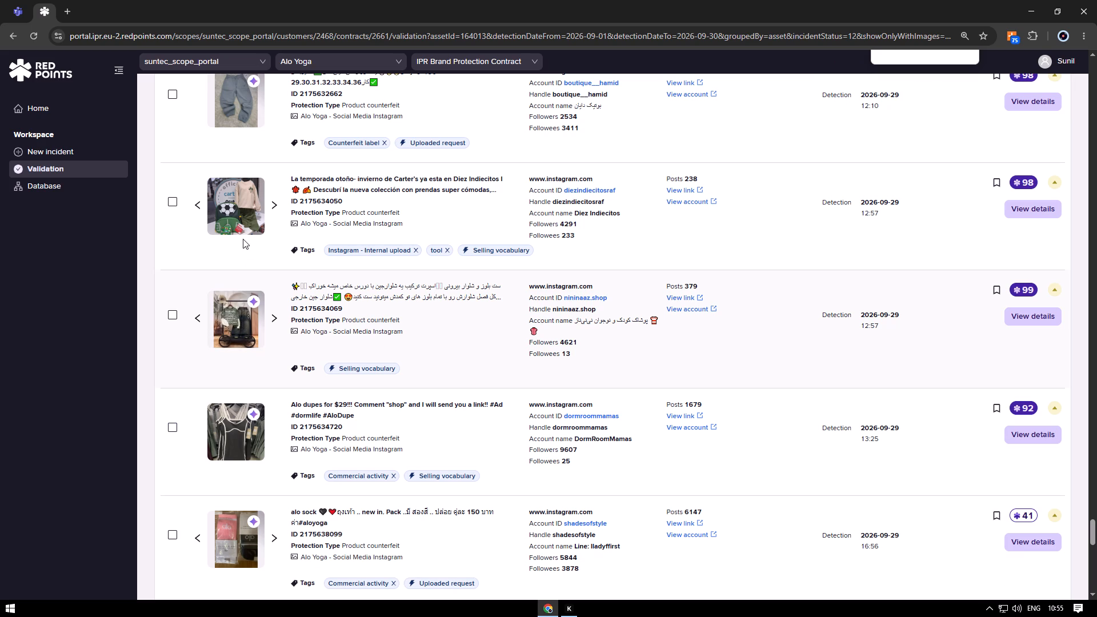
scroll(274, 328, up, 1)
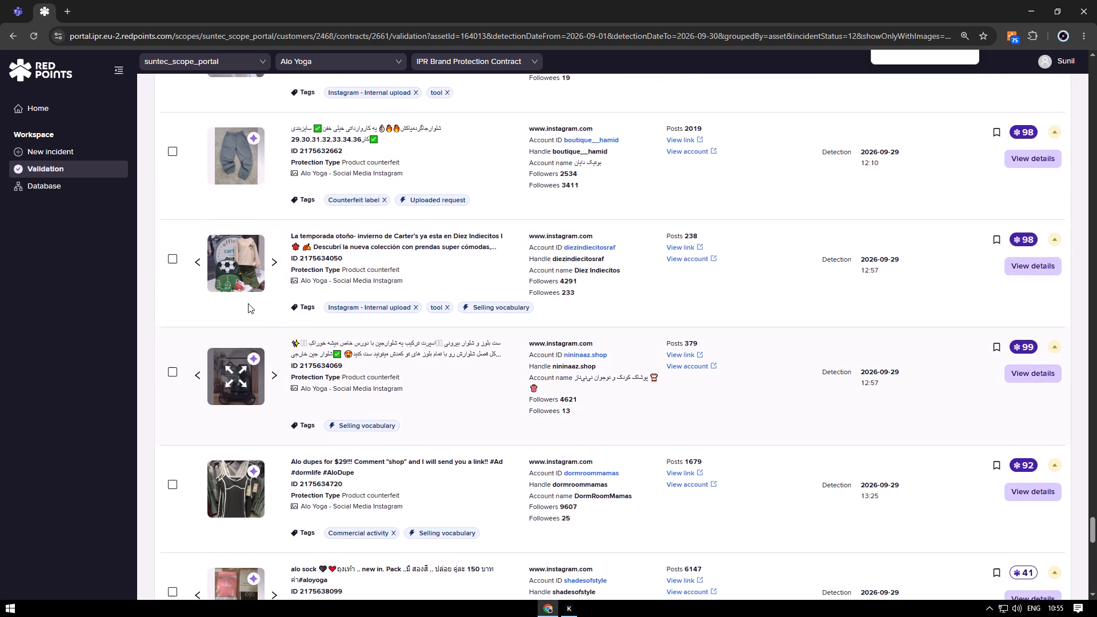
click(241, 261)
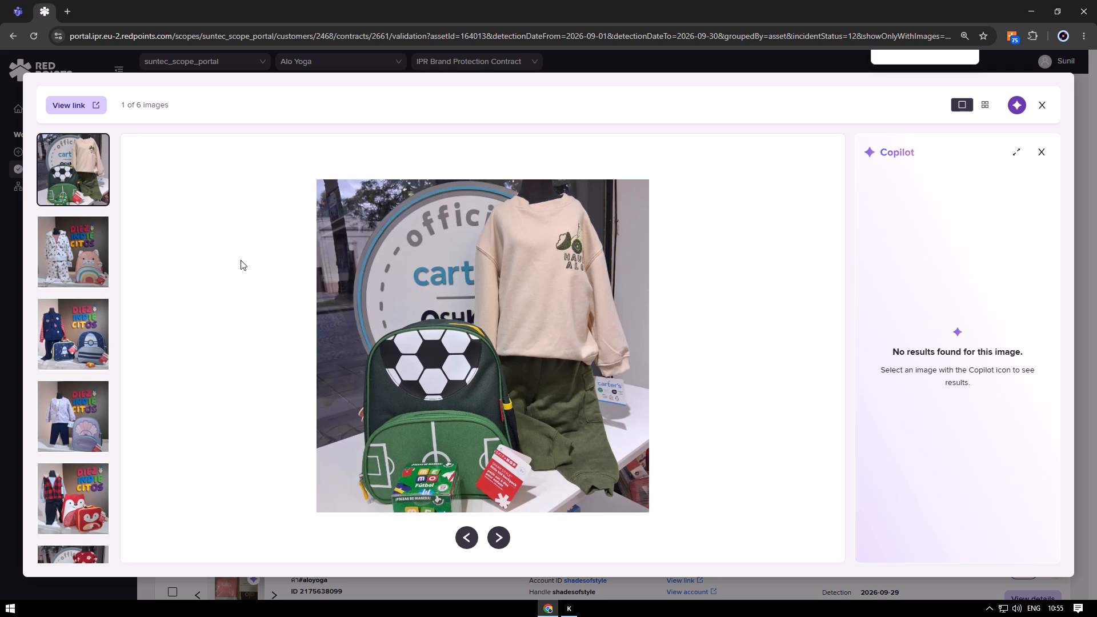
key(Escape)
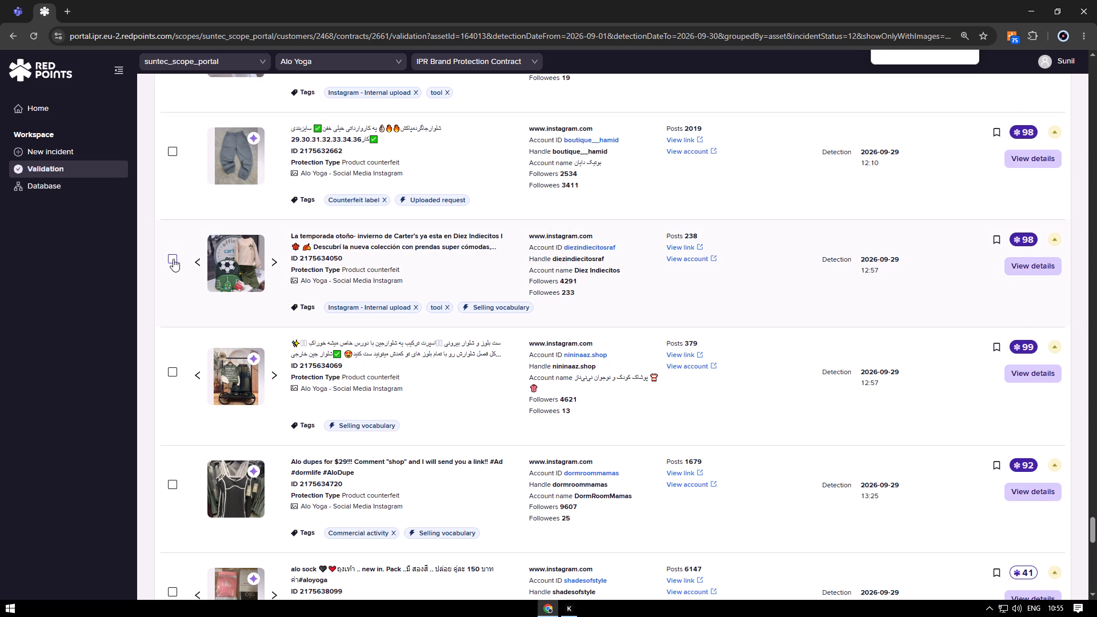
click(173, 259)
click(175, 373)
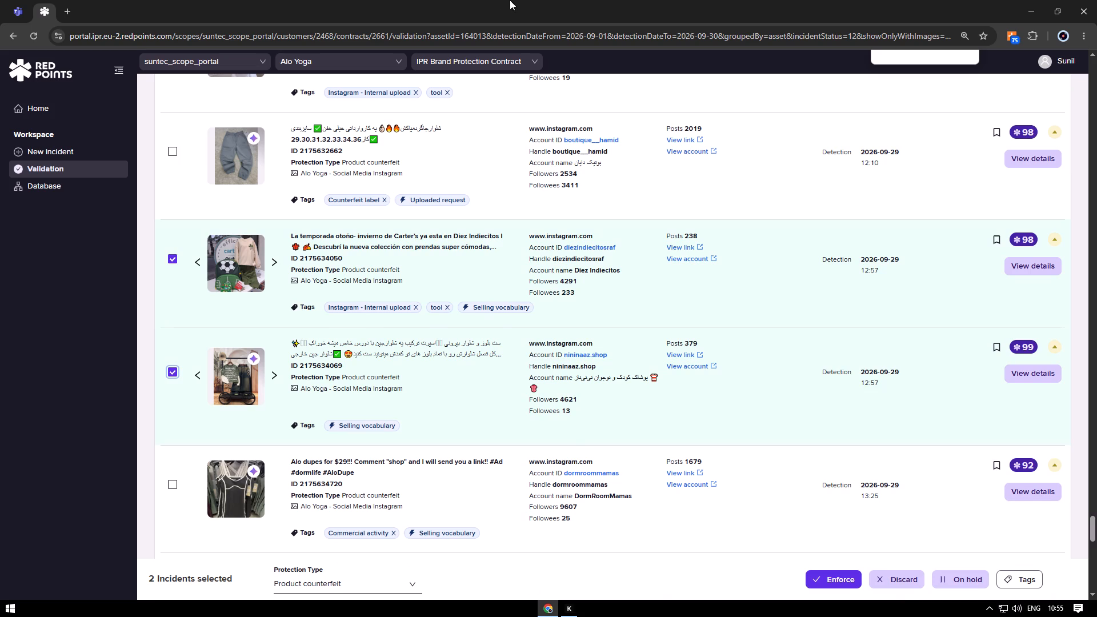
scroll(485, 148, up, 2)
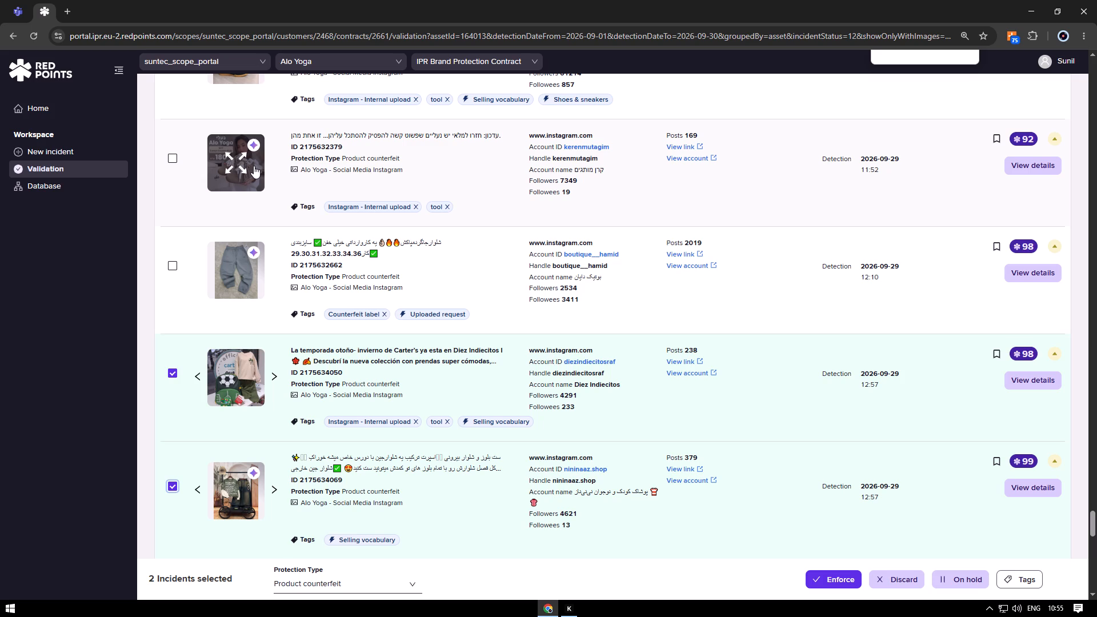
click(1010, 574)
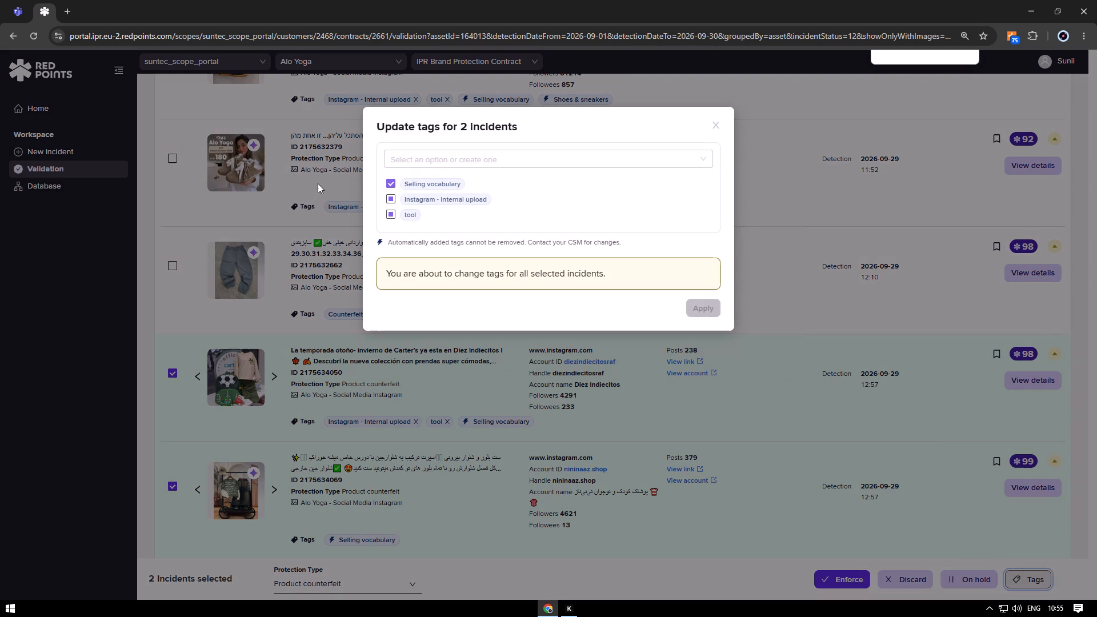
click(410, 183)
double_click(389, 203)
click(389, 214)
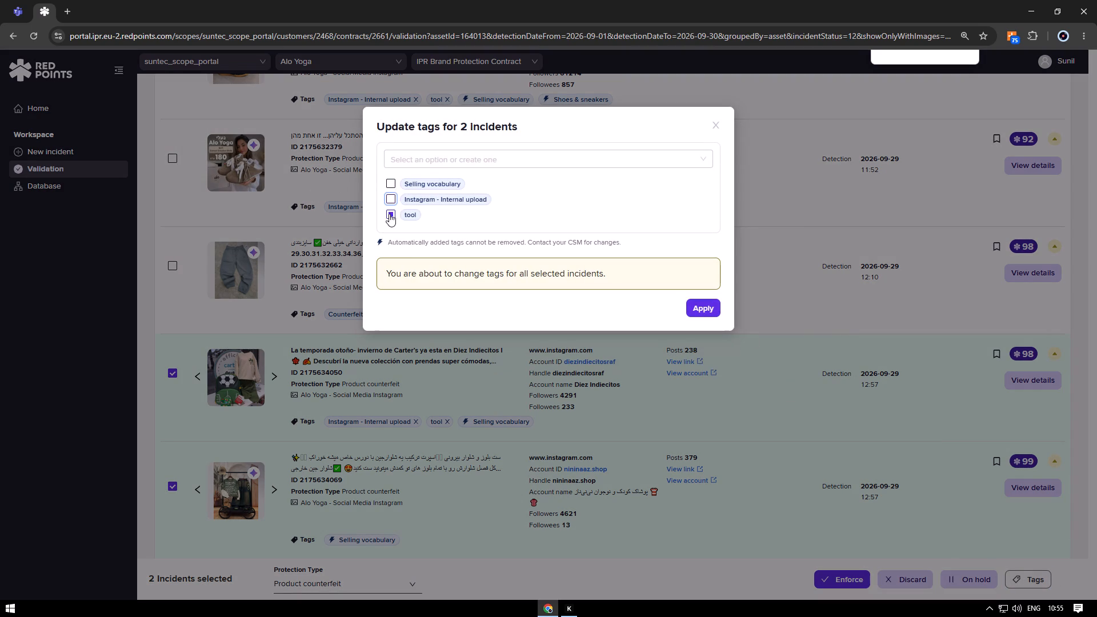
click(389, 214)
click(426, 138)
click(427, 161)
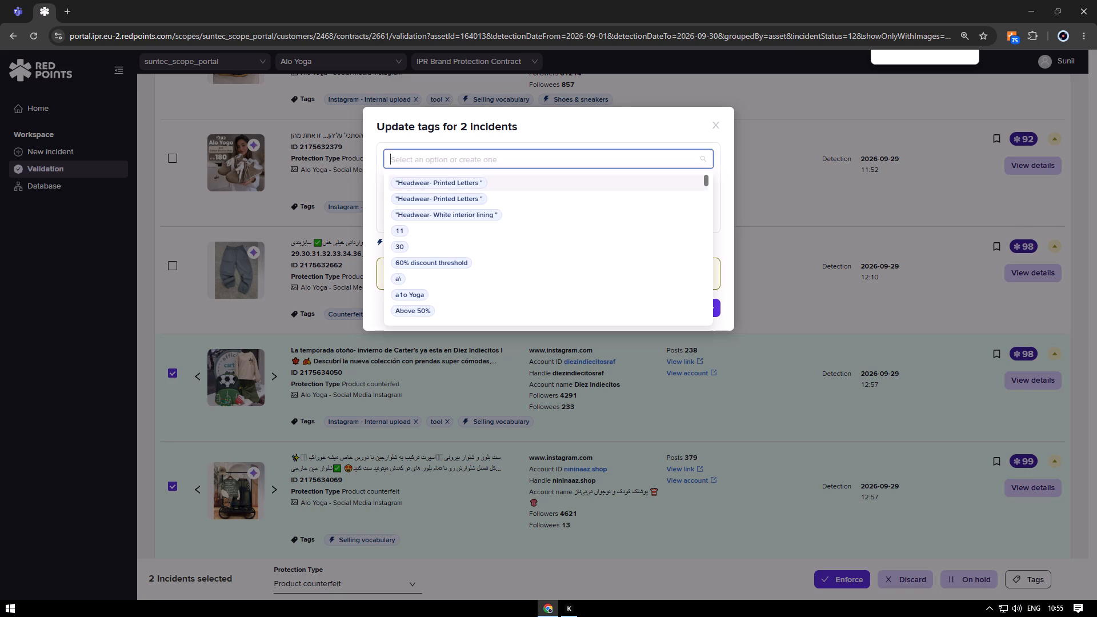
text(unrel)
key(Up)
key(Up)
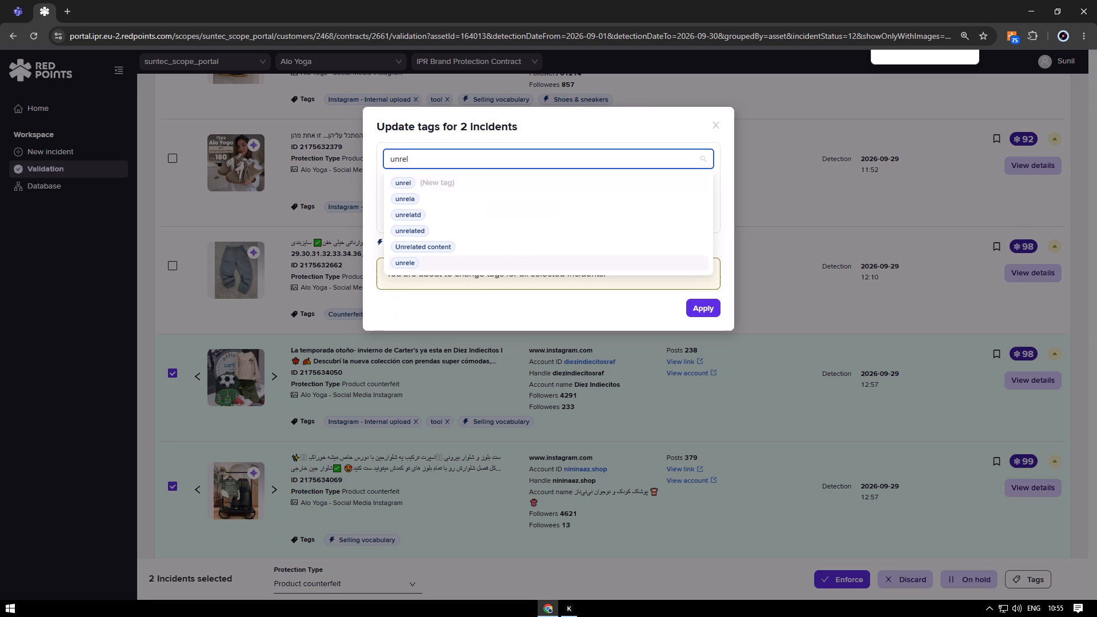
key(Return)
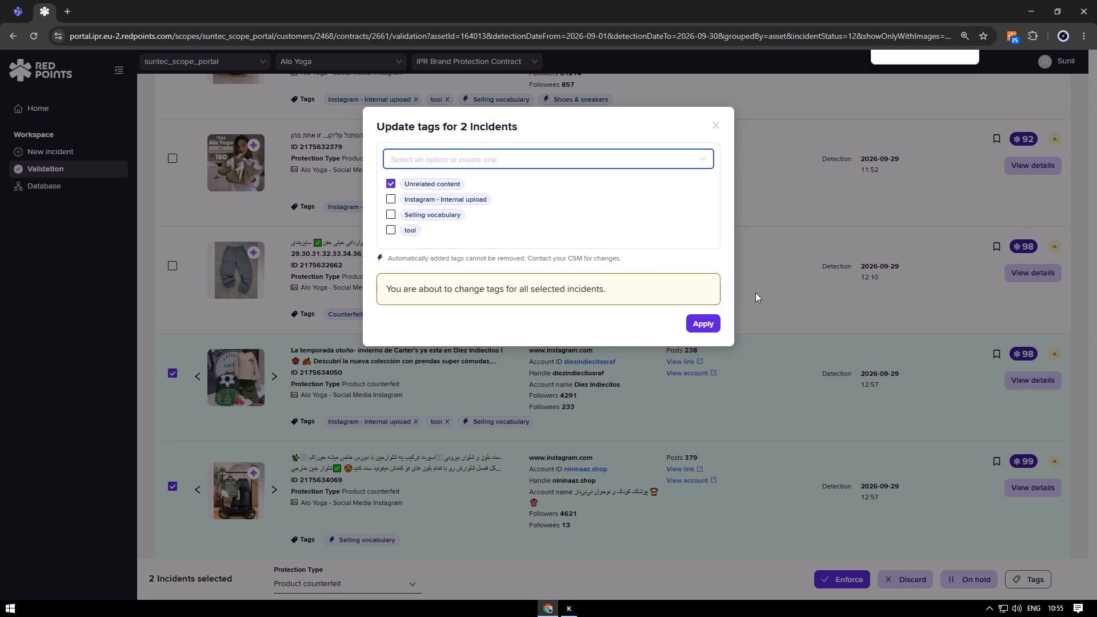
click(703, 318)
Add the two newly tagged incidents to the browser's click counter, bringing it to 77.
click(1015, 36)
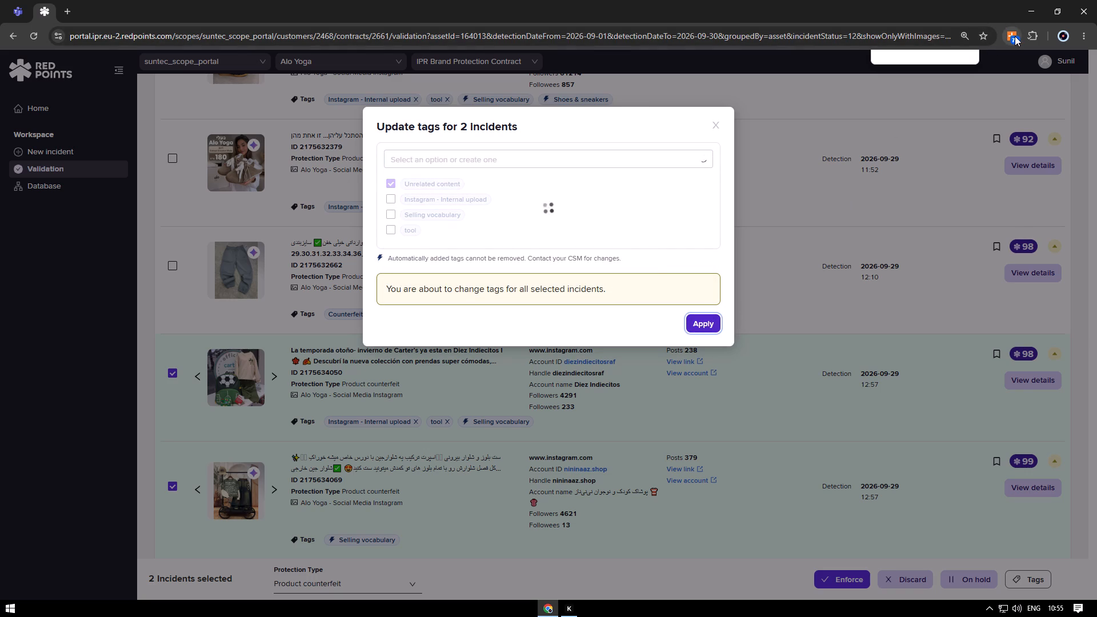
click(1015, 41)
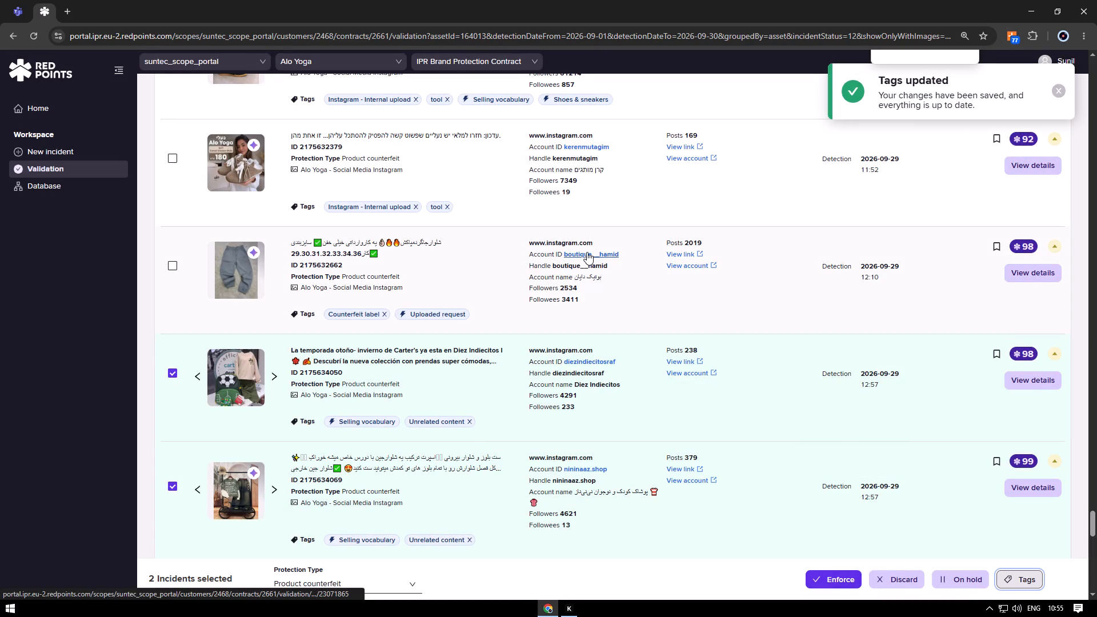
Clear the selection of the diezindiecitosraf and nininaaz.shop incidents.
double_click(166, 372)
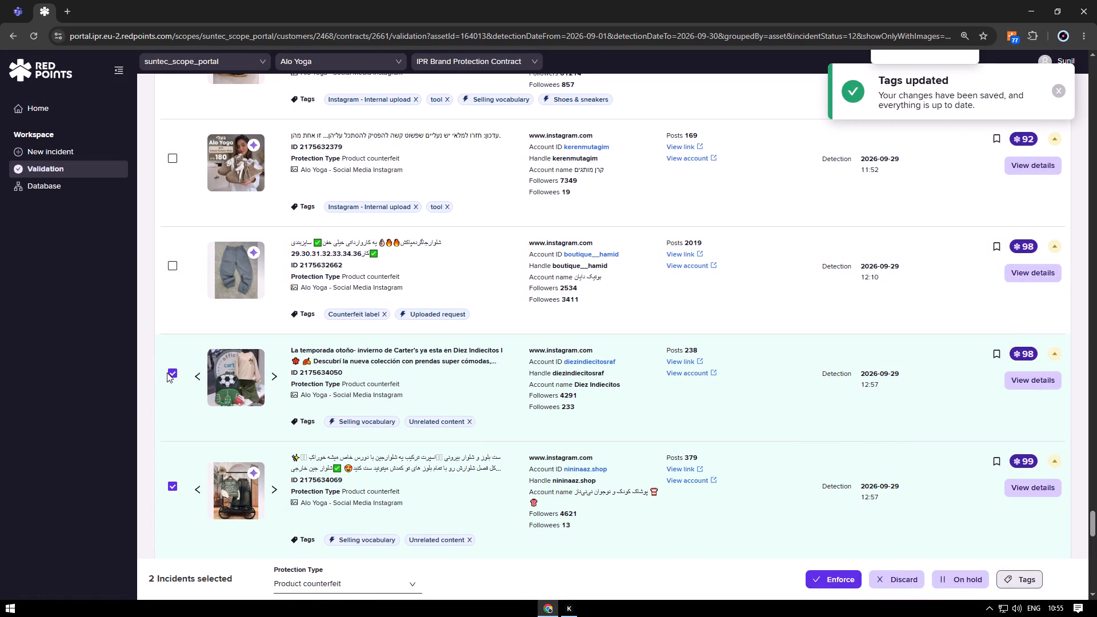
click(171, 374)
click(176, 480)
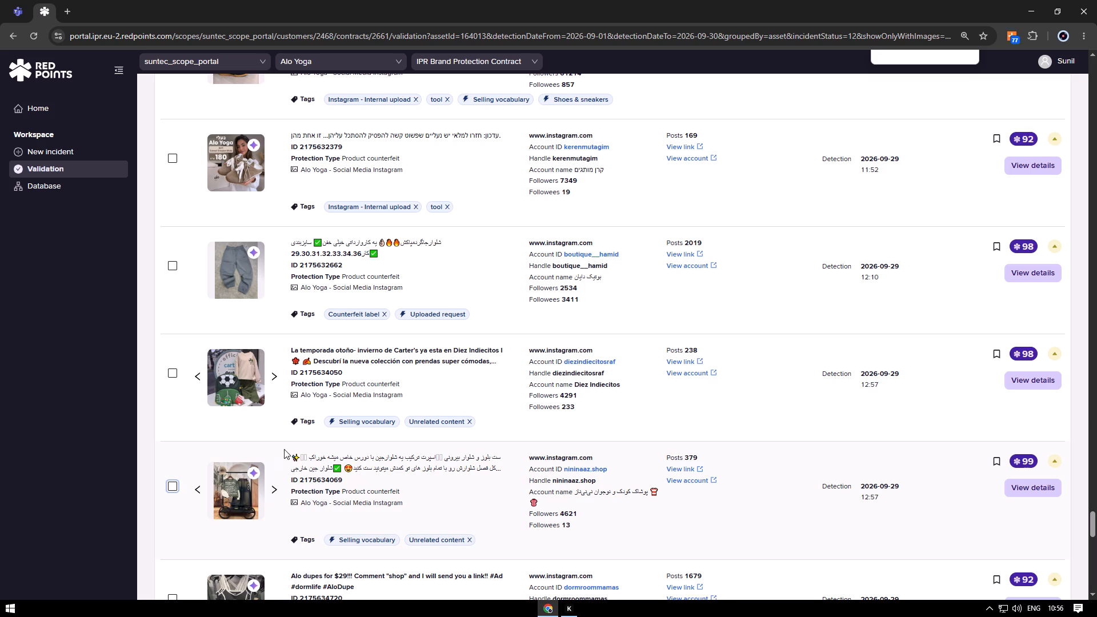
scroll(295, 403, up, 2)
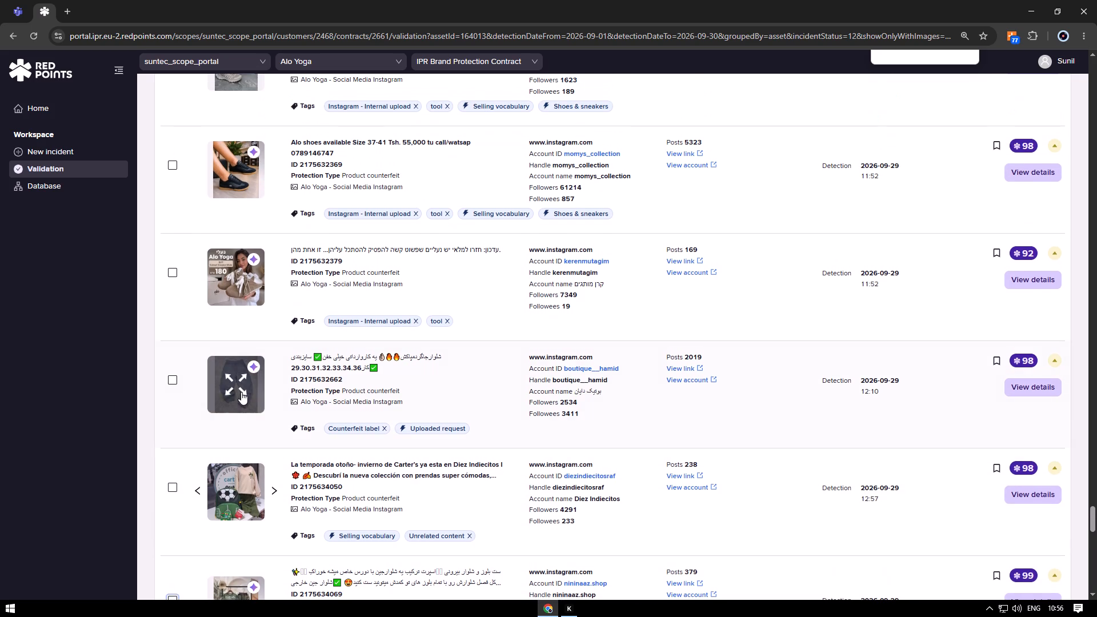
click(241, 392)
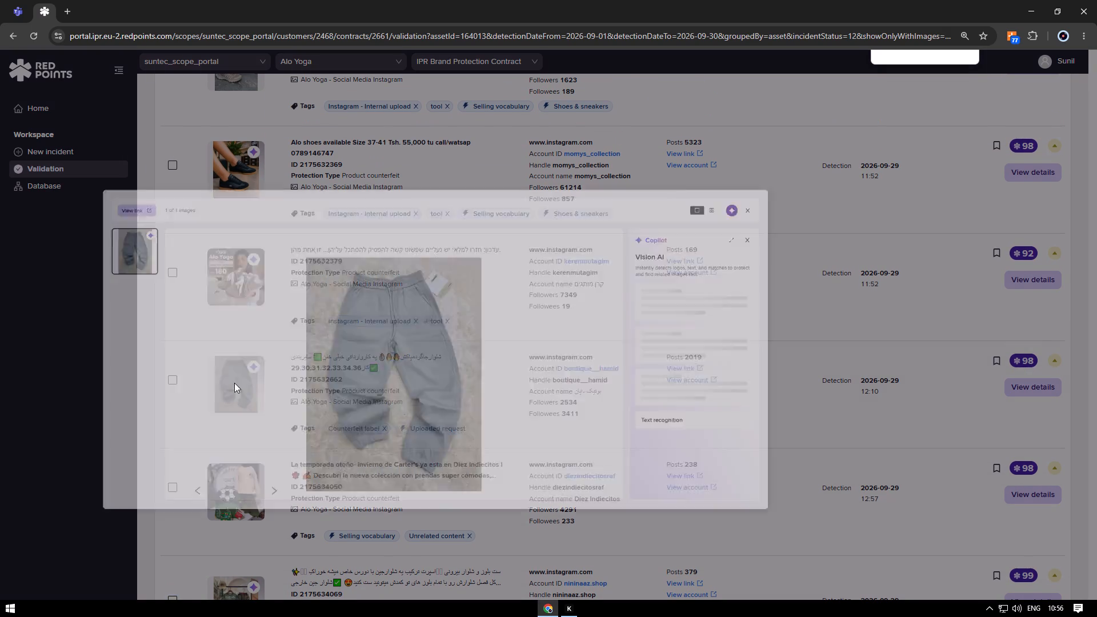
click(0, 358)
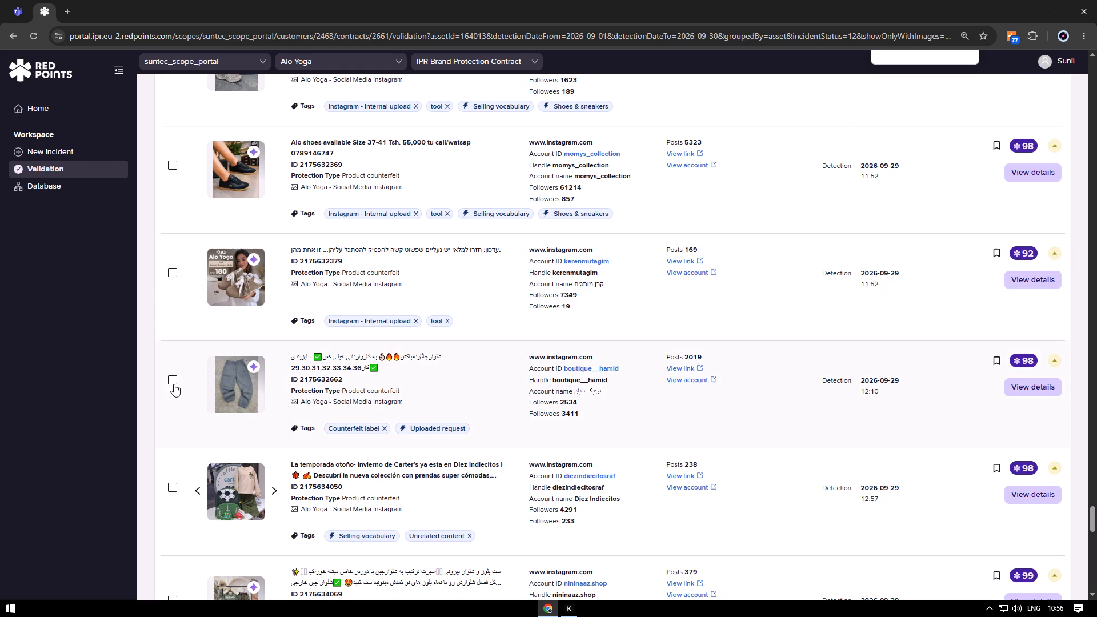
click(174, 384)
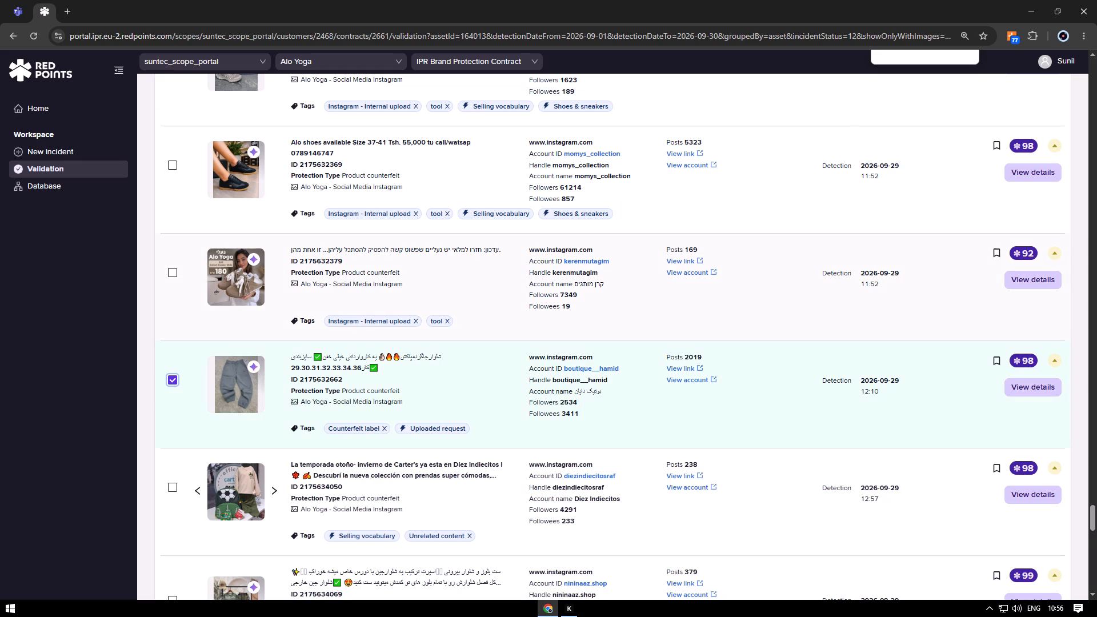
click(688, 264)
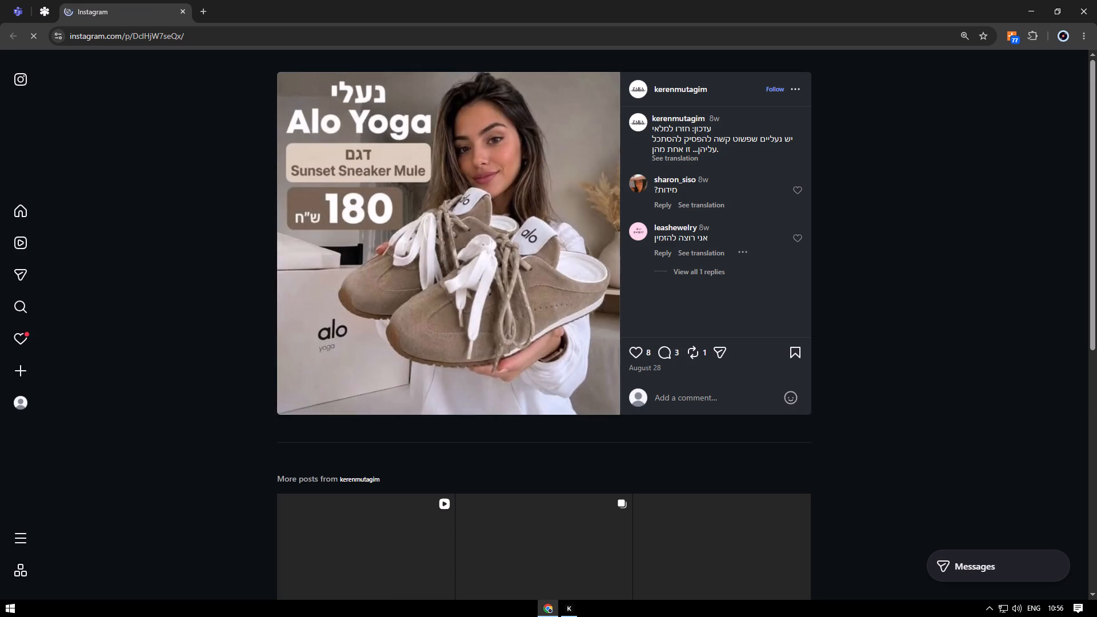
click(684, 156)
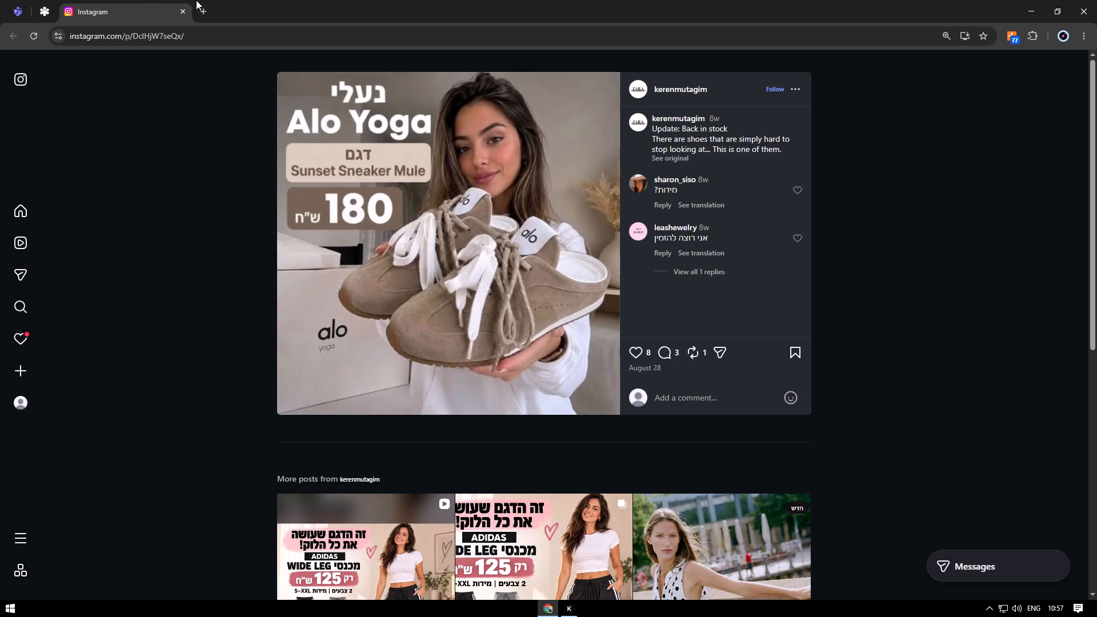
middle_click(149, 0)
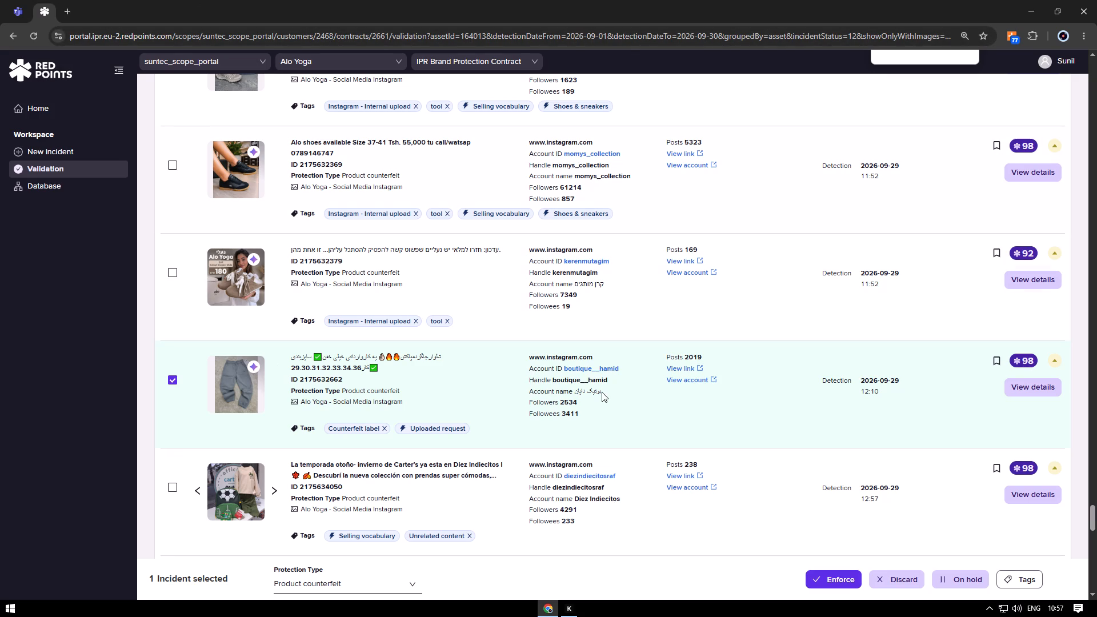
click(172, 165)
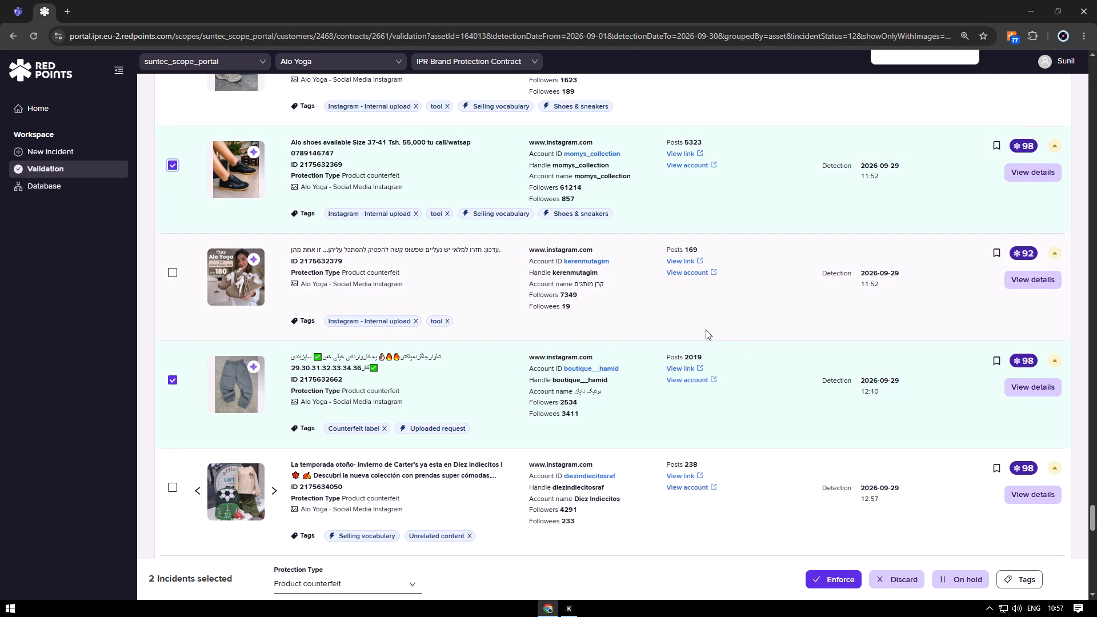
click(172, 274)
scroll(166, 286, up, 3)
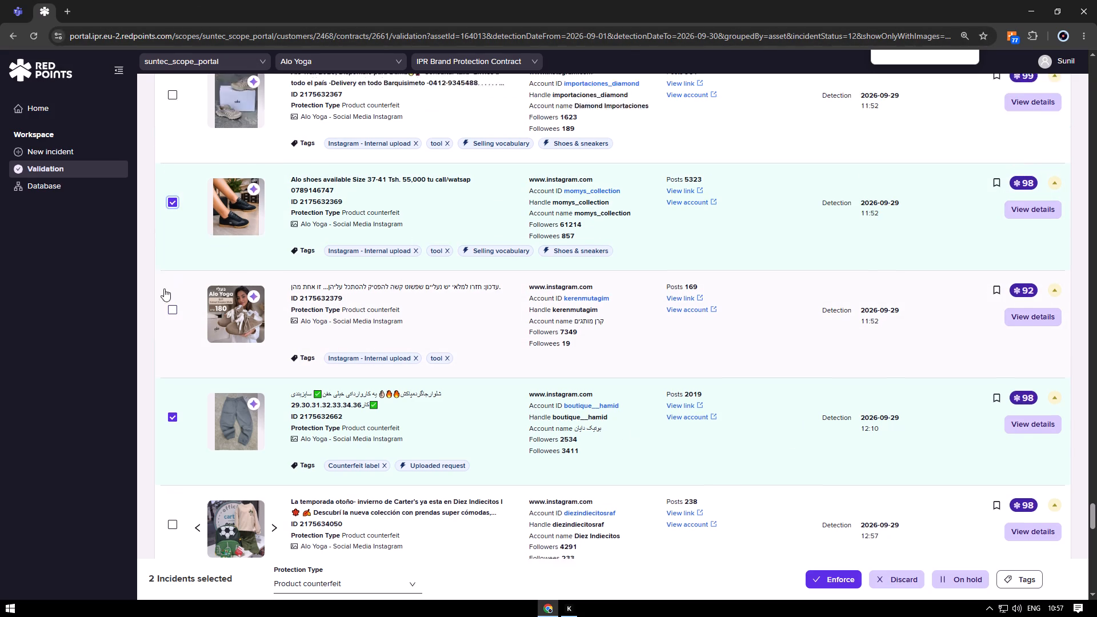
click(171, 232)
scroll(171, 227, up, 1)
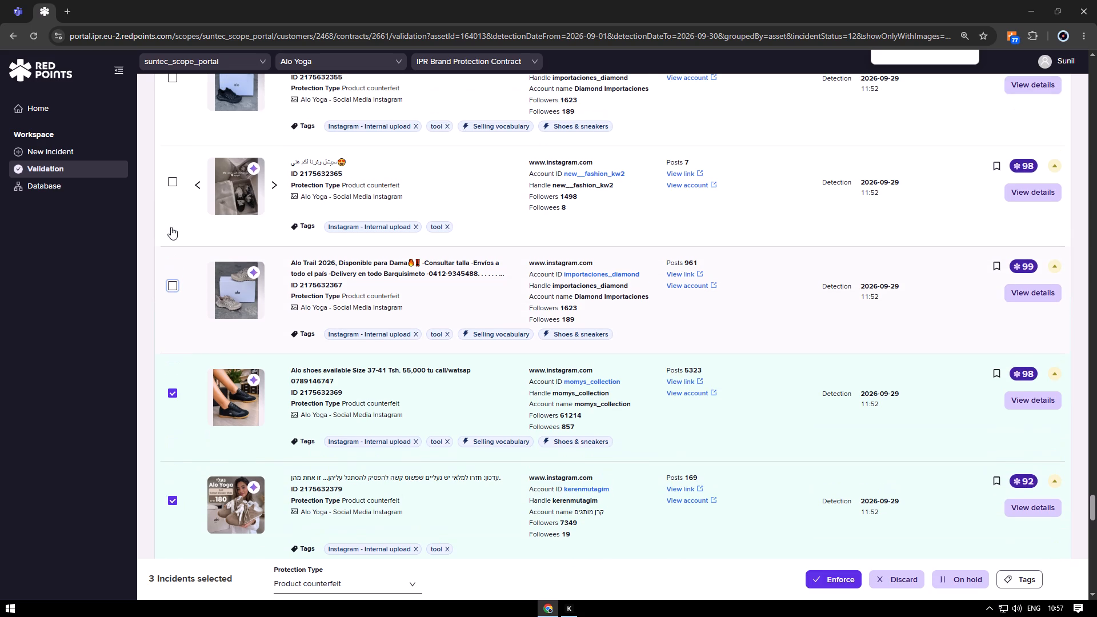
click(176, 186)
scroll(170, 222, up, 1)
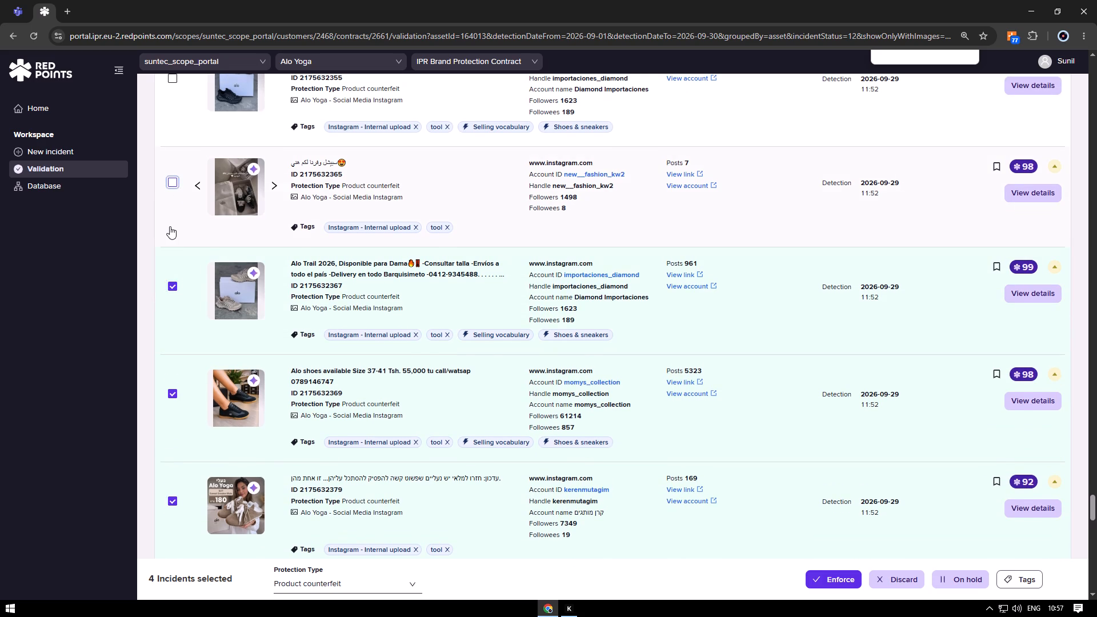
scroll(170, 226, up, 1)
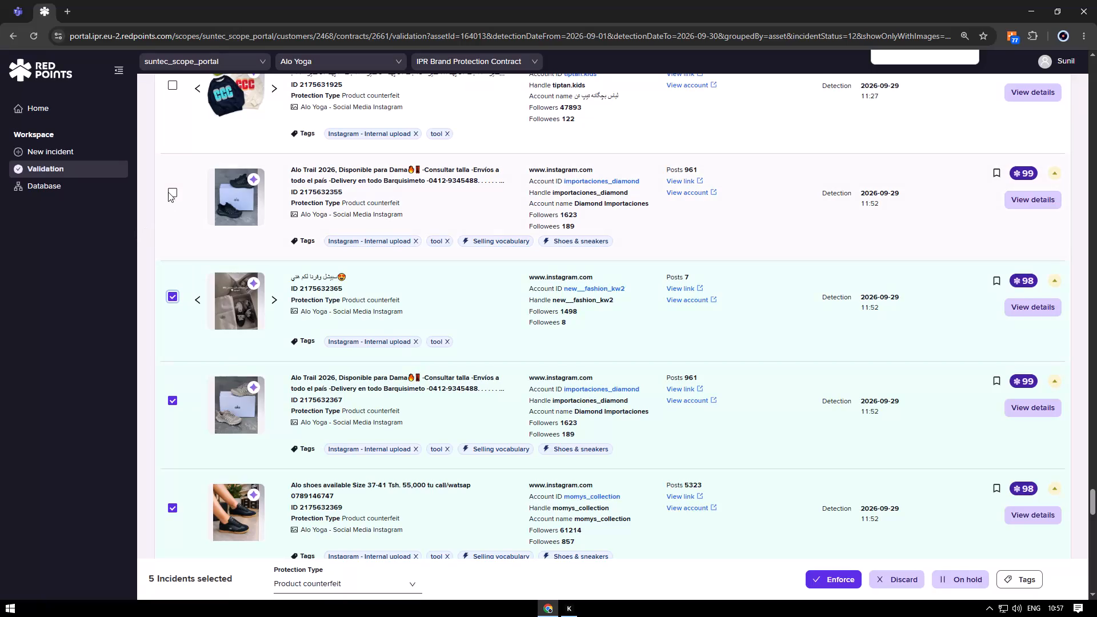
click(170, 191)
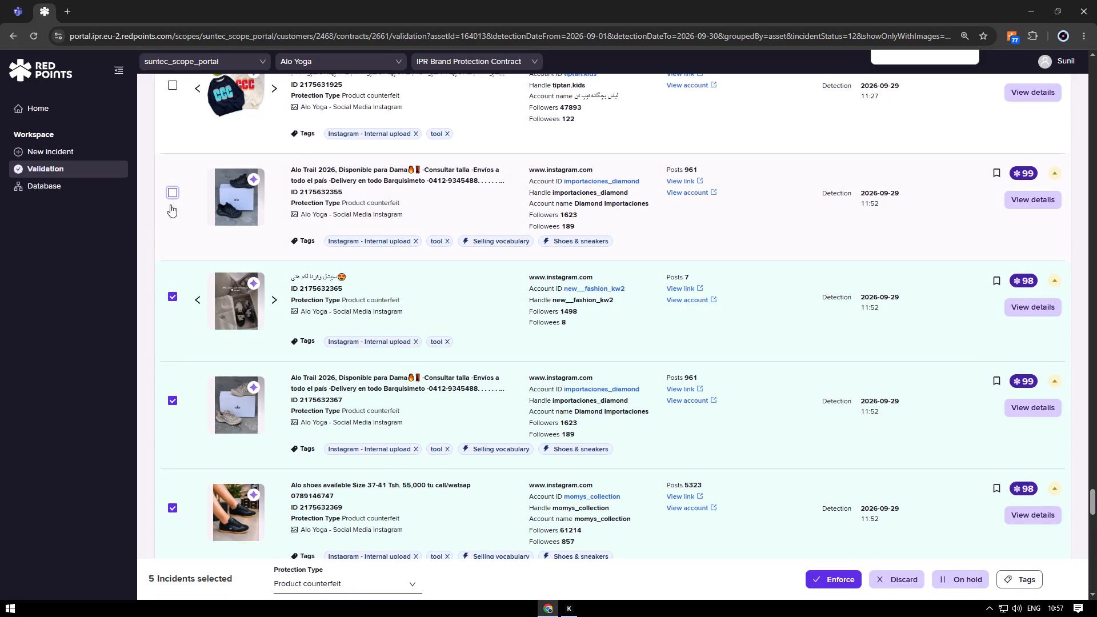
scroll(167, 266, up, 4)
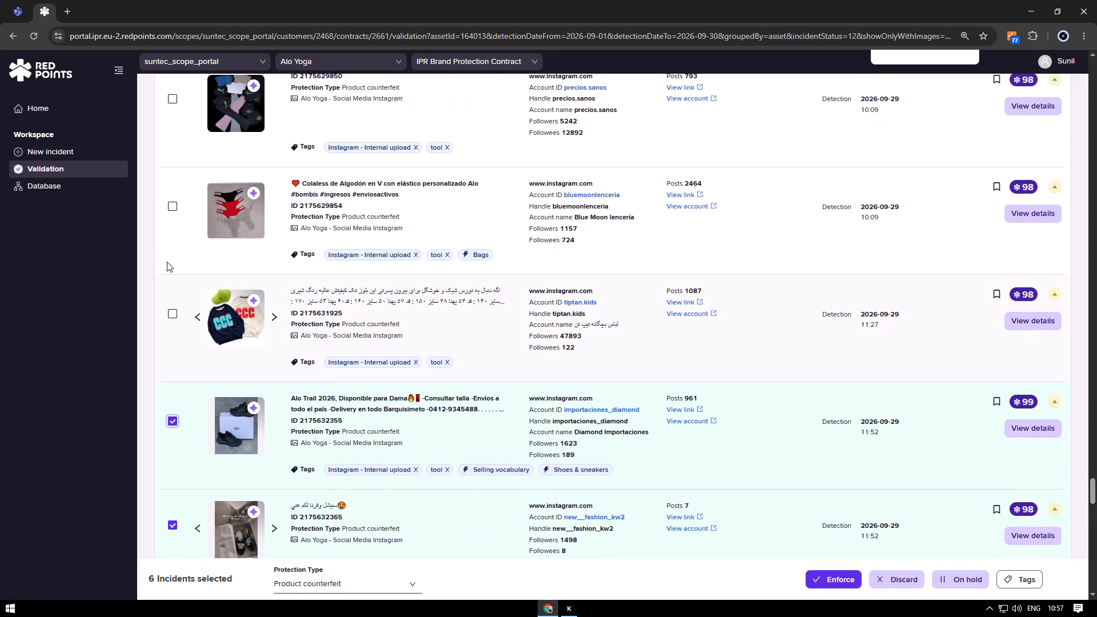
click(171, 209)
scroll(171, 277, up, 3)
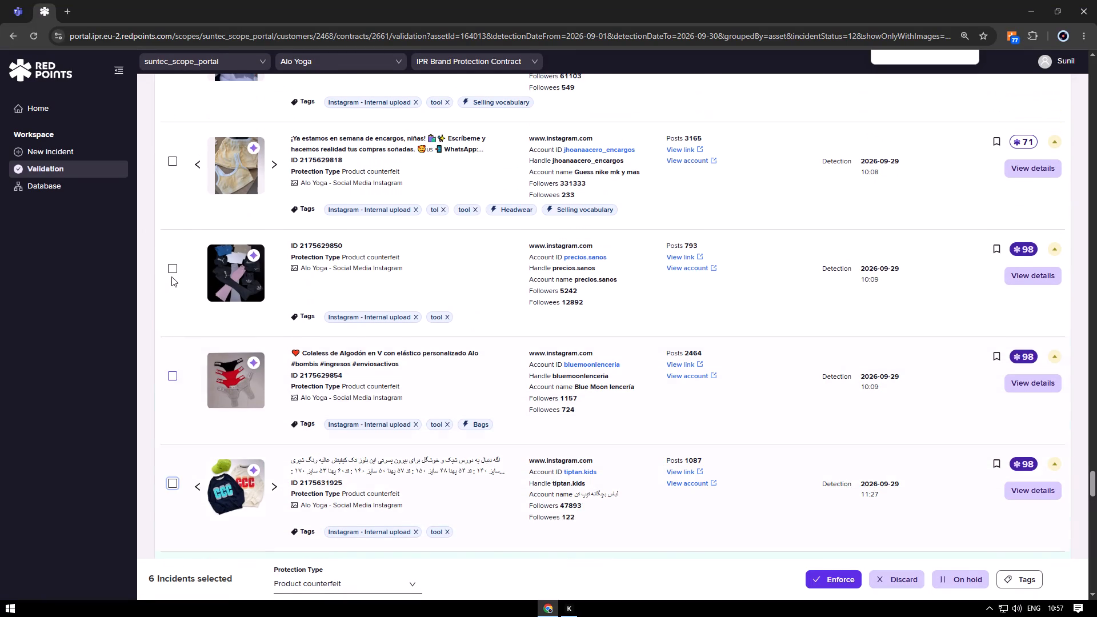
click(173, 379)
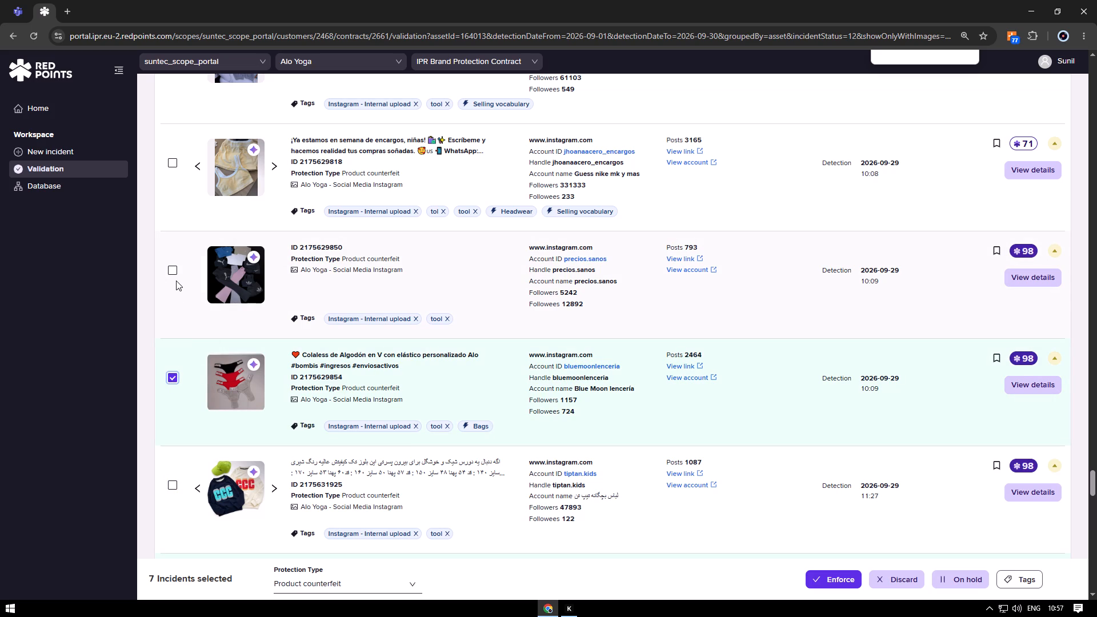
click(218, 277)
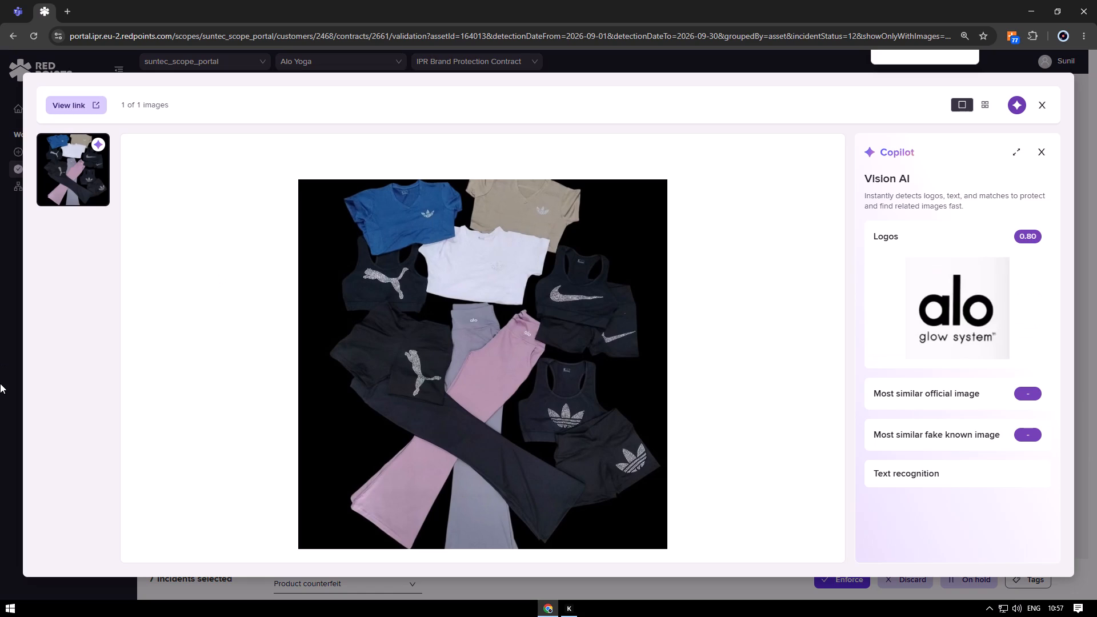
click(0, 383)
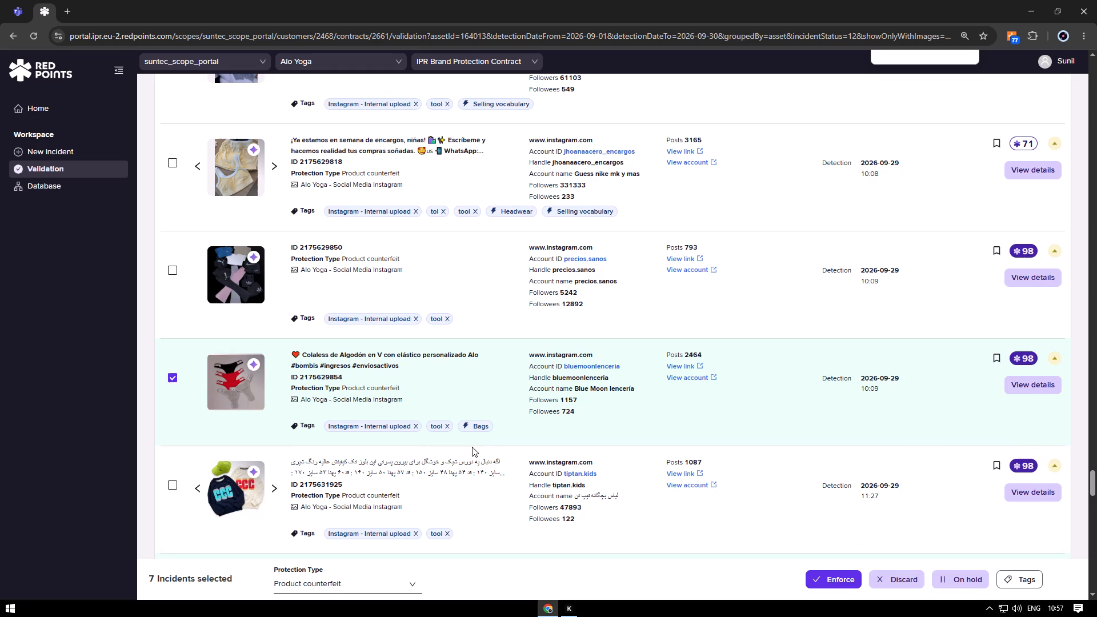
Clear the existing tags of the seven selected incidents, add the Commercial activity tag, and apply the update.
scroll(281, 449, down, 14)
scroll(278, 445, up, 6)
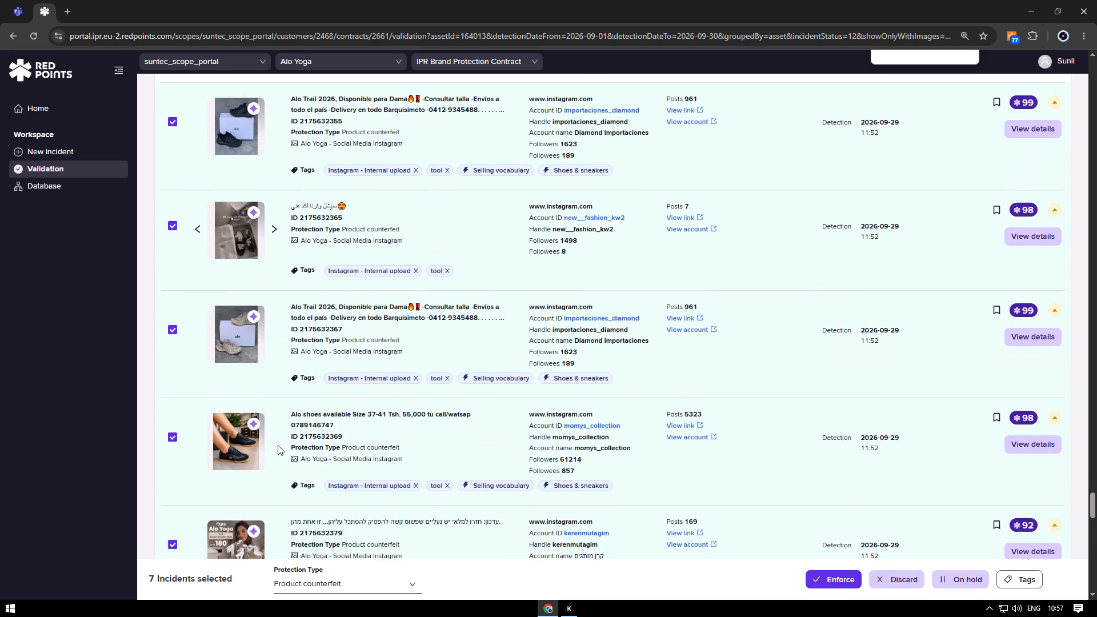
click(1023, 579)
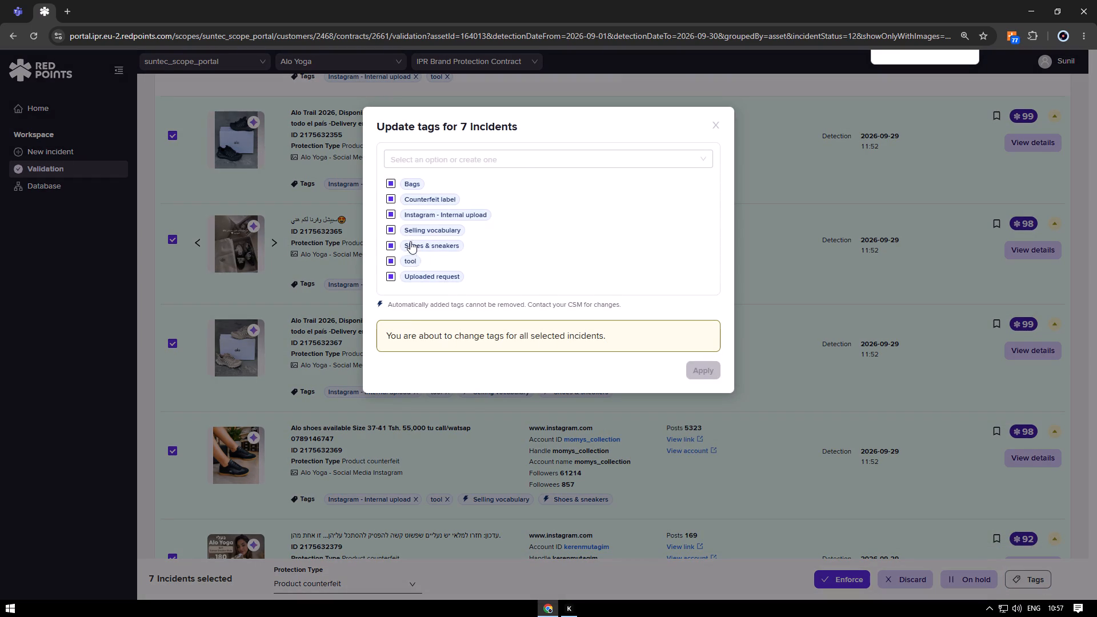
double_click(408, 276)
click(410, 269)
double_click(411, 263)
double_click(414, 246)
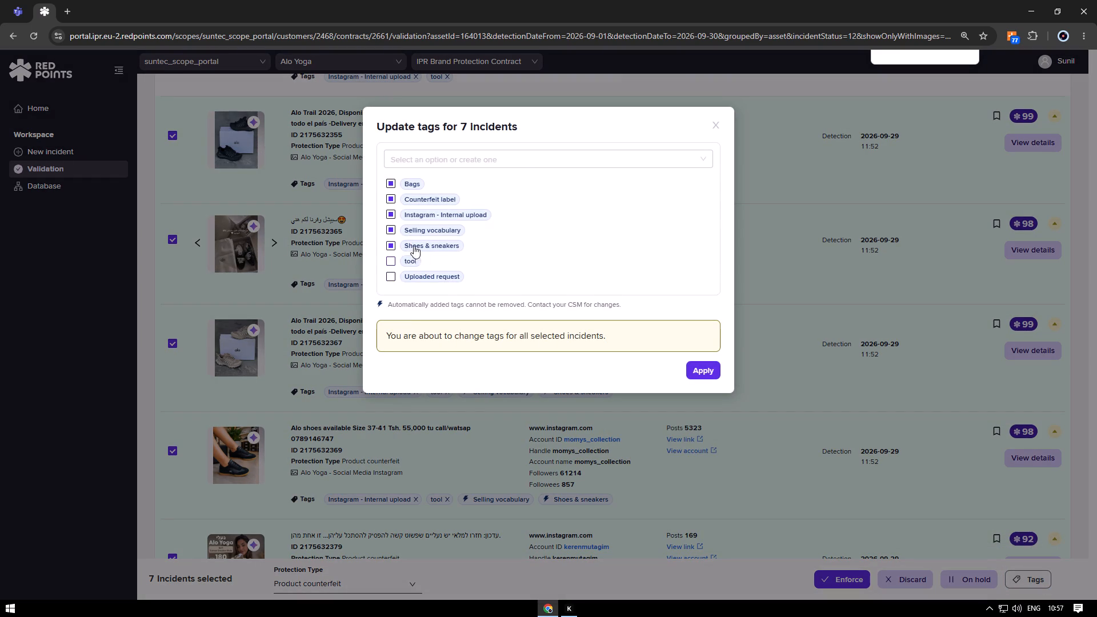
double_click(414, 231)
double_click(414, 215)
double_click(413, 202)
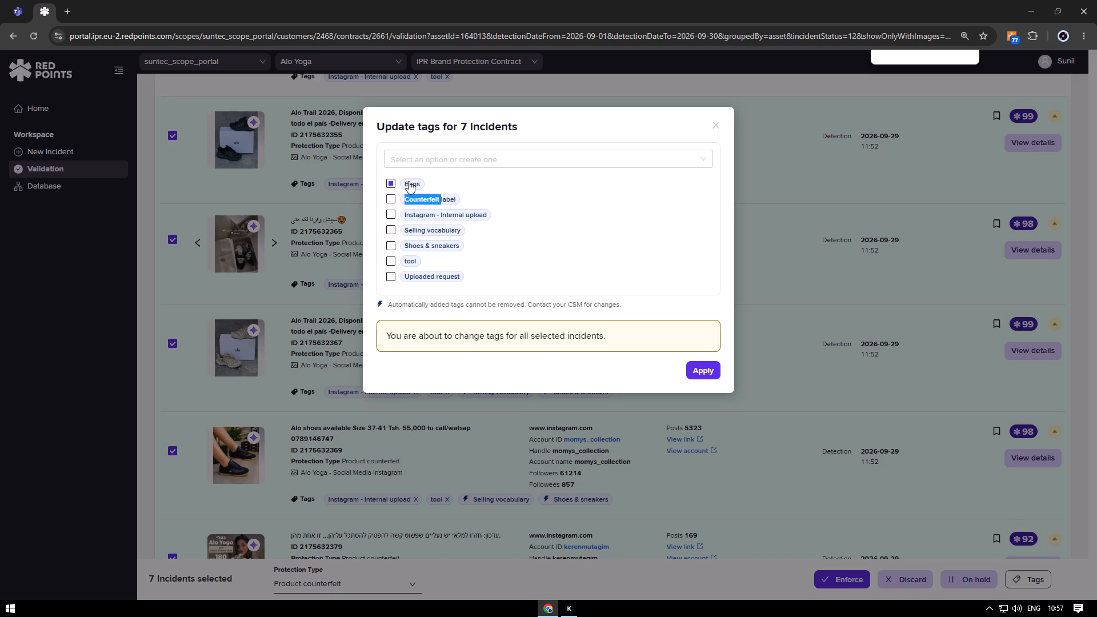
double_click(409, 182)
click(410, 162)
text(comm)
key(Up)
key(Up)
key(Up)
key(Return)
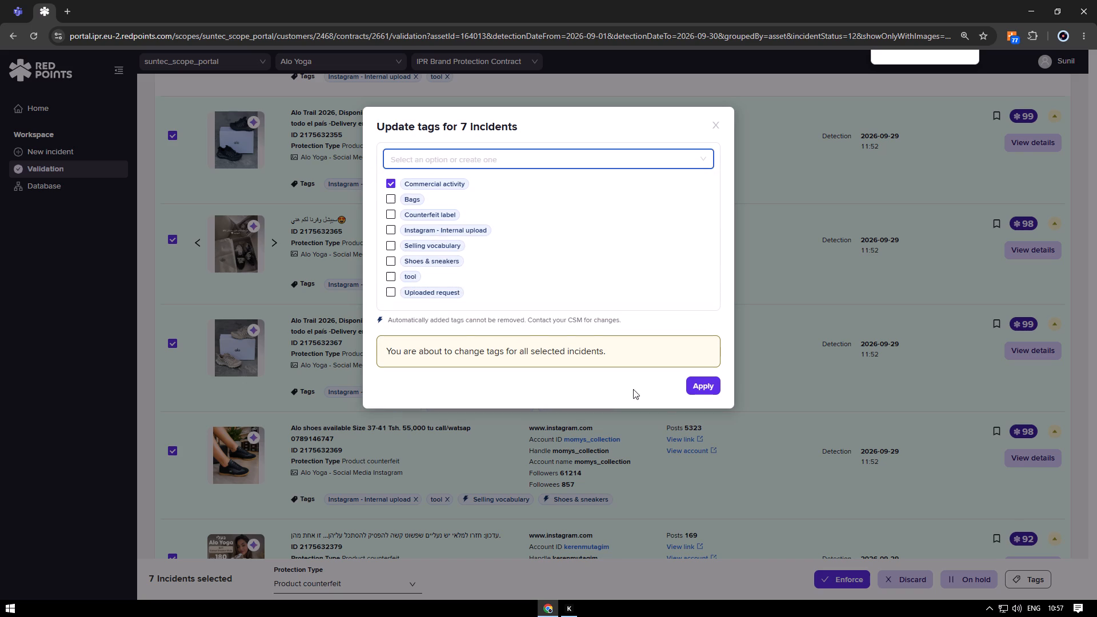
click(699, 388)
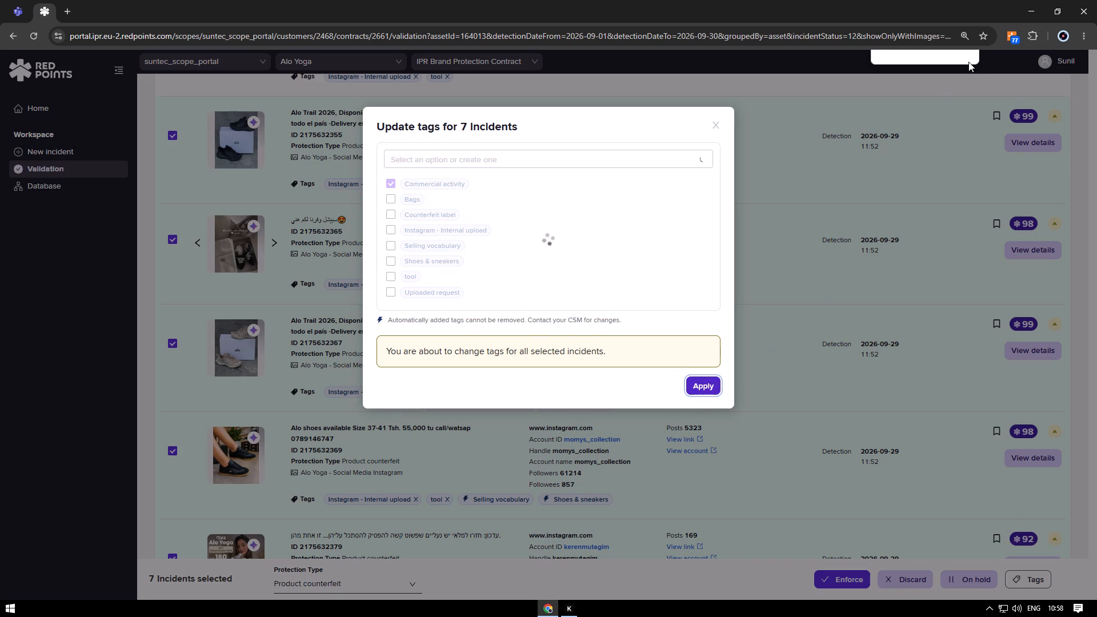
Count the seven newly tagged incidents on the browser's click counter, bringing it to 85.
click(1017, 38)
click(1017, 38)
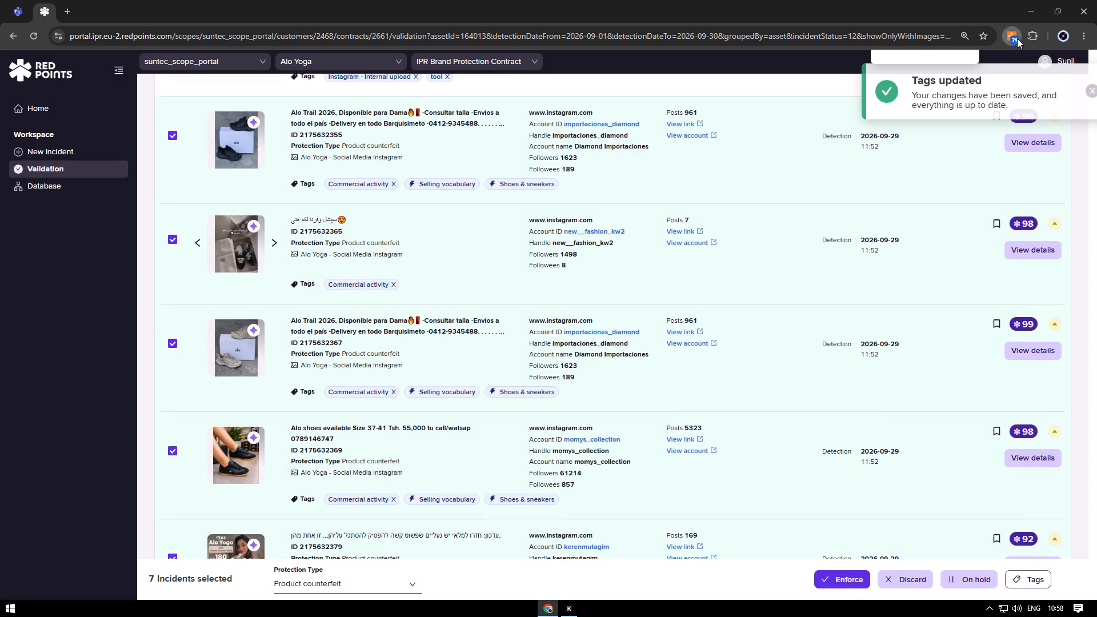
click(1018, 40)
click(1017, 43)
click(1017, 43)
click(1017, 43)
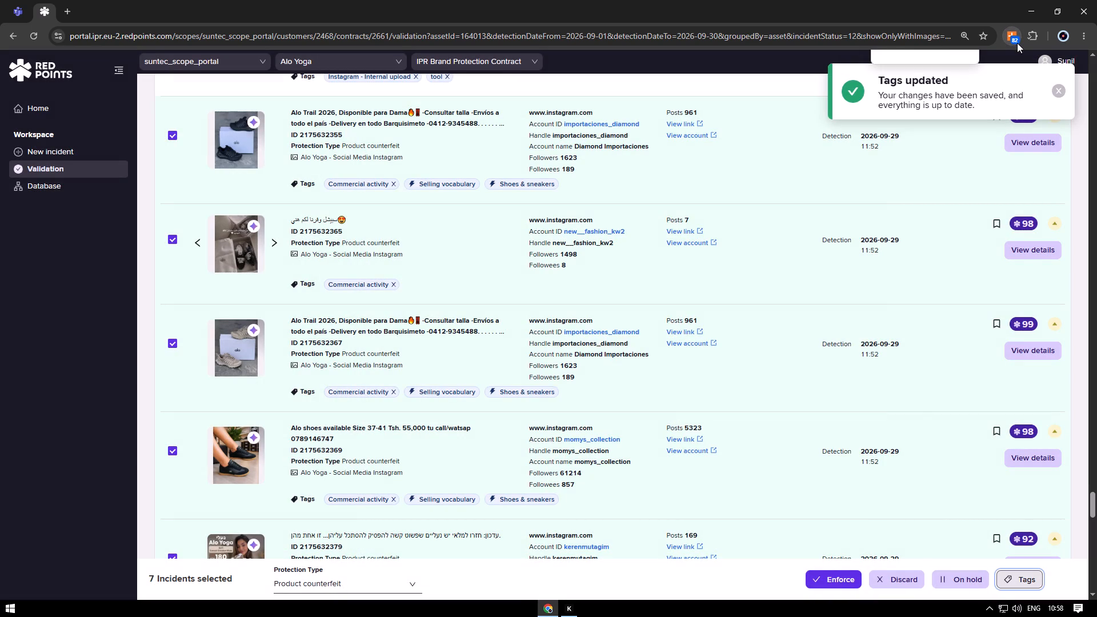
click(1017, 43)
click(1018, 40)
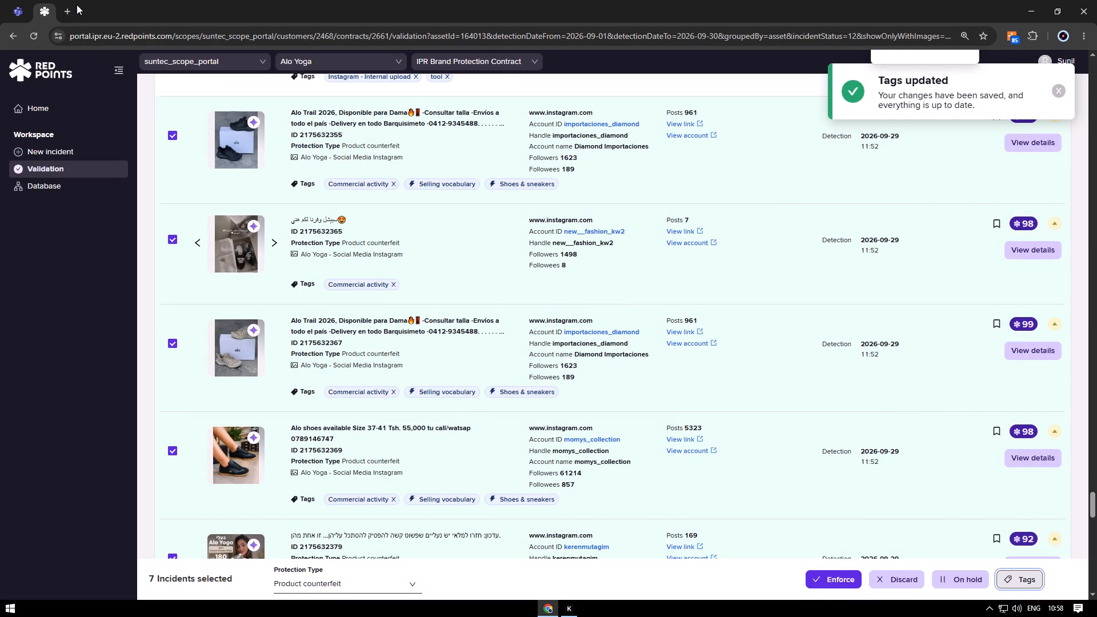
Check the sum 77+7 in a new browser tab, lower the click counter by one to 84, and close that tab.
click(64, 2)
text(77+)
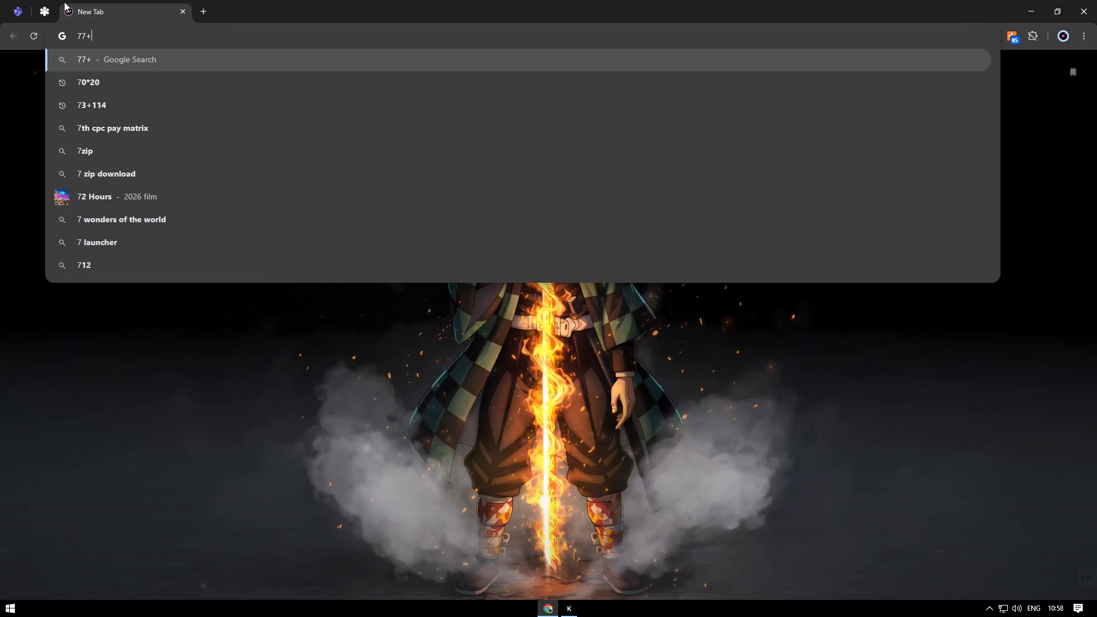
key(7)
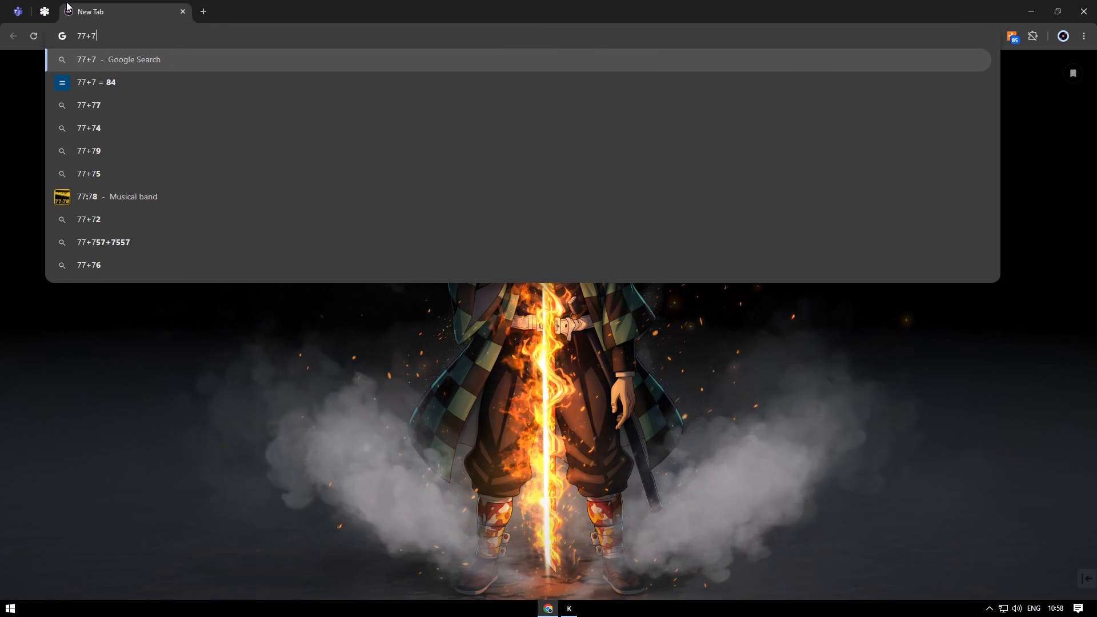
right_click(1019, 37)
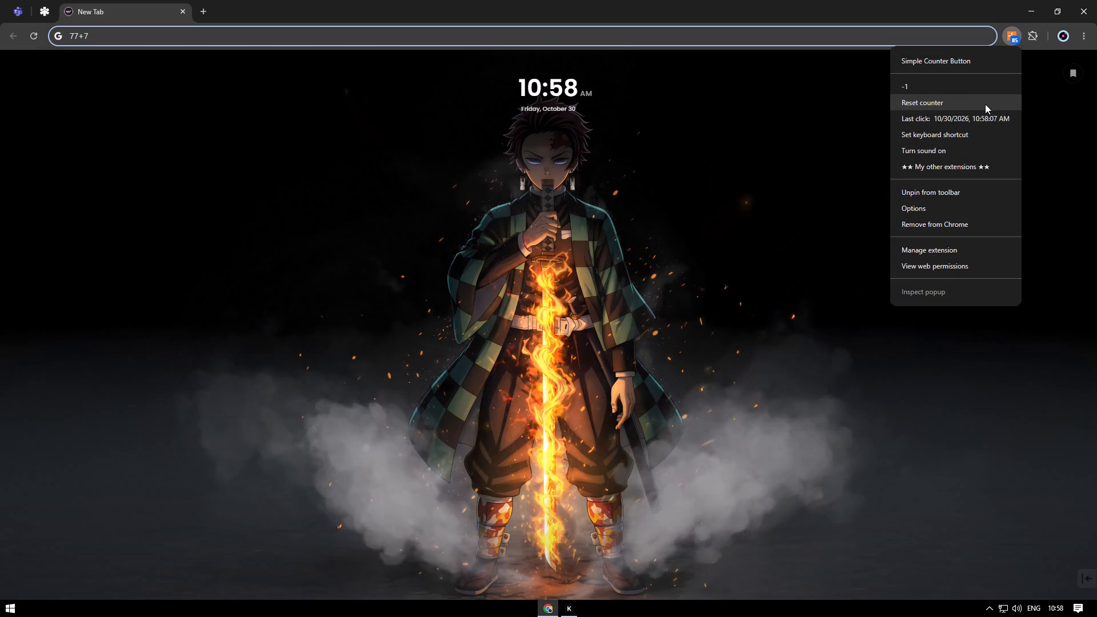
click(968, 91)
middle_click(91, 0)
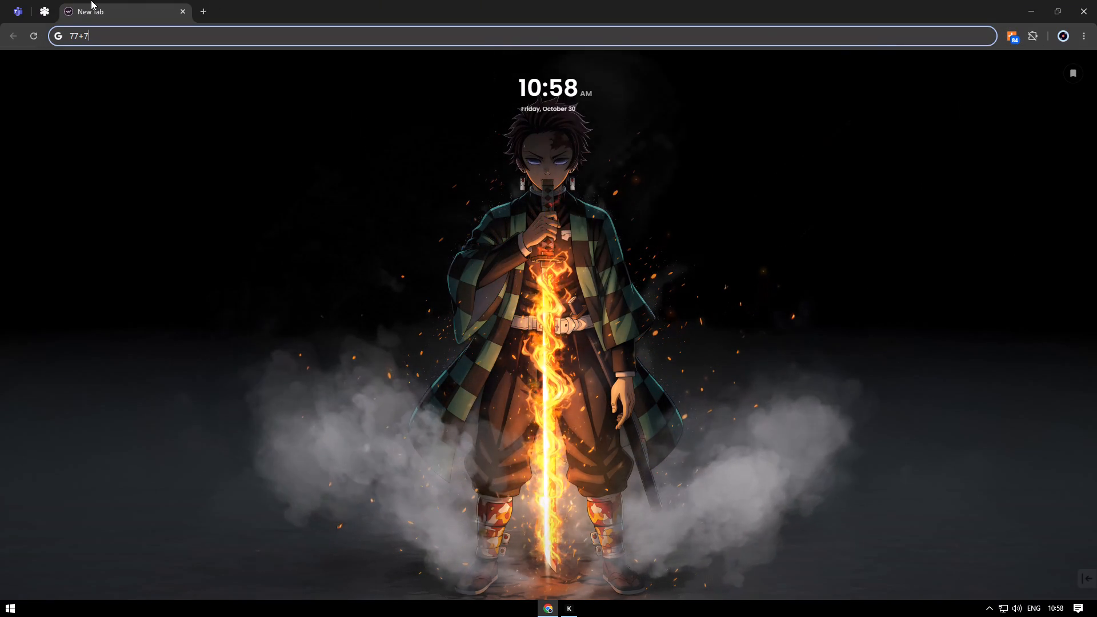
scroll(244, 263, down, 5)
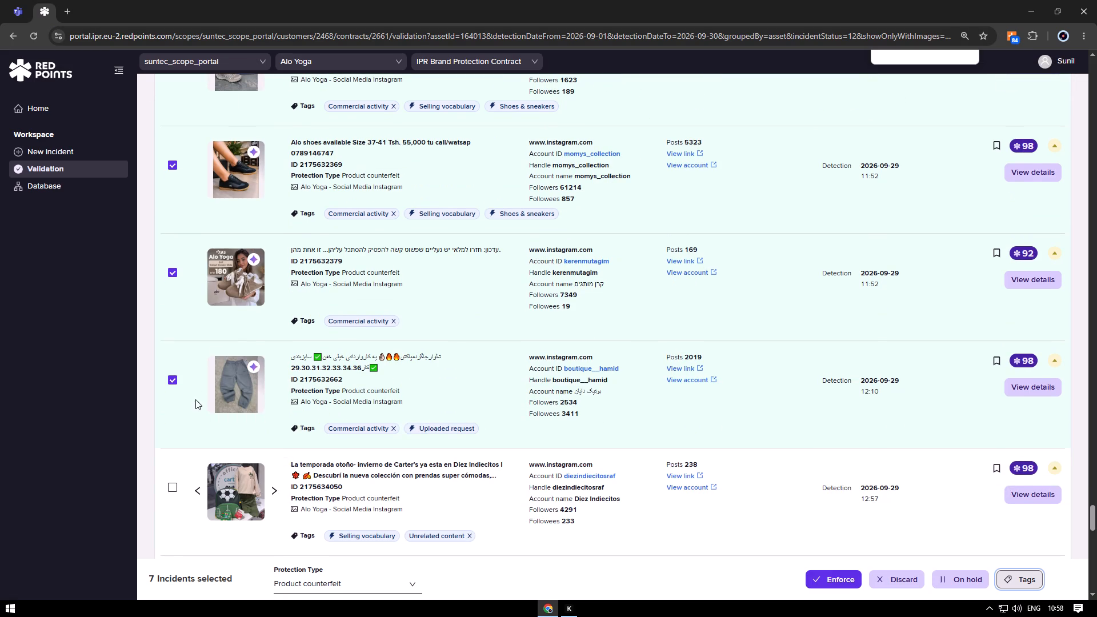
click(169, 383)
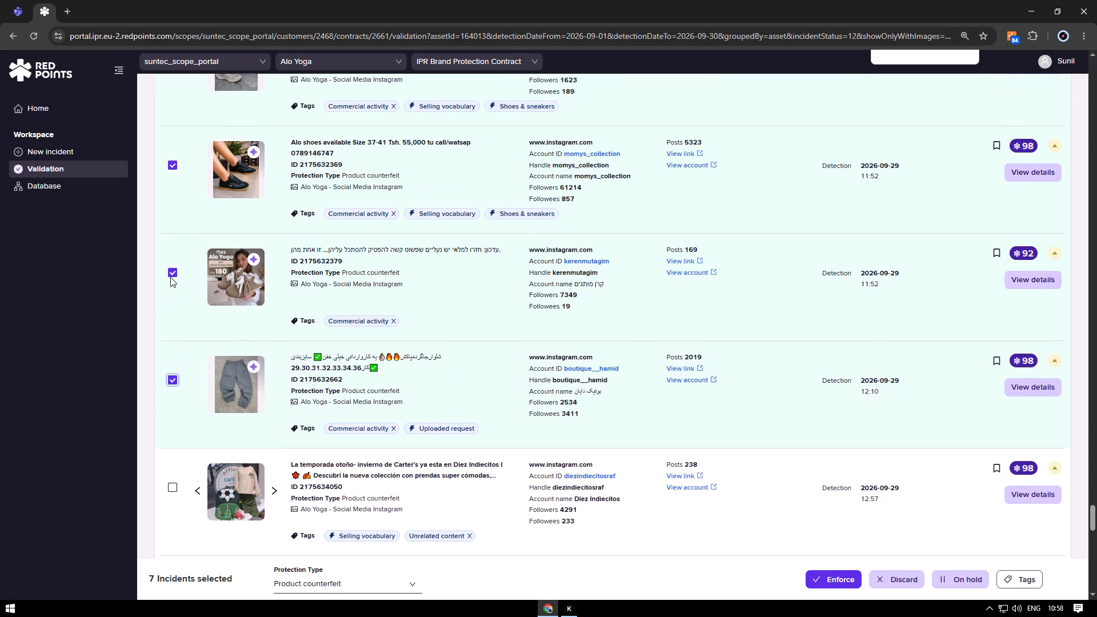
click(171, 274)
scroll(171, 274, up, 2)
click(171, 280)
scroll(165, 224, up, 1)
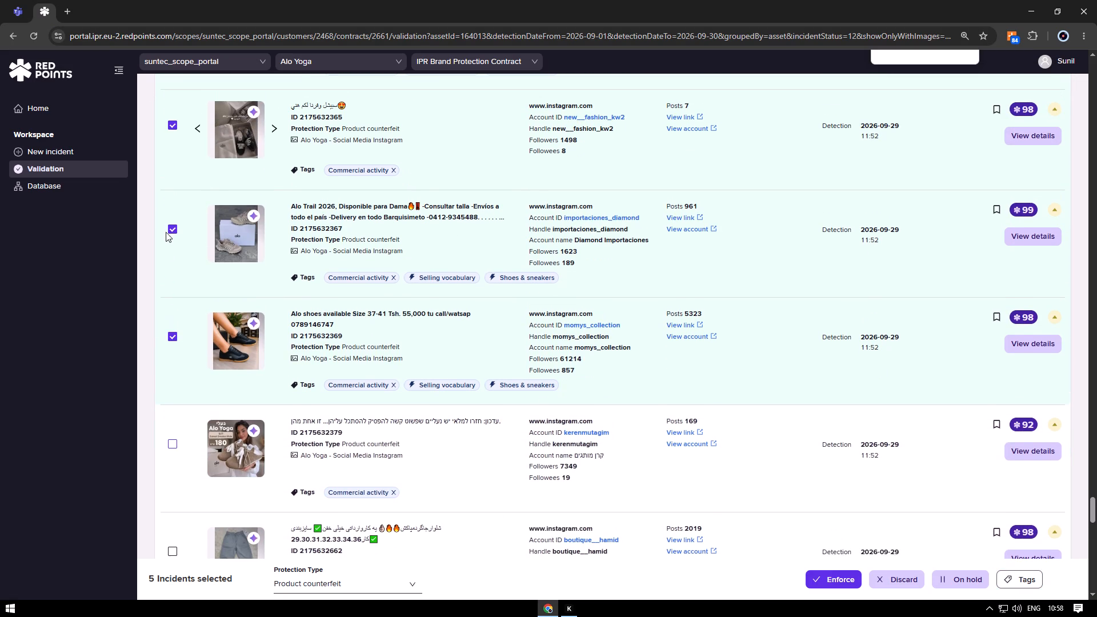
click(171, 226)
scroll(171, 251, up, 2)
click(170, 243)
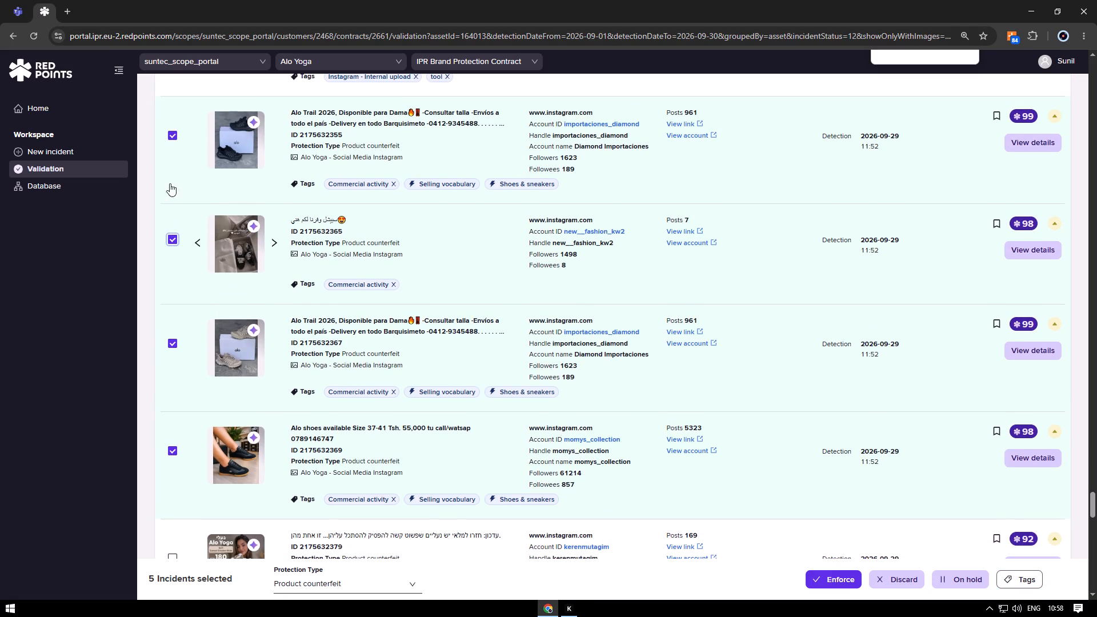
click(175, 136)
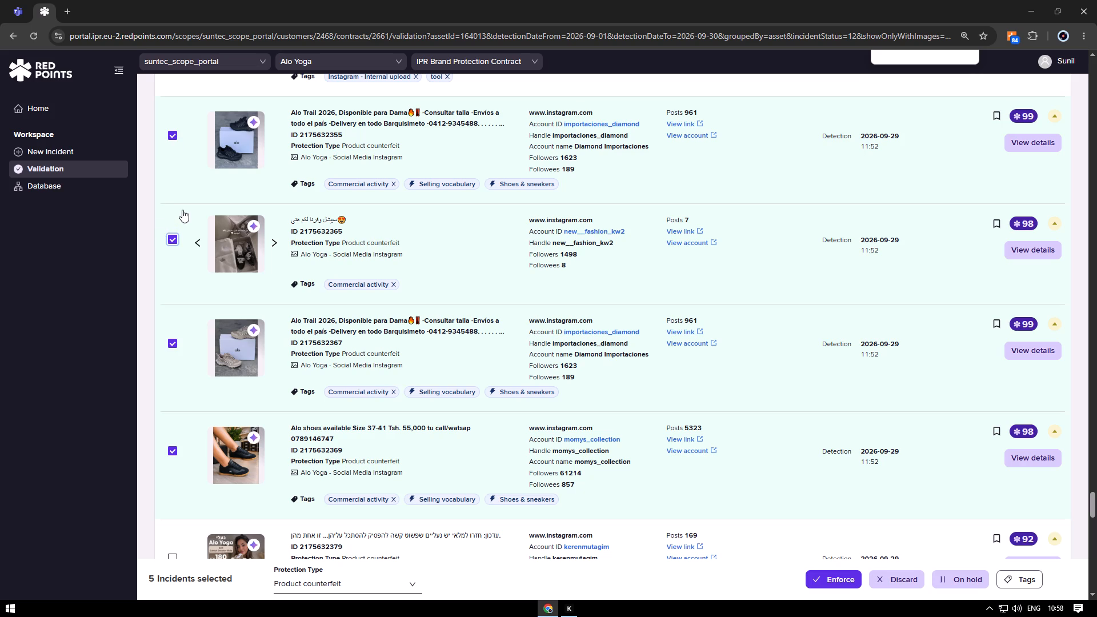
click(172, 341)
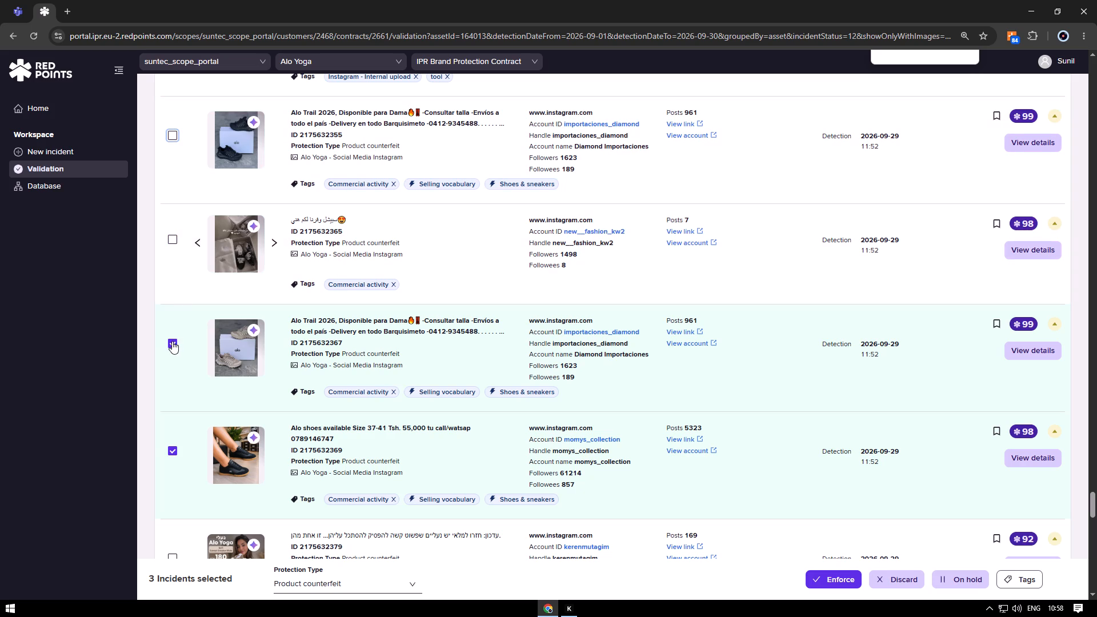
click(171, 451)
scroll(324, 406, up, 4)
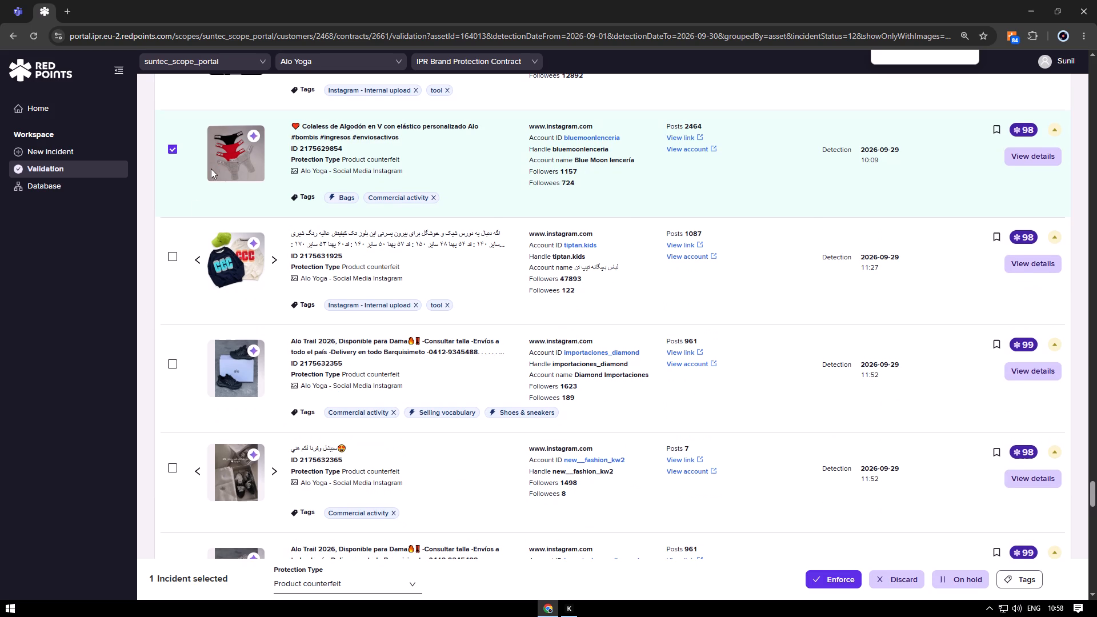
click(175, 149)
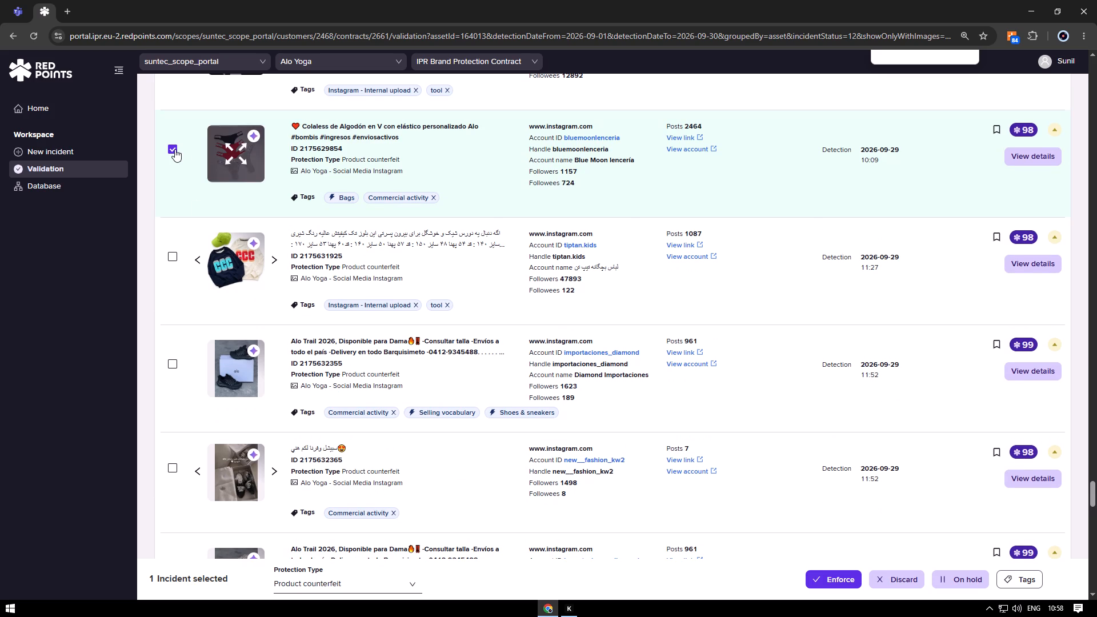
click(173, 260)
scroll(179, 306, down, 3)
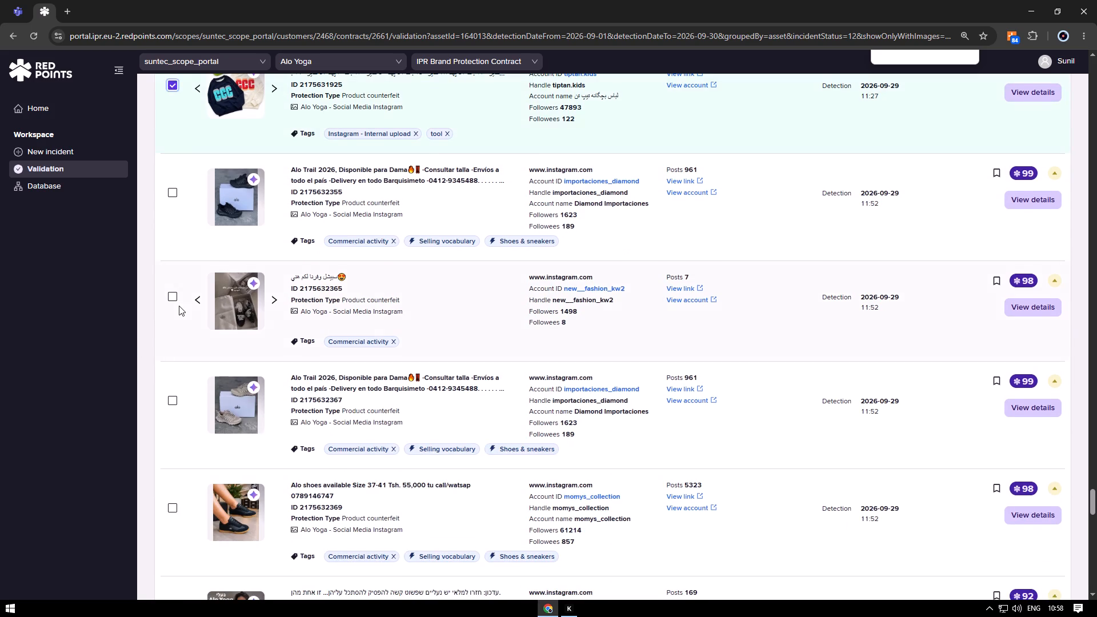
scroll(179, 306, down, 4)
scroll(179, 306, up, 7)
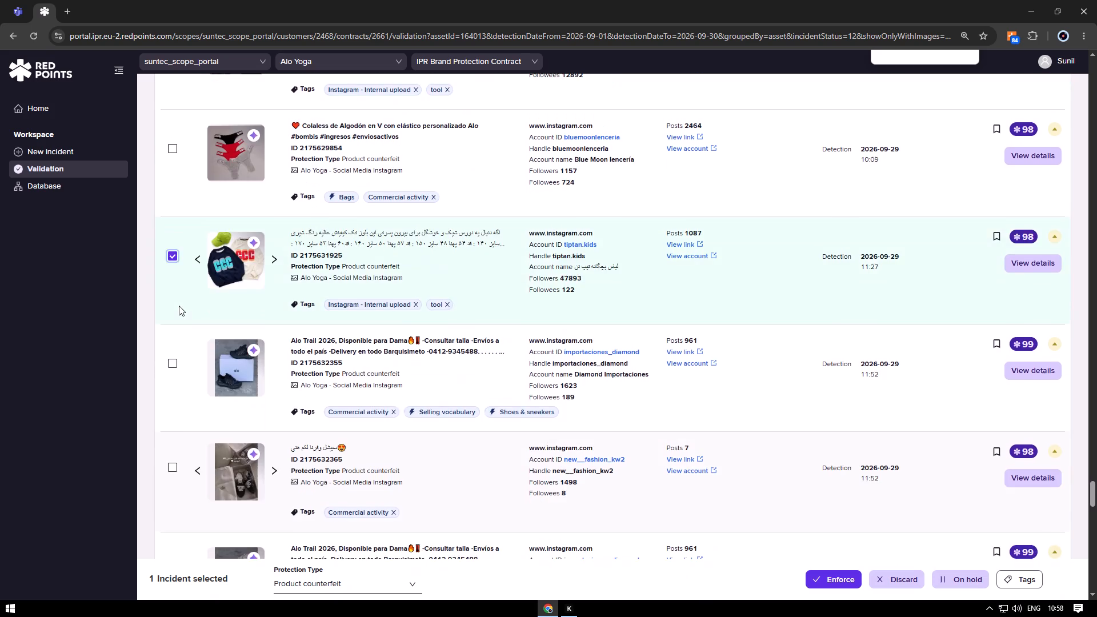
scroll(179, 306, up, 2)
click(172, 155)
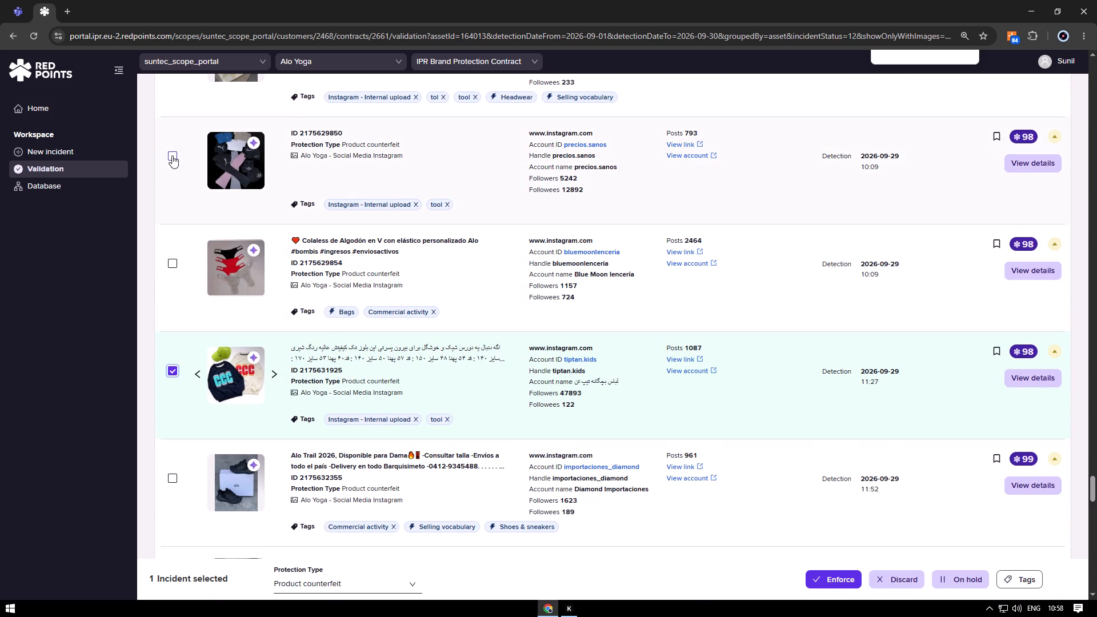
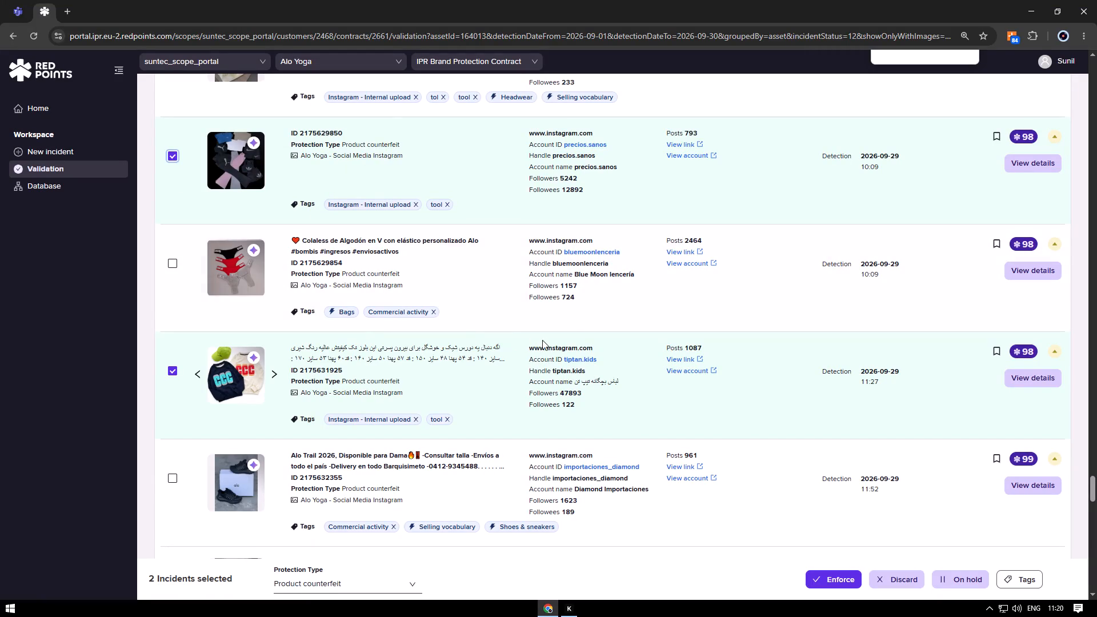
For the two selected incidents, clear the tags Instagram - Internal upload and tool, and open the choice of a replacement tag.
click(1015, 582)
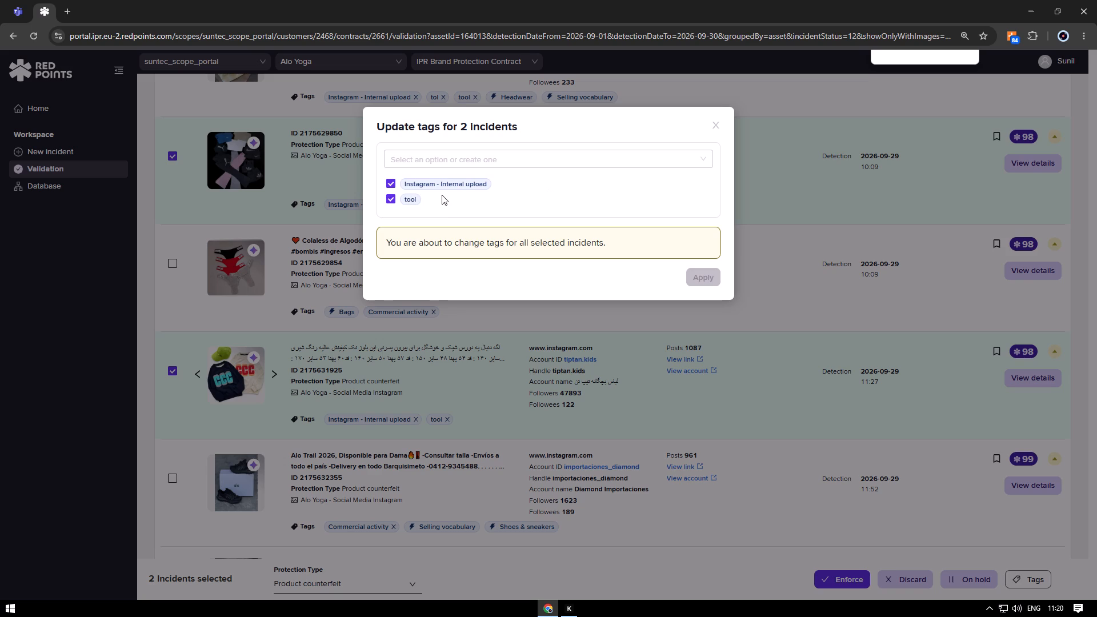
click(428, 181)
click(408, 198)
click(426, 158)
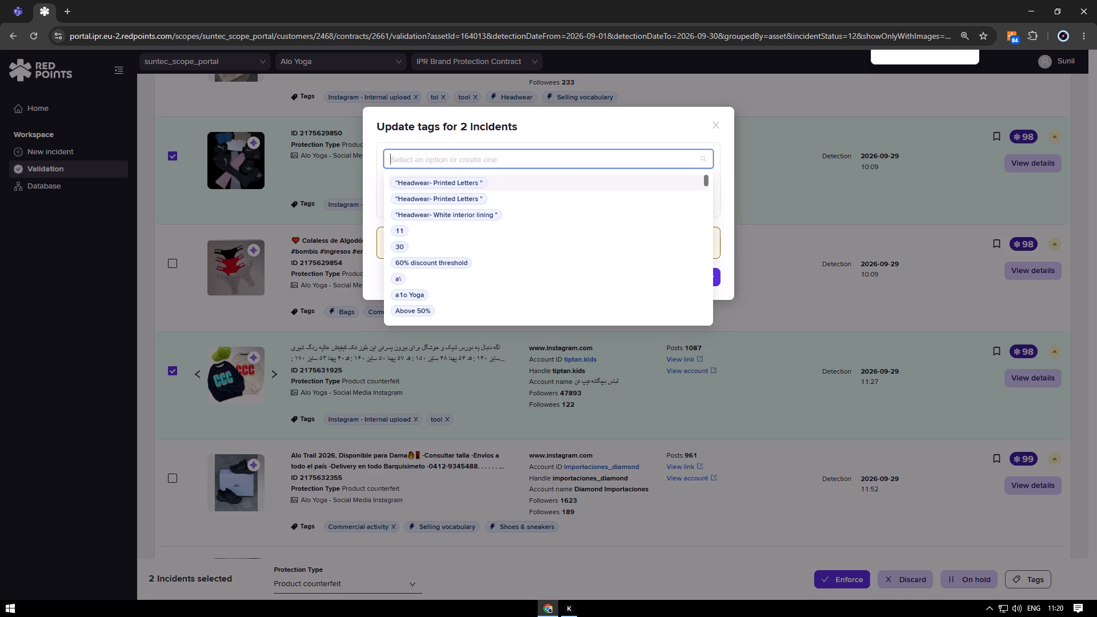
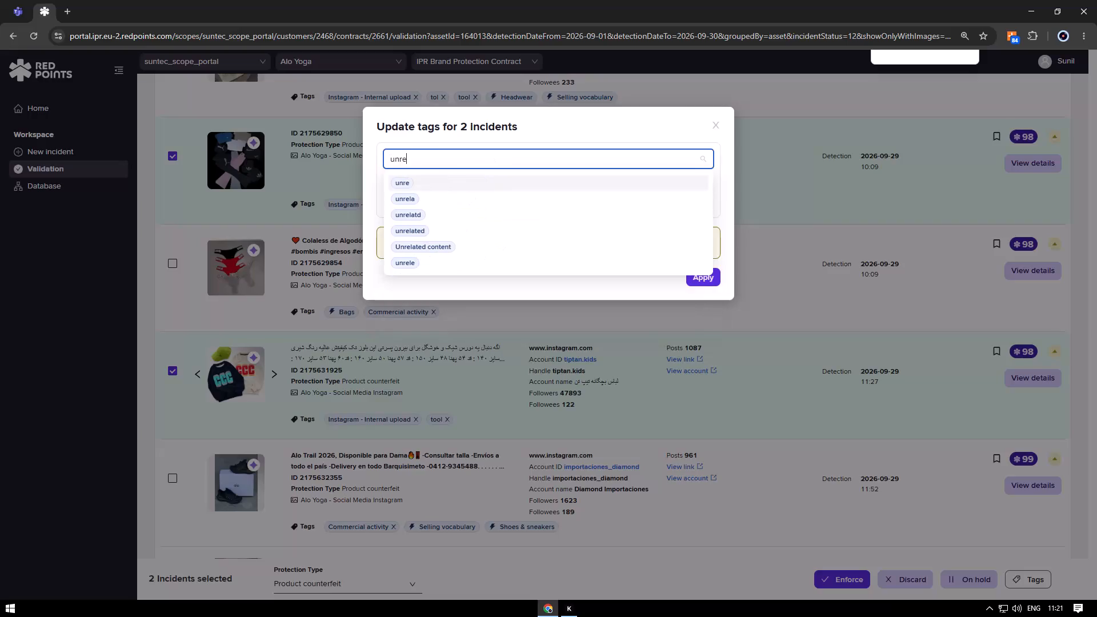
Add the Unrelated content tag to the two selected incidents and apply the tag update.
key(Up)
key(Up)
key(Return)
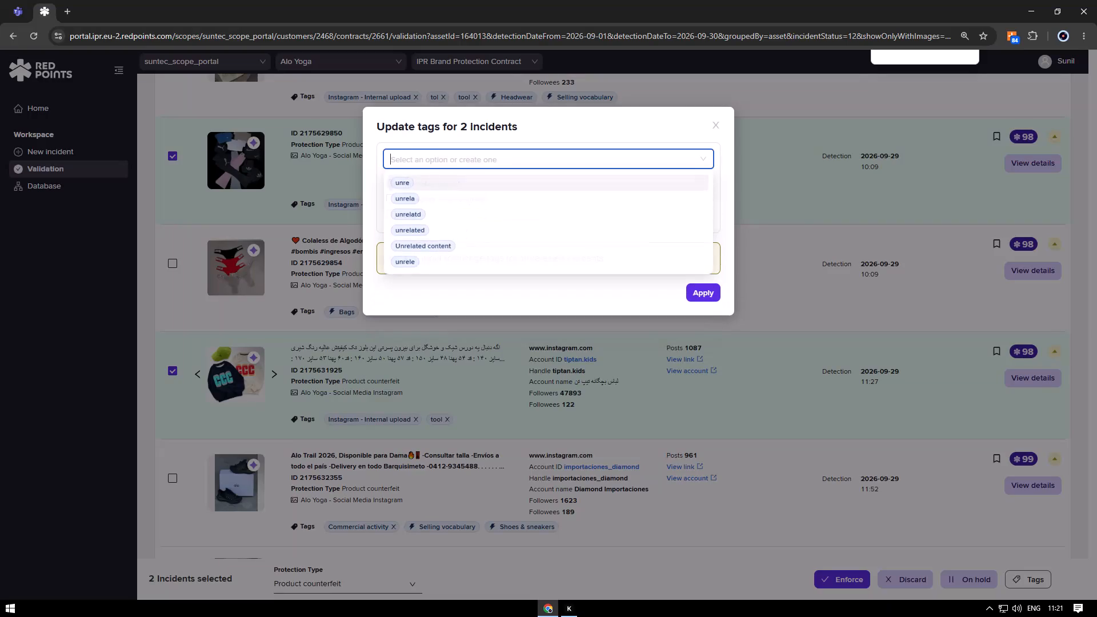
click(684, 300)
click(694, 284)
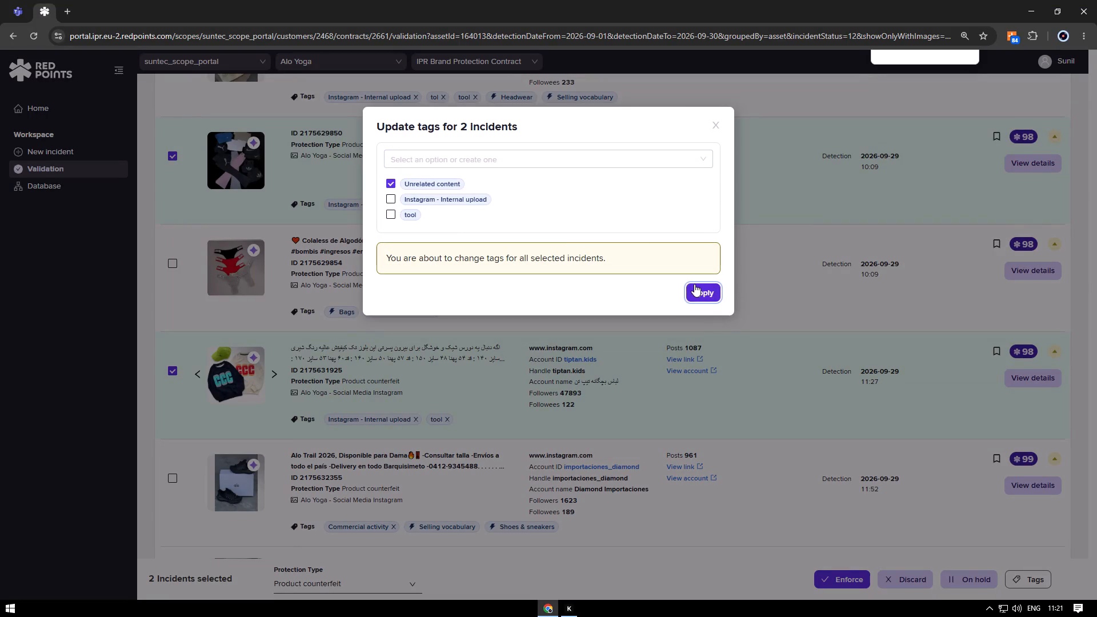
Count the two newly tagged incidents on the browser's click counter, bringing it to 86.
click(1005, 42)
click(1012, 39)
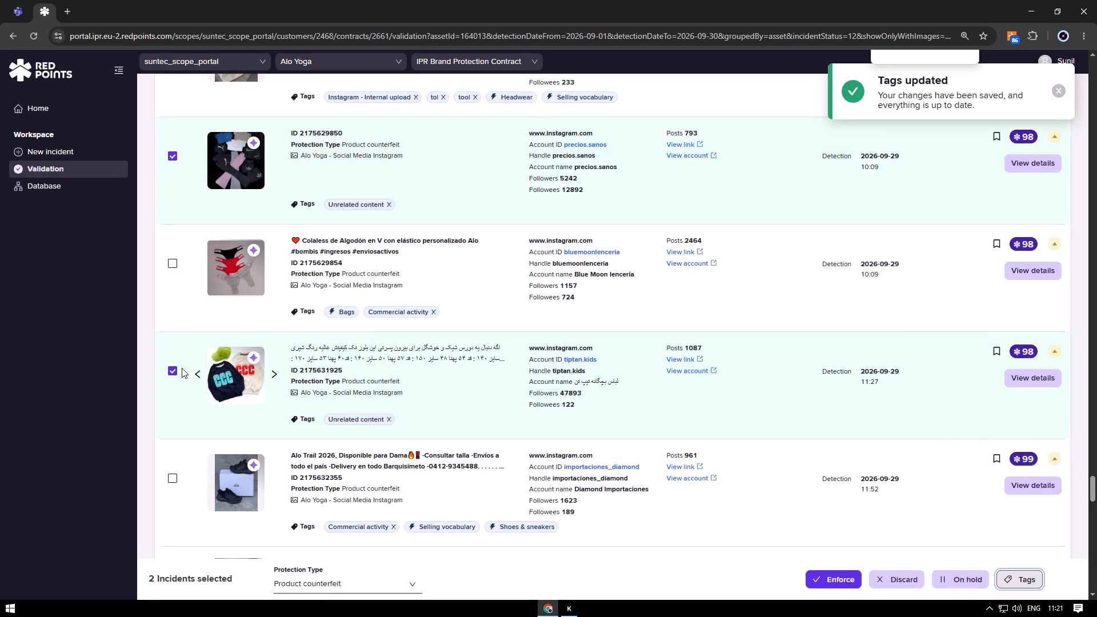
click(171, 374)
click(173, 158)
scroll(342, 368, up, 4)
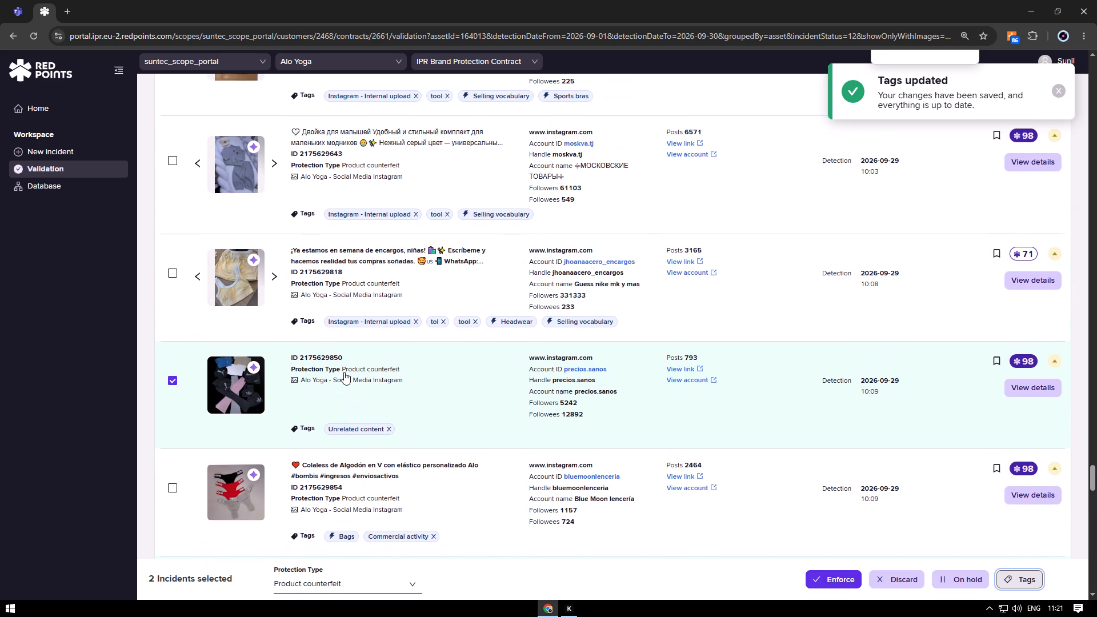
scroll(276, 391, down, 4)
click(173, 369)
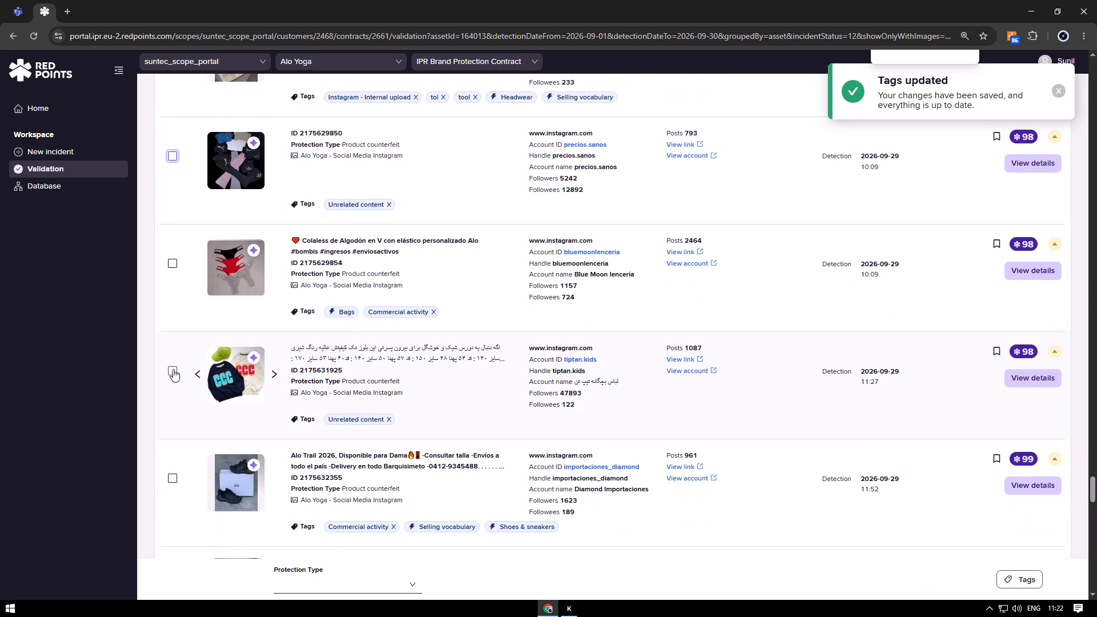
click(175, 370)
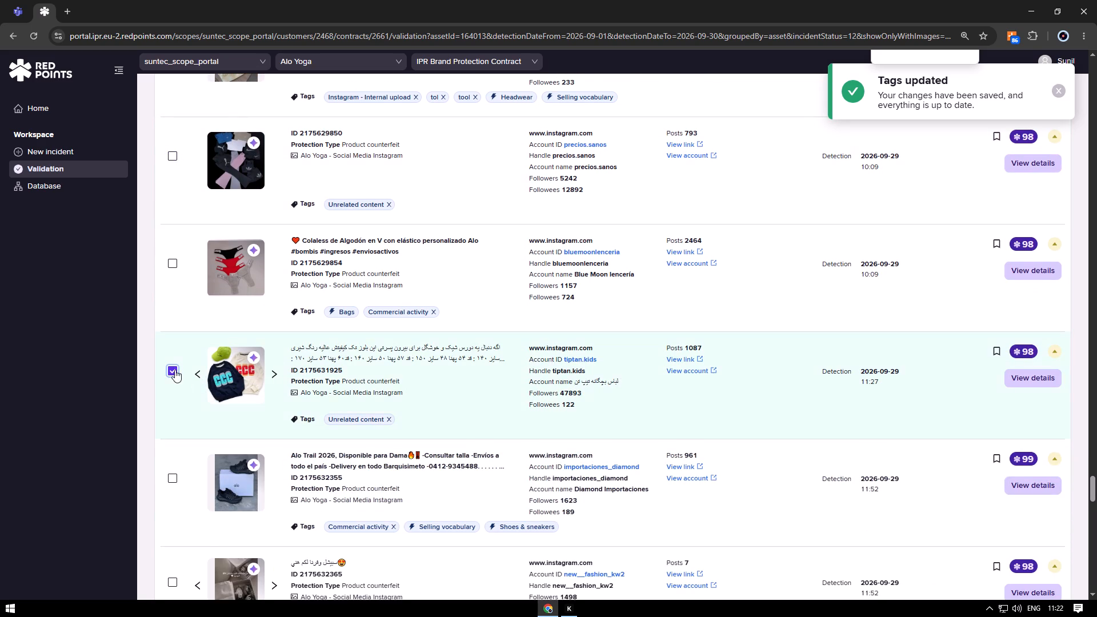
scroll(390, 396, up, 5)
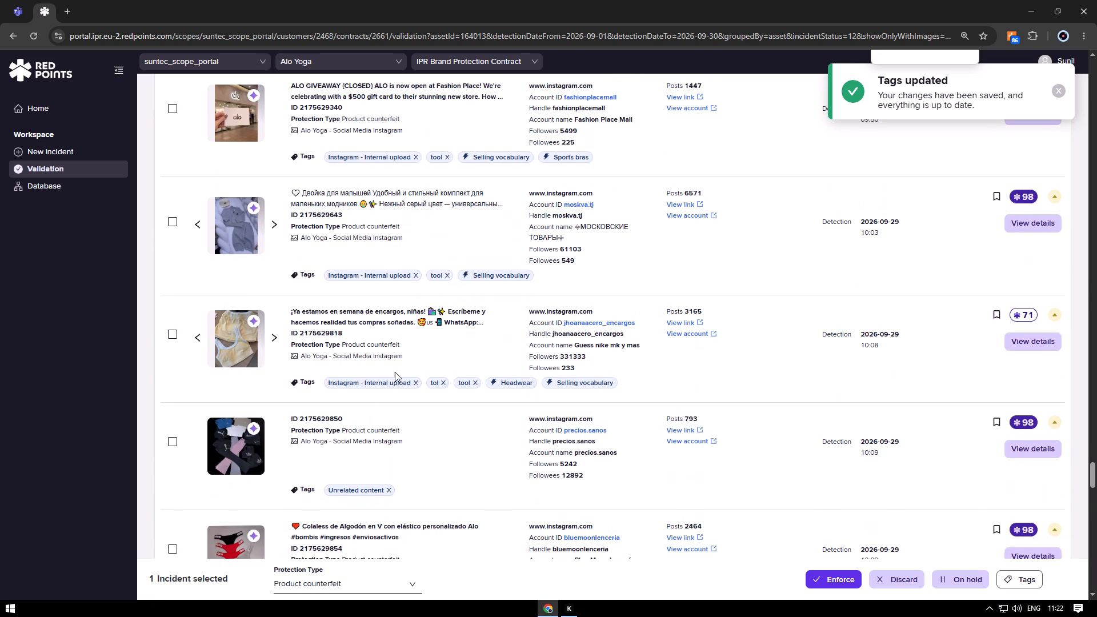
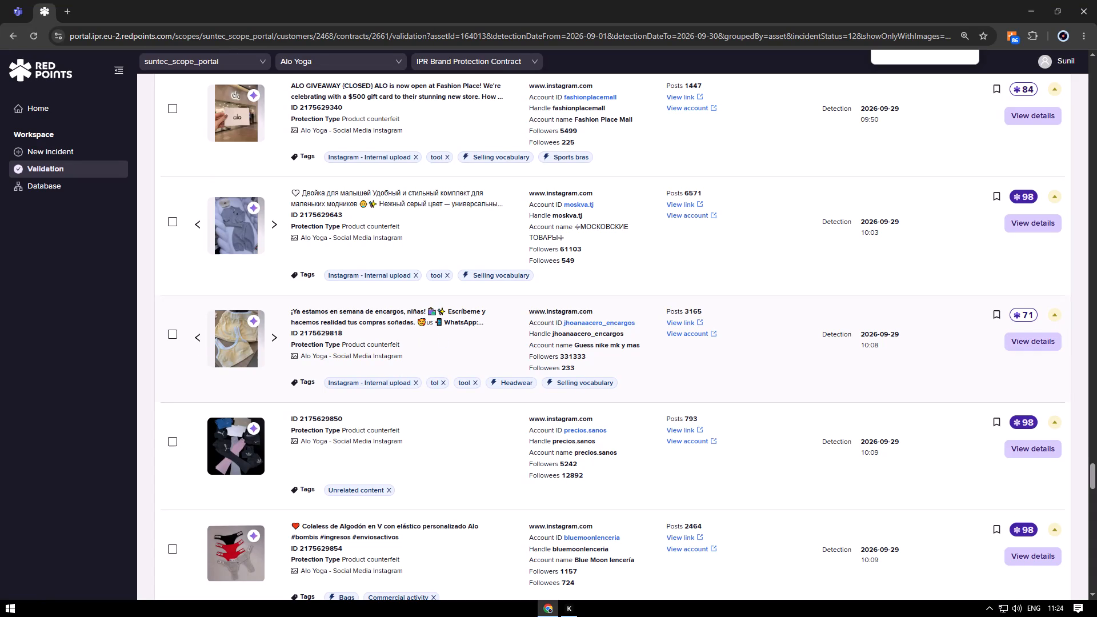
click(238, 345)
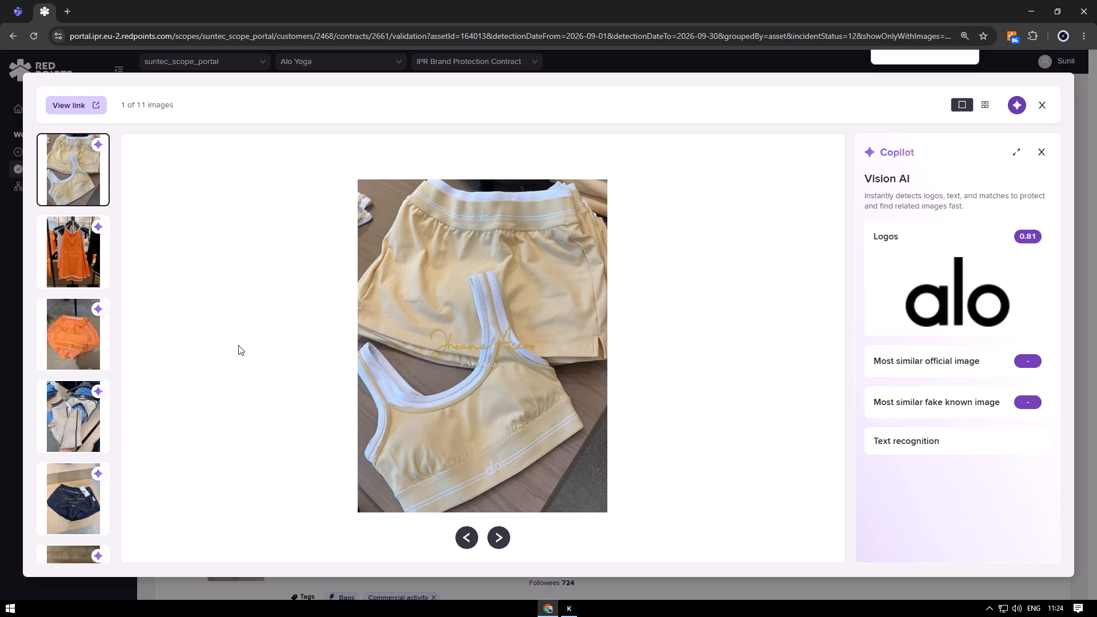
click(0, 404)
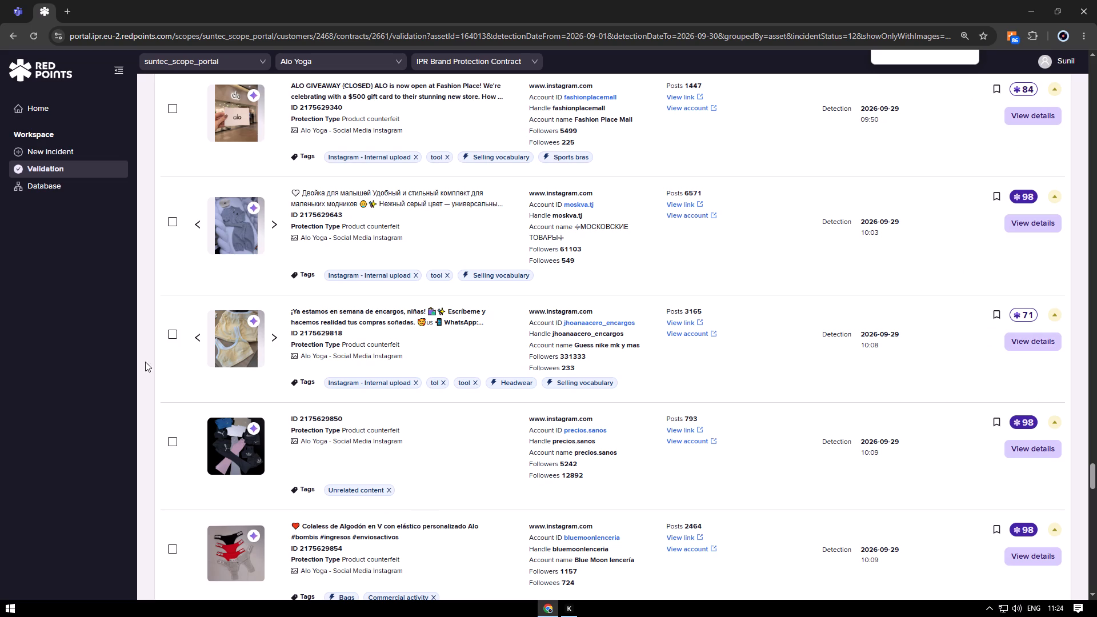
click(172, 336)
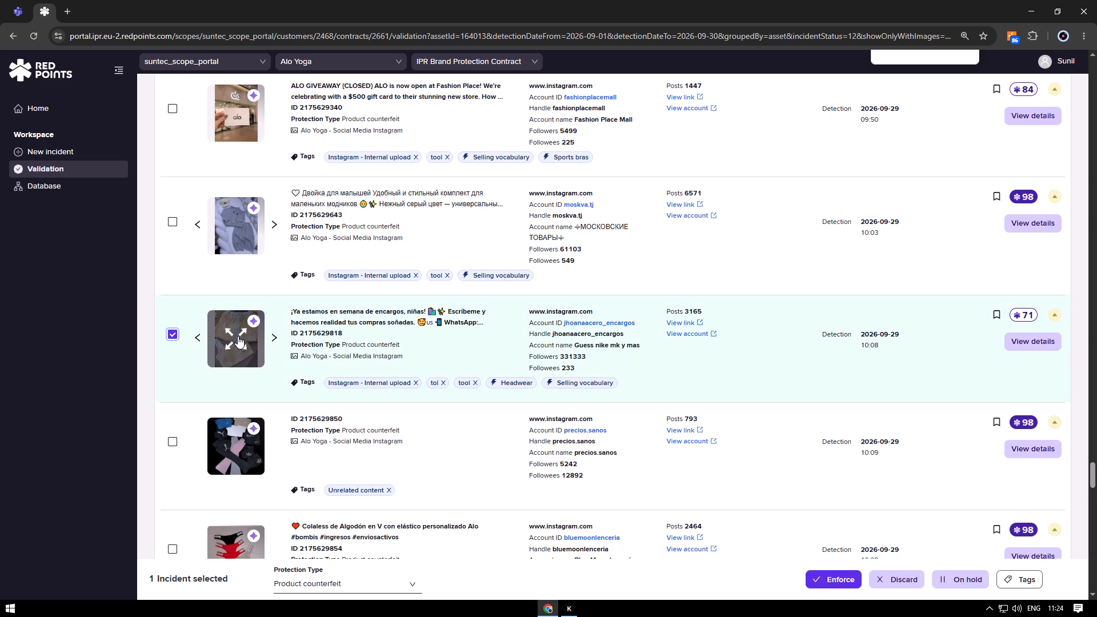
Open the enlarged image of the moskva.tj incident, just above the selected one, for review.
scroll(227, 314, up, 1)
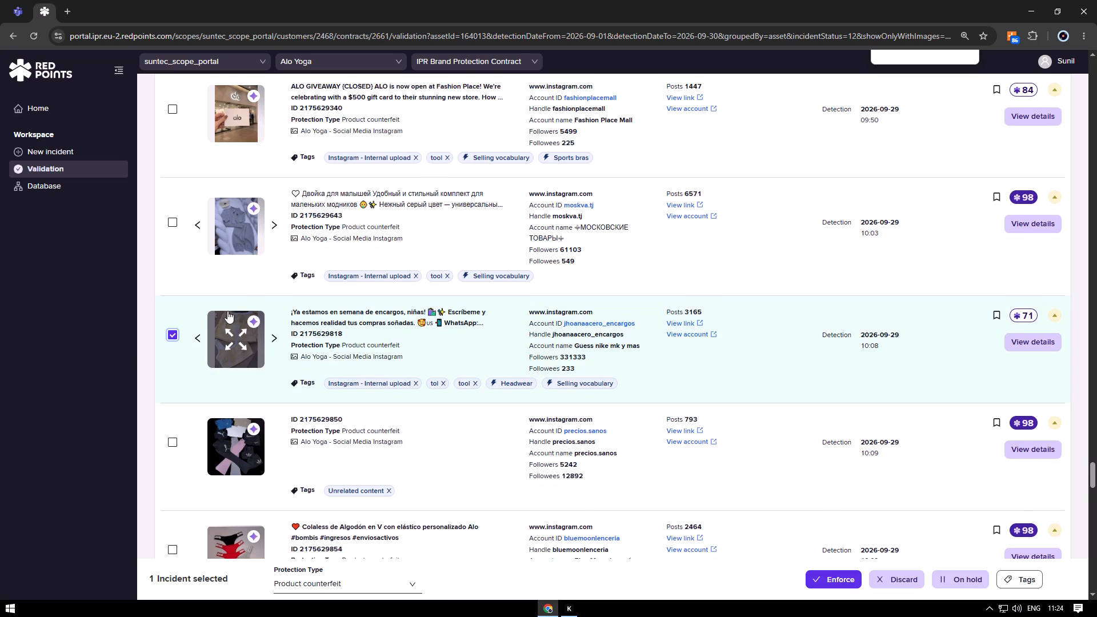
scroll(227, 311, up, 1)
click(229, 332)
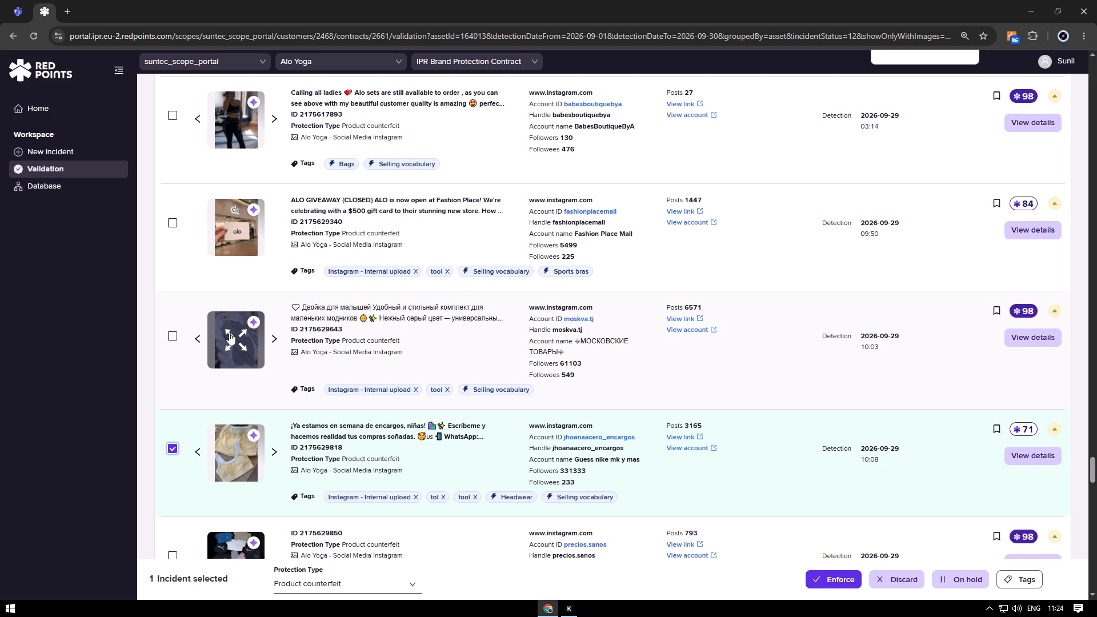
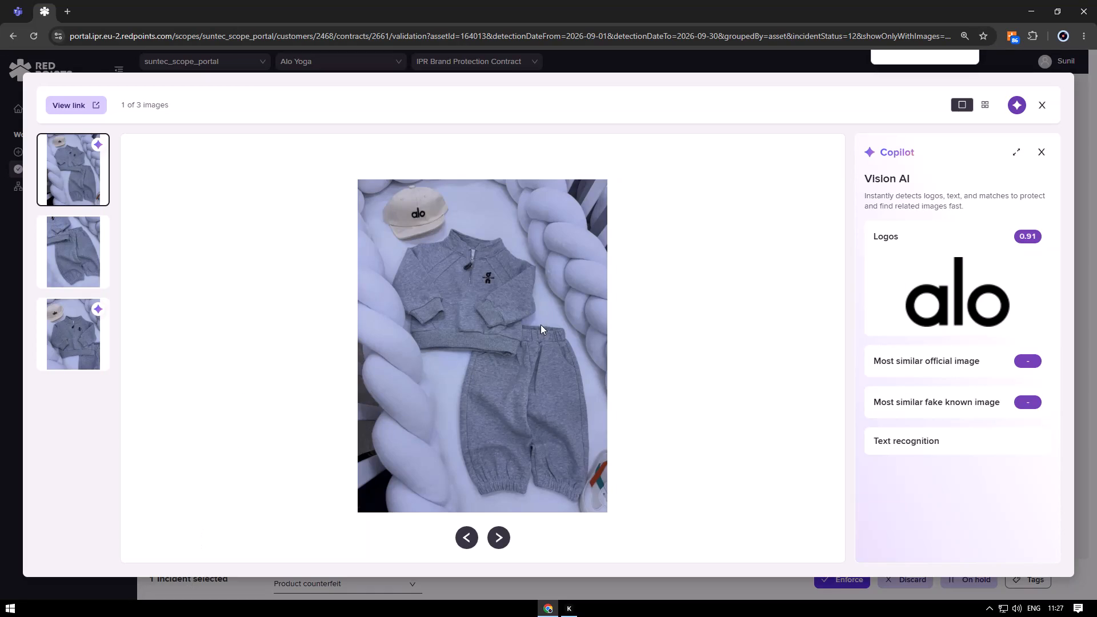
click(74, 236)
click(69, 327)
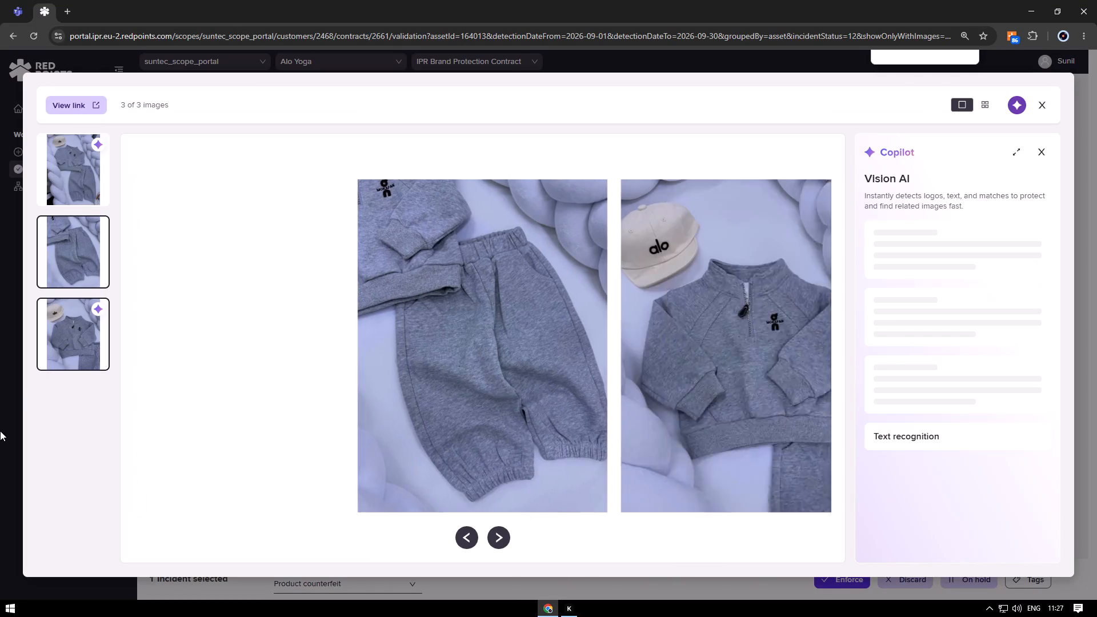
click(0, 419)
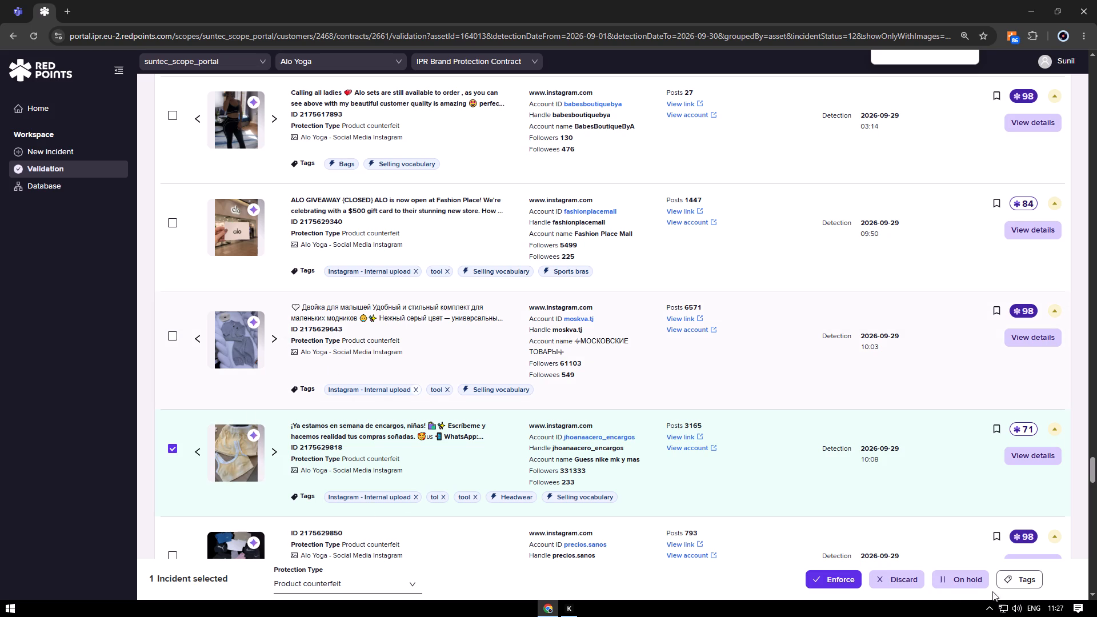
click(1015, 580)
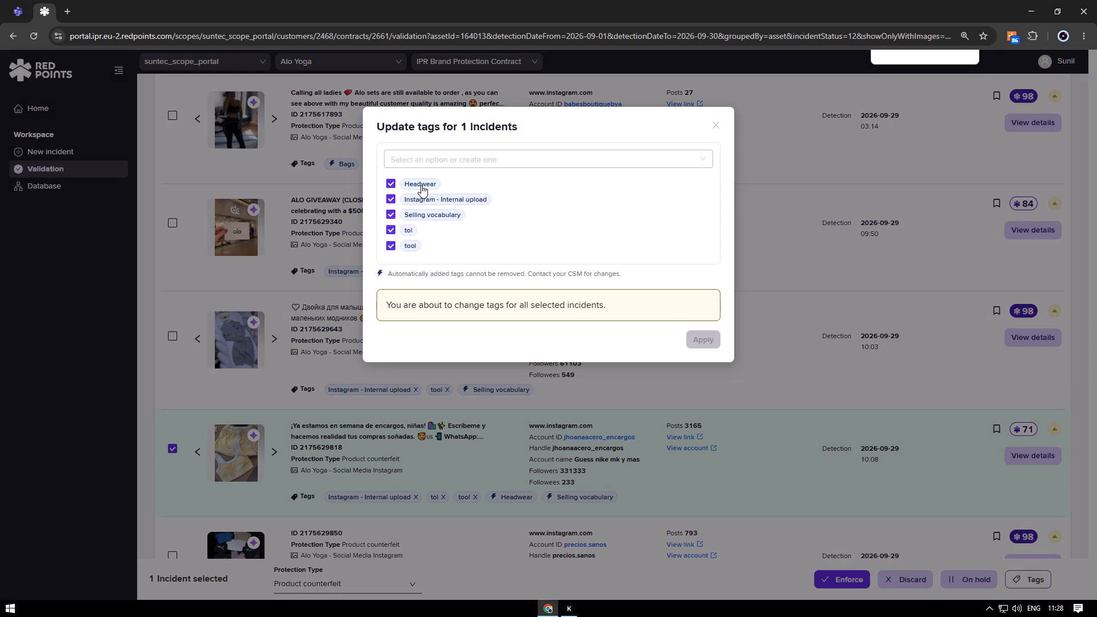
click(421, 185)
click(423, 202)
click(418, 217)
click(412, 236)
click(410, 248)
click(407, 231)
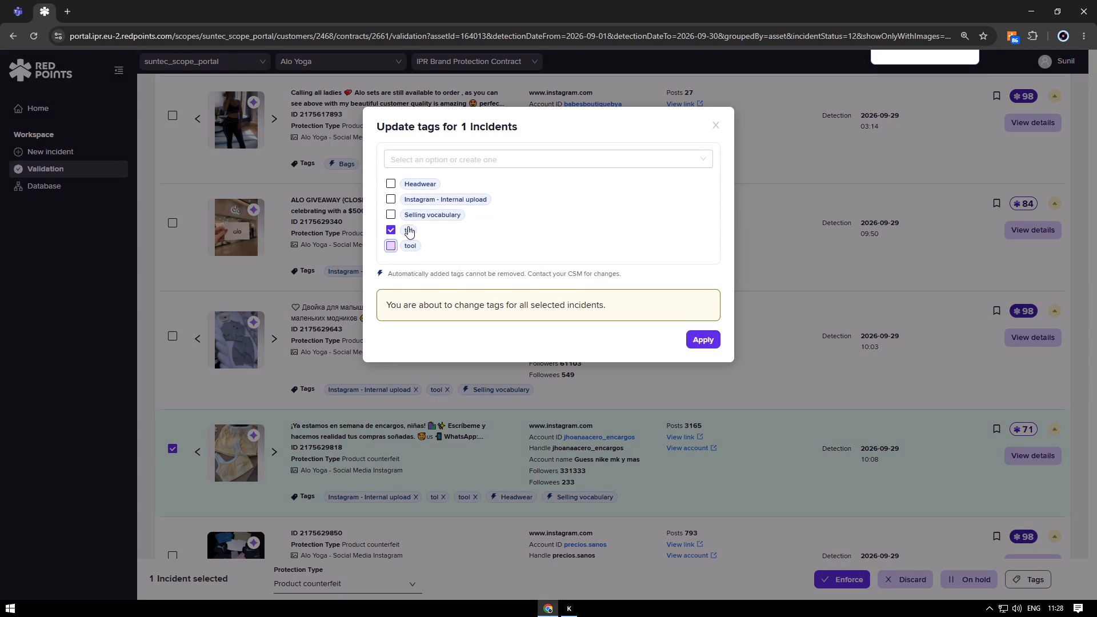
click(437, 166)
text(comm)
key(Up)
key(Up)
key(Up)
key(Return)
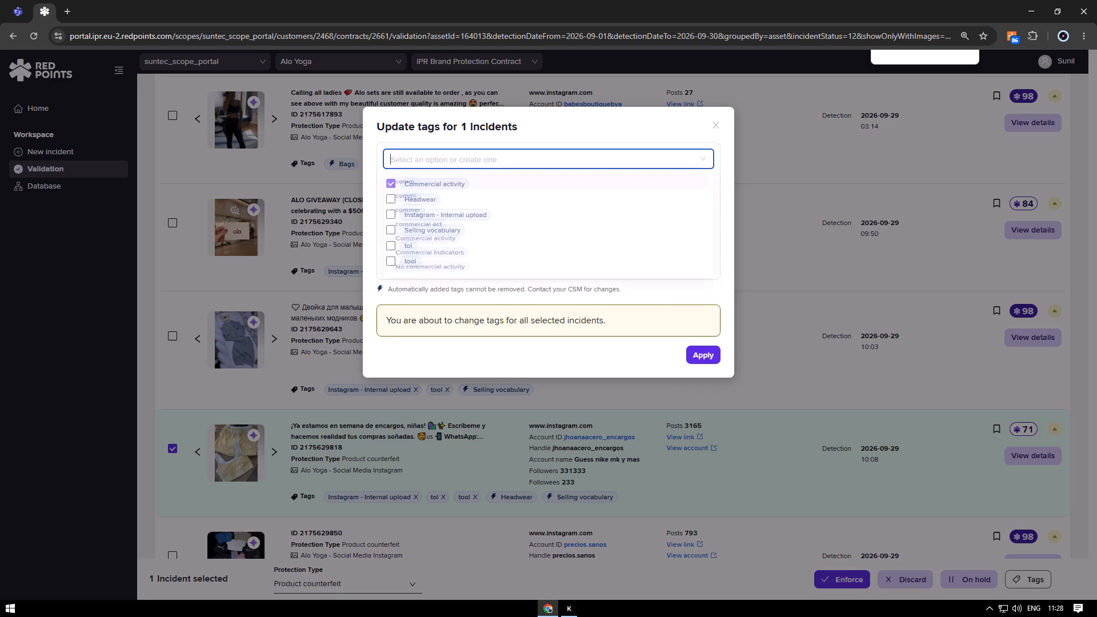
click(705, 356)
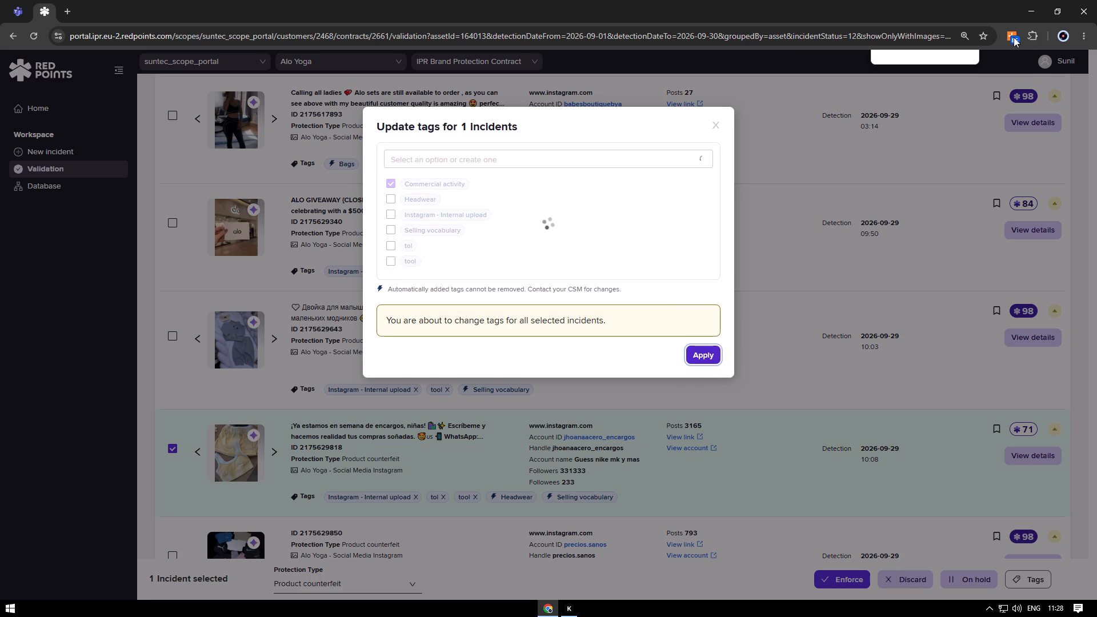
click(1011, 37)
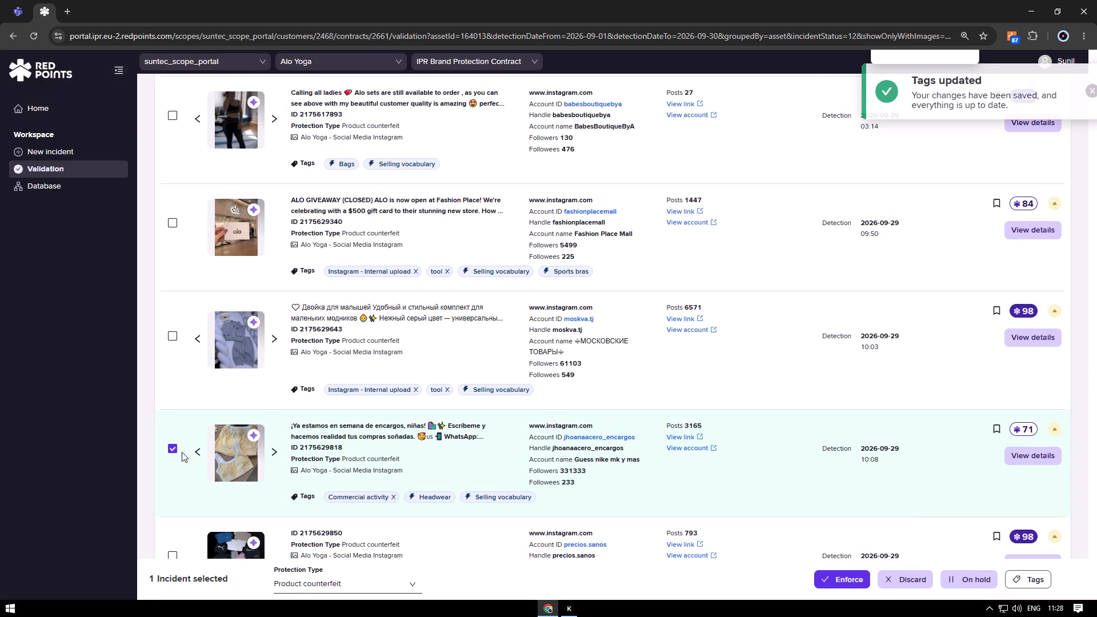
click(171, 450)
click(175, 449)
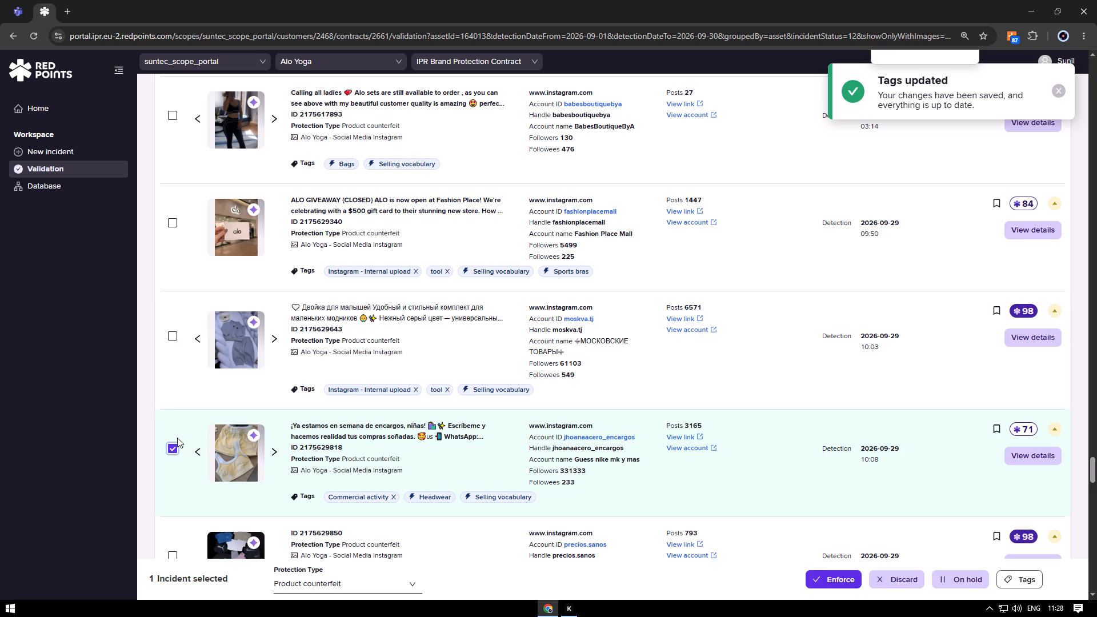
click(170, 450)
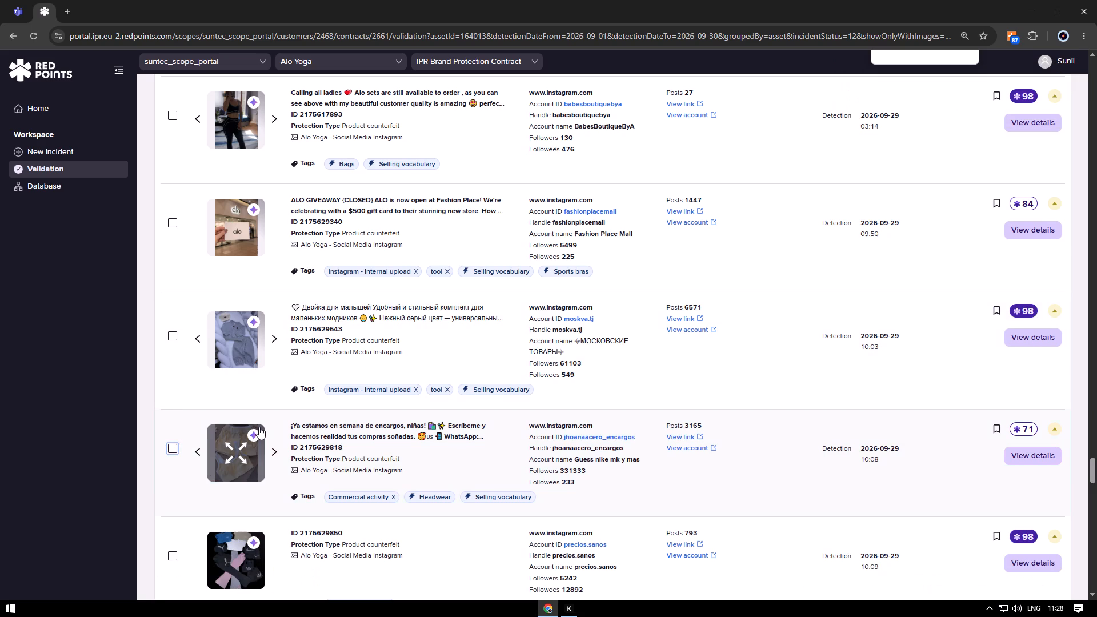
For the fashionplacemall and moskva.tj incidents, open the tag update and clear all of their existing tags.
scroll(183, 338, up, 2)
click(173, 337)
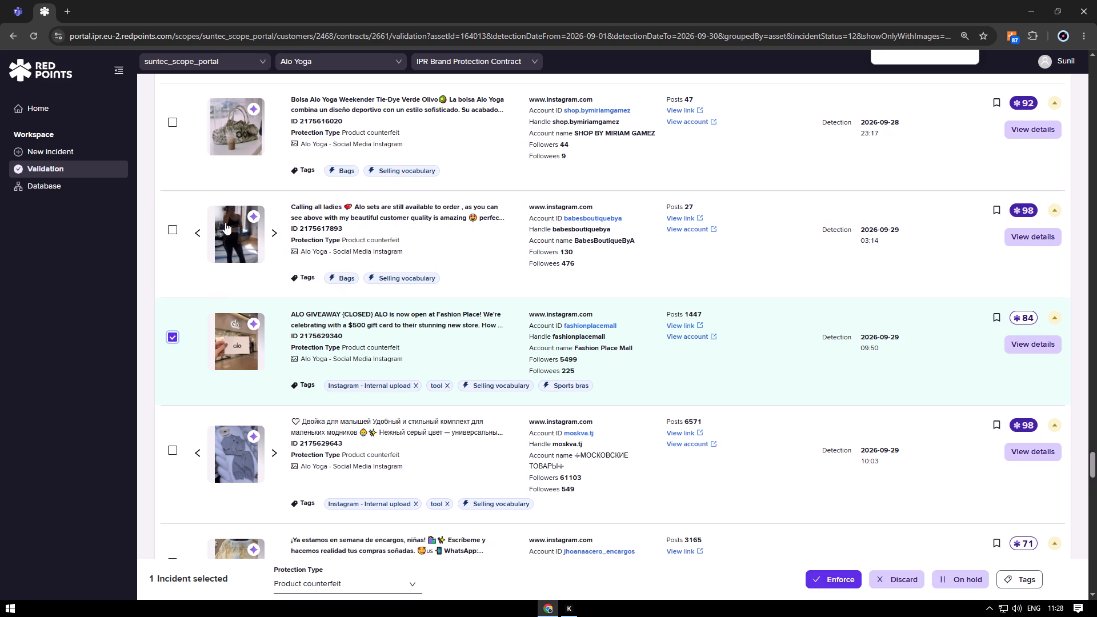
click(173, 452)
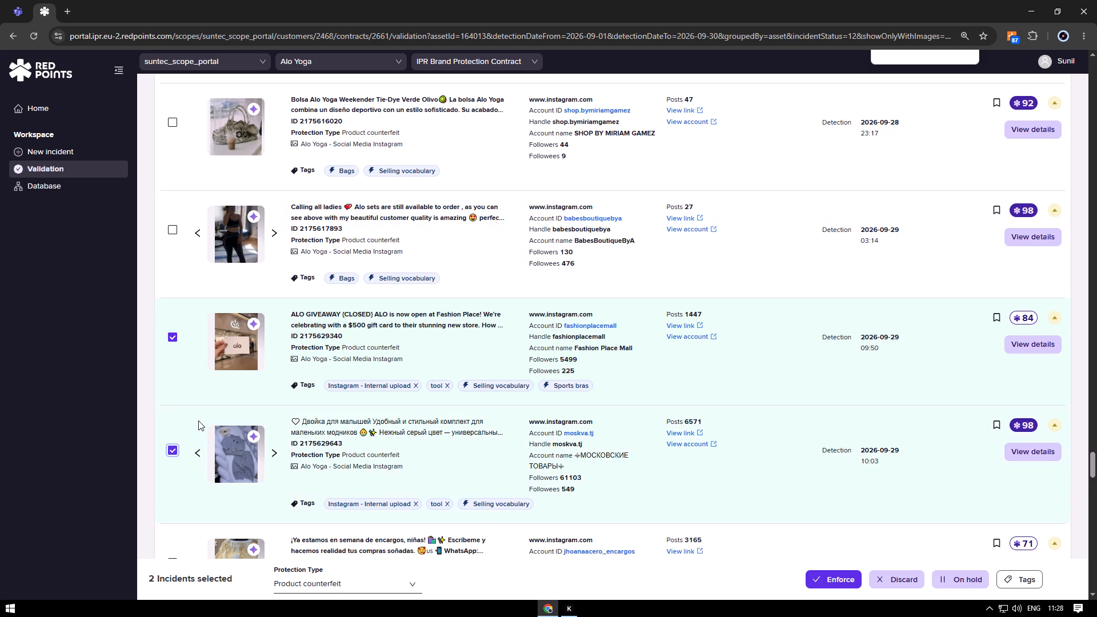
click(1027, 575)
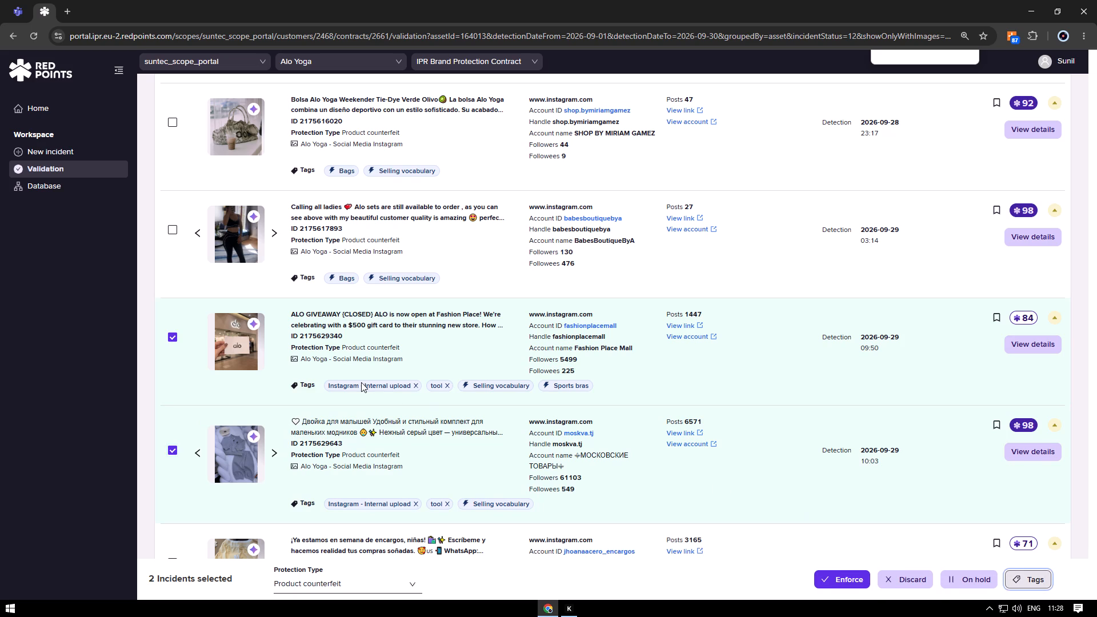
double_click(393, 233)
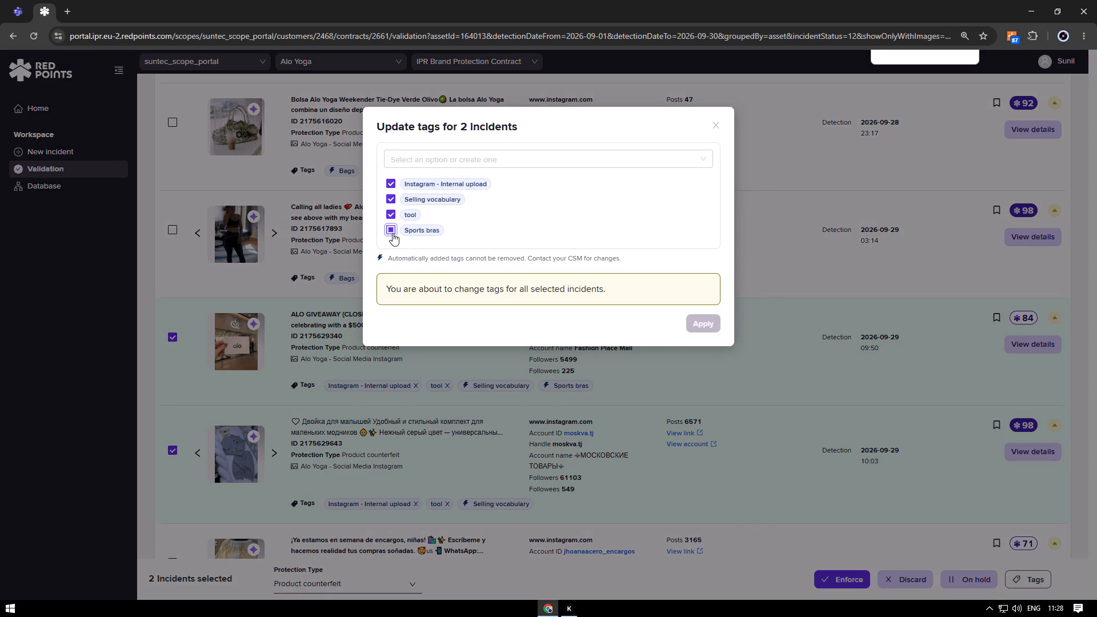
click(389, 216)
click(390, 206)
click(391, 195)
click(393, 182)
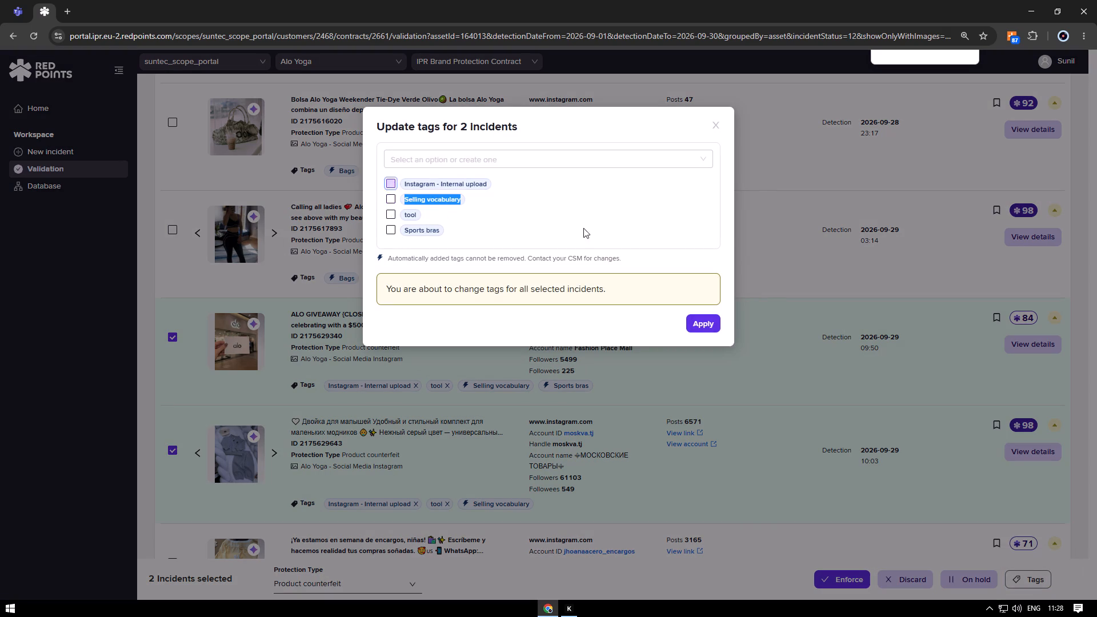
click(590, 229)
Add the existing Unrelated content tag to the two selected incidents and apply the update.
click(479, 165)
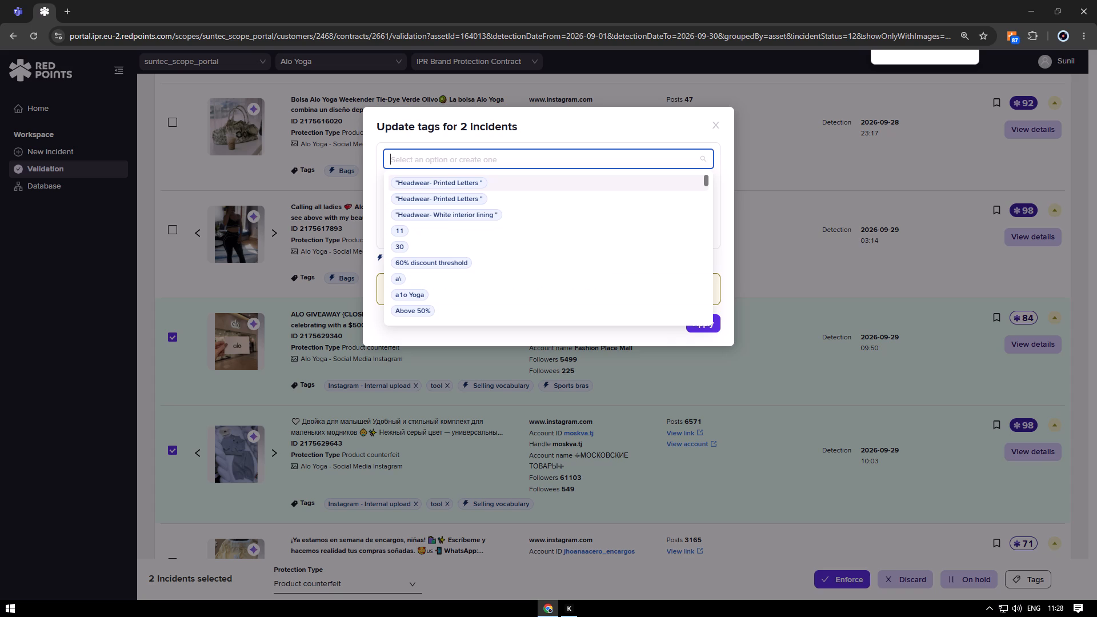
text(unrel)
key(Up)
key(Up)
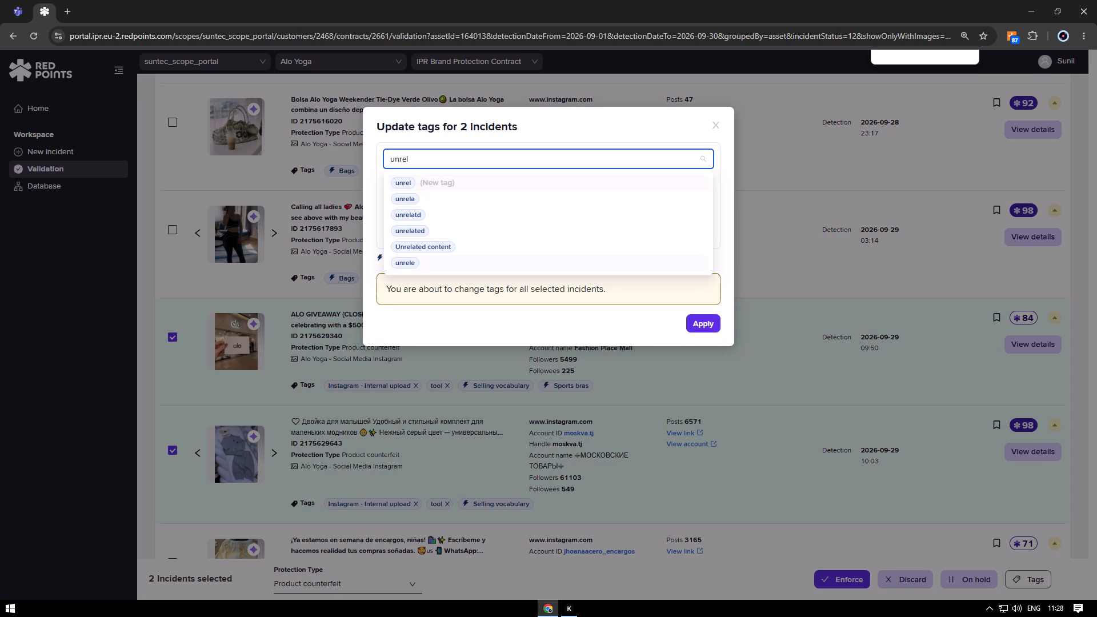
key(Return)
click(706, 340)
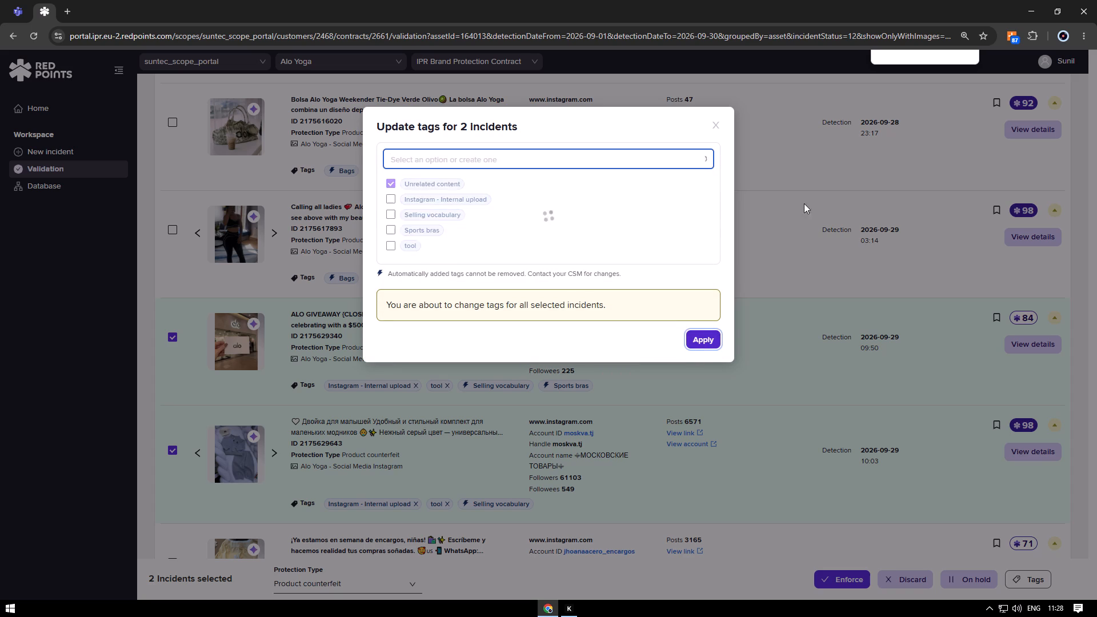
Count the two newly tagged incidents on the browser's click counter, bringing it to 89, and deselect both incidents.
double_click(1007, 37)
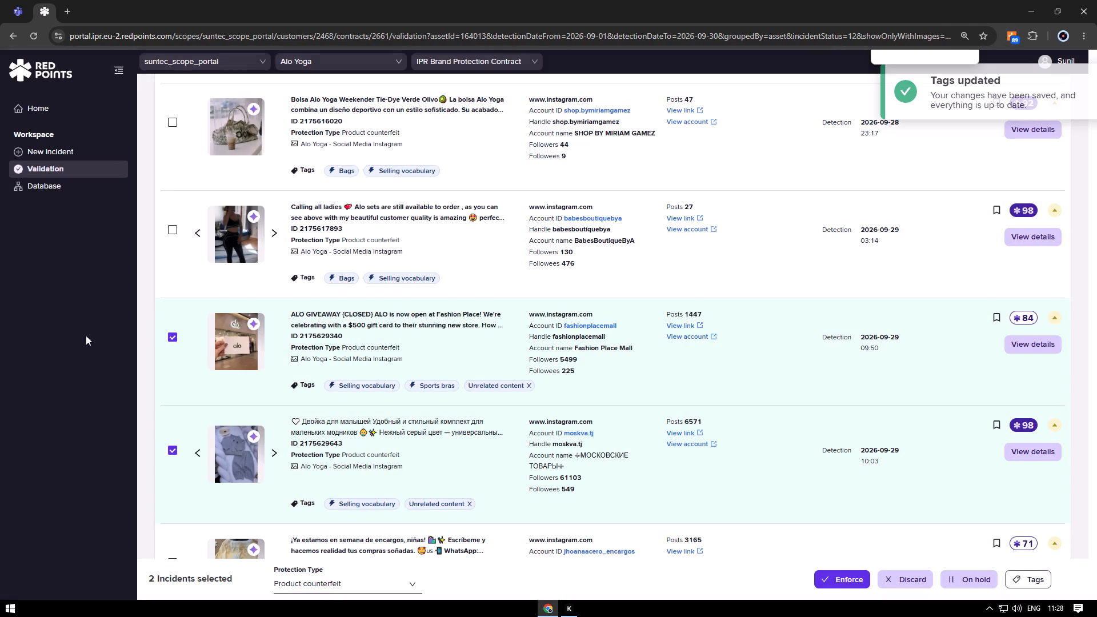
click(175, 449)
click(172, 342)
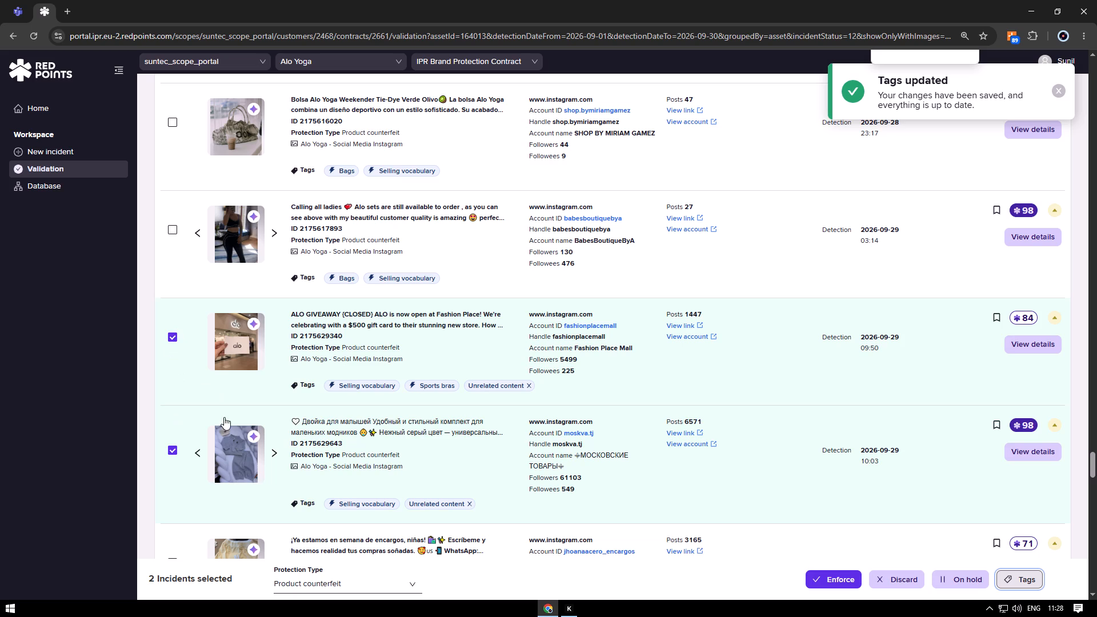
scroll(258, 344, up, 1)
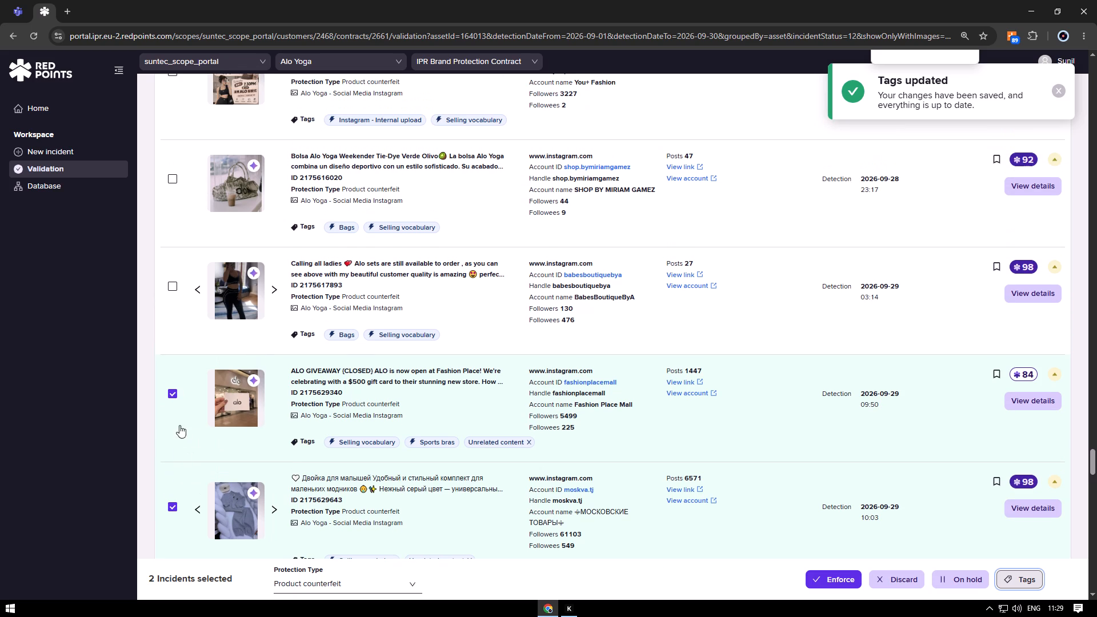
scroll(191, 314, up, 1)
click(225, 346)
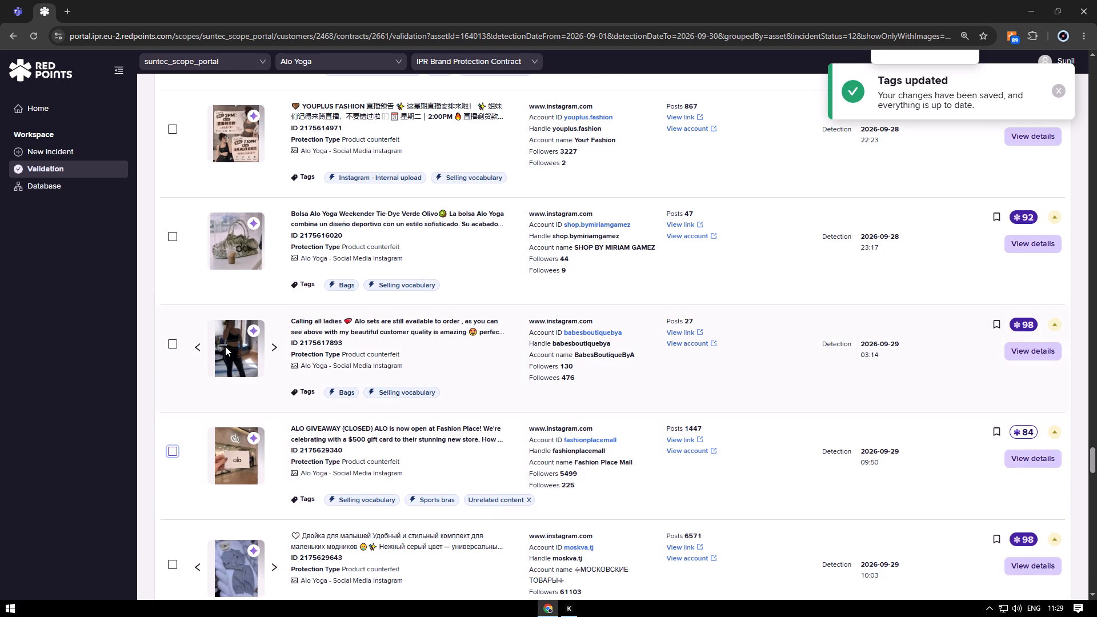
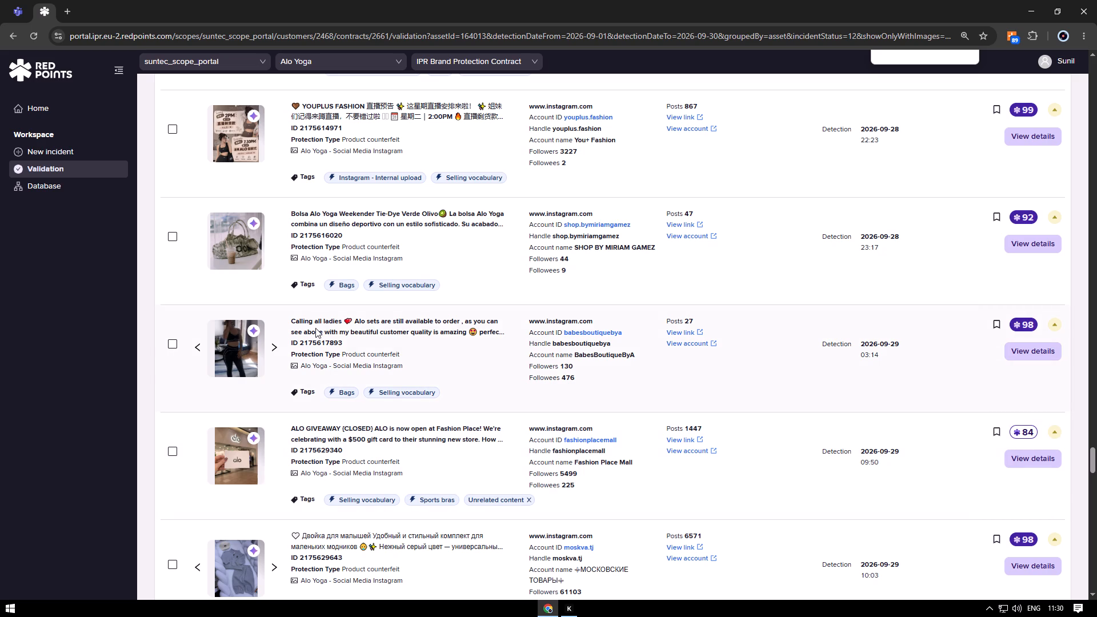
Check the babesboutiquebya post, select that incident and the olive tie-dye Weekender bag incident, and inspect the YOUPLUS FASHION incident's image.
click(686, 333)
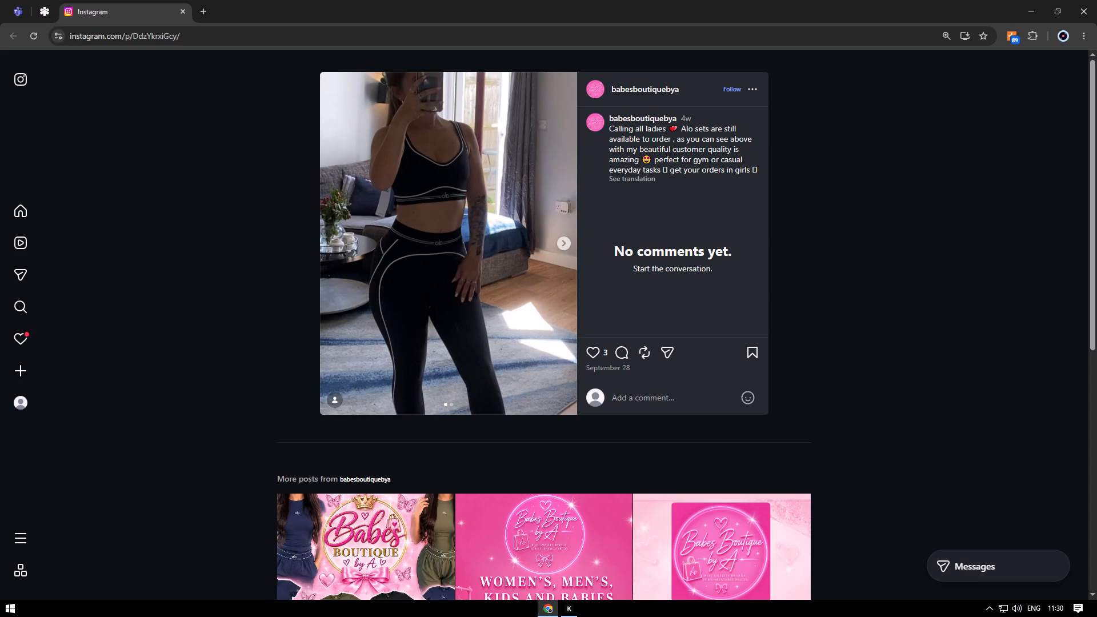
middle_click(168, 0)
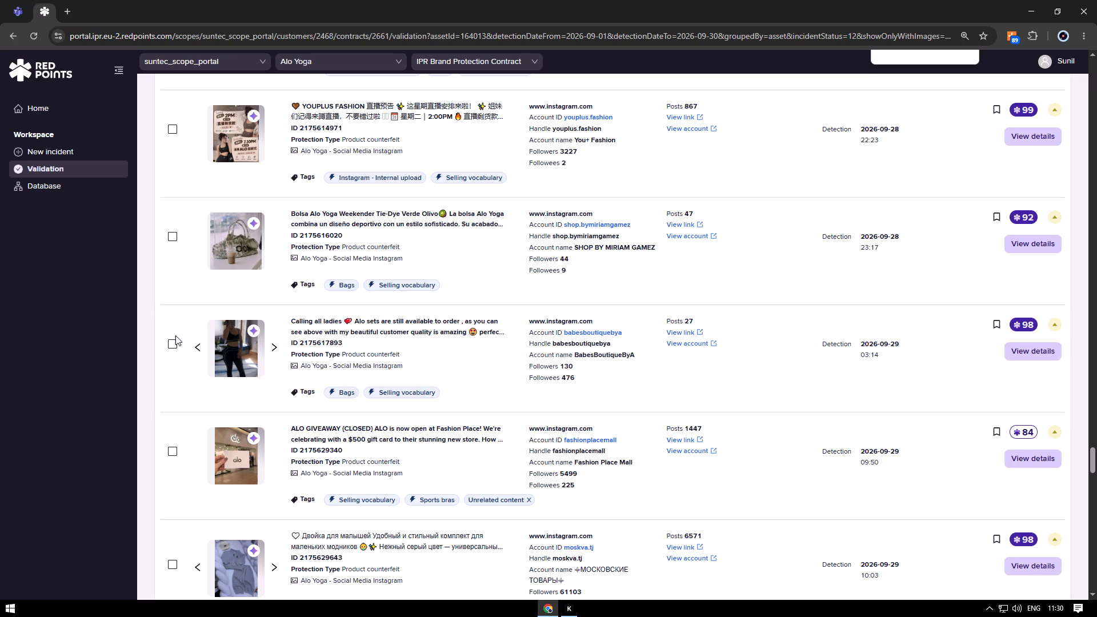
click(175, 347)
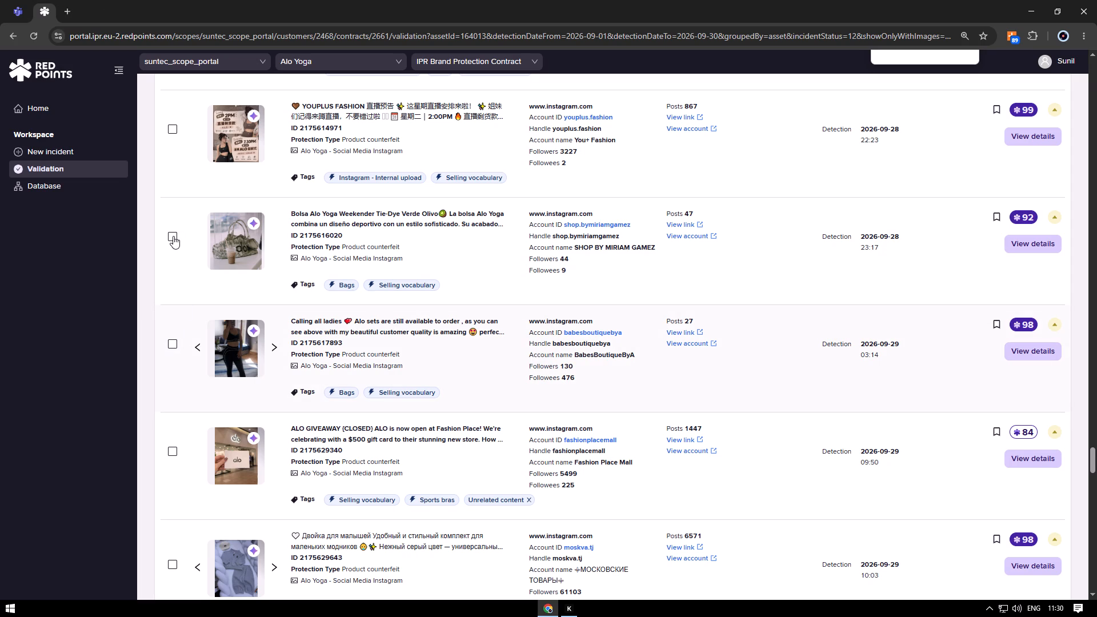
click(173, 236)
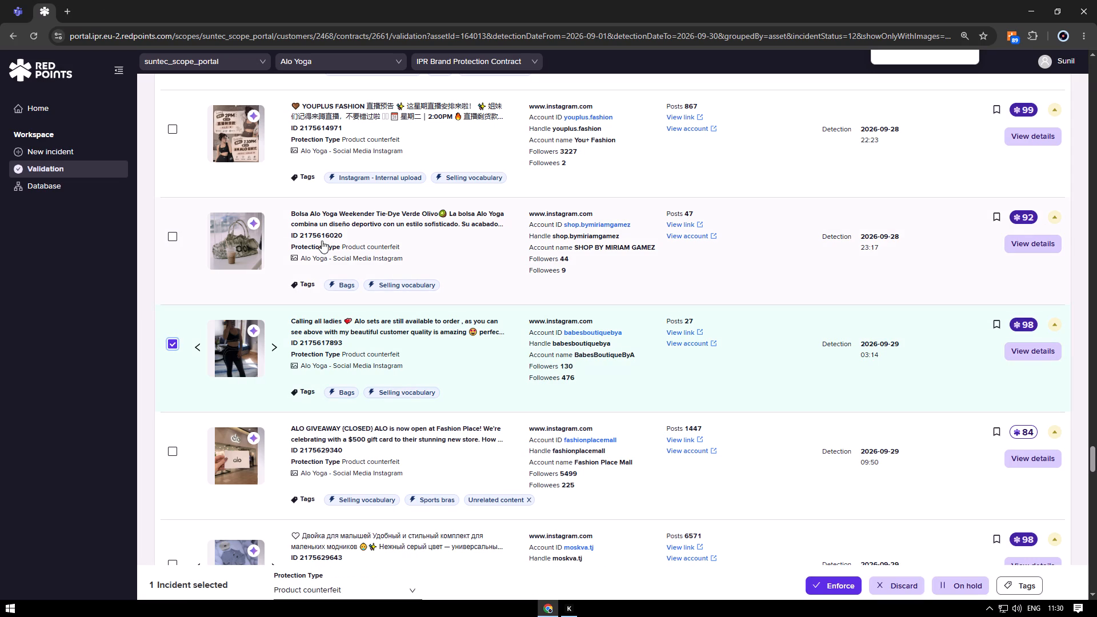
click(237, 126)
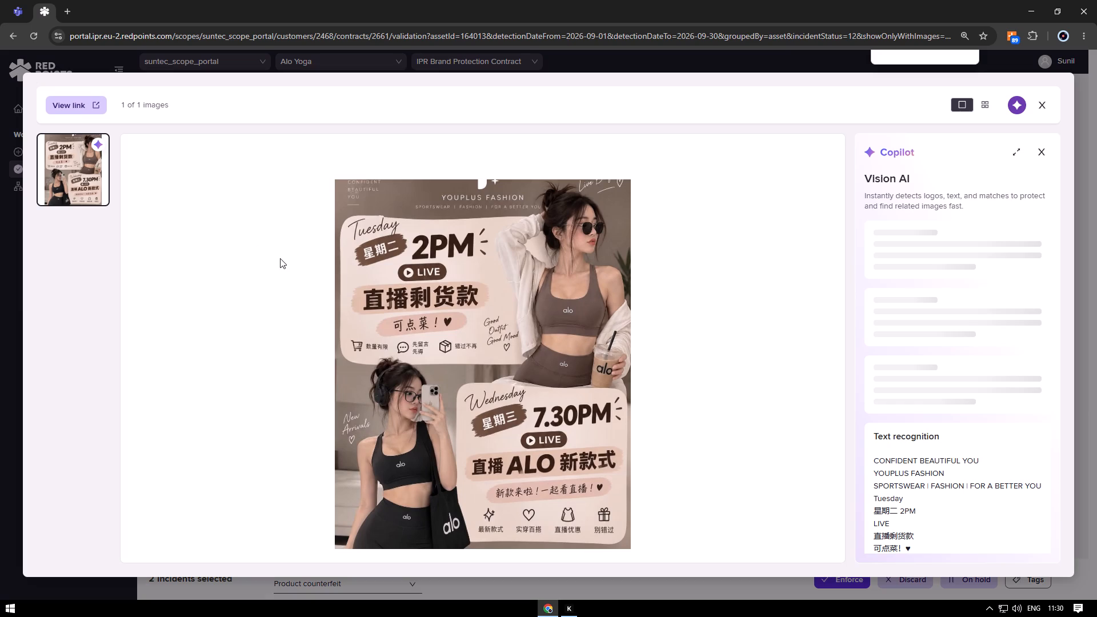
click(0, 379)
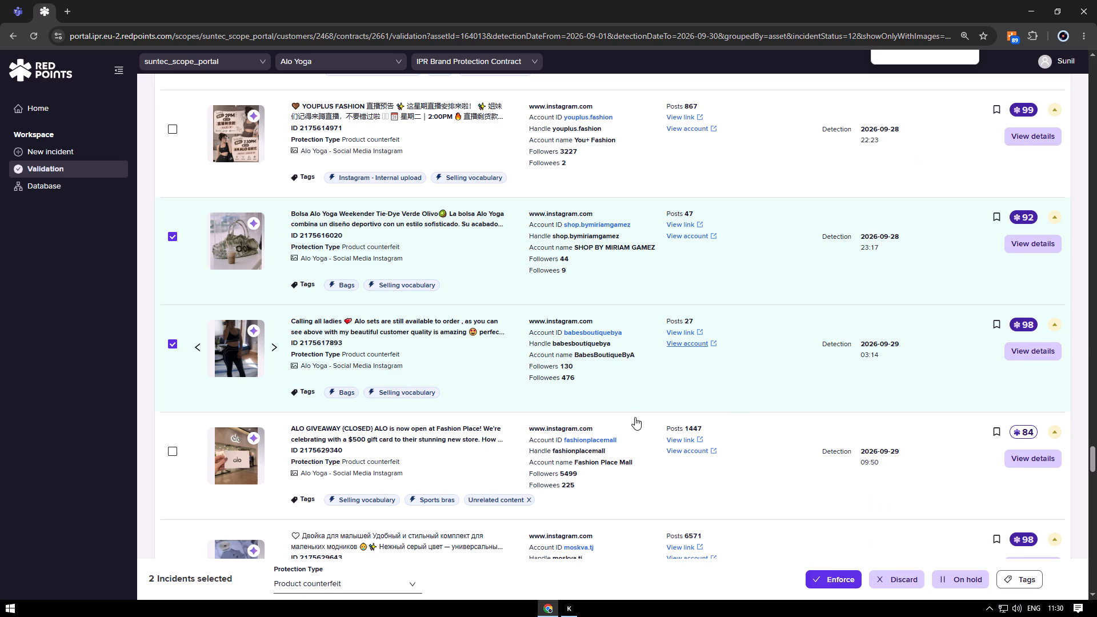
click(1020, 575)
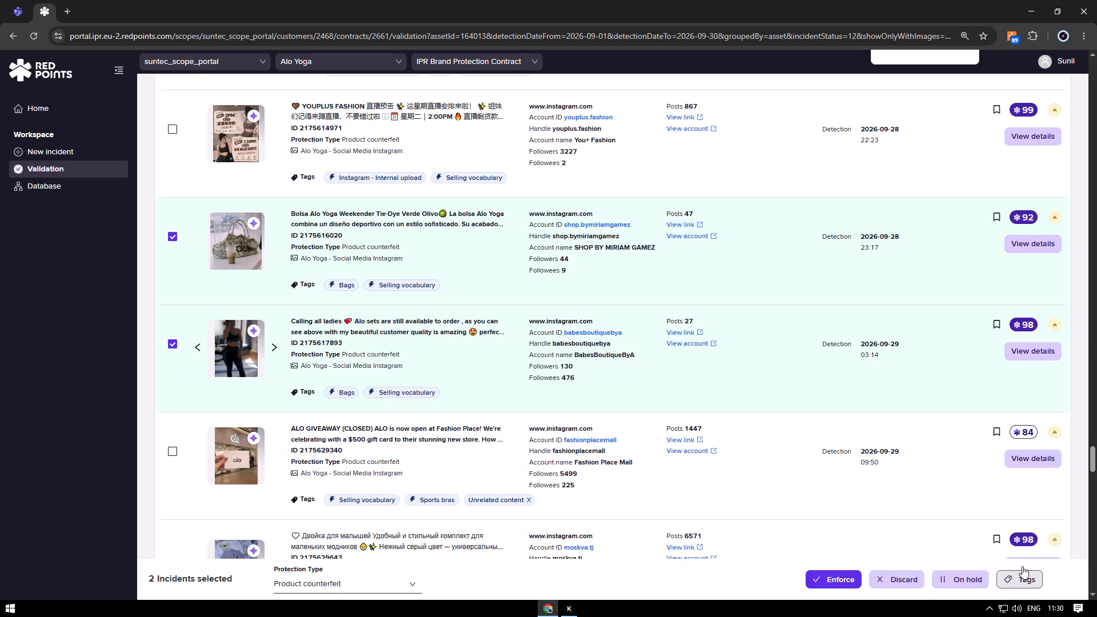
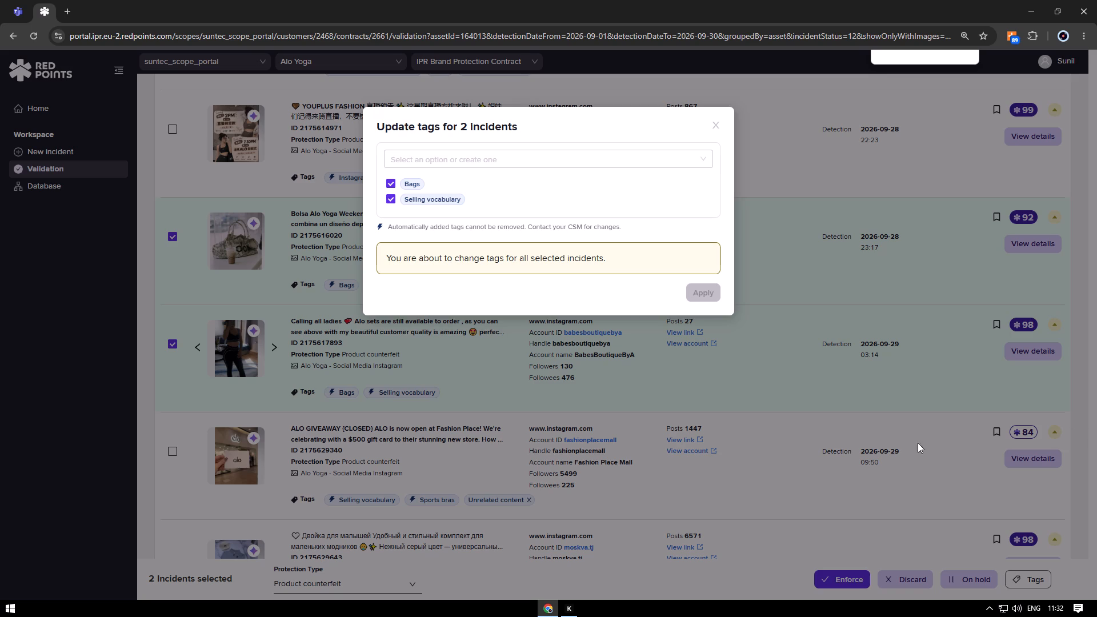
click(417, 195)
click(413, 182)
click(425, 162)
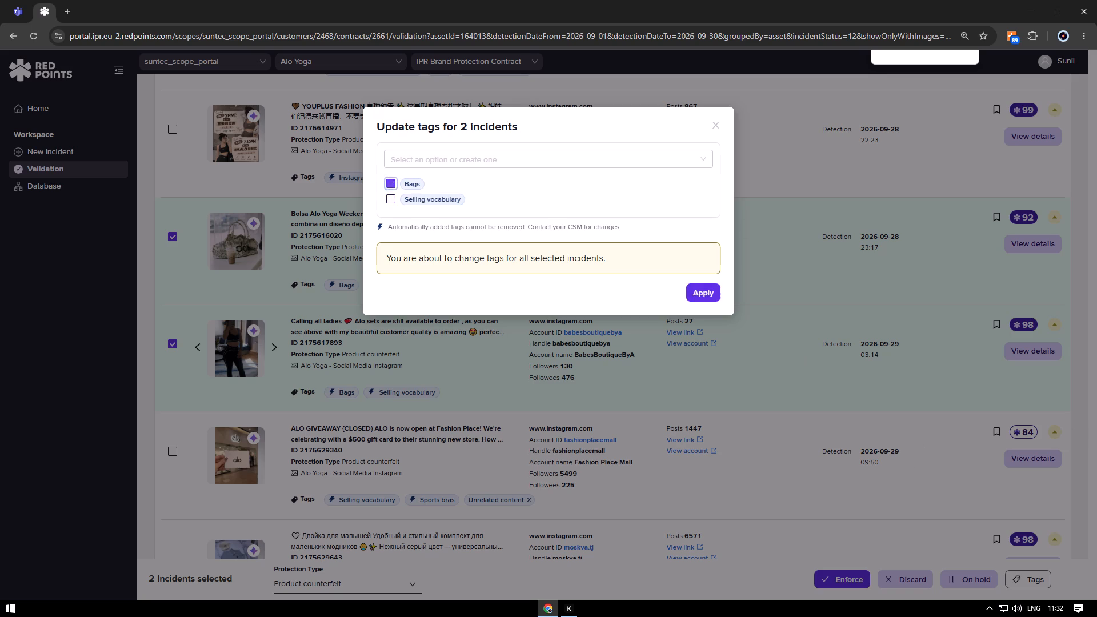
text(comm)
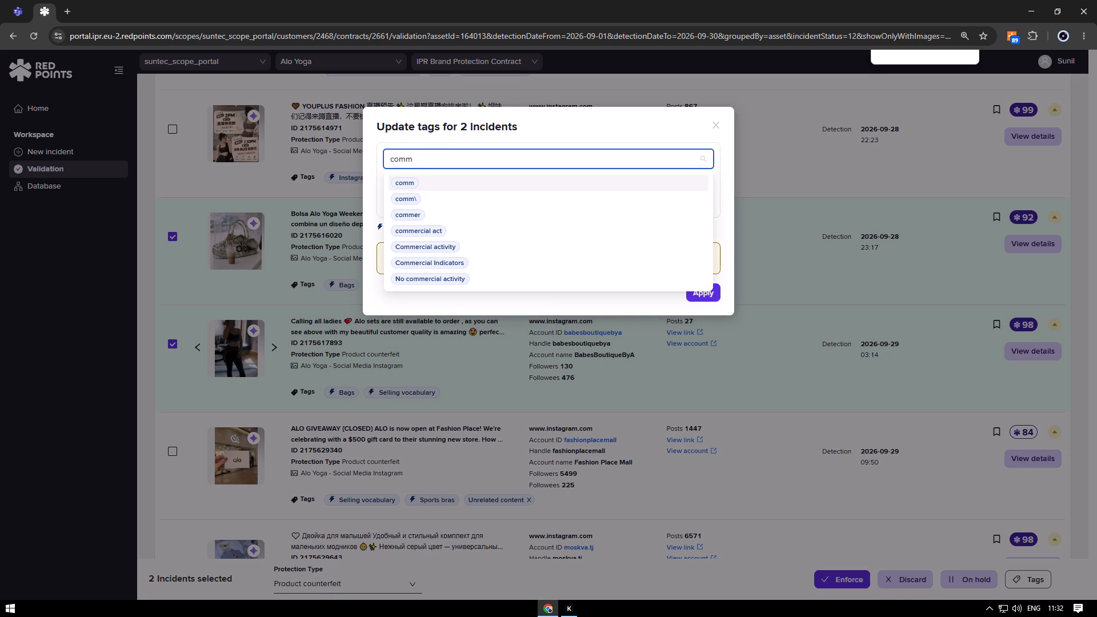
key(Up)
key(Up)
key(Up)
key(Return)
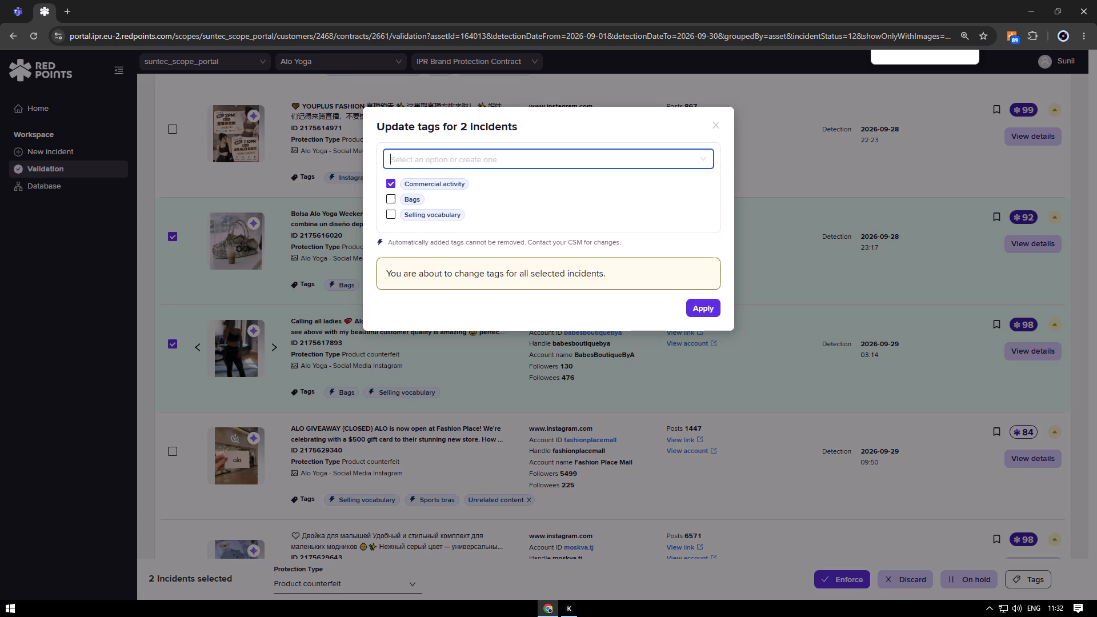
click(711, 311)
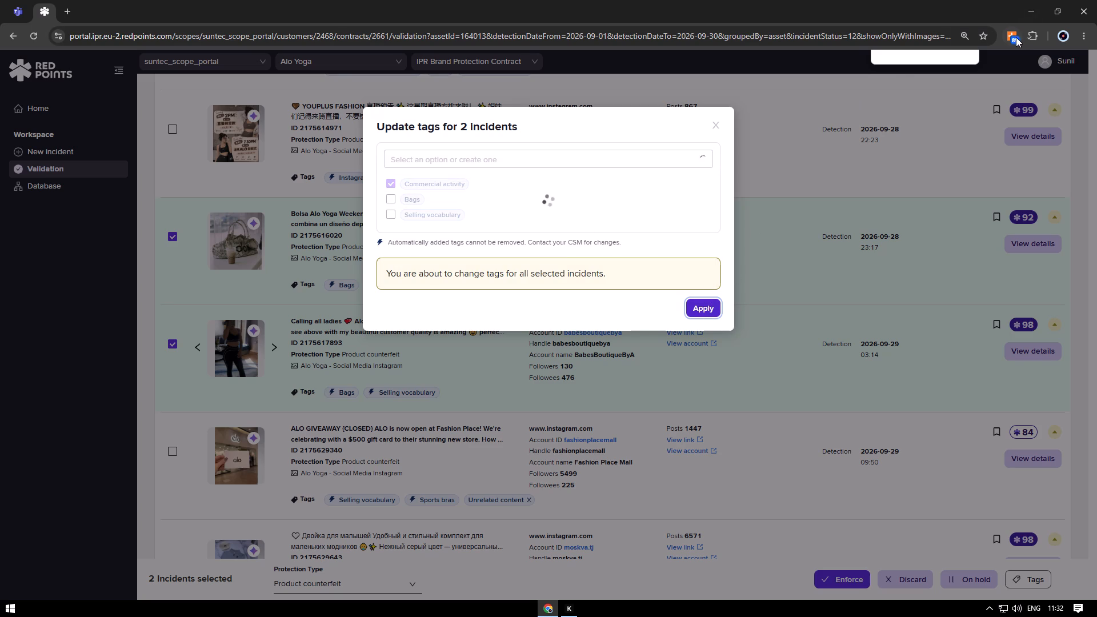
click(1014, 37)
click(1012, 42)
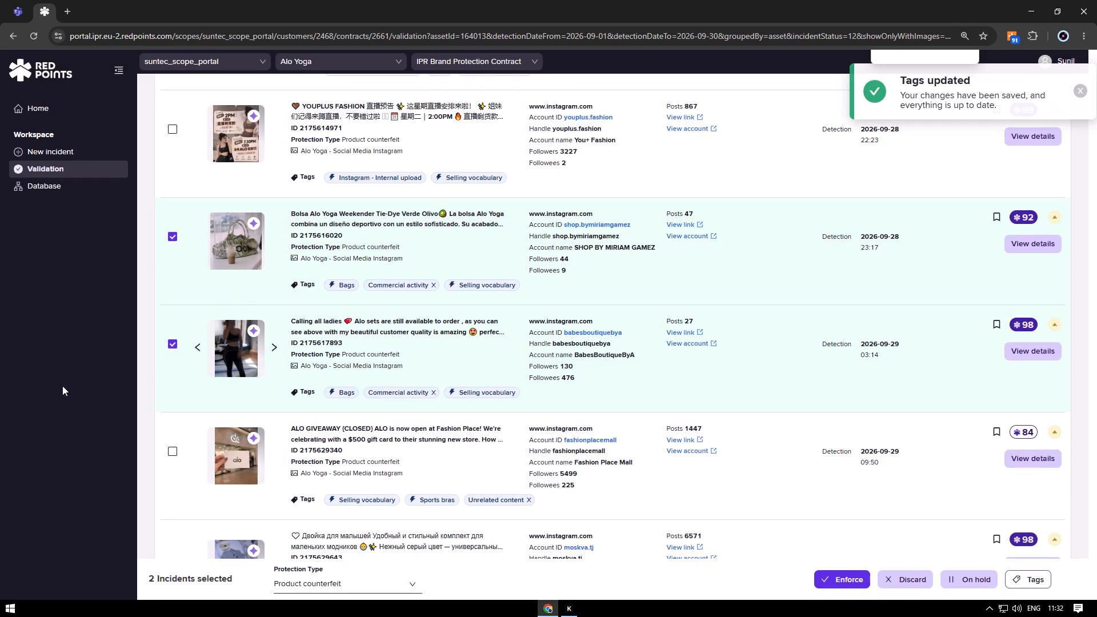
click(173, 342)
click(171, 235)
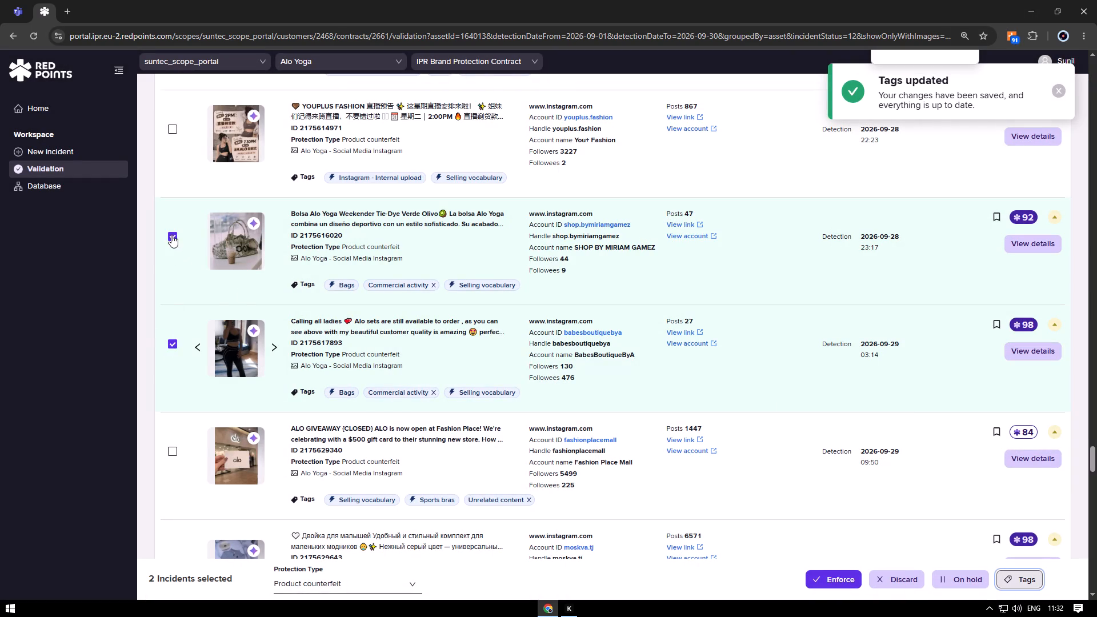
scroll(246, 334, up, 2)
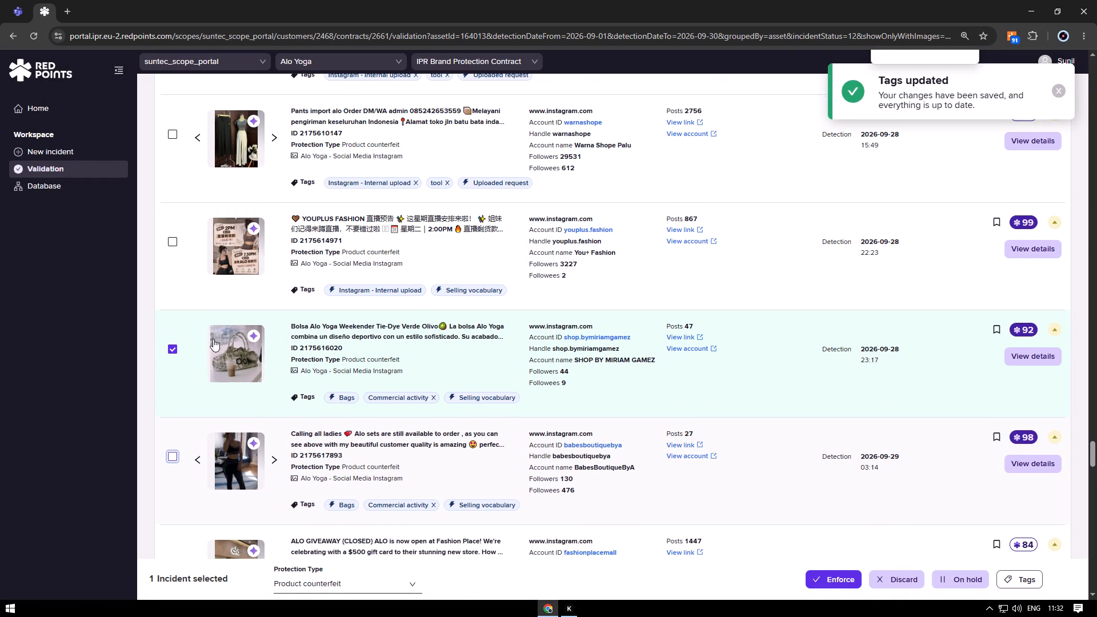
click(234, 247)
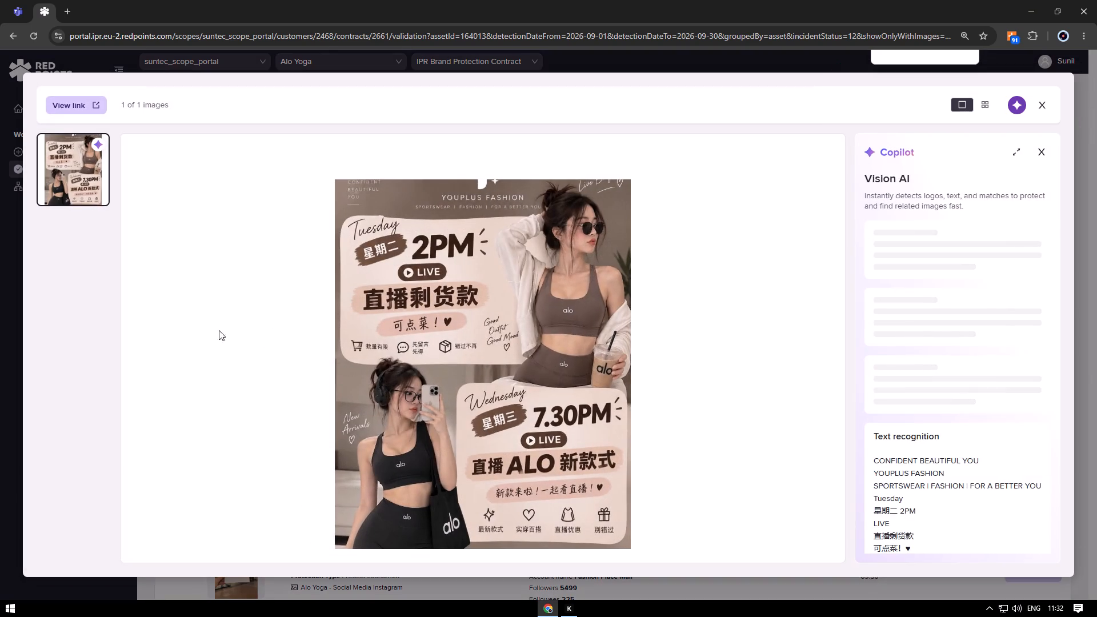
click(0, 357)
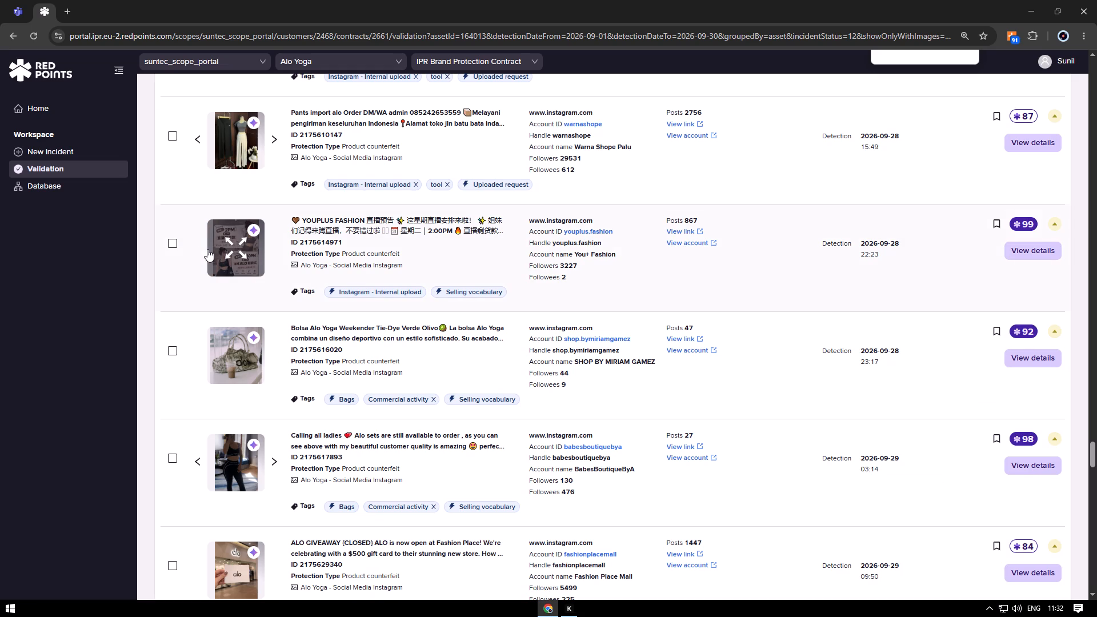
click(175, 242)
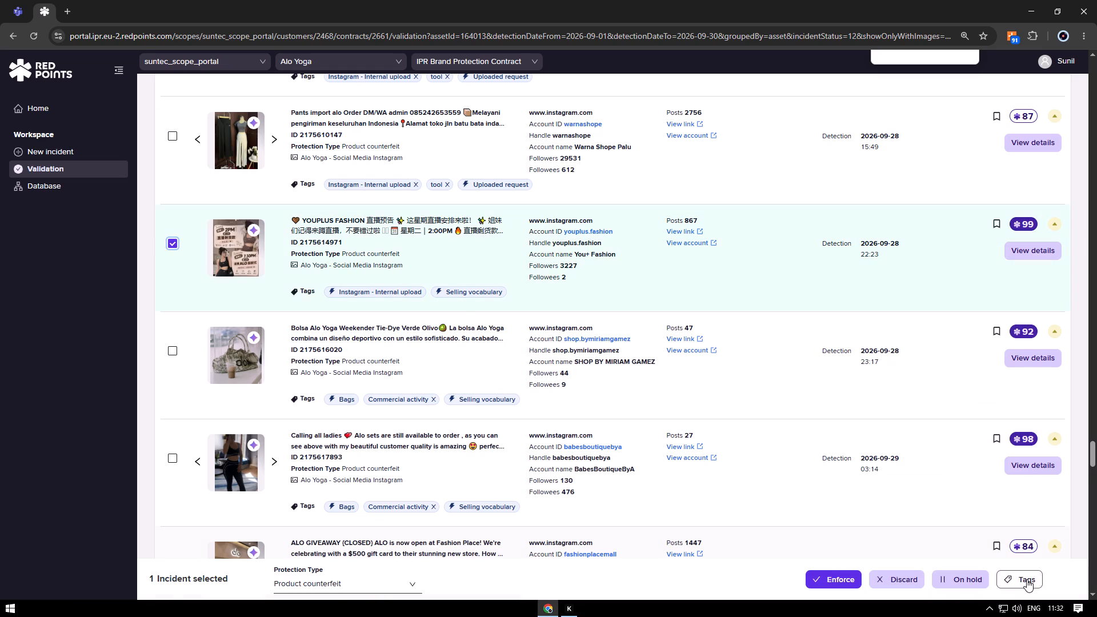
click(1027, 584)
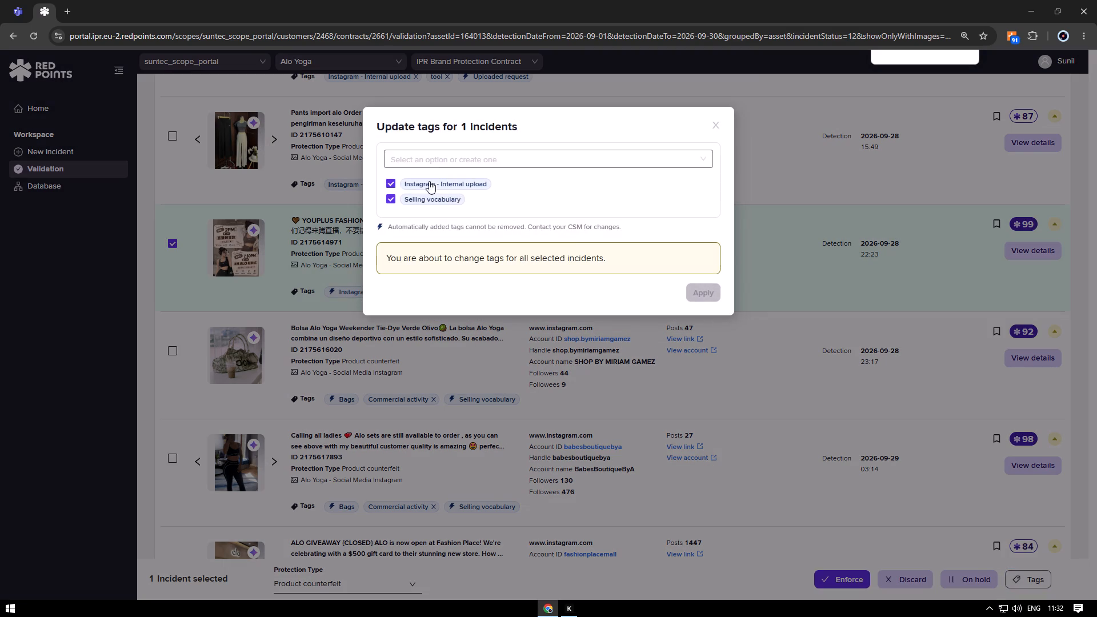
click(428, 179)
click(430, 199)
click(433, 162)
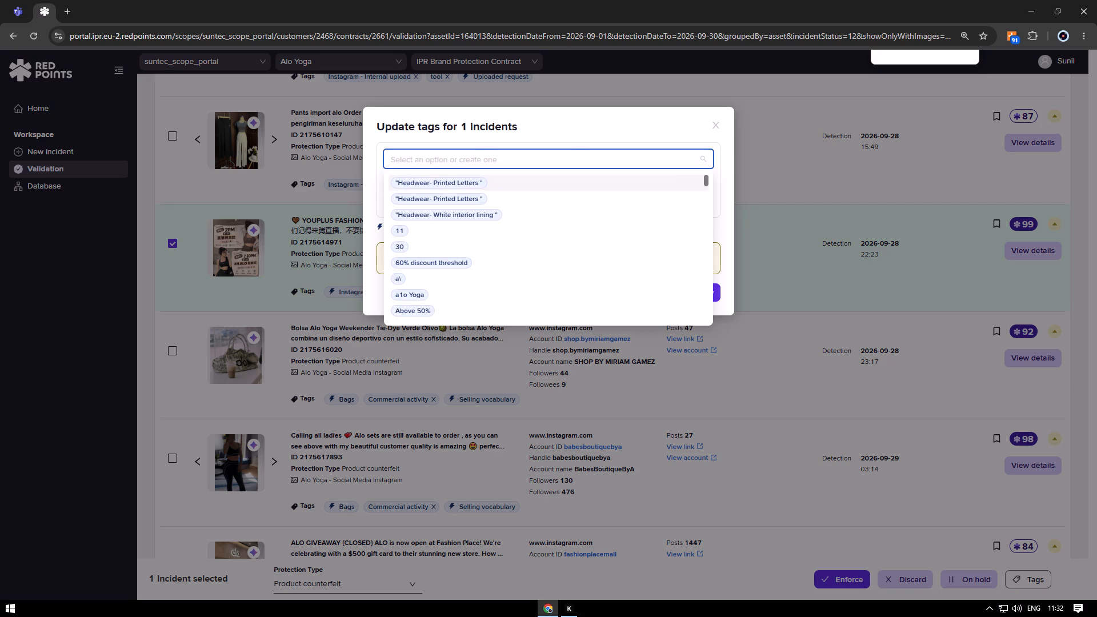
text(back)
key(Down)
key(Return)
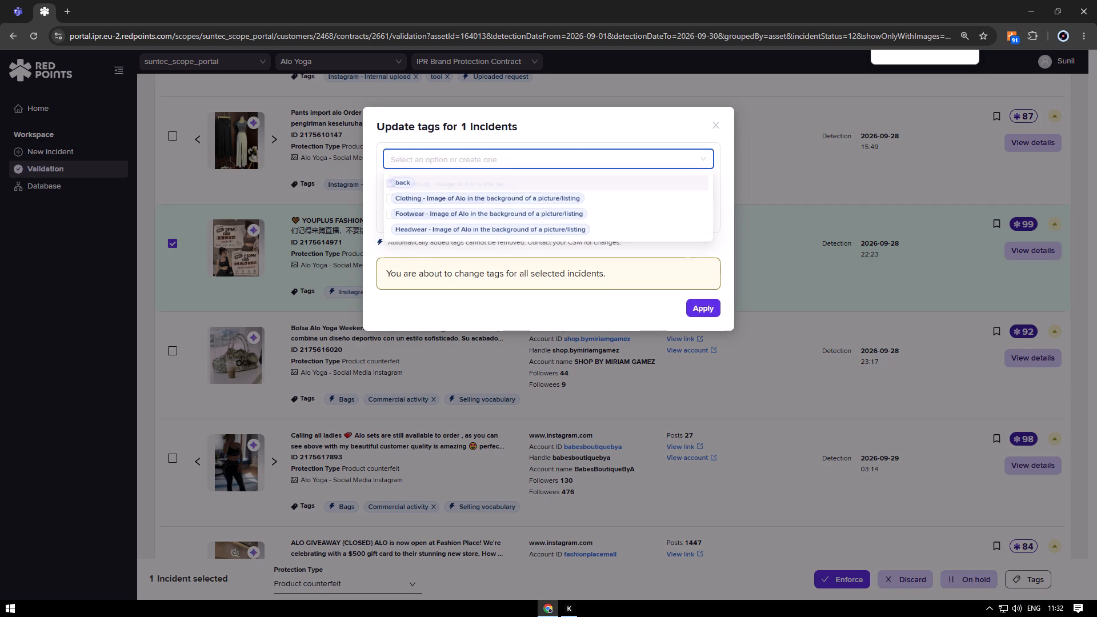
click(698, 312)
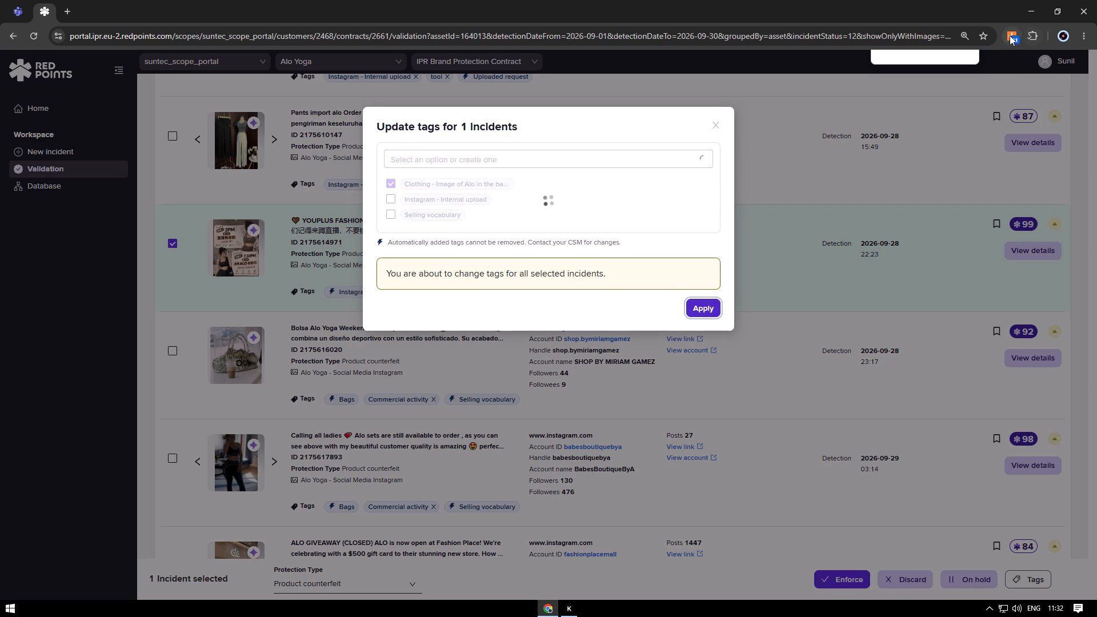
click(1010, 35)
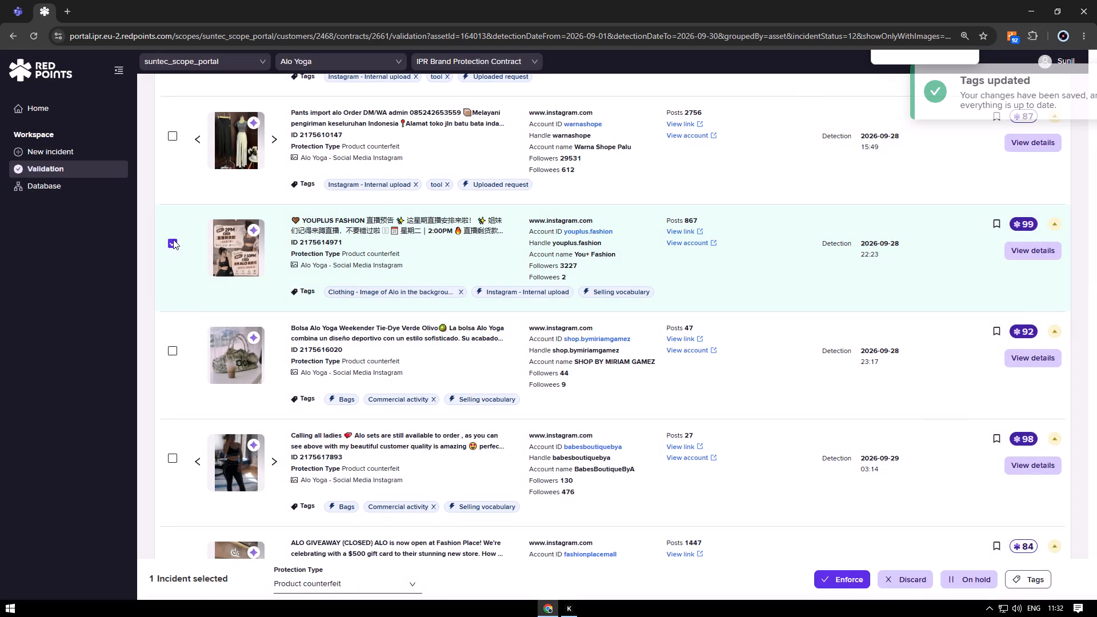
Deselect the youplus.fashion incident.
click(173, 241)
click(226, 147)
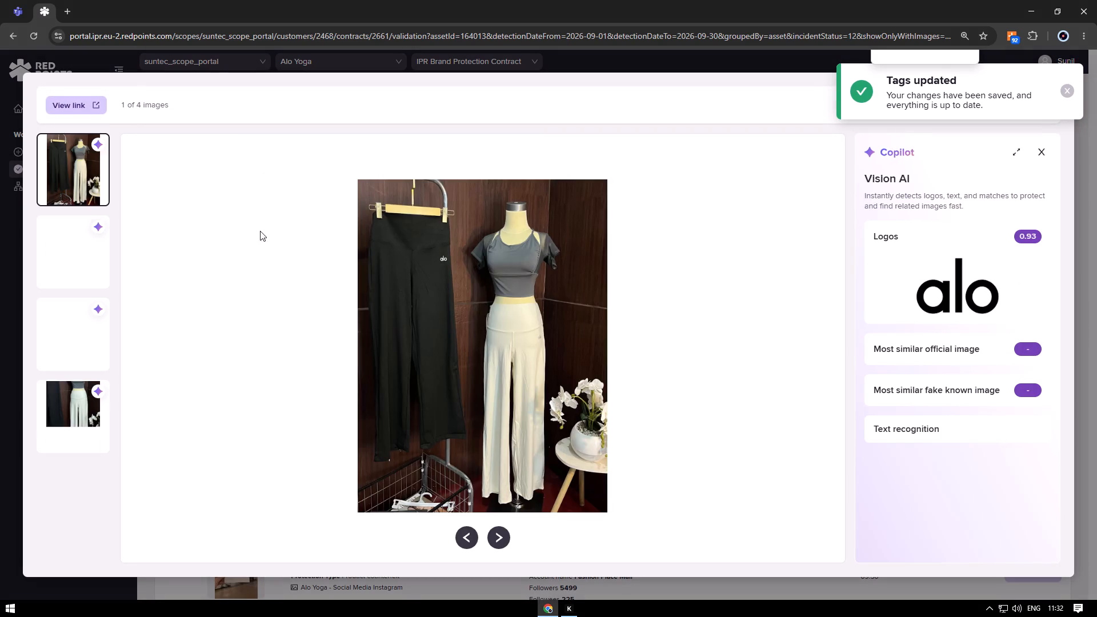
click(88, 255)
click(85, 347)
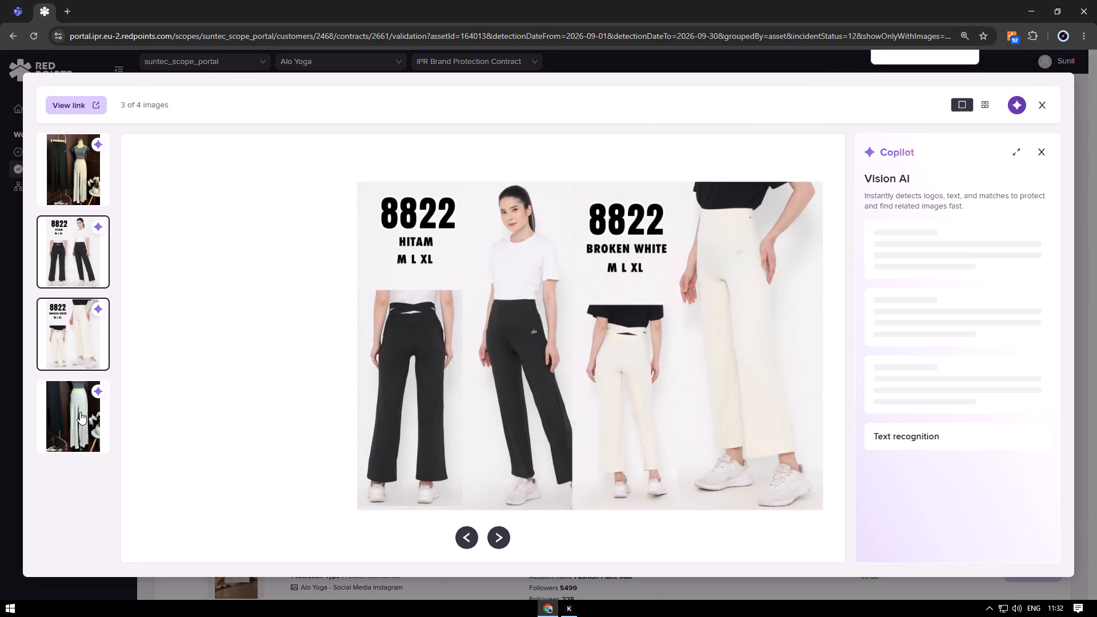
click(80, 412)
key(Escape)
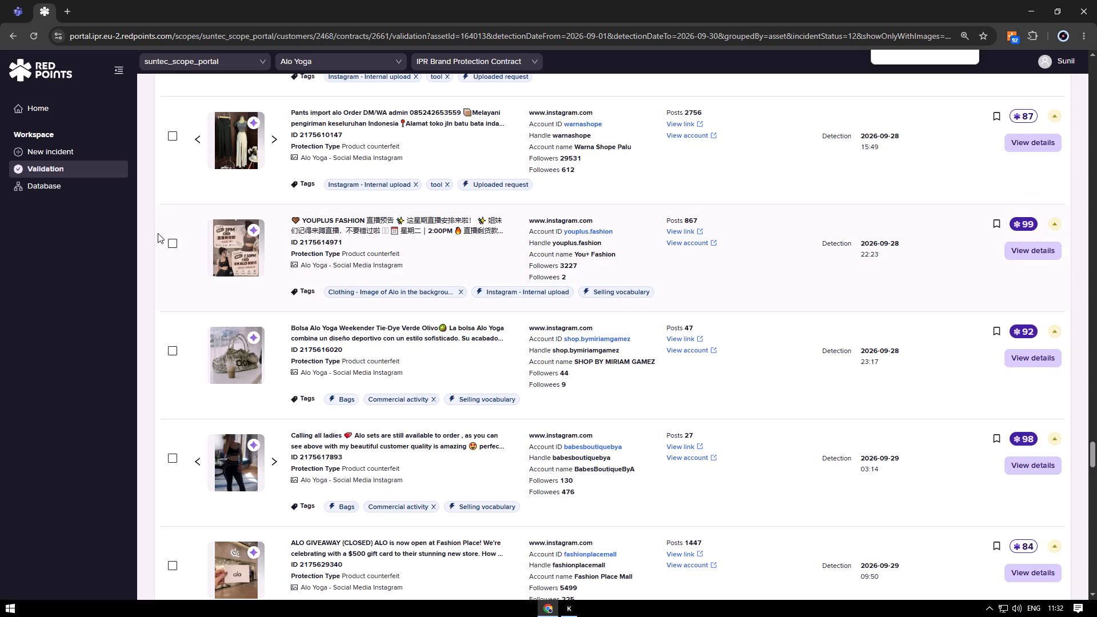
click(173, 138)
scroll(197, 247, up, 3)
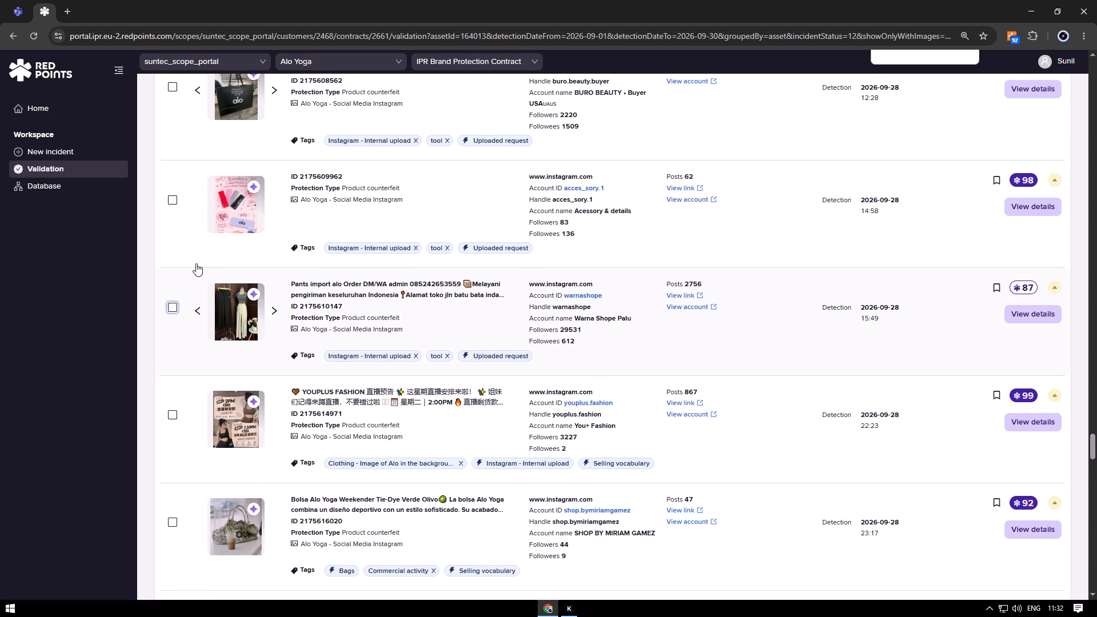
click(170, 200)
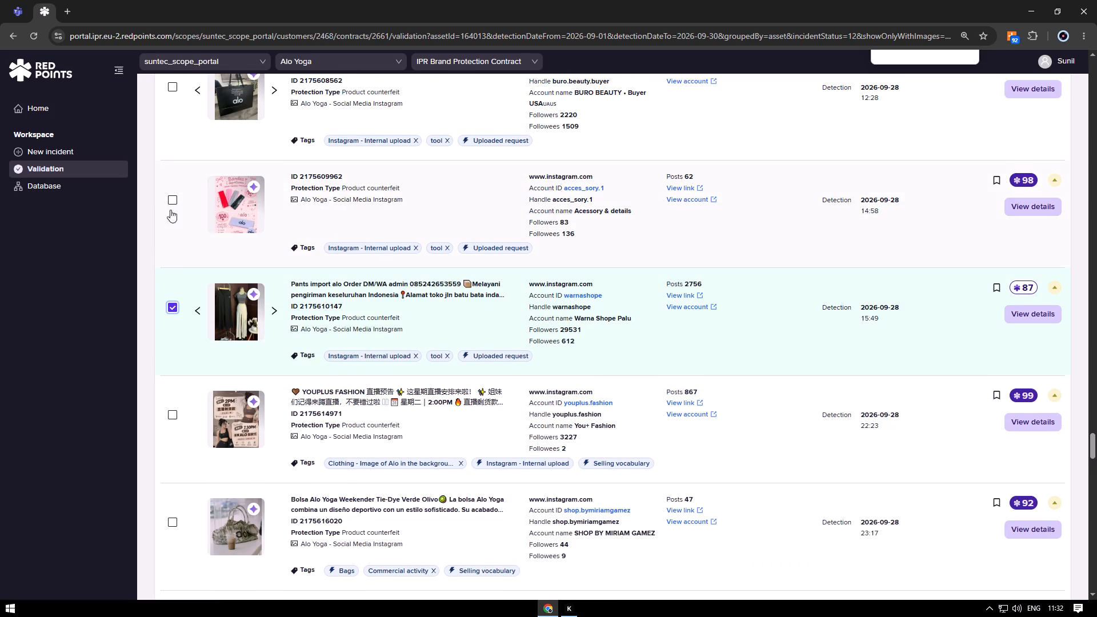
scroll(178, 249, up, 3)
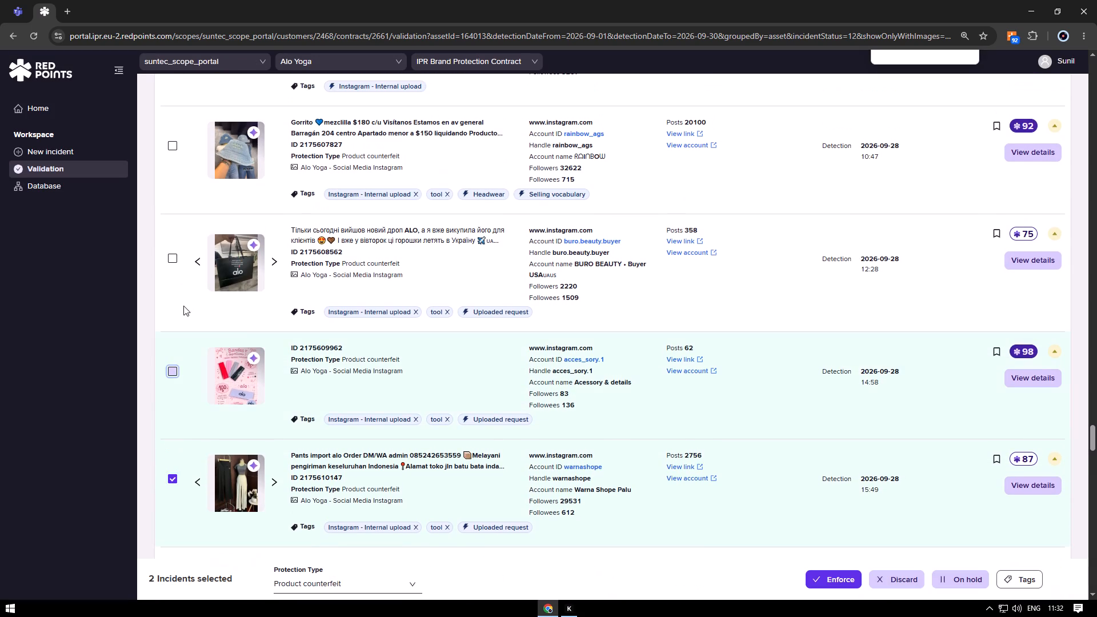
click(171, 257)
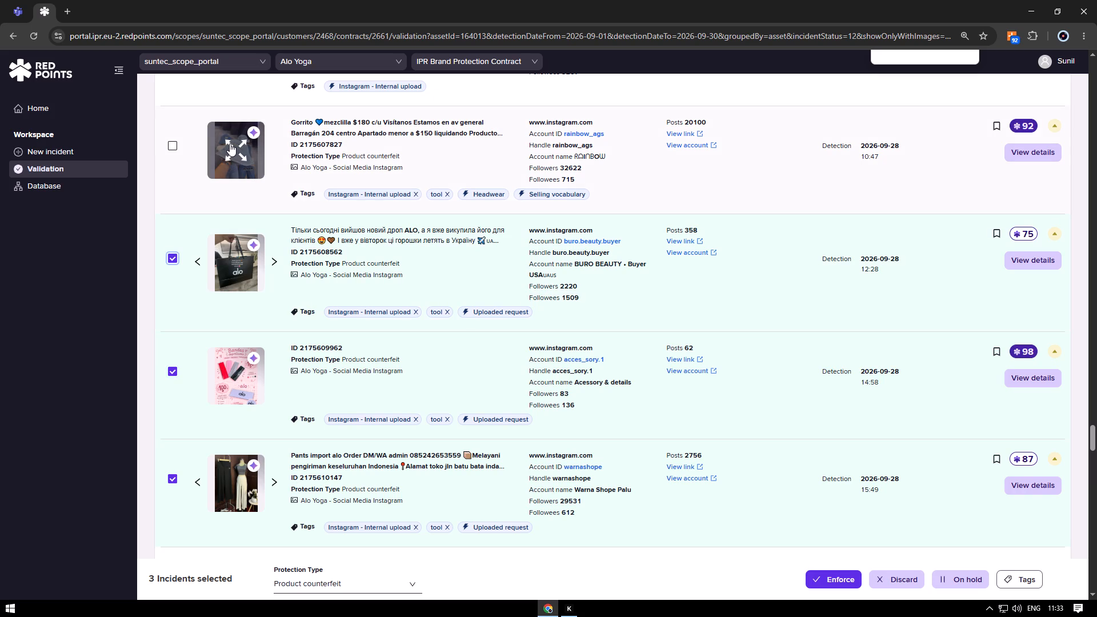
click(246, 146)
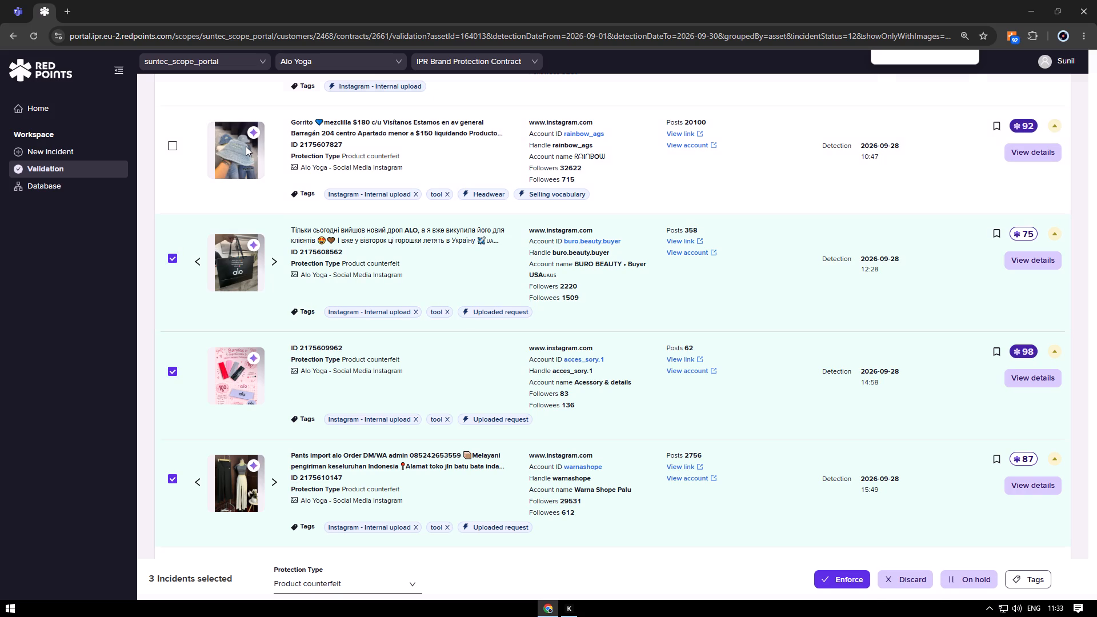
key(Escape)
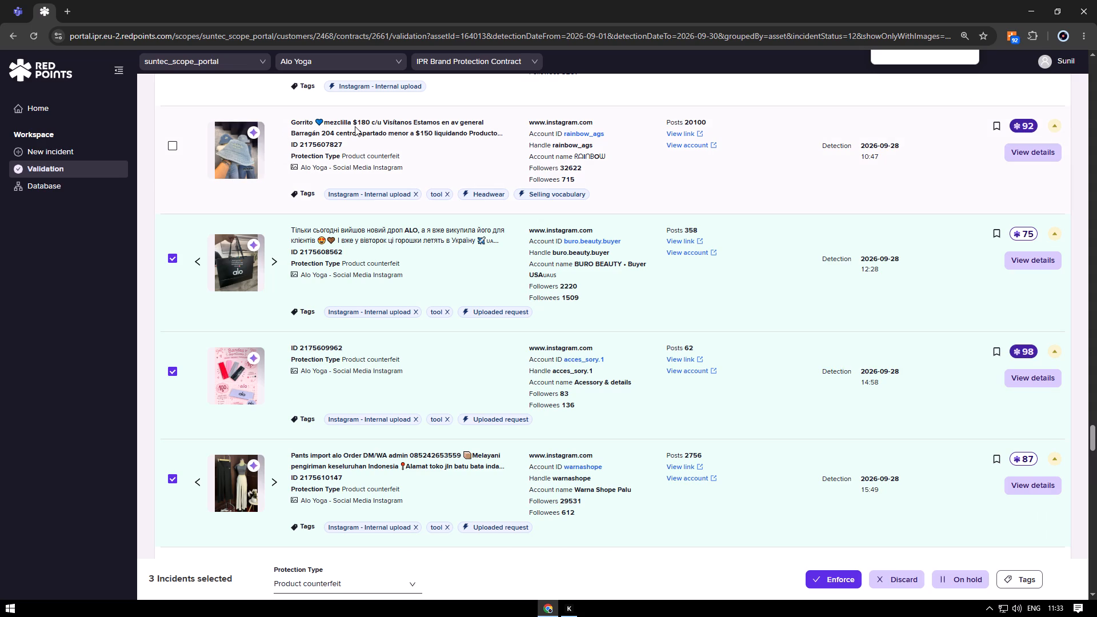
click(680, 135)
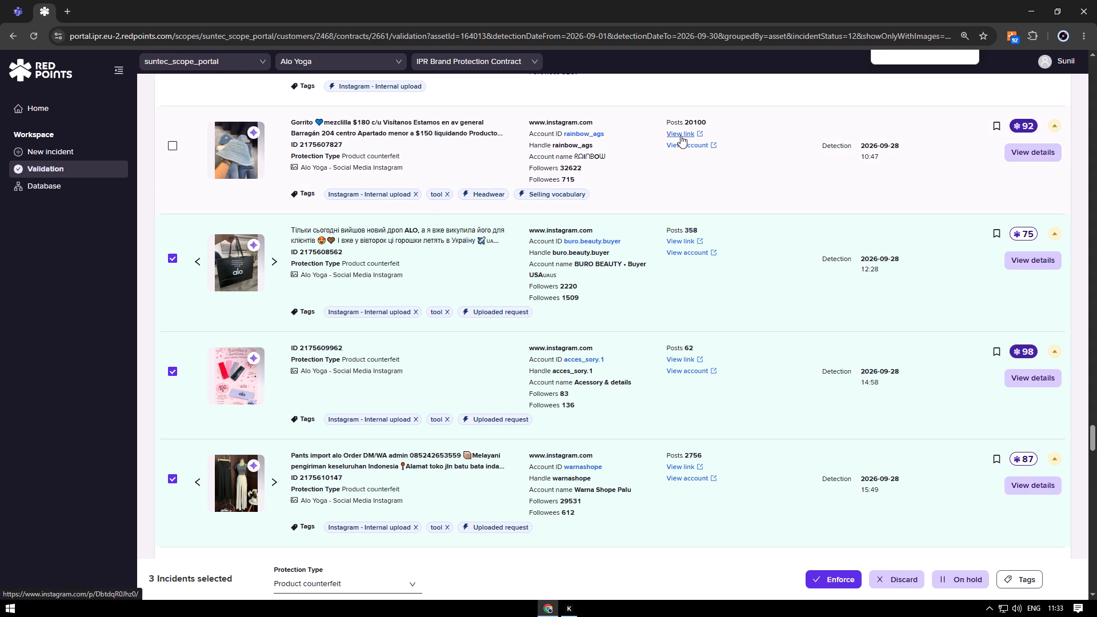
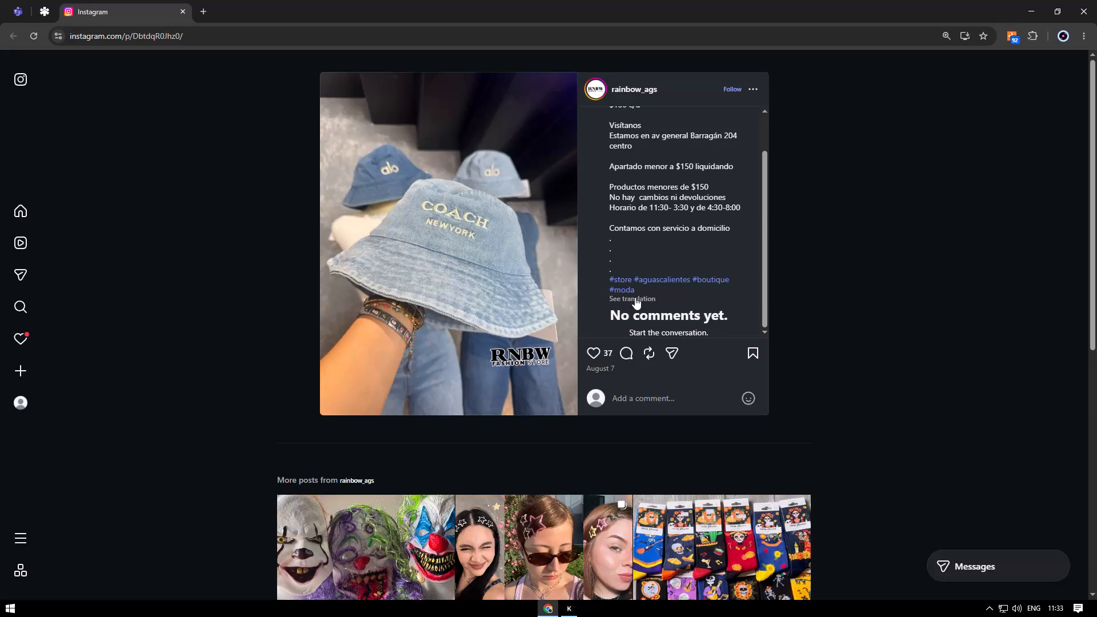
Translate the caption of the rainbow_ags bucket hat post, read it from the beginning, and close the post.
click(636, 297)
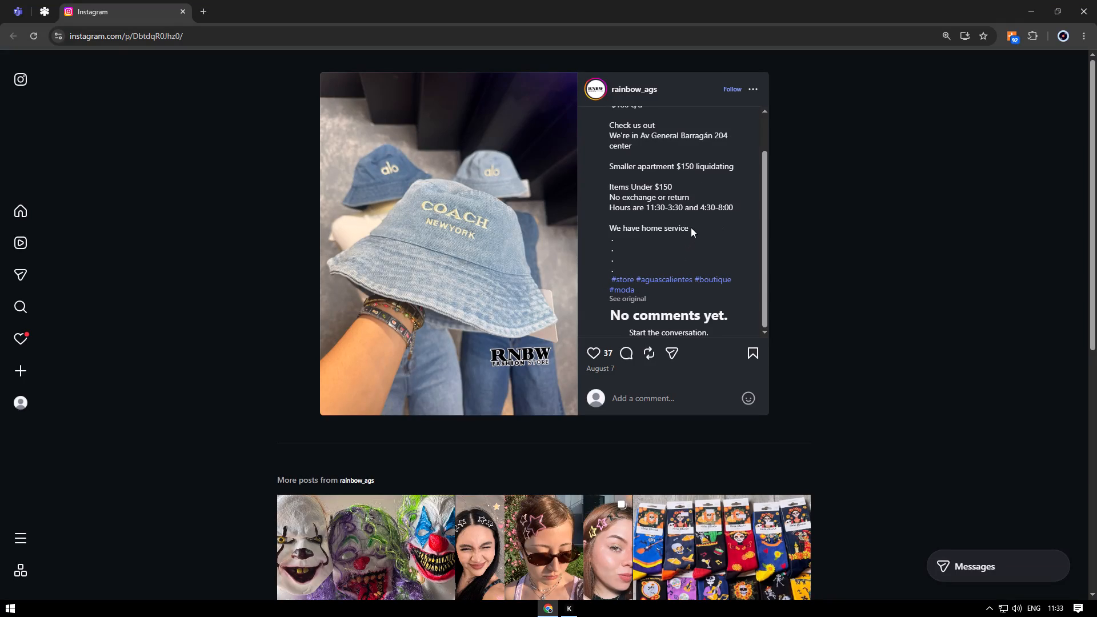
scroll(653, 219, up, 1)
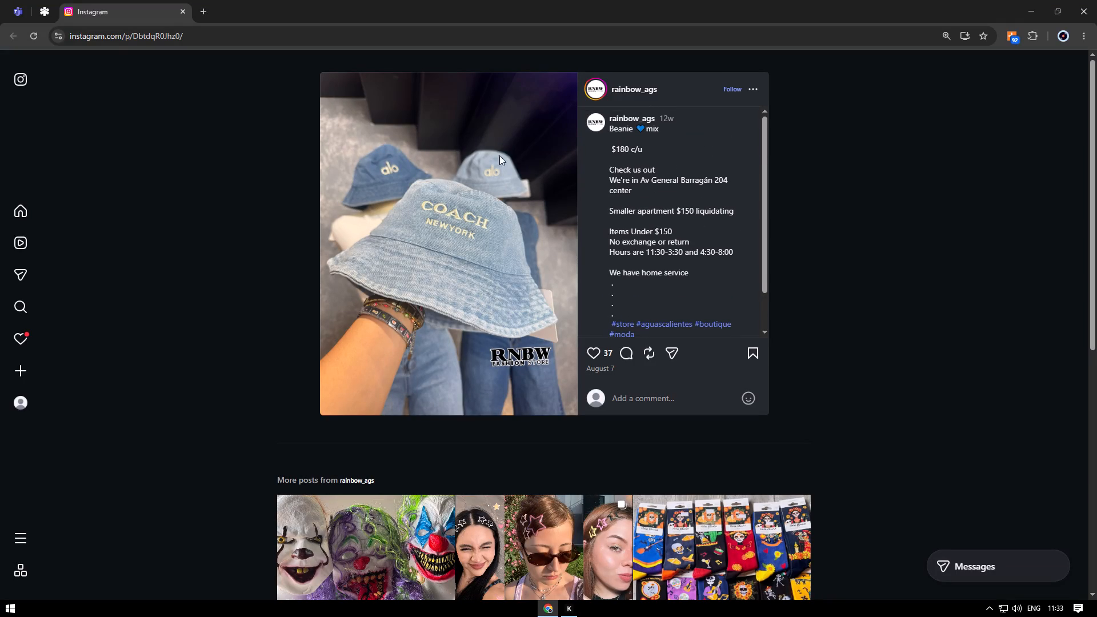
middle_click(144, 0)
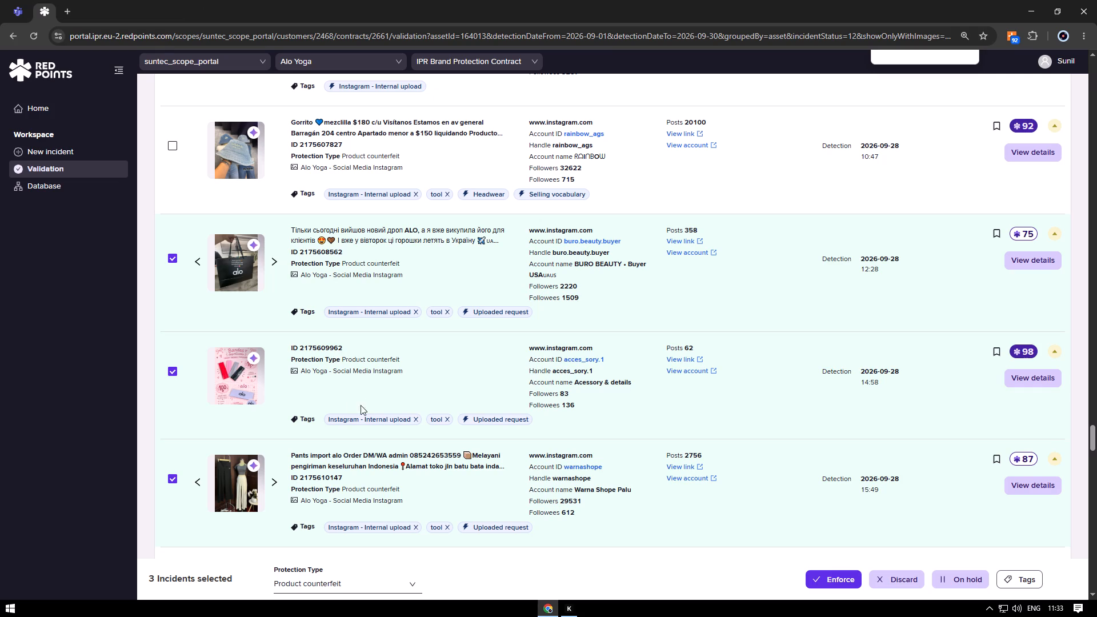
For the three selected incidents, clear the tags Instagram - Internal upload, tool and Uploaded request, and add the Commercial activity tag.
scroll(433, 420, up, 1)
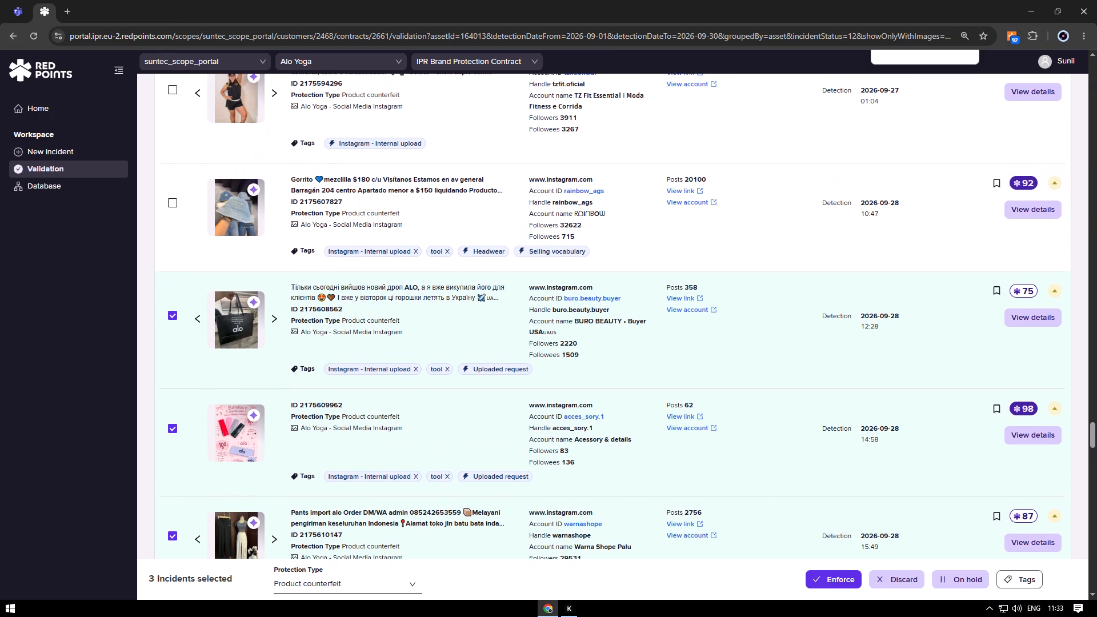
click(1027, 576)
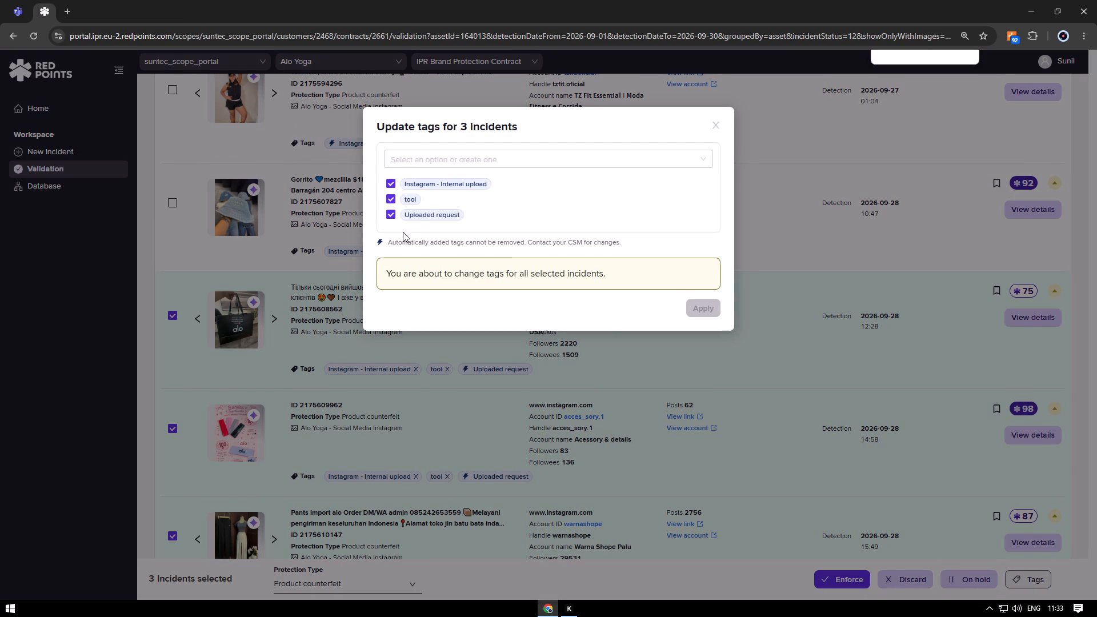
click(404, 215)
click(407, 199)
click(413, 182)
click(423, 157)
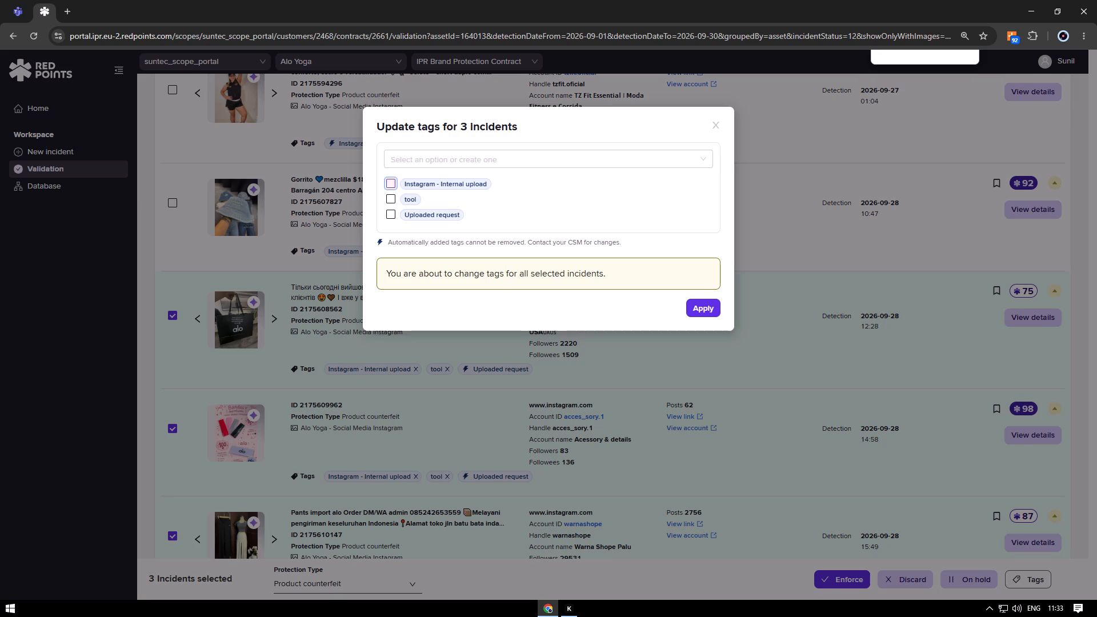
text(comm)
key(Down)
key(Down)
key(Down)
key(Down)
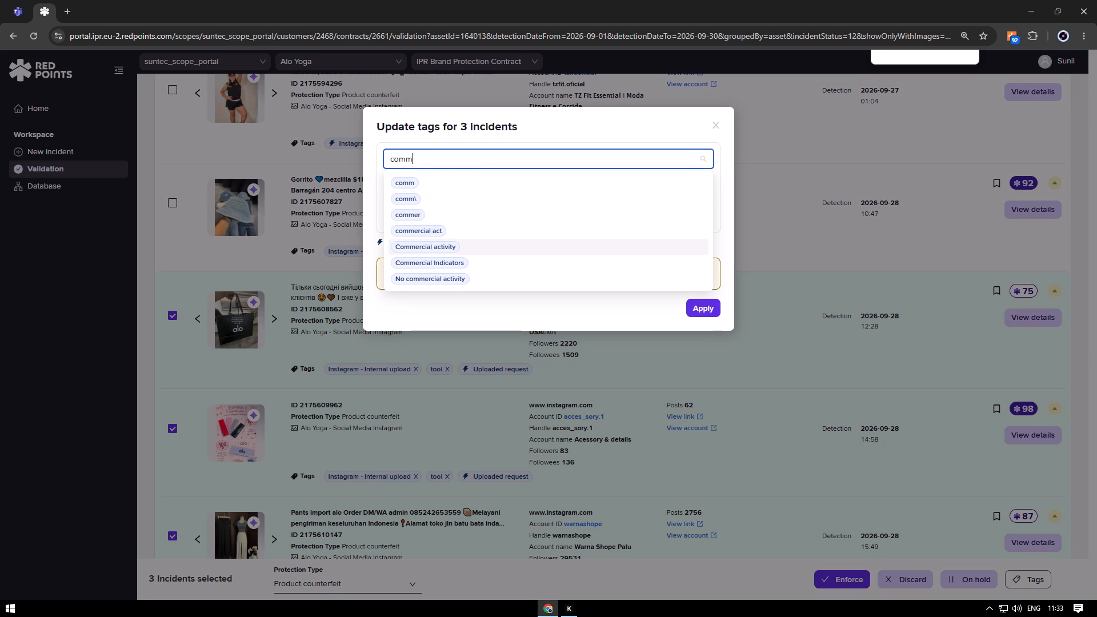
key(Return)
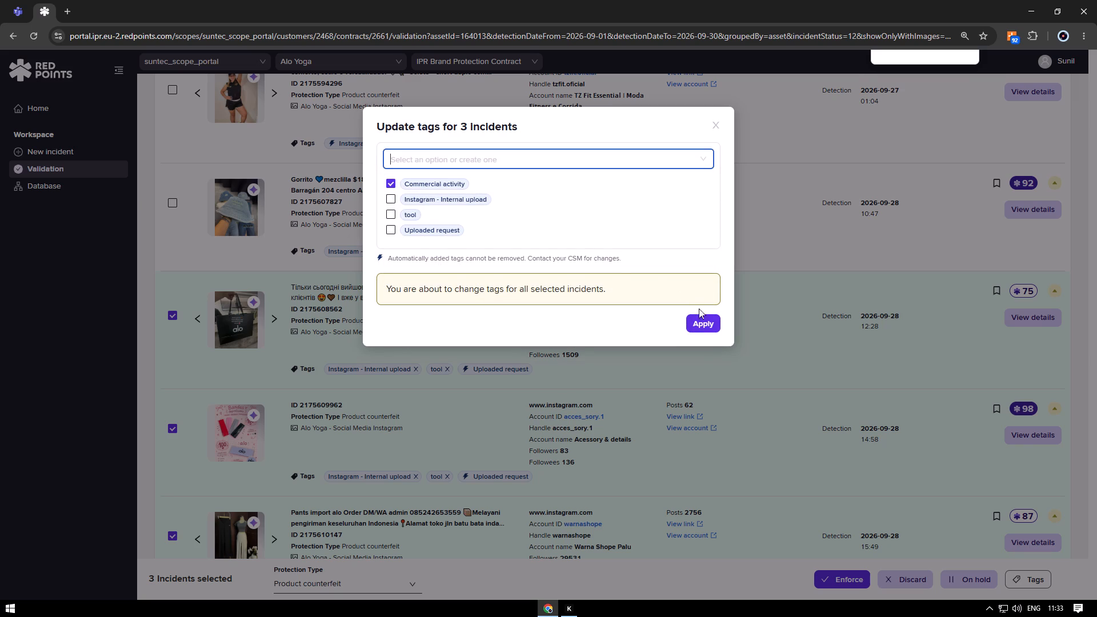
click(704, 324)
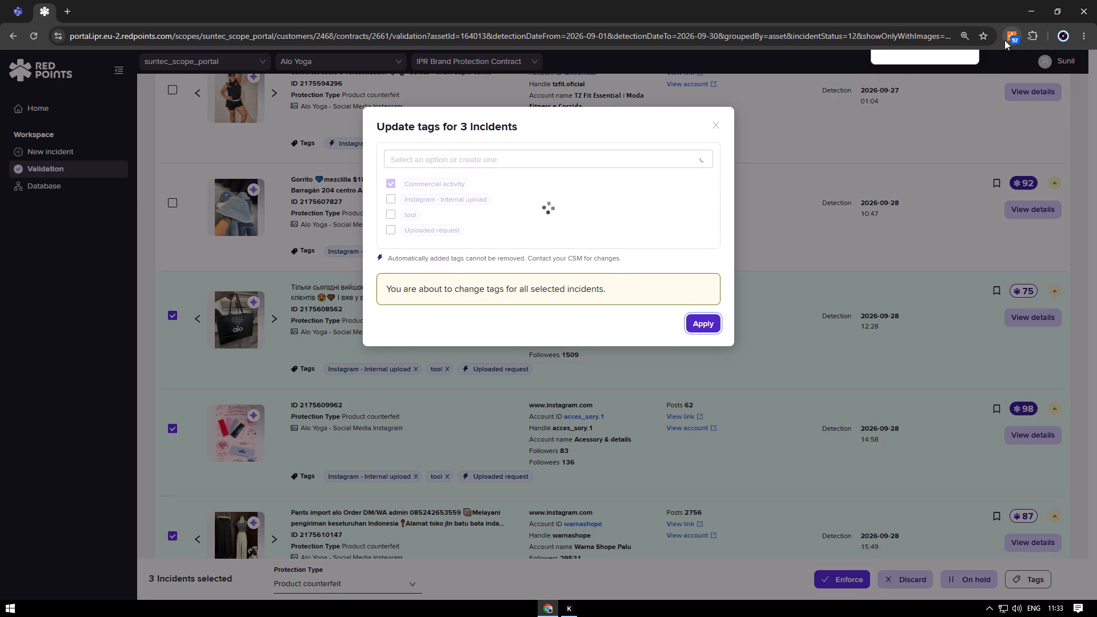
click(1004, 40)
click(1004, 40)
click(1004, 40)
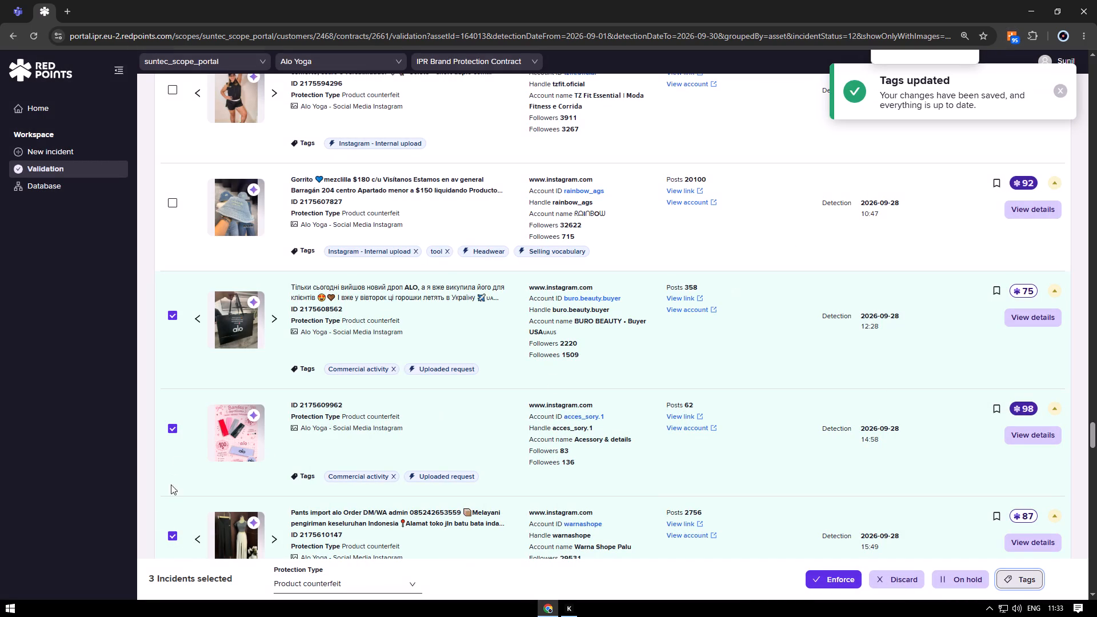
click(174, 534)
click(173, 428)
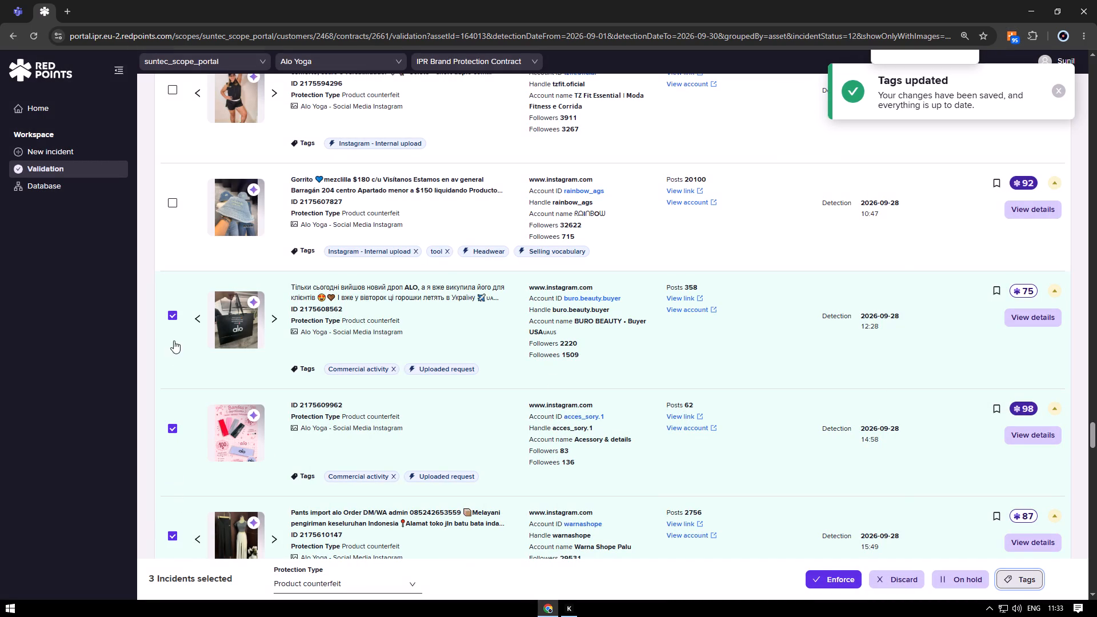
click(173, 313)
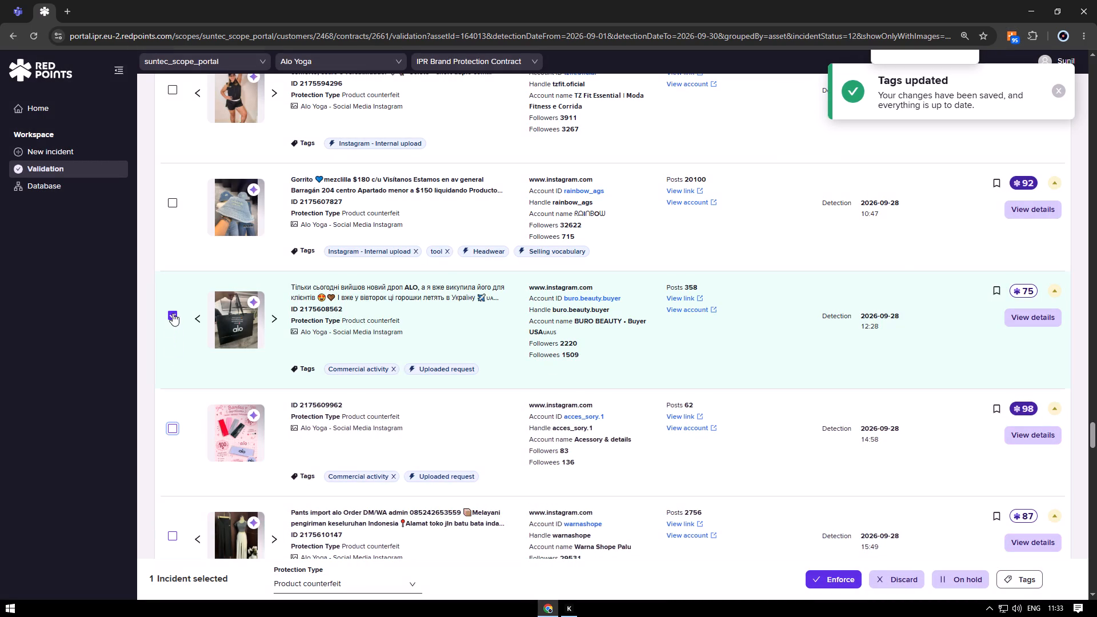
scroll(190, 289, up, 2)
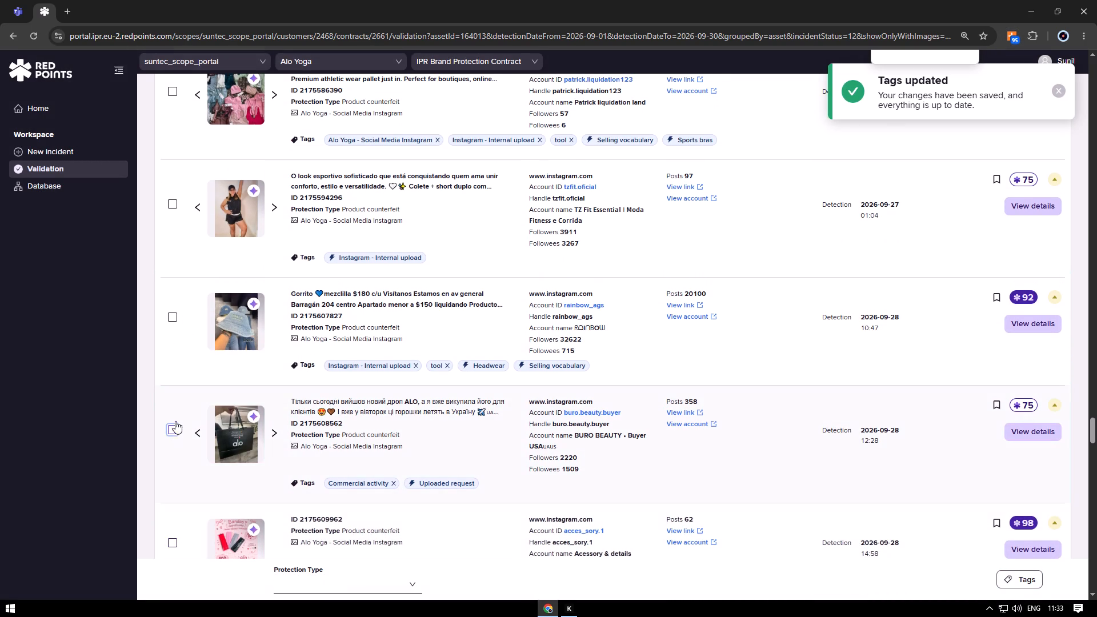
click(174, 316)
click(225, 218)
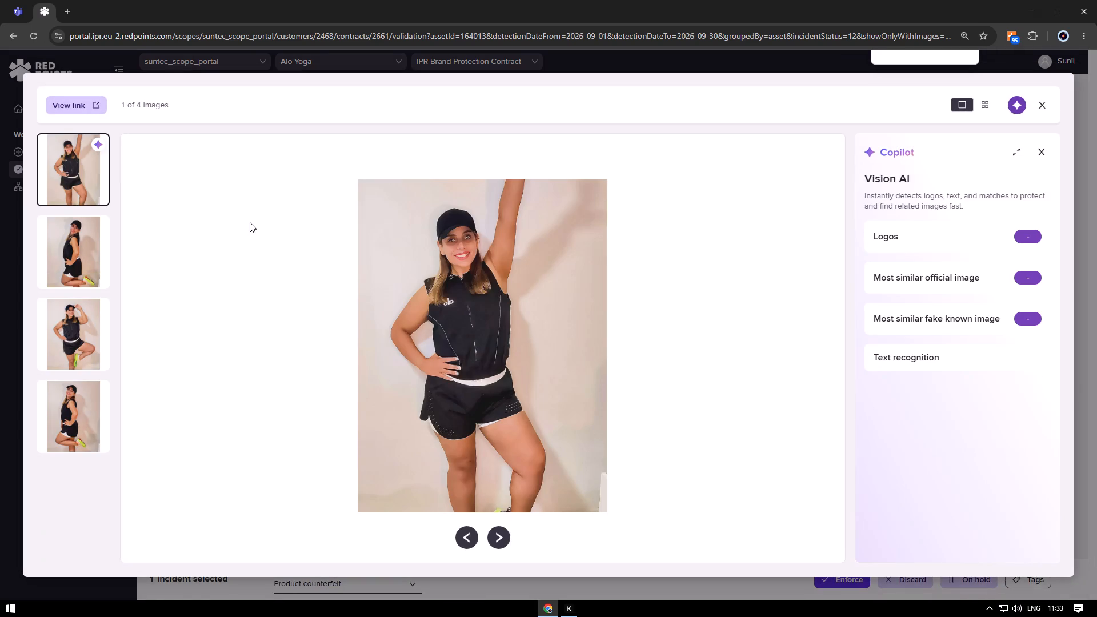
click(61, 270)
click(71, 343)
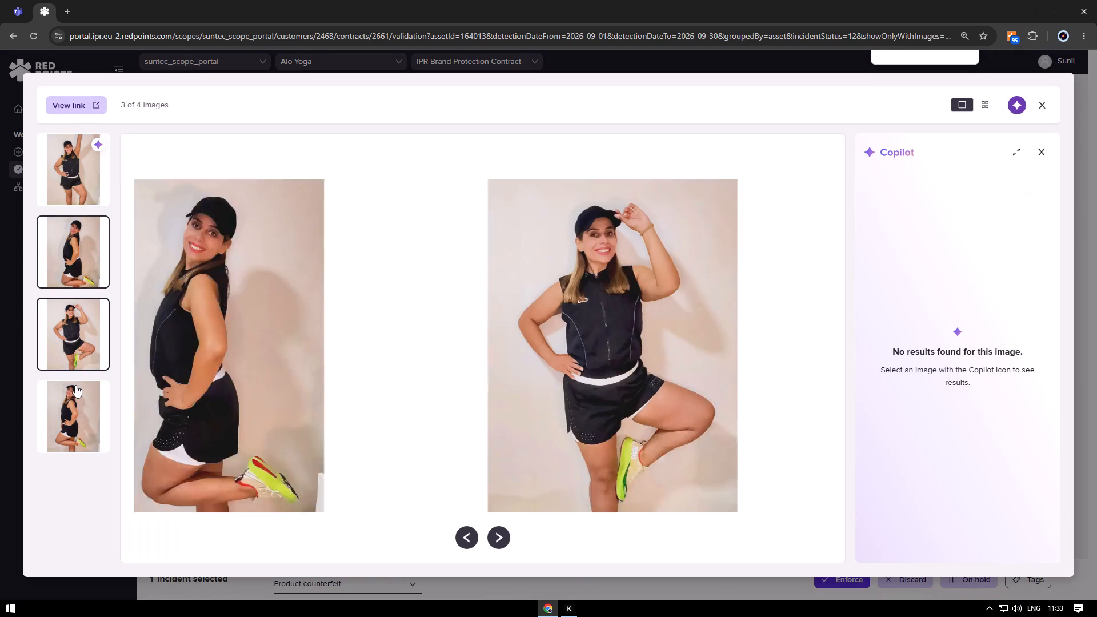
click(75, 385)
key(Escape)
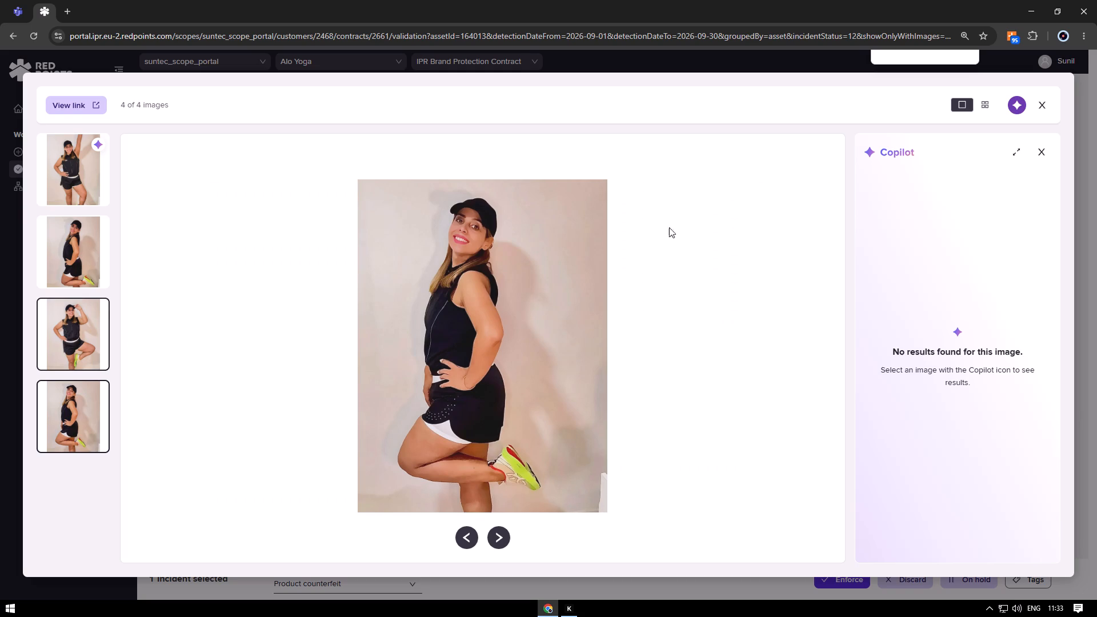
Open the tzfit.oficial Instagram account from its incident, expand the full bio and translate the page to English.
click(687, 200)
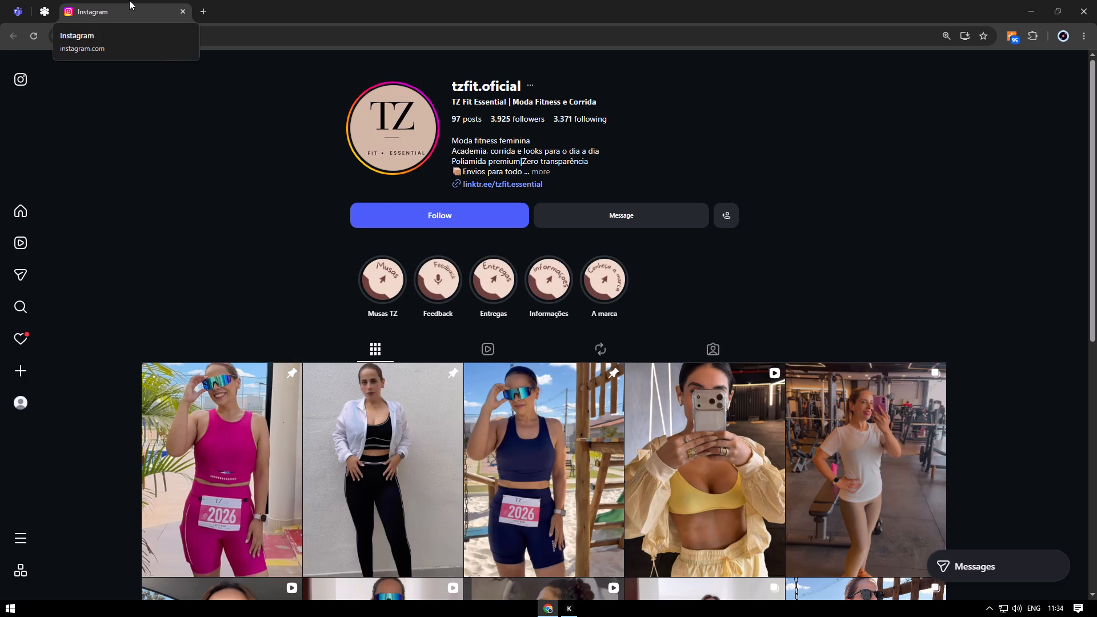
click(539, 175)
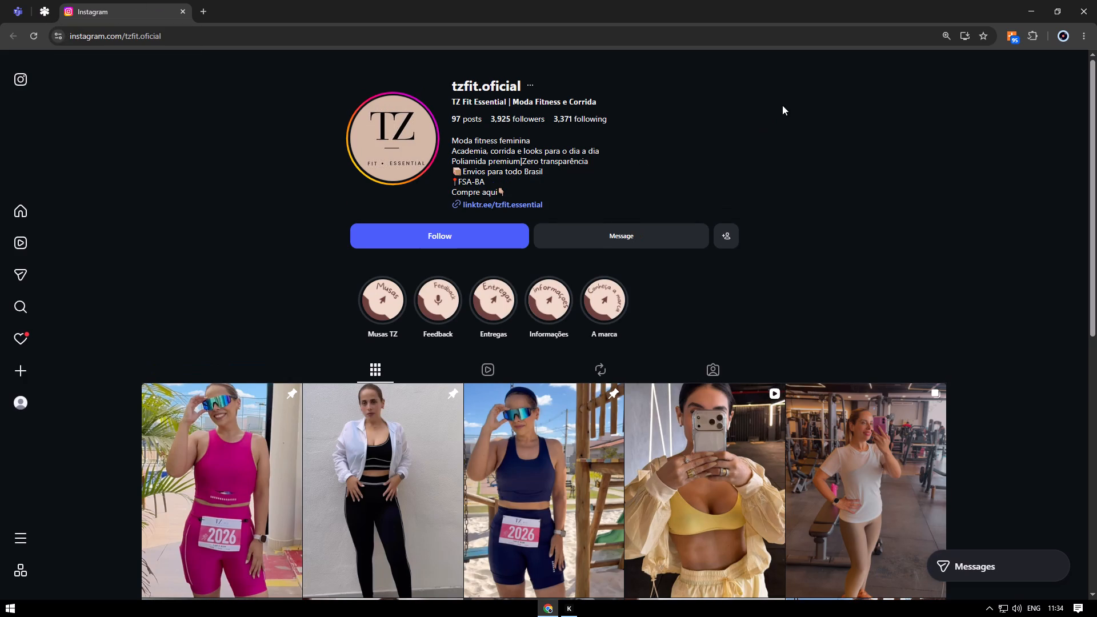
right_click(784, 105)
click(834, 340)
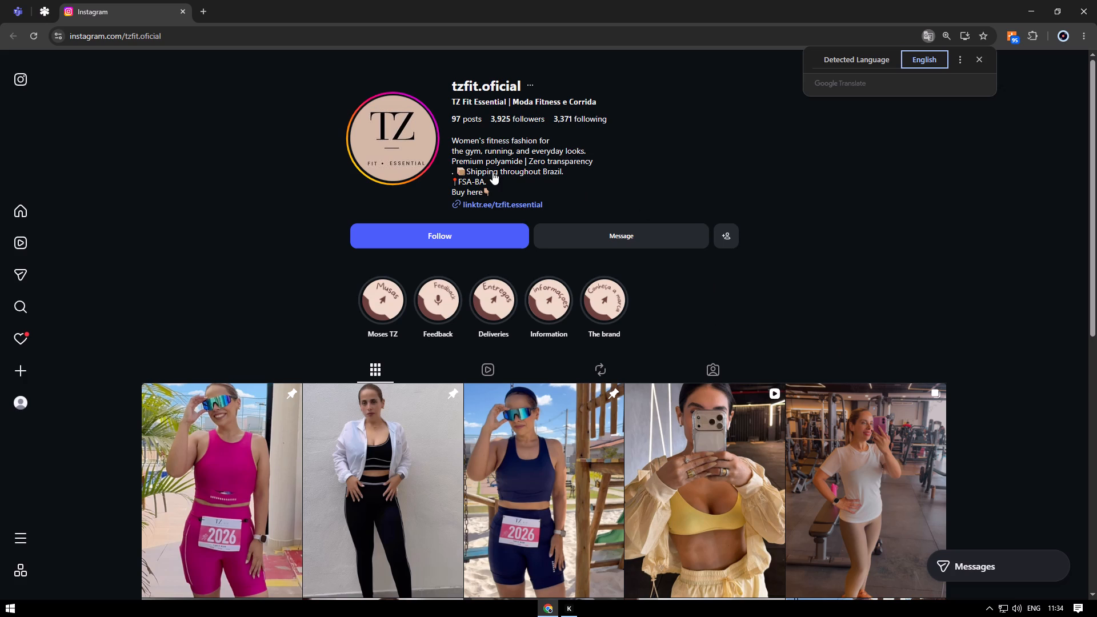
Open the reported Instagram post of the tzfit.oficial incident from the validation list, translate its caption to read it, and leave the post.
click(51, 1)
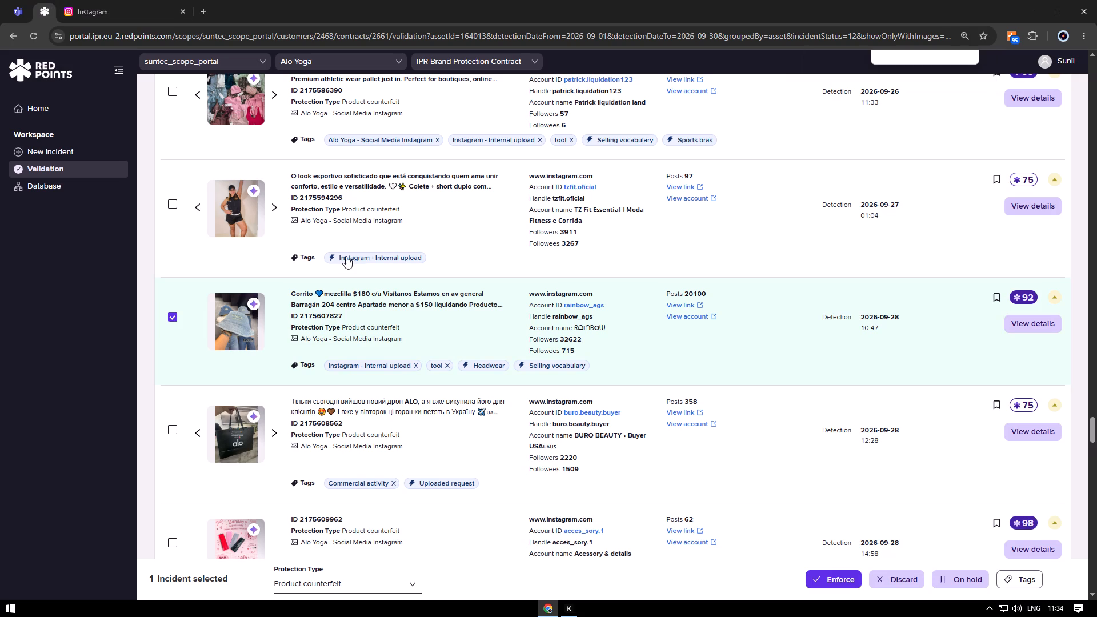
click(690, 183)
click(688, 189)
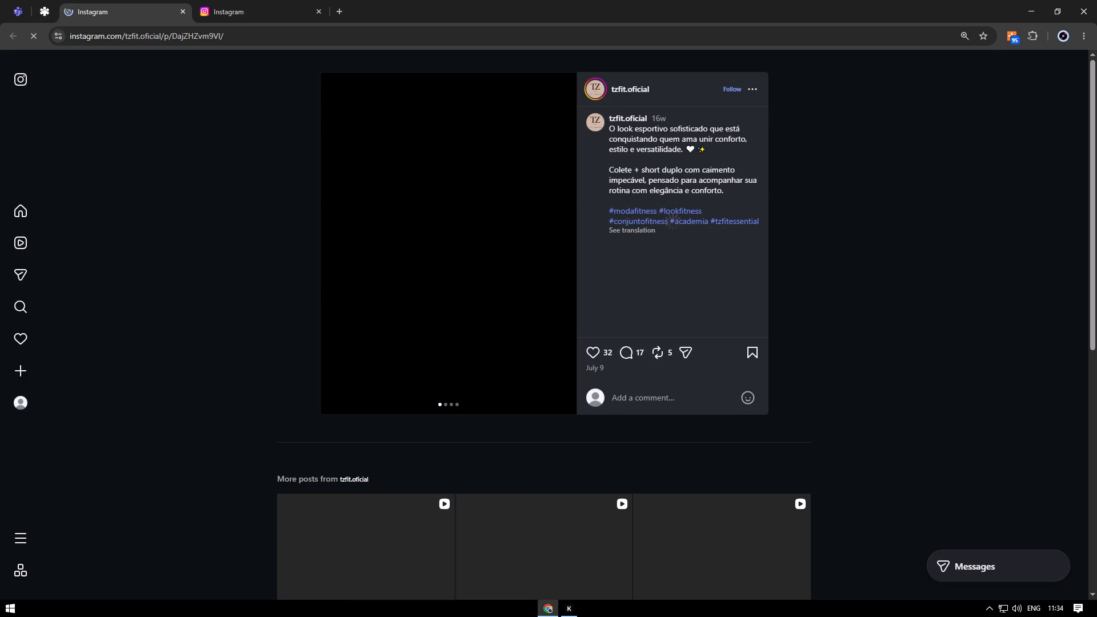
click(637, 238)
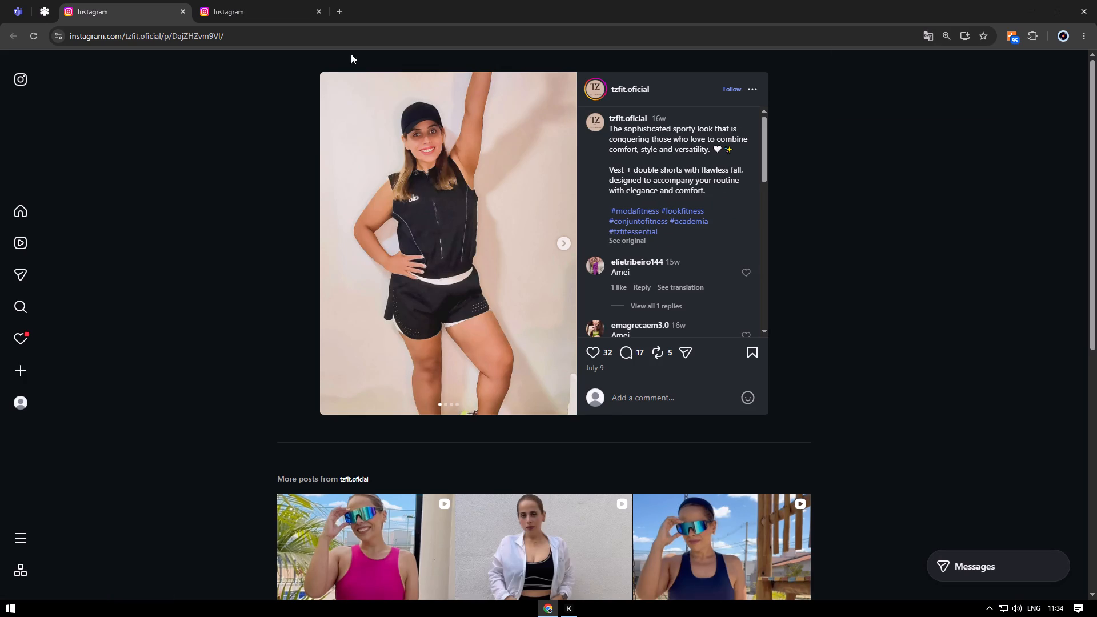
click(25, 0)
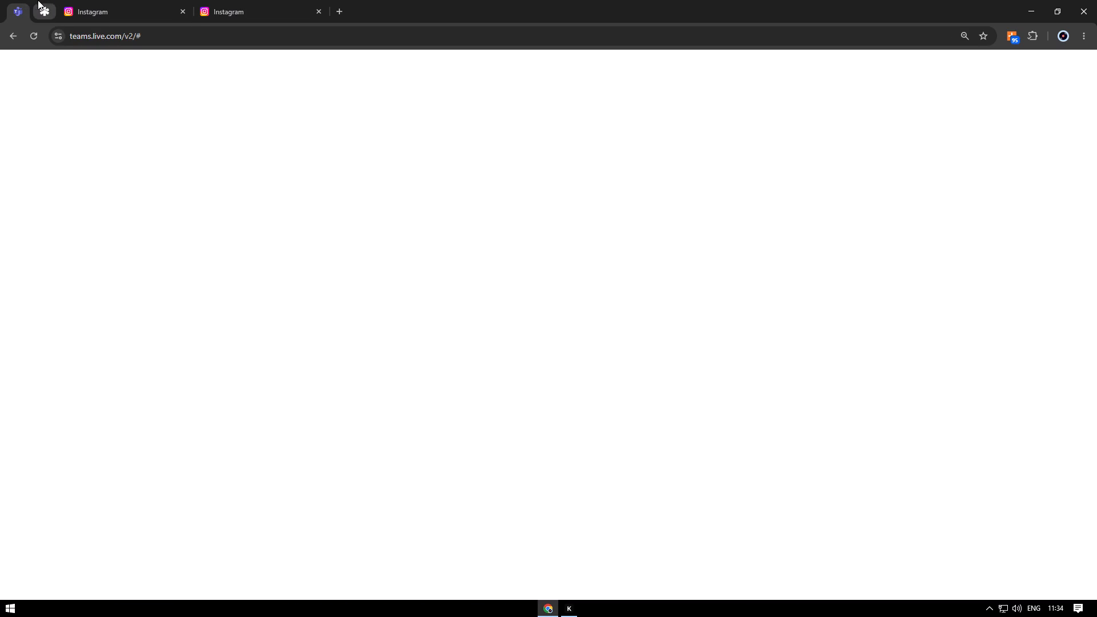
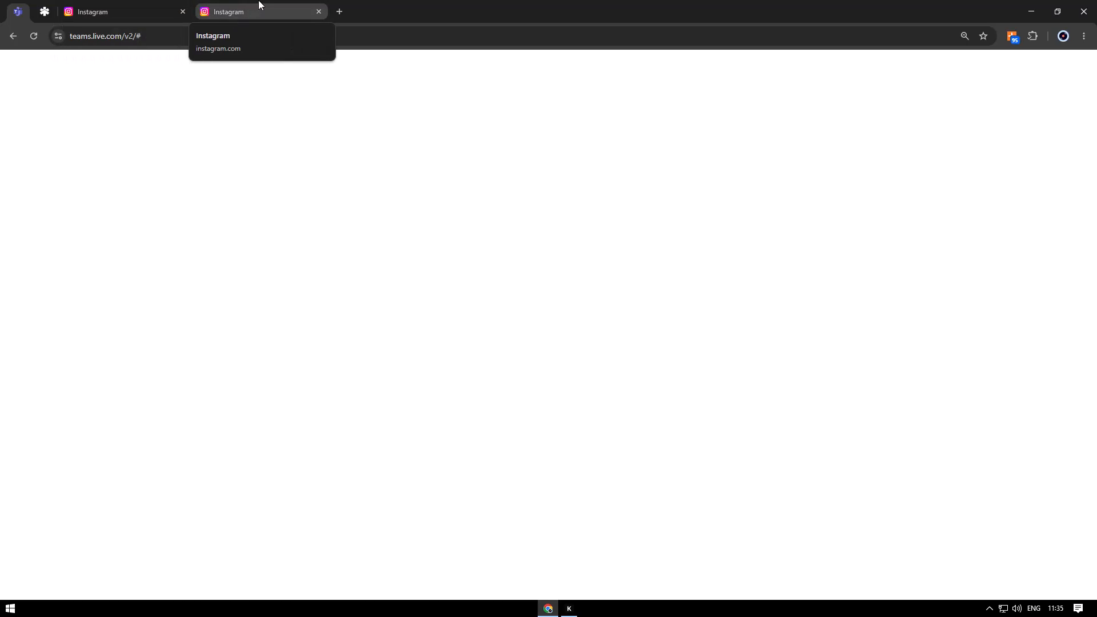
View the opened tzfit.oficial Instagram post, and close both Instagram tabs to return to the validation list.
click(35, 31)
click(110, 0)
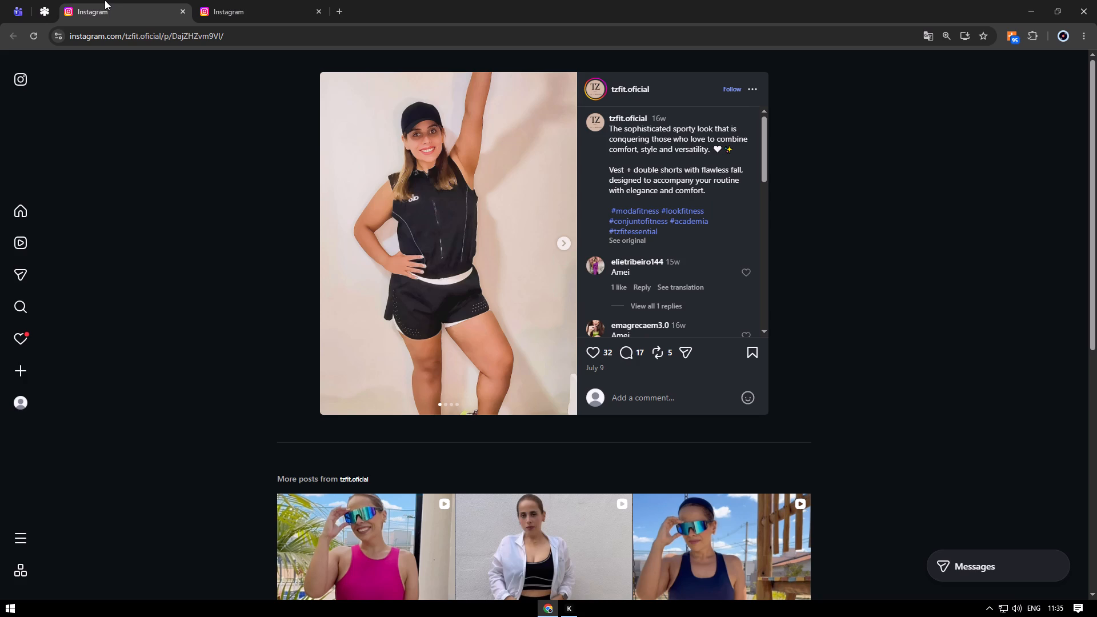
middle_click(168, 0)
middle_click(168, 0)
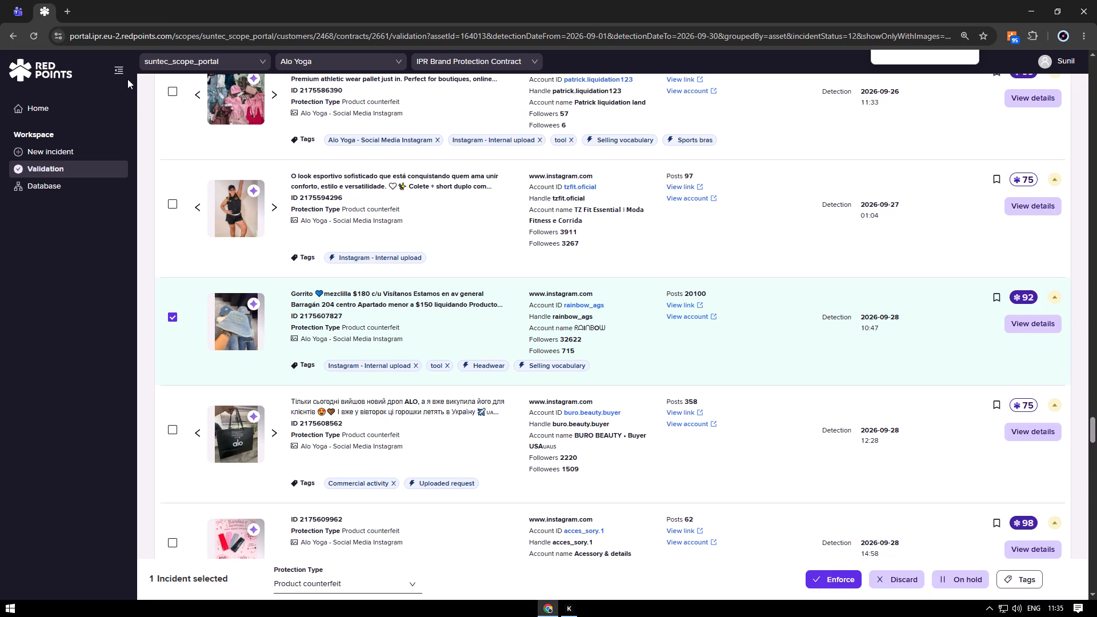
click(170, 206)
click(1027, 576)
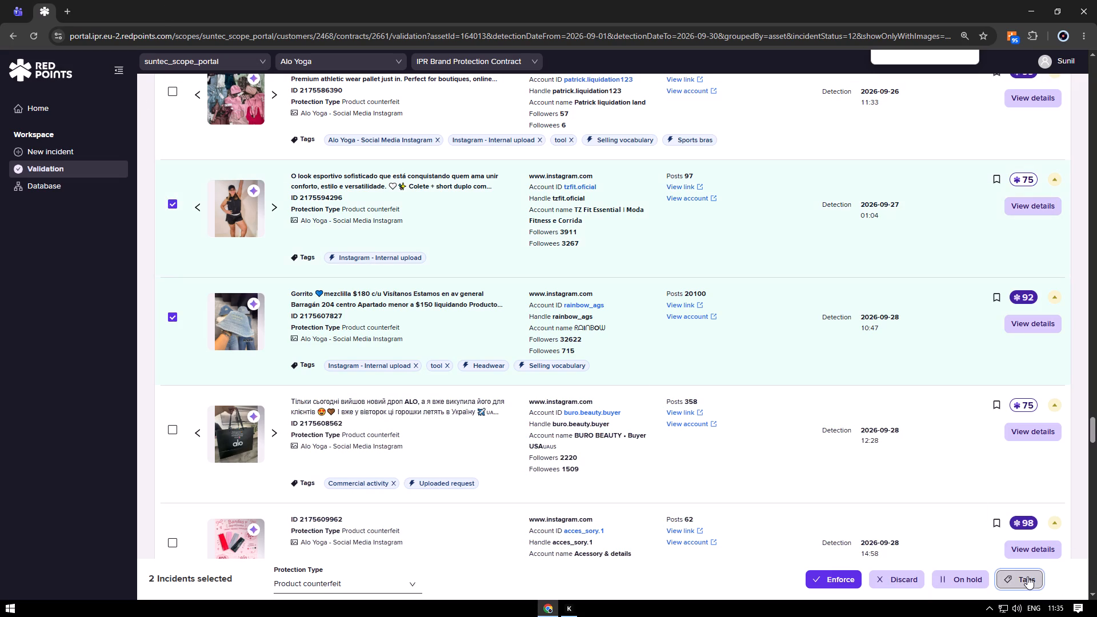
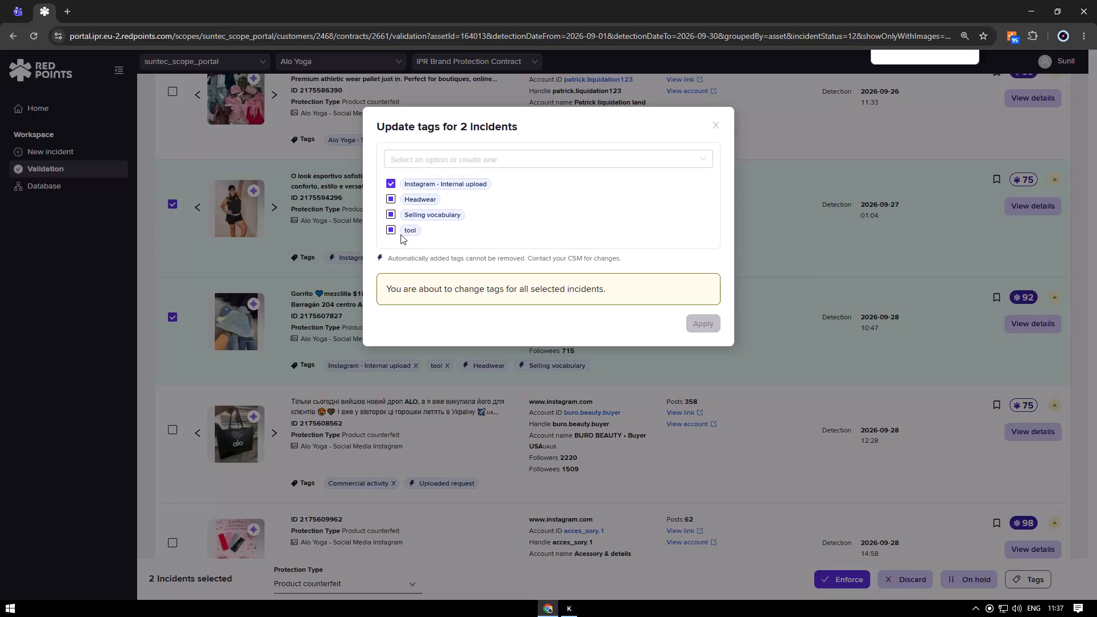
double_click(391, 227)
click(390, 208)
double_click(392, 214)
double_click(390, 200)
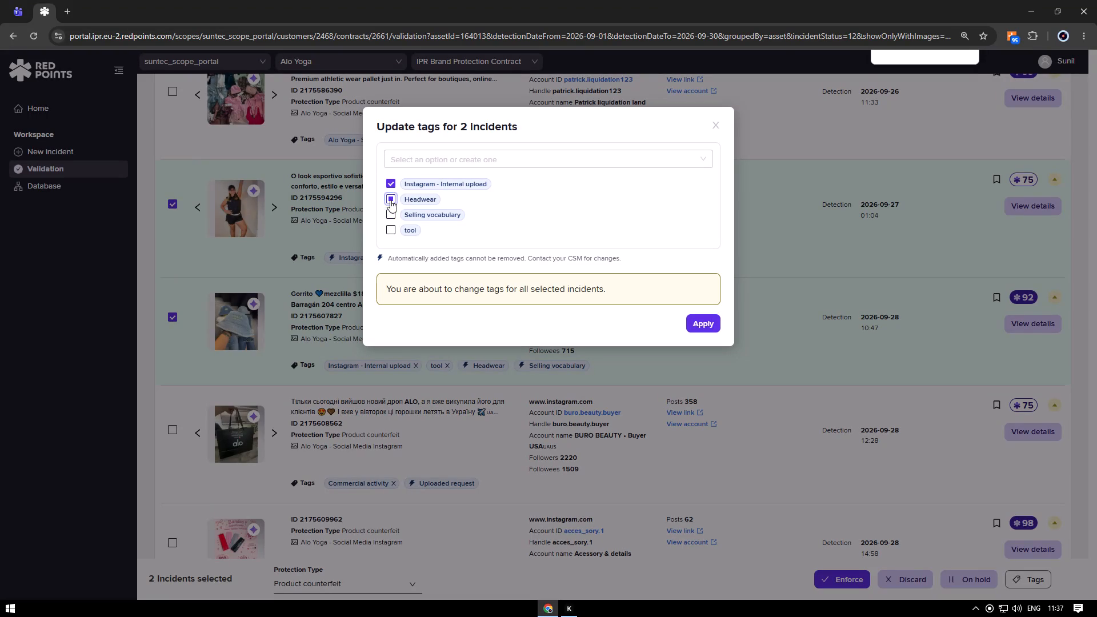
click(390, 181)
Add the existing Unrelated content tag to the two selected incidents and apply the tag update.
click(433, 154)
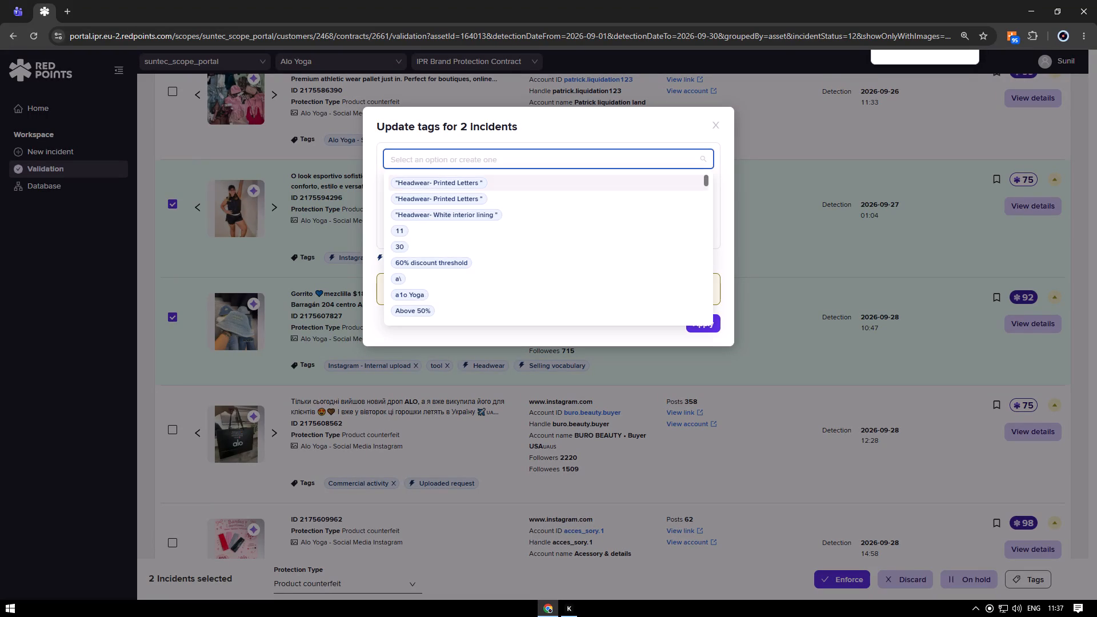
text(unrel)
key(Down)
key(Down)
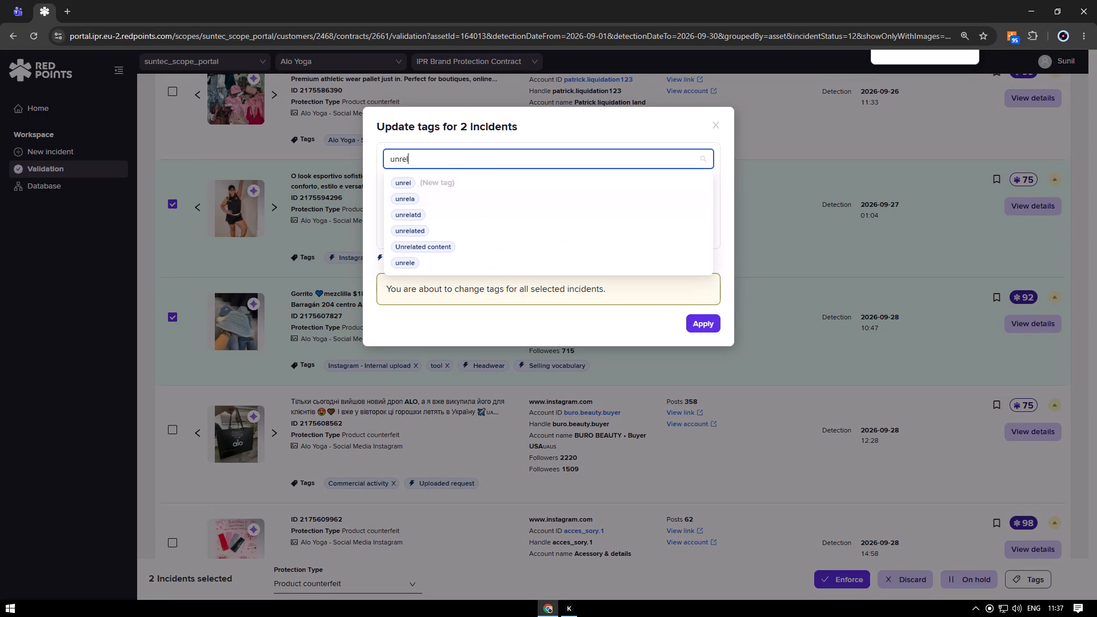
key(Down)
key(Down)
key(Return)
key(Tab)
key(Tab)
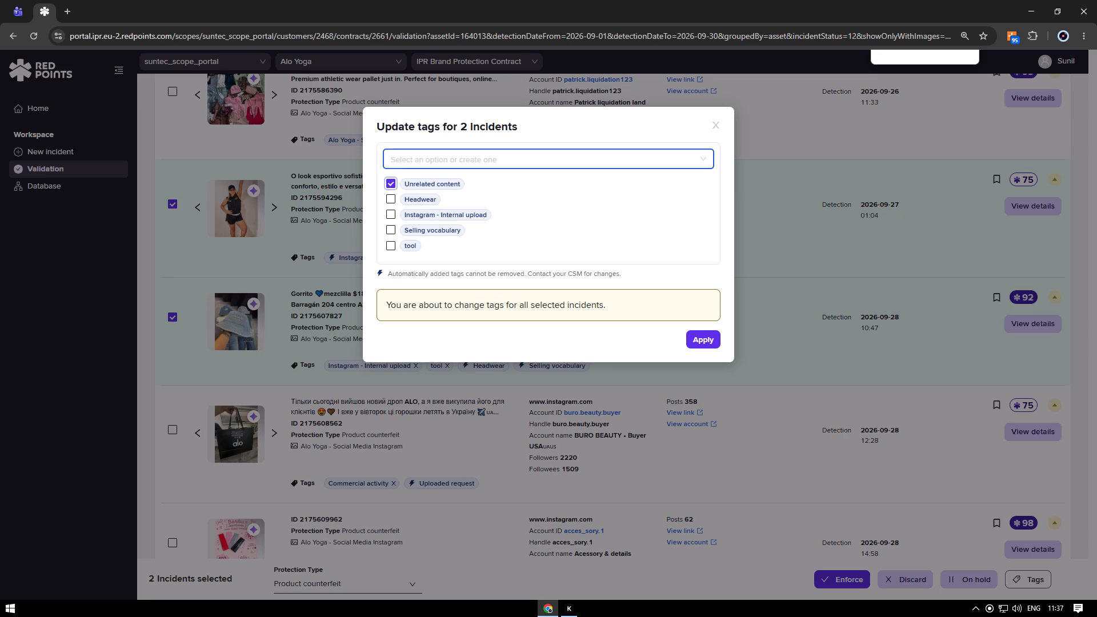
key(Tab)
key(Tab)
key(Tab)
key(Tab)
click(691, 336)
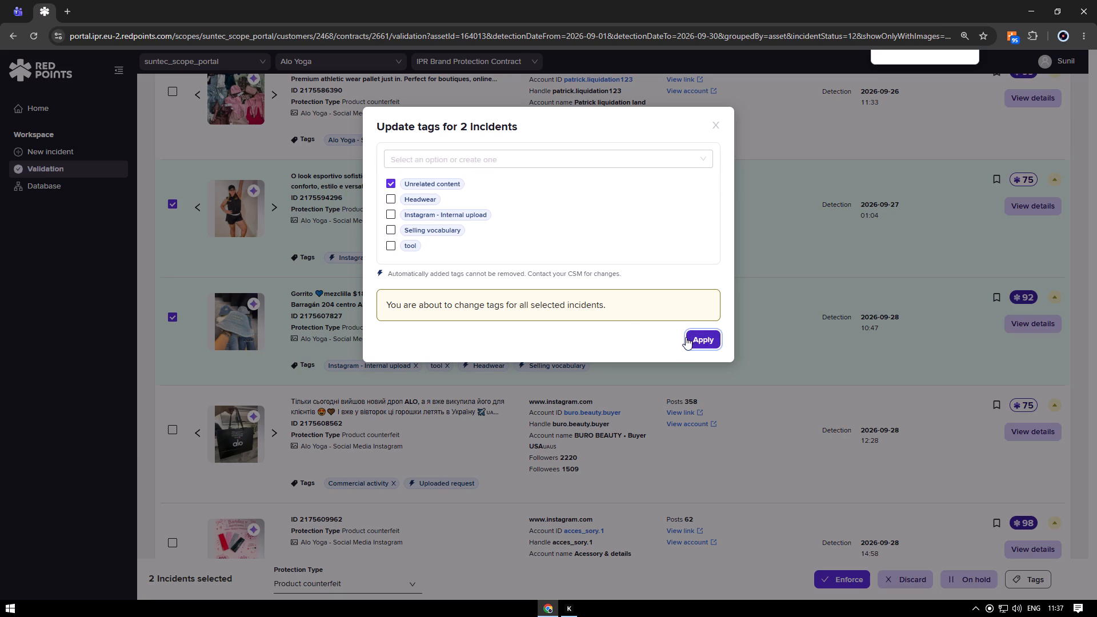
click(1002, 39)
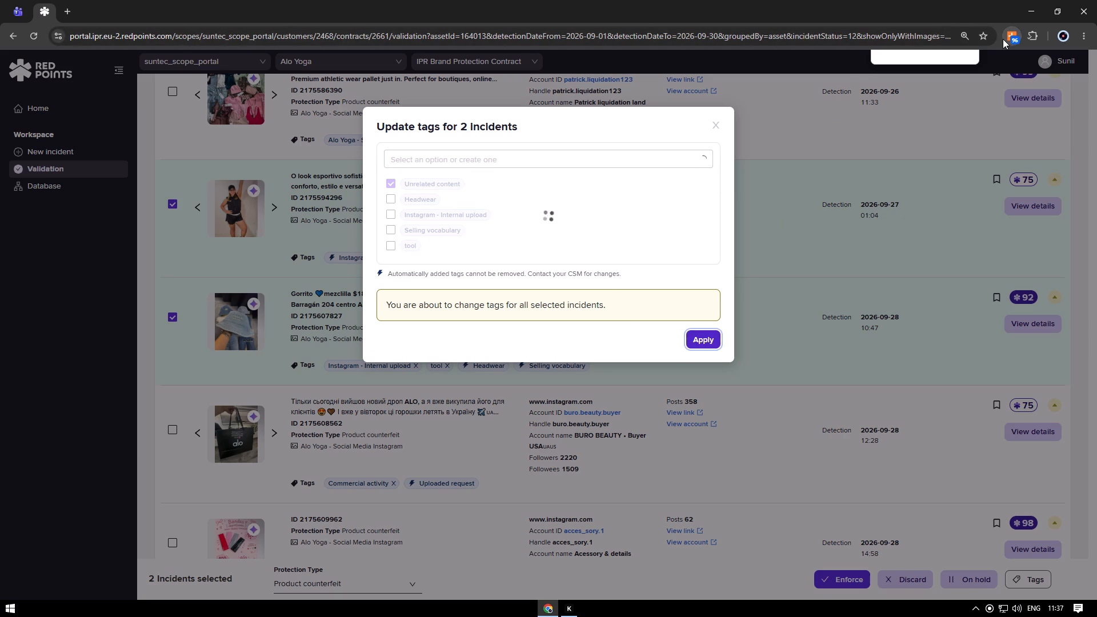
click(1003, 39)
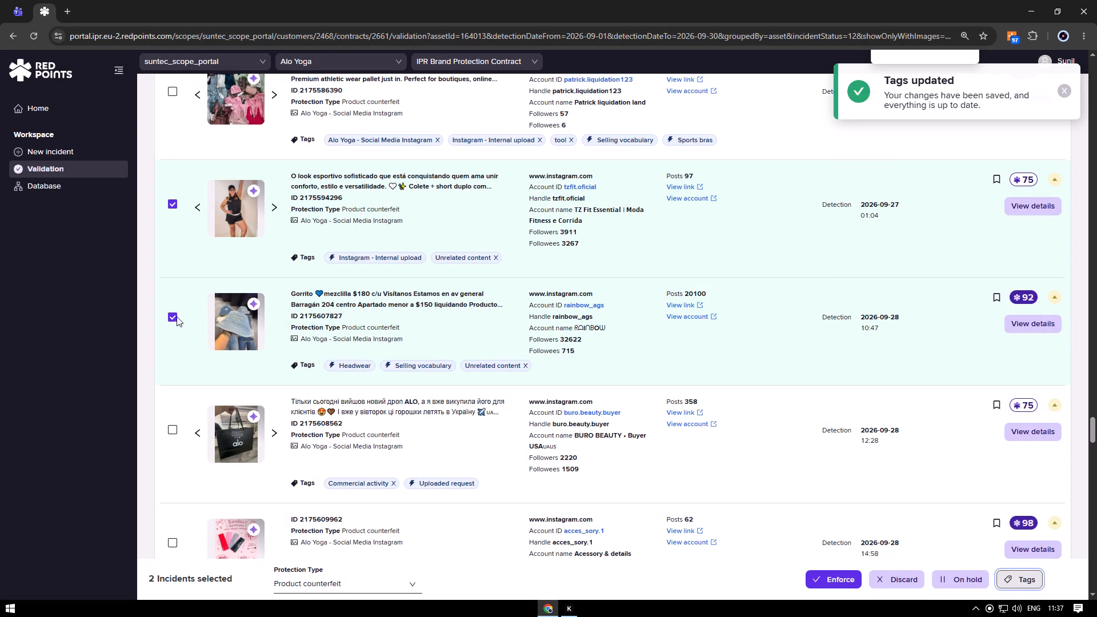
click(169, 318)
click(172, 206)
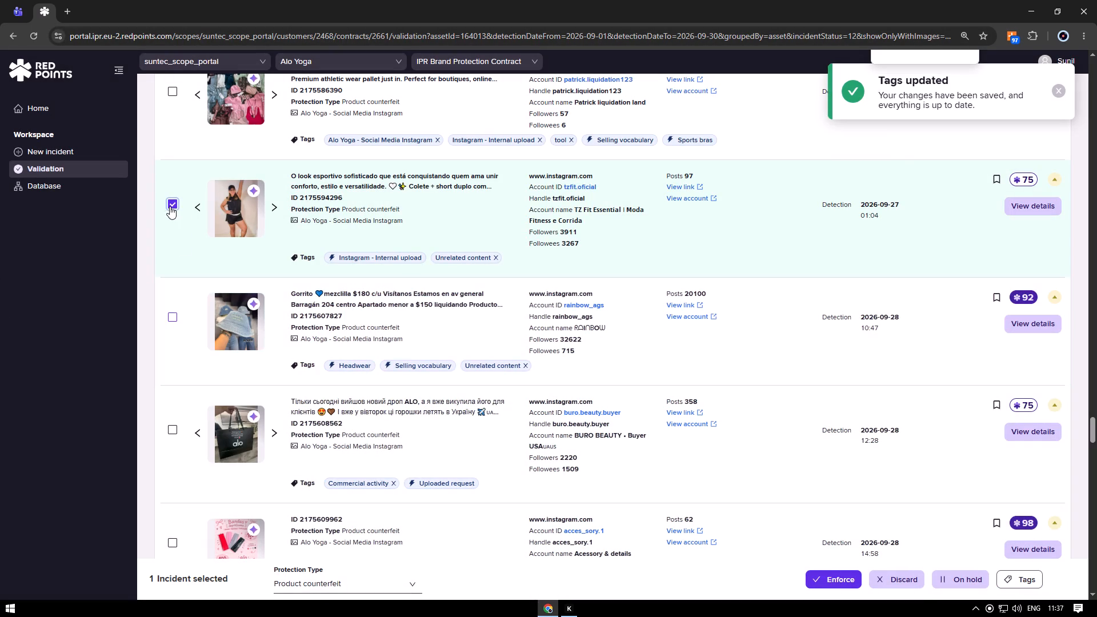
scroll(206, 314, up, 2)
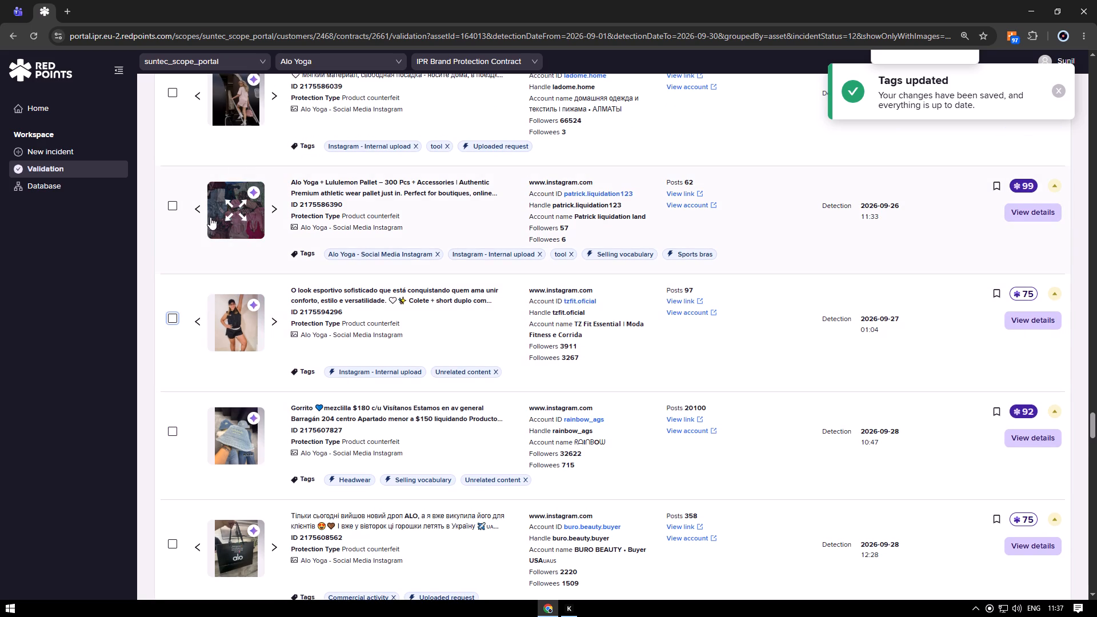
click(171, 205)
scroll(177, 250, up, 2)
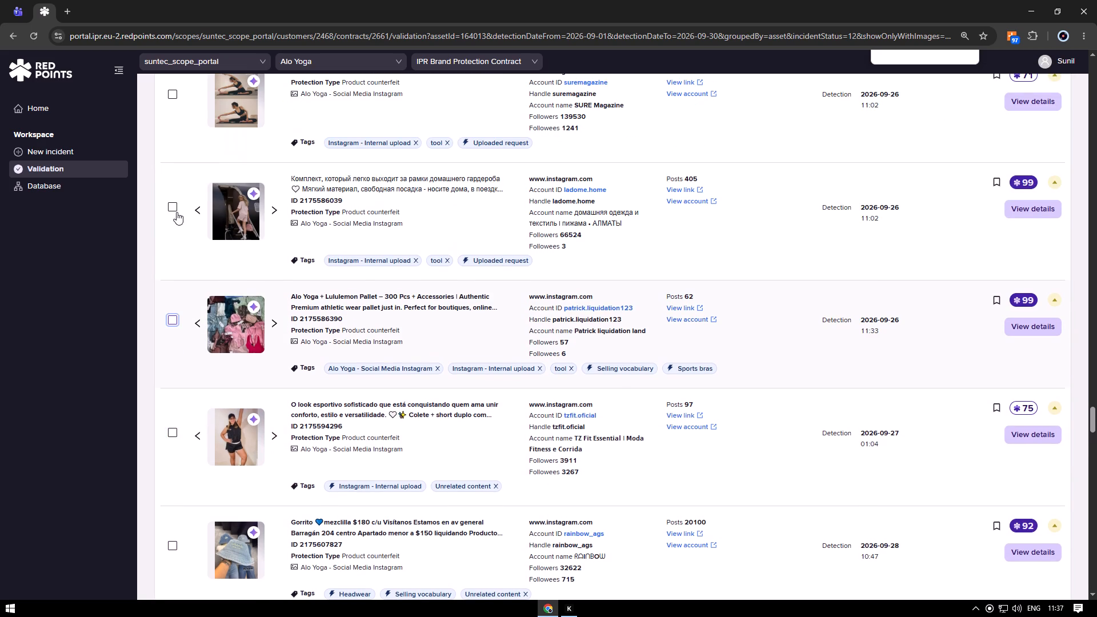
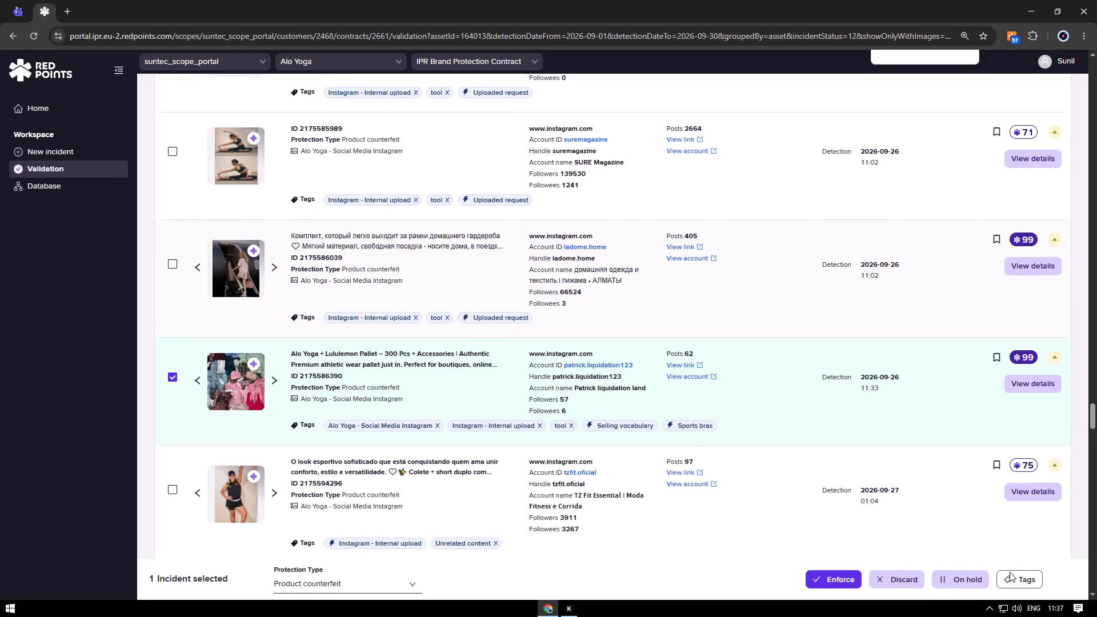
click(1011, 572)
click(1016, 582)
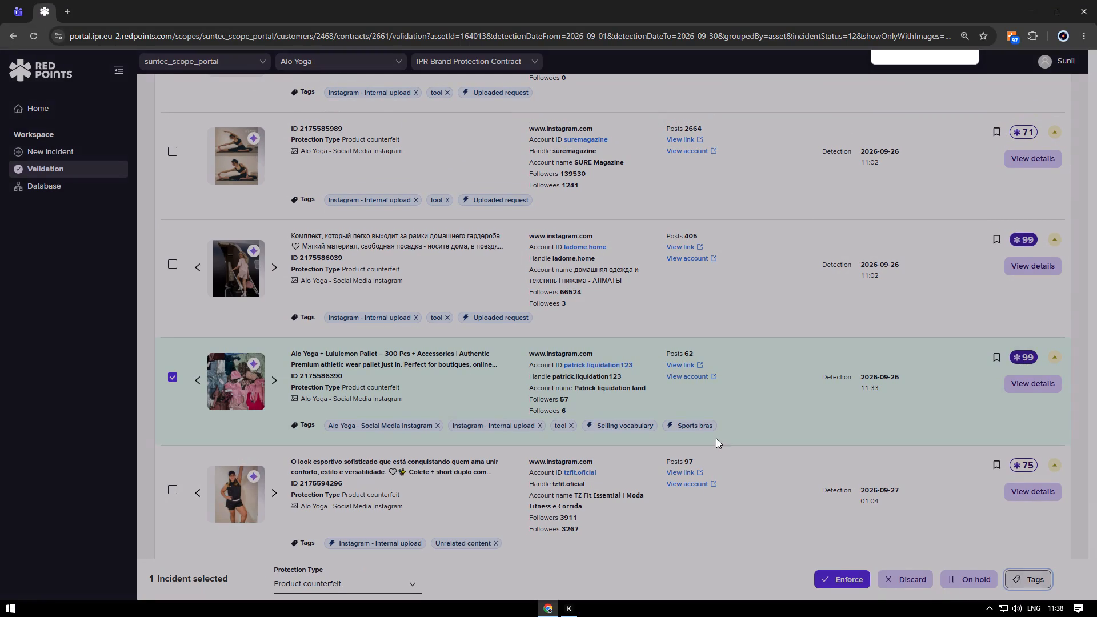
click(411, 242)
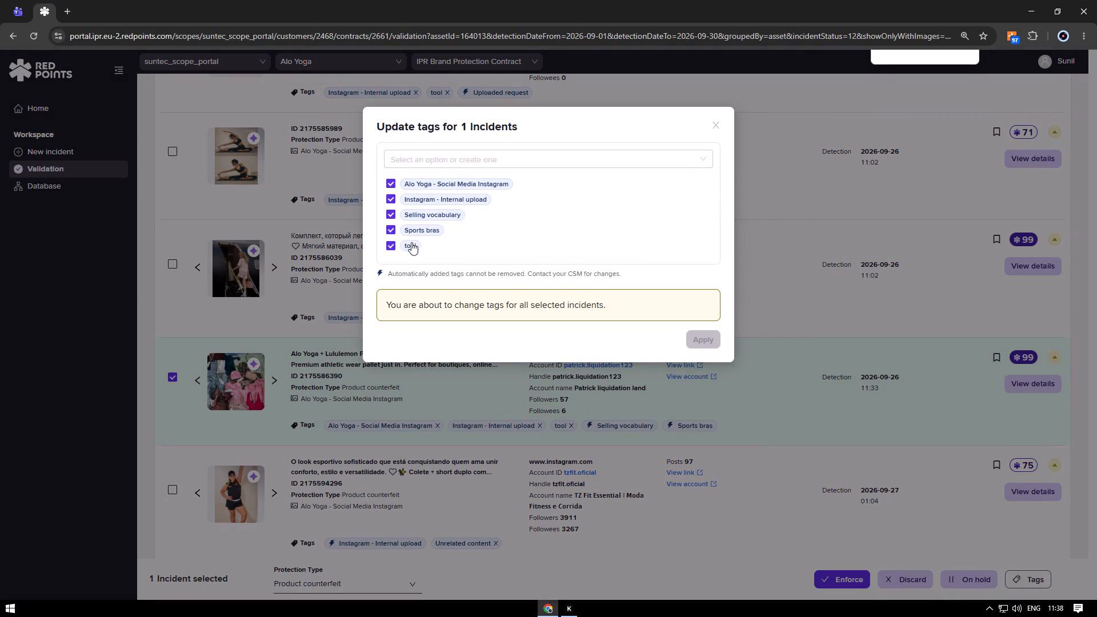
click(415, 226)
click(419, 214)
click(423, 202)
click(437, 177)
click(450, 183)
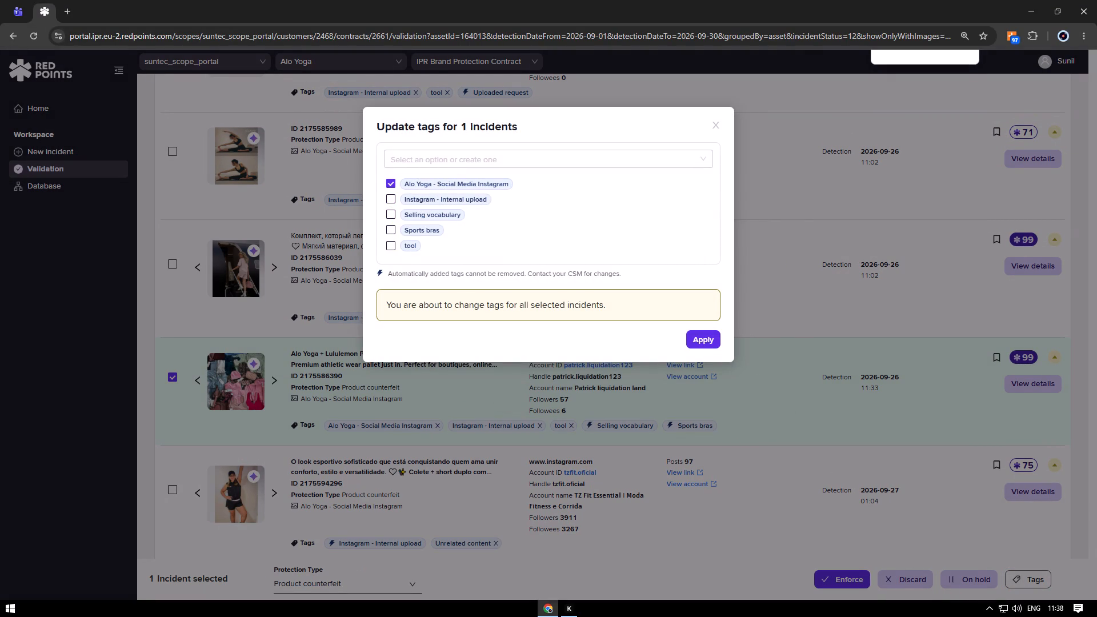
click(464, 161)
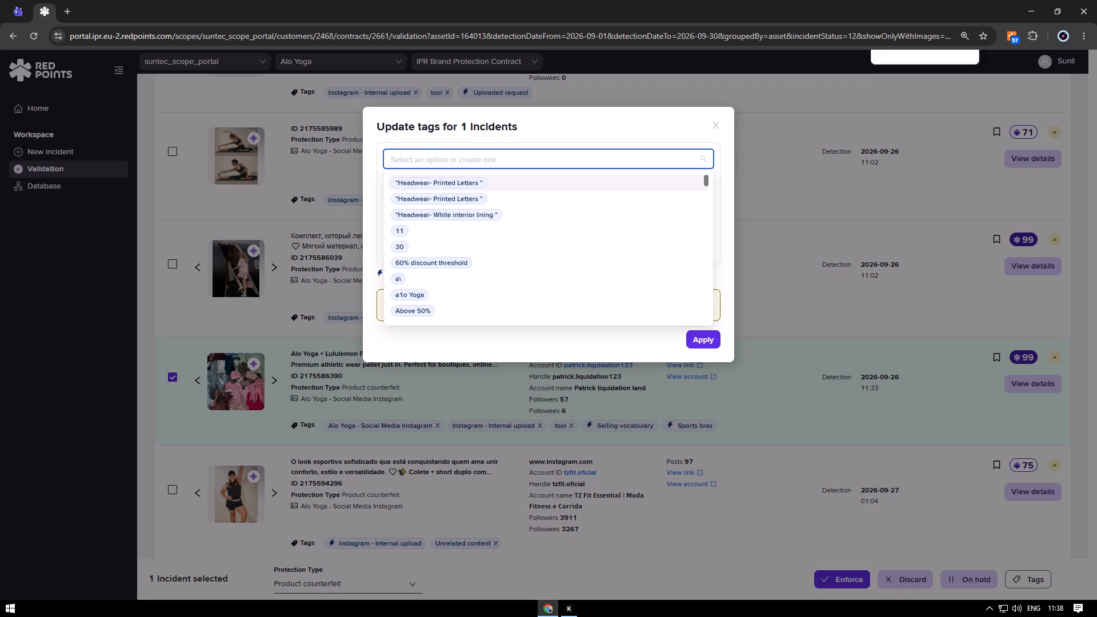
text(comm)
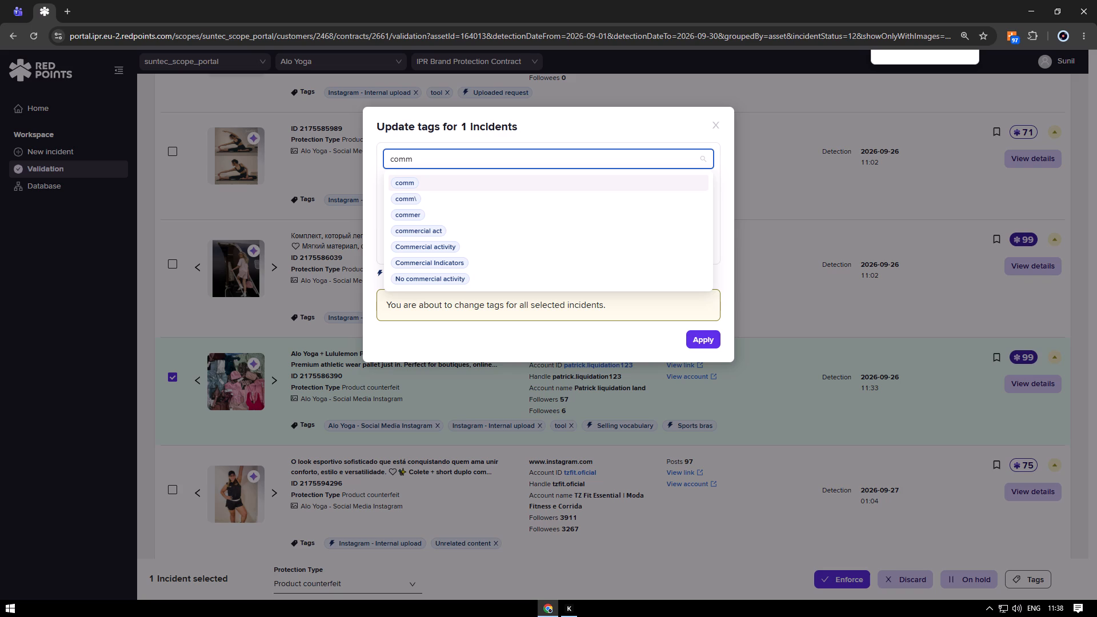
click(471, 250)
click(697, 356)
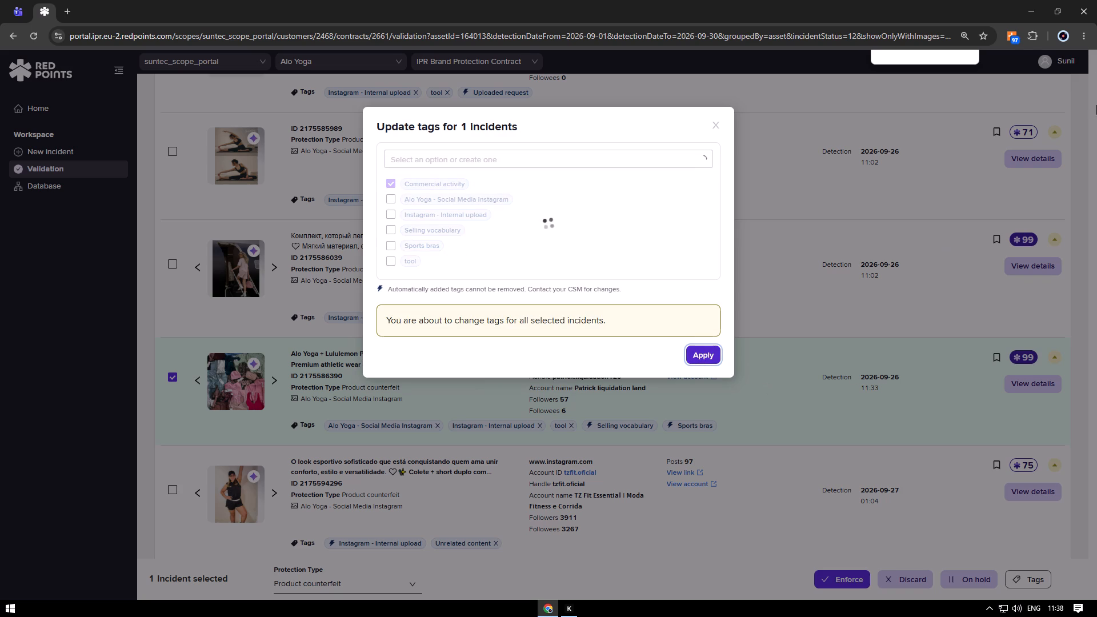
click(1014, 40)
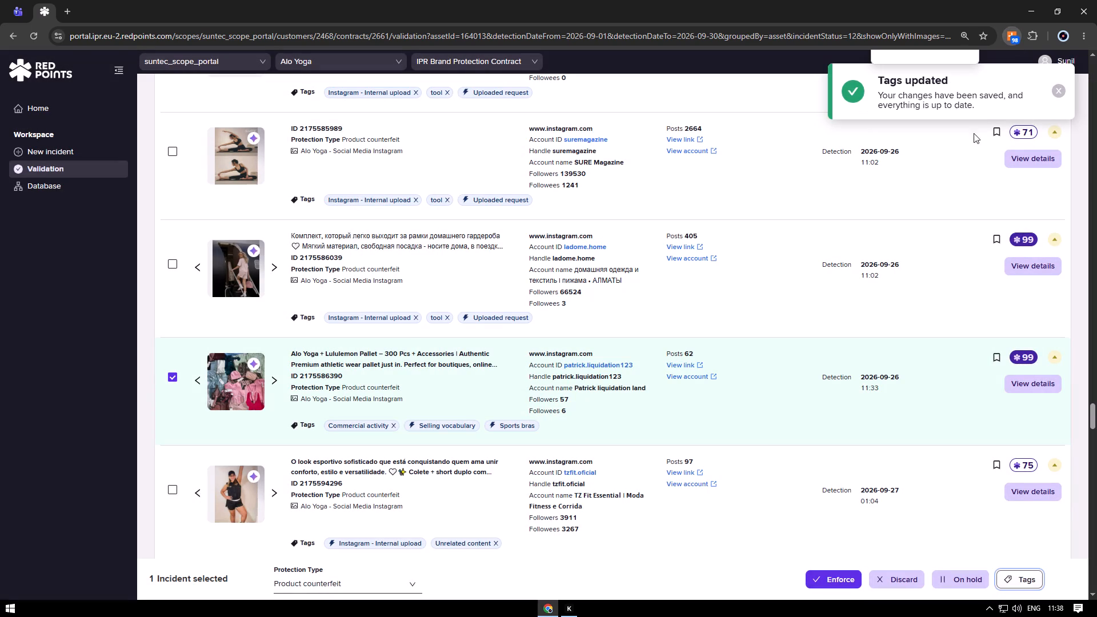
click(171, 374)
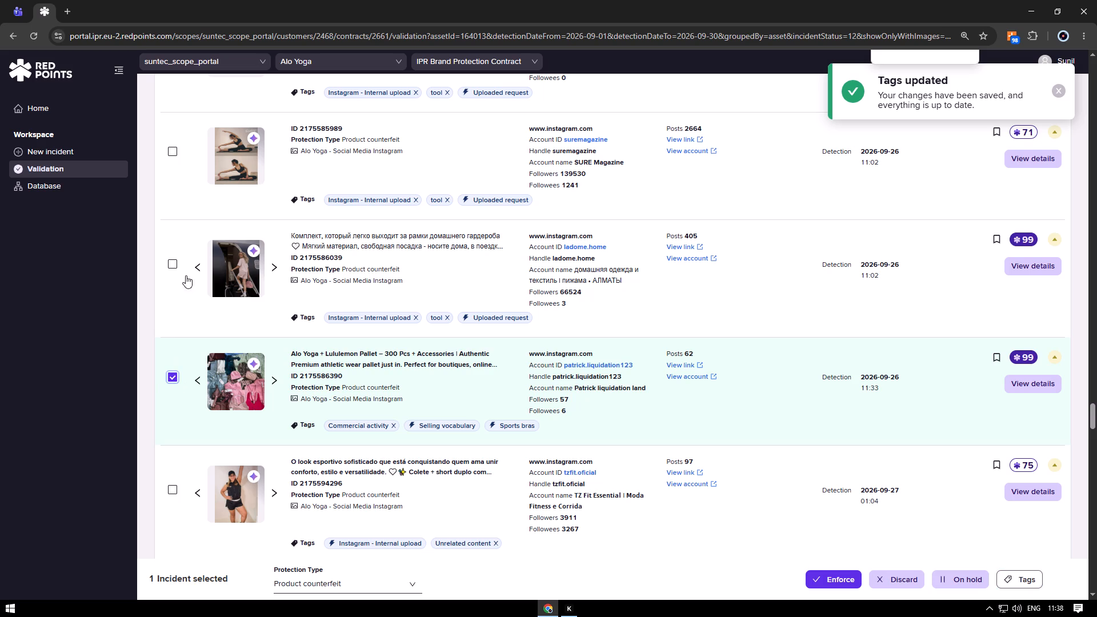
click(173, 264)
click(174, 152)
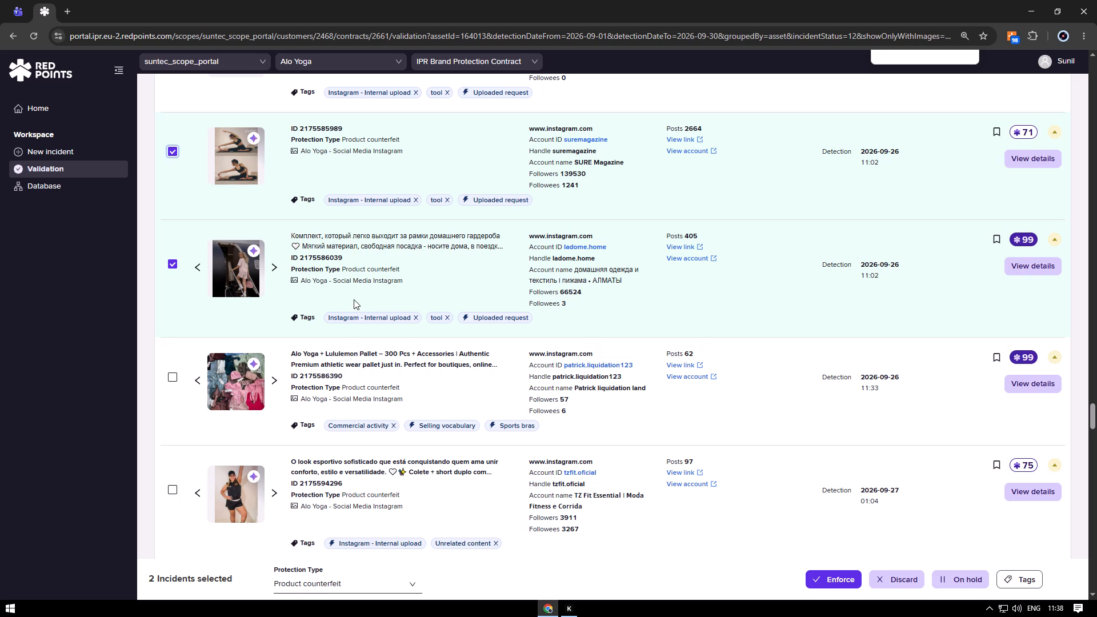
click(1032, 582)
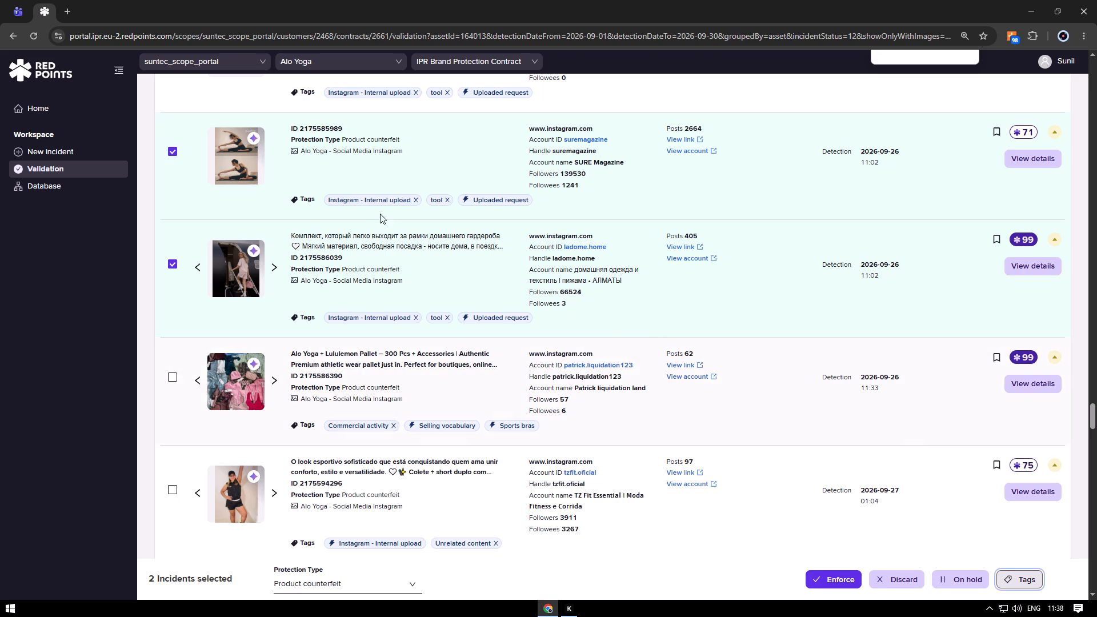
click(419, 215)
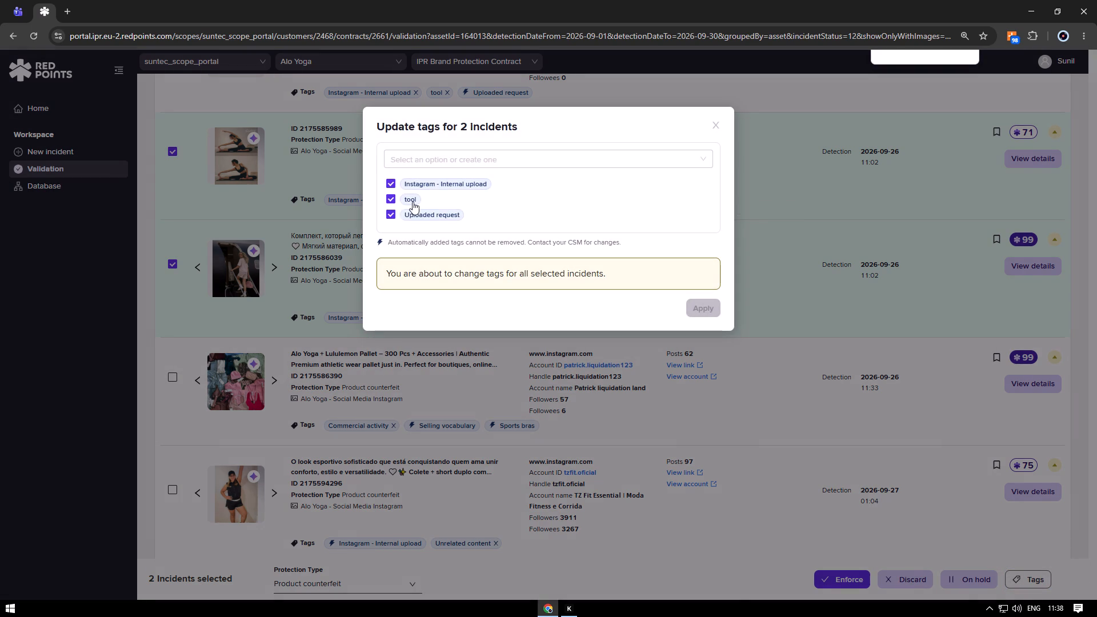
click(411, 200)
click(411, 183)
Add the existing Unrelated content tag to the two selected incidents and apply the tag update.
click(422, 160)
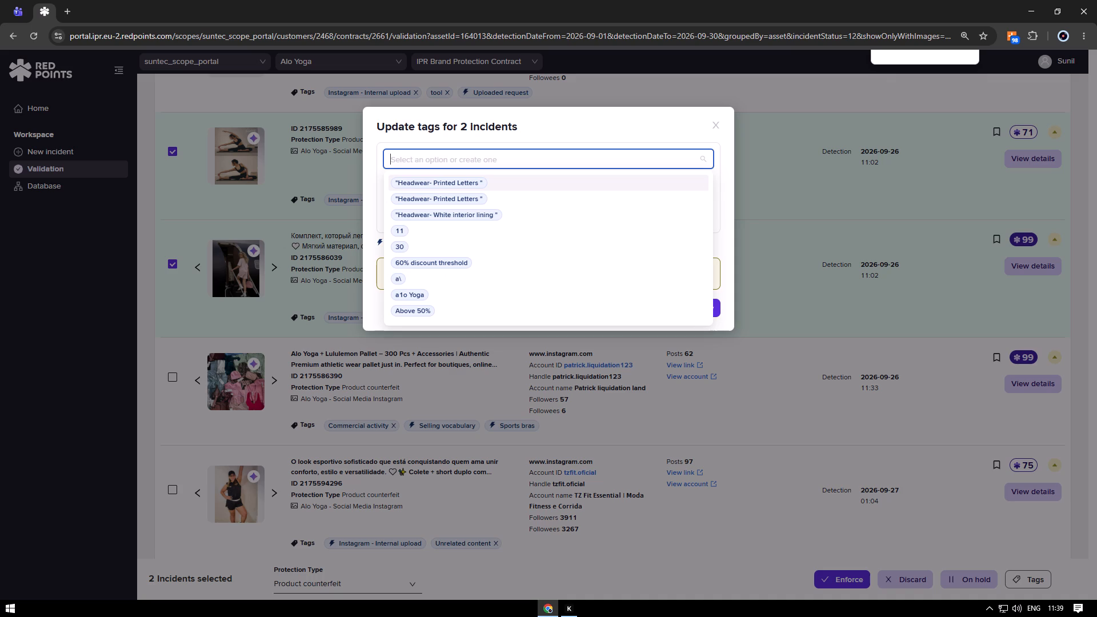
text(unrel)
key(Up)
key(Up)
key(Return)
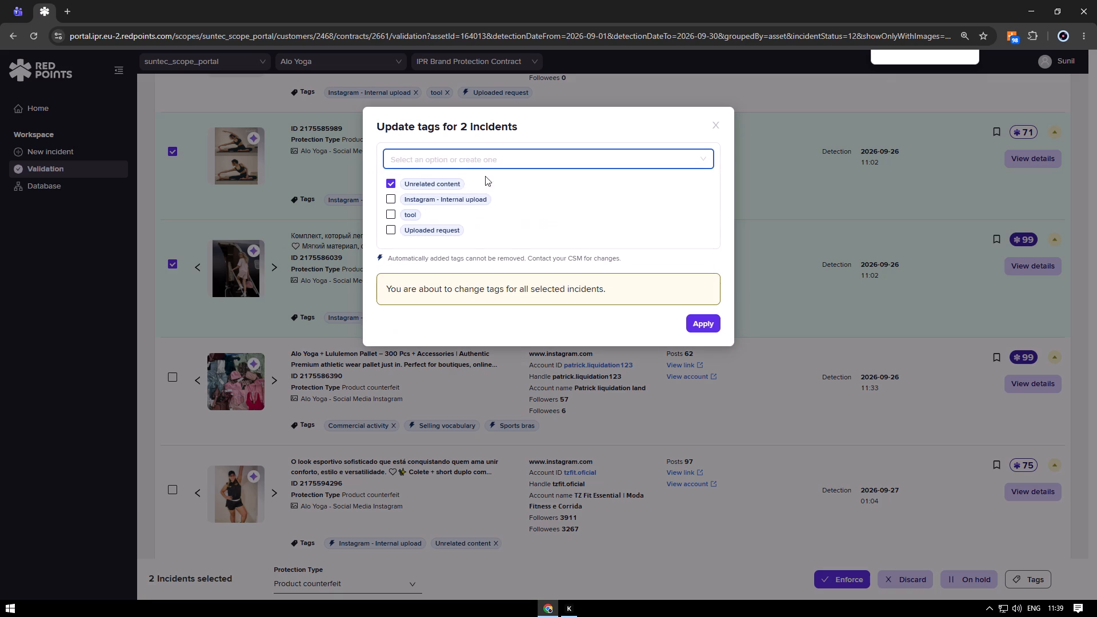
click(706, 322)
double_click(1015, 35)
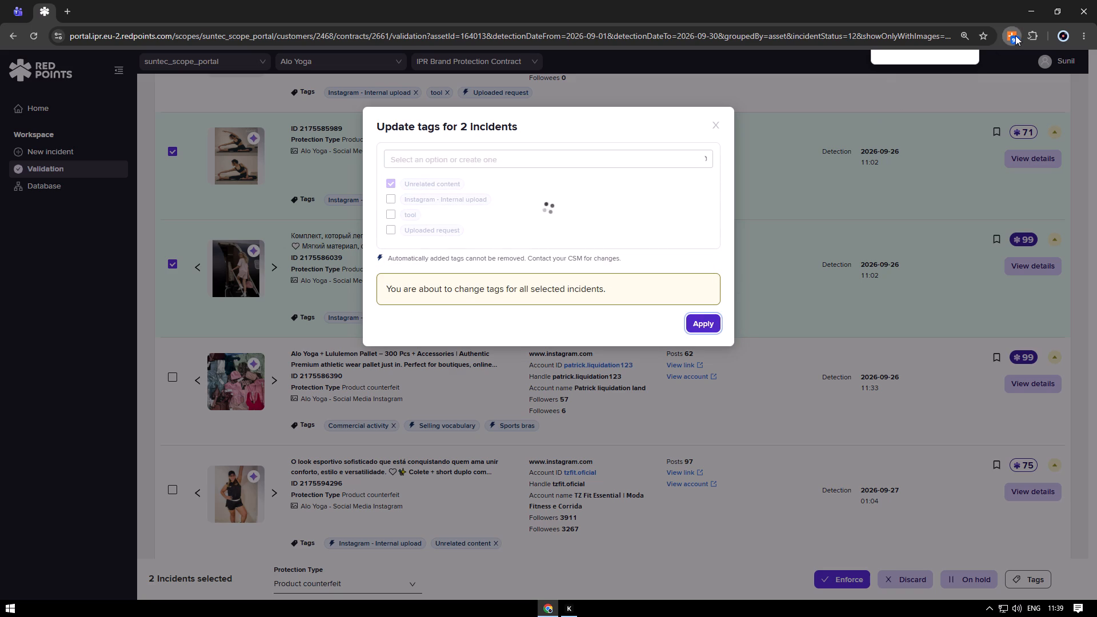
click(171, 266)
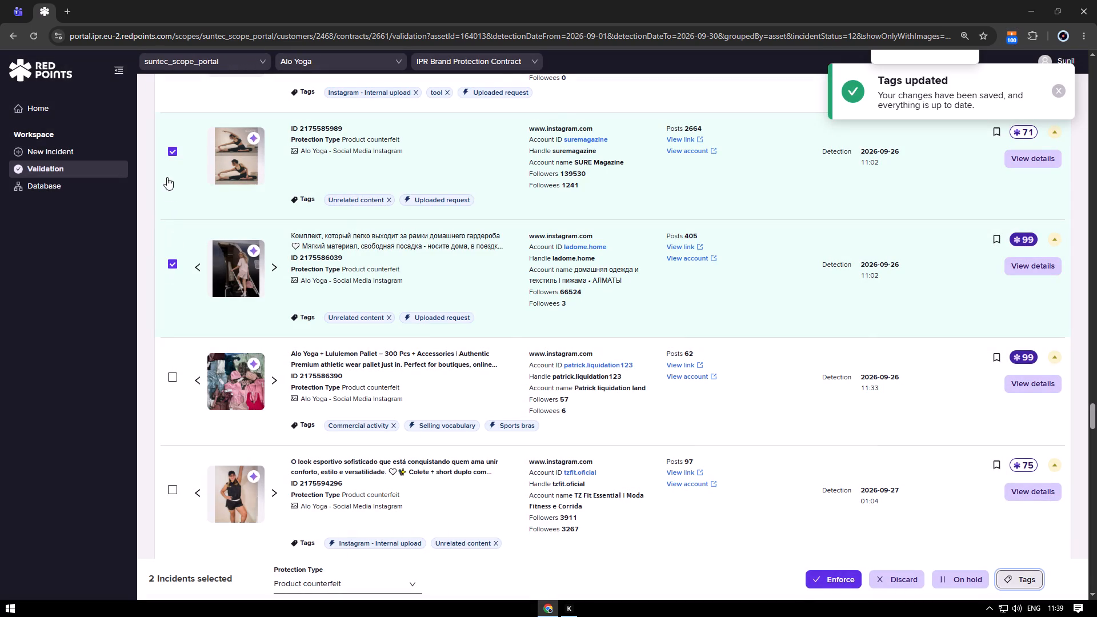
click(172, 152)
scroll(332, 278, up, 2)
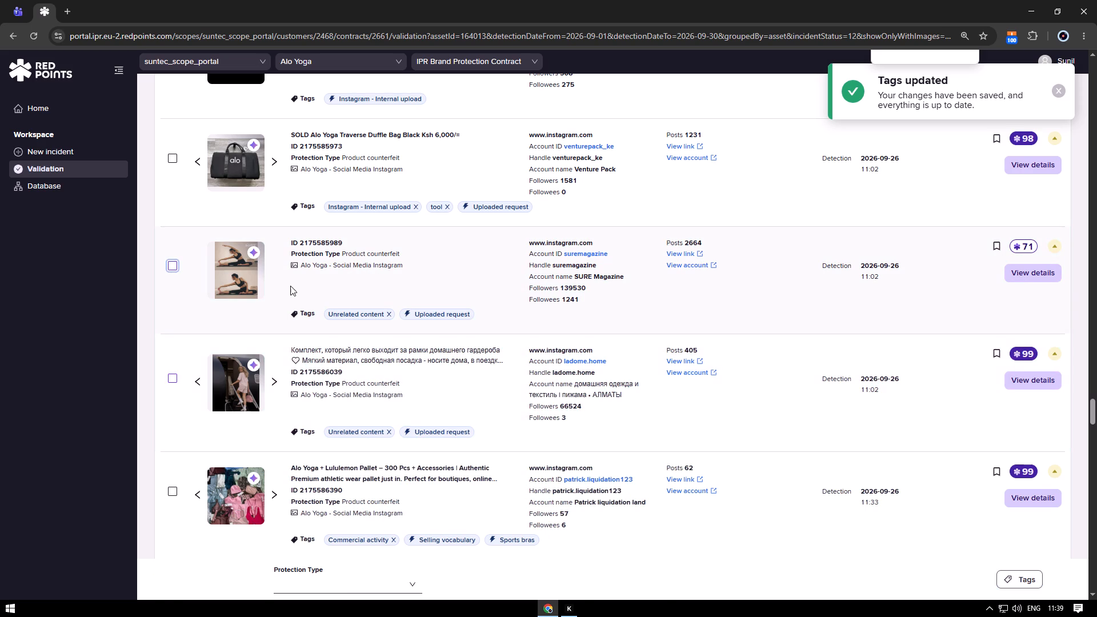
scroll(278, 282, up, 2)
scroll(212, 294, up, 1)
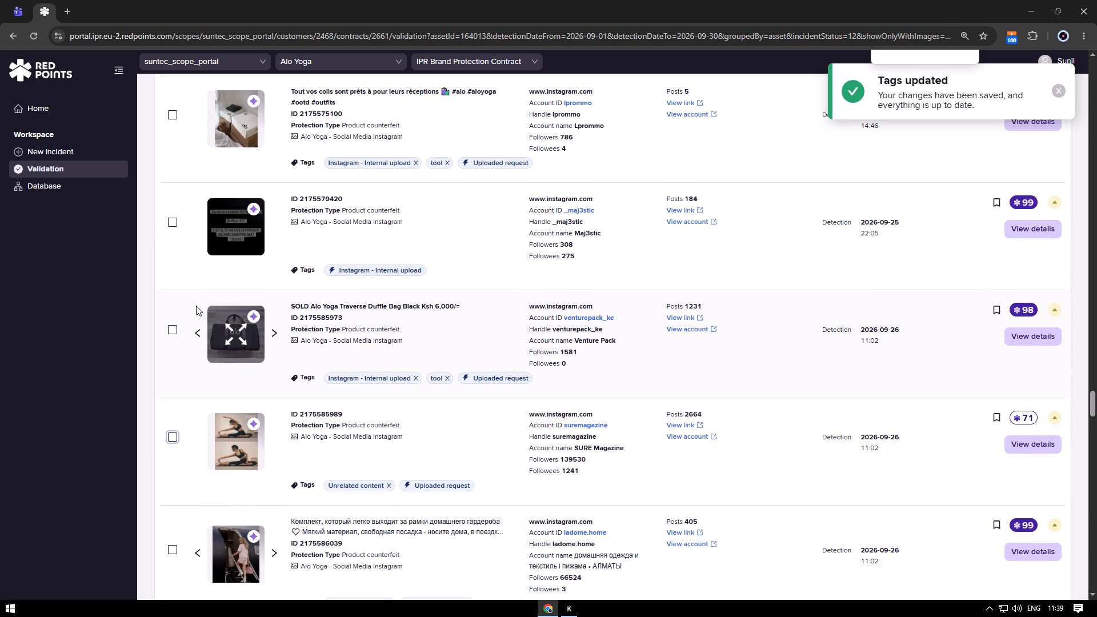
click(174, 330)
scroll(174, 269, up, 2)
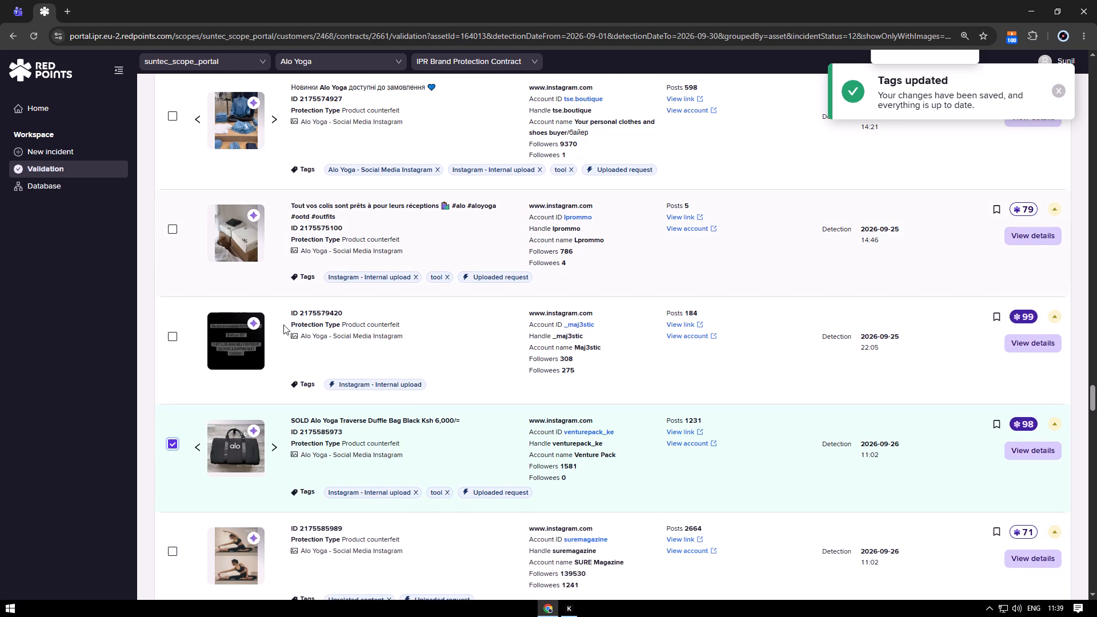
click(175, 115)
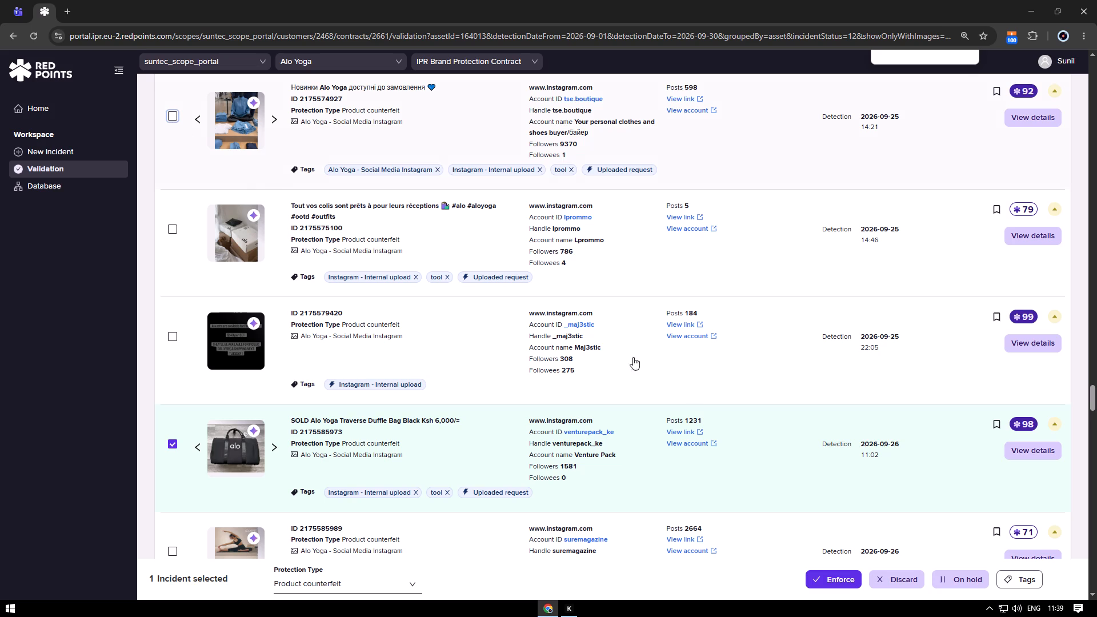
click(1026, 582)
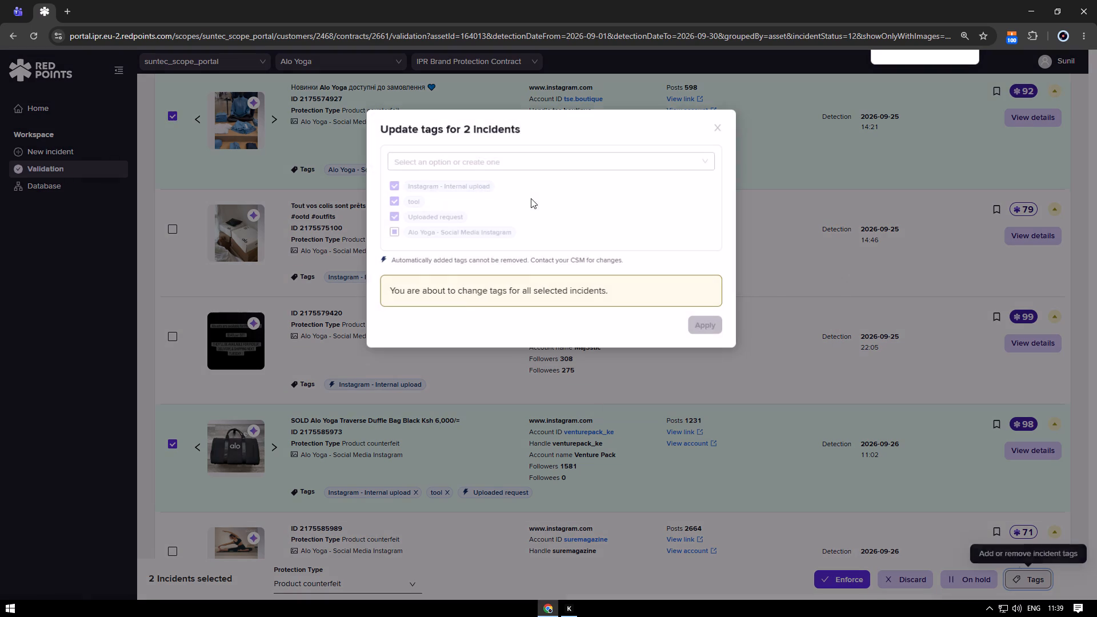
click(424, 187)
click(417, 199)
click(418, 212)
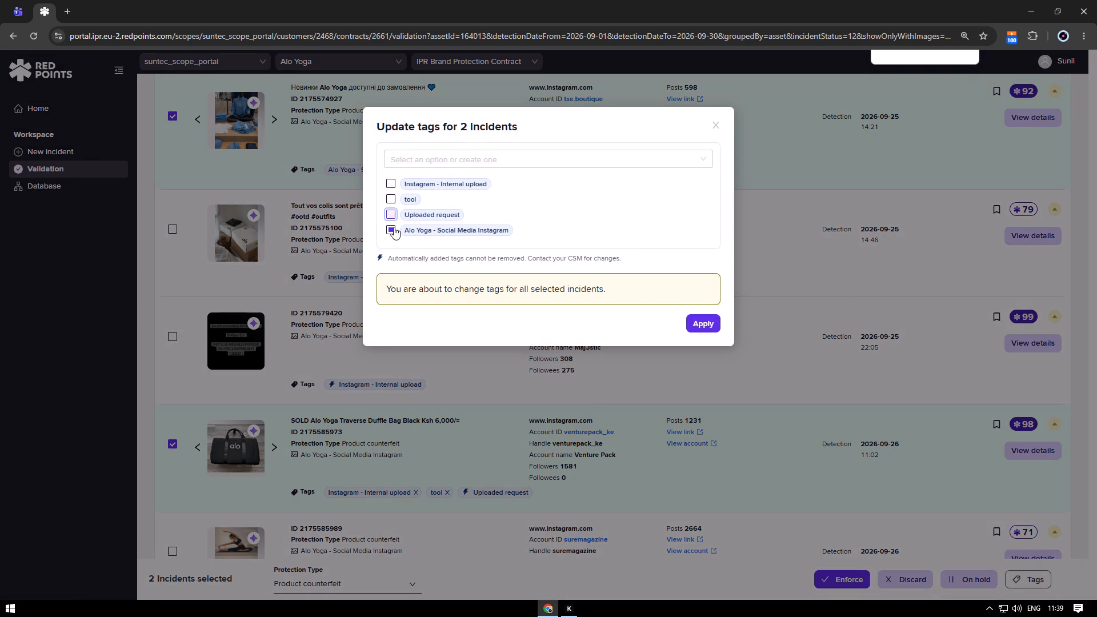
double_click(394, 227)
Add the existing Commercial activity tag to the two selected incidents and apply the tag update.
click(421, 155)
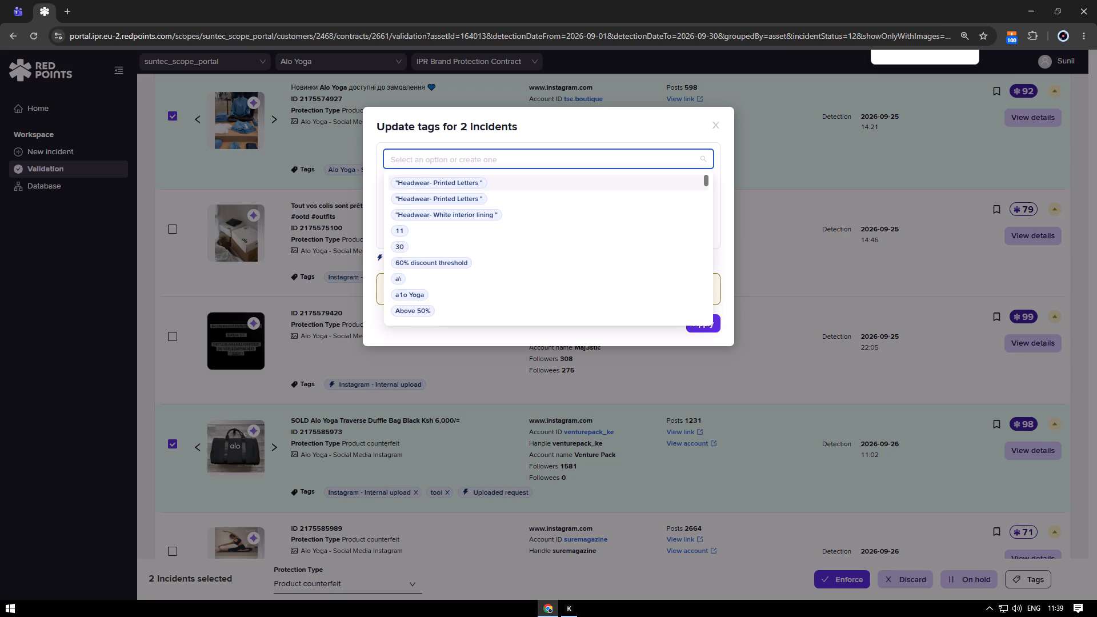
text(com)
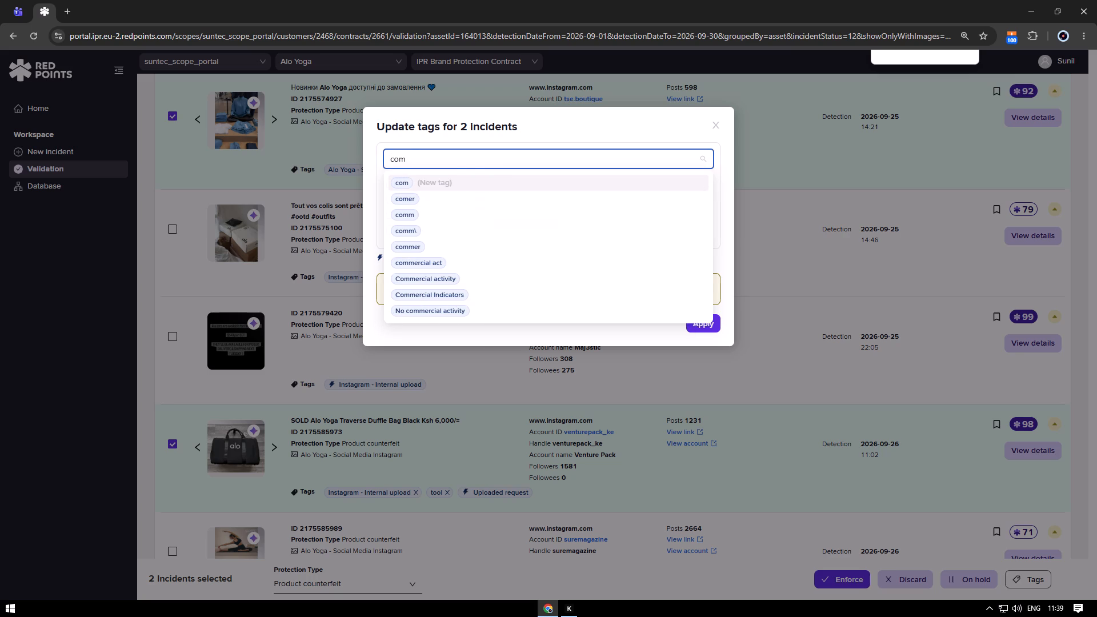
text(merv)
key(BackSpace)
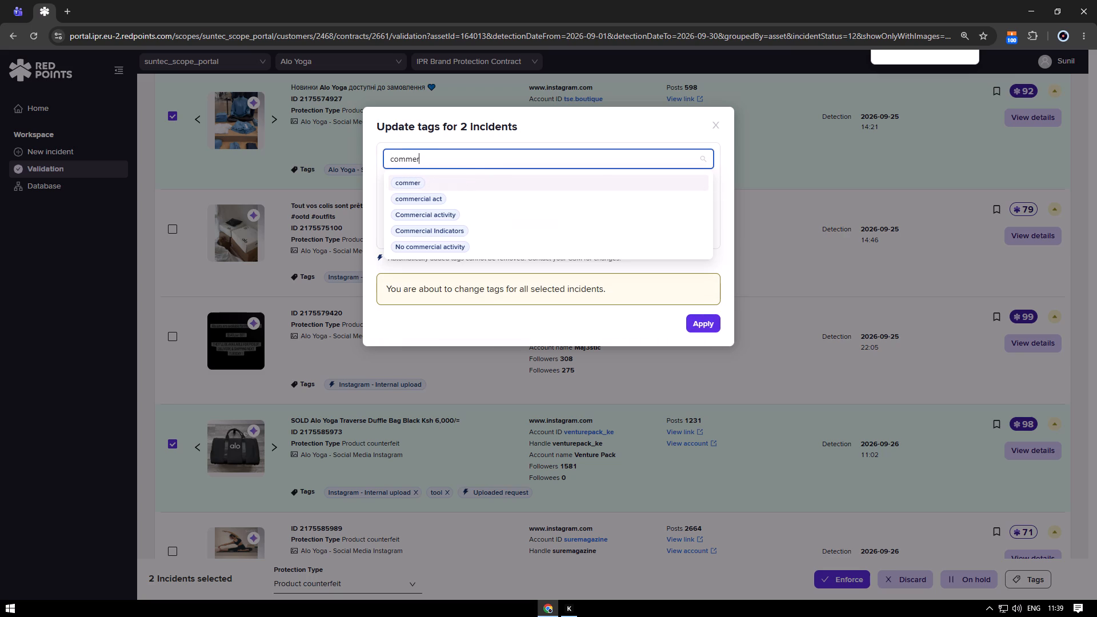
text(cial)
key(space)
text(activi)
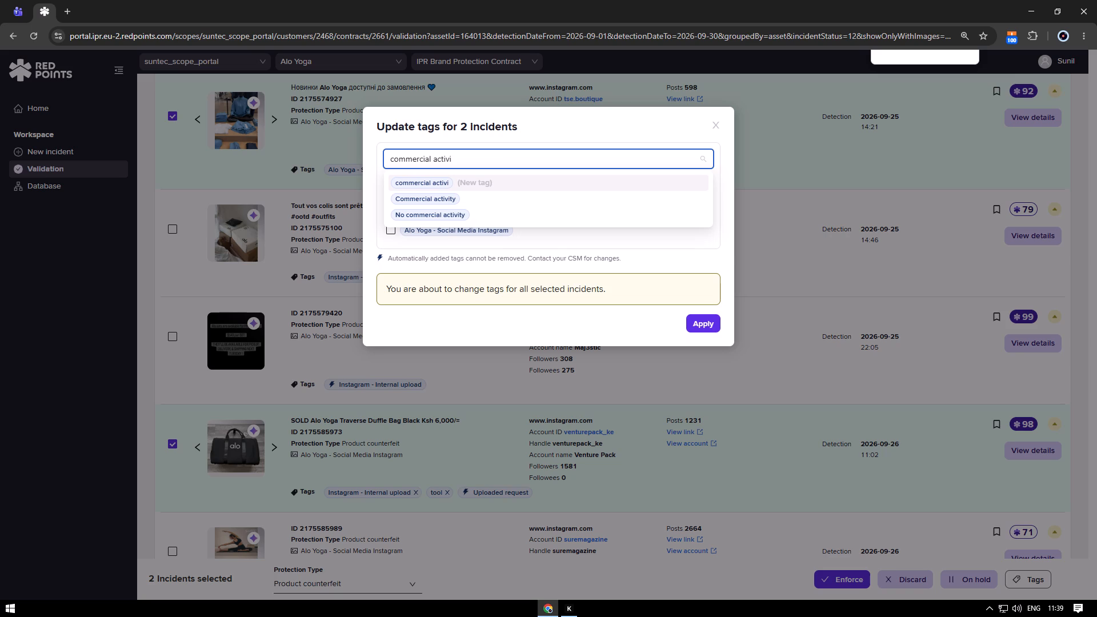
key(Up)
key(Up)
key(Return)
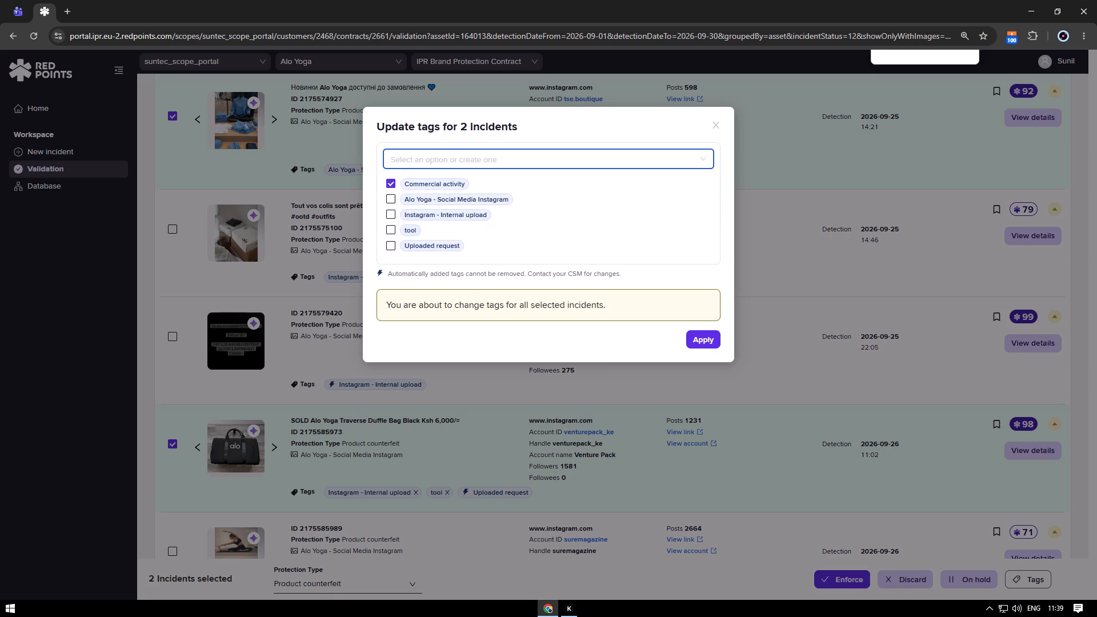
click(710, 347)
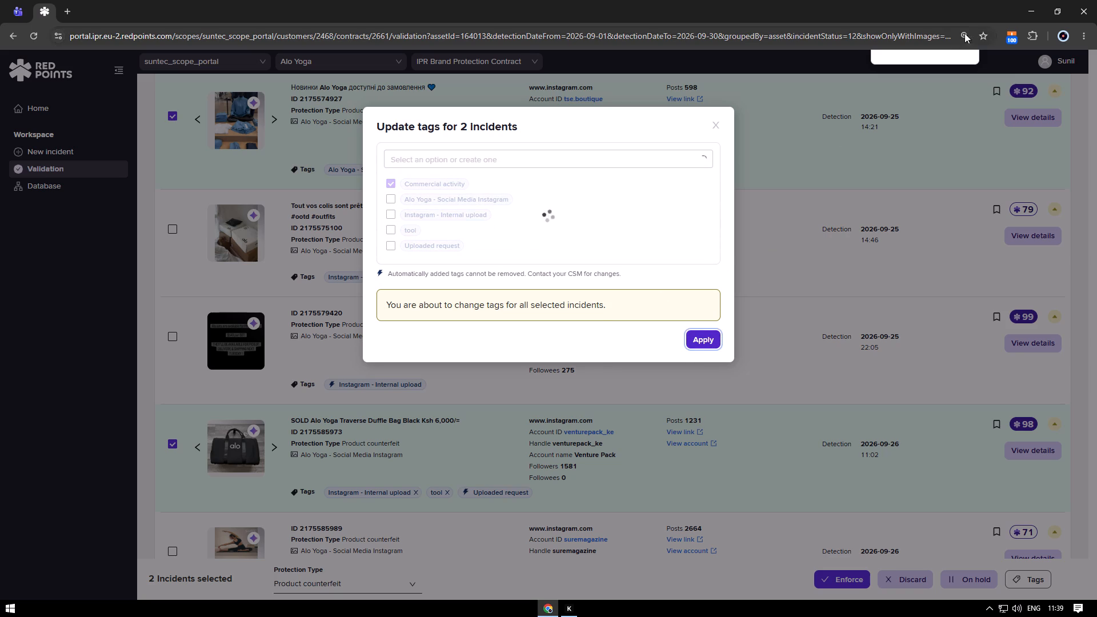
click(1011, 43)
click(1018, 35)
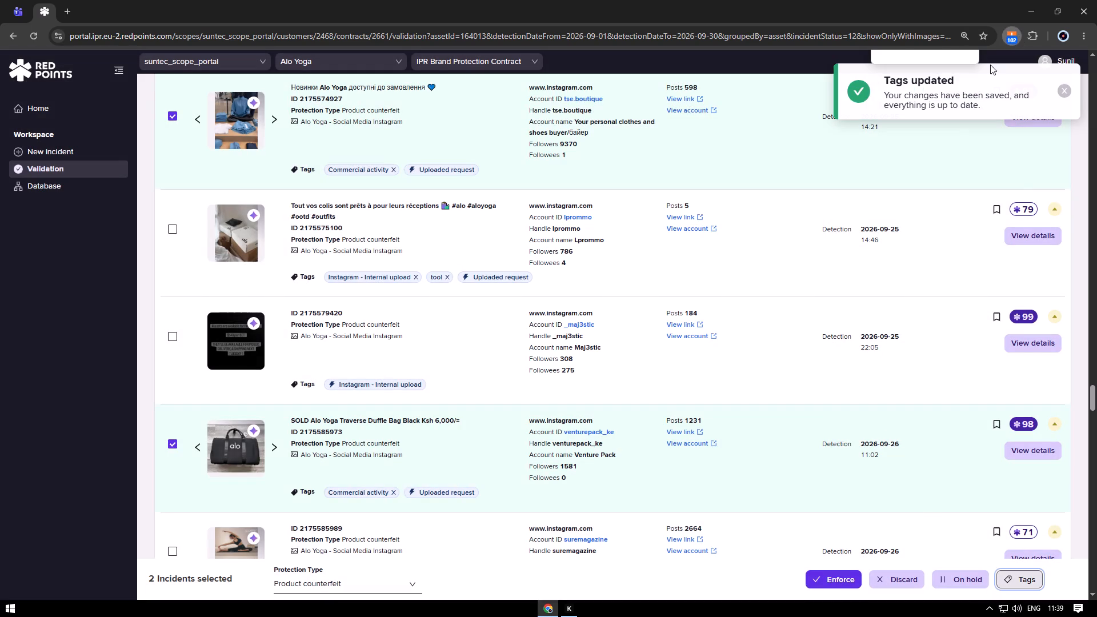
click(169, 441)
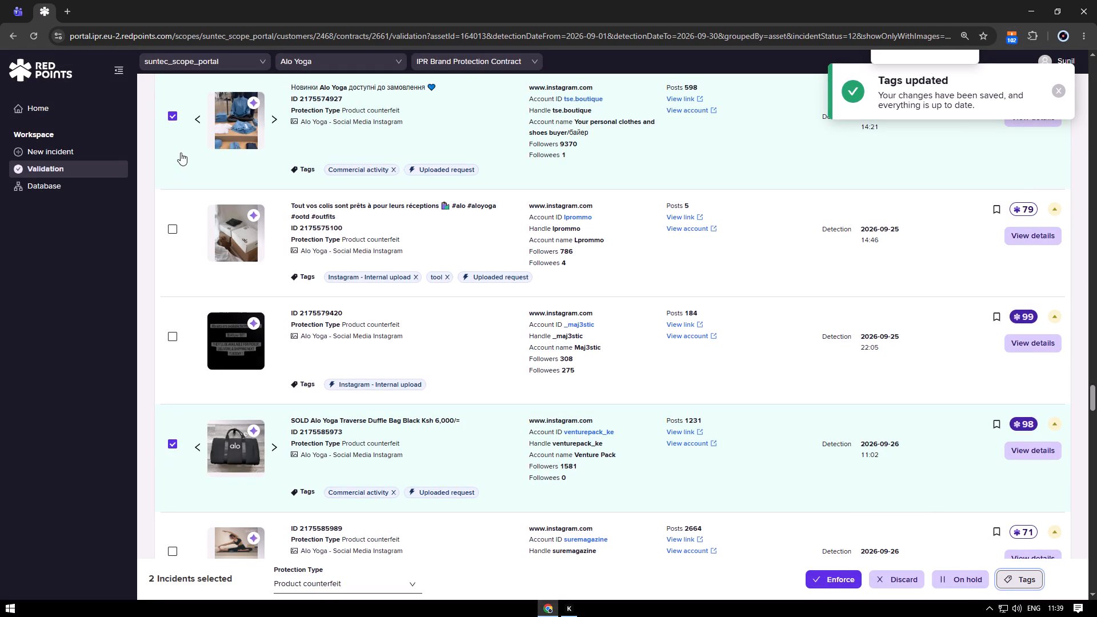
click(174, 113)
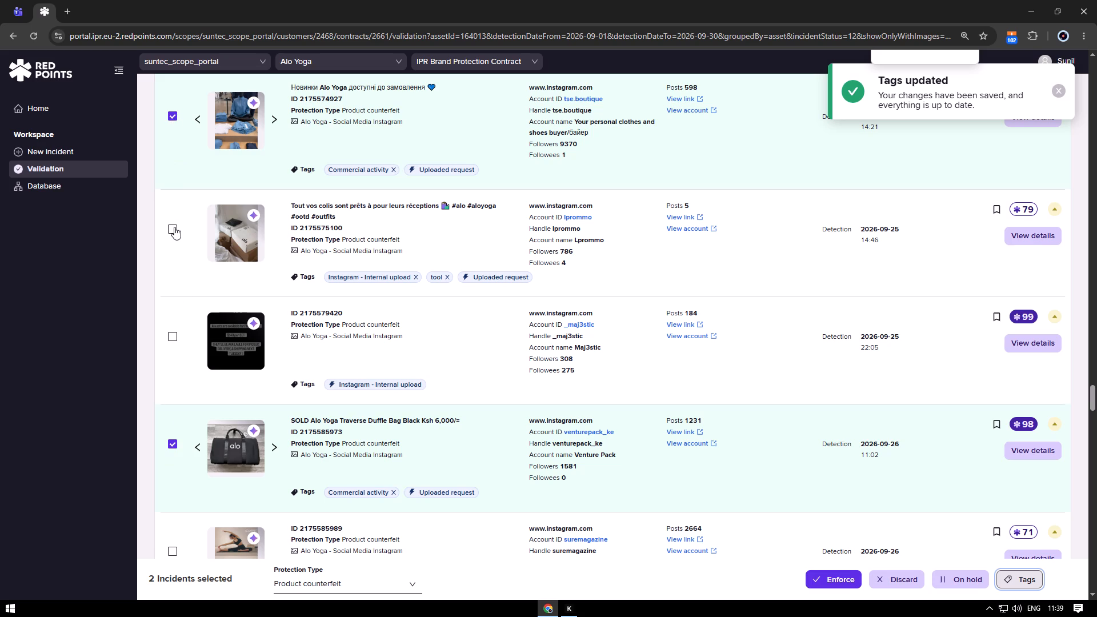
click(174, 227)
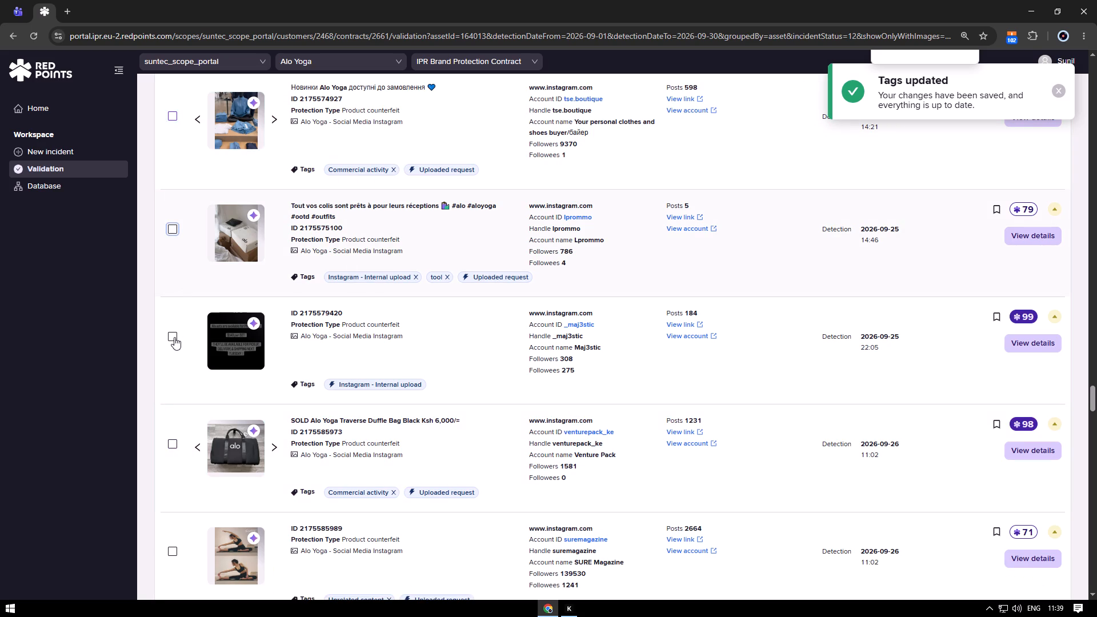
click(171, 336)
click(1032, 578)
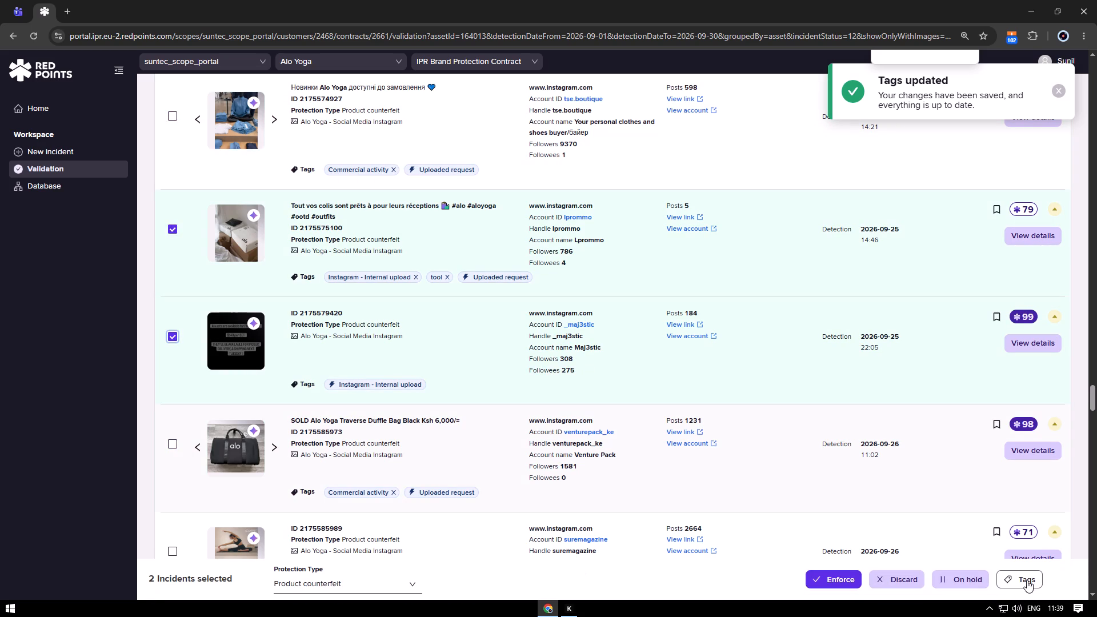
click(1024, 582)
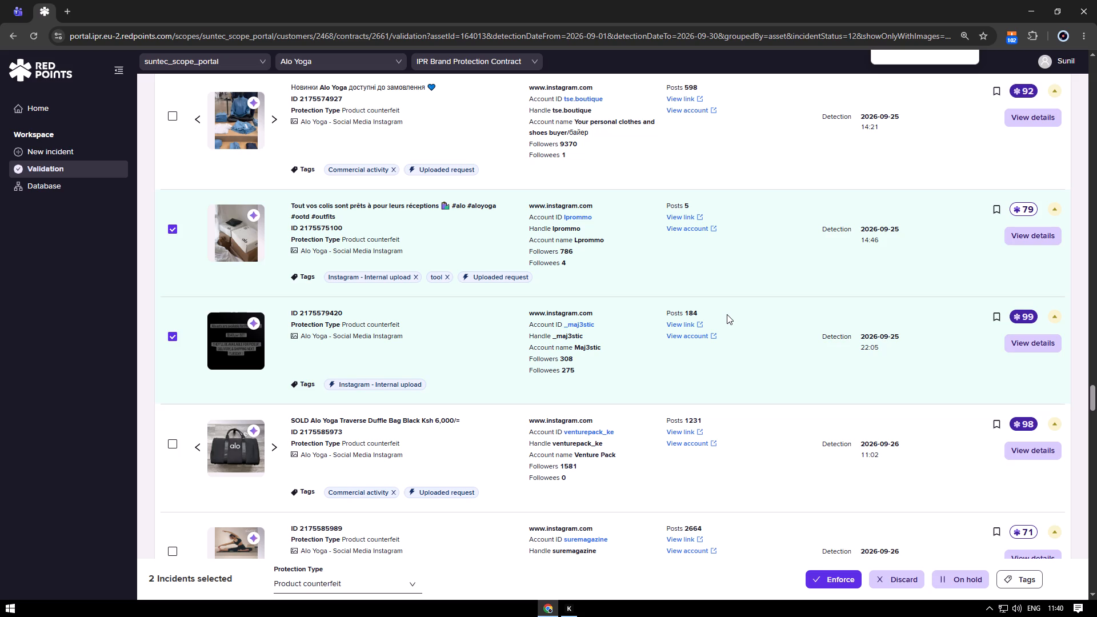
Replace the tags Instagram - Internal upload, tool and Uploaded request with the existing Unrelated content tag on the two selected incidents.
click(1031, 578)
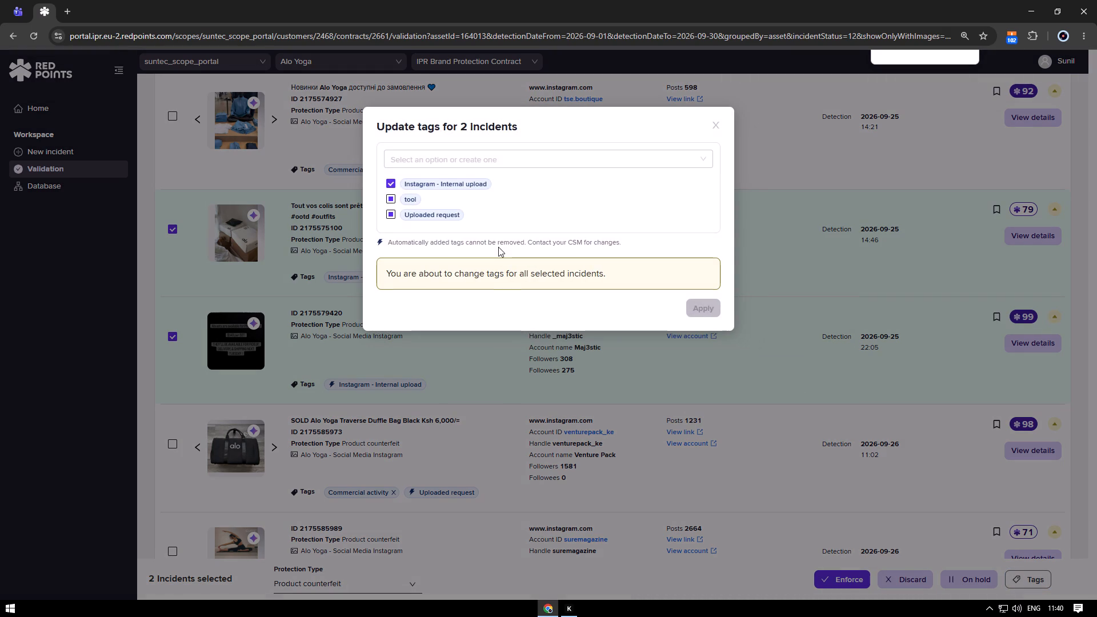
click(392, 214)
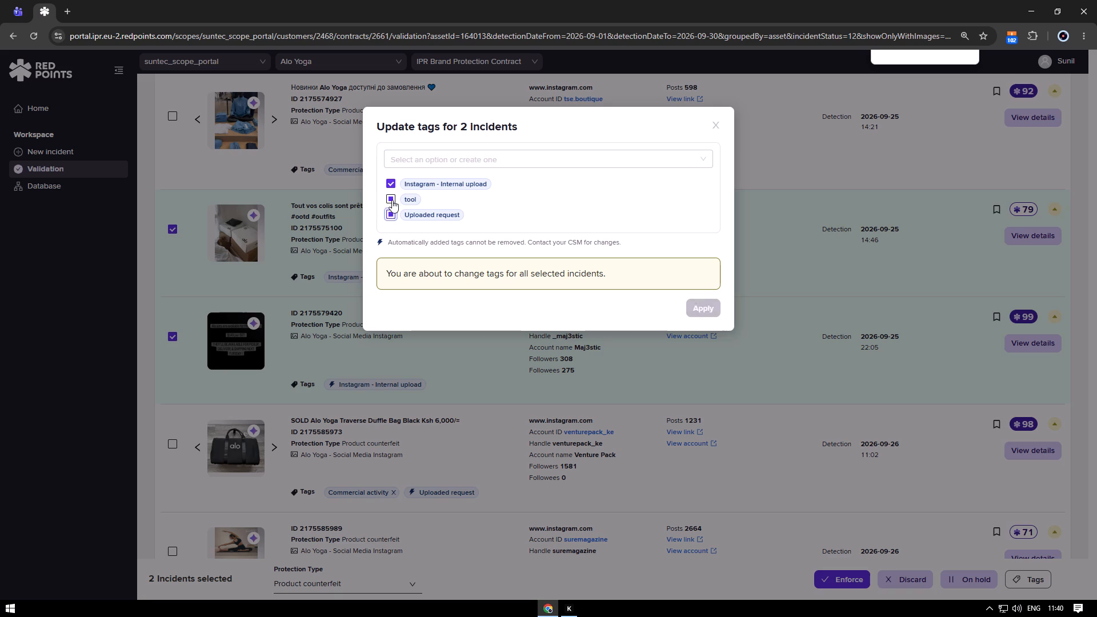
click(393, 195)
click(393, 197)
click(389, 219)
click(393, 173)
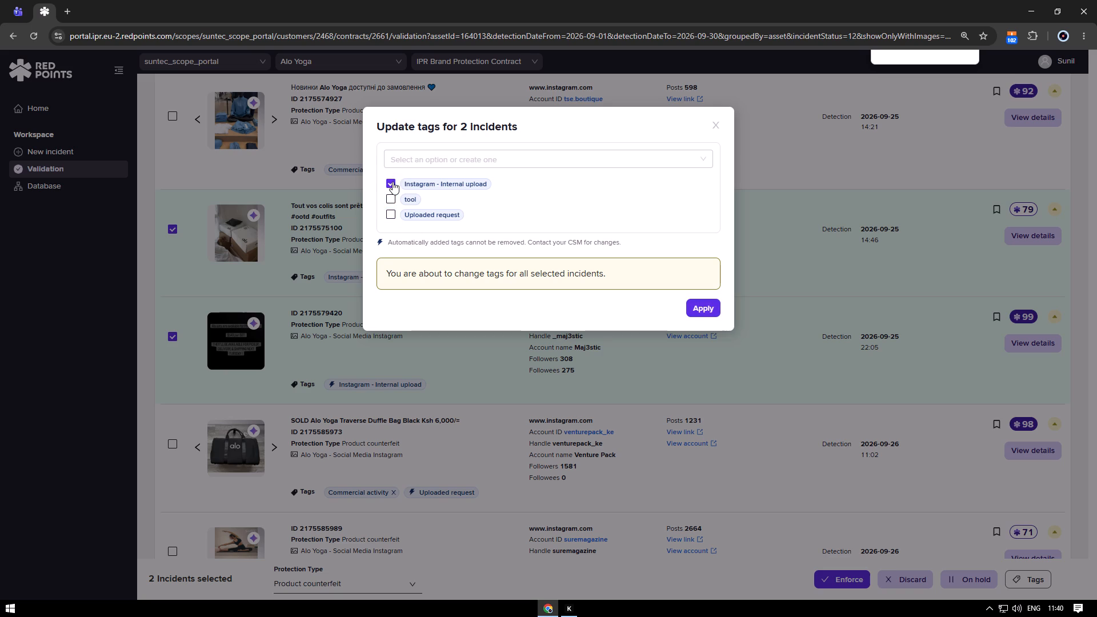
click(393, 182)
click(406, 160)
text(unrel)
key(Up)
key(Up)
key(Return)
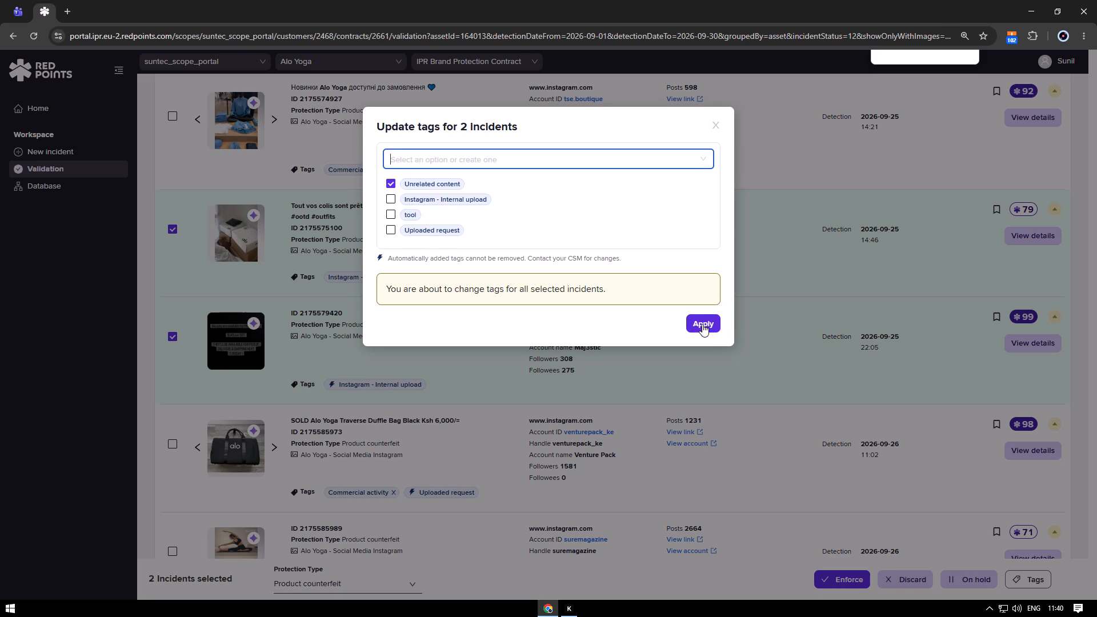
click(702, 324)
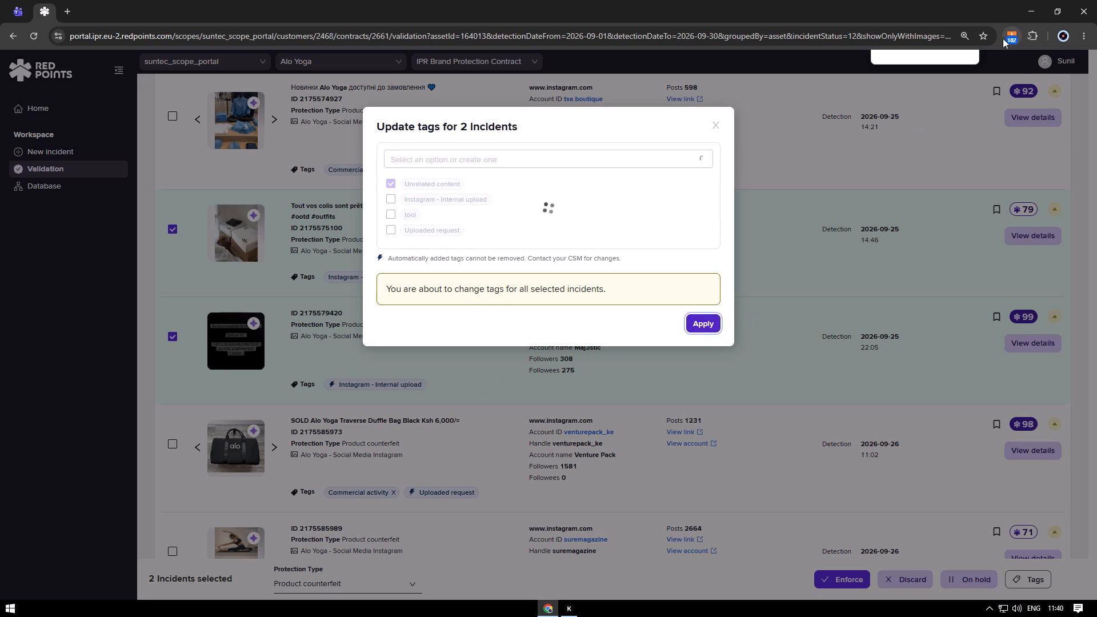
Raise the browser tally counter by two to 104 for the tagged incidents, and deselect both of them.
click(1007, 38)
click(1007, 38)
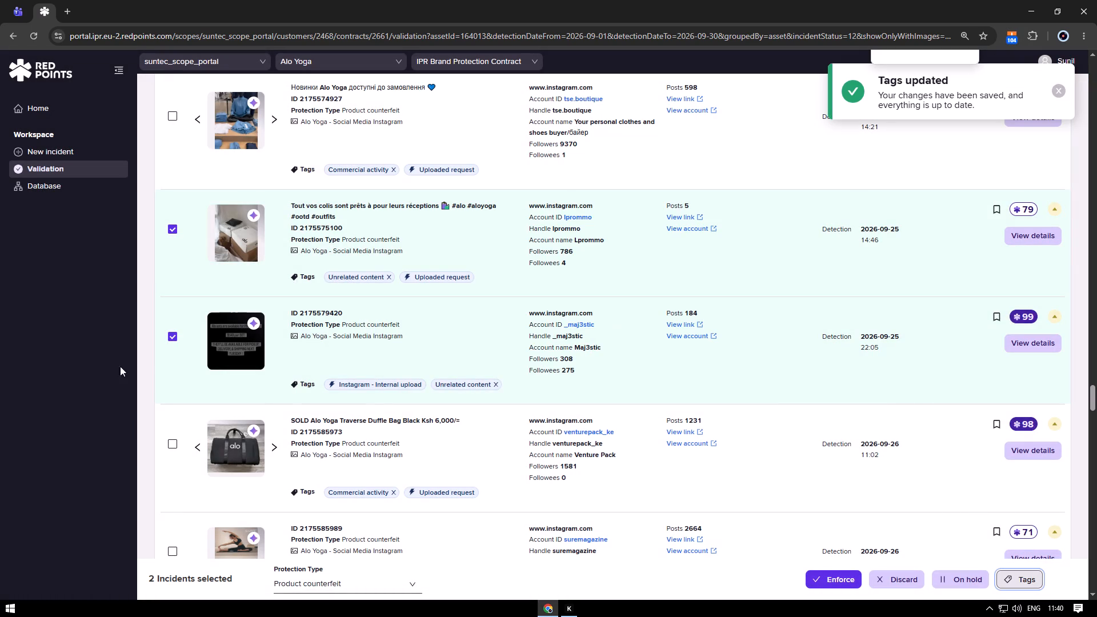
click(174, 338)
click(174, 225)
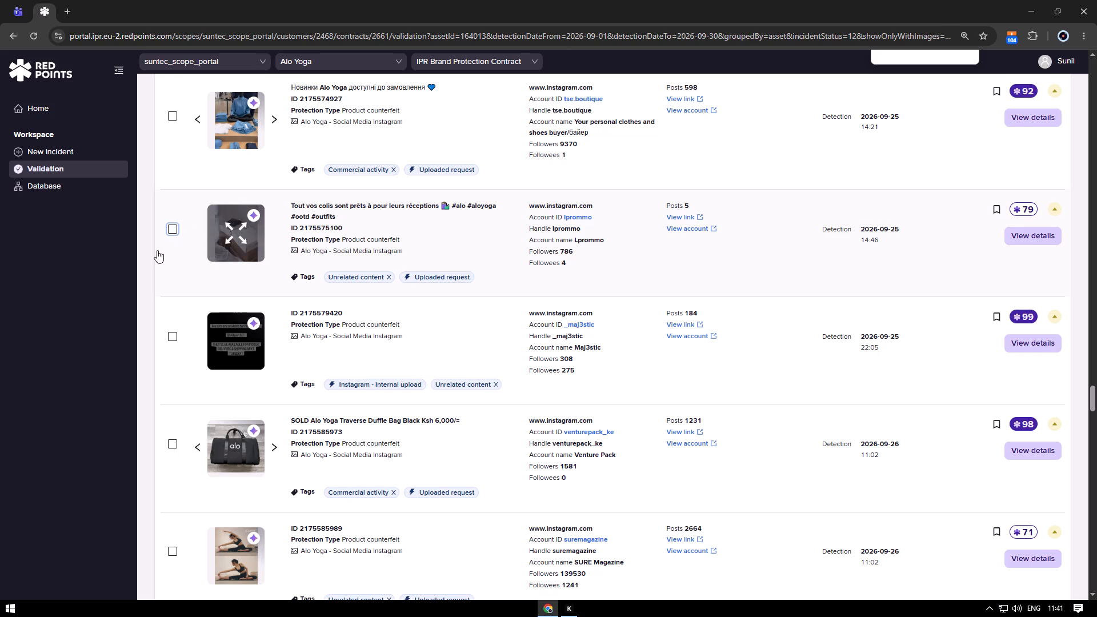
scroll(203, 282, up, 2)
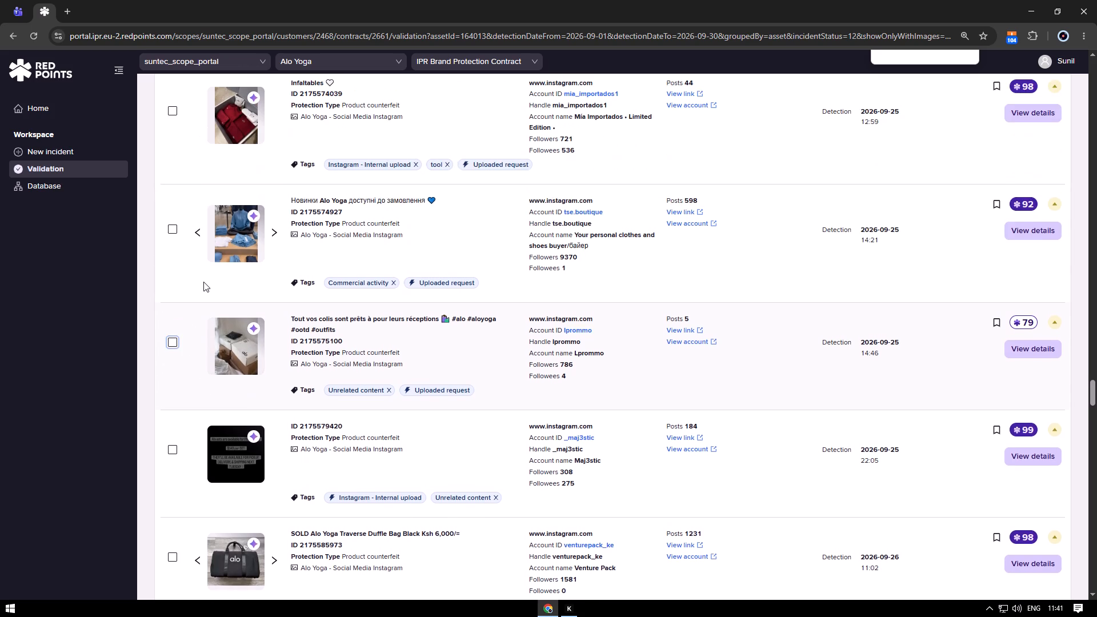
scroll(203, 282, up, 2)
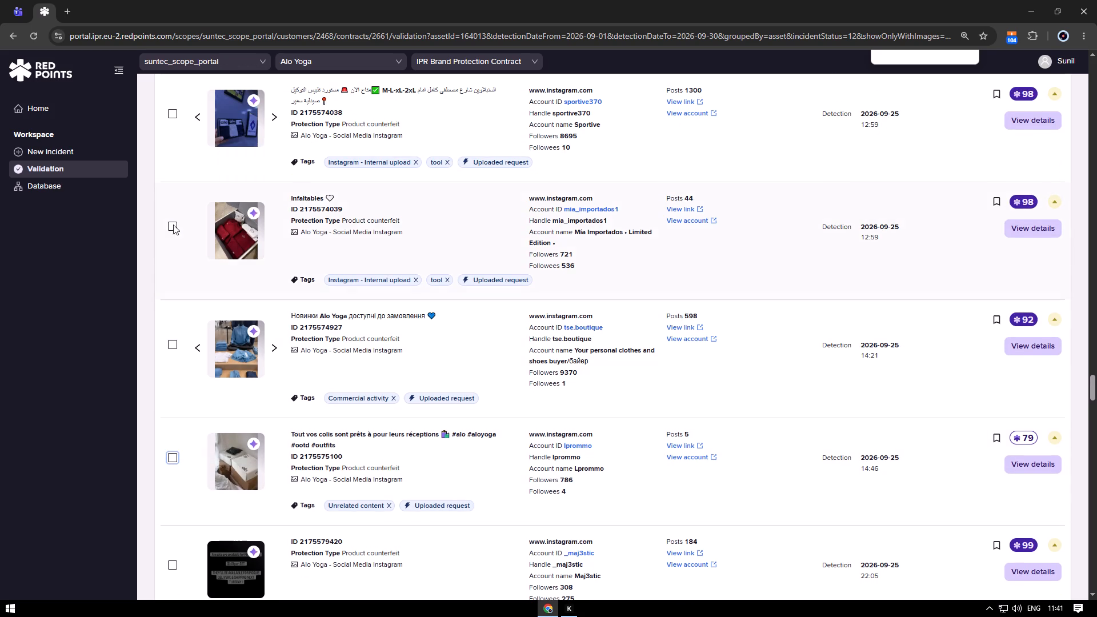
click(173, 226)
click(173, 114)
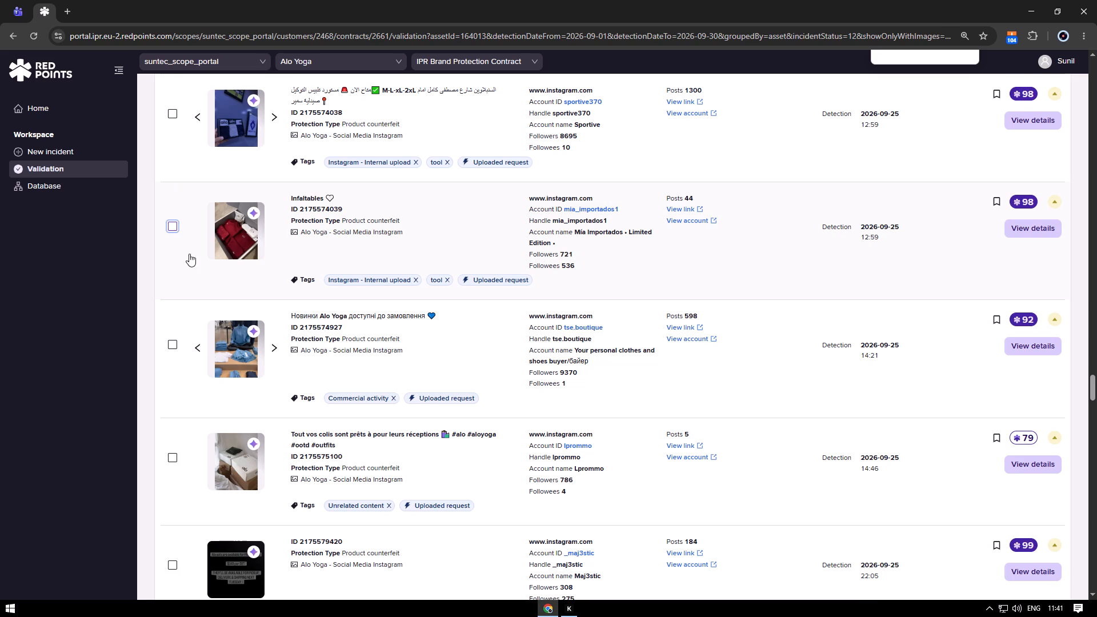
scroll(189, 255, up, 3)
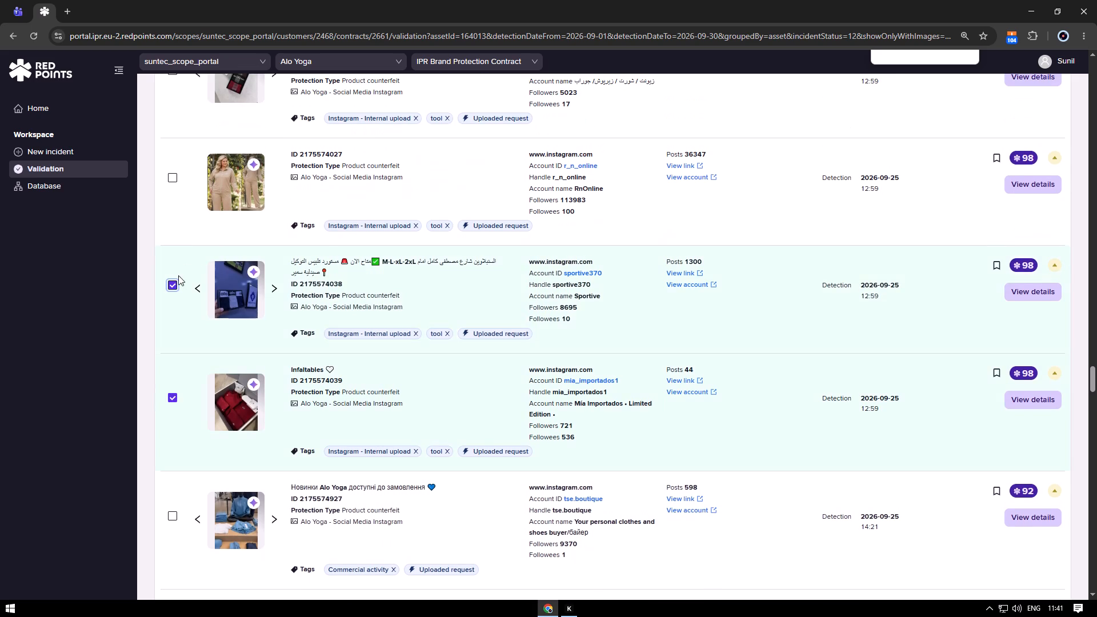
click(243, 417)
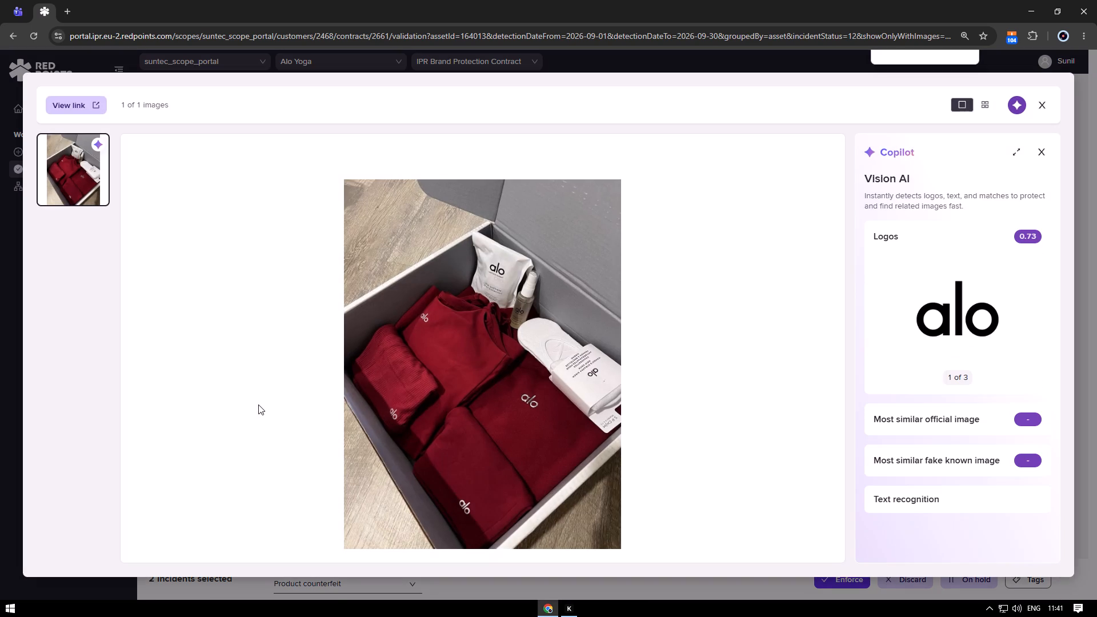
key(Escape)
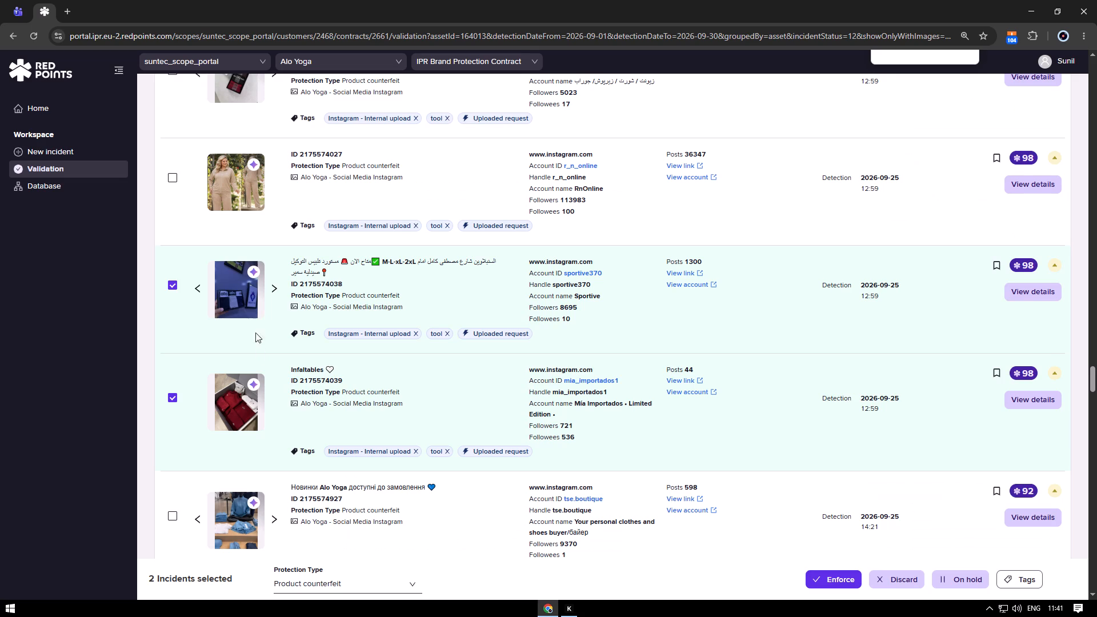
scroll(219, 283, up, 2)
click(225, 310)
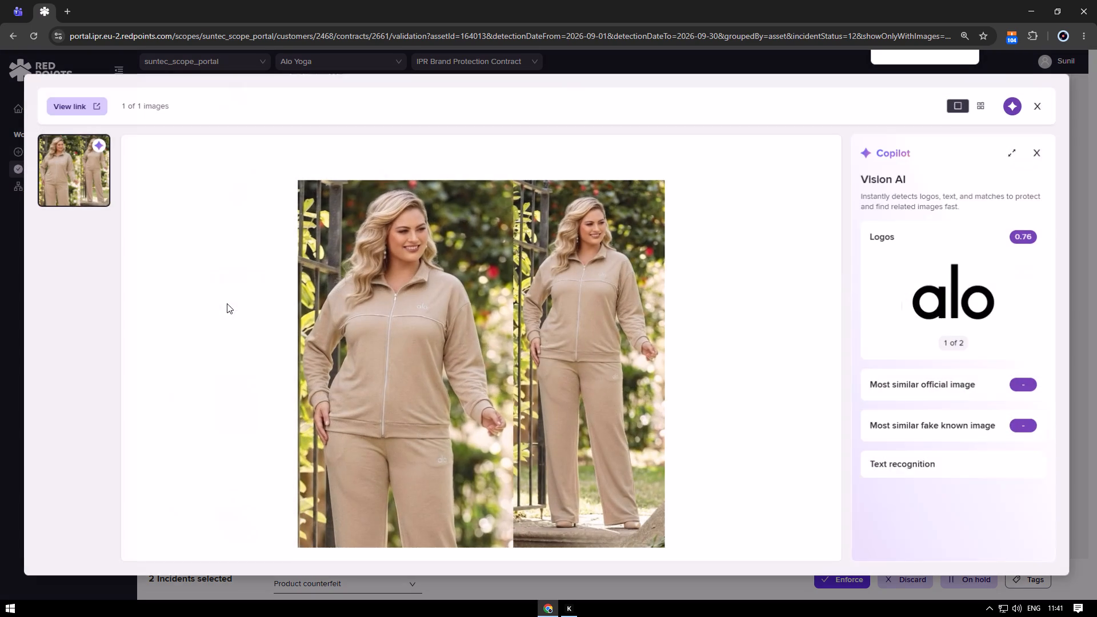
key(Escape)
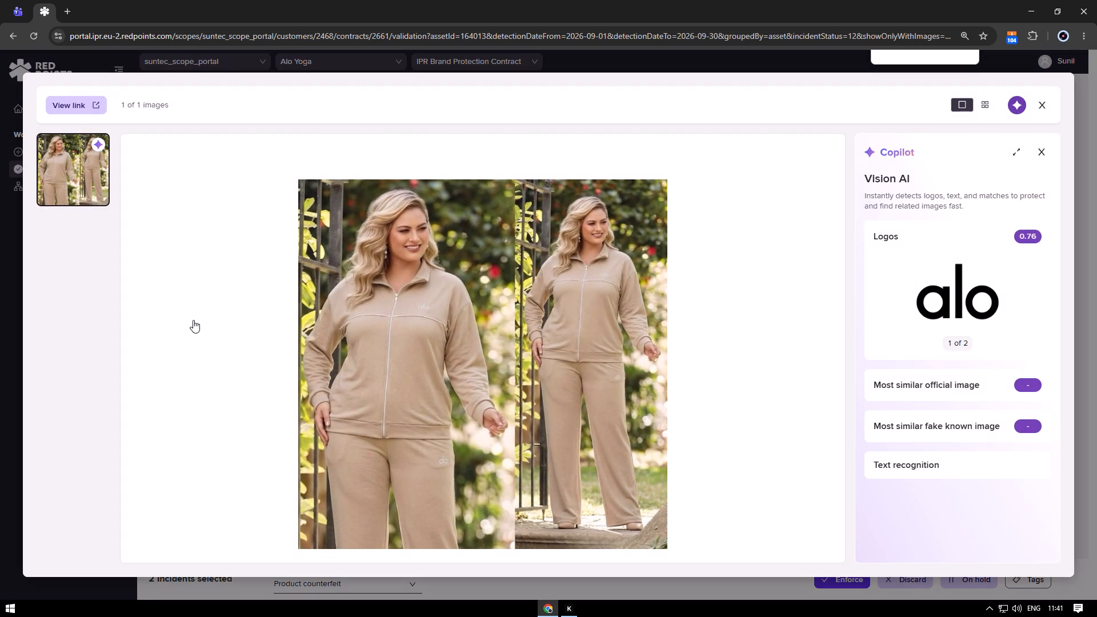
scroll(193, 320, up, 1)
click(171, 351)
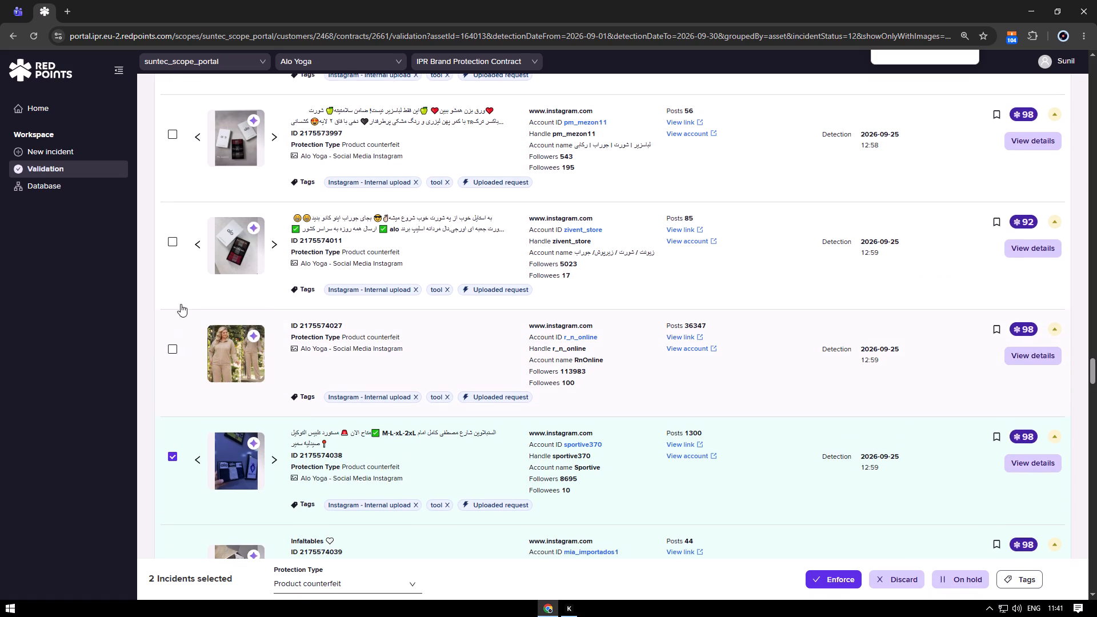
click(173, 242)
scroll(205, 269, up, 2)
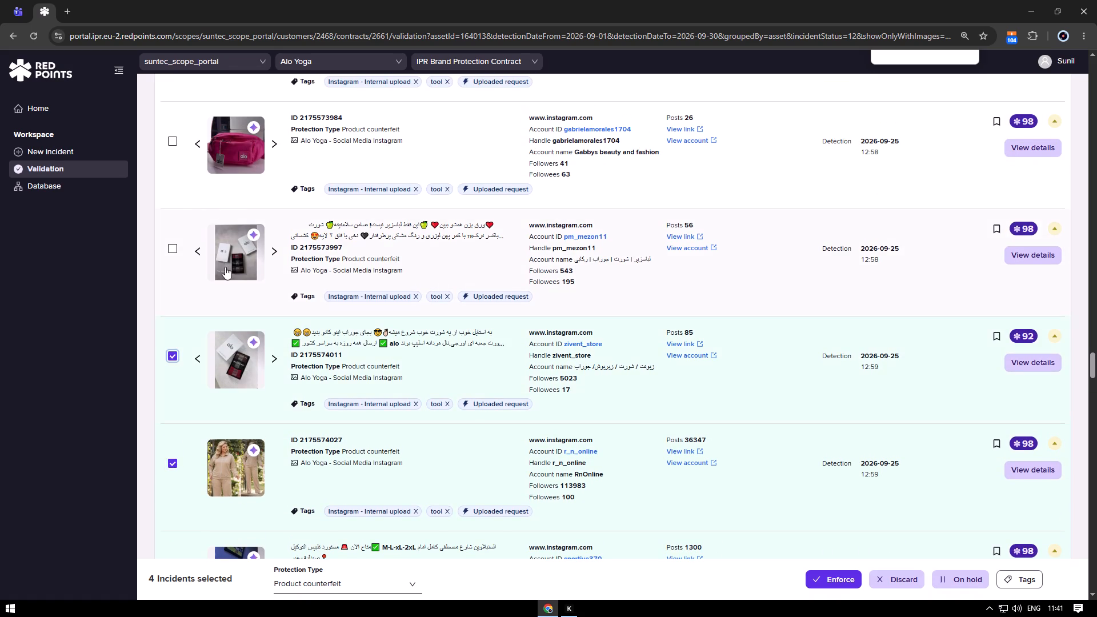
click(172, 245)
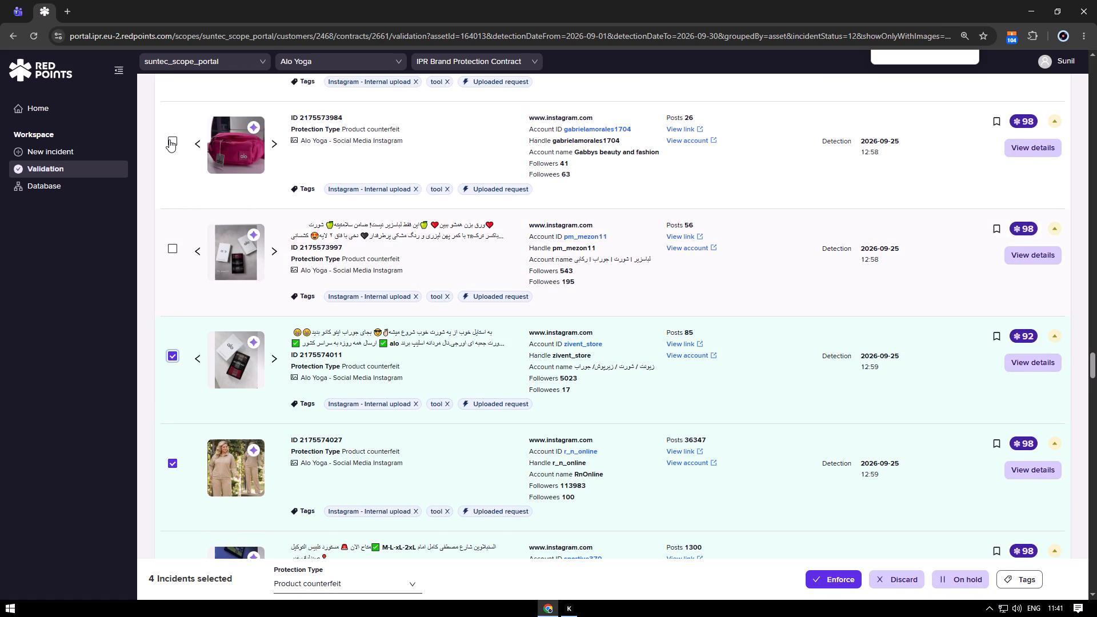
click(170, 139)
scroll(178, 198, up, 3)
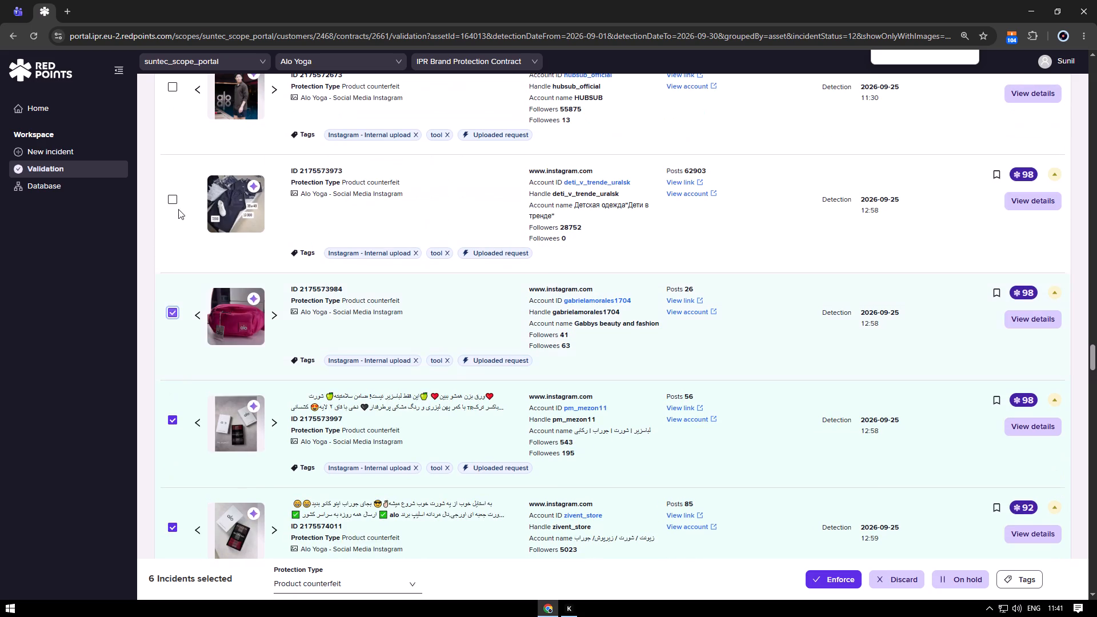
click(173, 201)
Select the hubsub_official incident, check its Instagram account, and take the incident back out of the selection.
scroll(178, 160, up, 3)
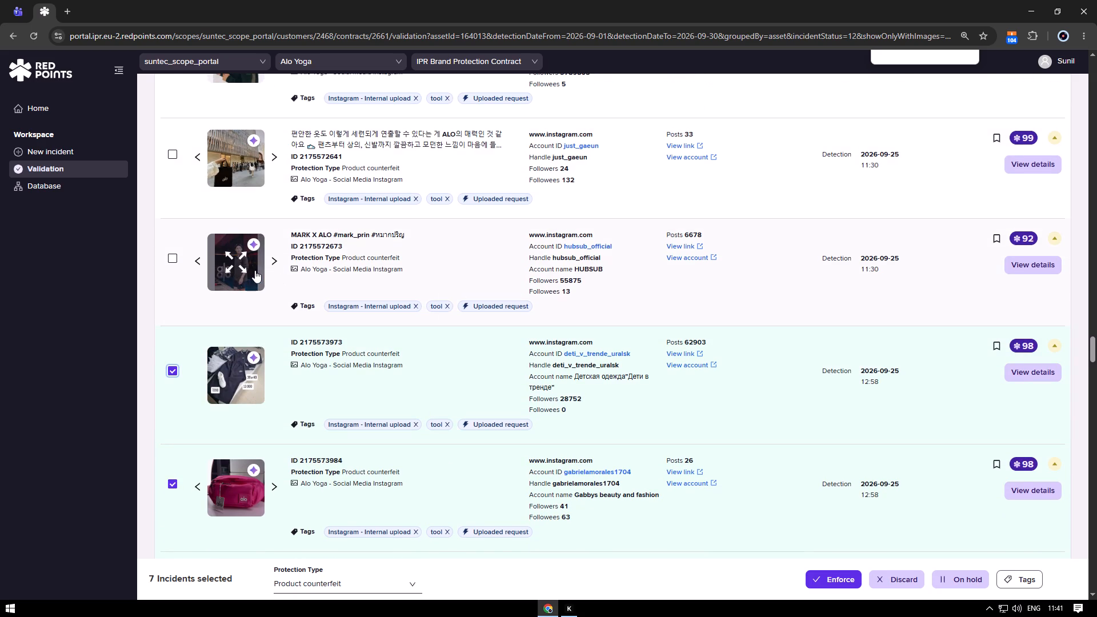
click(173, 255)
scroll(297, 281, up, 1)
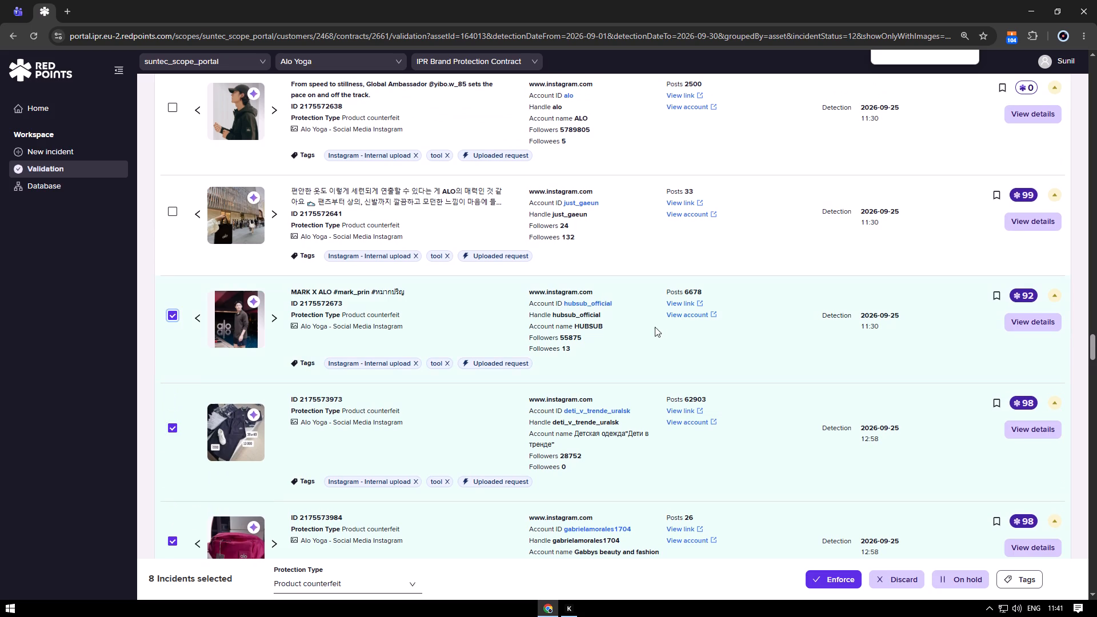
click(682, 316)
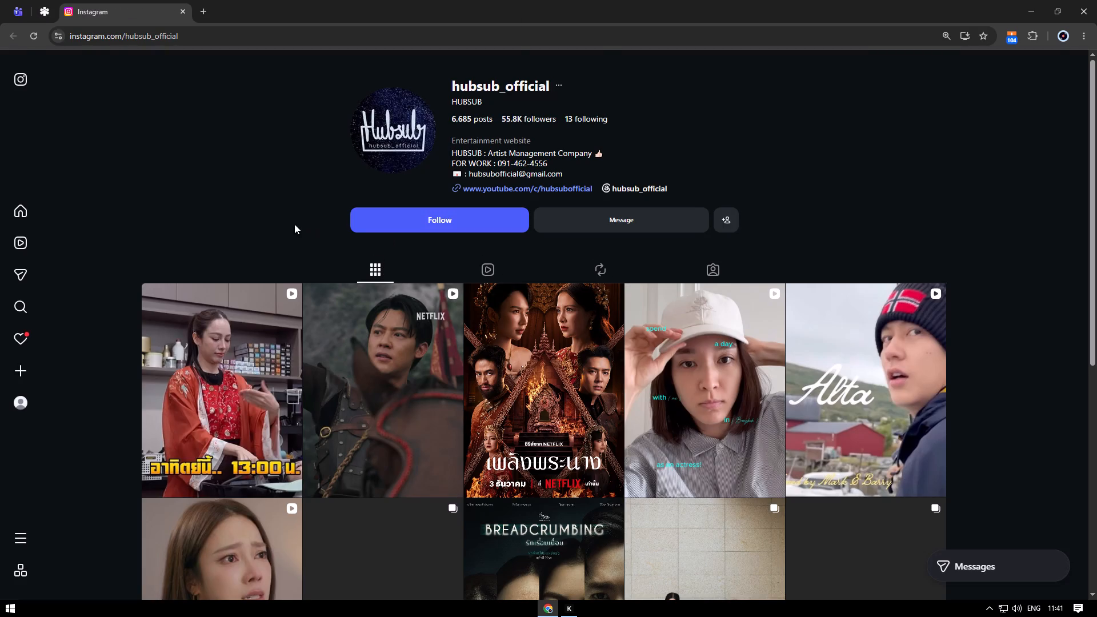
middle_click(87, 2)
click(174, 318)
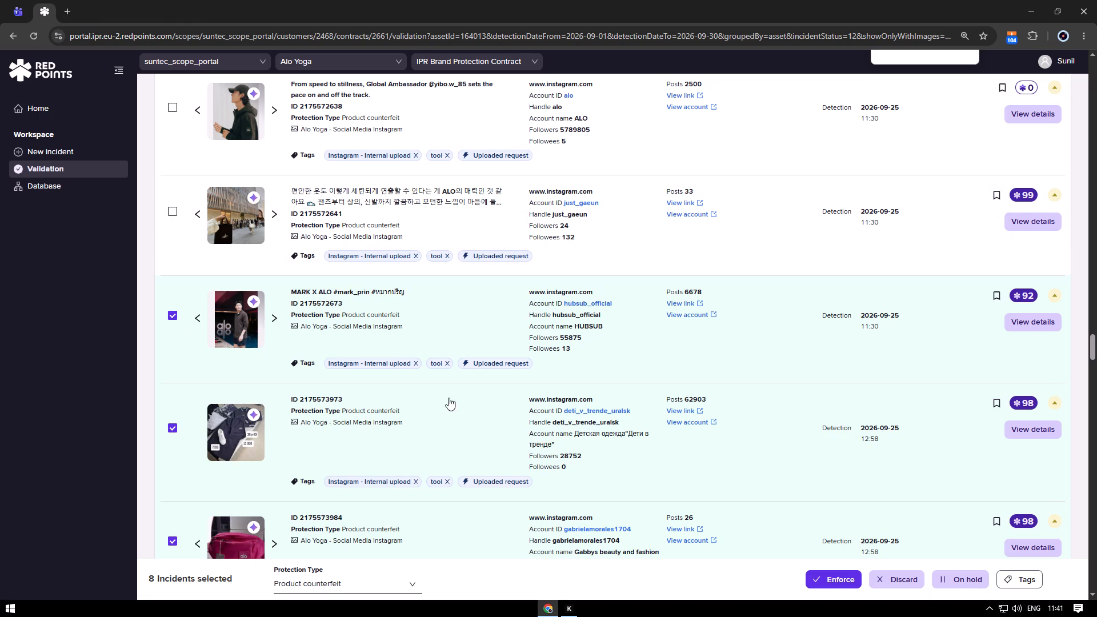
For the seven selected incidents, clear the tags Instagram - Internal upload, tool and Uploaded request, add the existing Commercial activity tag, and apply the update.
click(1031, 580)
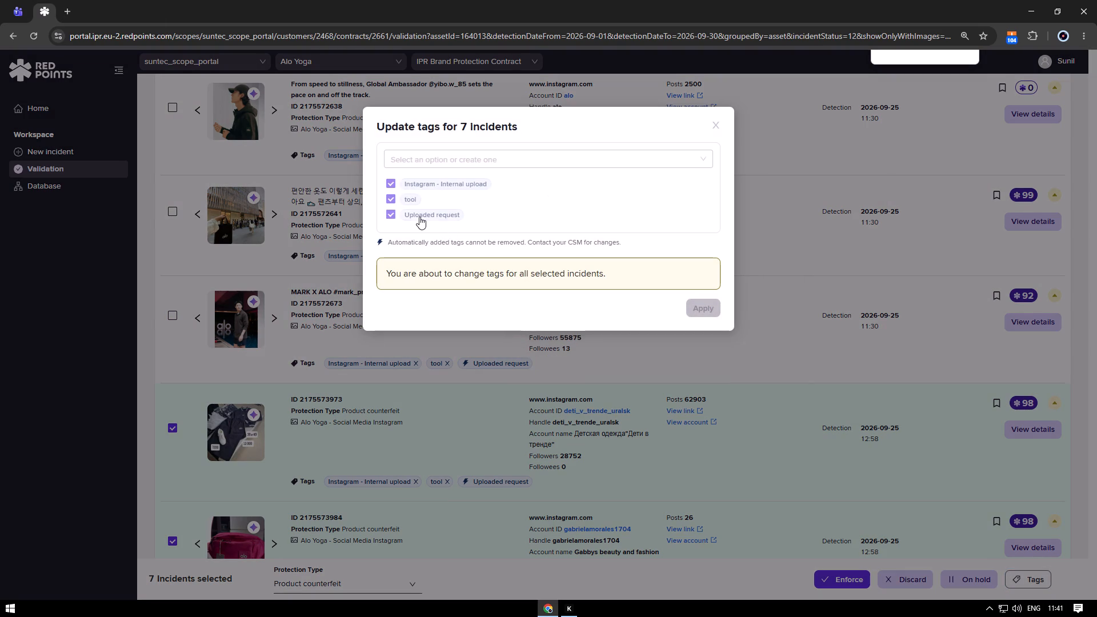
click(419, 217)
click(413, 201)
click(413, 183)
click(417, 161)
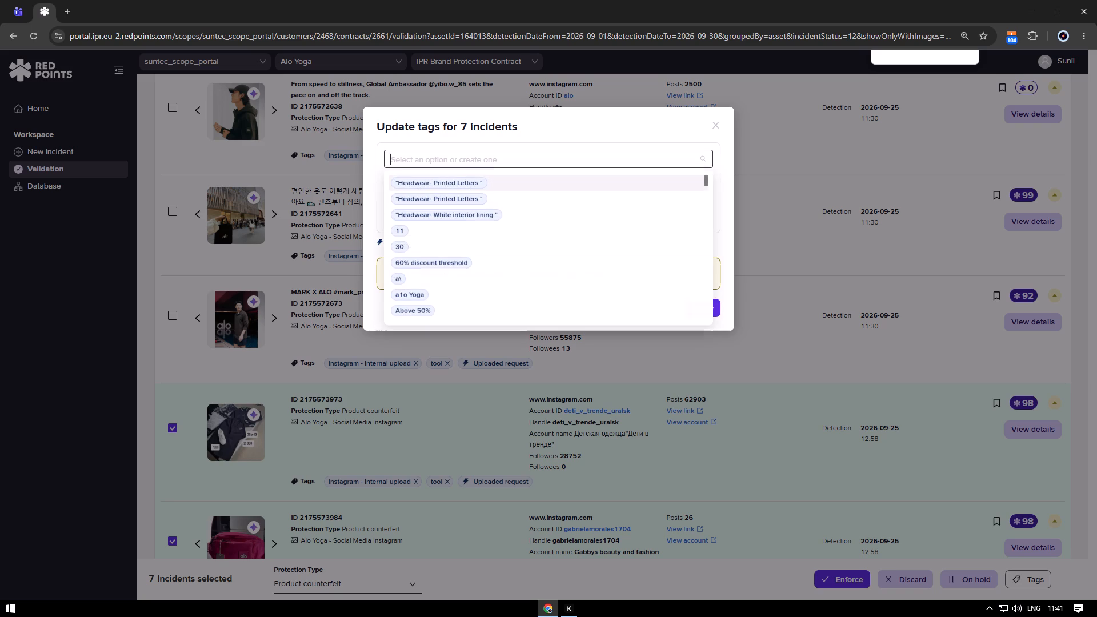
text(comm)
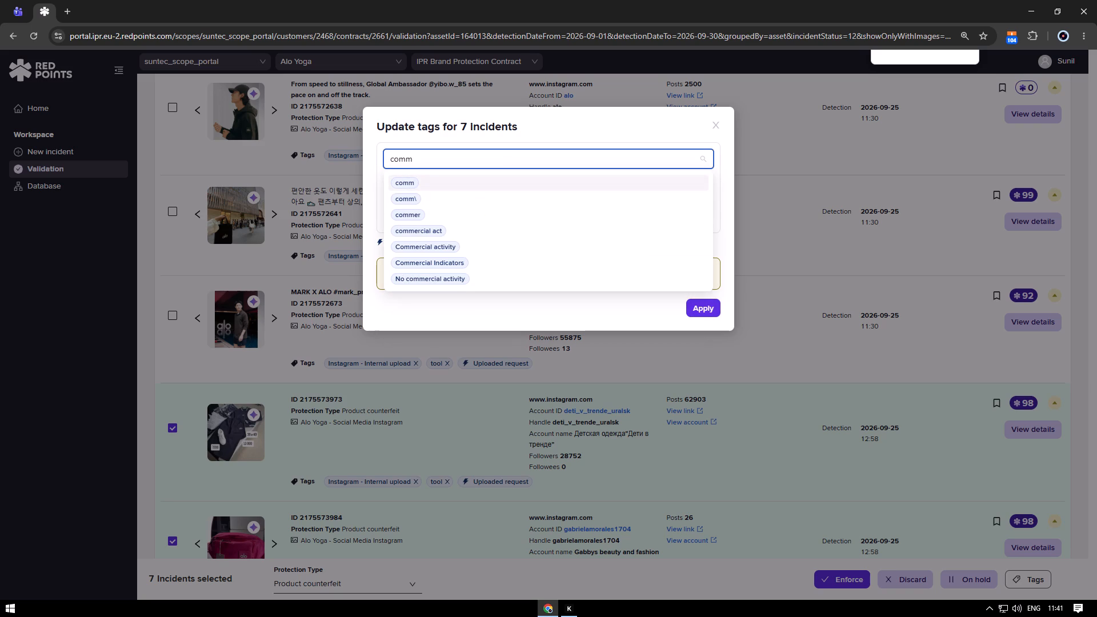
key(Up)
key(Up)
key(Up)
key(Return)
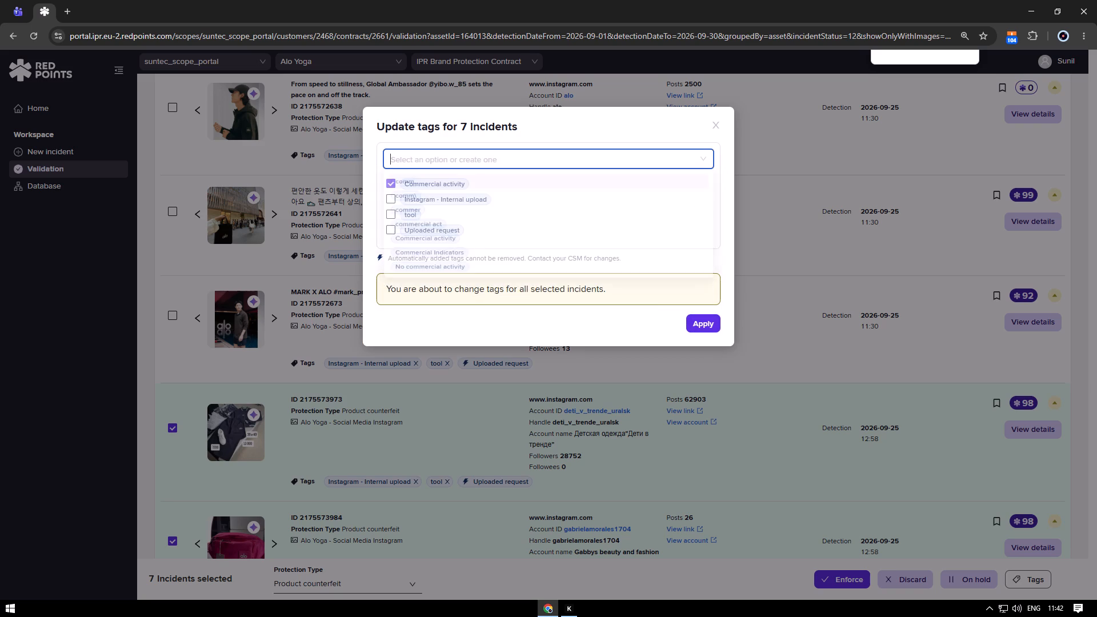
click(707, 322)
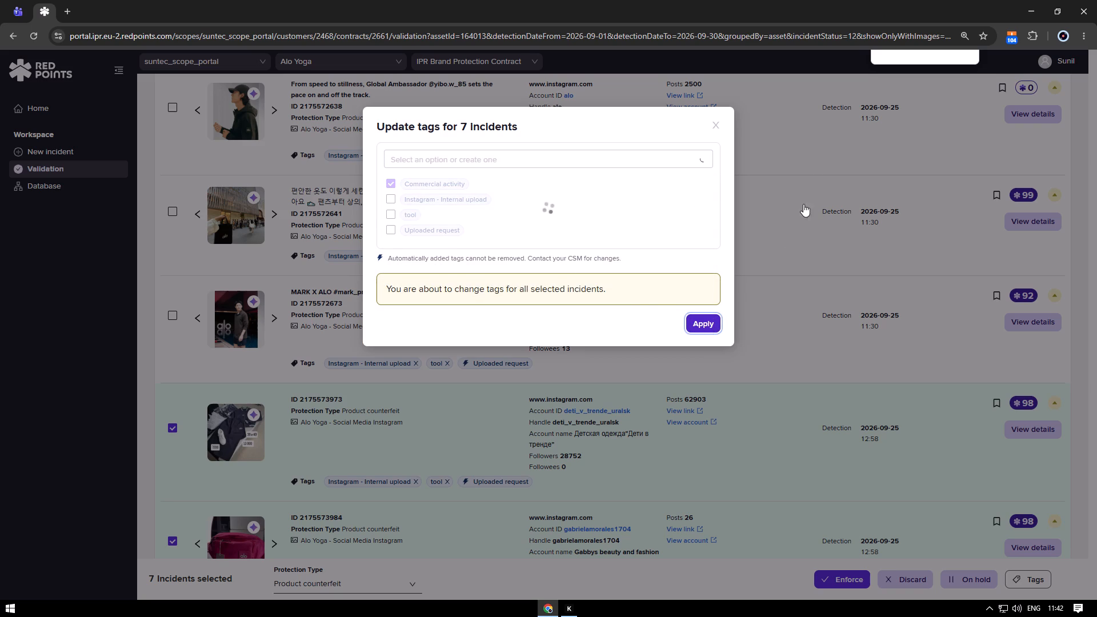
Count the newly tagged incidents one by one on the browser's click counter.
click(1005, 34)
click(1005, 34)
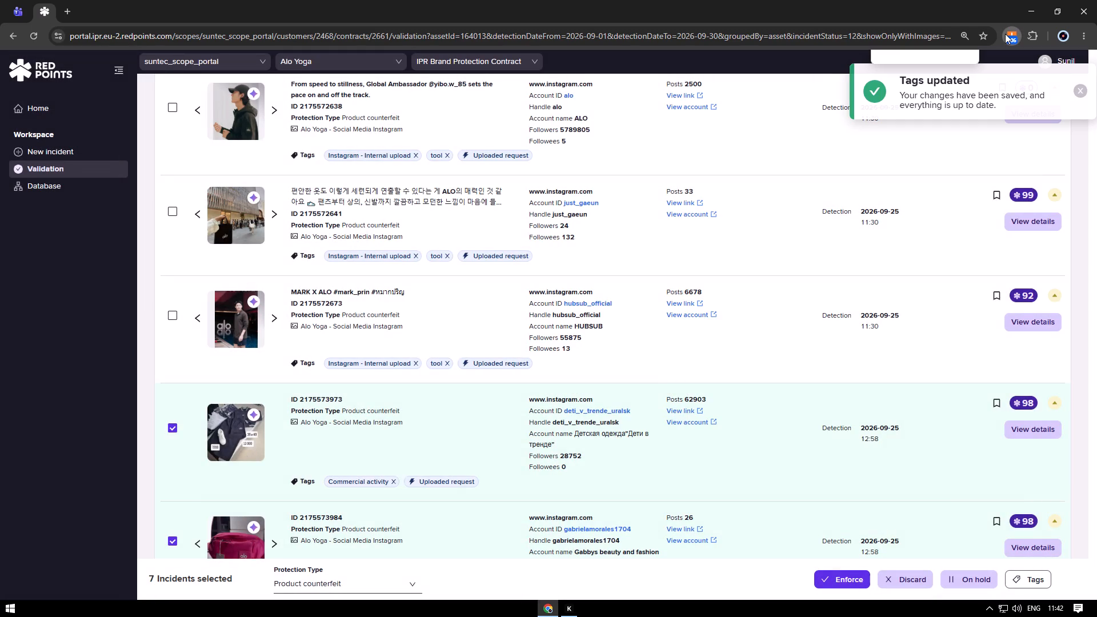
click(1005, 34)
click(1005, 34)
click(1005, 34)
click(1005, 34)
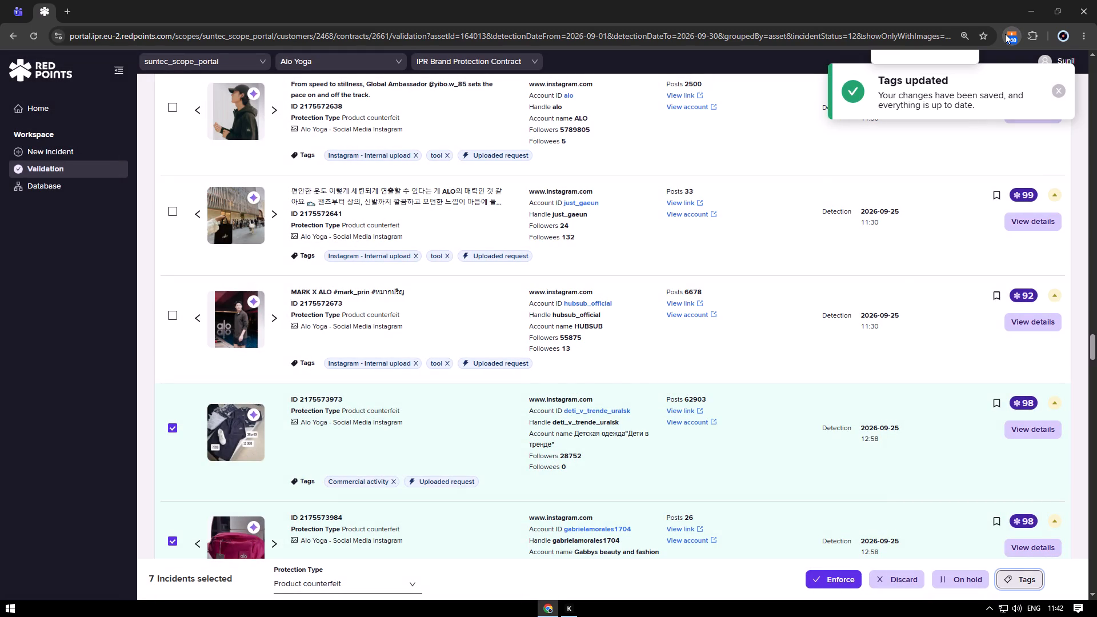
click(1005, 34)
click(169, 428)
scroll(169, 430, down, 3)
click(175, 367)
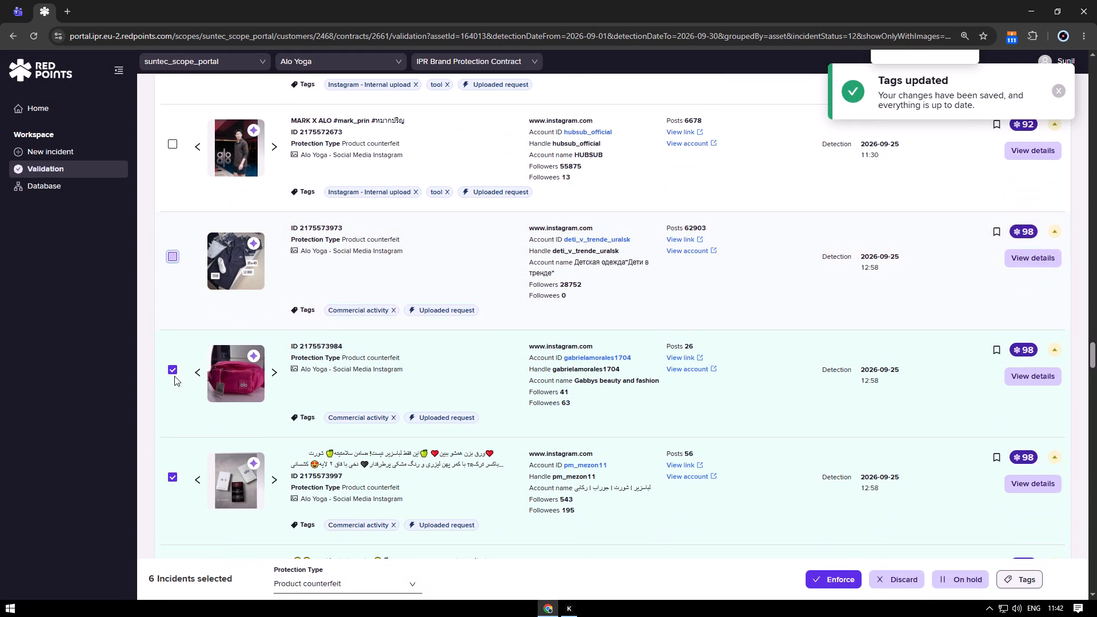
click(170, 478)
scroll(180, 453, down, 4)
click(174, 354)
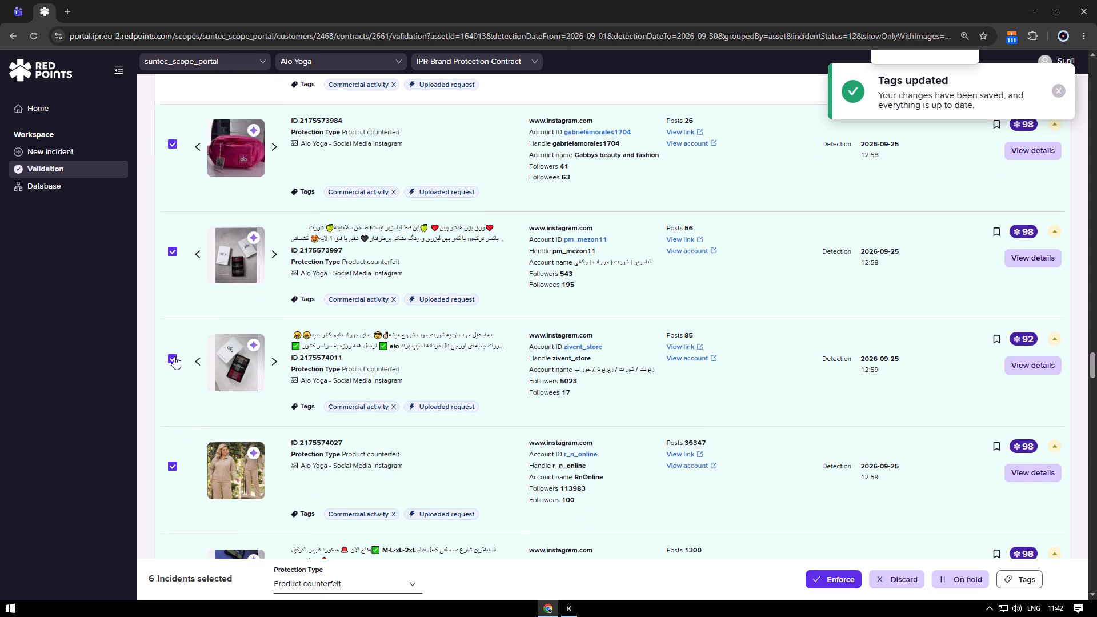
click(171, 463)
scroll(171, 463, down, 3)
click(173, 400)
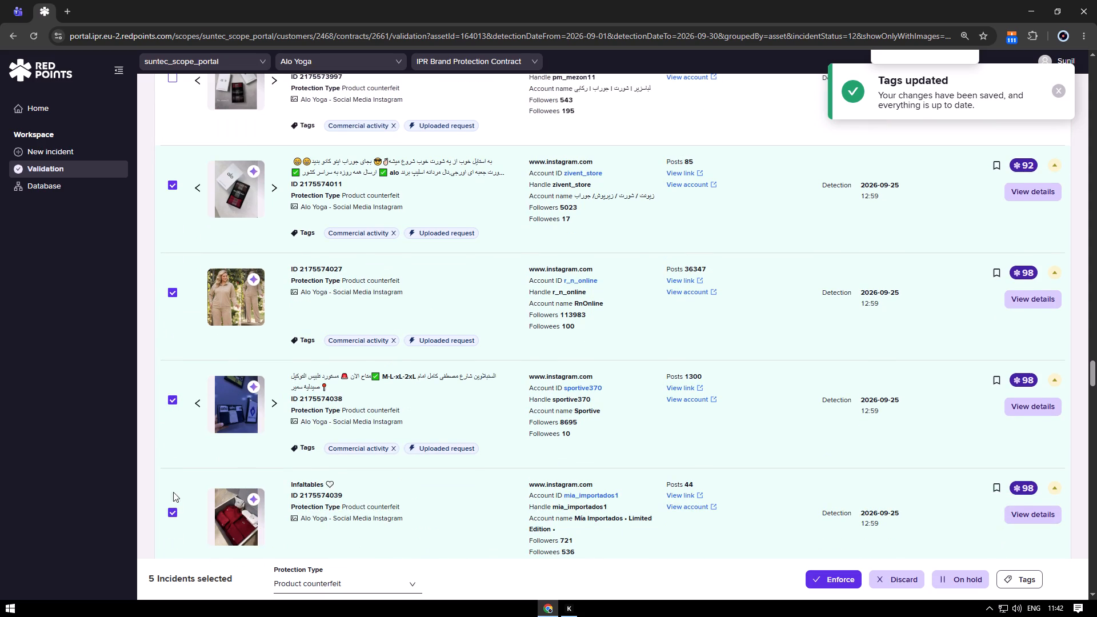
click(170, 512)
scroll(182, 493, down, 3)
scroll(184, 484, up, 5)
scroll(184, 484, down, 5)
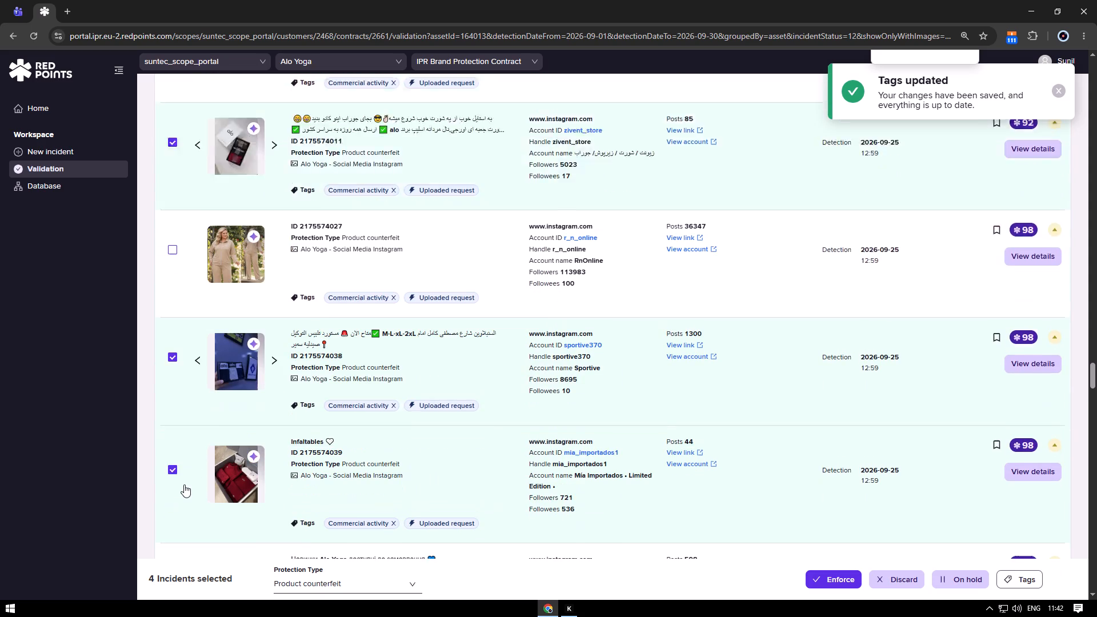
scroll(184, 370, up, 2)
click(174, 342)
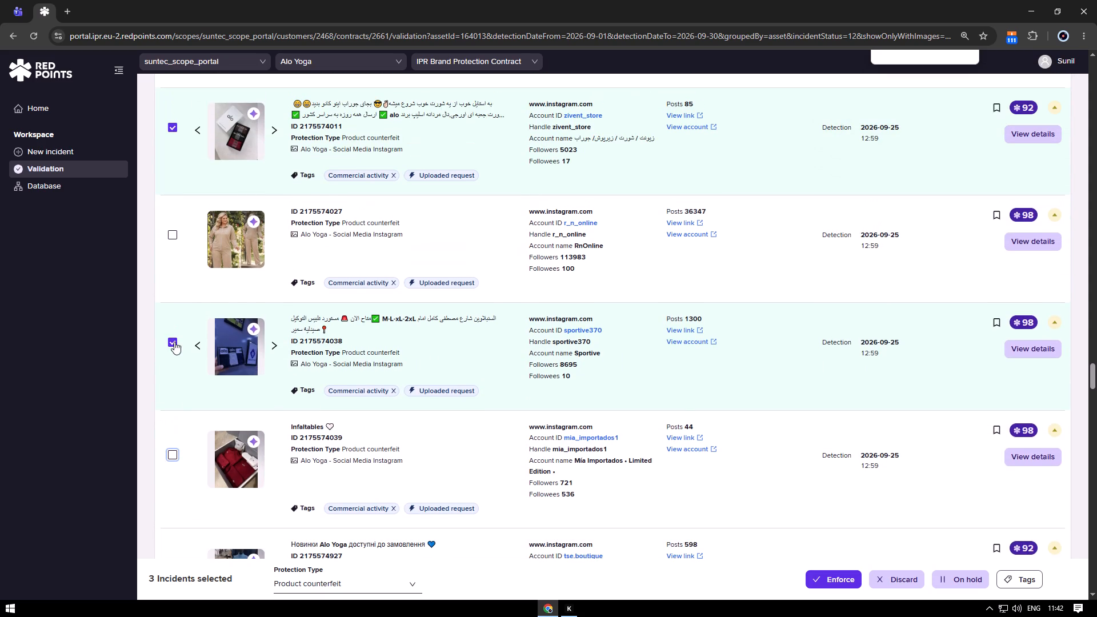
click(174, 125)
scroll(362, 388, up, 2)
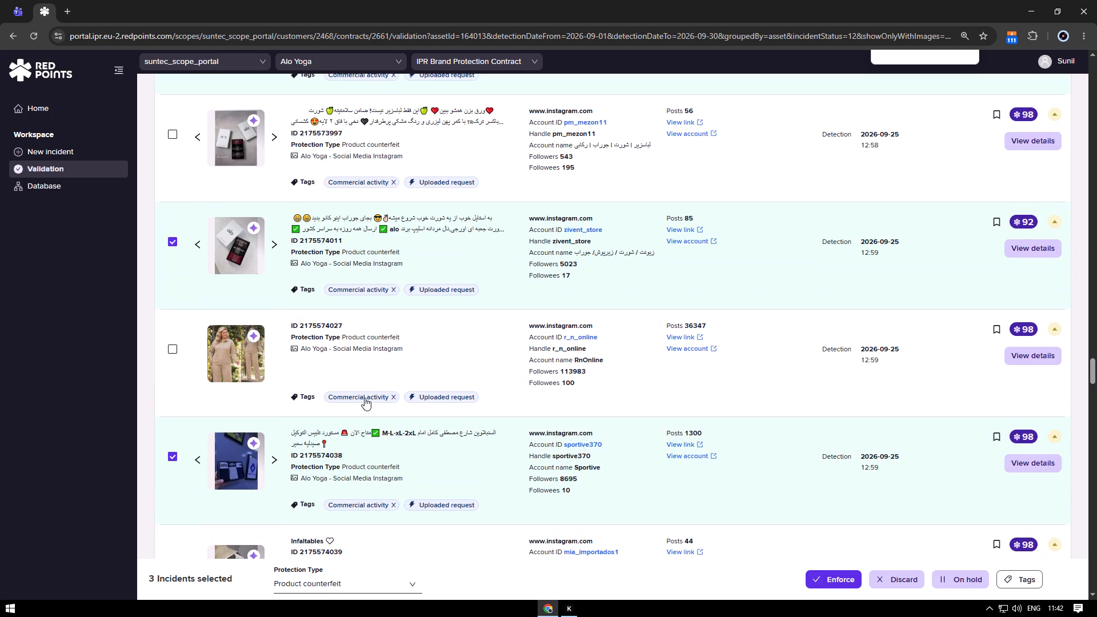
scroll(360, 403, up, 4)
scroll(350, 411, down, 5)
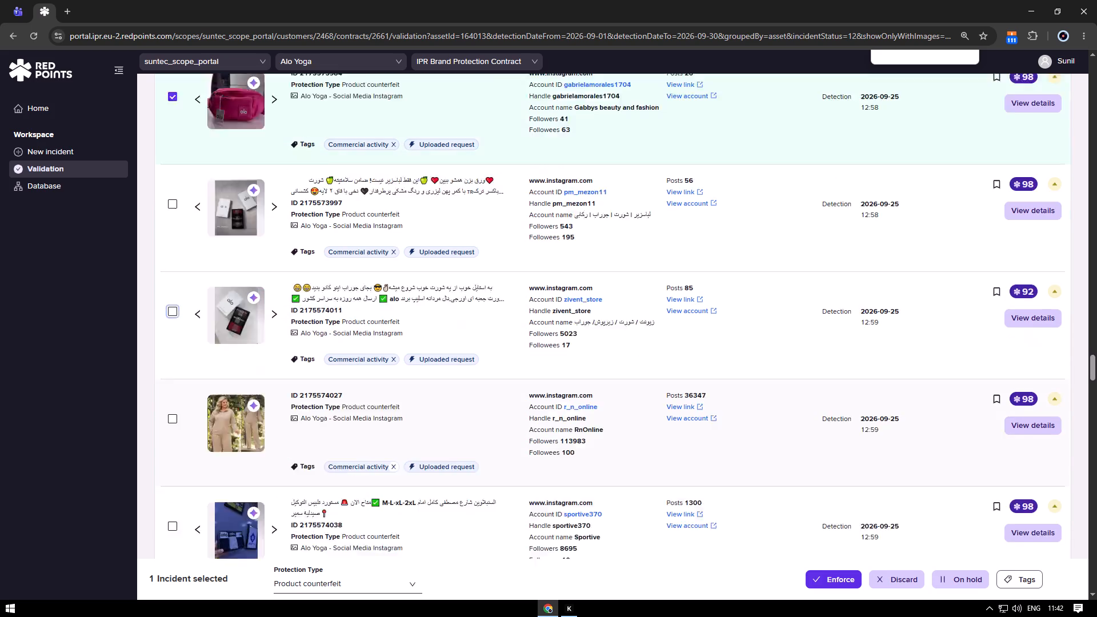
scroll(350, 411, up, 5)
click(172, 254)
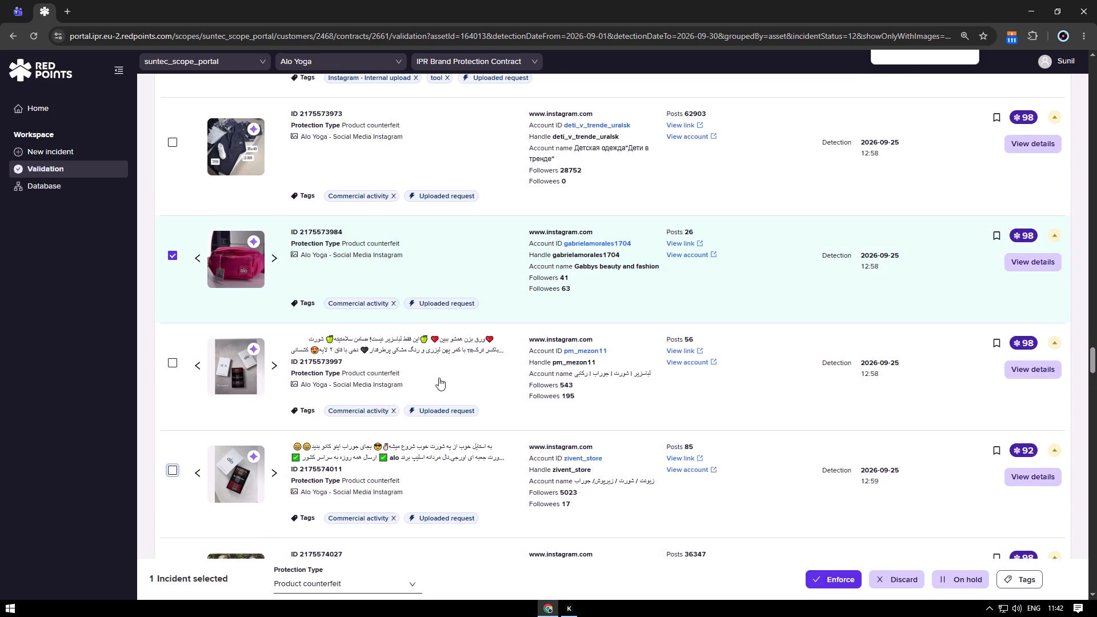
scroll(439, 378, up, 7)
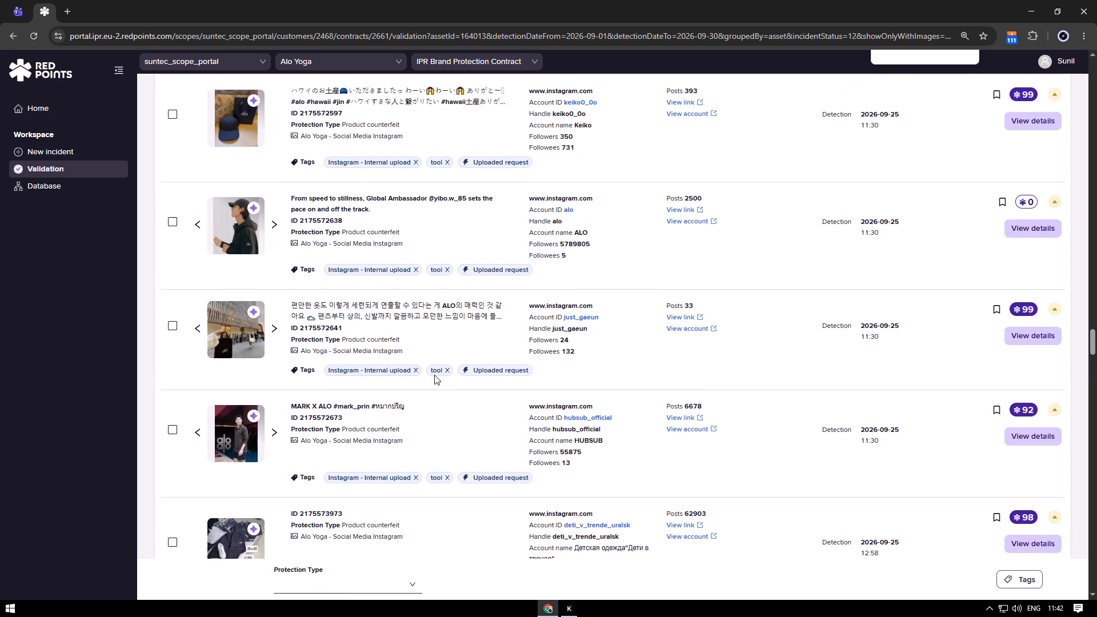
scroll(435, 375, down, 1)
click(171, 372)
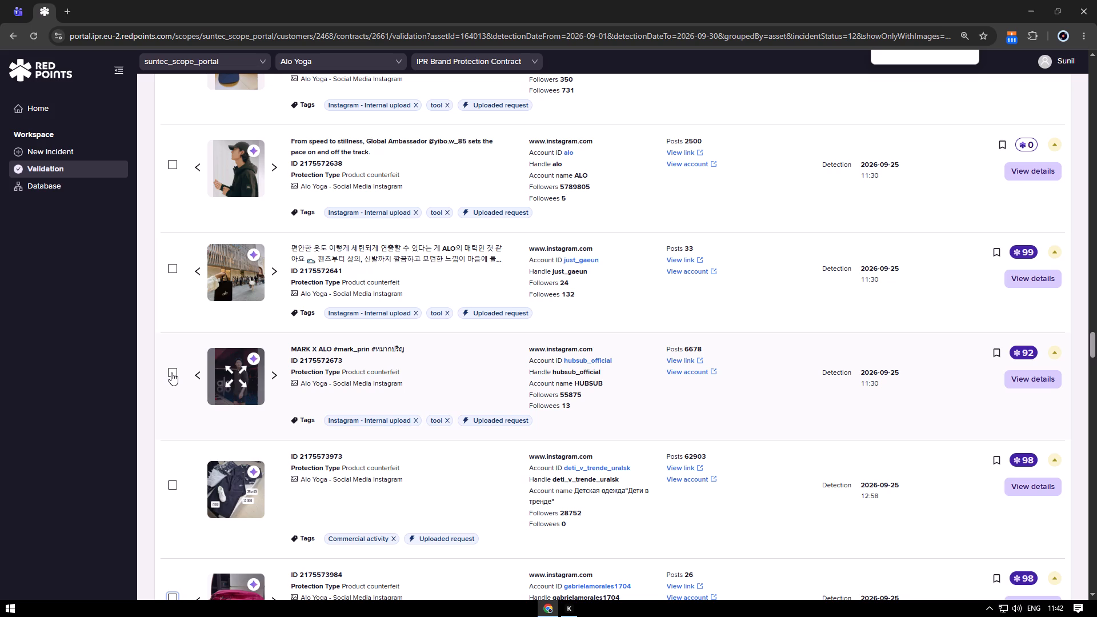
click(175, 262)
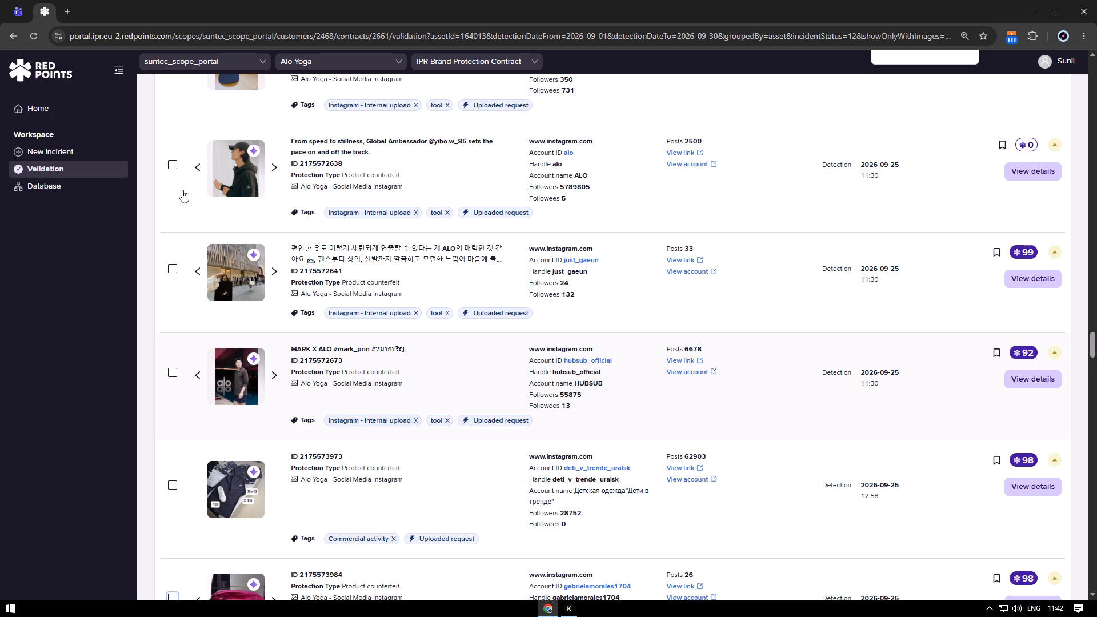
click(171, 163)
scroll(187, 253, up, 2)
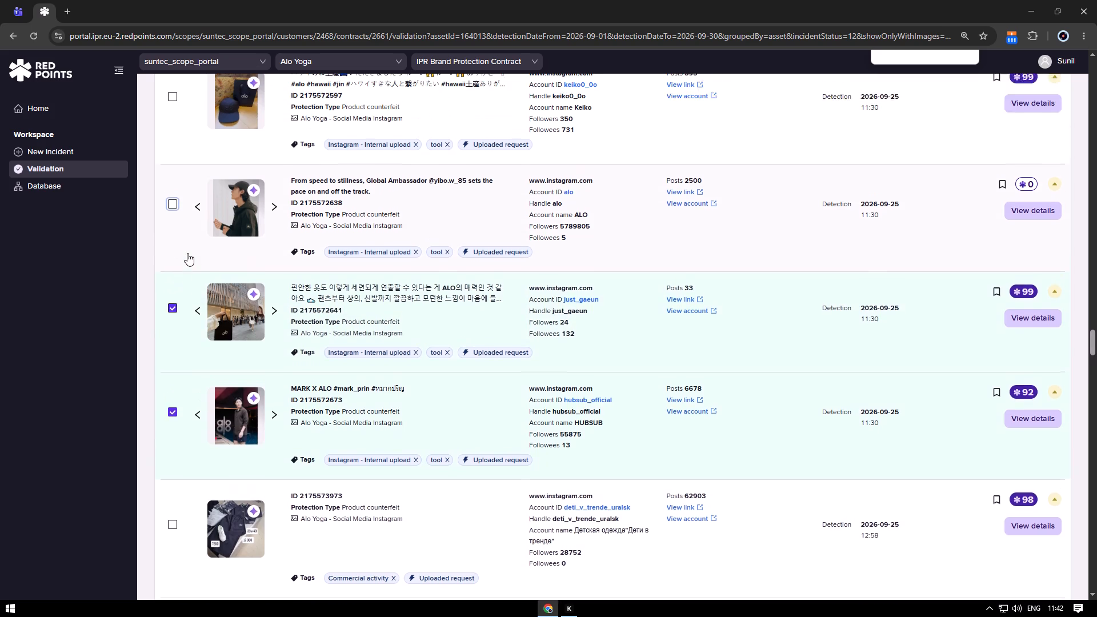
scroll(187, 253, down, 1)
scroll(182, 283, up, 1)
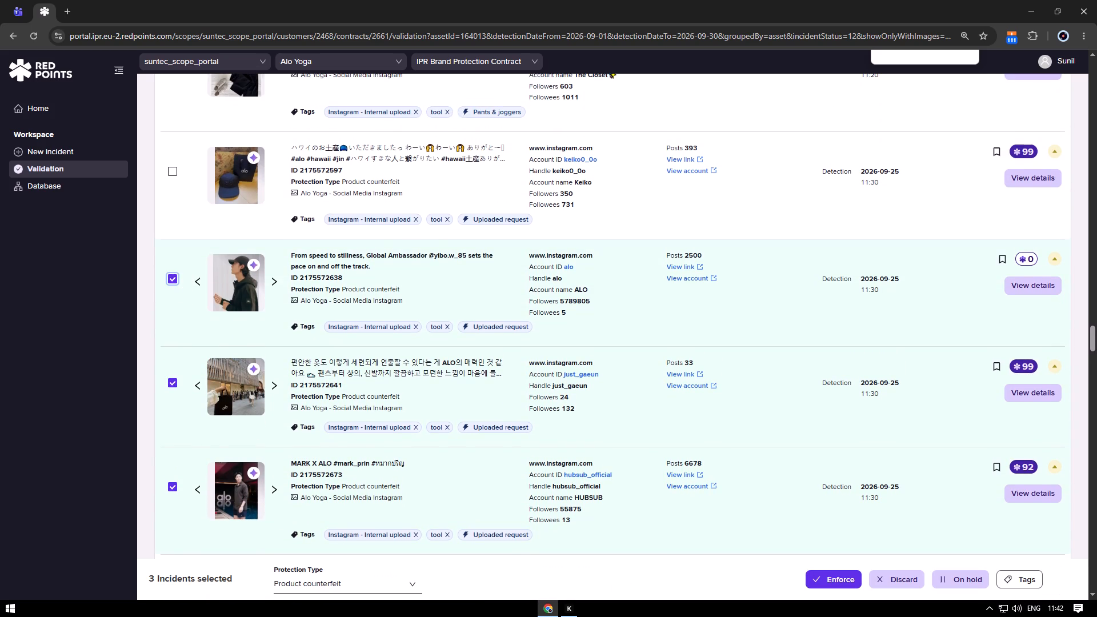
click(1015, 578)
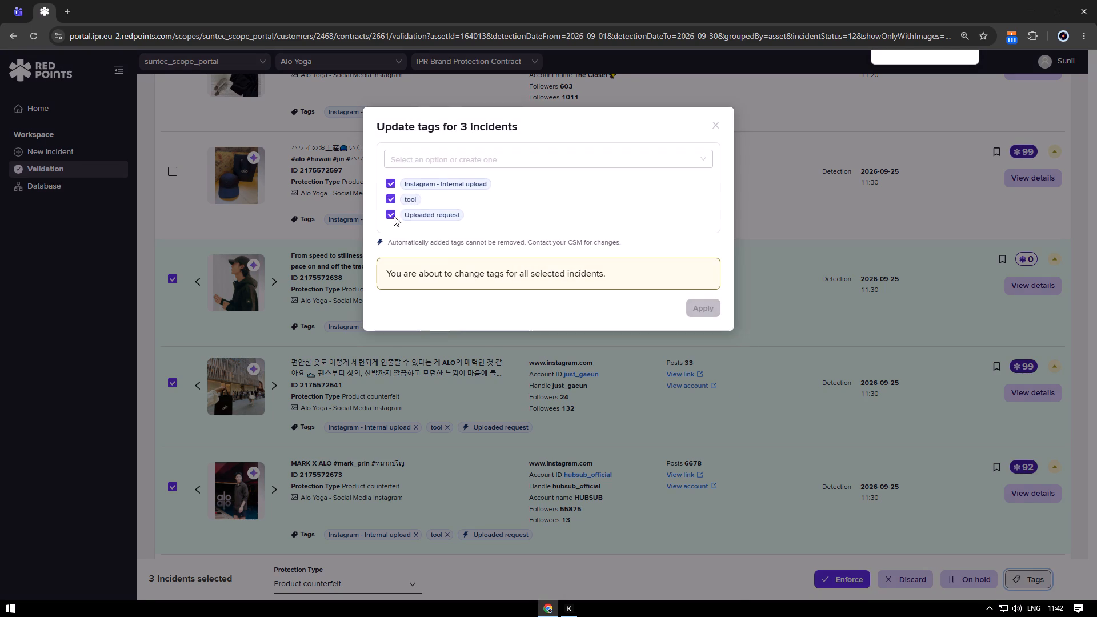
click(388, 213)
click(390, 196)
click(391, 182)
Search the tags for "unrel" in the tag update of the three selected incidents.
click(406, 159)
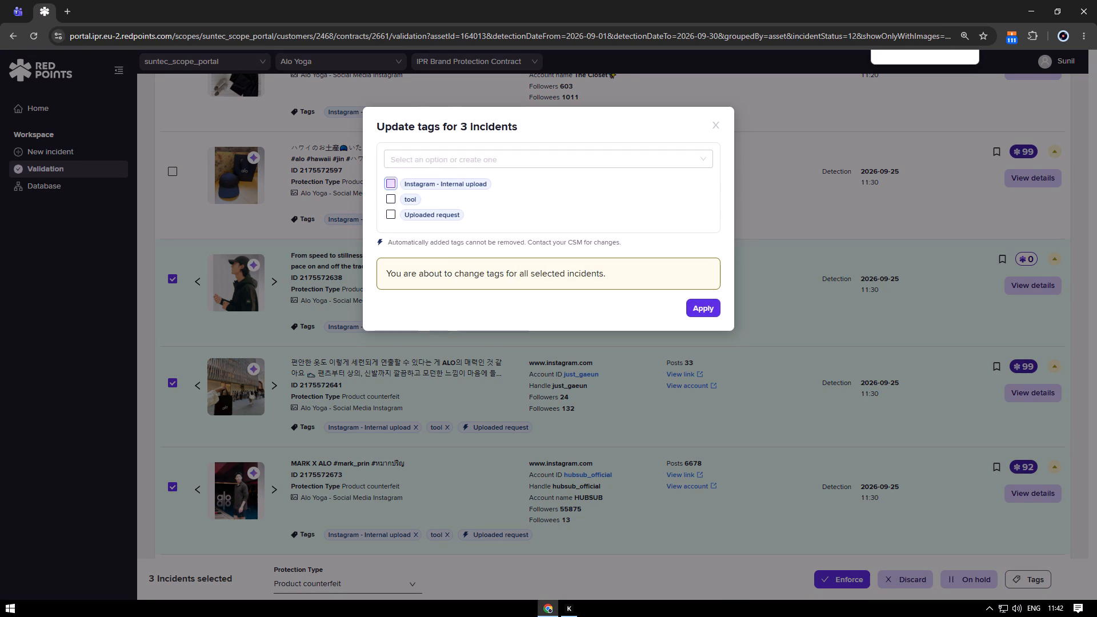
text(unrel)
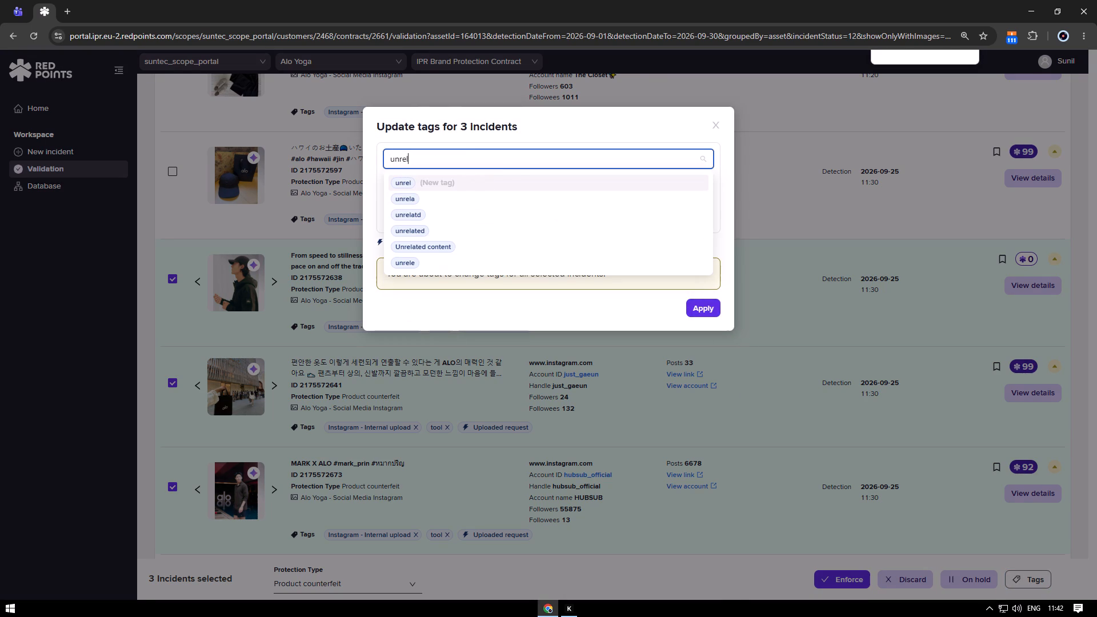
Add the existing Unrelated content tag to the three selected incidents and apply the tag update.
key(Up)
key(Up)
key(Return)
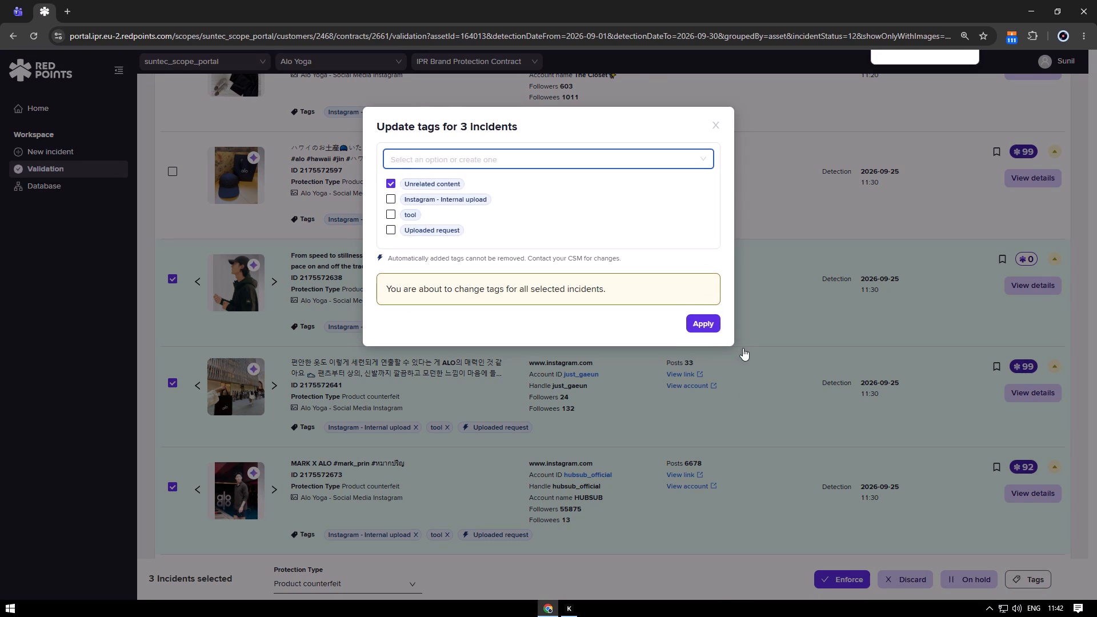
click(700, 323)
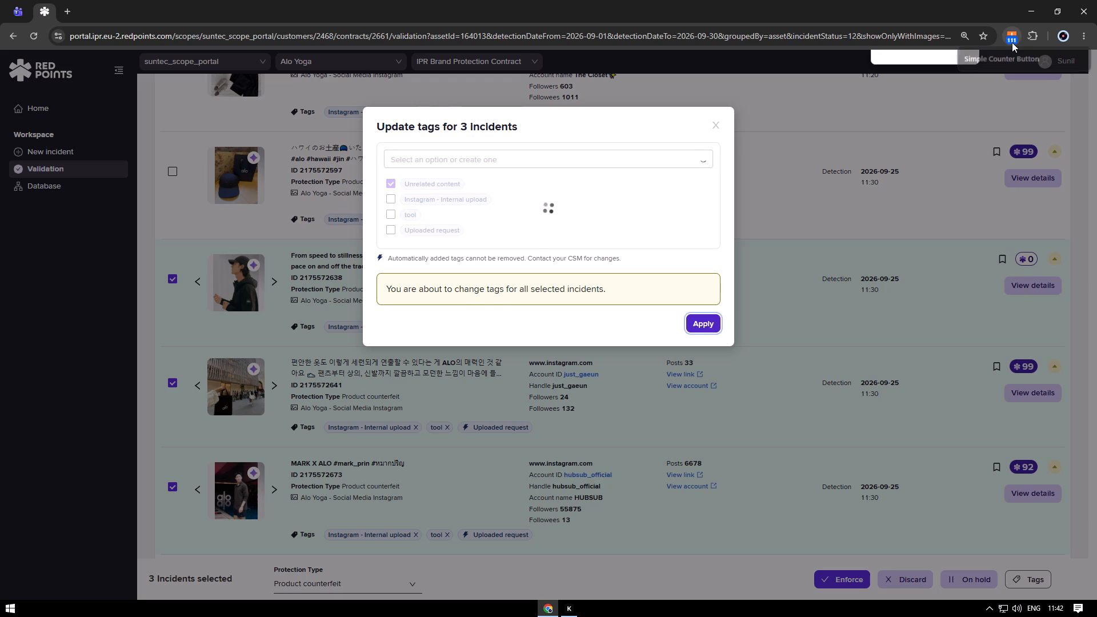
Raise the tagged-incident counter by three, to 114.
click(1012, 42)
click(1012, 42)
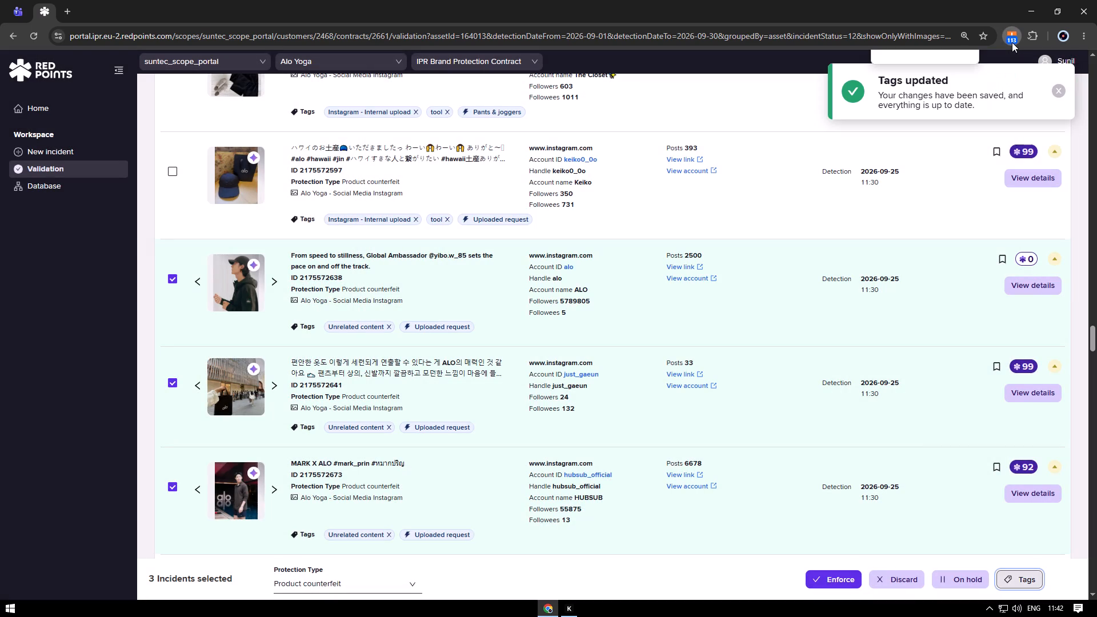
click(1012, 42)
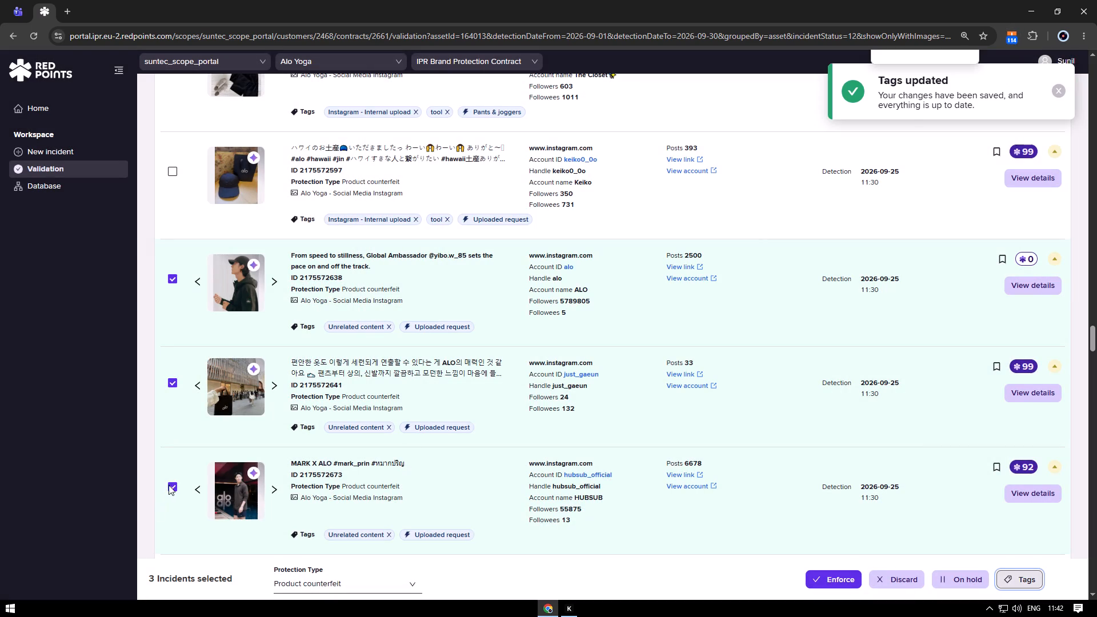
click(170, 485)
click(170, 382)
click(170, 276)
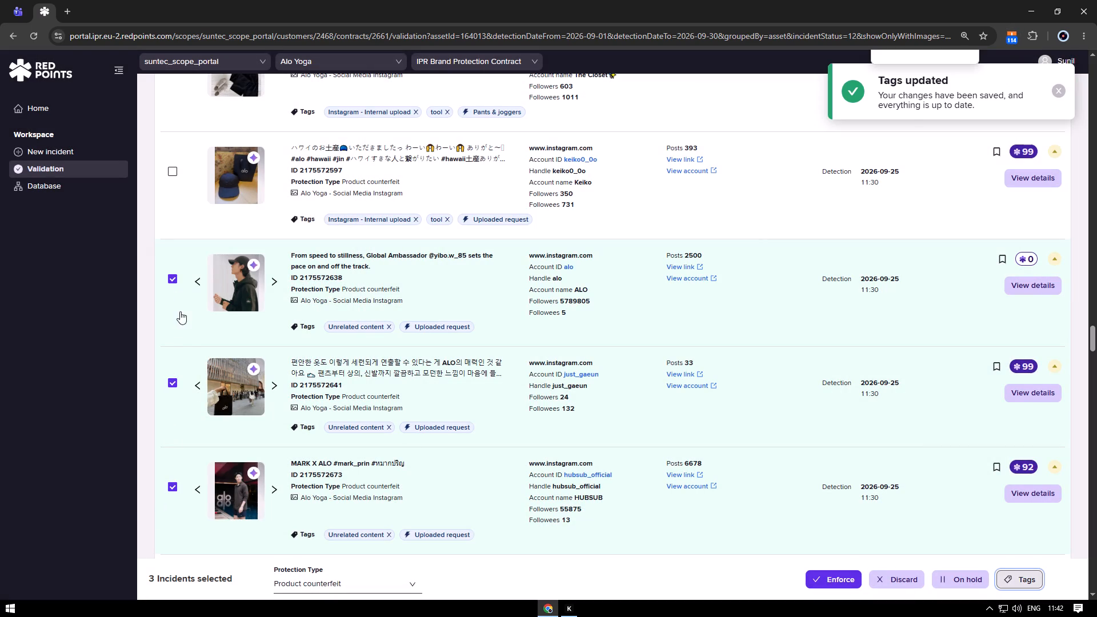
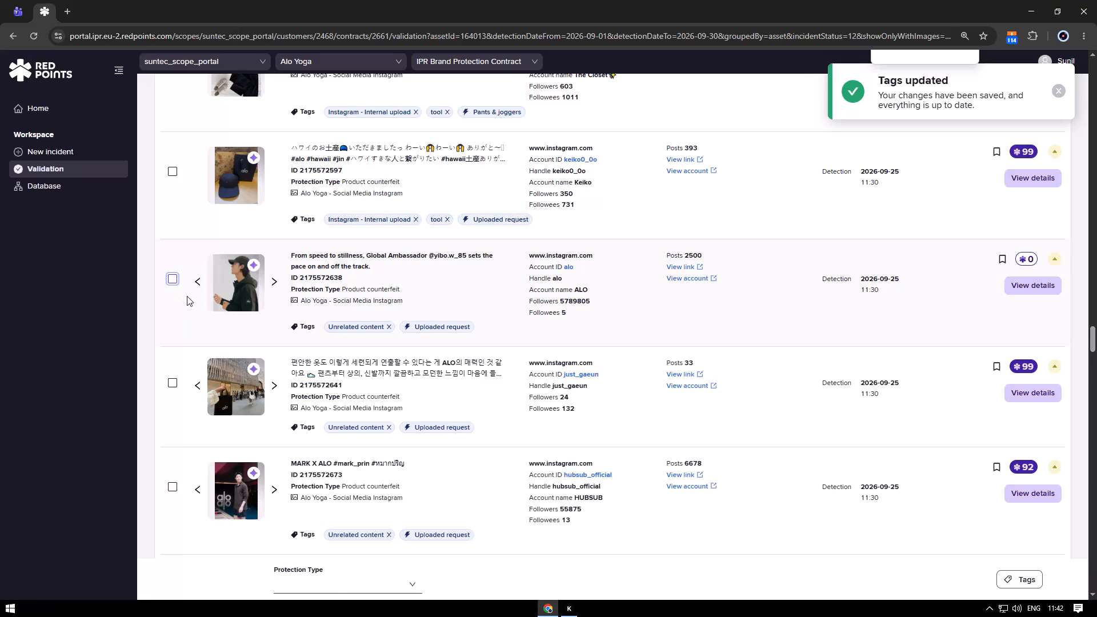
click(173, 279)
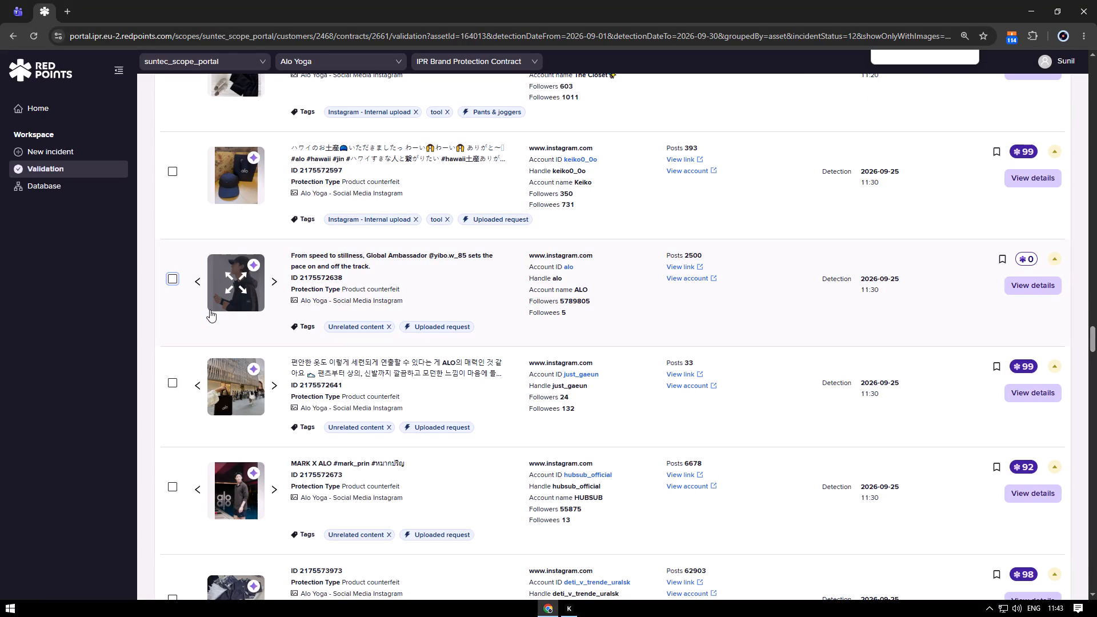
scroll(238, 329, up, 2)
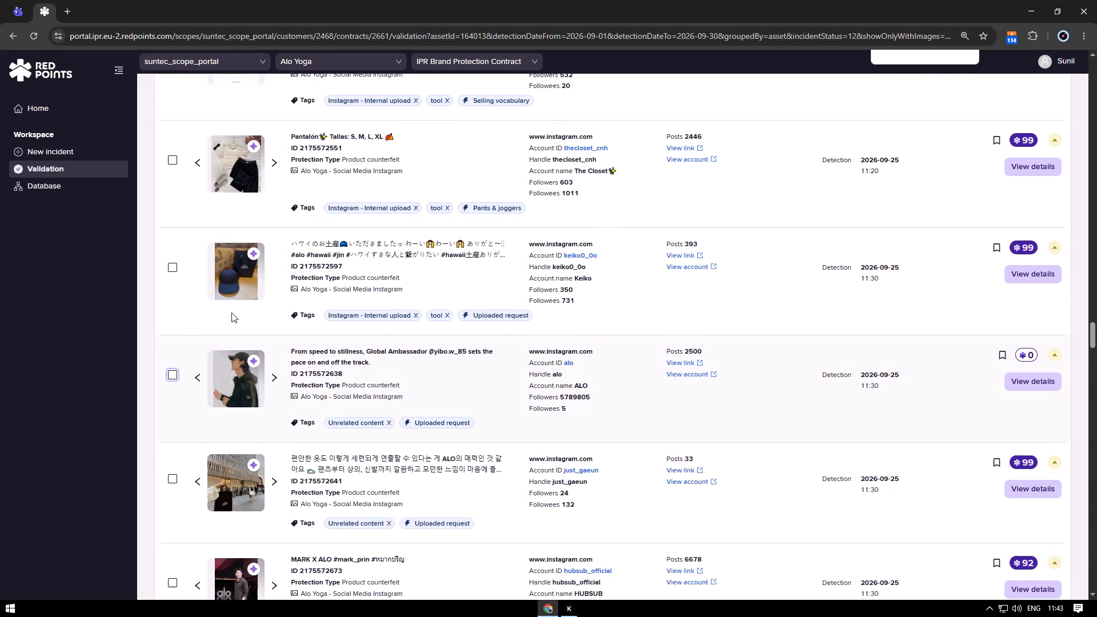
click(199, 355)
click(225, 295)
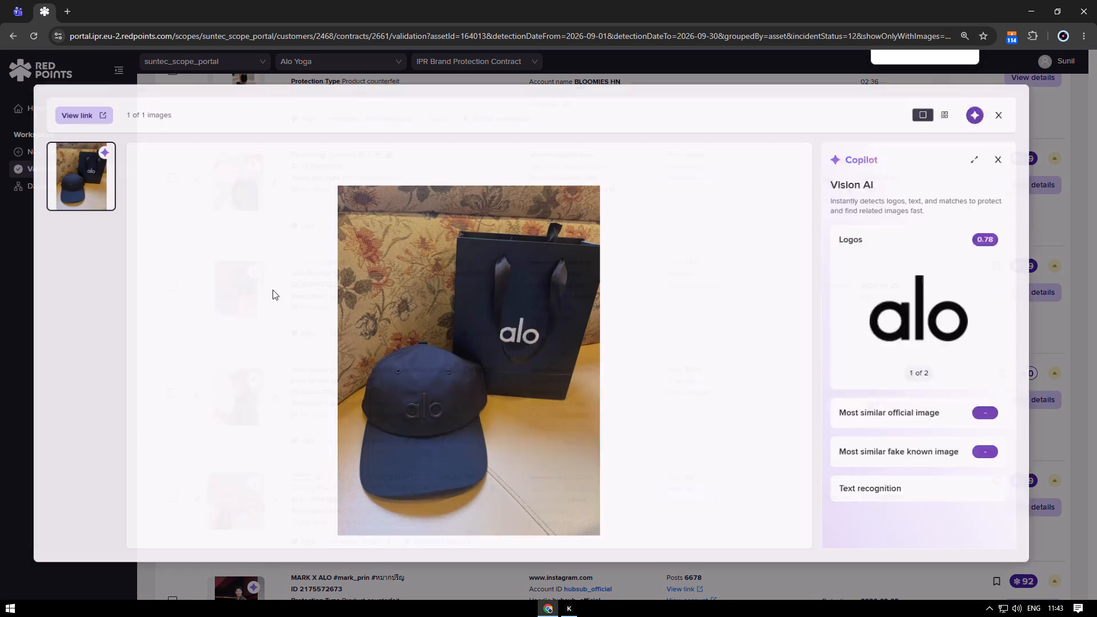
click(0, 444)
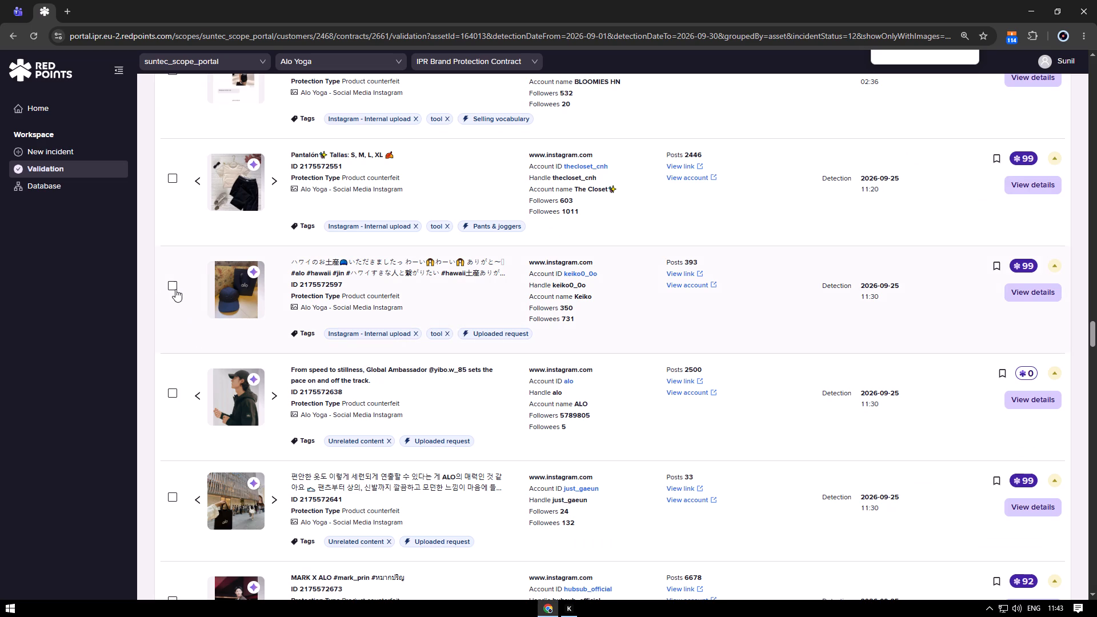
click(175, 289)
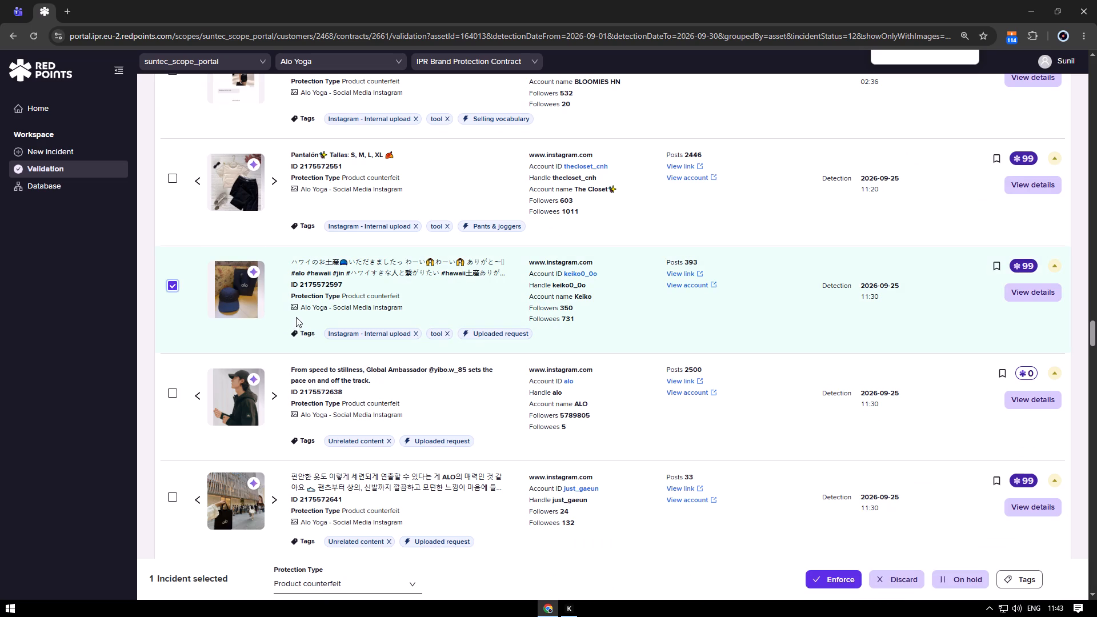
click(682, 284)
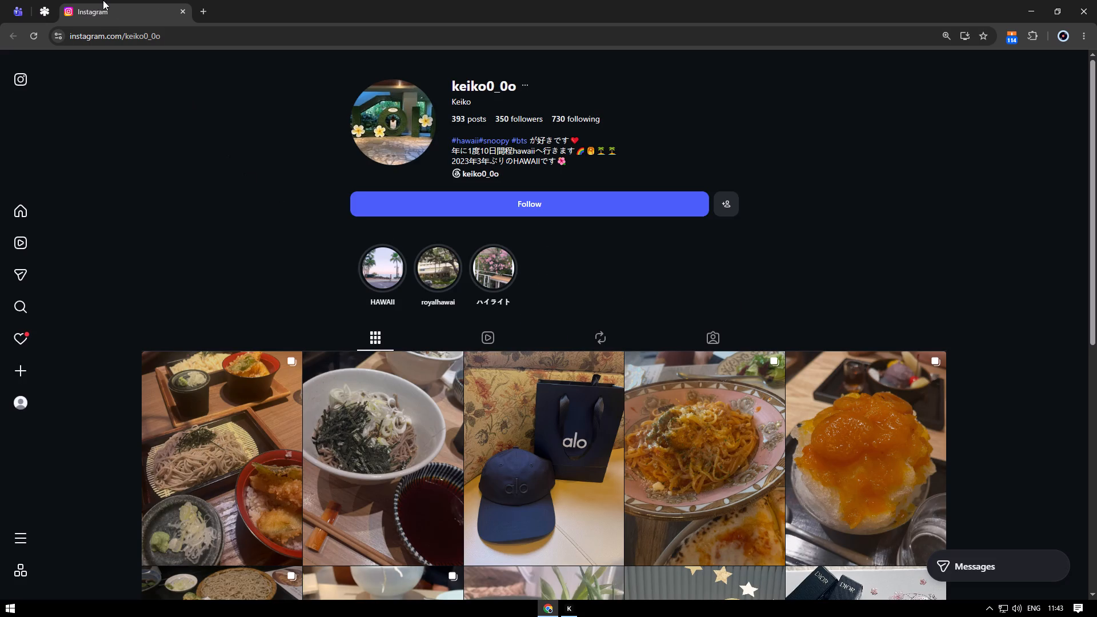
middle_click(103, 0)
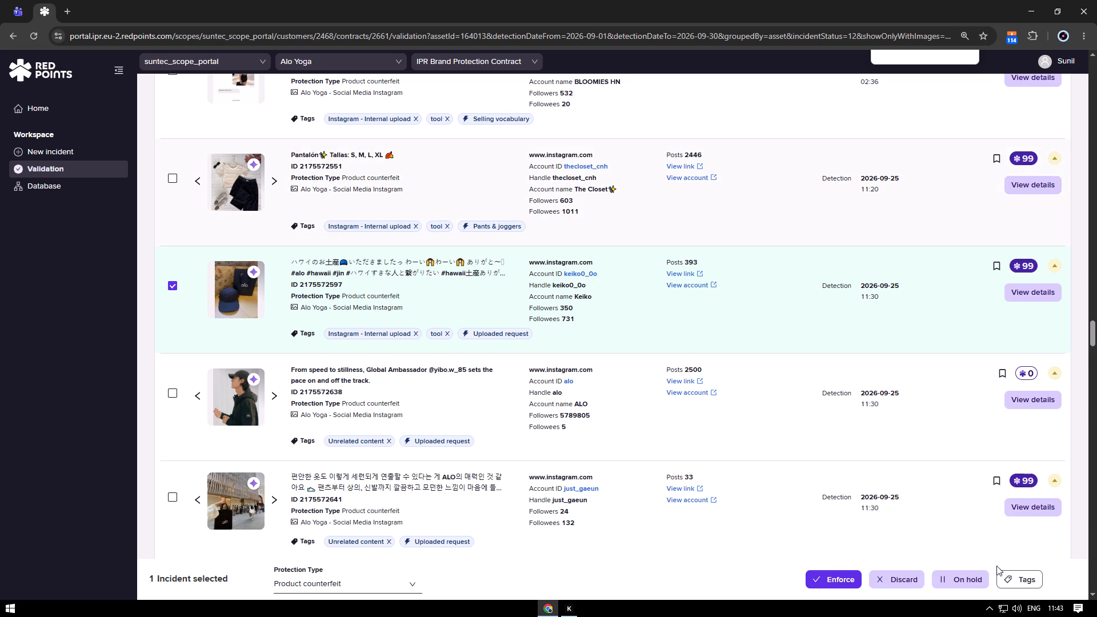
click(1030, 580)
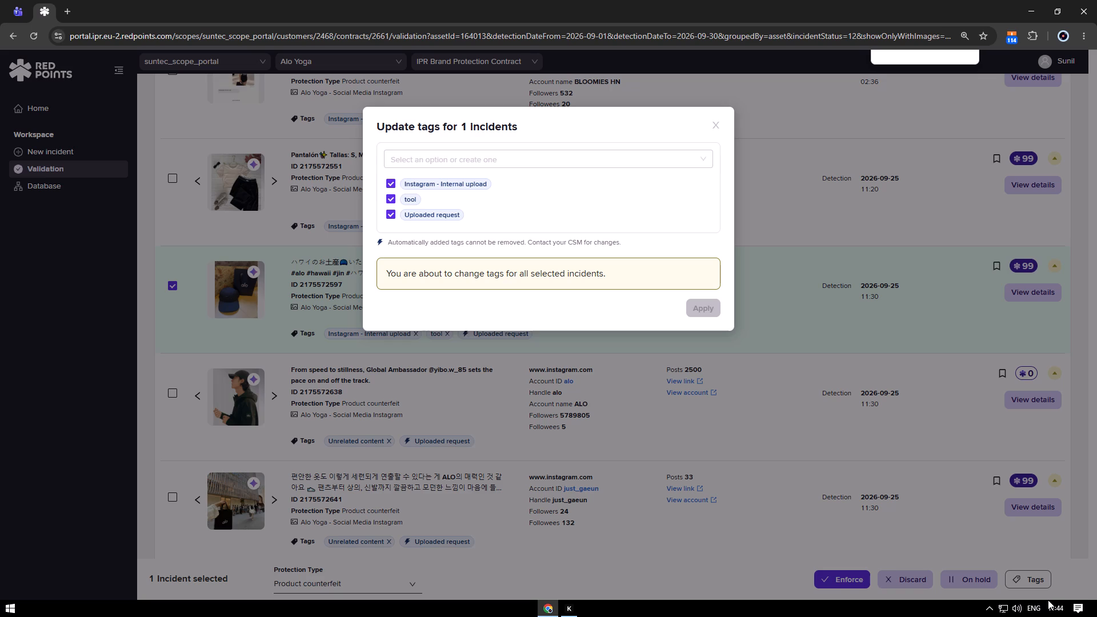
click(411, 181)
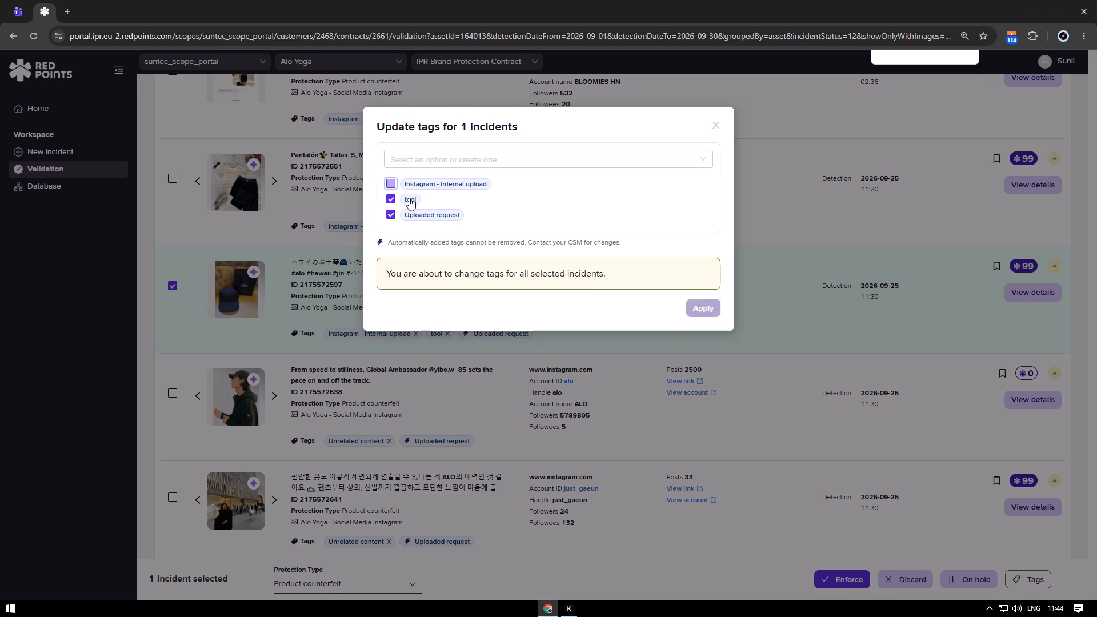
click(409, 198)
click(418, 218)
click(447, 159)
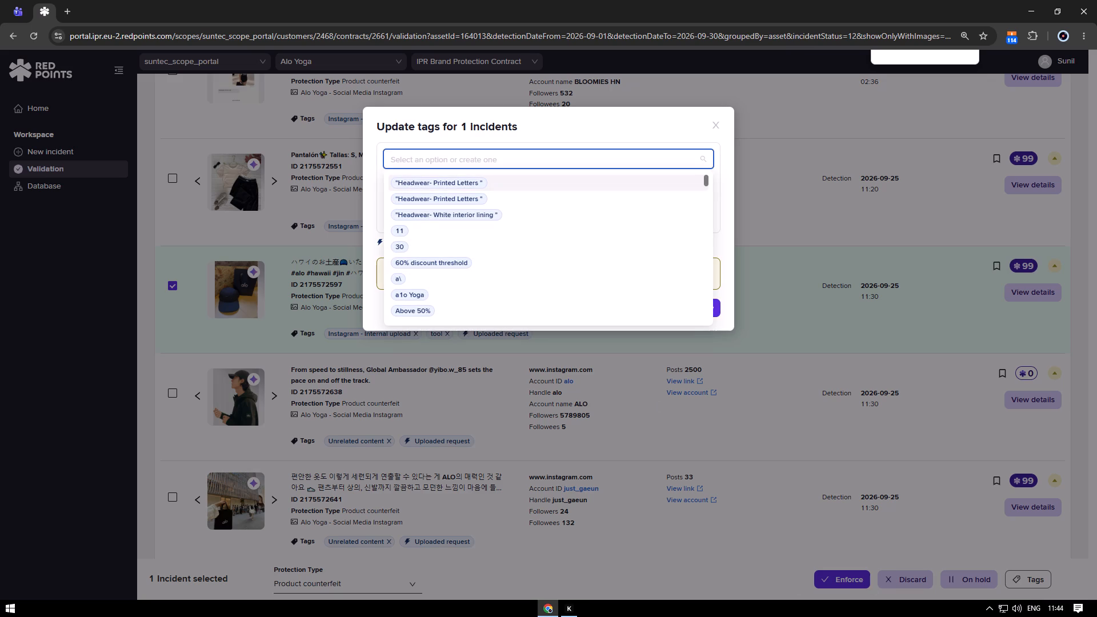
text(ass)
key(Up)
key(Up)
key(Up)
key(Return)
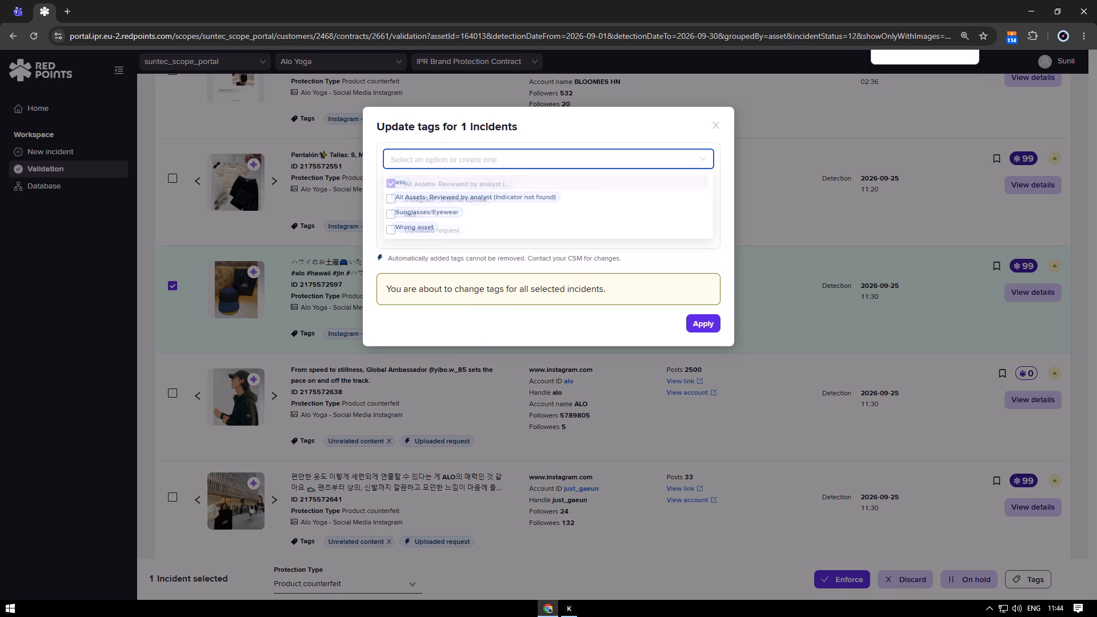
click(703, 319)
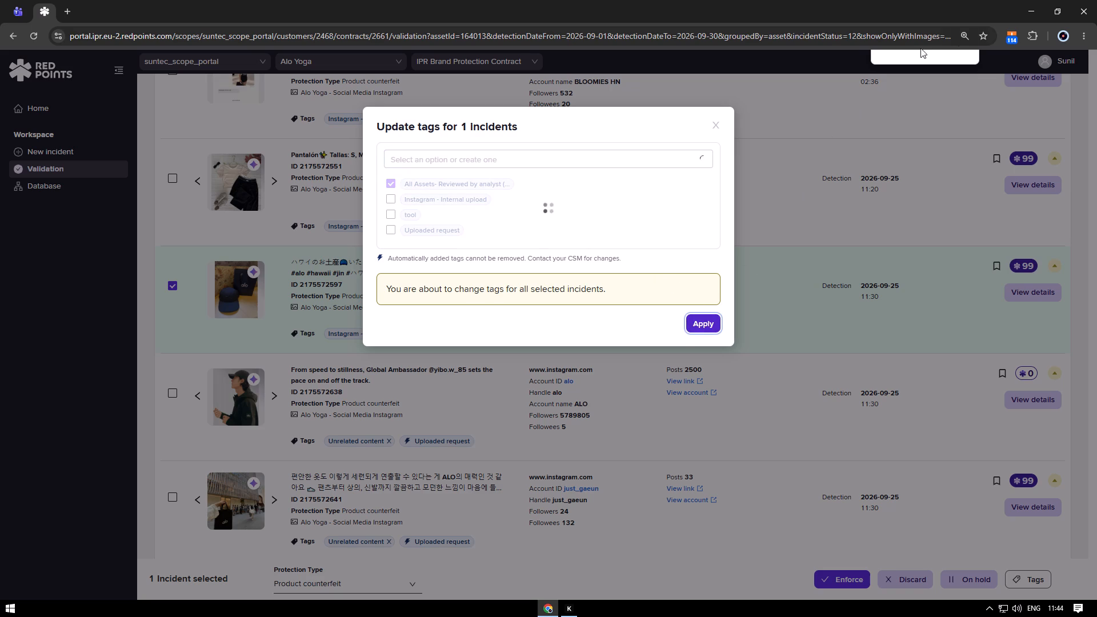
Add the tagged incident to the browser tally counter and clear its selection.
click(1016, 38)
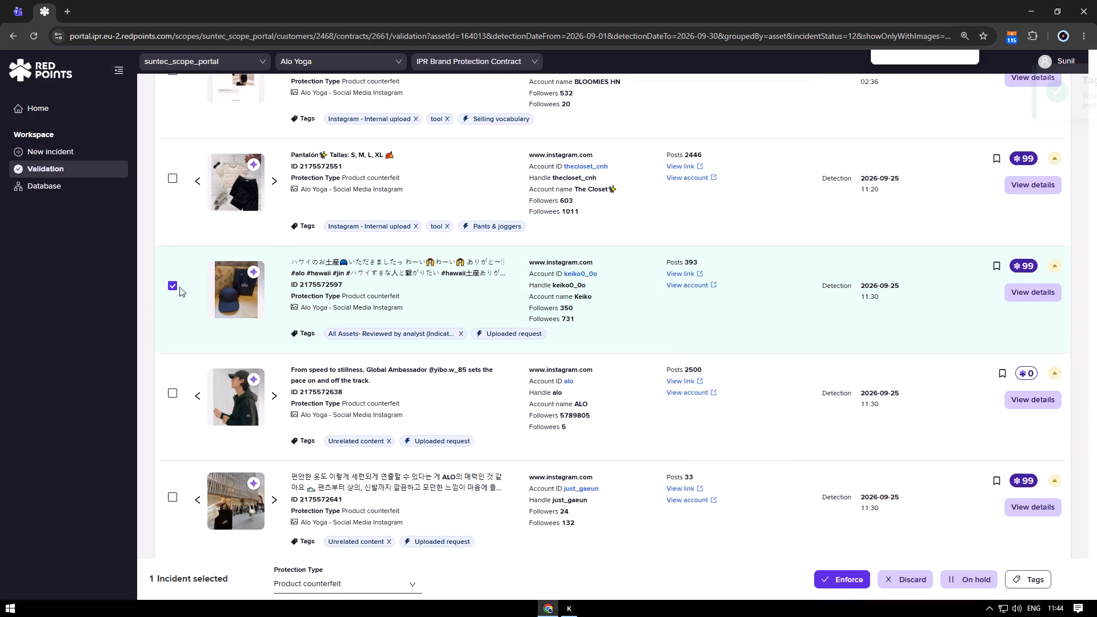
click(170, 287)
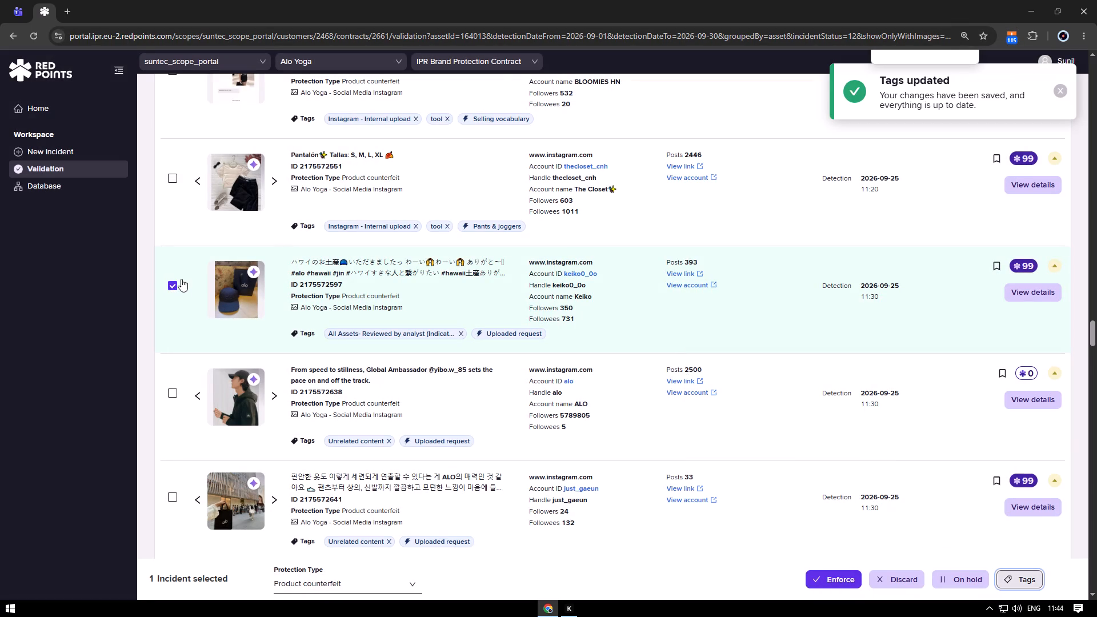
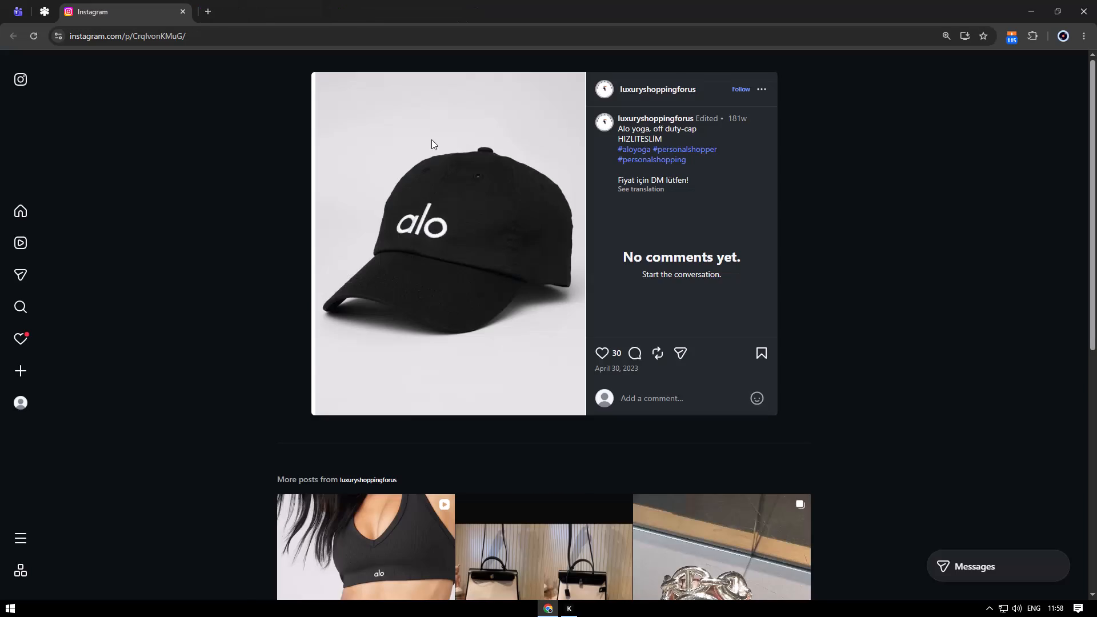
key(ctrl+w)
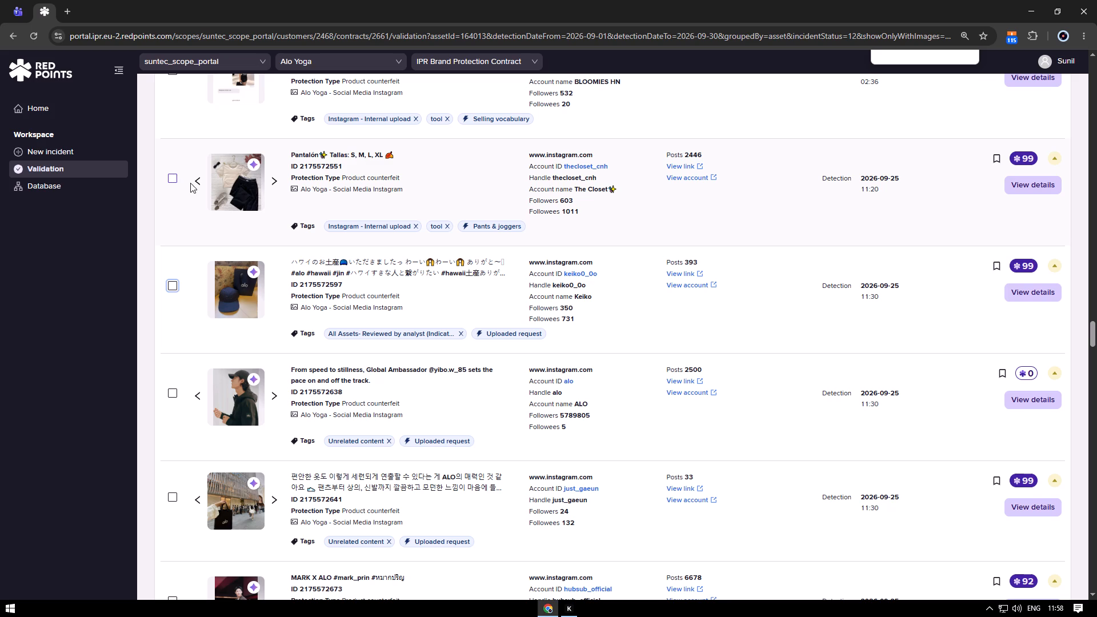
click(225, 189)
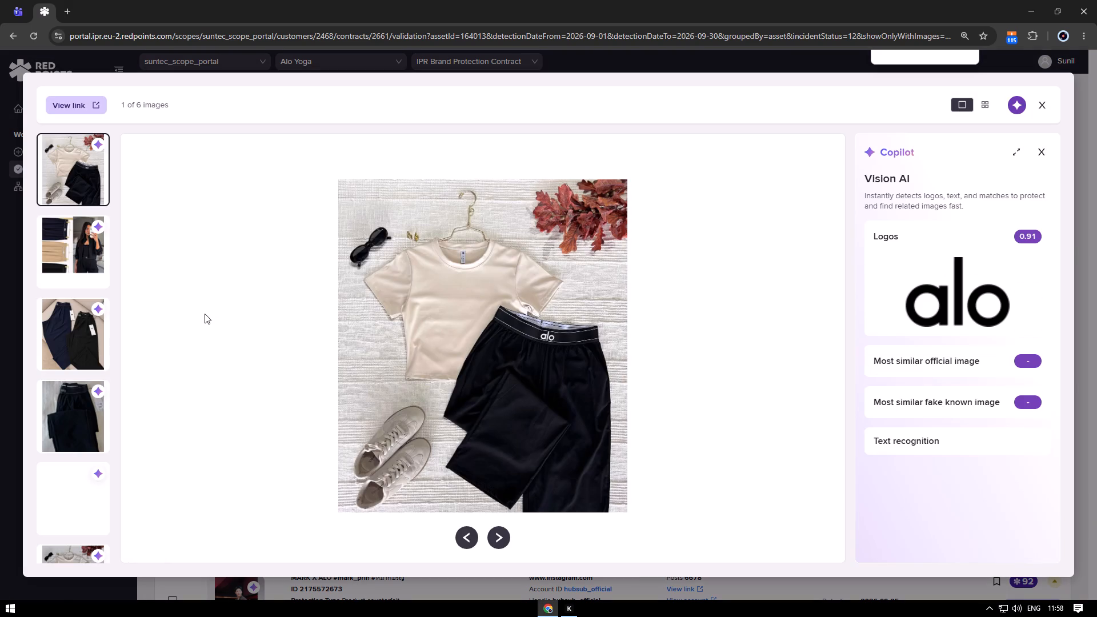
key(Escape)
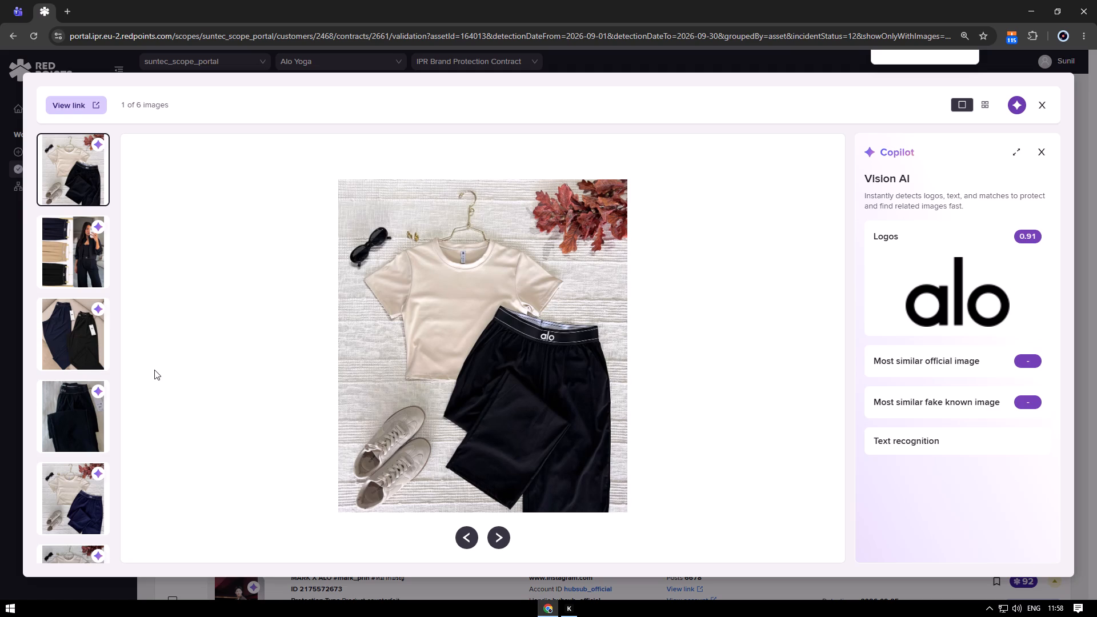
click(175, 178)
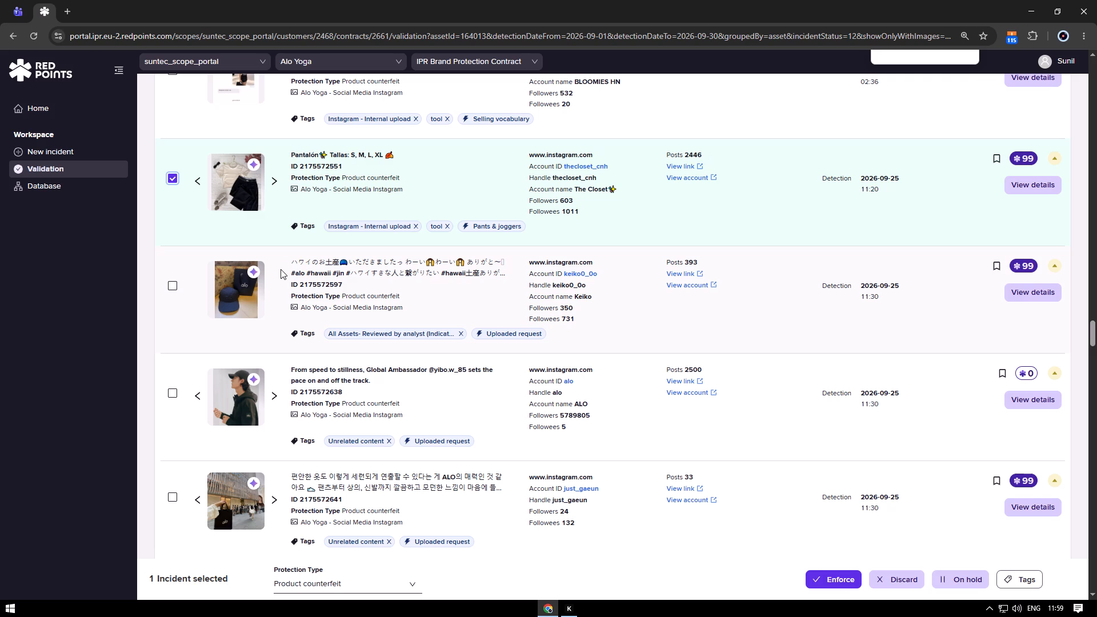
Clear the Instagram - Internal upload, Pants & joggers and tool tags on the selected Pantalón incident, add Unrelated content and apply the update.
click(1023, 578)
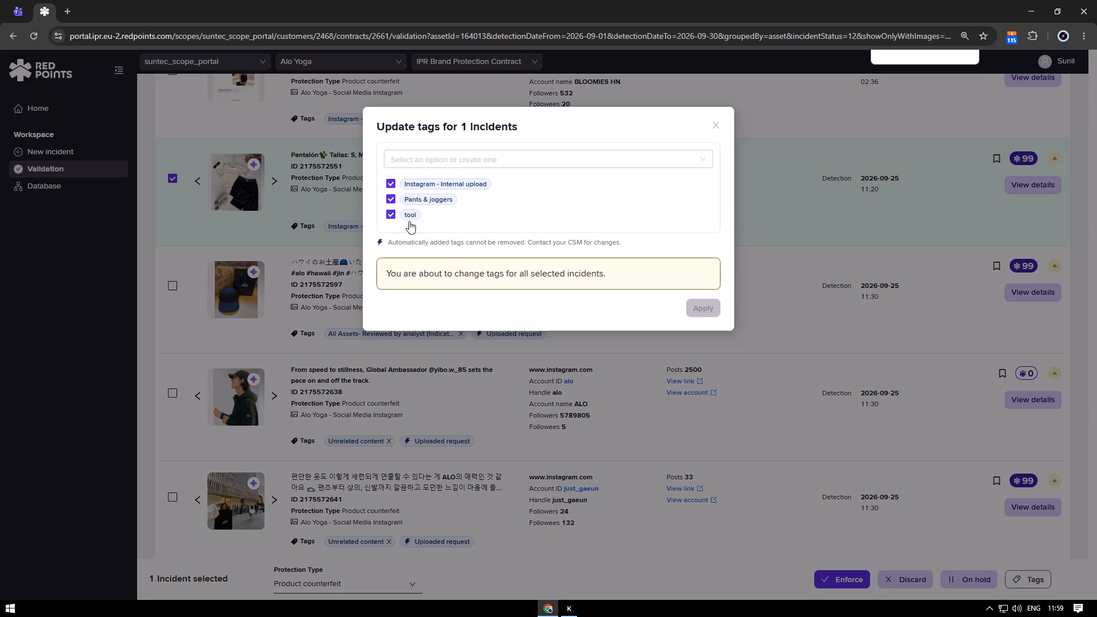
click(409, 221)
click(414, 217)
click(417, 202)
click(423, 182)
click(433, 161)
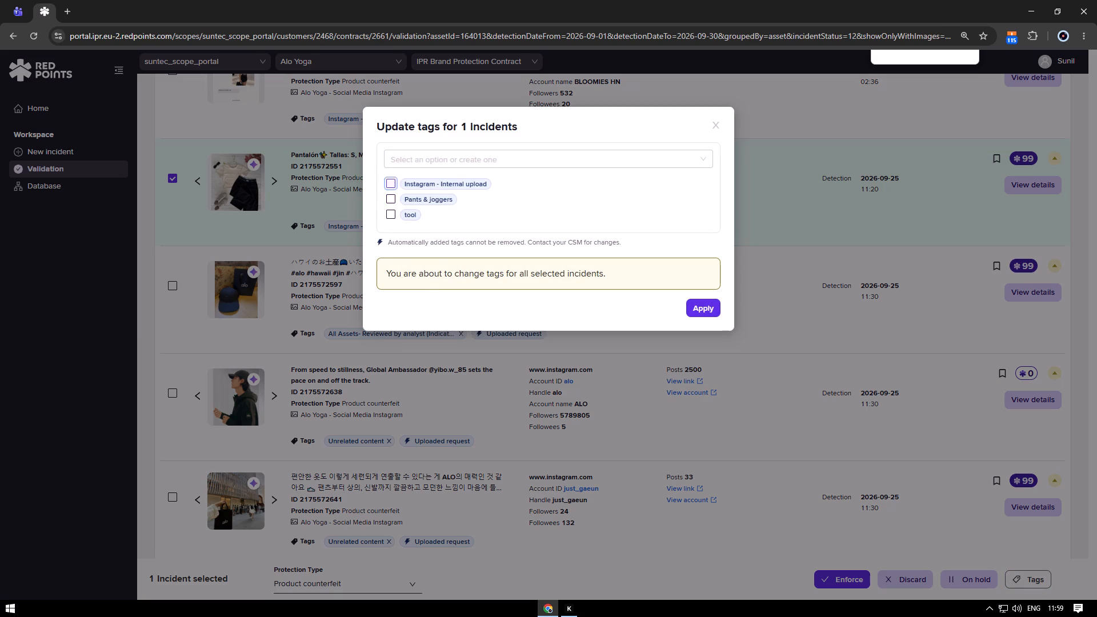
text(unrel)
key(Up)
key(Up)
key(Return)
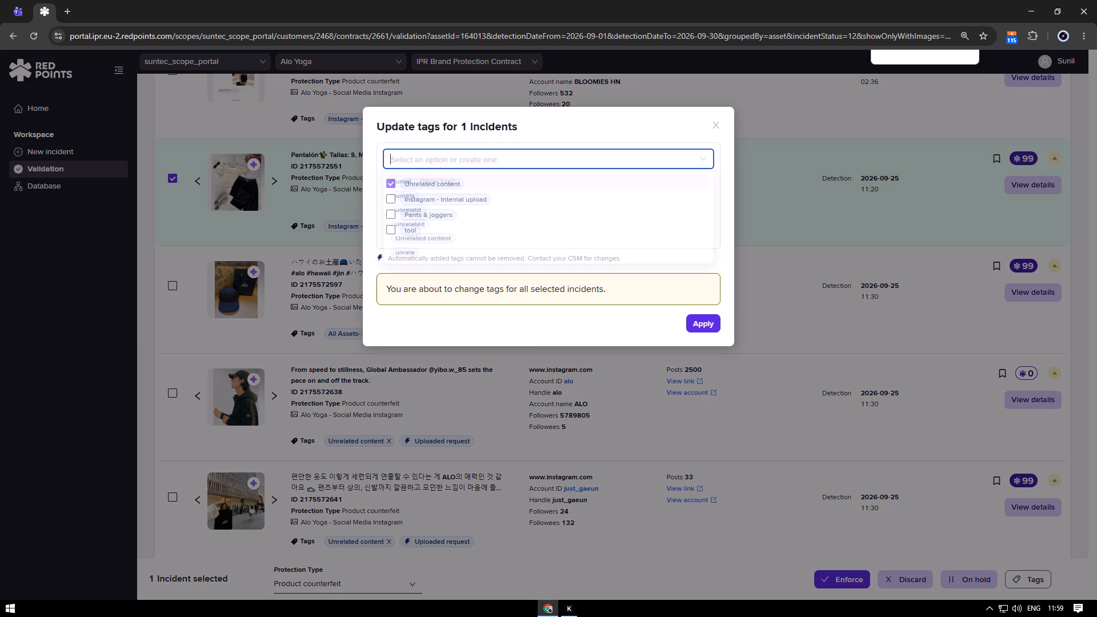
click(715, 324)
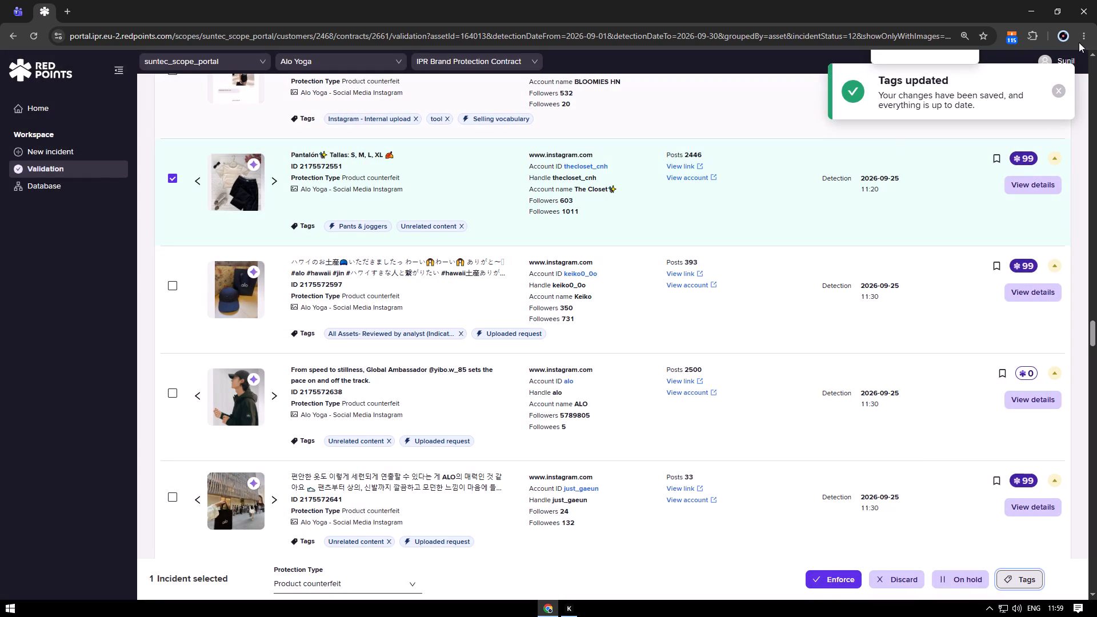
Raise the tagged-incident counter by one to 116.
click(1014, 42)
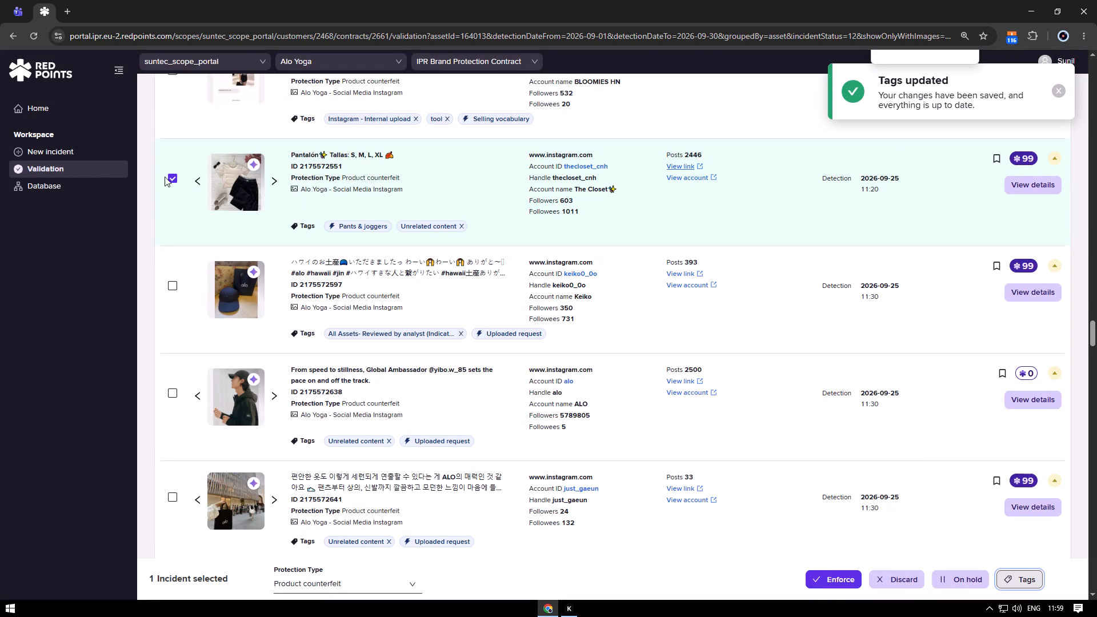
Deselect the tagged Pantalón incident in the validation list.
click(174, 182)
scroll(245, 257, up, 3)
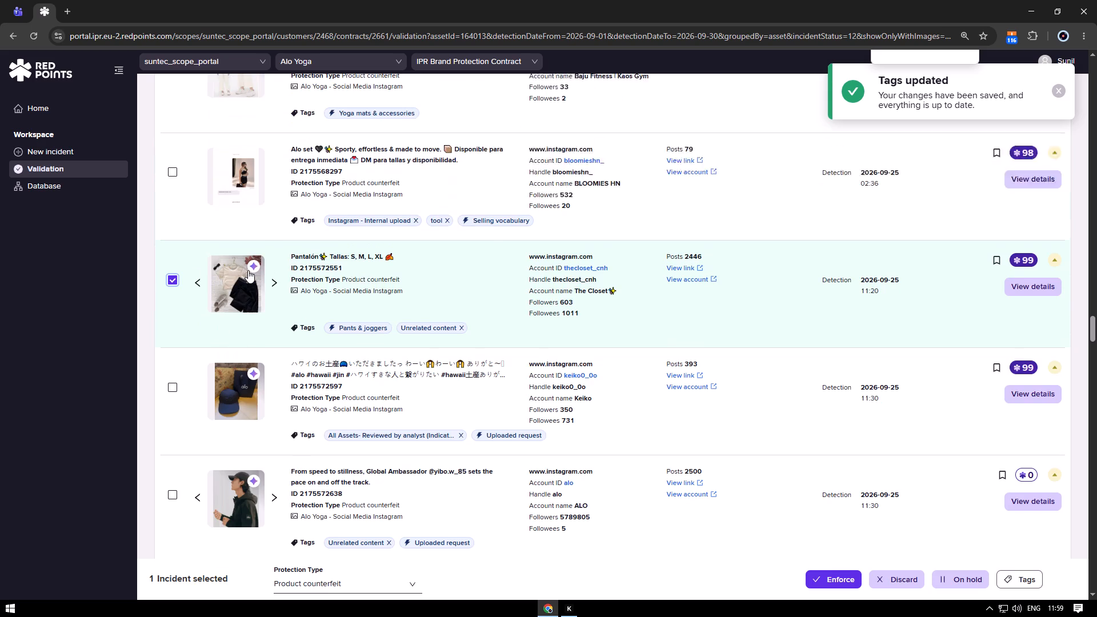
click(243, 255)
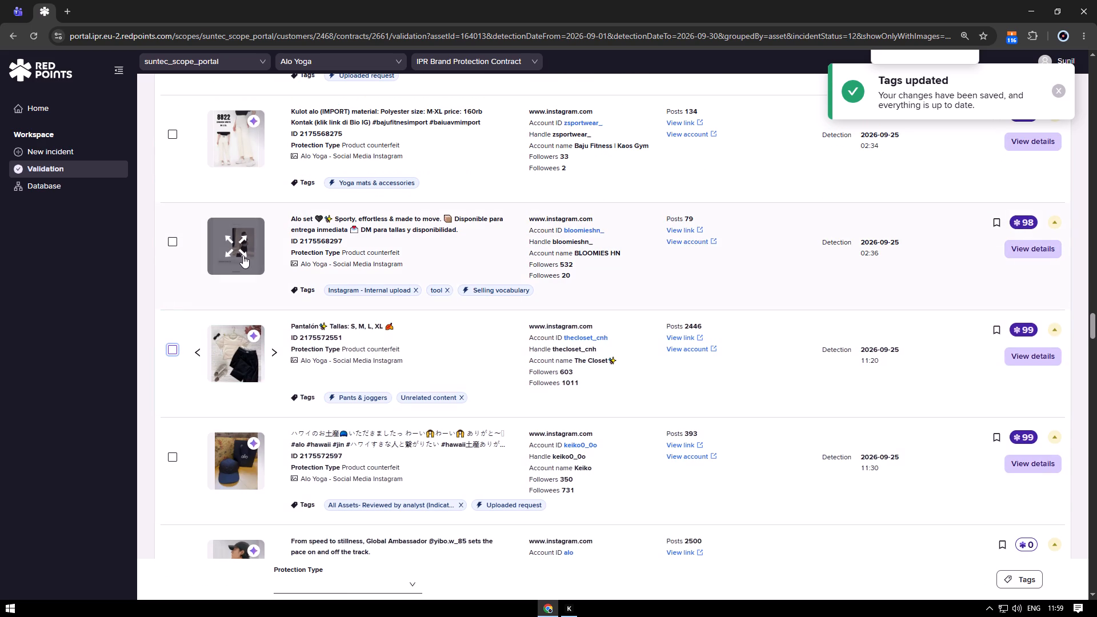
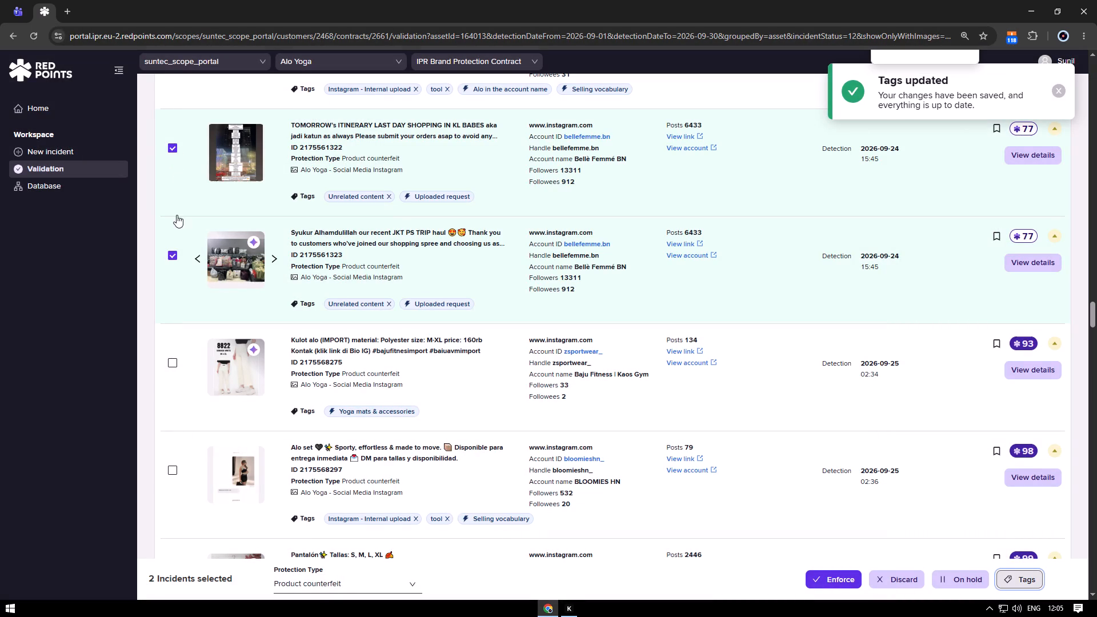
Select only the zsportwear_ and bloomieshn_ incidents and clear all four existing tags in their tag update.
click(173, 254)
click(175, 363)
click(171, 473)
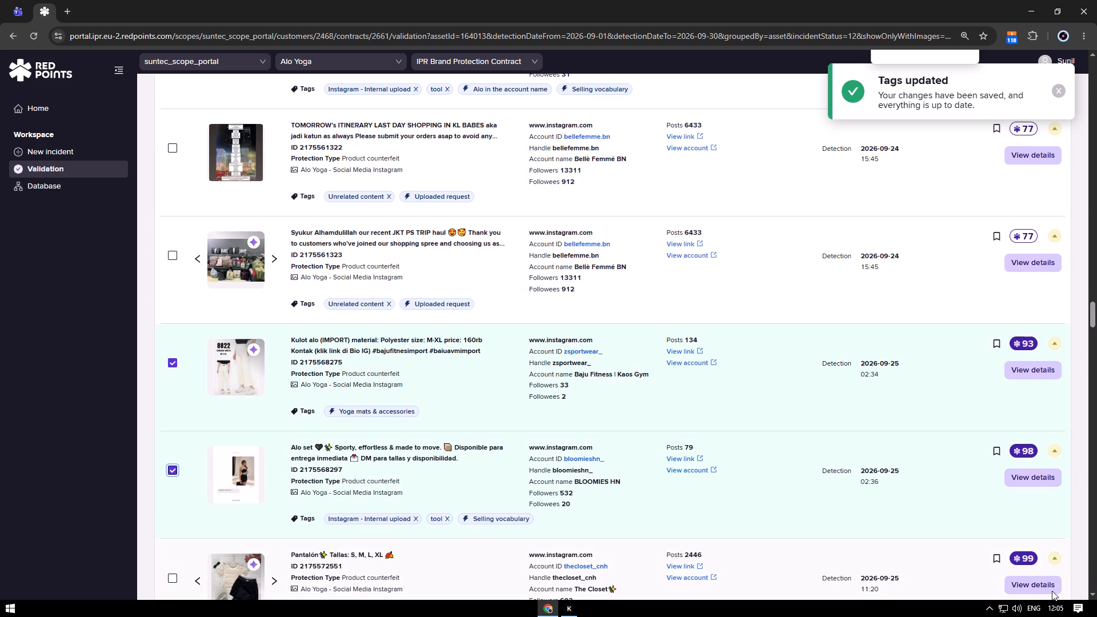
click(1032, 582)
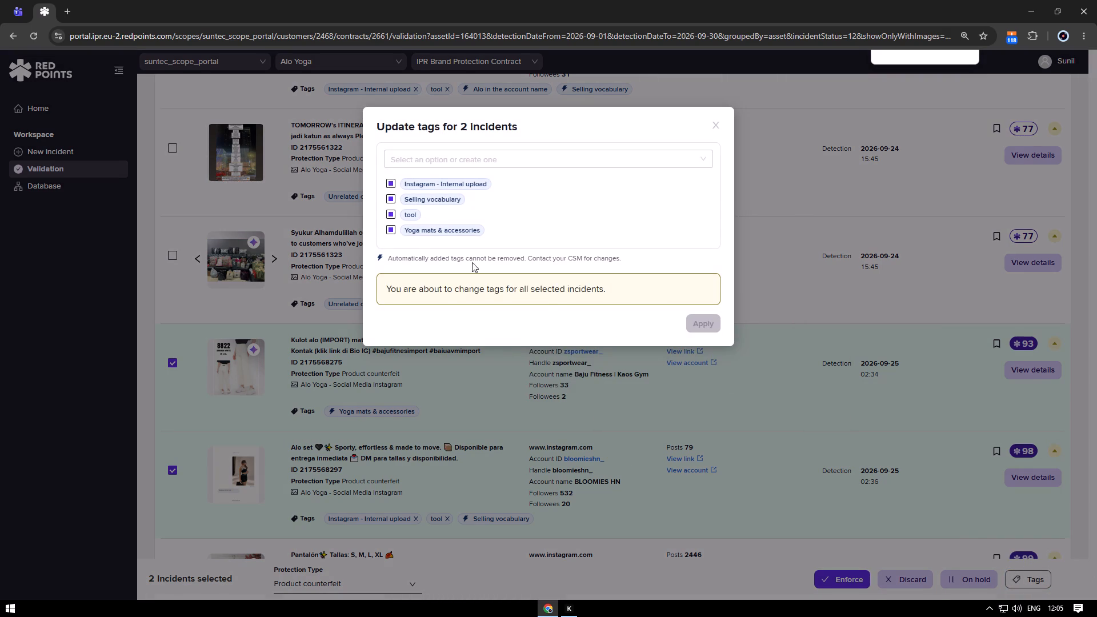
double_click(410, 229)
double_click(409, 213)
double_click(413, 198)
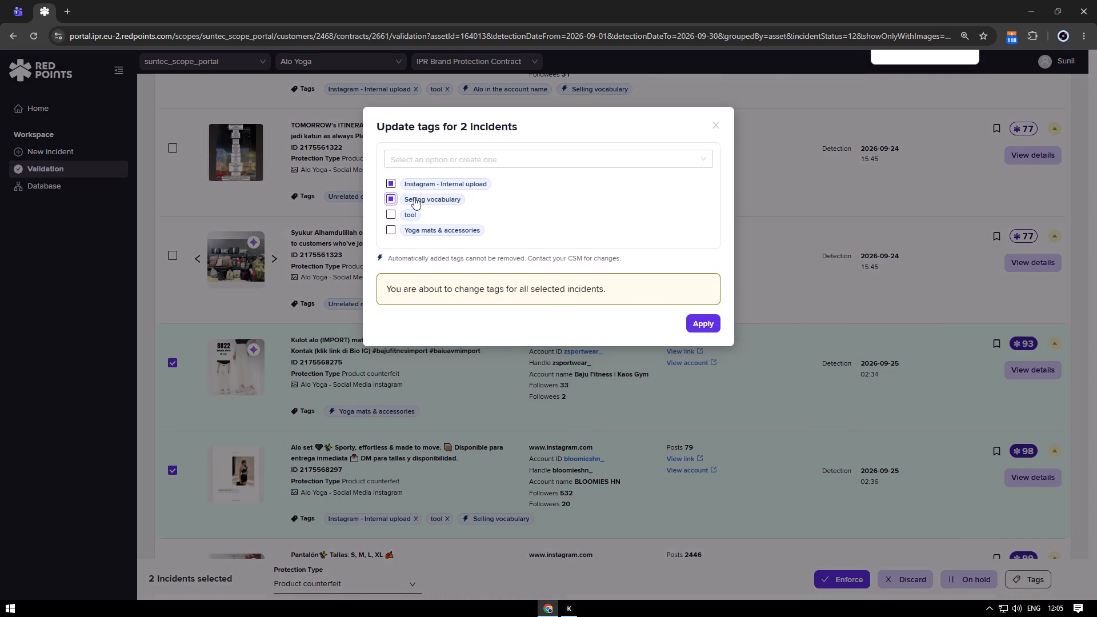
double_click(419, 187)
Add the existing Commercial activity tag to the two selected incidents and apply the tag update.
click(438, 157)
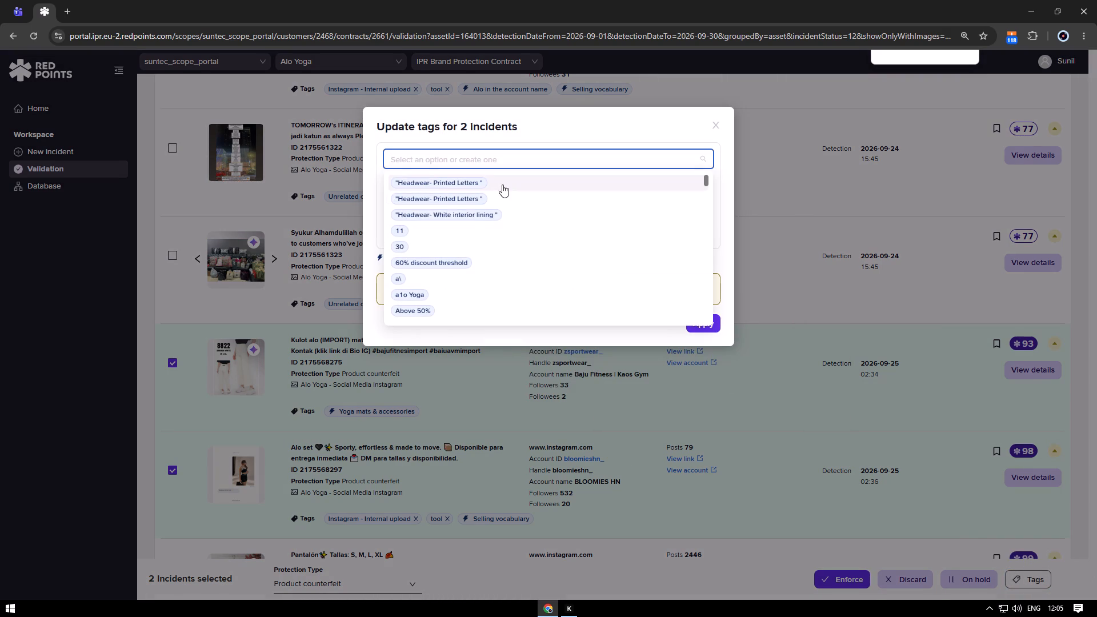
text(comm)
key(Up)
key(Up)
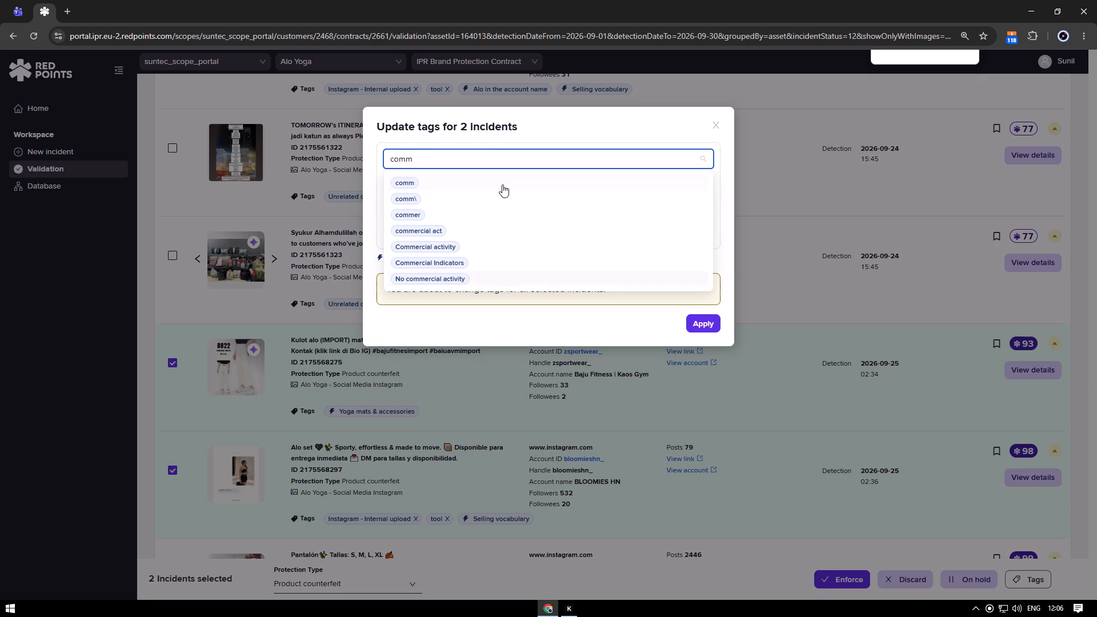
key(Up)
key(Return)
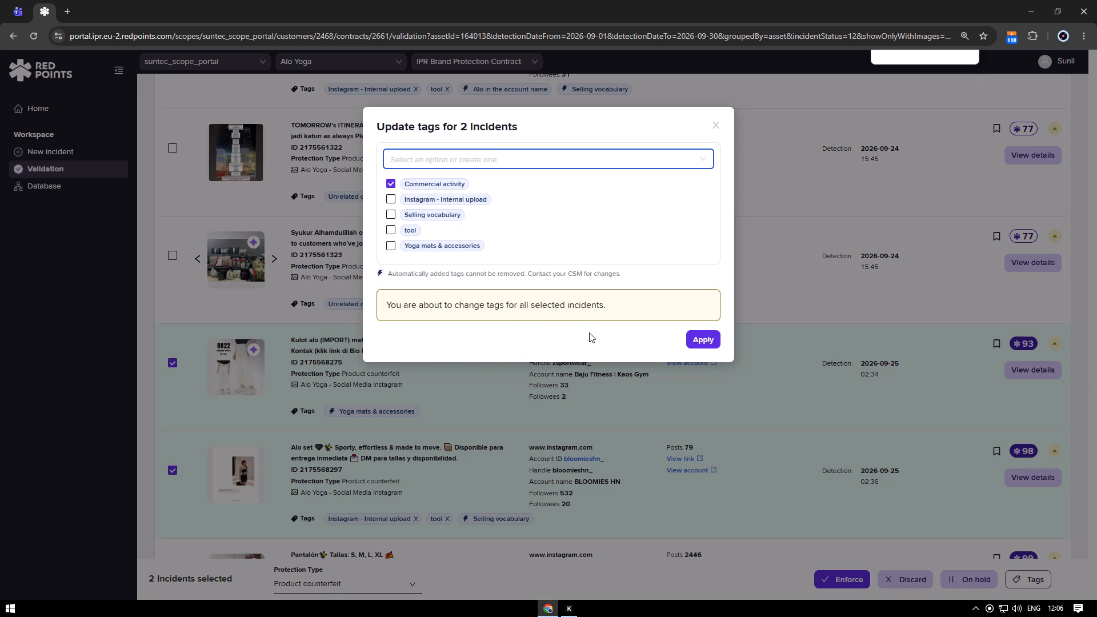
click(706, 334)
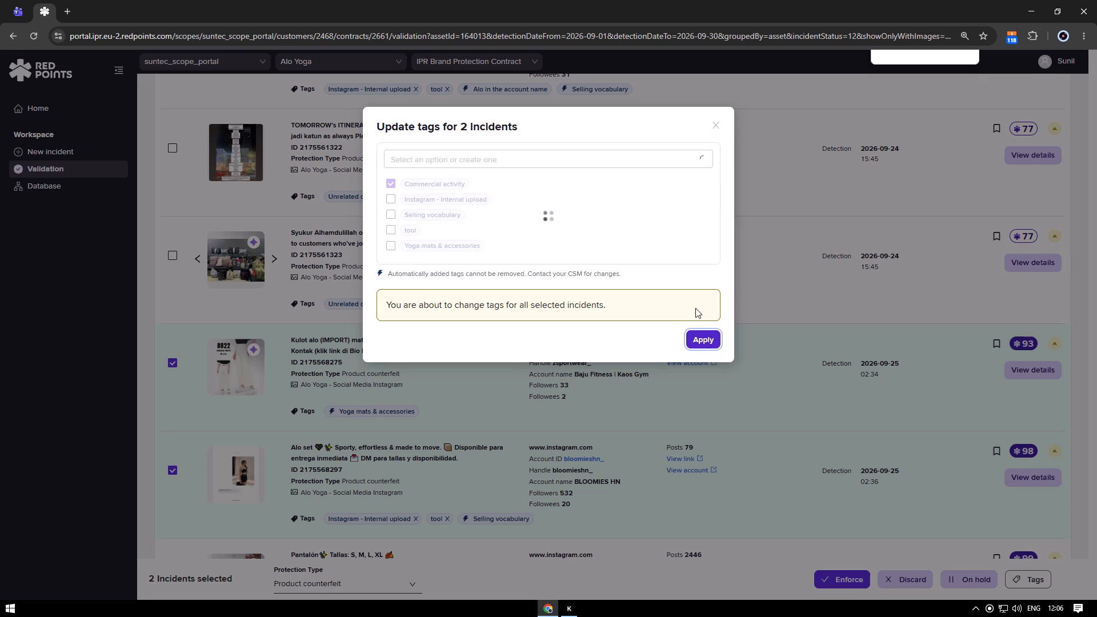
double_click(1011, 35)
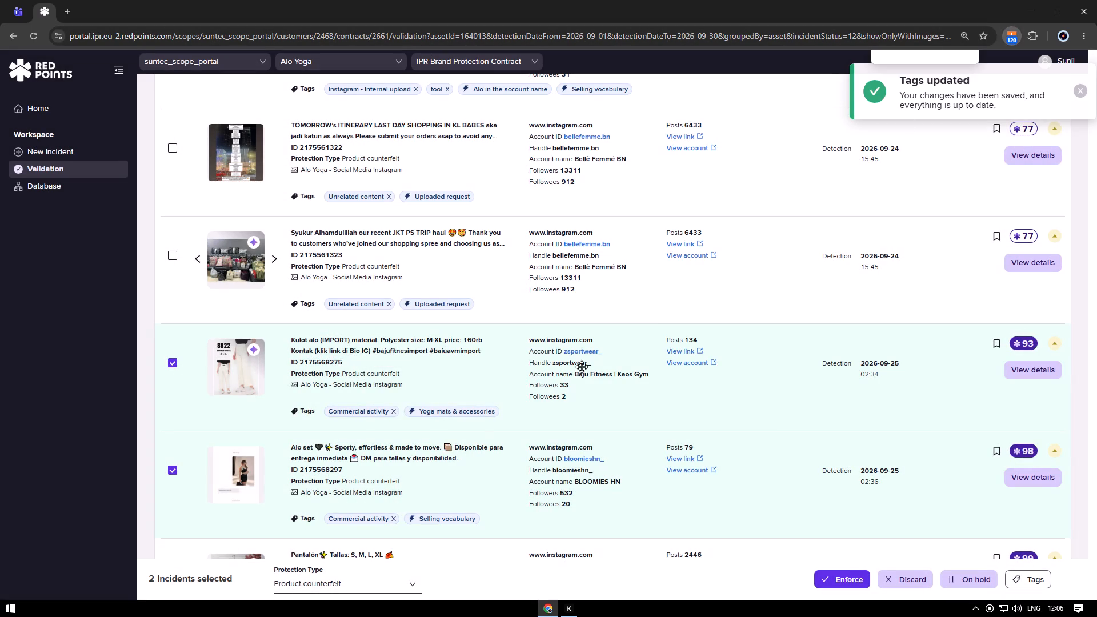
click(176, 468)
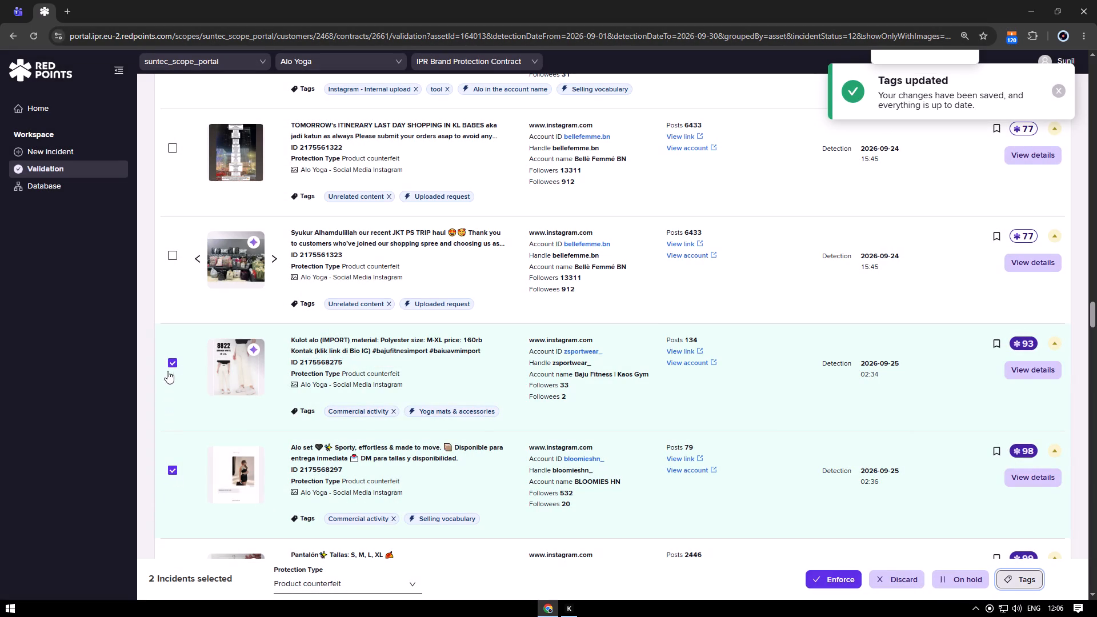
click(171, 357)
drag(882, 55, 862, 27)
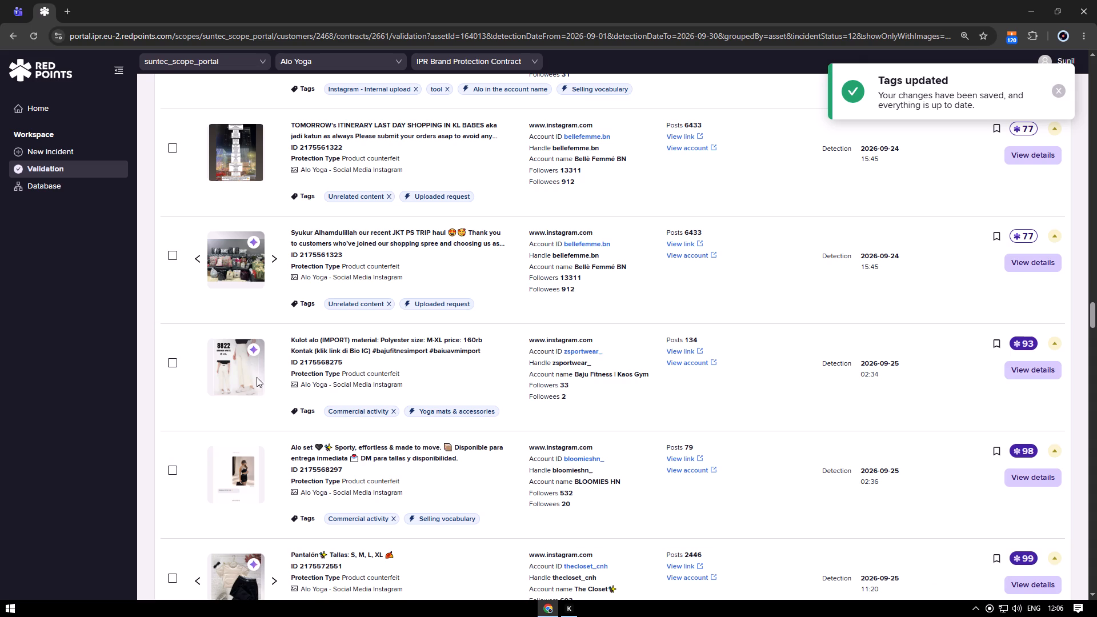
scroll(262, 383, up, 4)
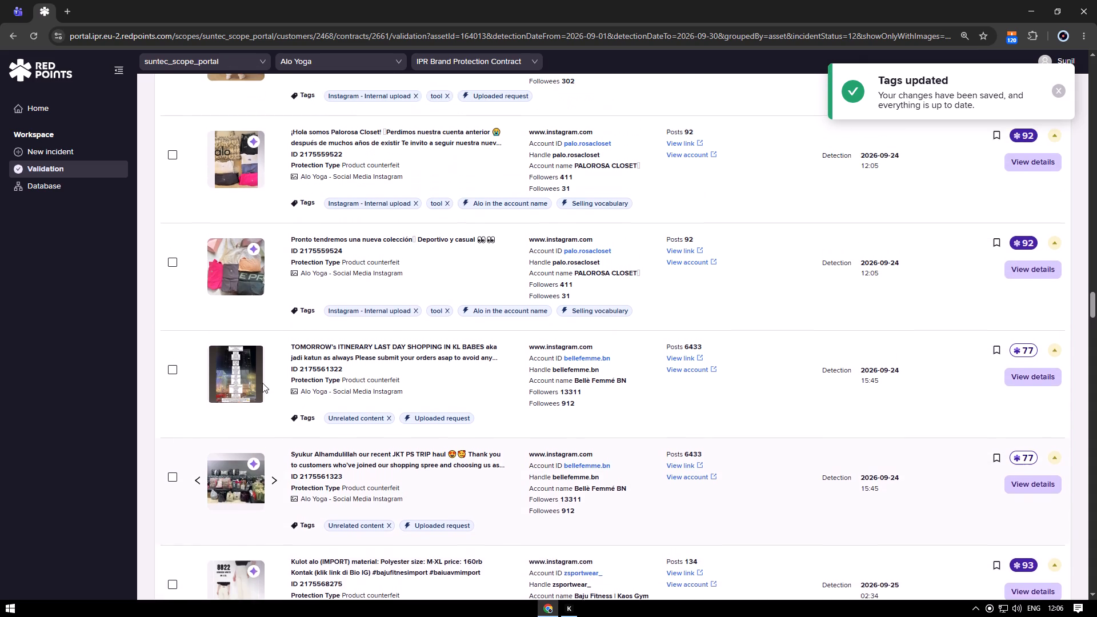
scroll(285, 389, up, 3)
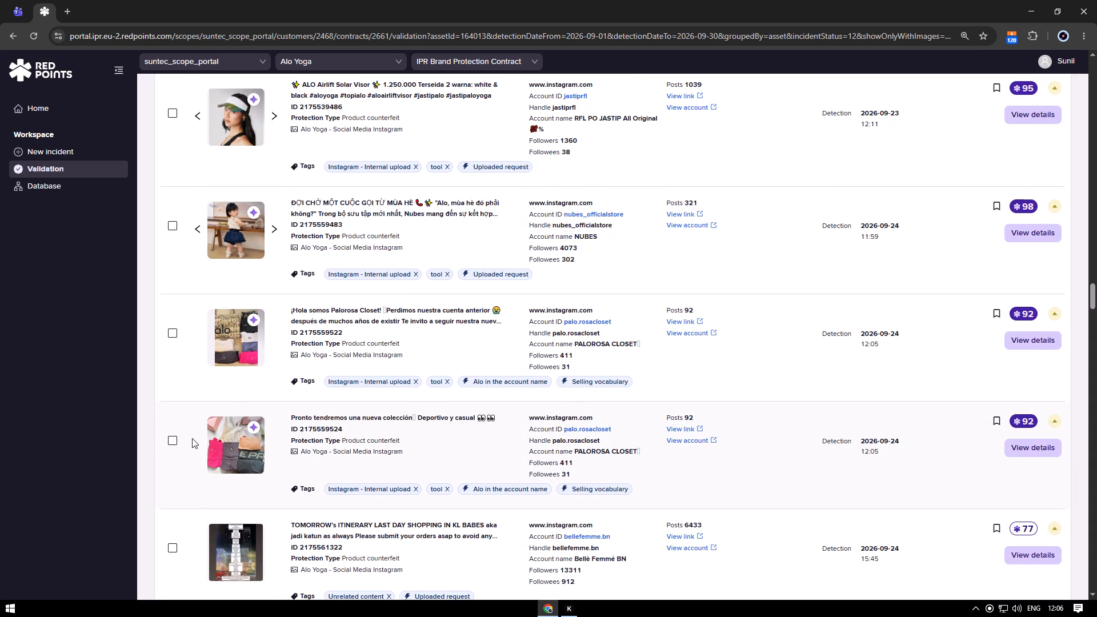
click(235, 338)
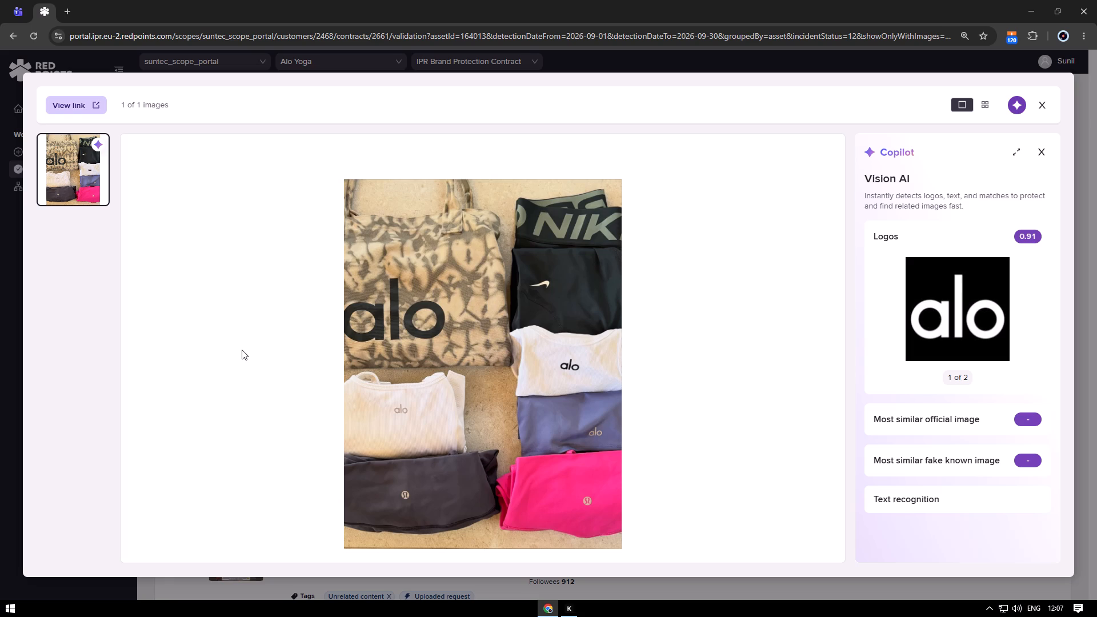
click(0, 384)
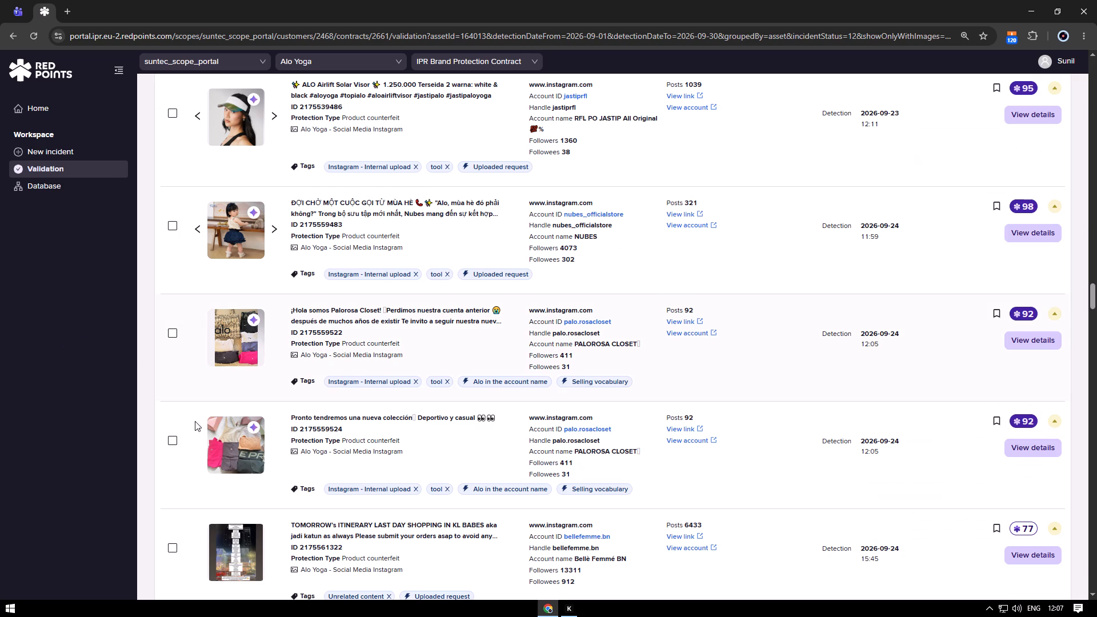
scroll(195, 425, down, 2)
click(173, 328)
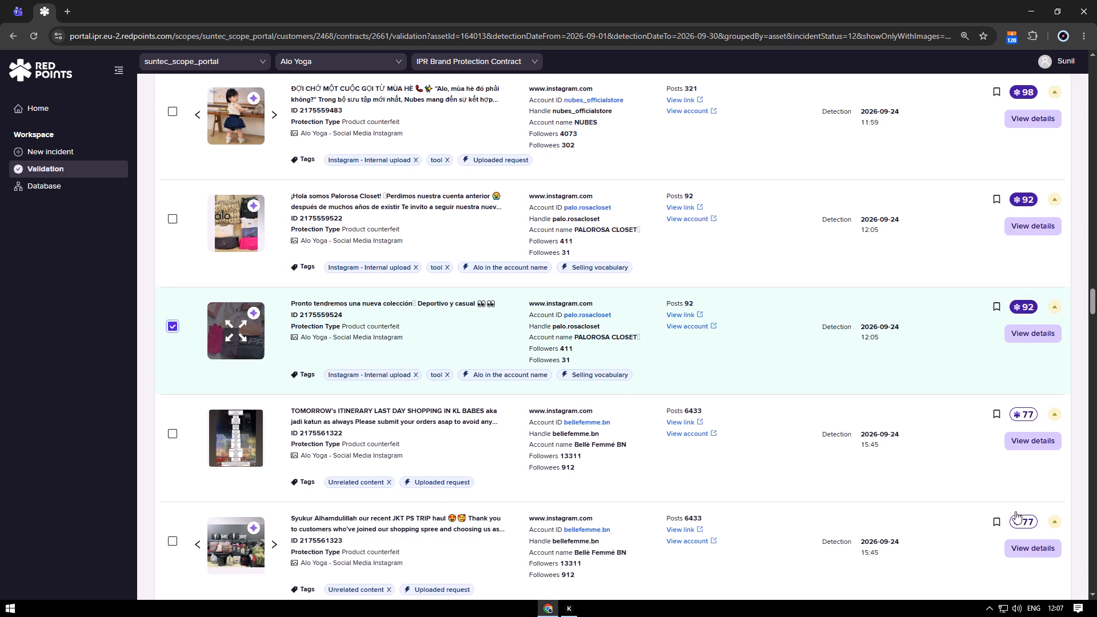
click(1035, 578)
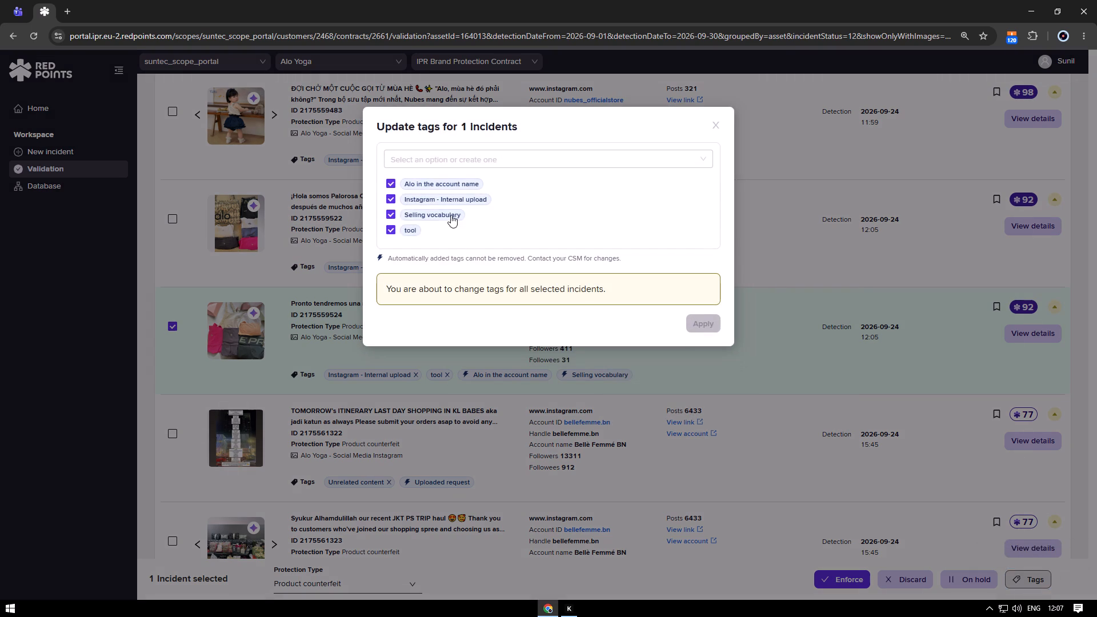
click(409, 228)
click(409, 213)
click(409, 201)
click(409, 179)
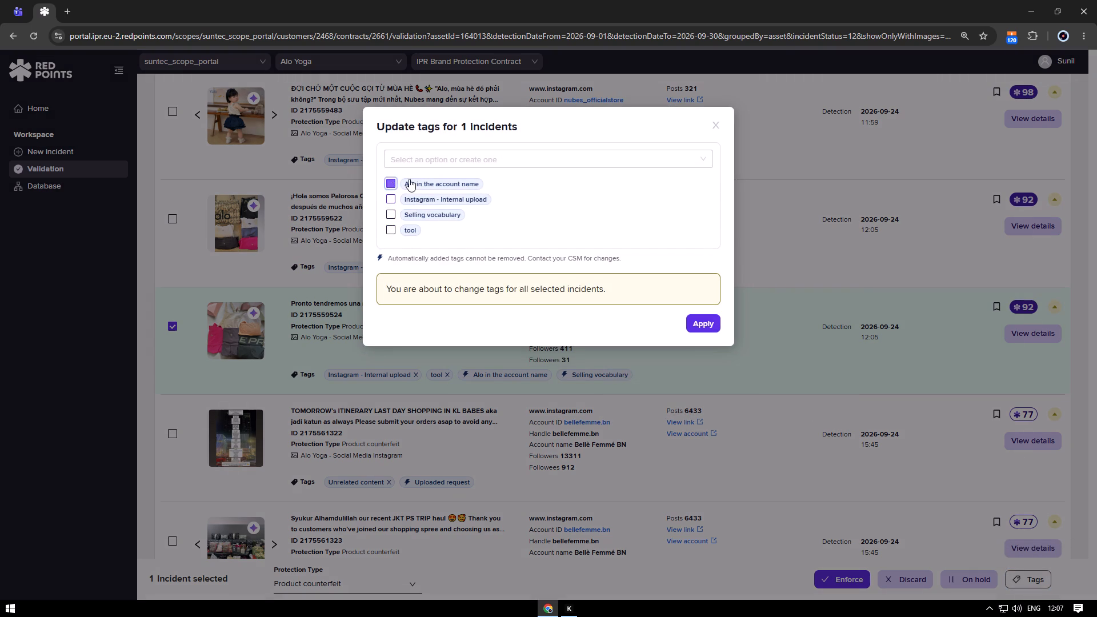
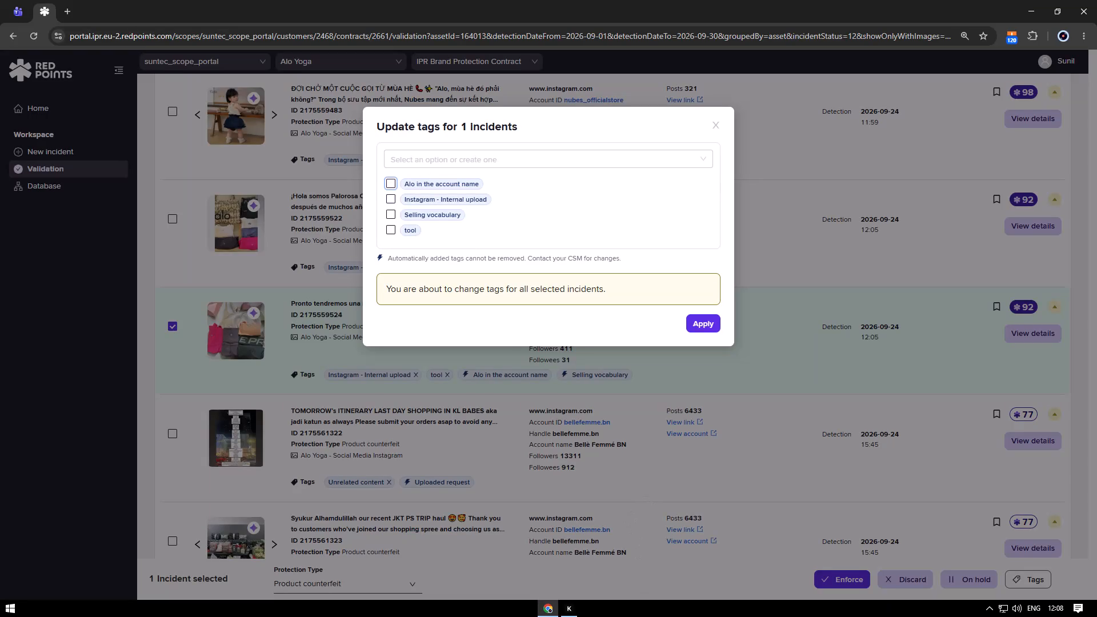
scroll(701, 616, down, 2)
click(481, 159)
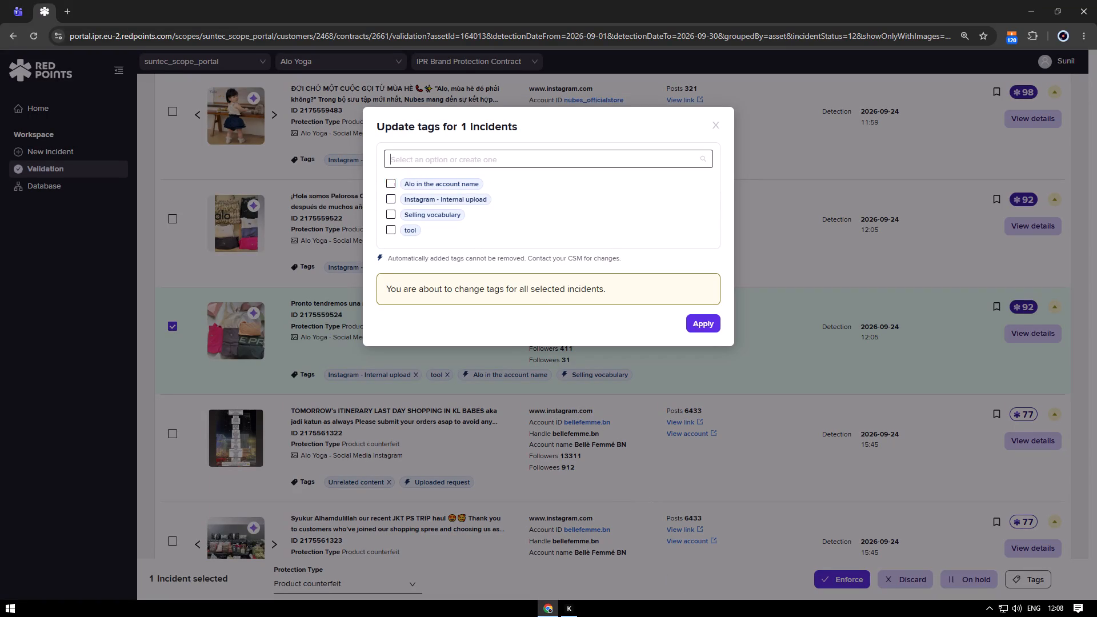
text(unre)
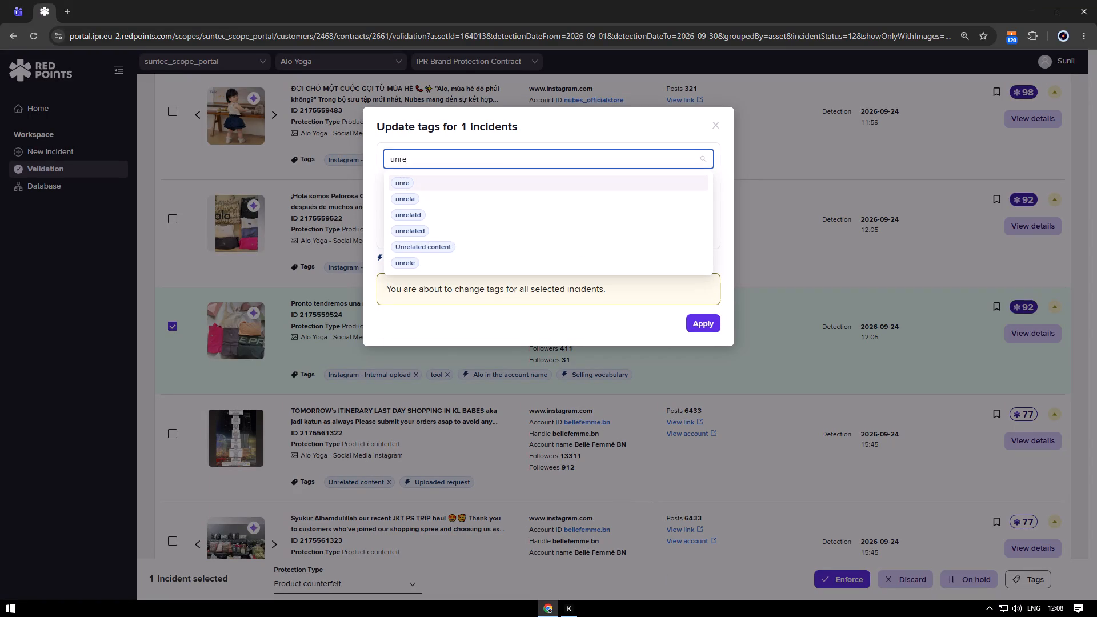
key(Up)
key(Up)
key(Return)
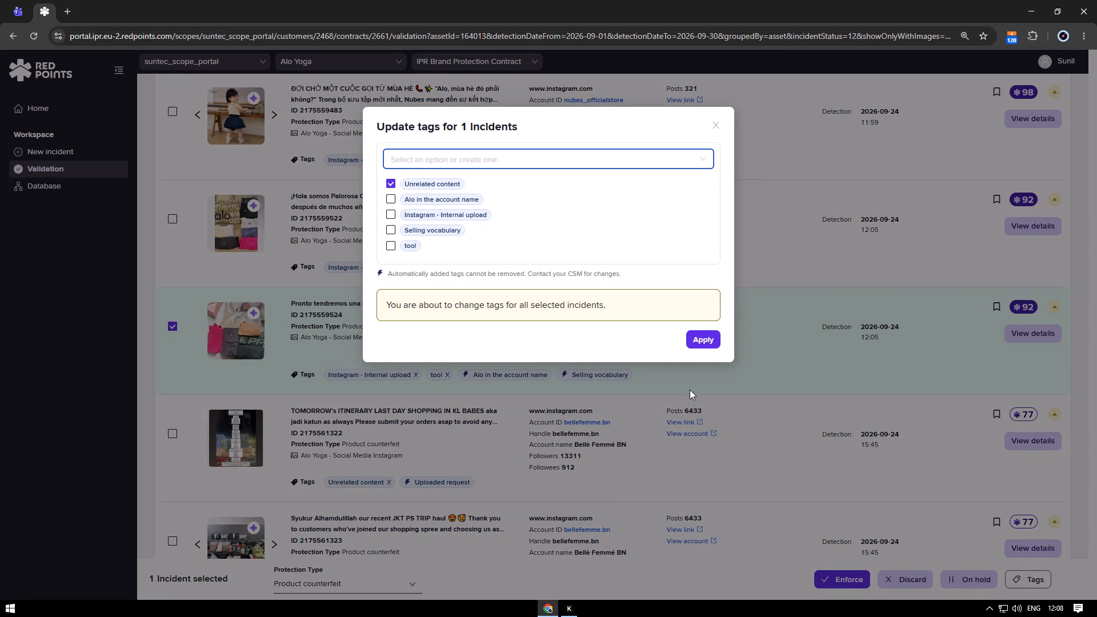
click(704, 327)
click(707, 339)
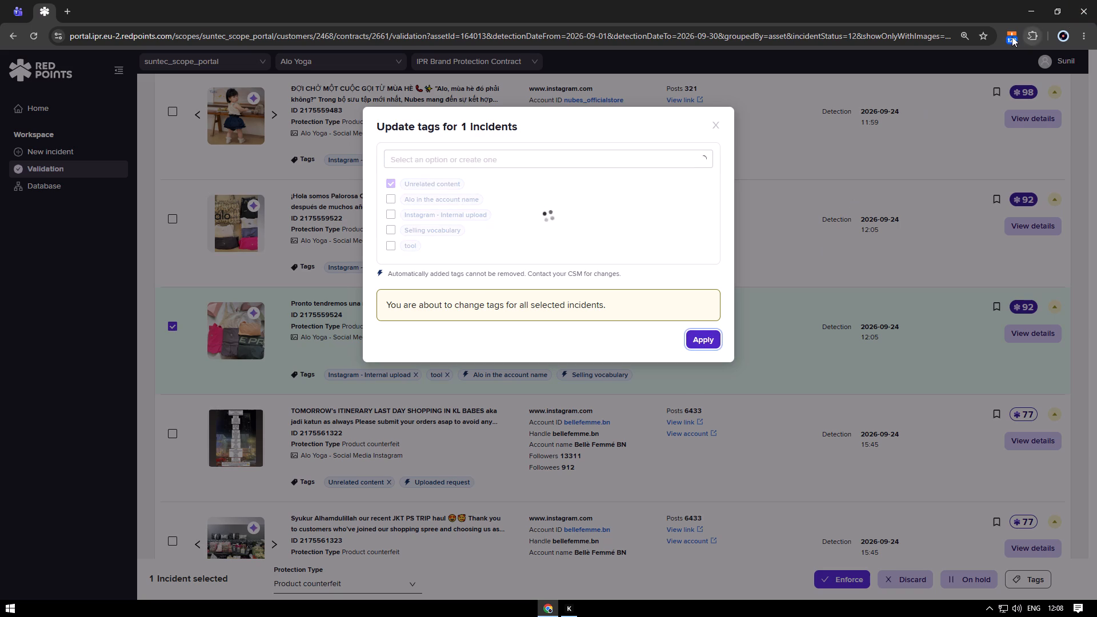
click(1012, 37)
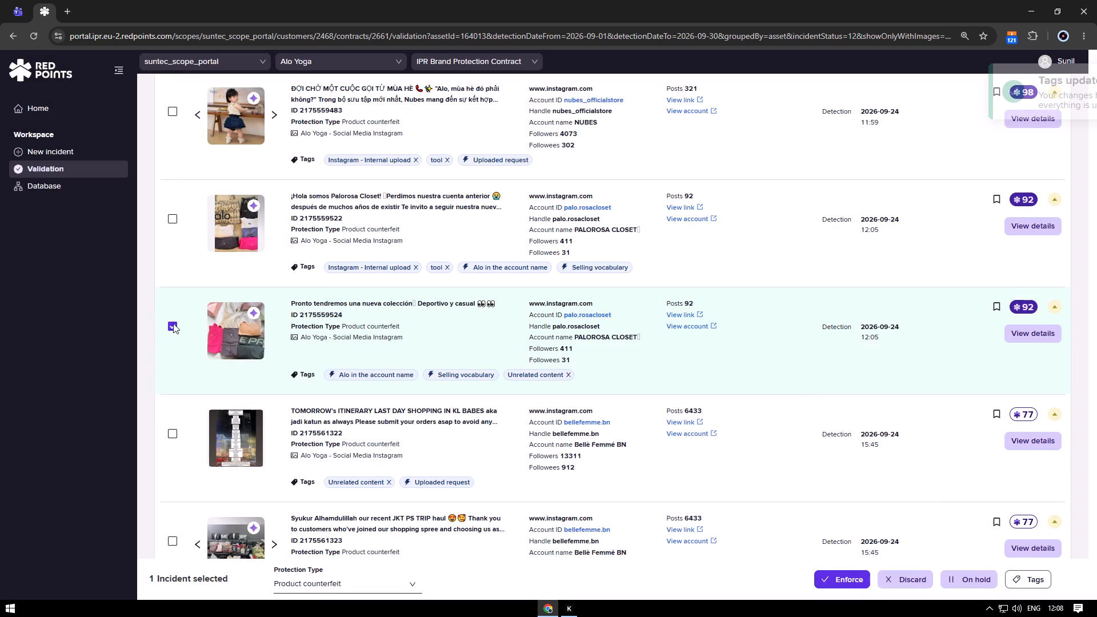
click(173, 326)
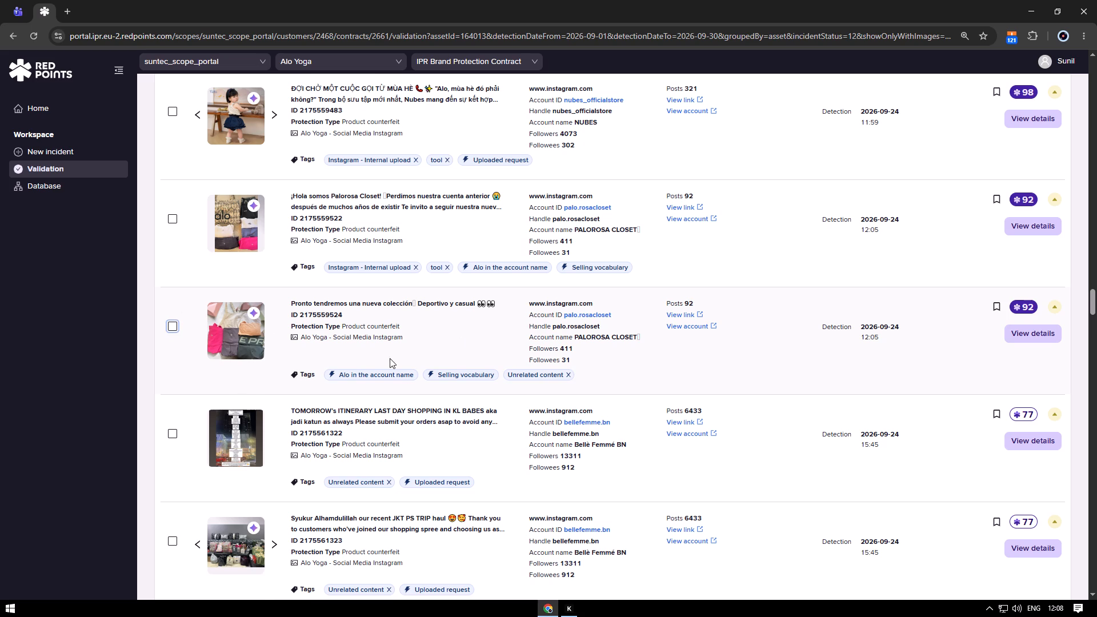
scroll(373, 347, up, 1)
scroll(305, 330, up, 1)
click(171, 333)
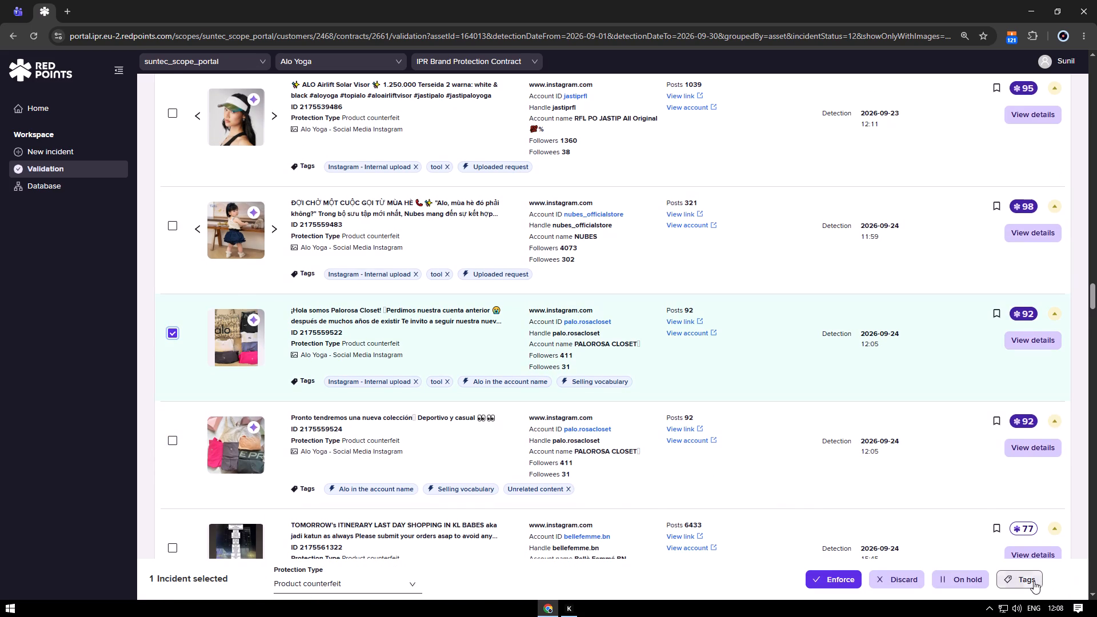
click(1034, 581)
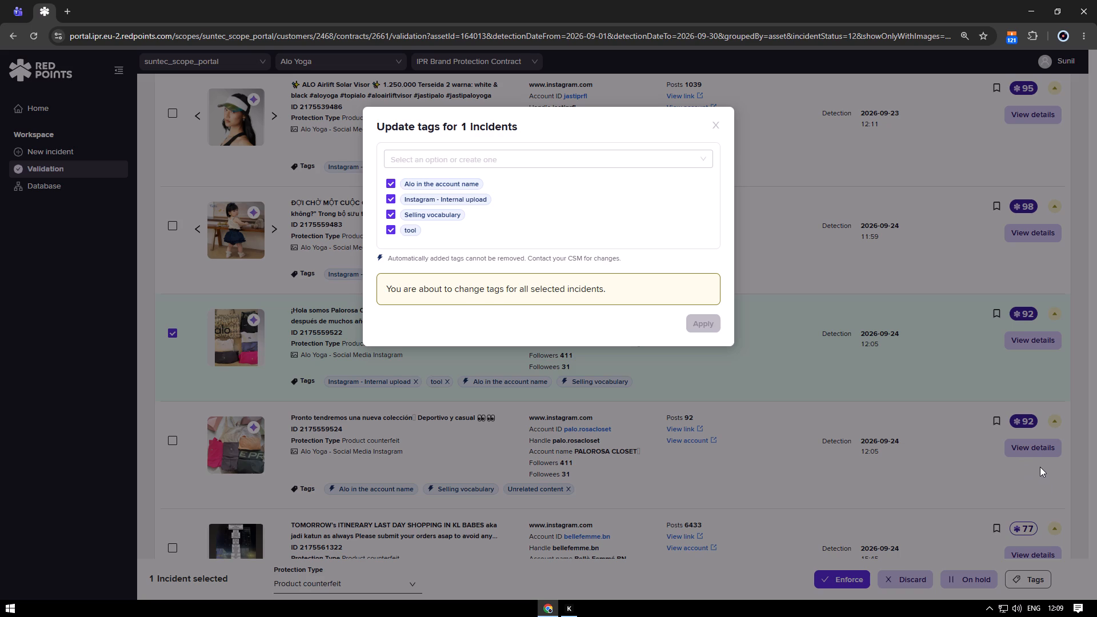
click(437, 182)
click(430, 197)
click(410, 213)
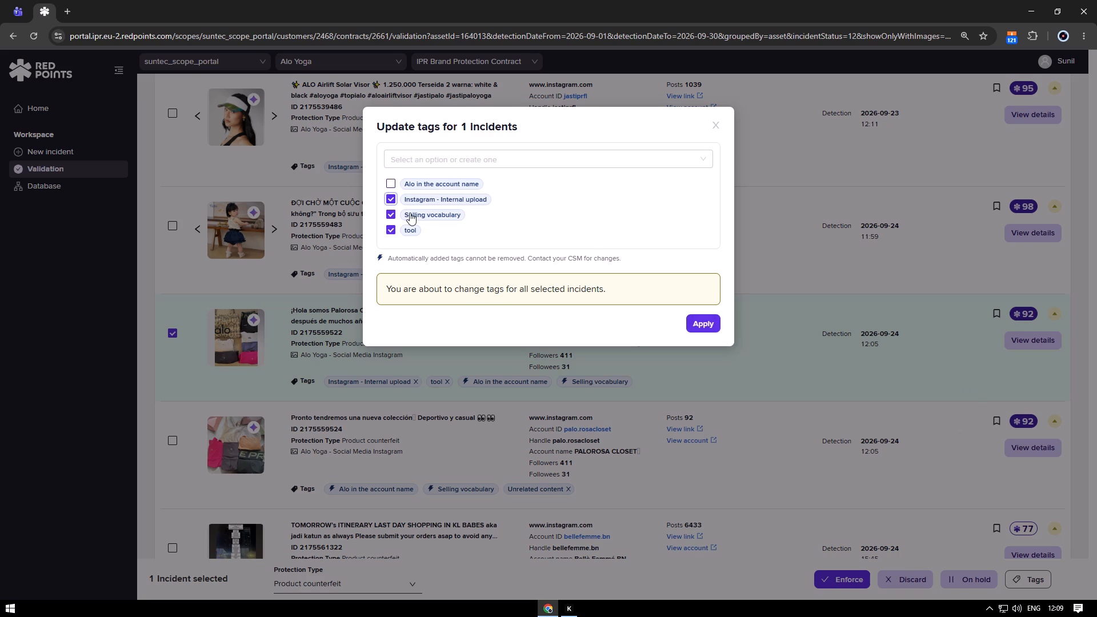
click(407, 225)
click(410, 170)
click(413, 166)
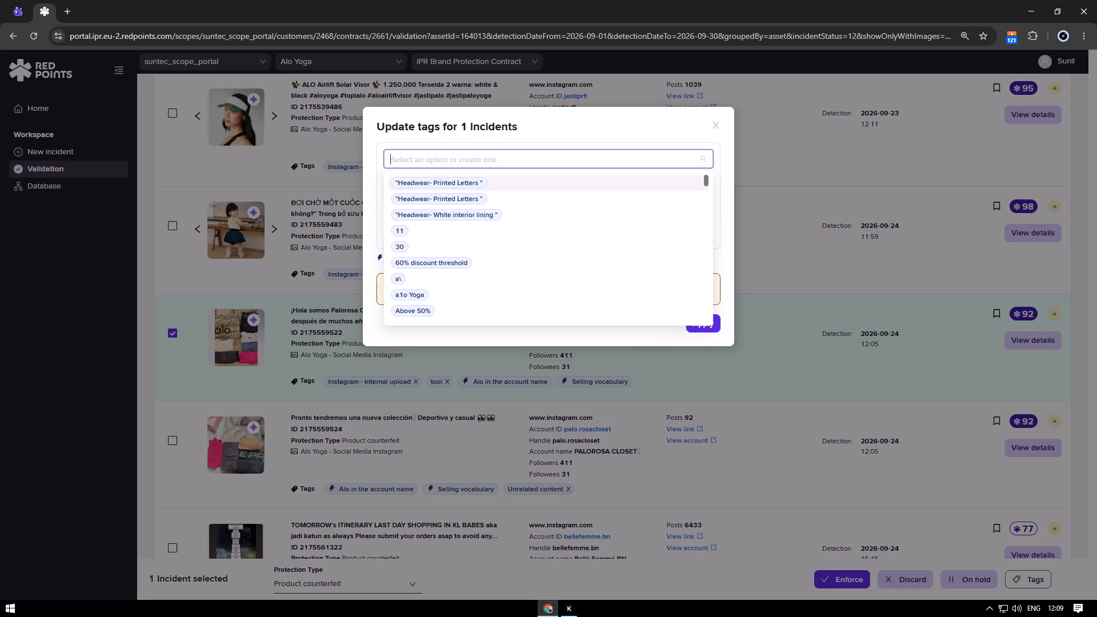
text(comm)
key(Up)
key(Up)
key(Up)
key(Up)
key(Down)
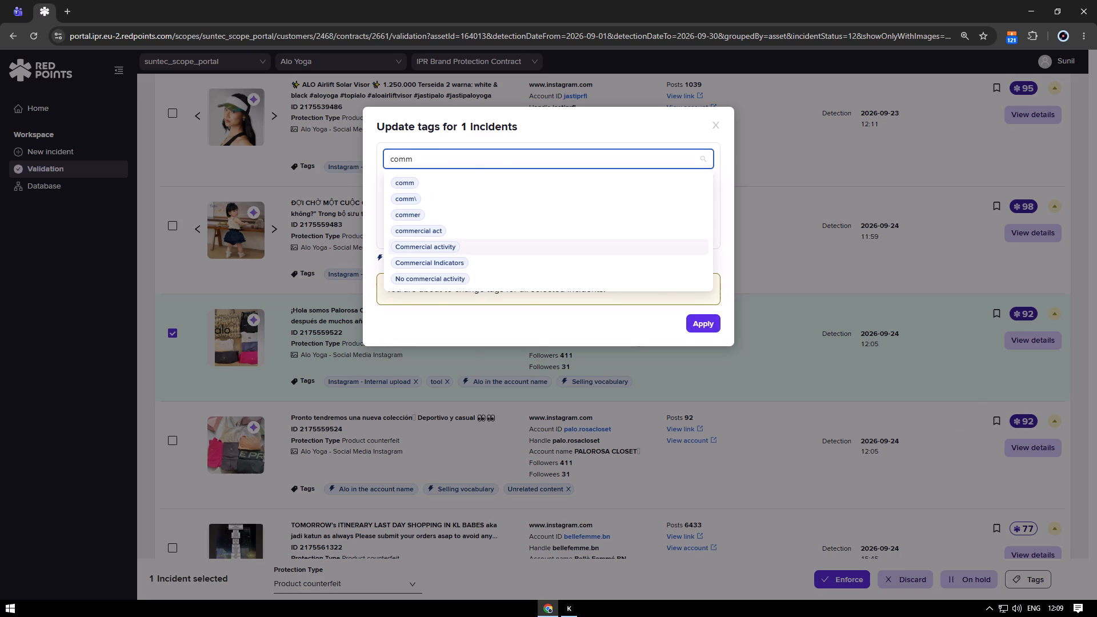
key(Return)
click(712, 333)
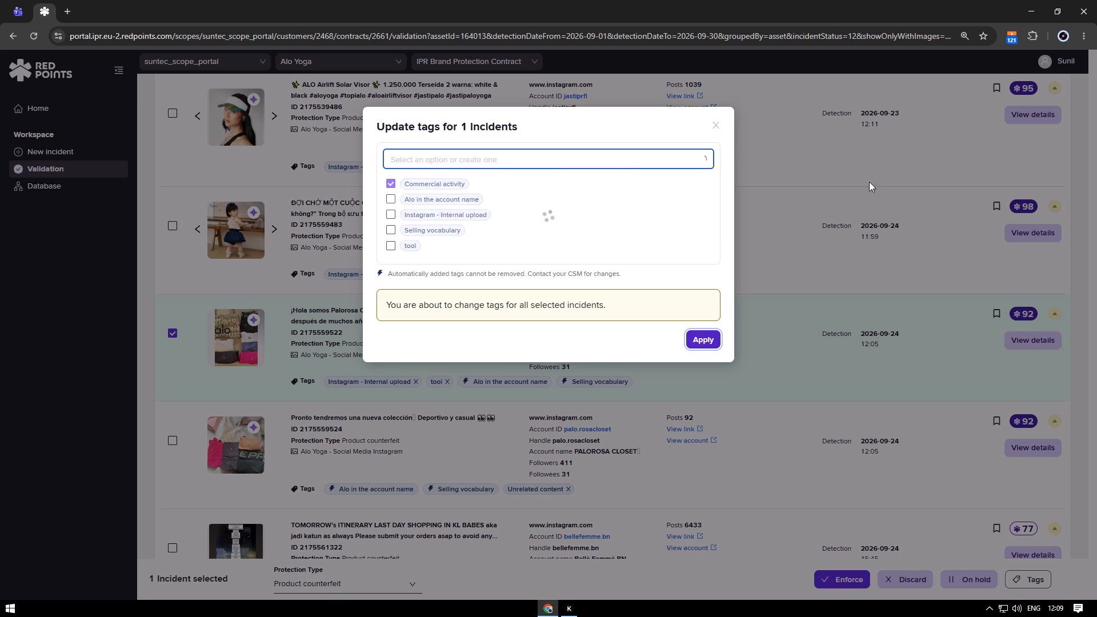
click(1009, 33)
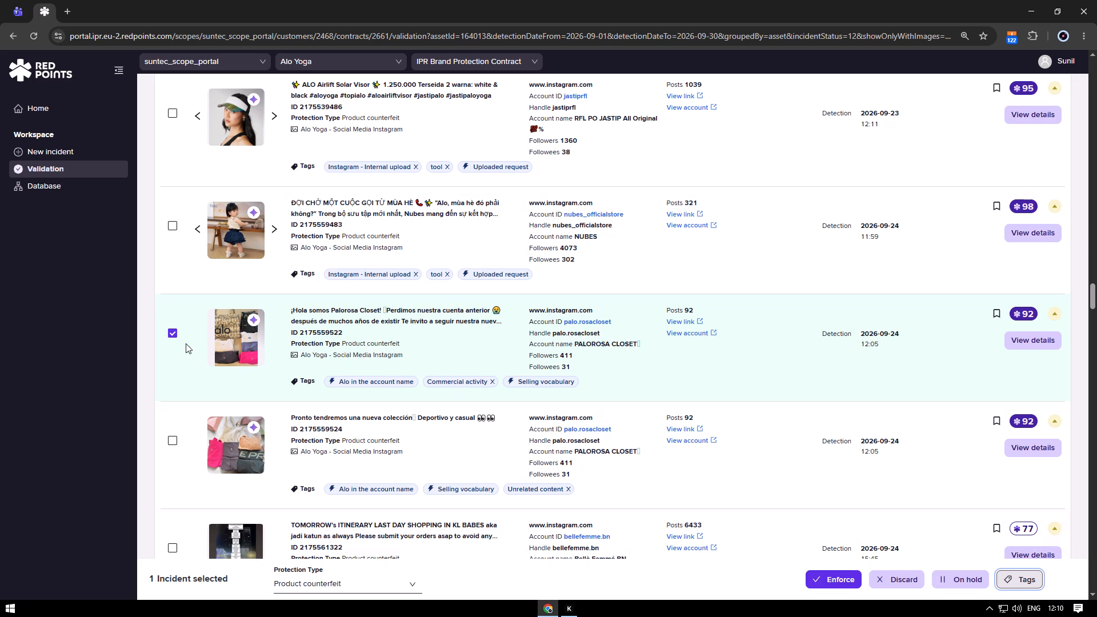
click(174, 333)
click(229, 230)
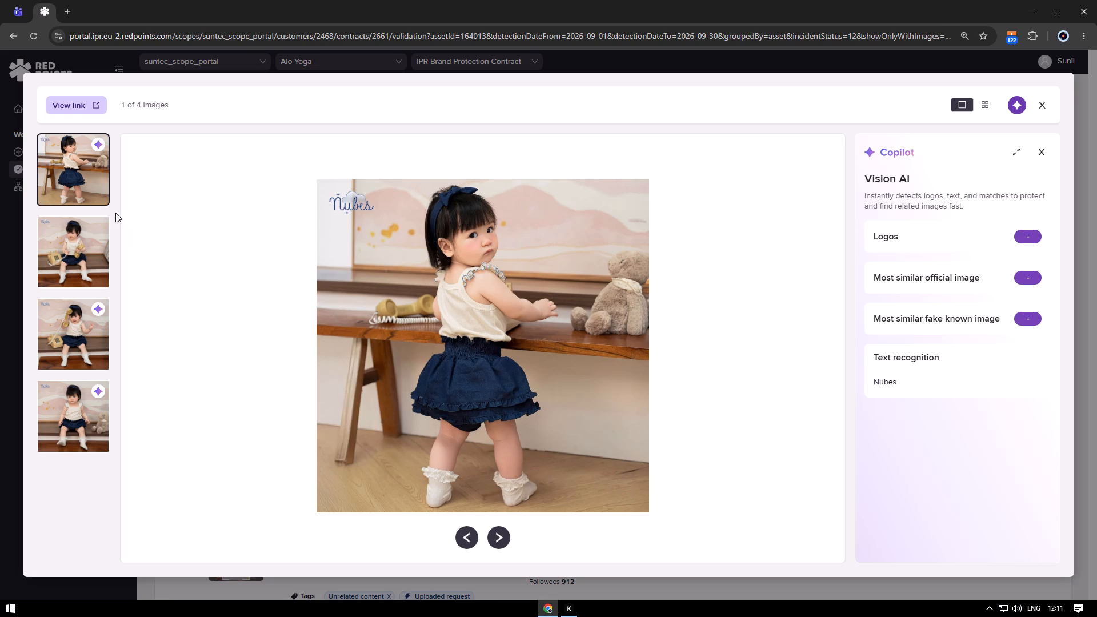
click(71, 254)
click(82, 333)
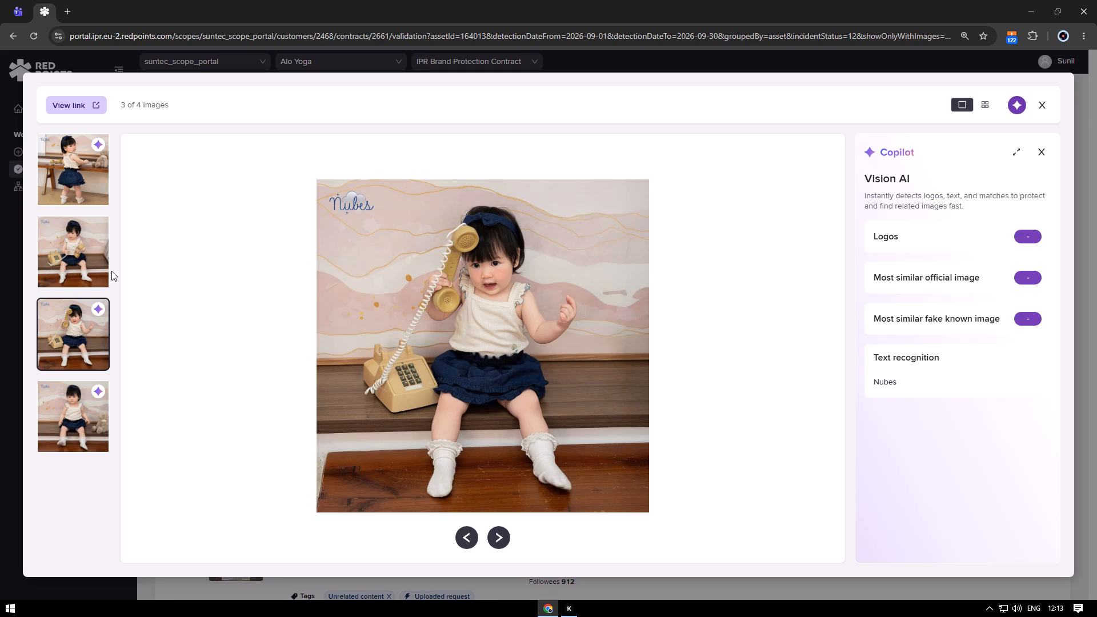
click(0, 396)
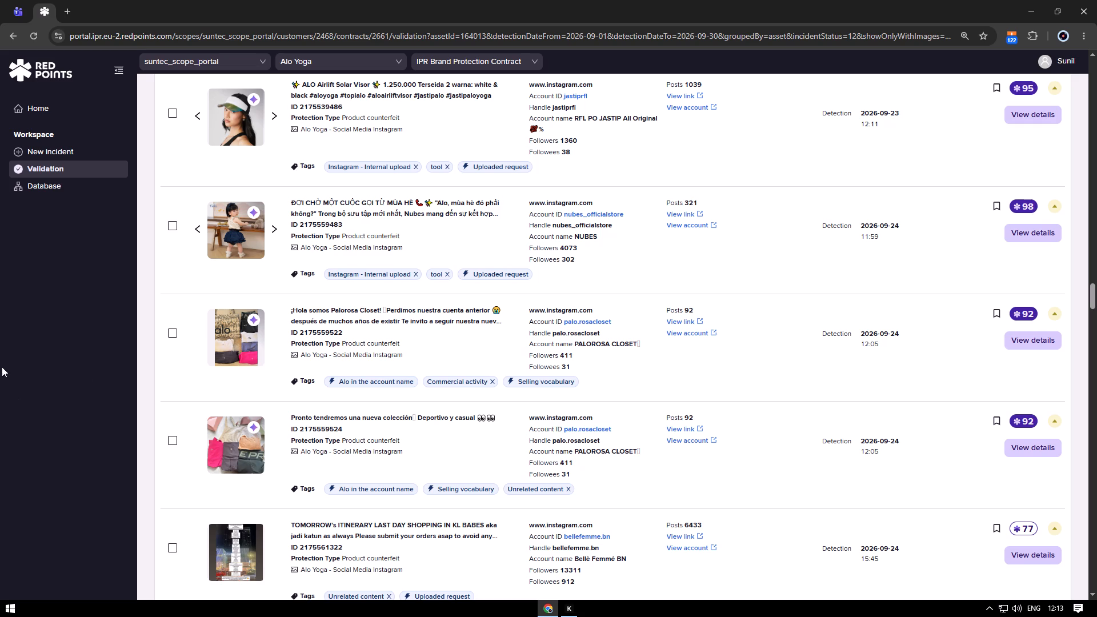
For the nubes_officialstore incident, deselect the Instagram - Internal upload, tool and Uploaded request tags in a tag update.
click(174, 229)
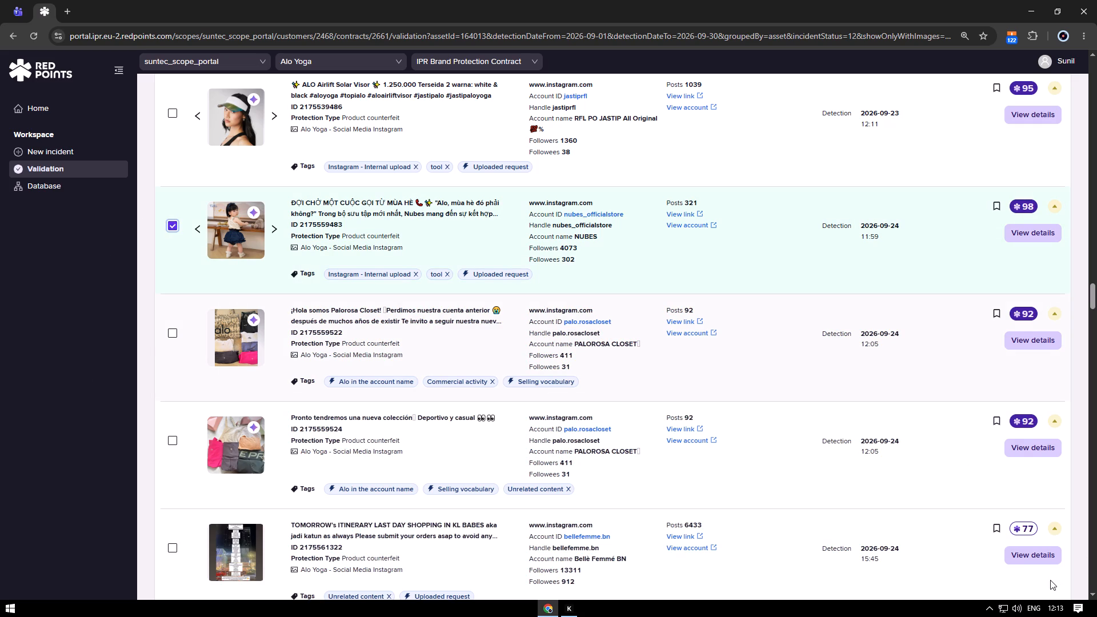
click(1019, 586)
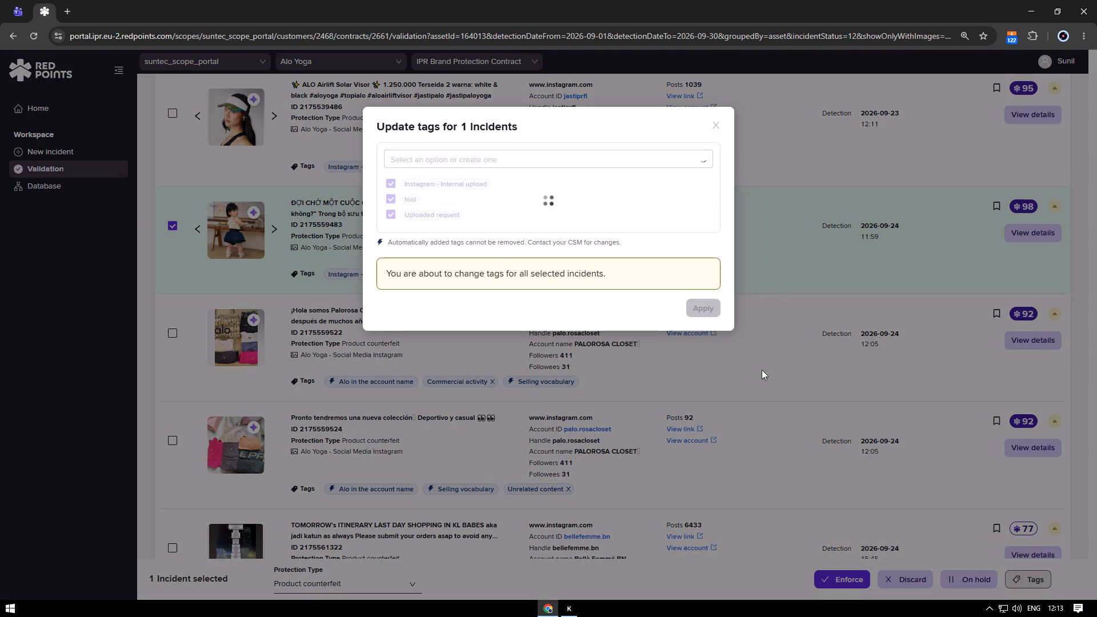
click(414, 217)
click(411, 191)
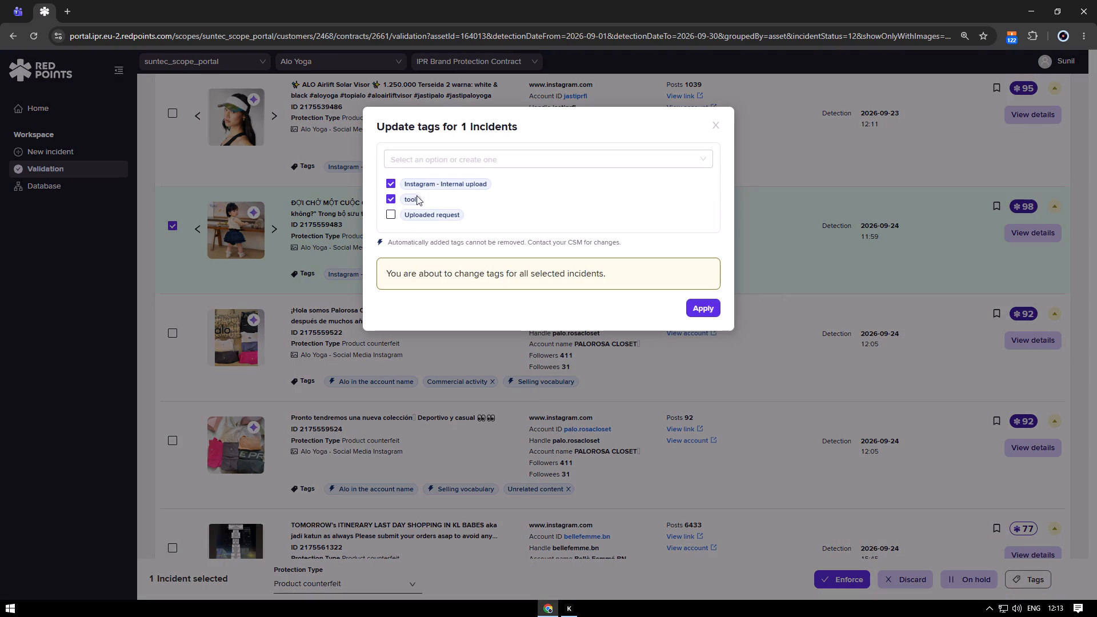
click(415, 197)
click(422, 185)
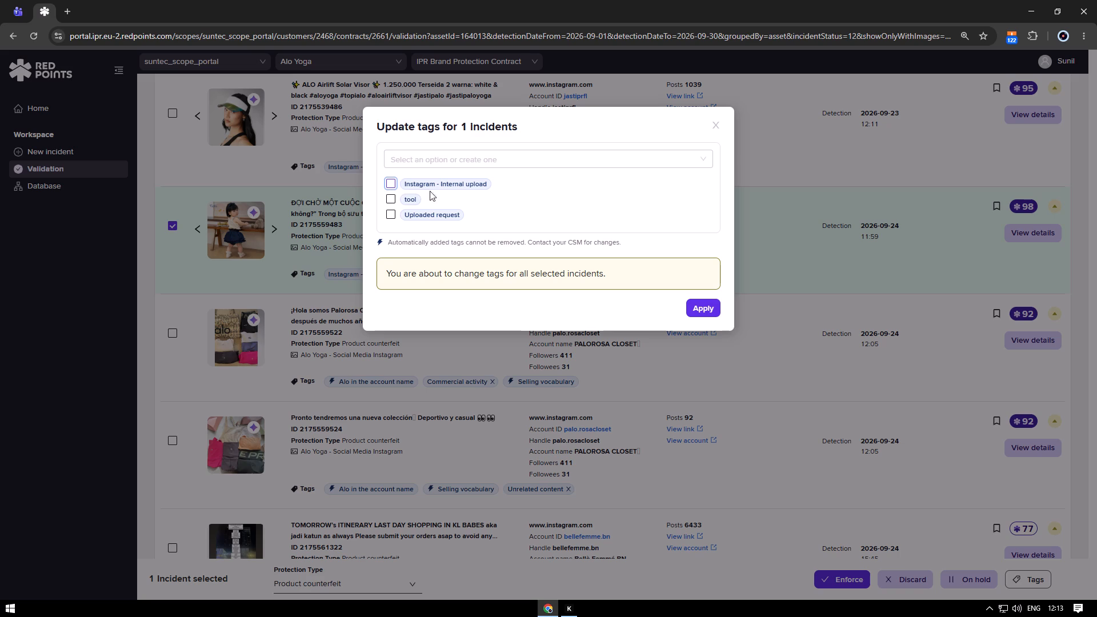
Add the existing Unrelated content tag to the selected nubes_officialstore incident and apply the tag update.
click(440, 157)
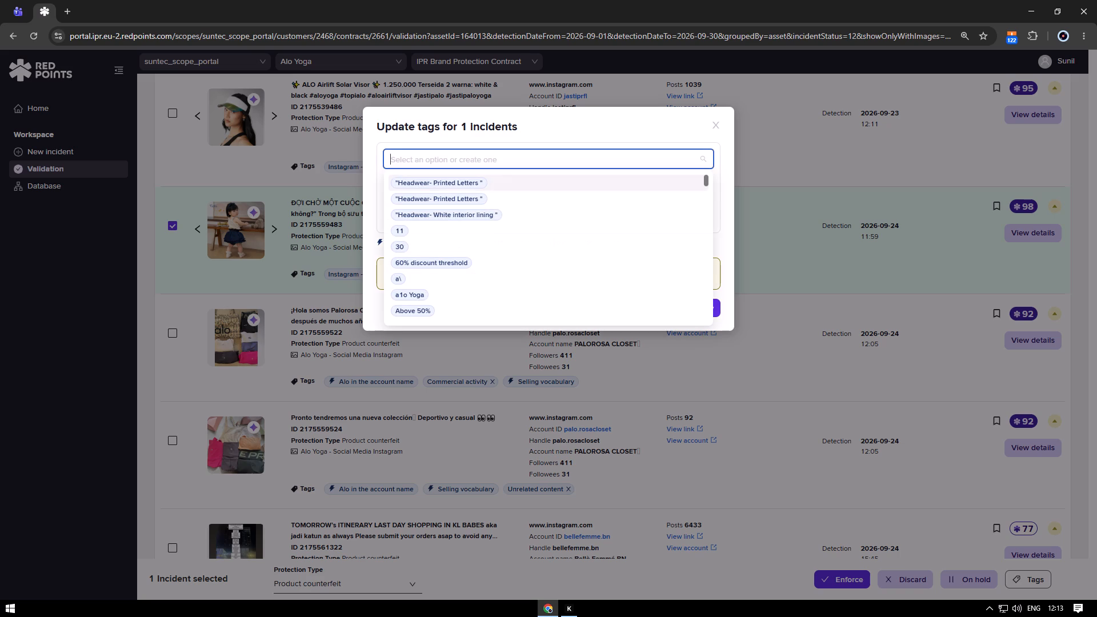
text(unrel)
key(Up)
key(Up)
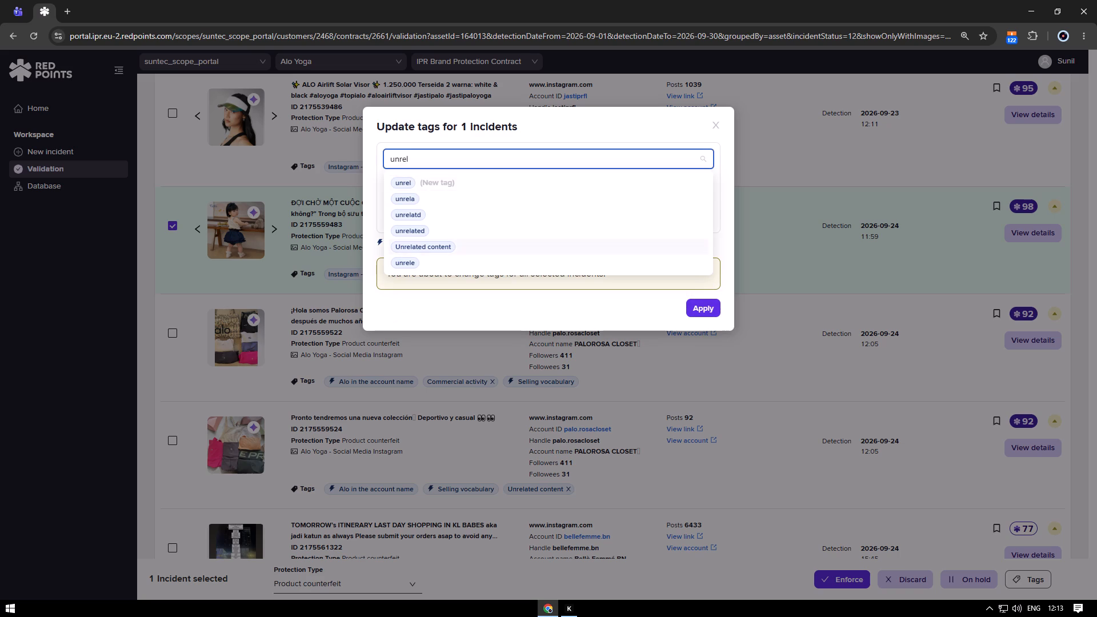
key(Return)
click(708, 321)
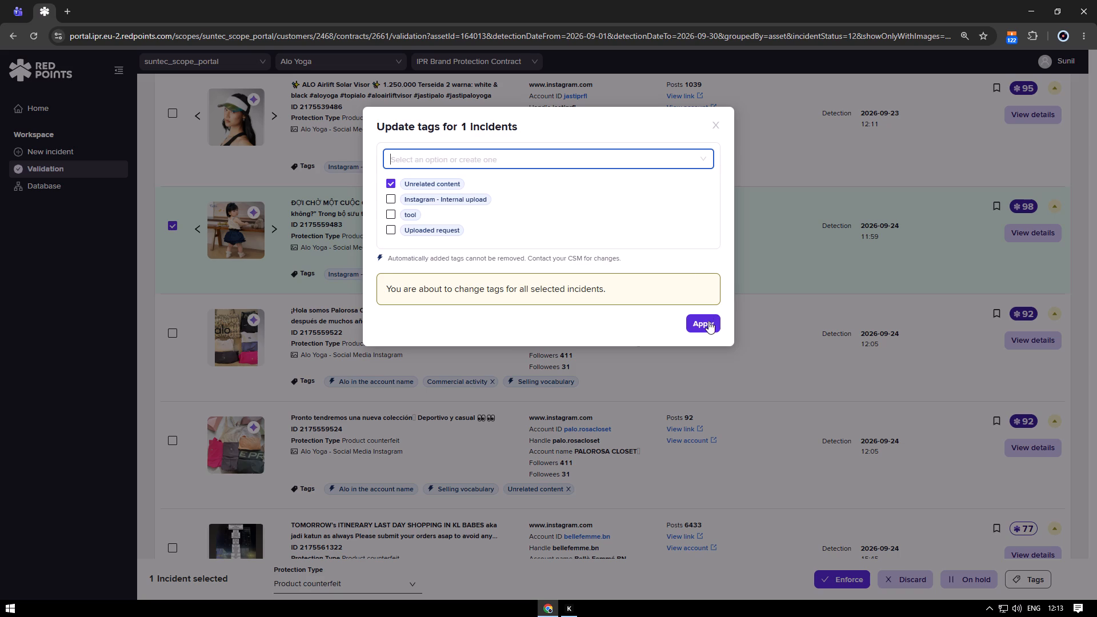
Increase the tagged-incident counter by one for the nubes_officialstore incident.
click(1013, 33)
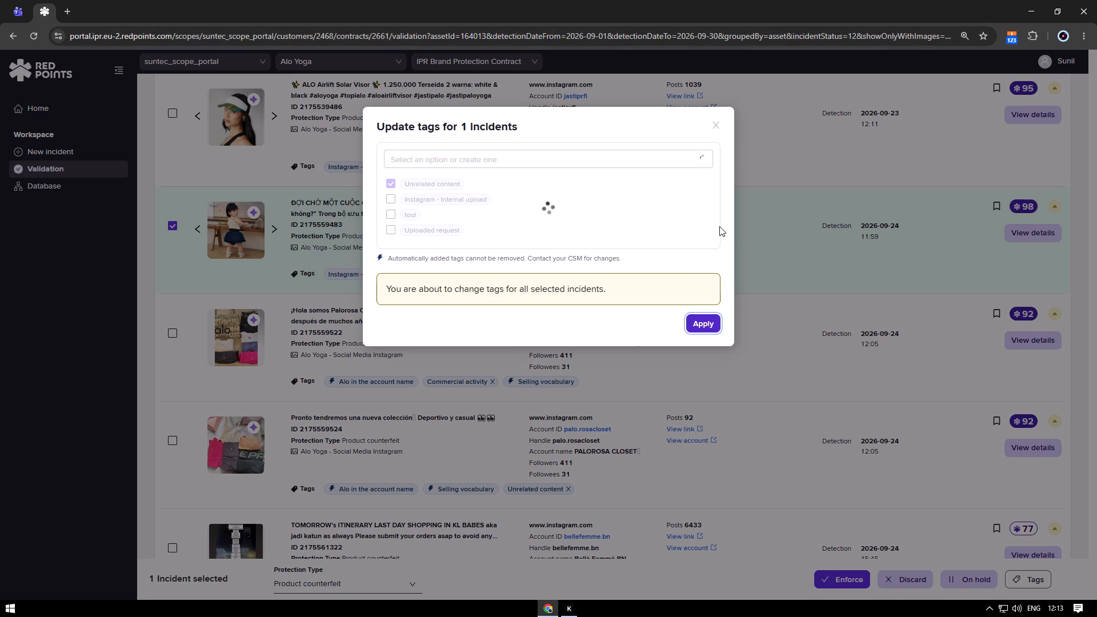
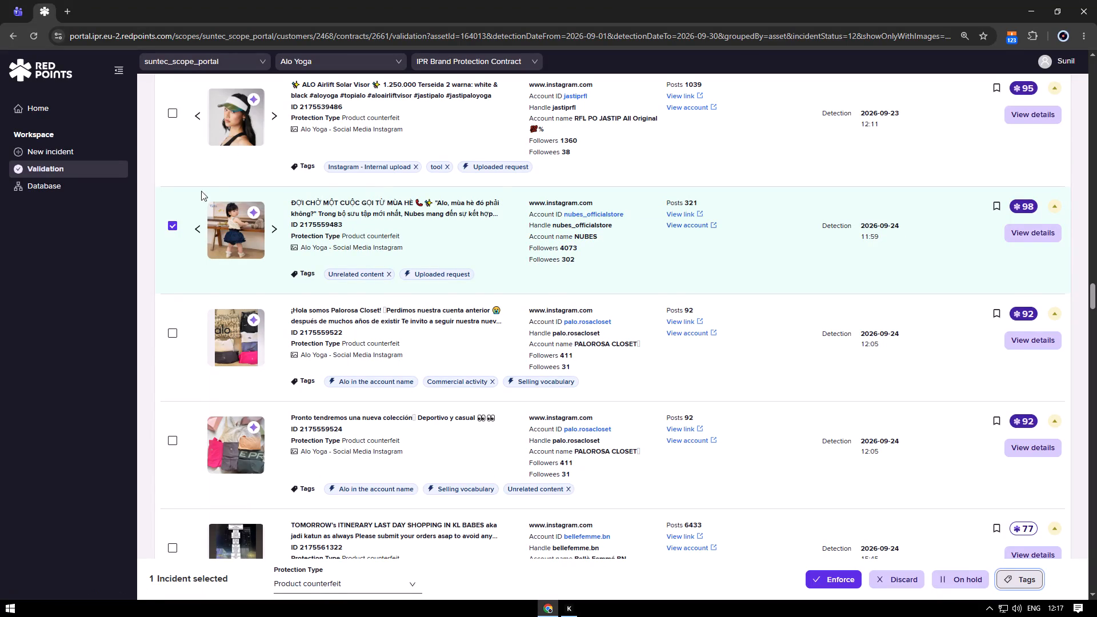
click(173, 225)
scroll(164, 250, up, 2)
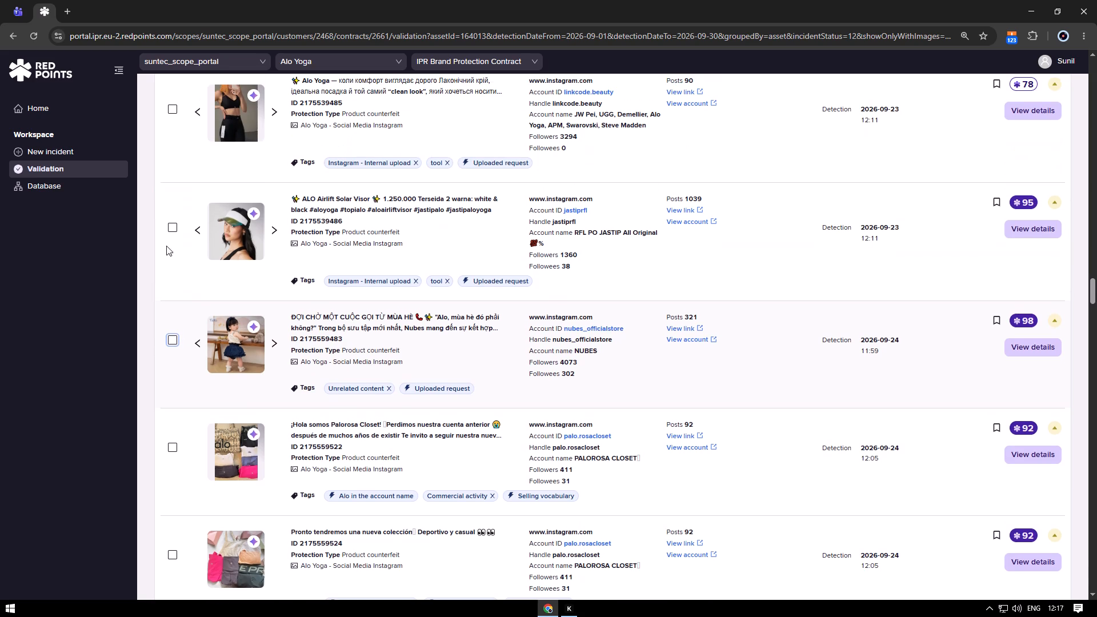
click(173, 227)
scroll(170, 225, up, 1)
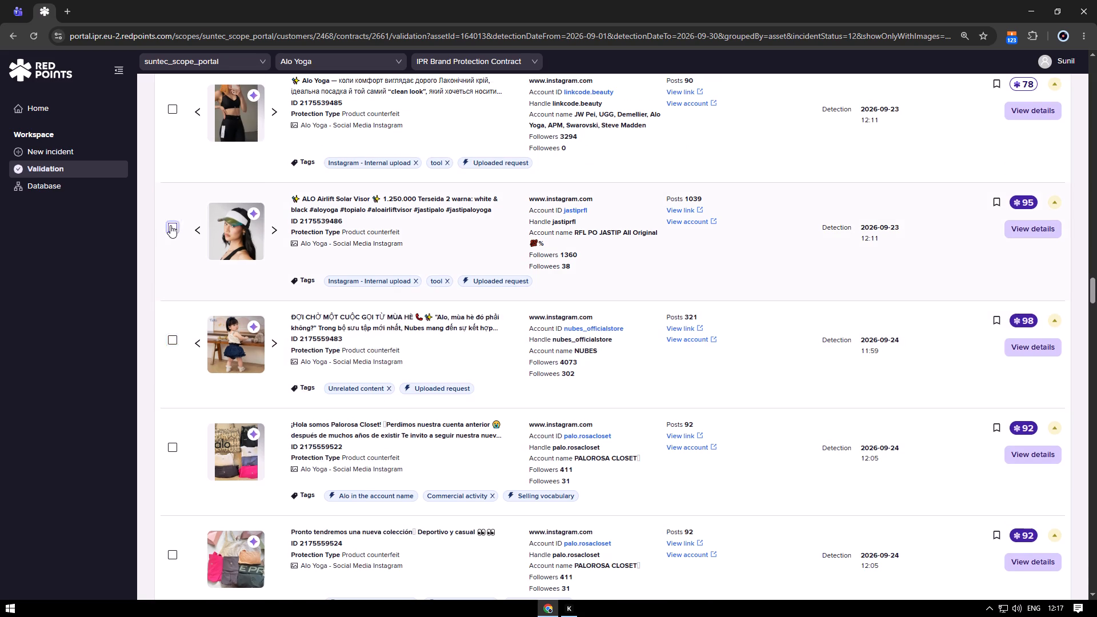
scroll(170, 225, up, 2)
click(170, 274)
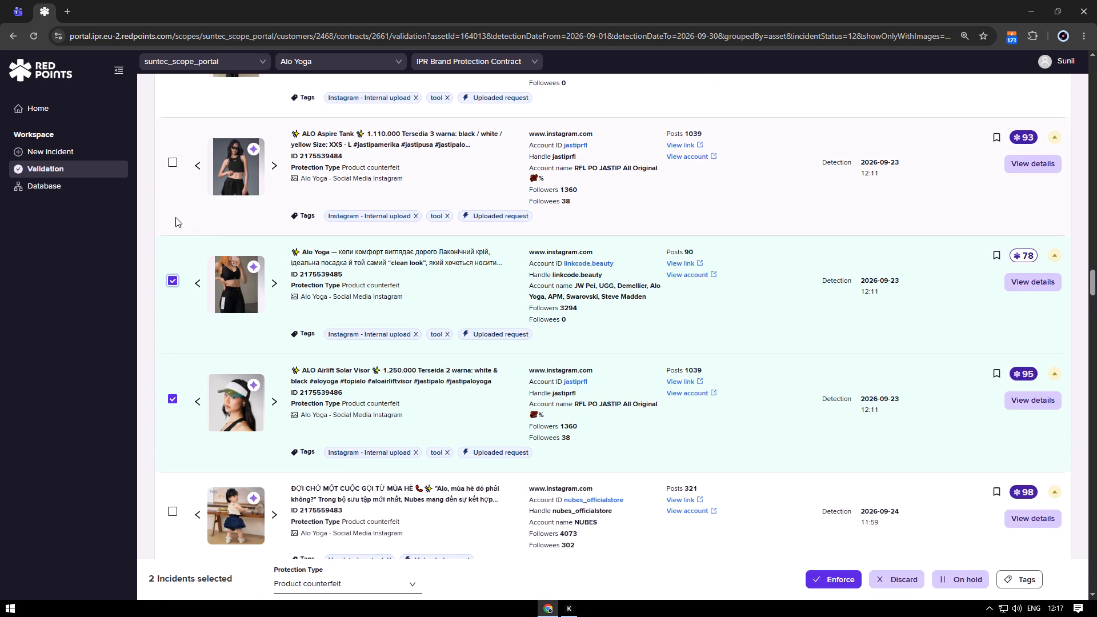
click(174, 161)
scroll(203, 223, up, 2)
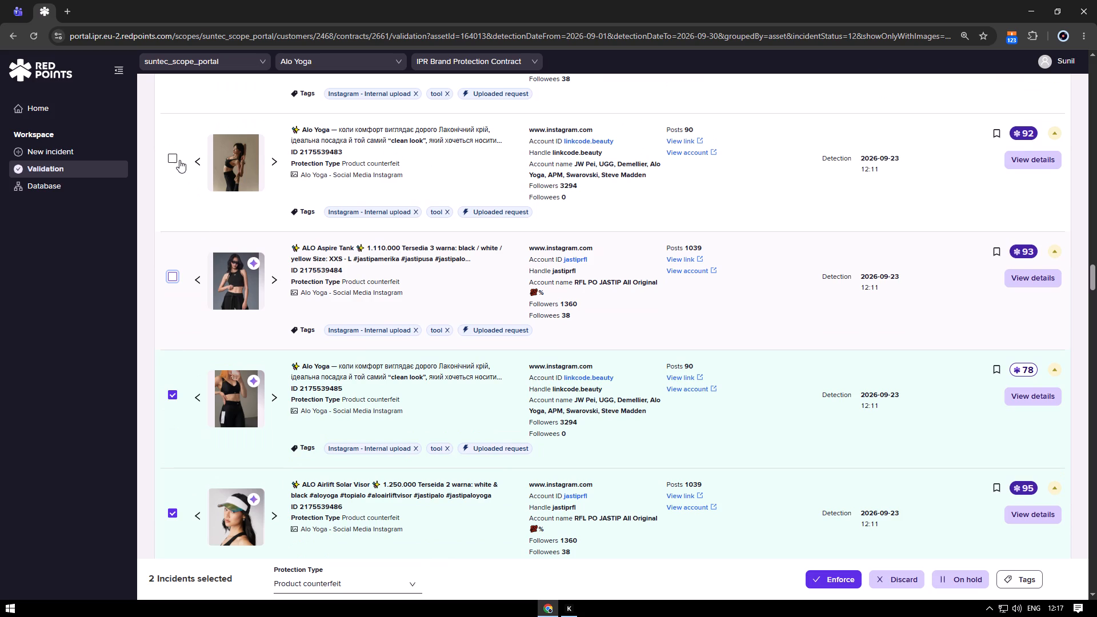
click(175, 159)
scroll(195, 224, up, 3)
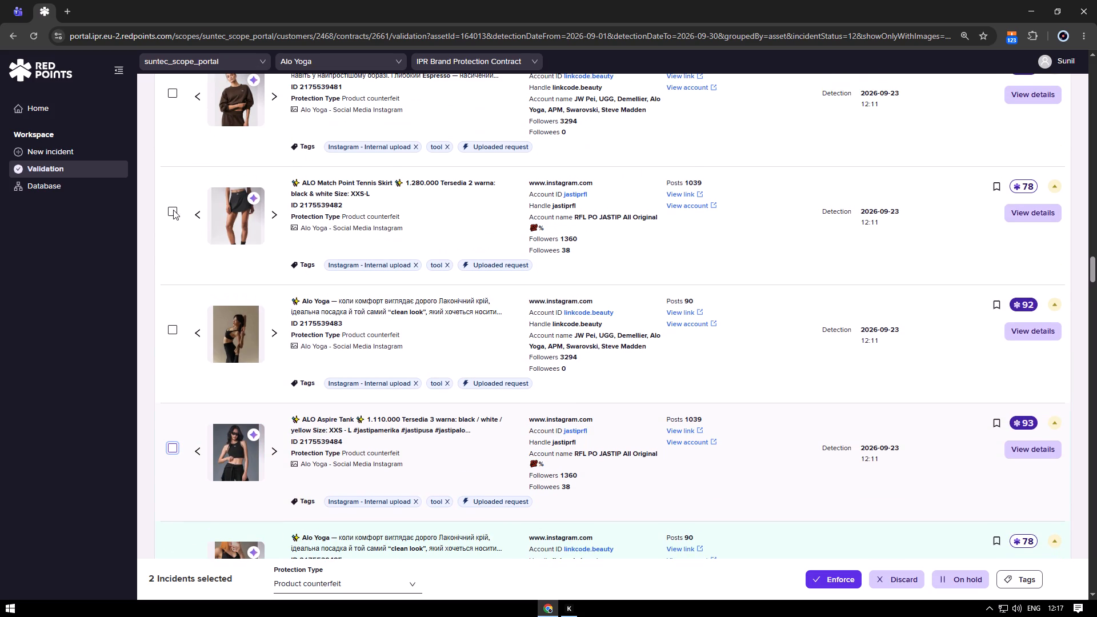
click(173, 210)
scroll(196, 275, up, 3)
scroll(194, 281, down, 5)
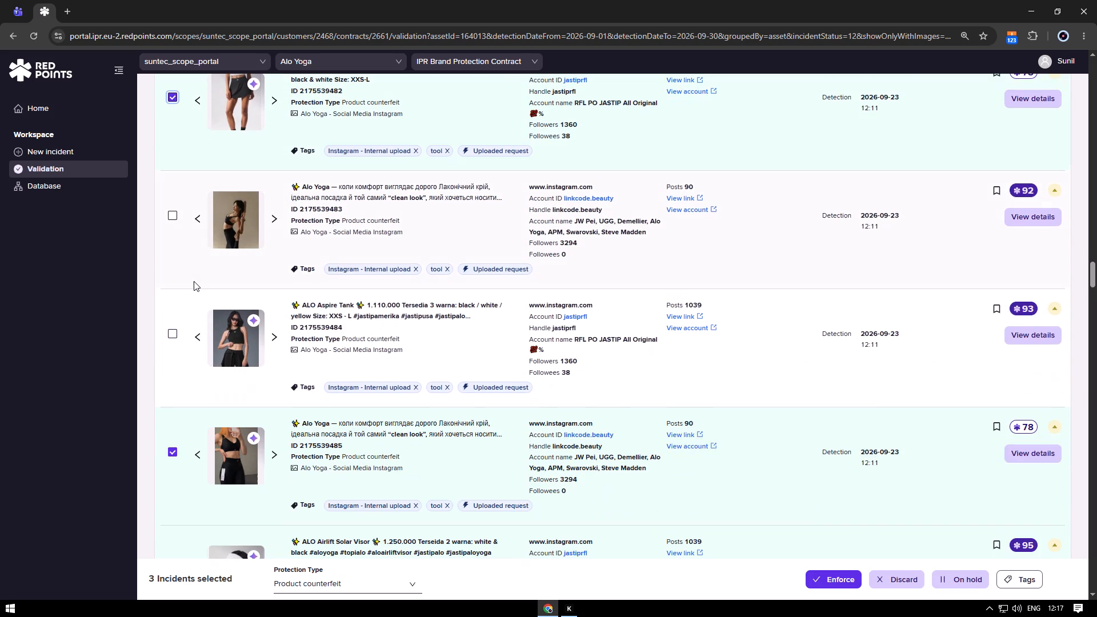
click(170, 335)
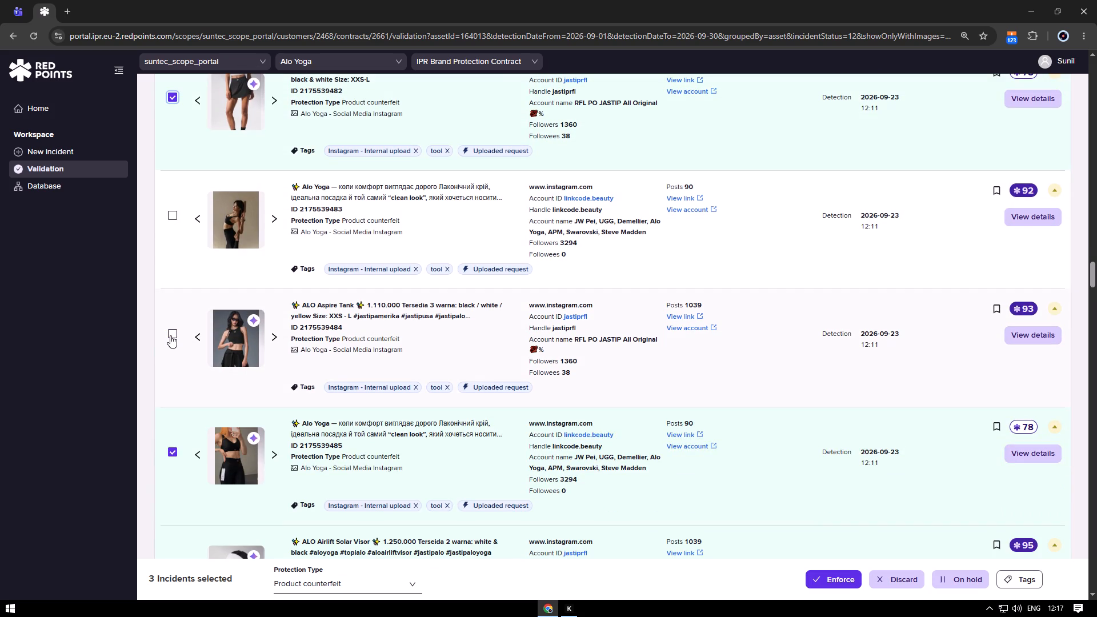
click(171, 218)
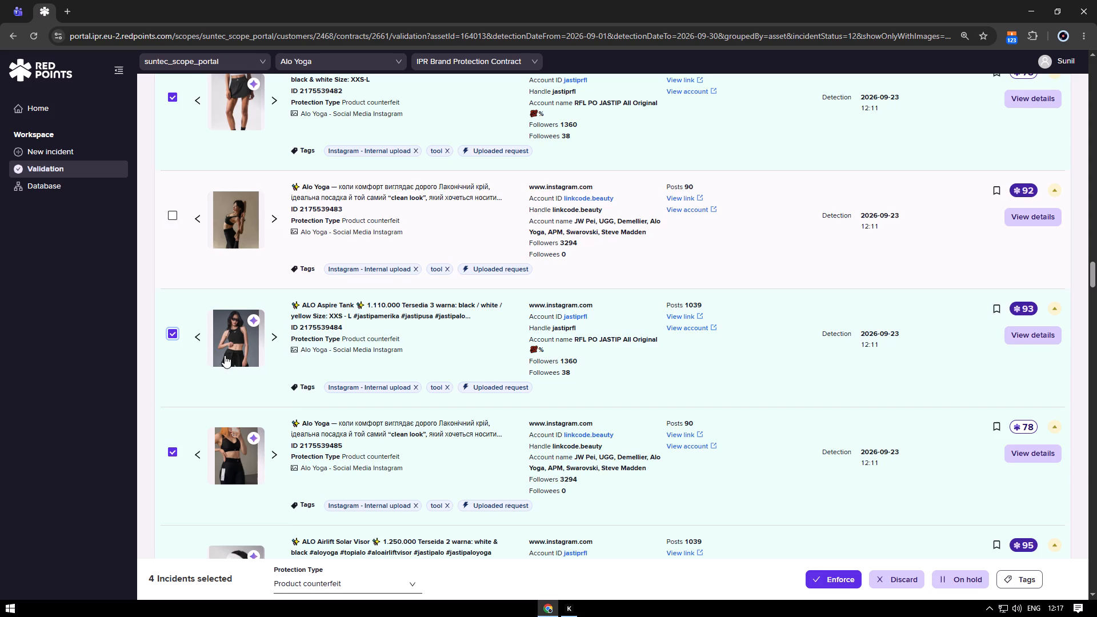
scroll(225, 359, up, 5)
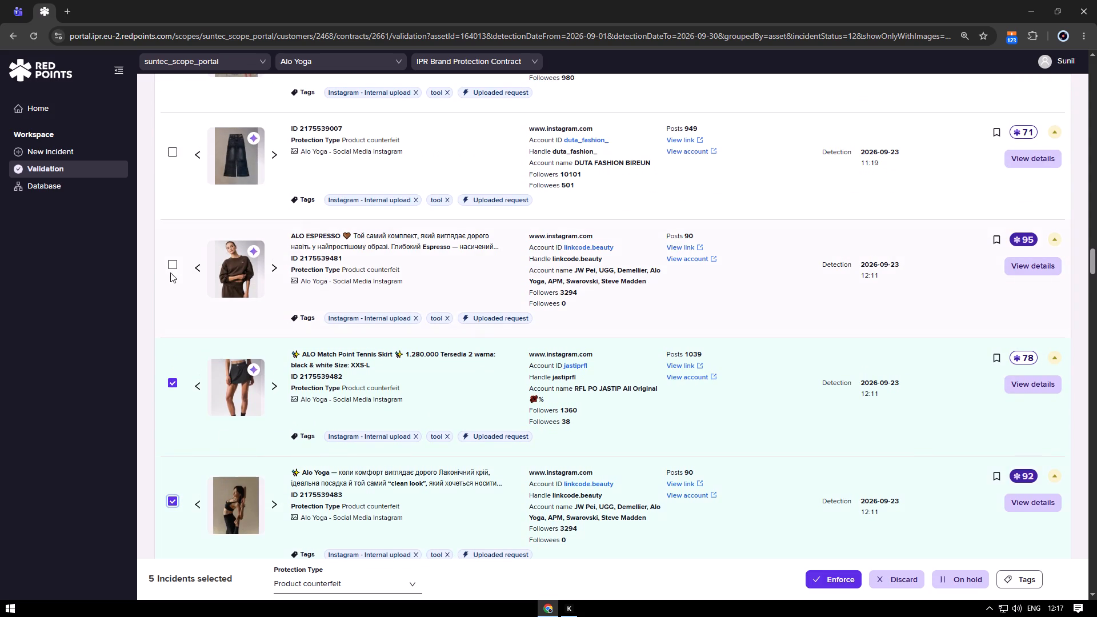
click(171, 260)
scroll(176, 297, up, 4)
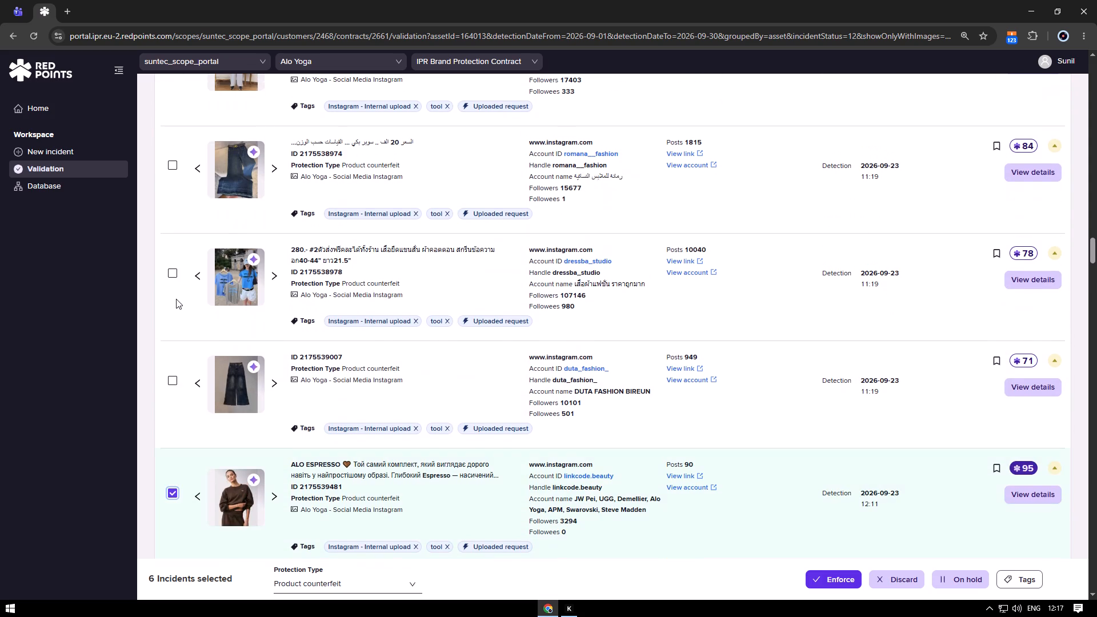
scroll(176, 300, up, 1)
scroll(176, 300, down, 4)
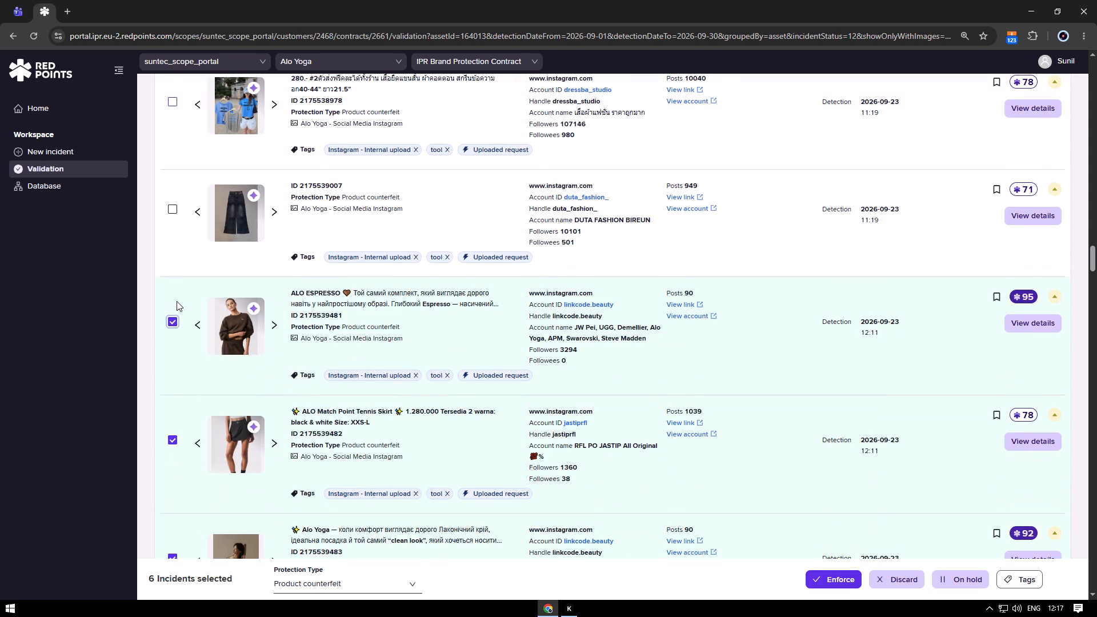
scroll(177, 301, up, 2)
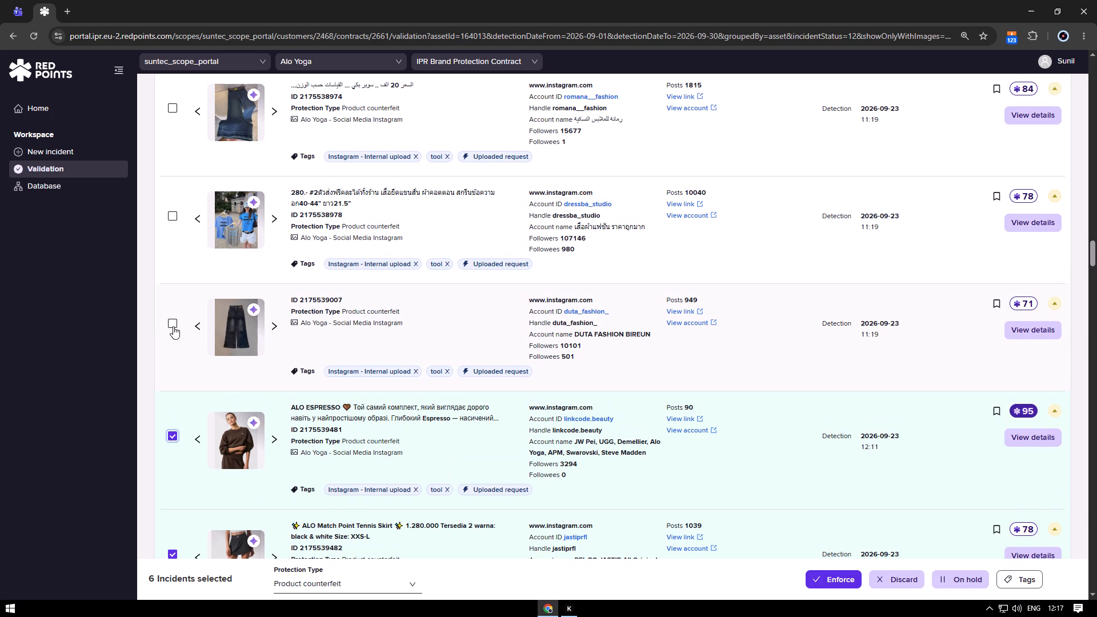
click(173, 326)
scroll(174, 218, up, 3)
scroll(186, 329, up, 3)
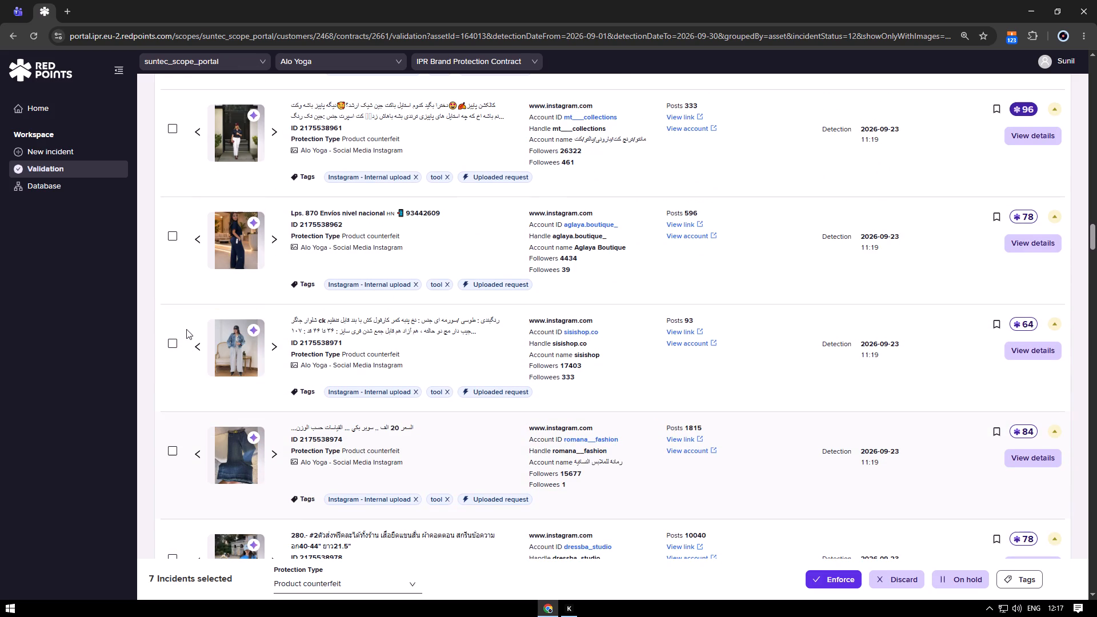
click(176, 239)
scroll(178, 280, up, 3)
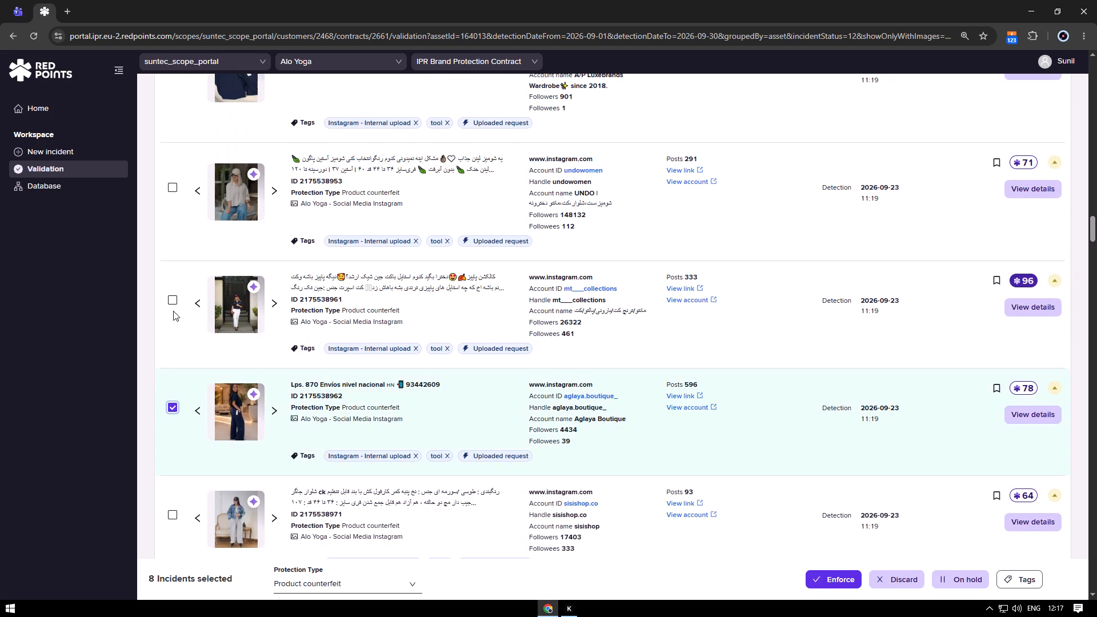
scroll(172, 295, up, 2)
click(174, 182)
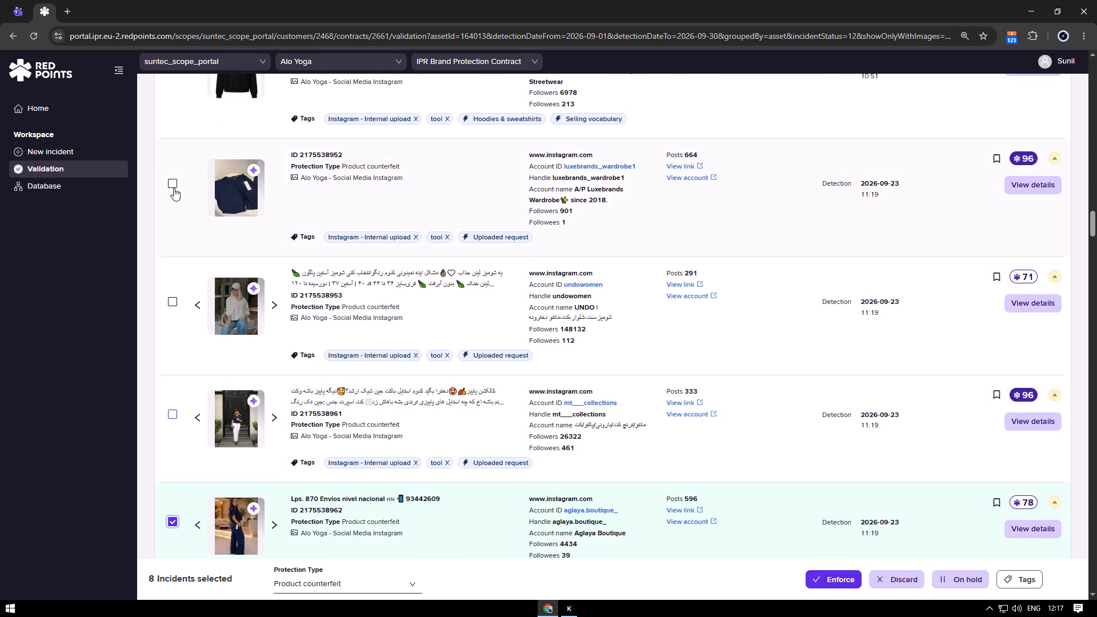
scroll(179, 242, up, 2)
click(177, 183)
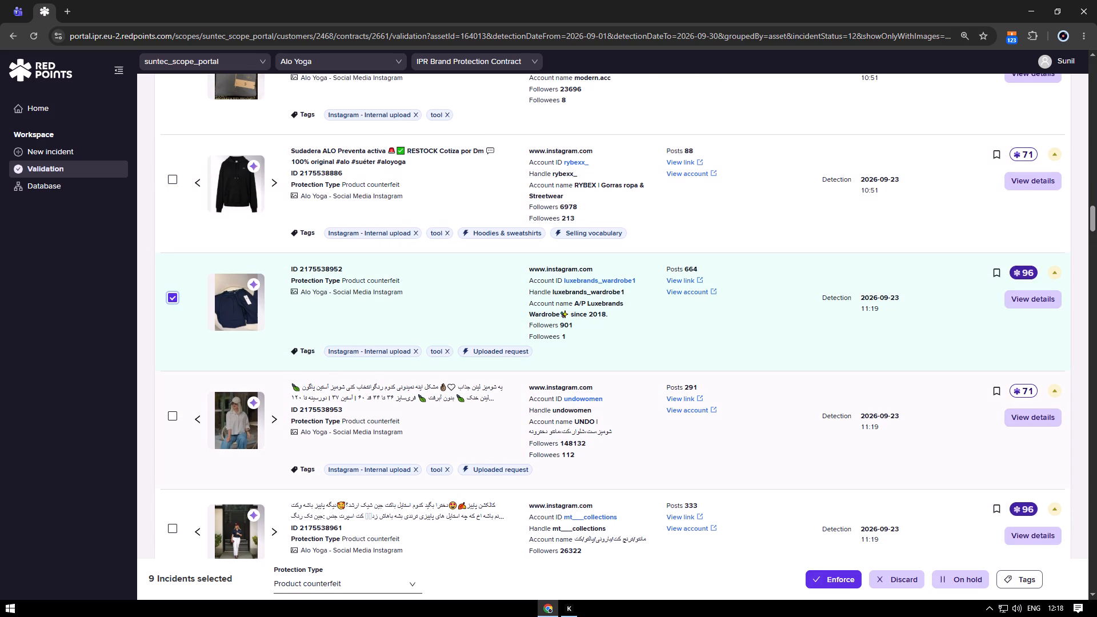
click(172, 181)
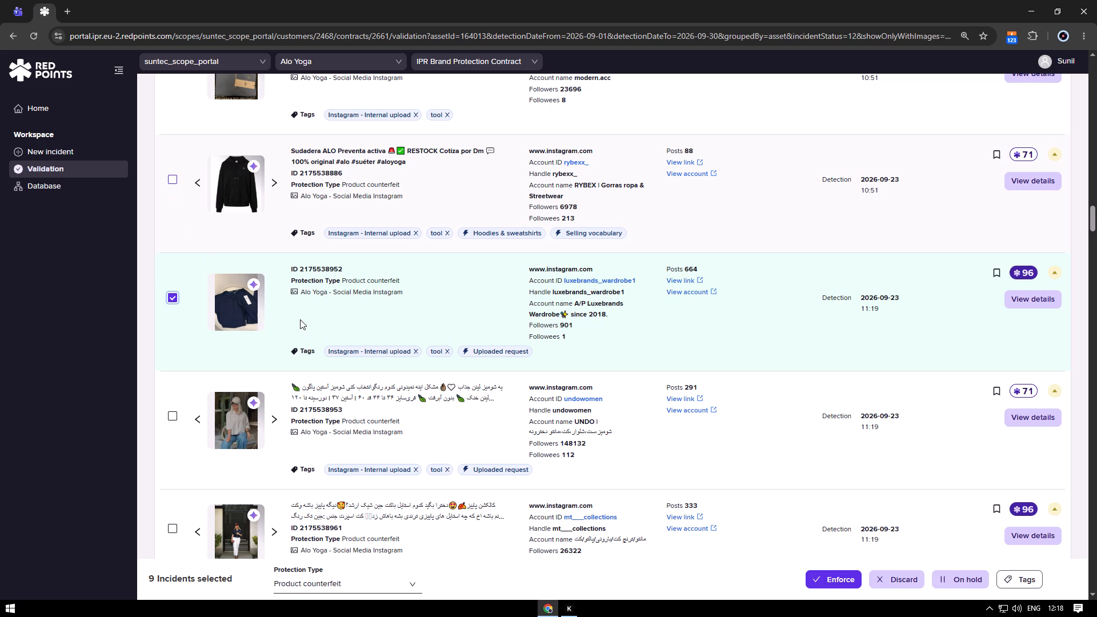
Untick all existing tags of the ten selected incidents, tag them as Commercial activity and apply the update.
click(1026, 574)
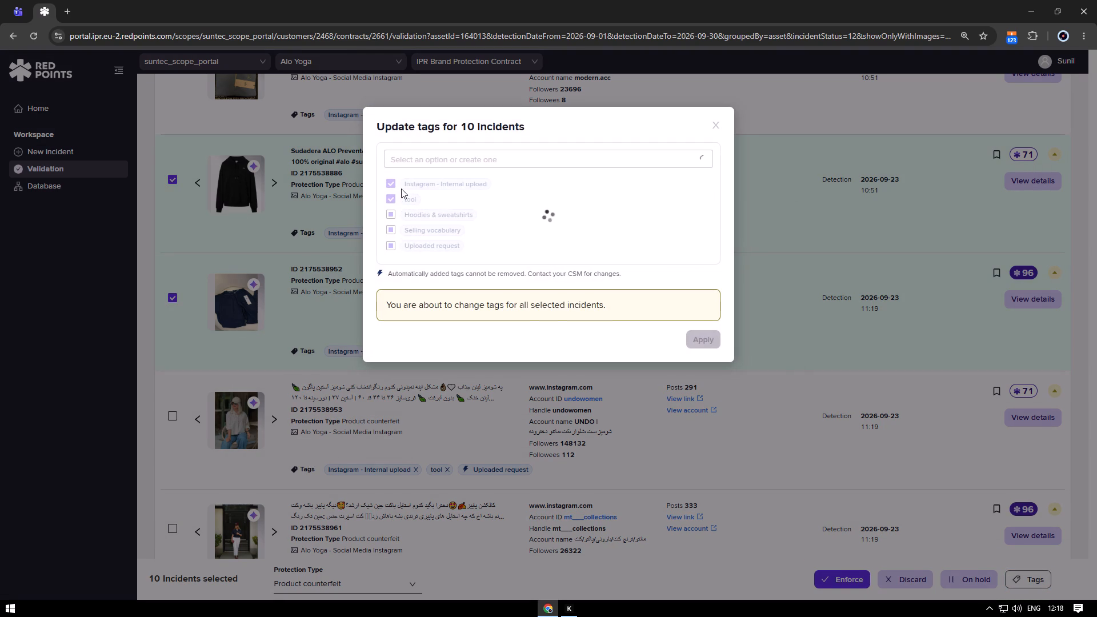
click(410, 185)
click(411, 203)
double_click(389, 219)
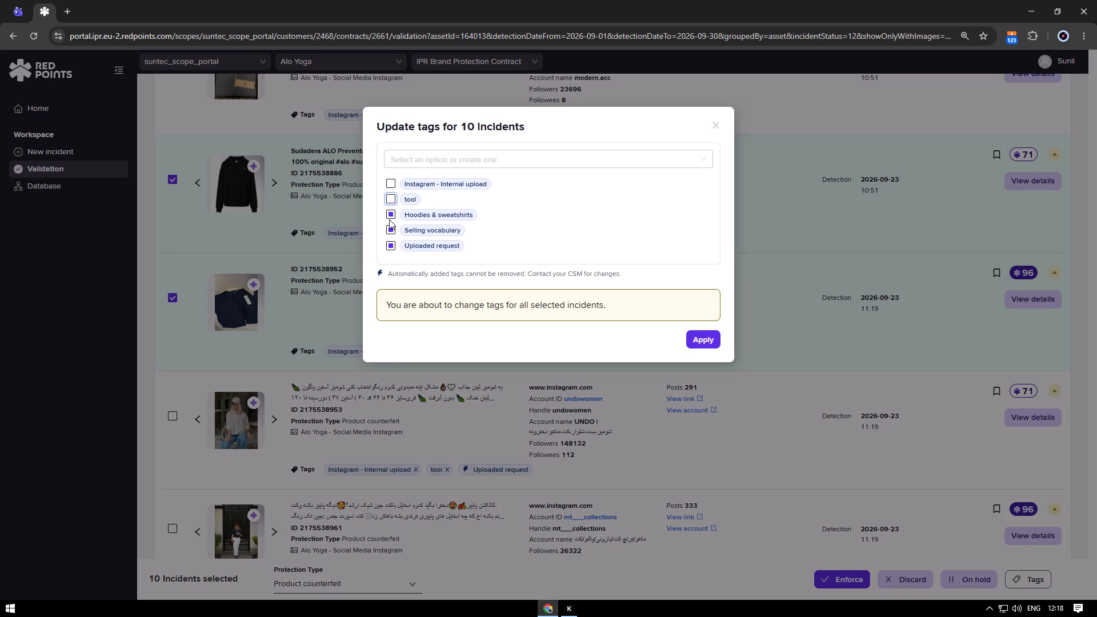
double_click(389, 214)
double_click(392, 232)
double_click(392, 246)
click(427, 158)
text(oc)
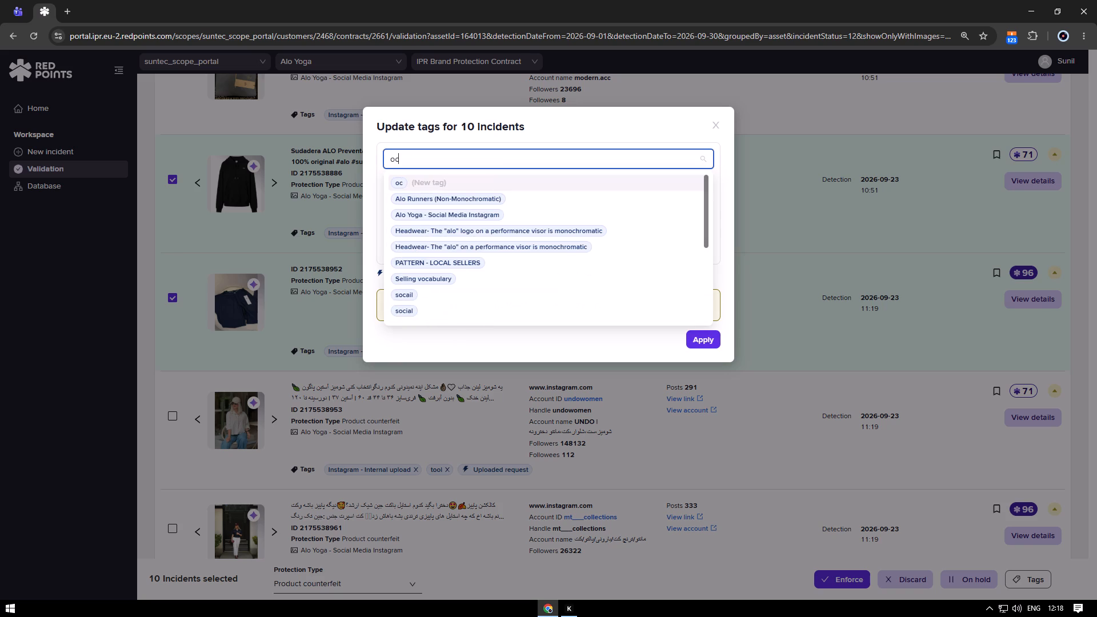
key(BackSpace)
key(BackSpace)
text(comm)
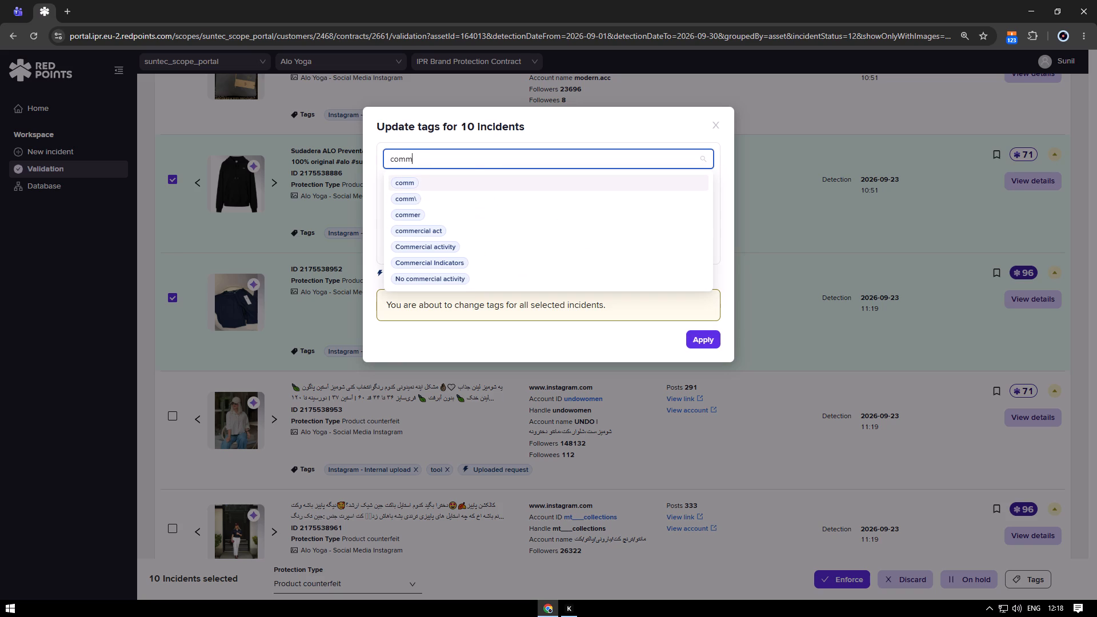
key(Up)
key(Up)
key(Up)
key(Return)
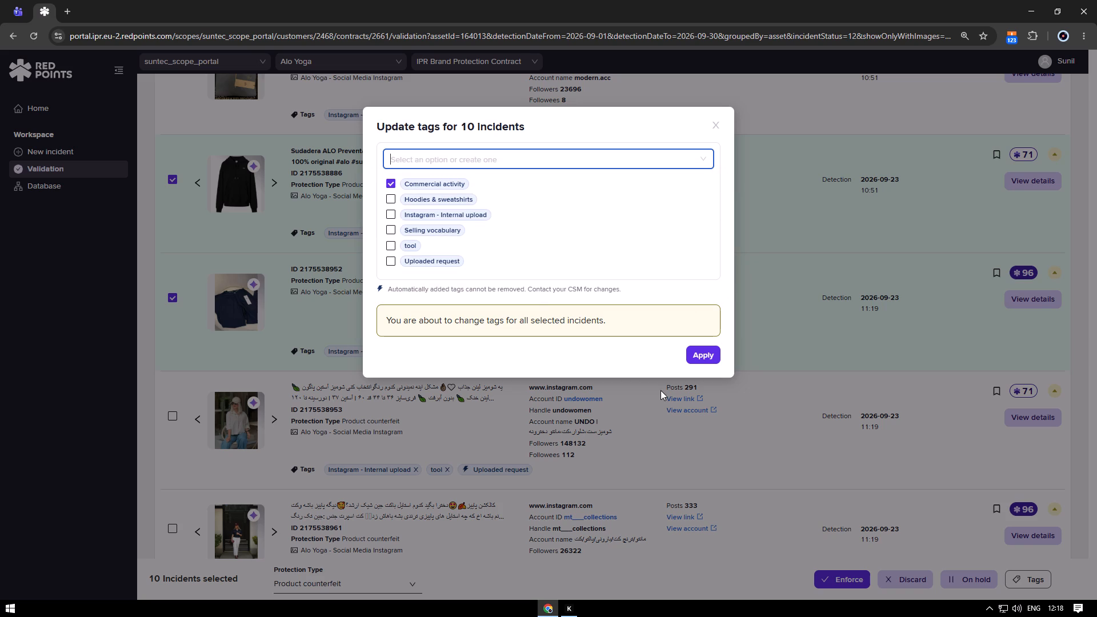
click(697, 351)
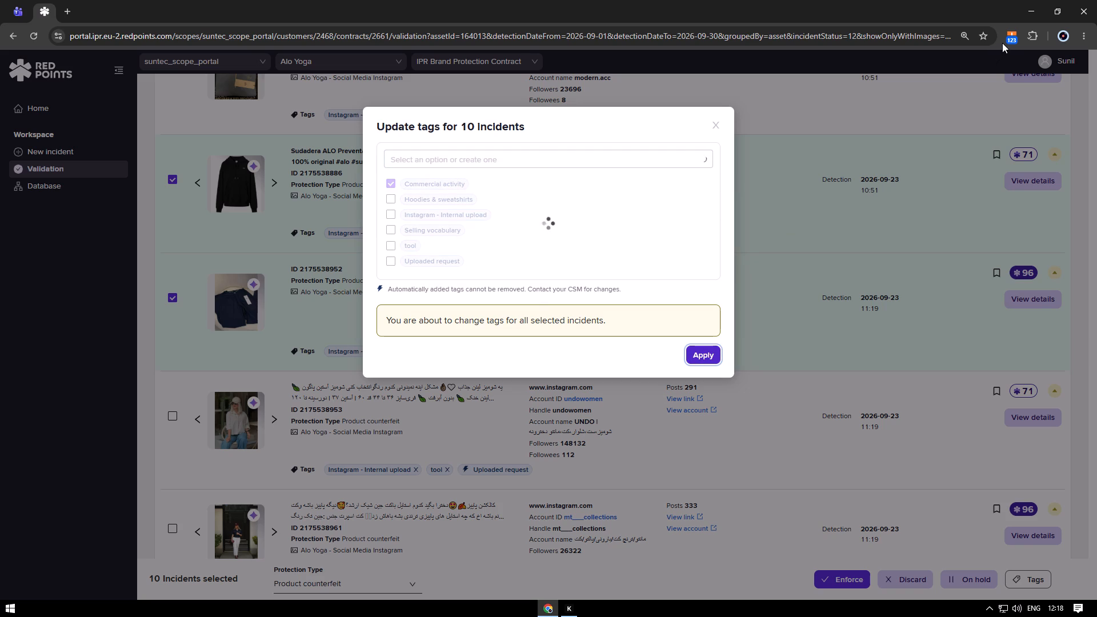
Add the ten commercial activity incidents to the incident counter.
triple_click(1002, 43)
triple_click(1002, 43)
triple_click(1002, 43)
double_click(1002, 43)
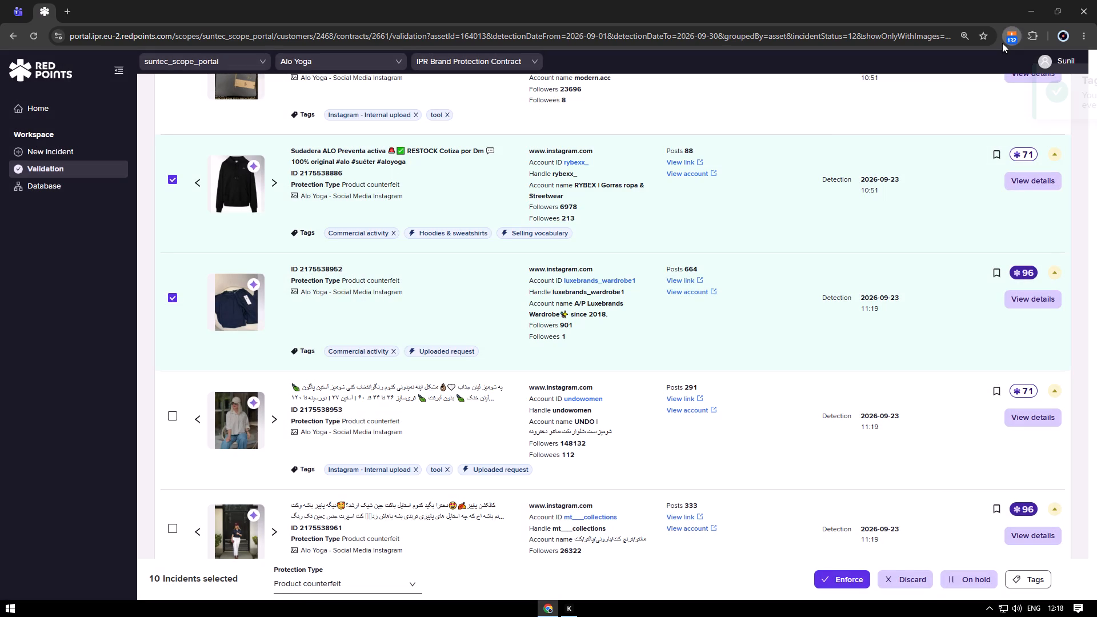
click(172, 180)
click(172, 297)
scroll(177, 297, down, 9)
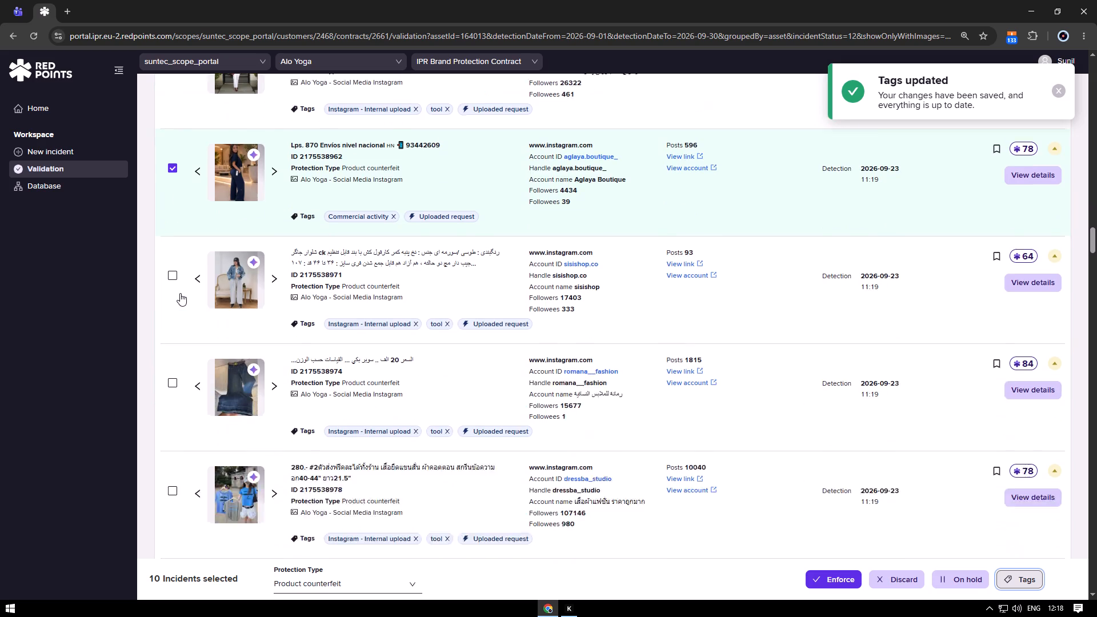
scroll(180, 293, up, 1)
click(173, 181)
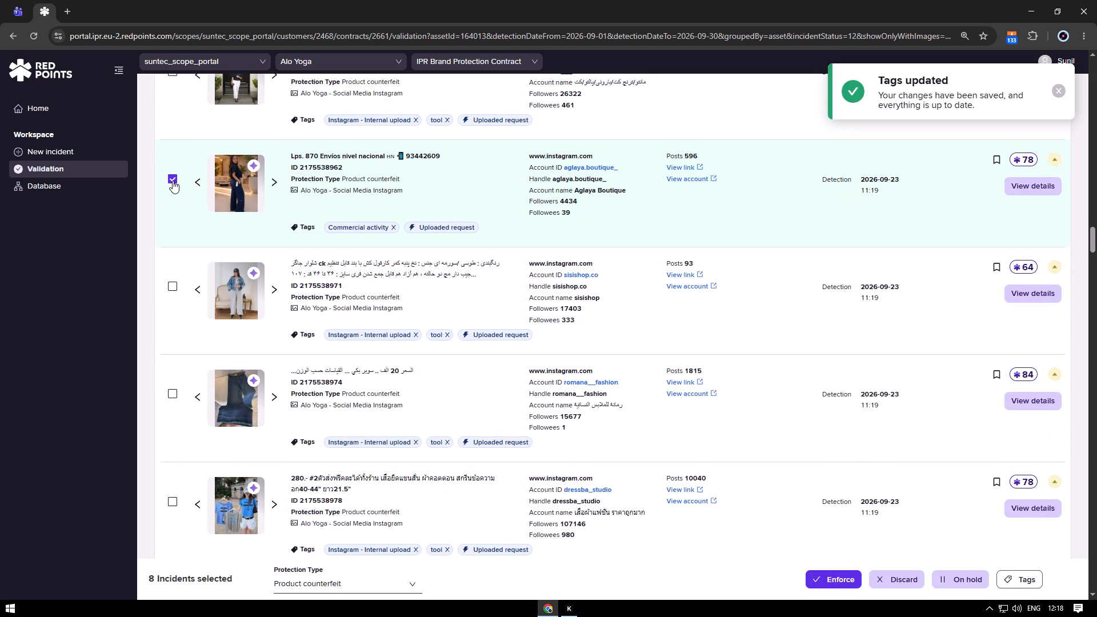
scroll(175, 406, down, 6)
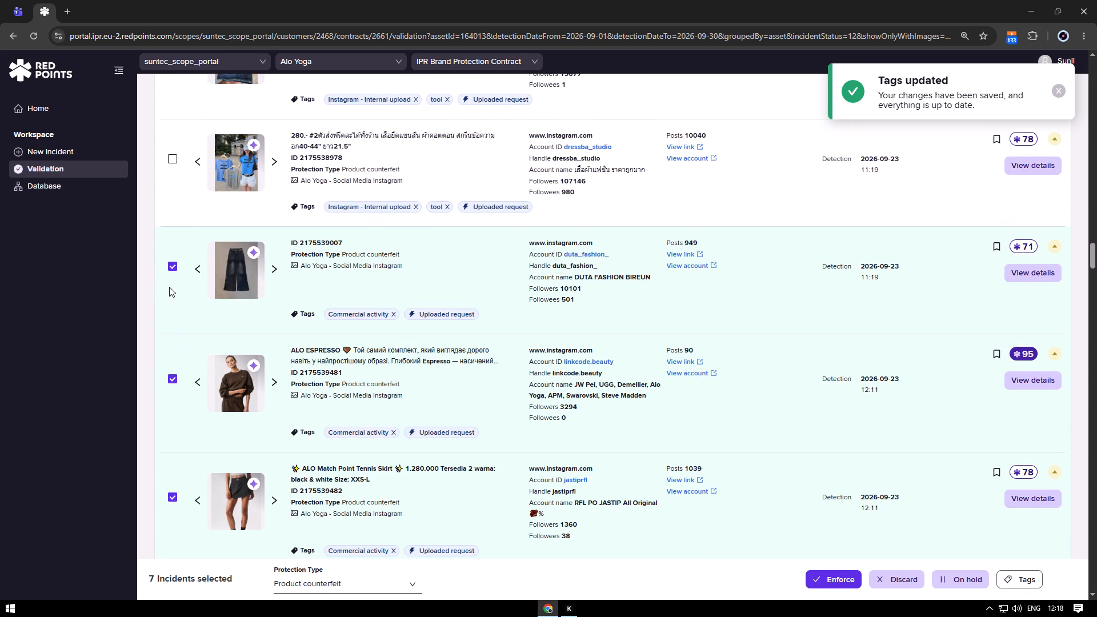
click(173, 267)
click(172, 376)
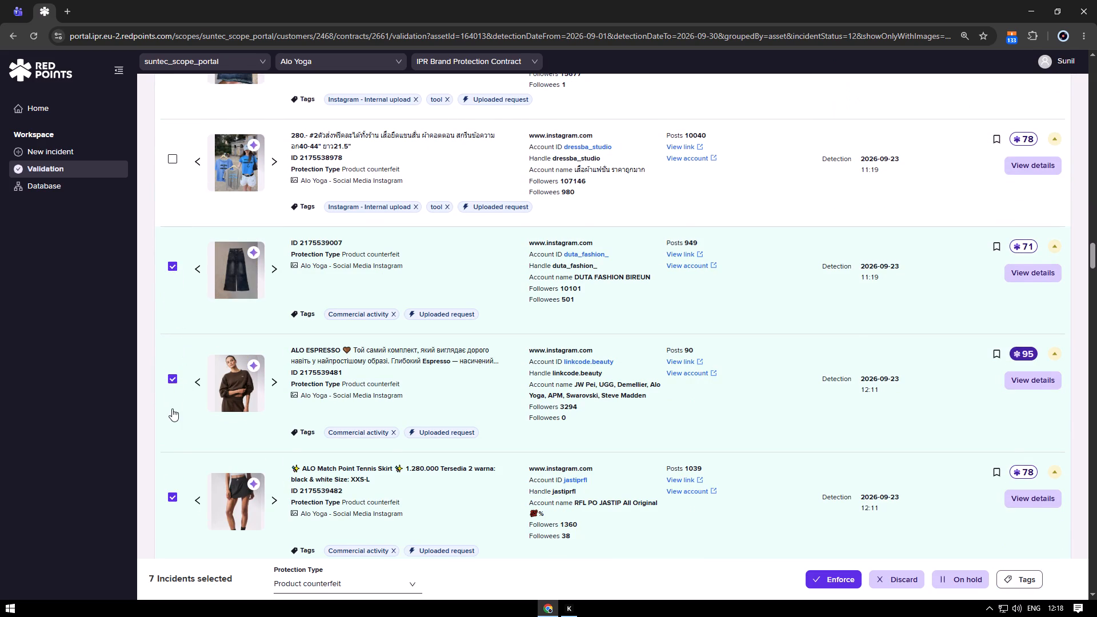
scroll(172, 408, down, 4)
click(174, 271)
click(173, 387)
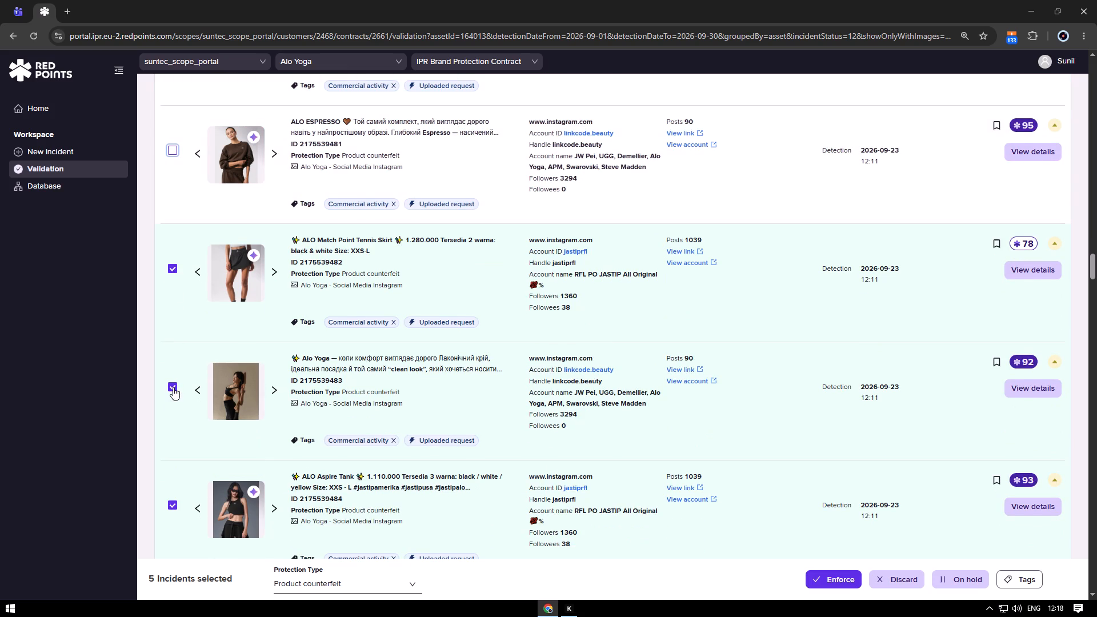
scroll(173, 387, down, 5)
click(171, 215)
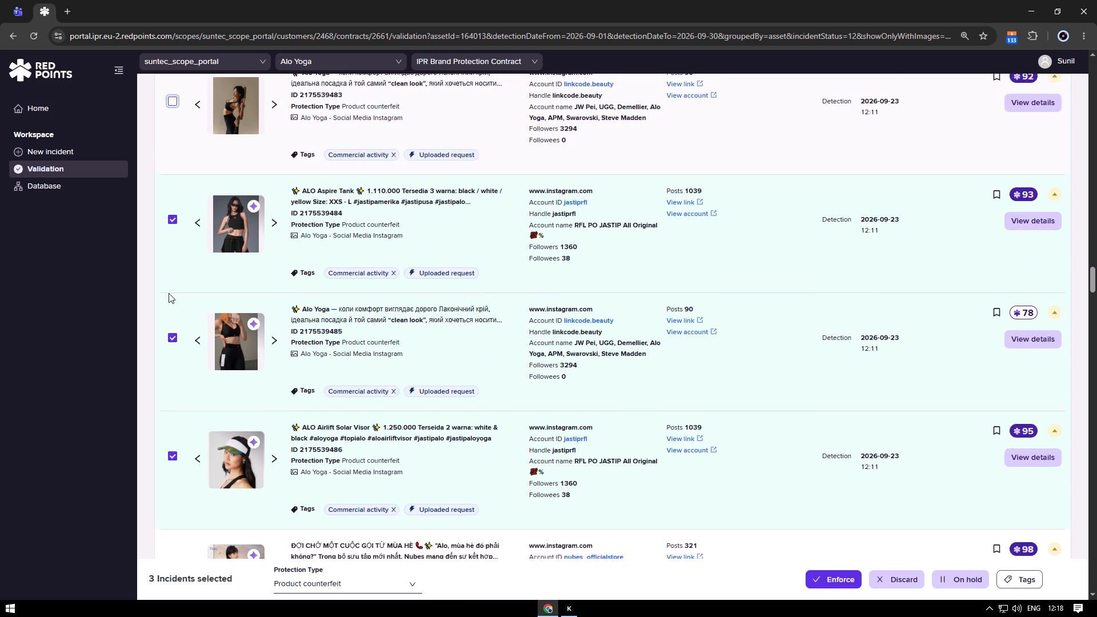
click(171, 334)
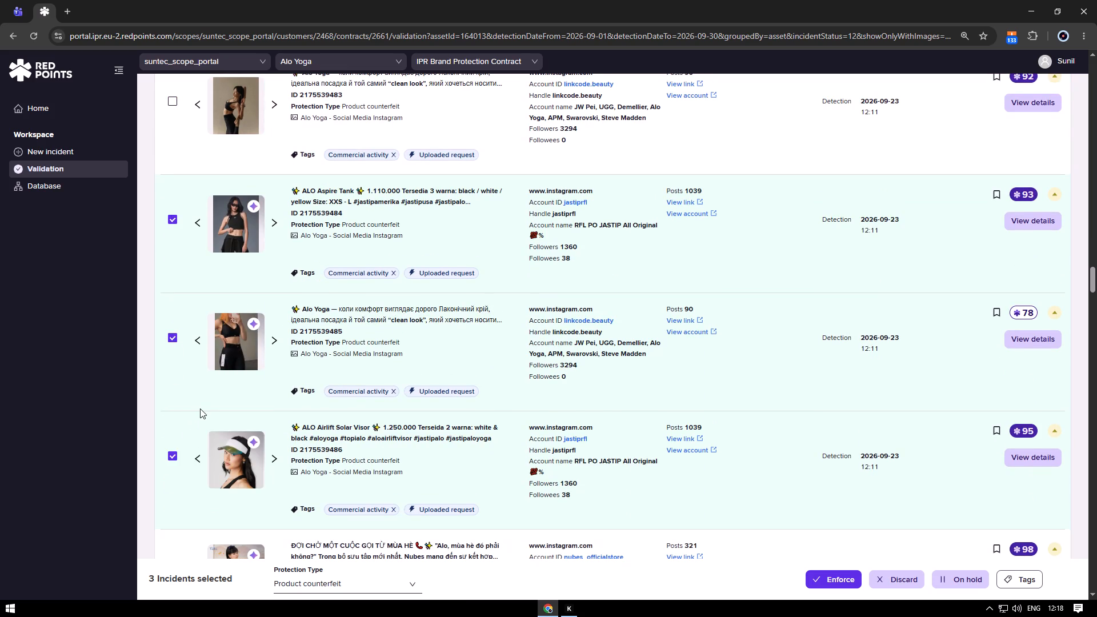
click(173, 221)
click(175, 458)
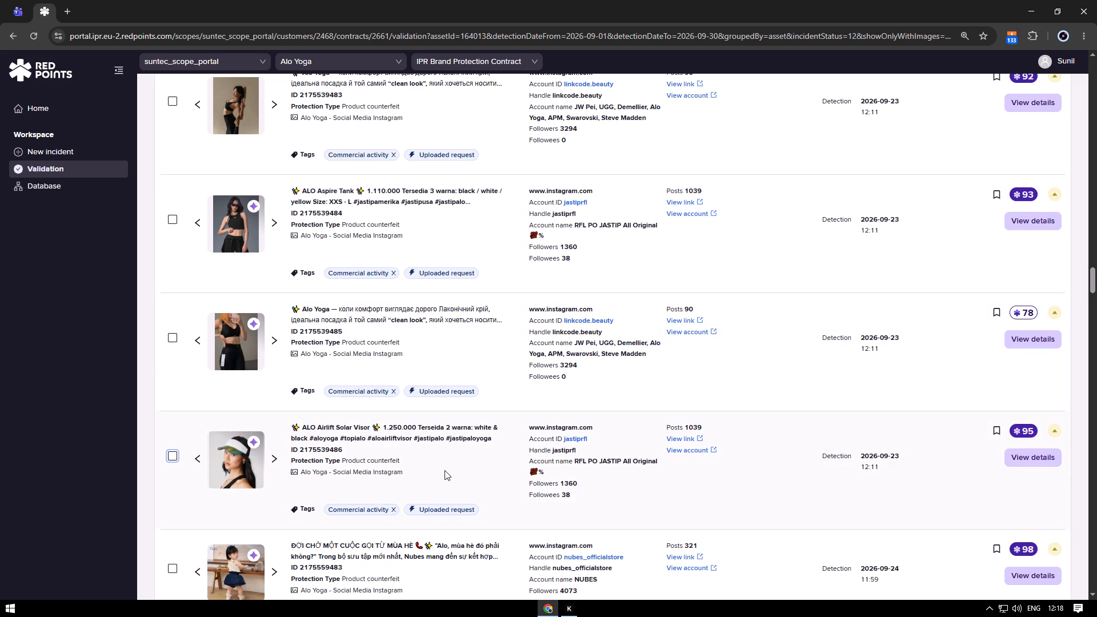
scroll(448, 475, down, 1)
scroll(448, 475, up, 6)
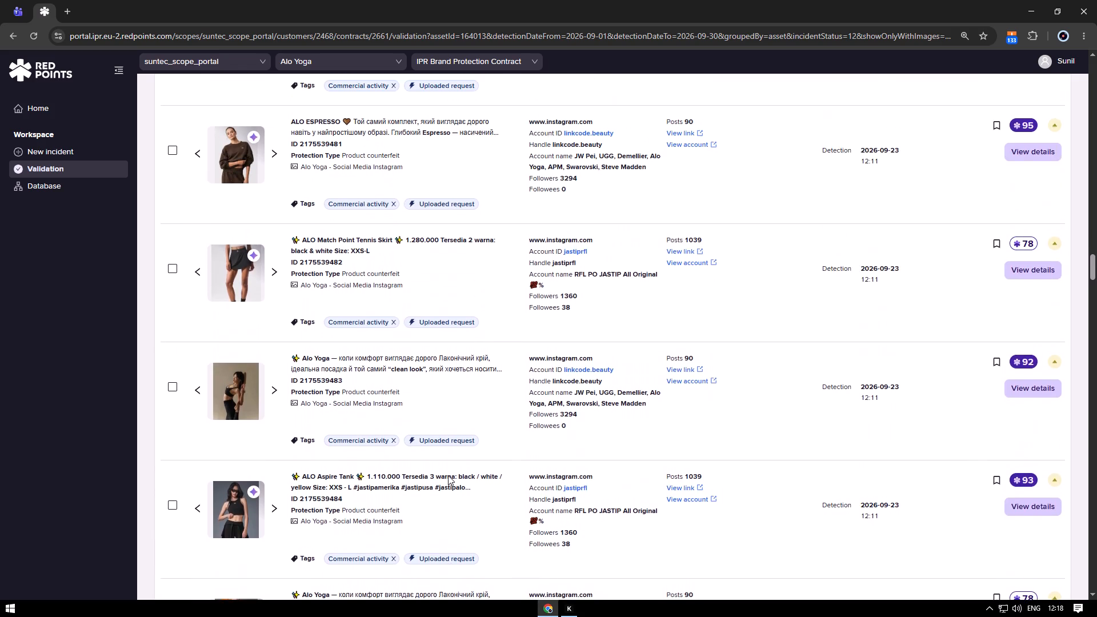
scroll(448, 475, up, 8)
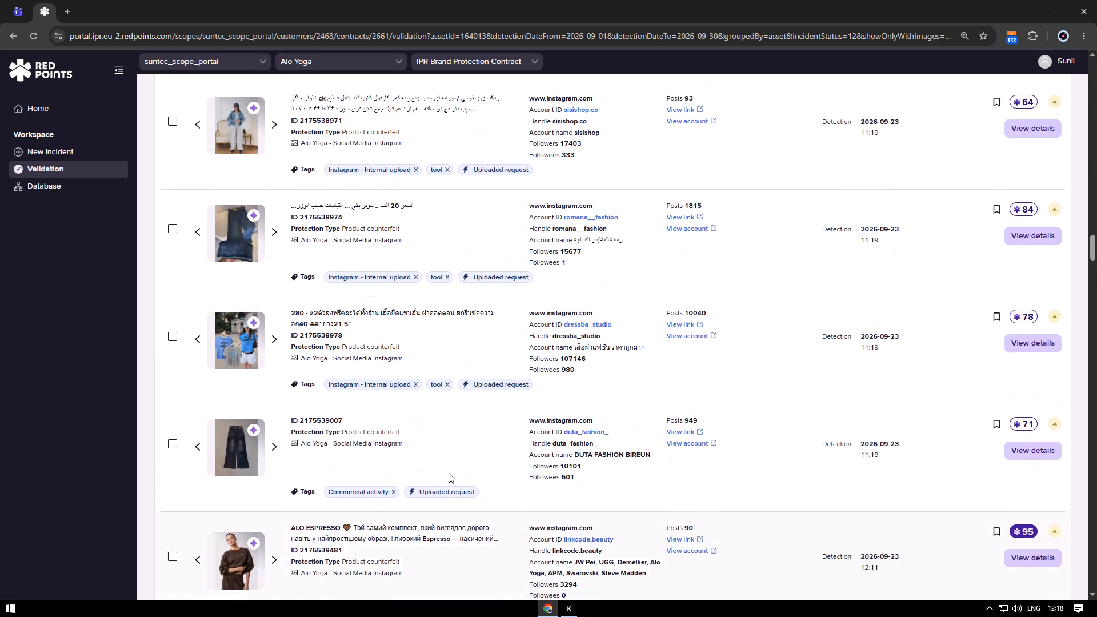
scroll(323, 488, up, 1)
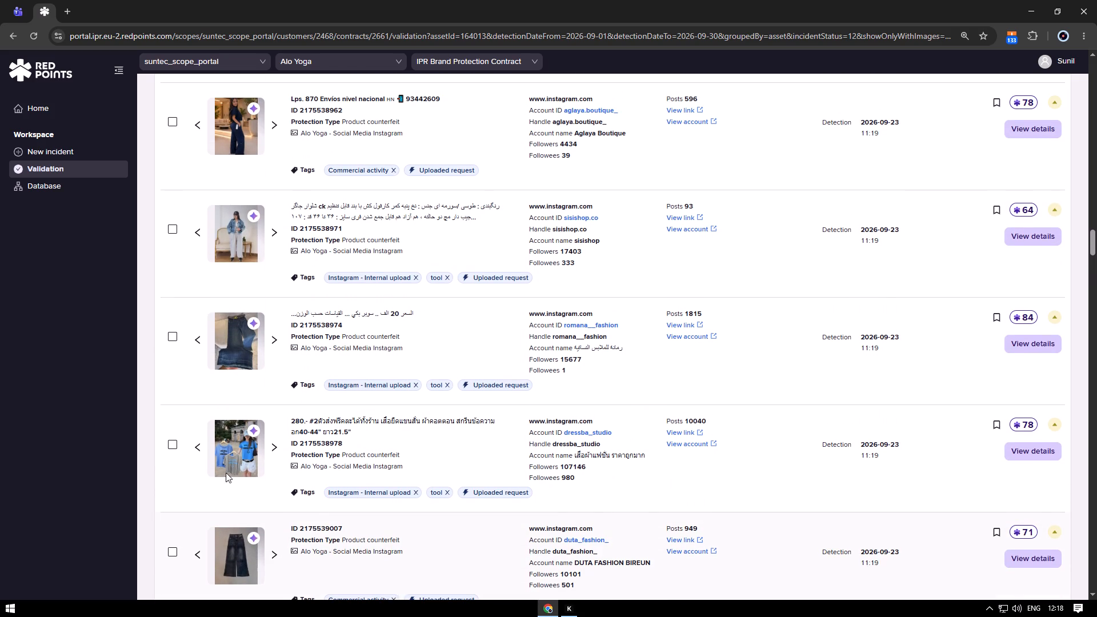
click(176, 444)
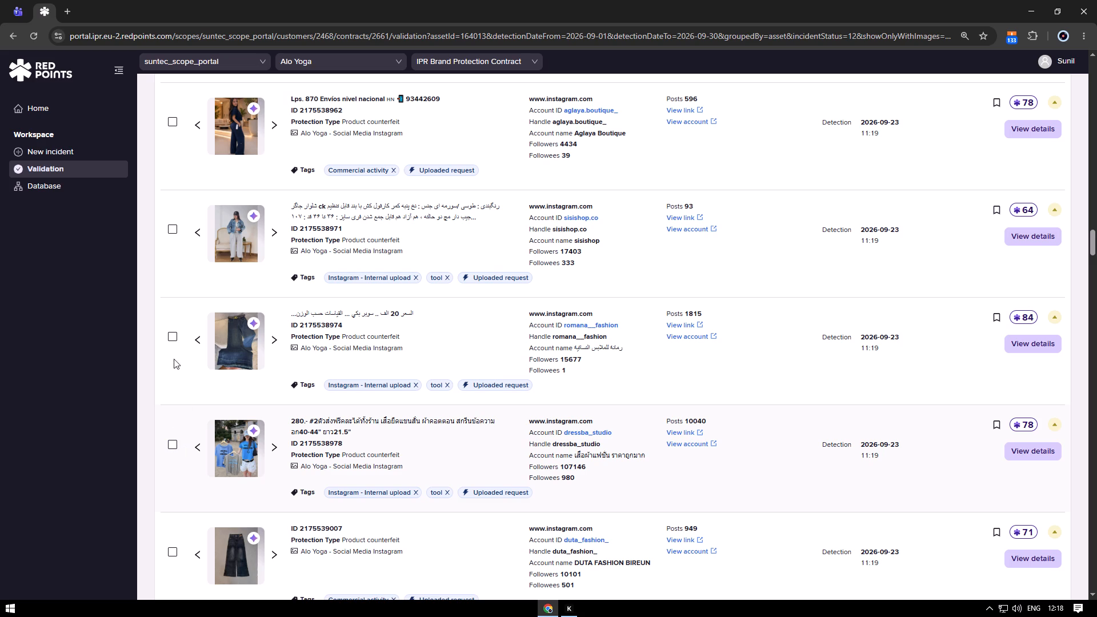
click(172, 335)
scroll(176, 338, up, 1)
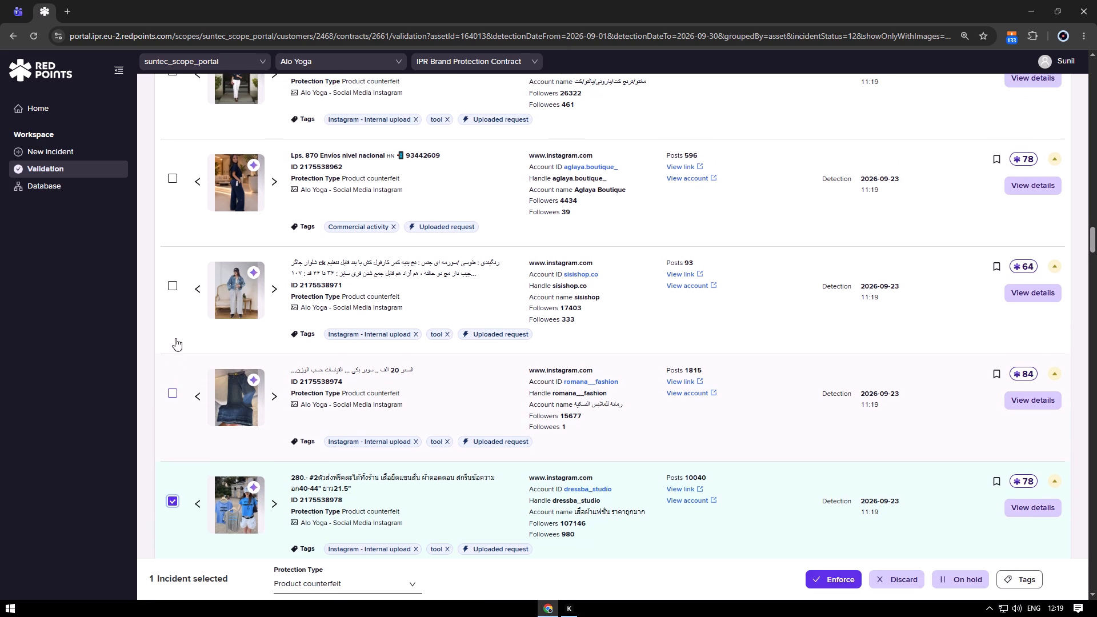
click(171, 287)
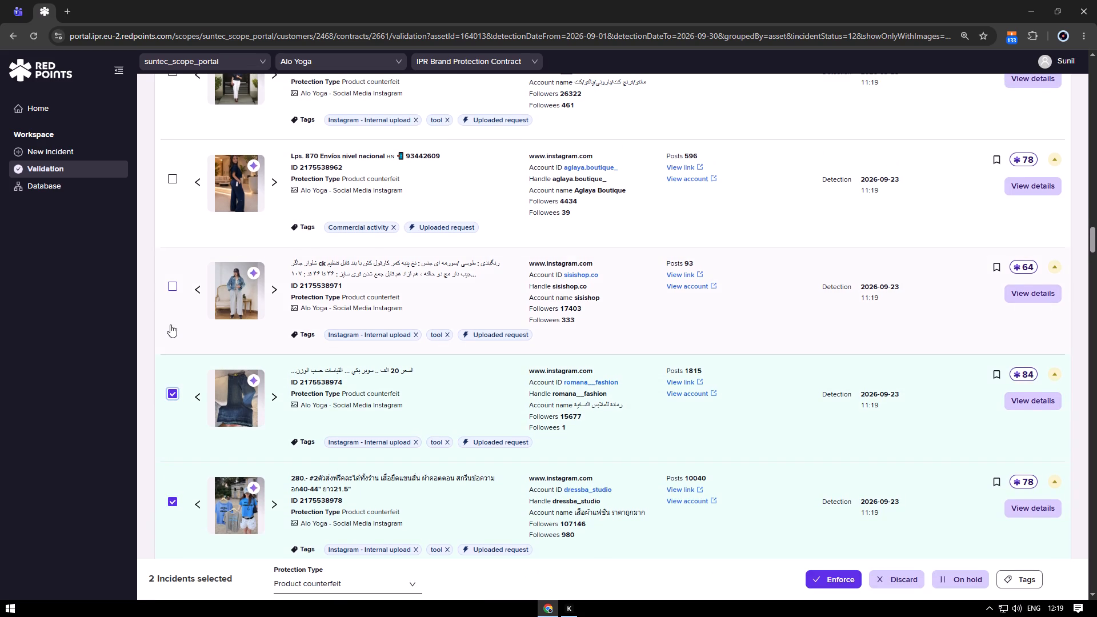
scroll(168, 329, up, 3)
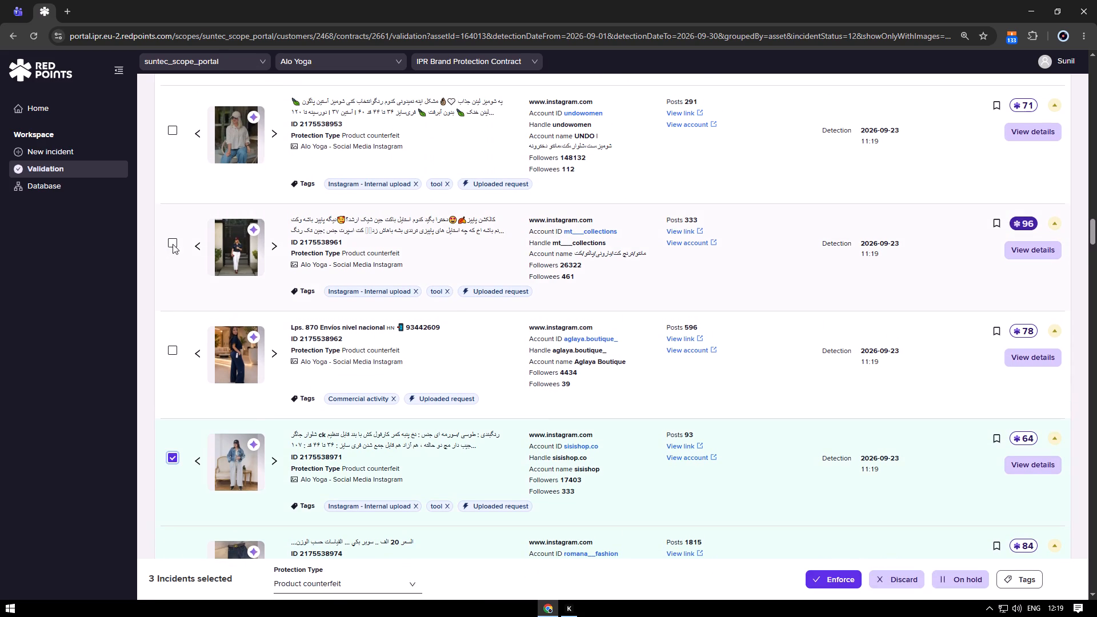
click(173, 244)
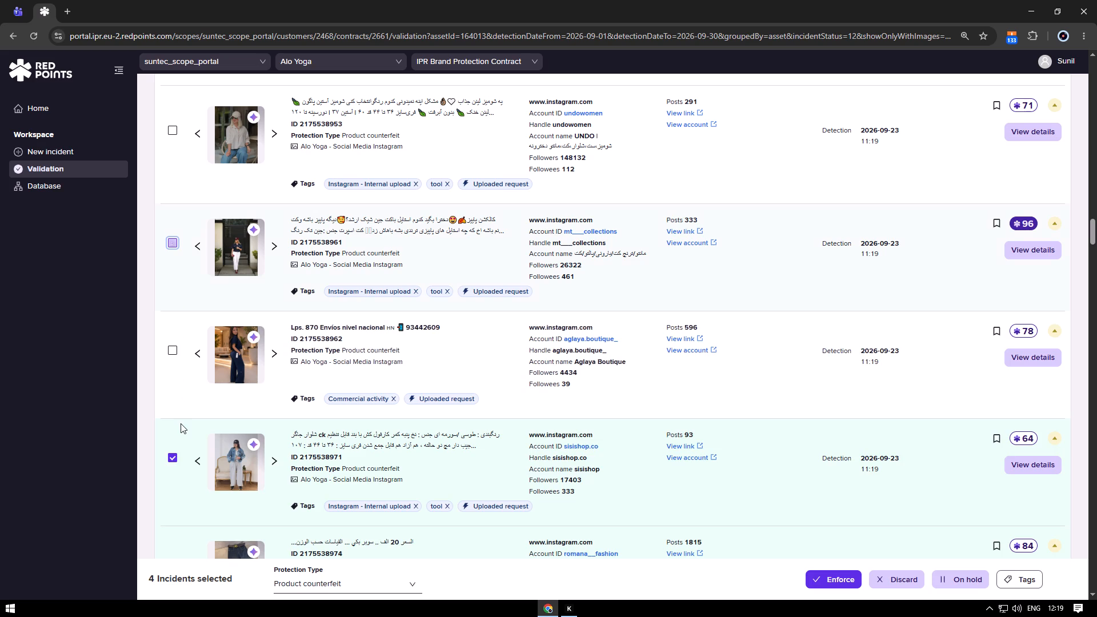
scroll(181, 423, up, 1)
click(172, 189)
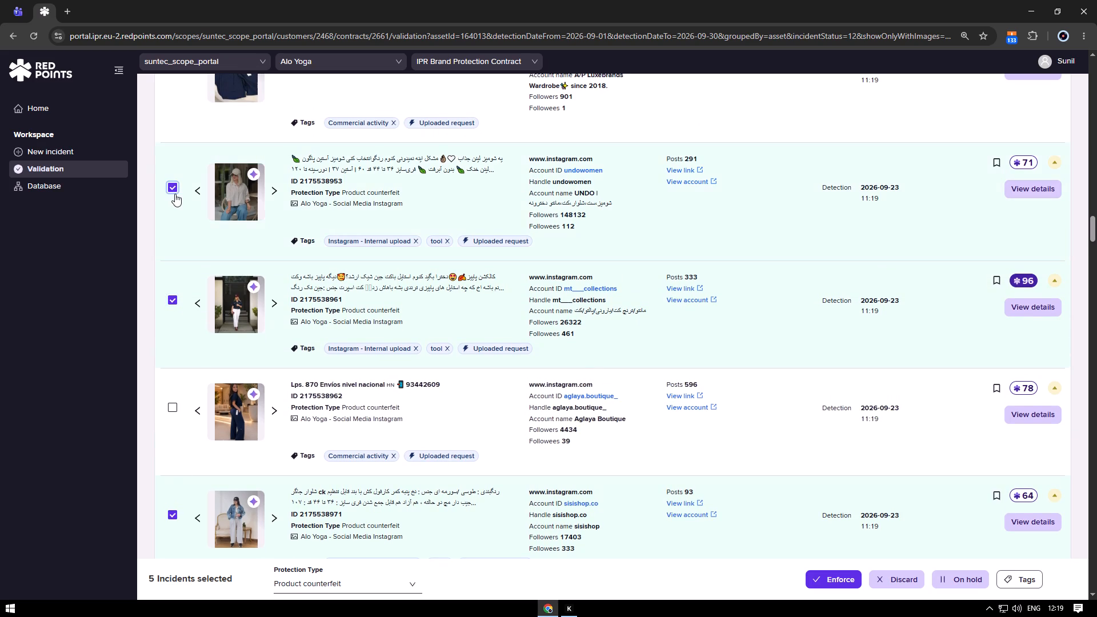
Untick all existing tags of the five selected incidents, tag them as Unrelated content and apply the update.
scroll(171, 276, up, 3)
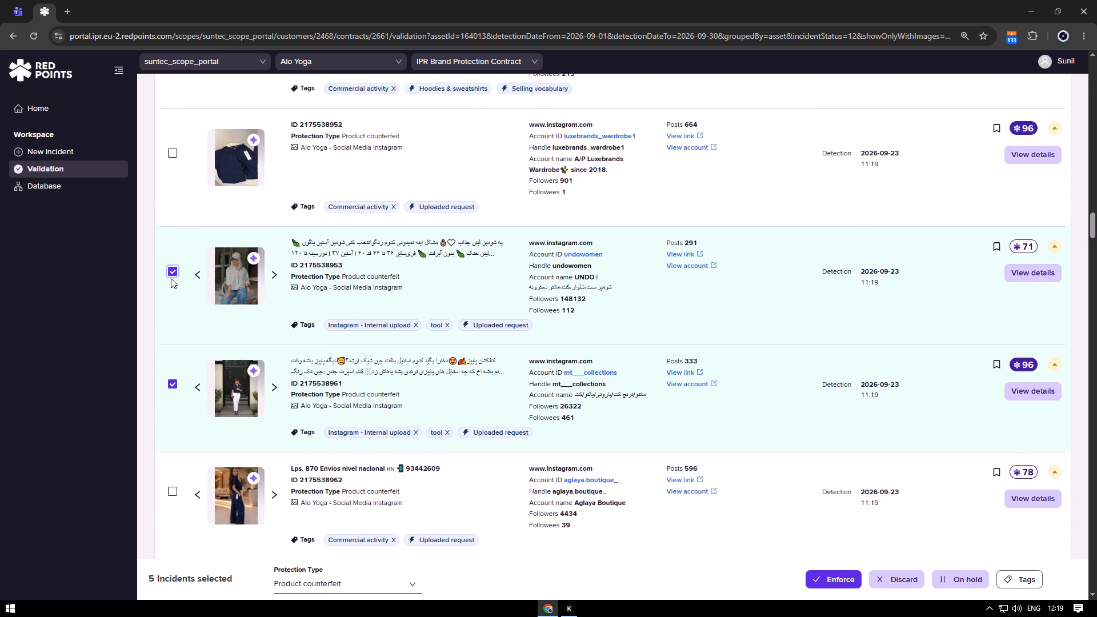
scroll(171, 278, up, 3)
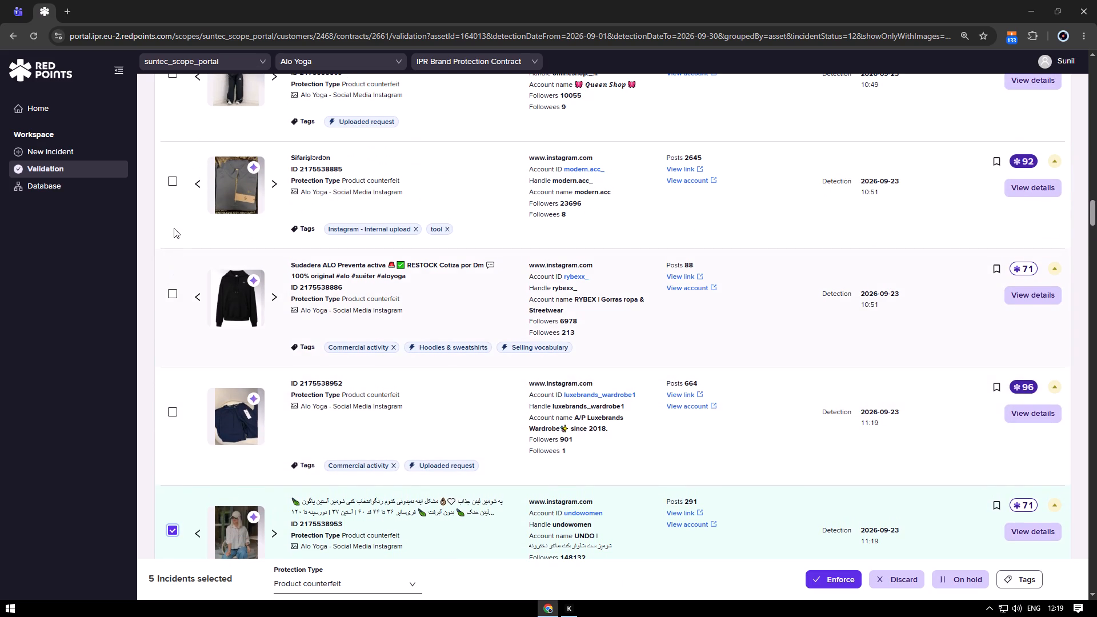
scroll(183, 335, down, 5)
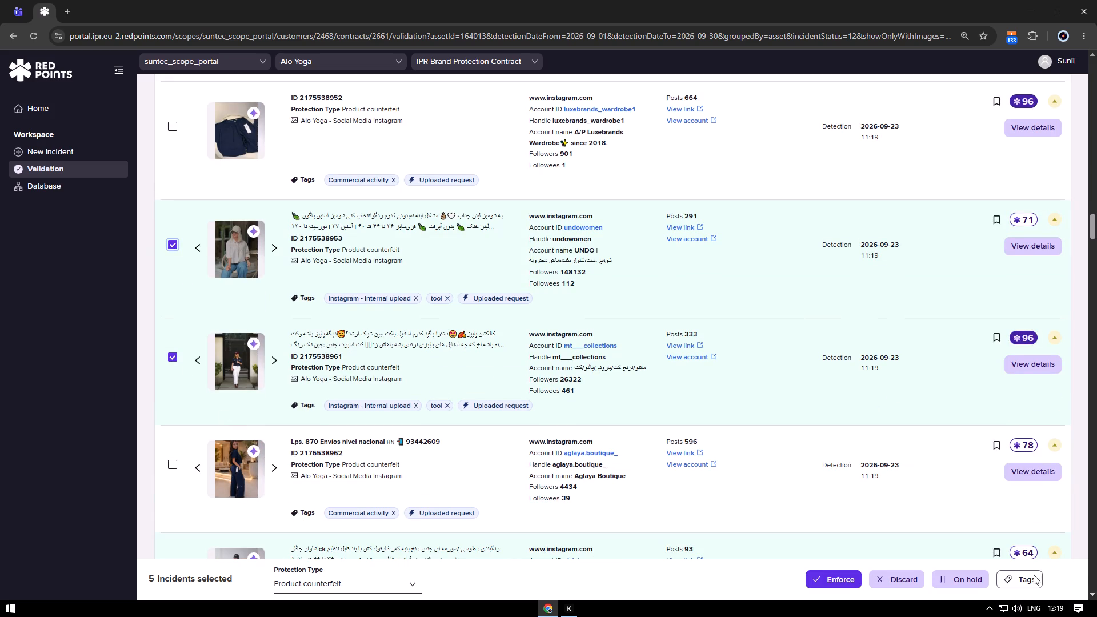
click(1034, 578)
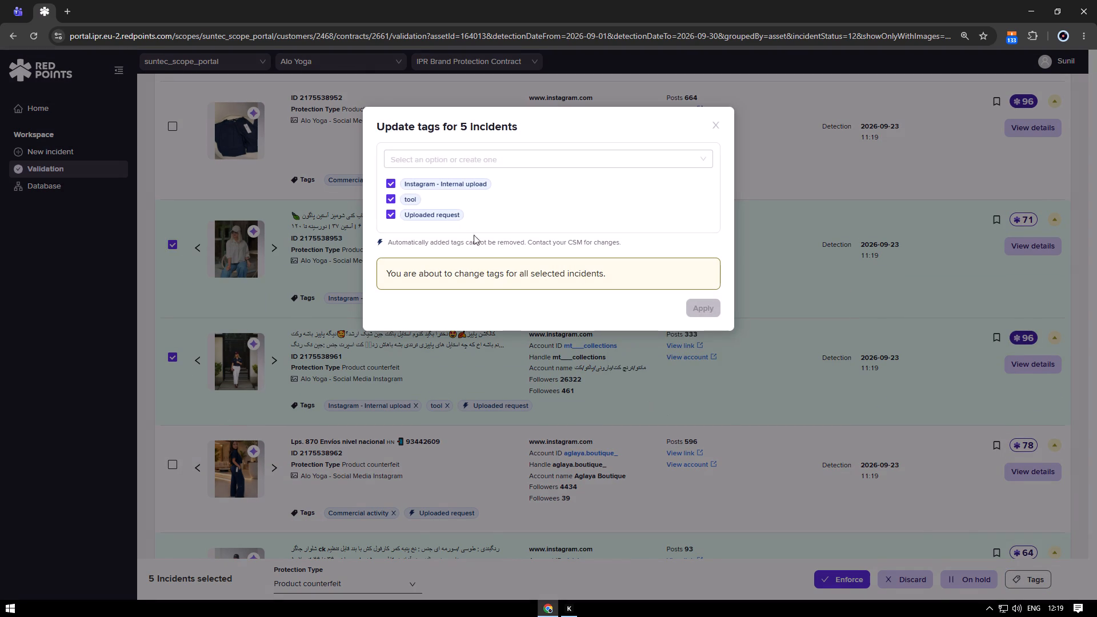
click(418, 182)
click(412, 194)
click(418, 211)
click(449, 149)
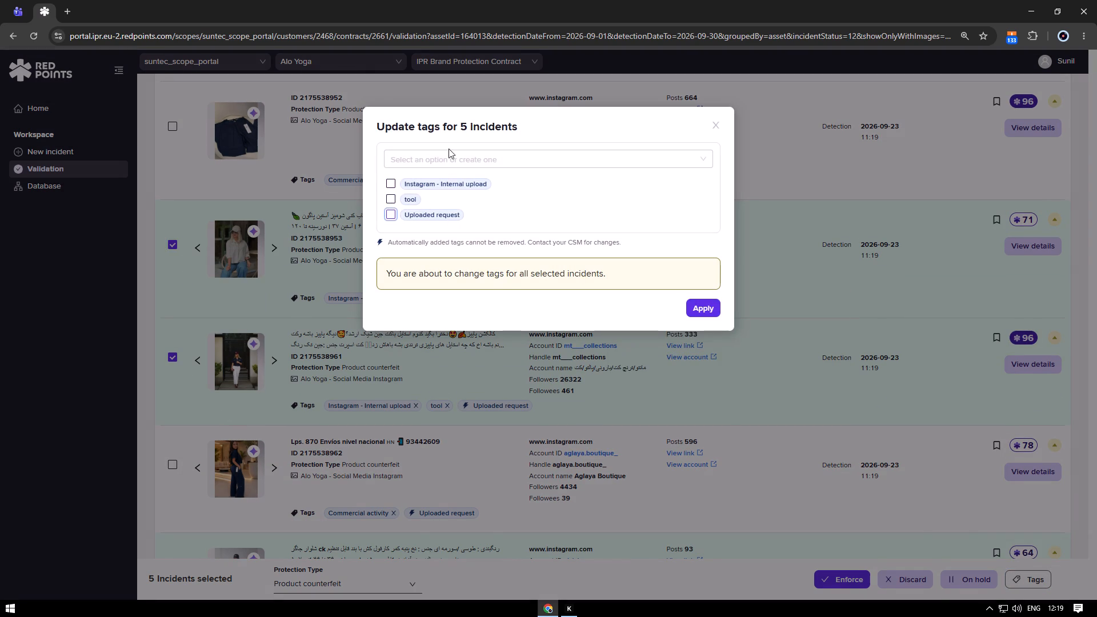
click(449, 153)
text(unrel)
key(Up)
key(Up)
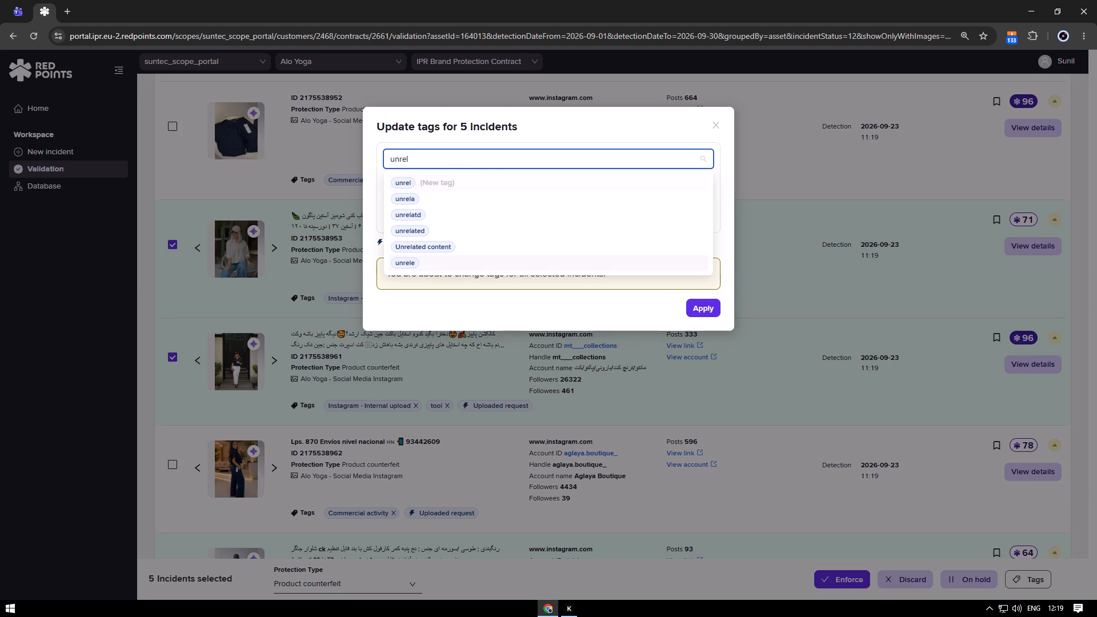
key(Return)
click(719, 318)
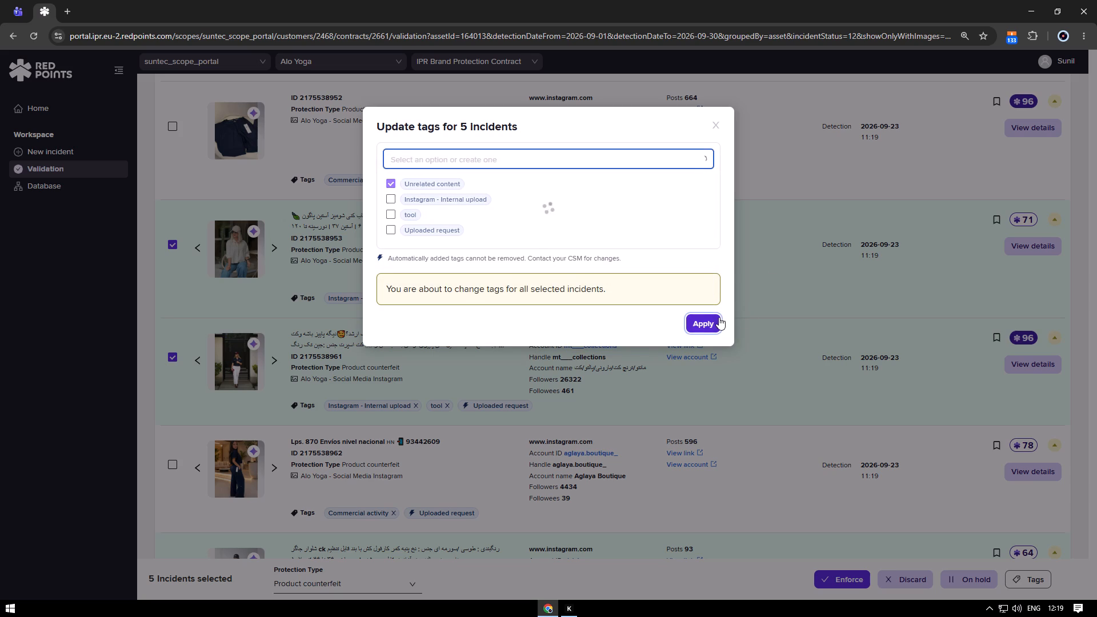
Add the five unrelated content incidents to the incident counter and dismiss the update notification.
click(1014, 37)
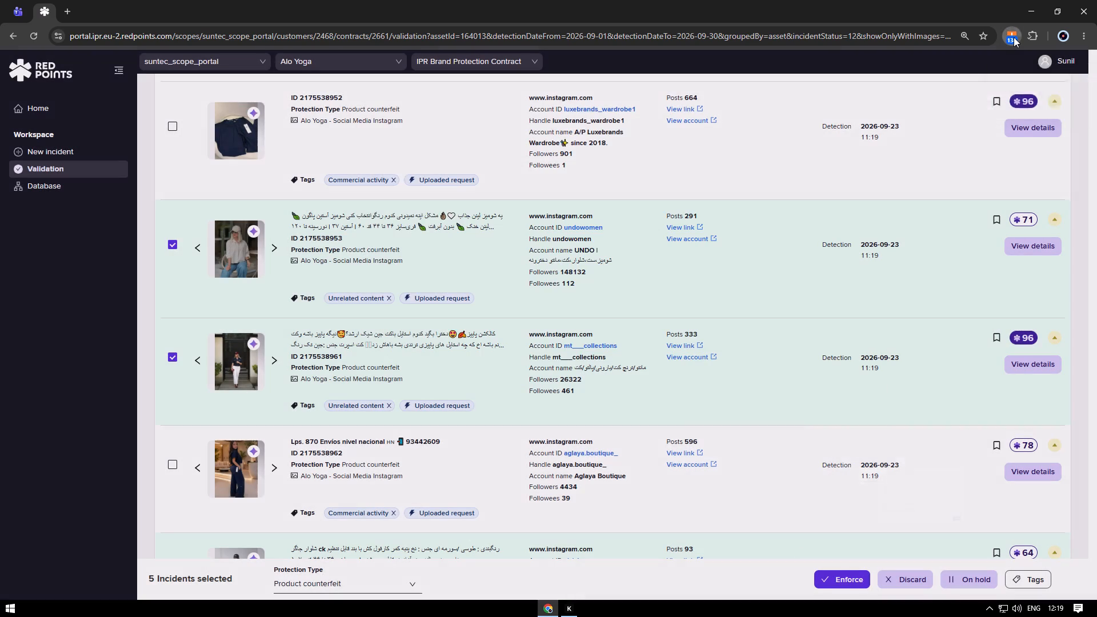
click(1014, 37)
double_click(1014, 44)
click(1014, 44)
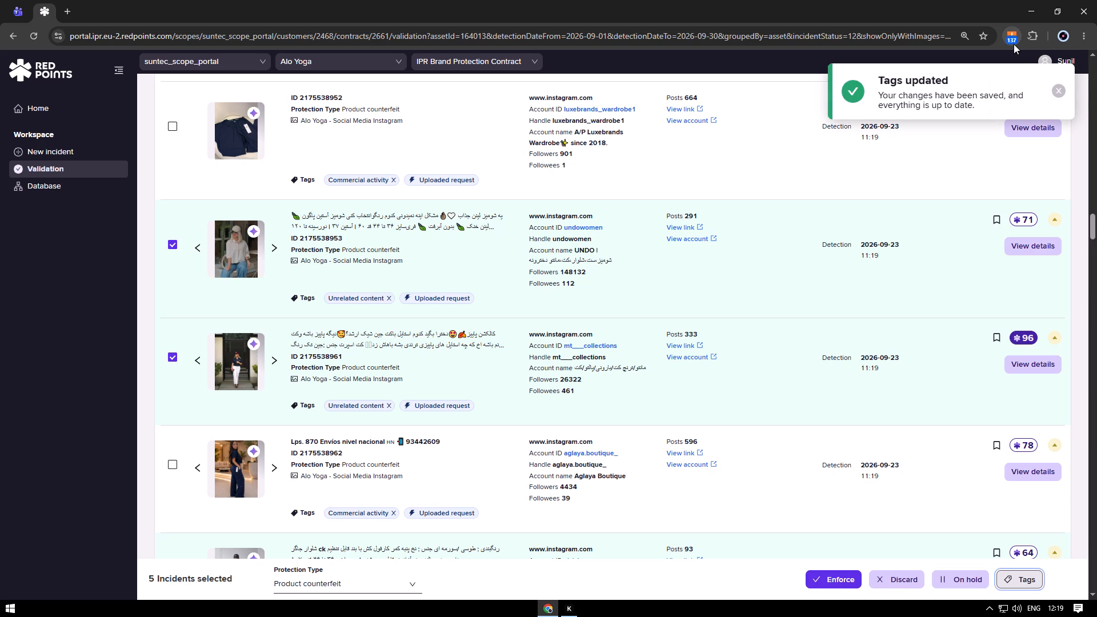
click(1058, 90)
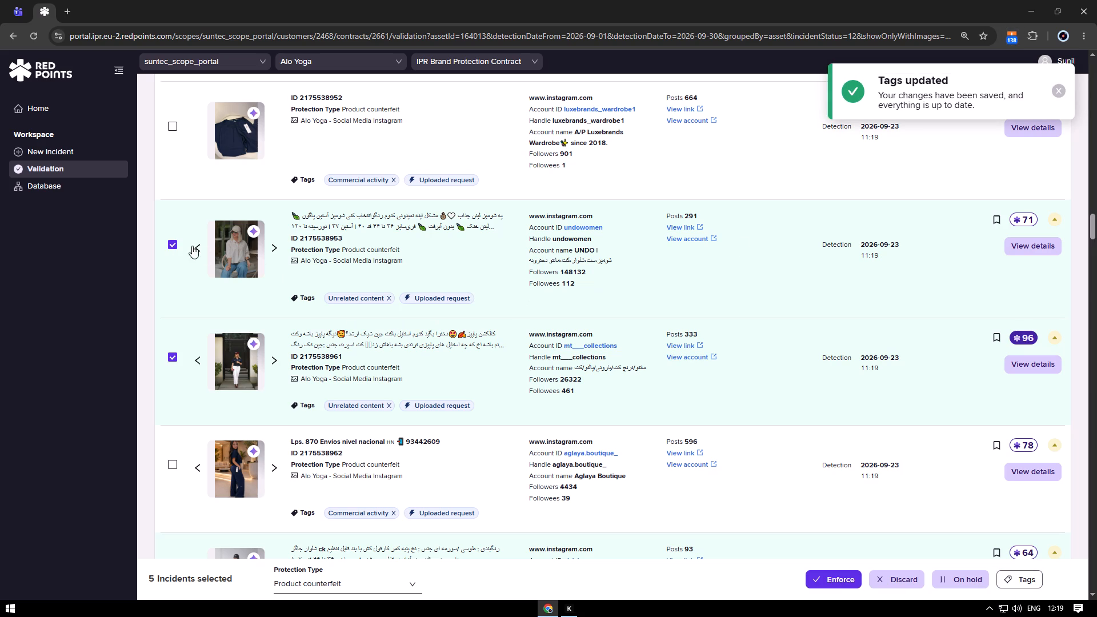
click(171, 243)
click(171, 358)
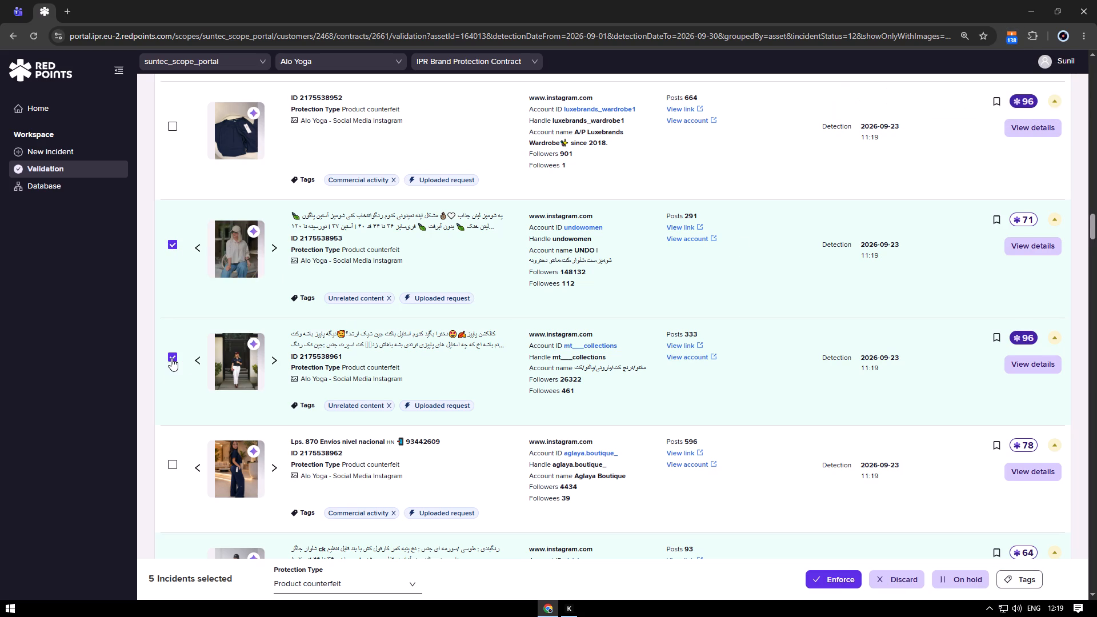
scroll(171, 358, down, 4)
click(172, 346)
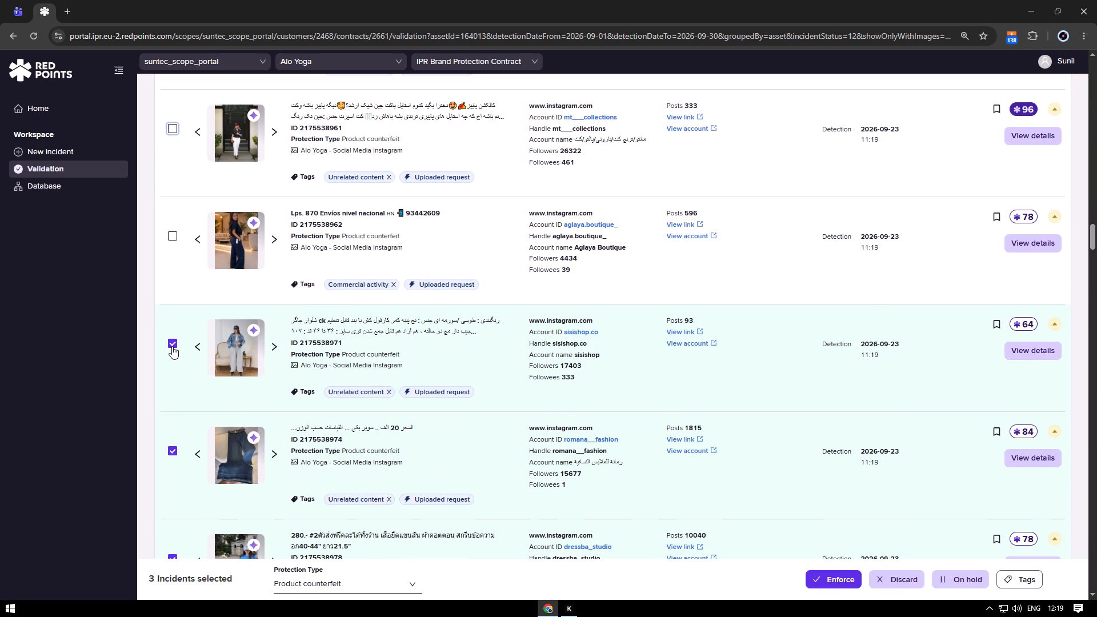
click(174, 450)
scroll(175, 435, down, 3)
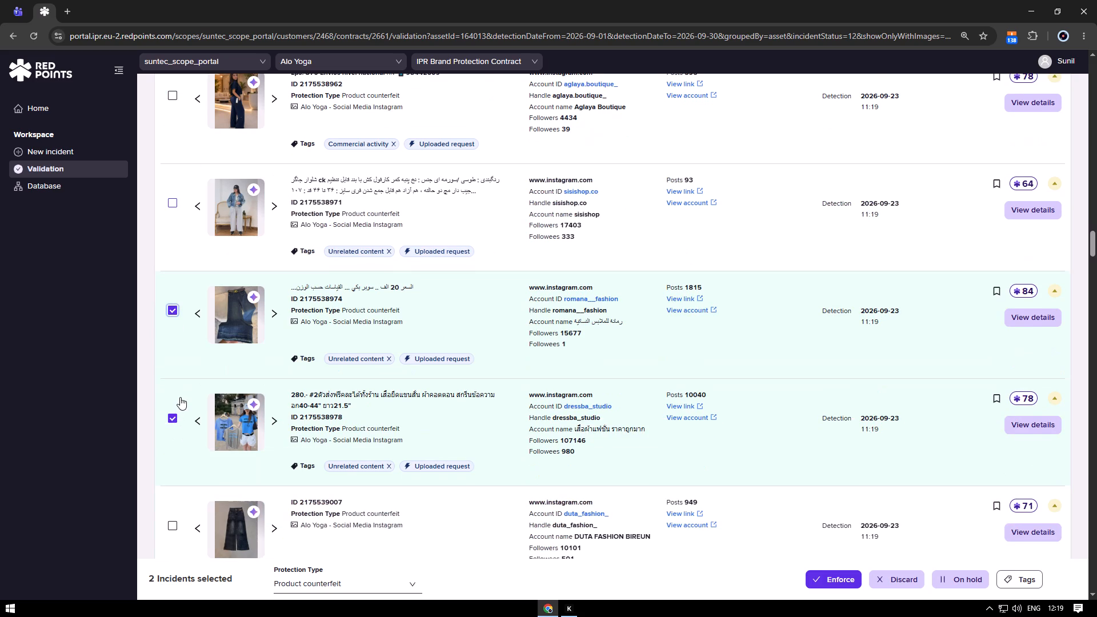
click(175, 388)
scroll(277, 430, up, 2)
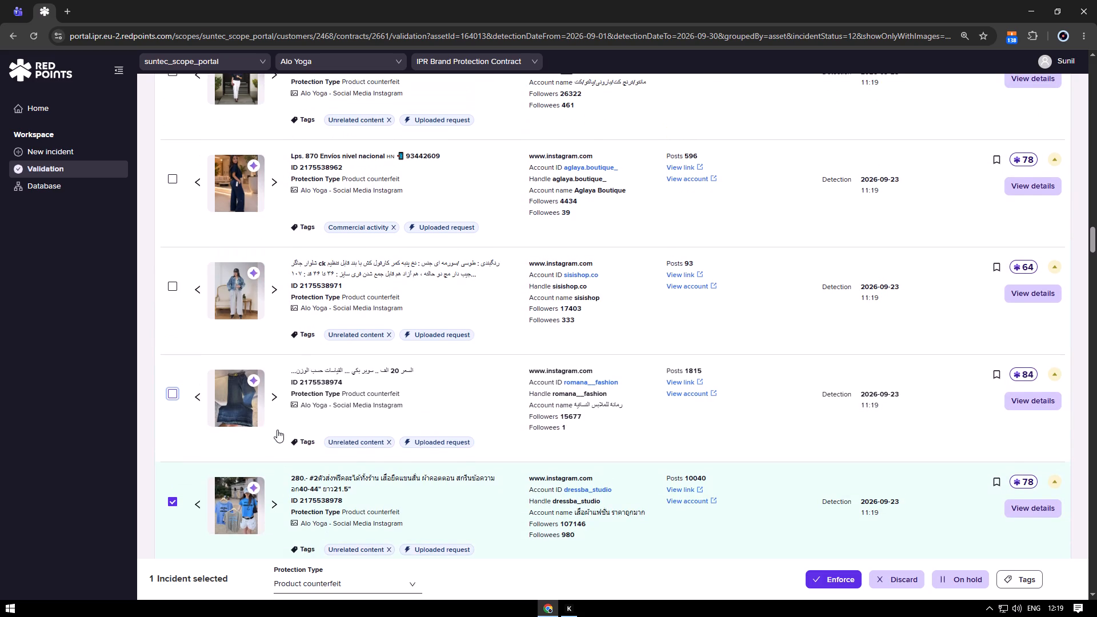
scroll(185, 499, up, 5)
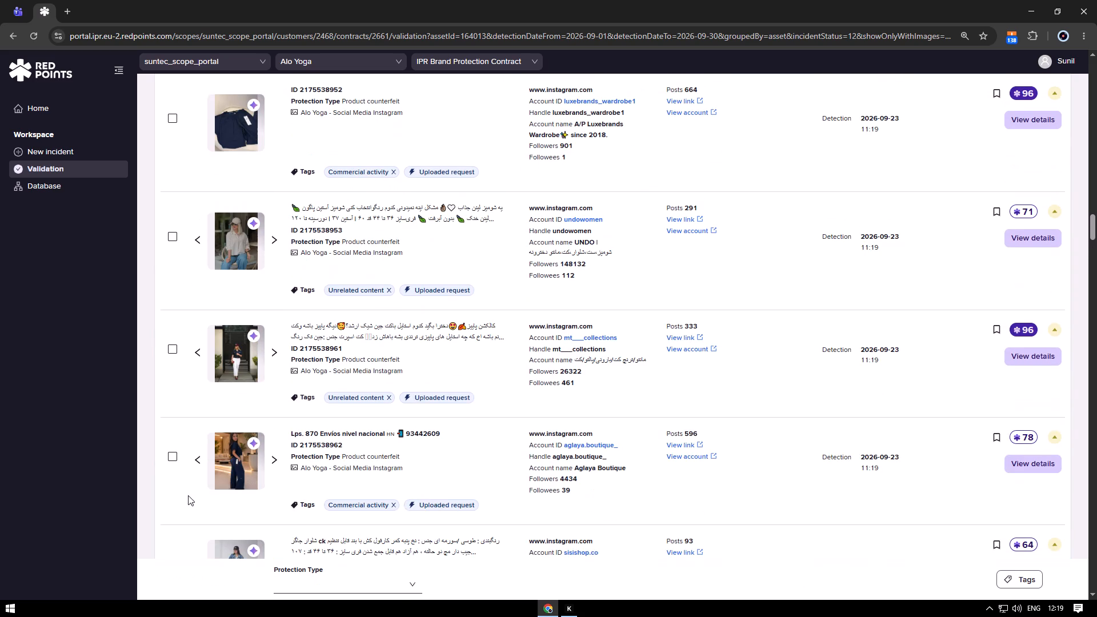
scroll(270, 430, up, 5)
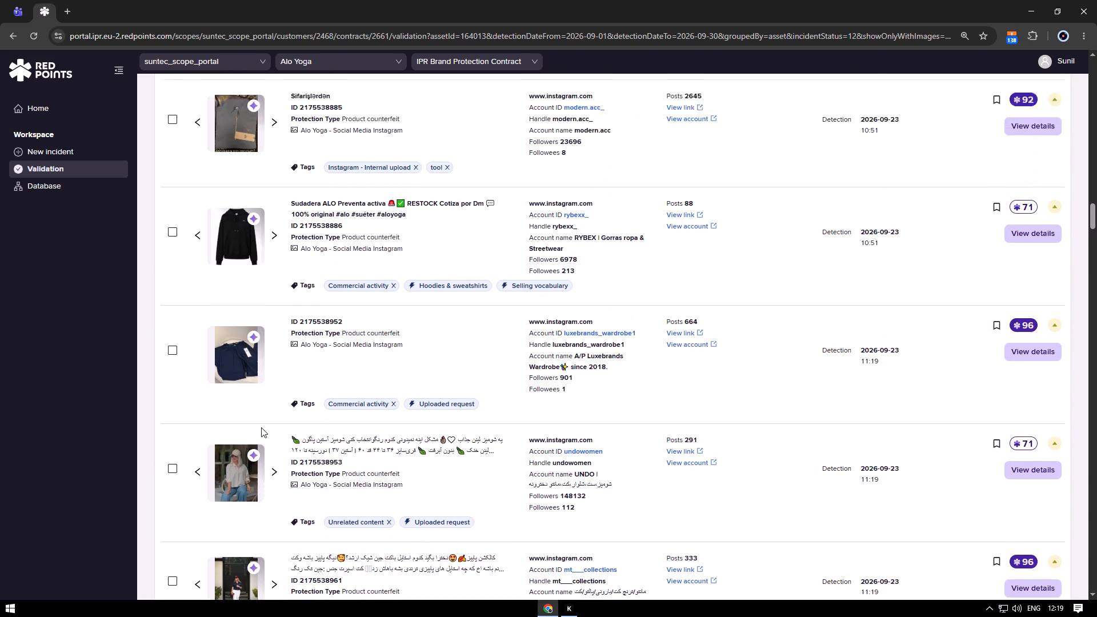
scroll(297, 355, up, 1)
click(241, 241)
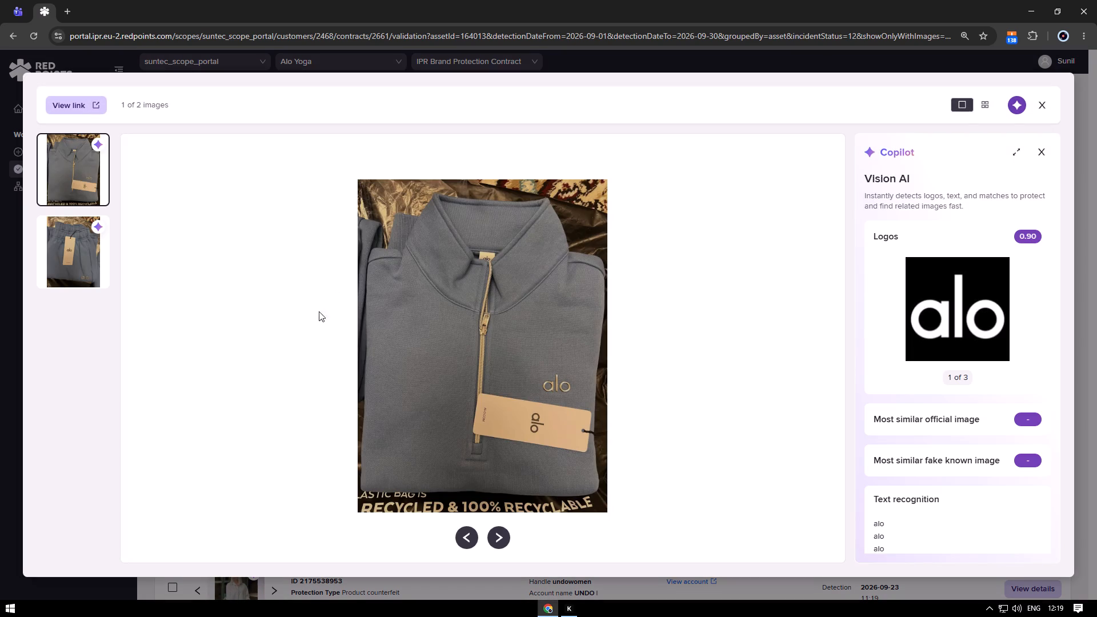
key(Escape)
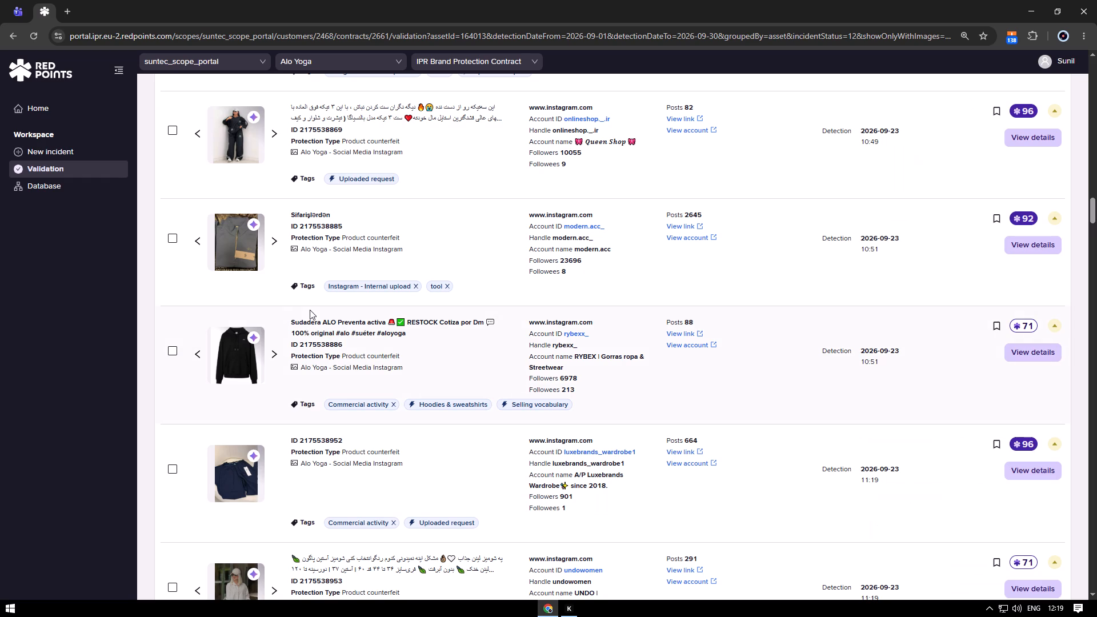
click(172, 239)
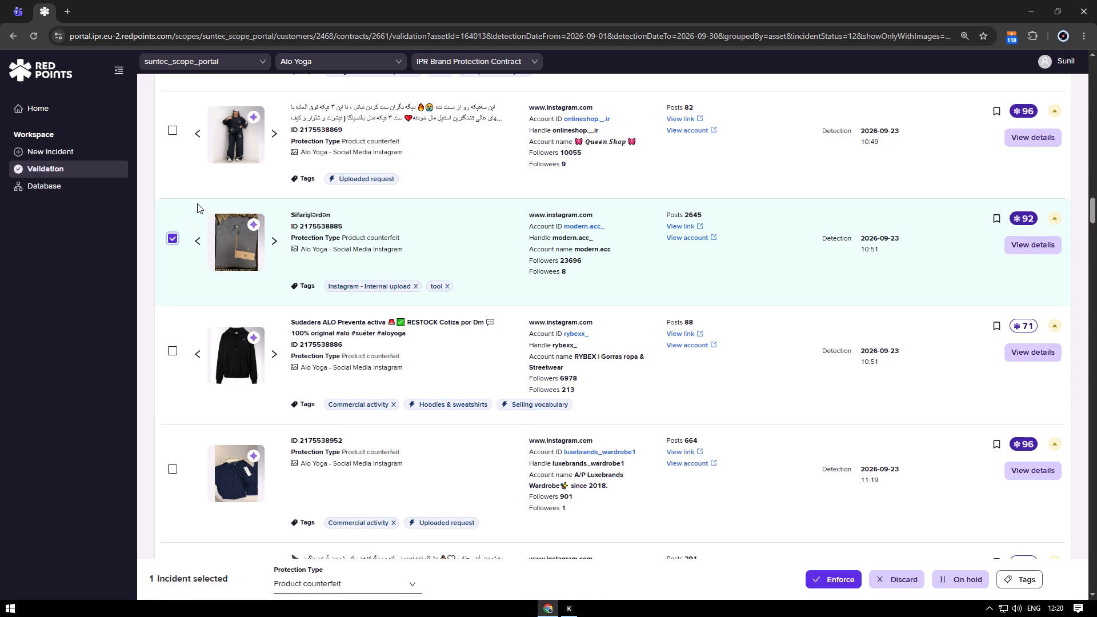
right_drag(197, 203, 208, 199)
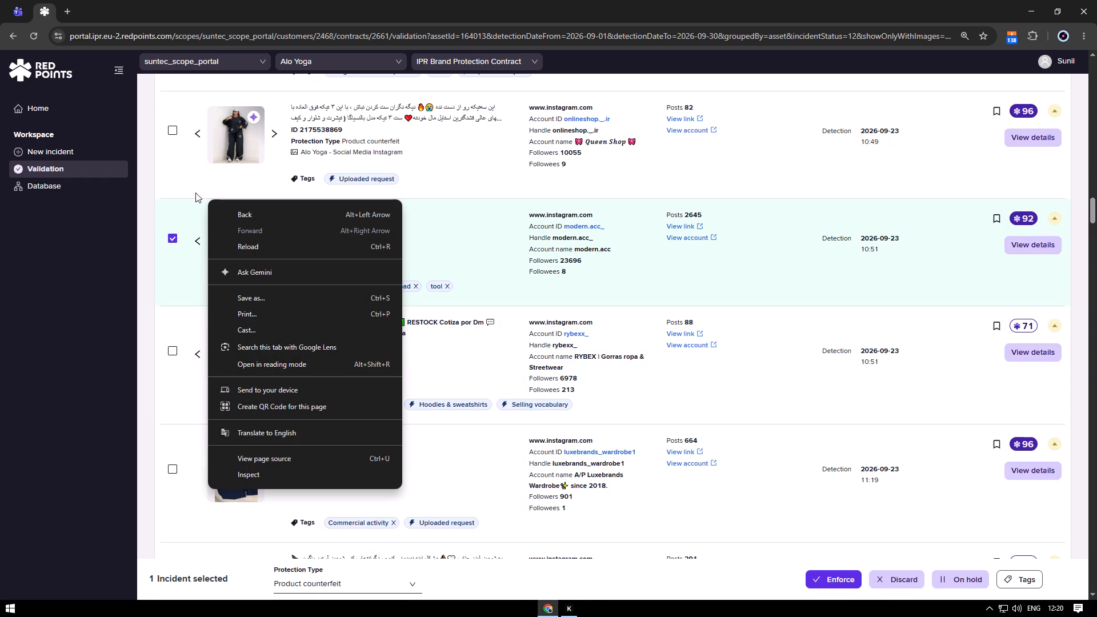
click(492, 291)
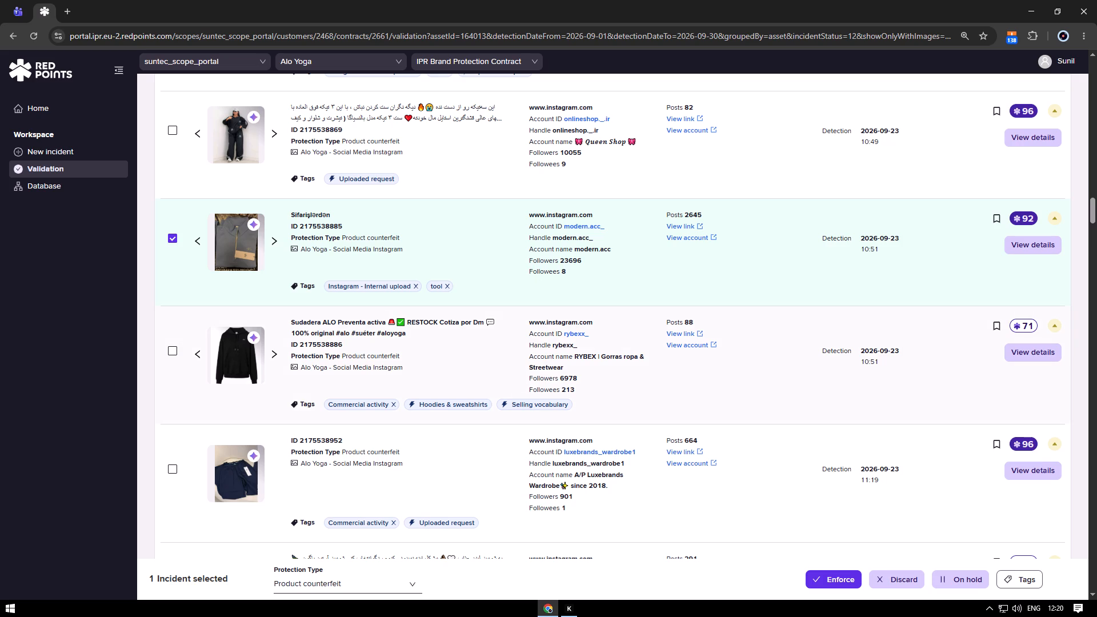
scroll(321, 303, up, 1)
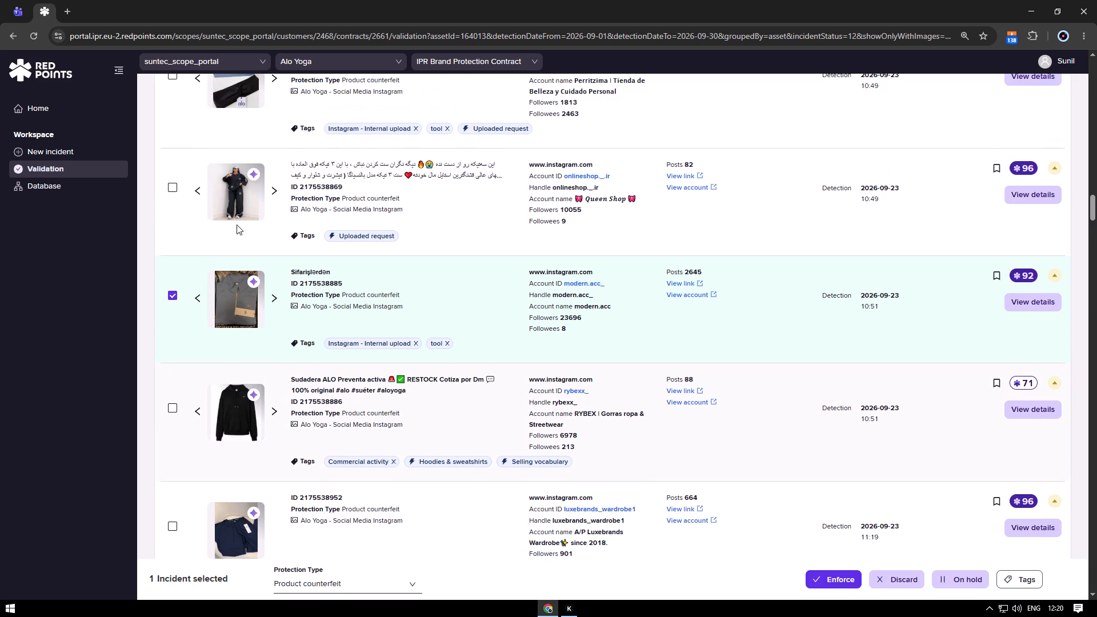
click(250, 210)
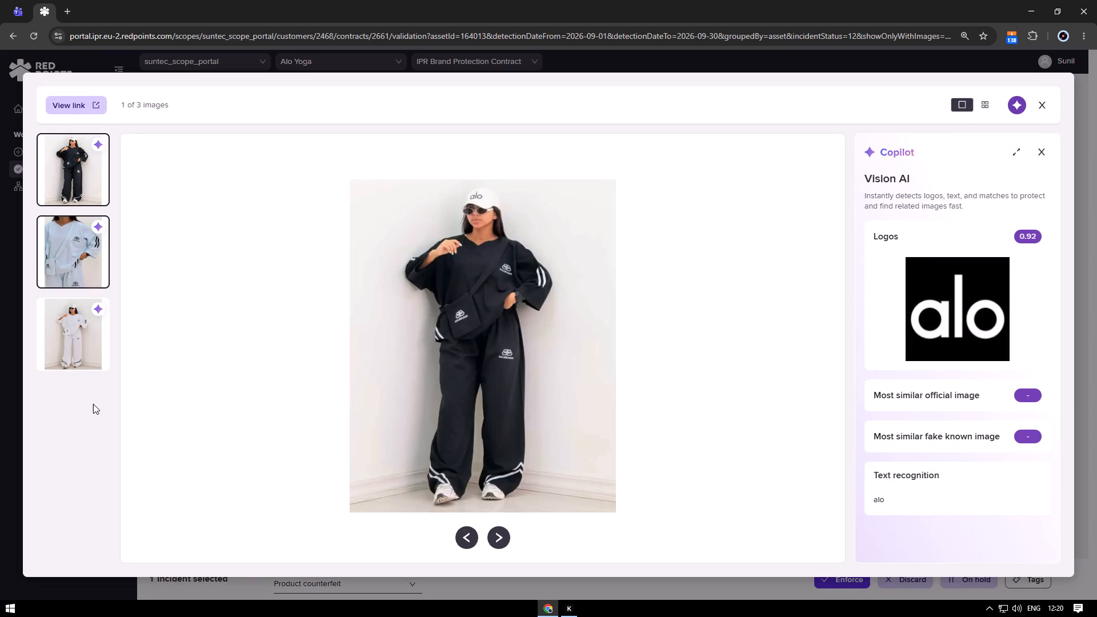
click(3, 414)
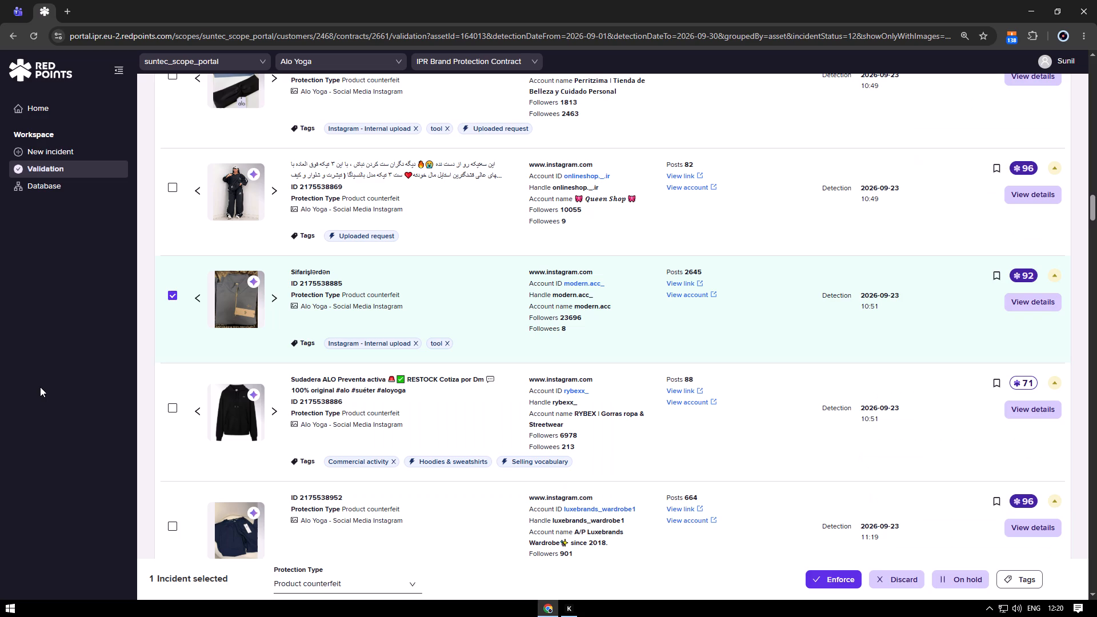
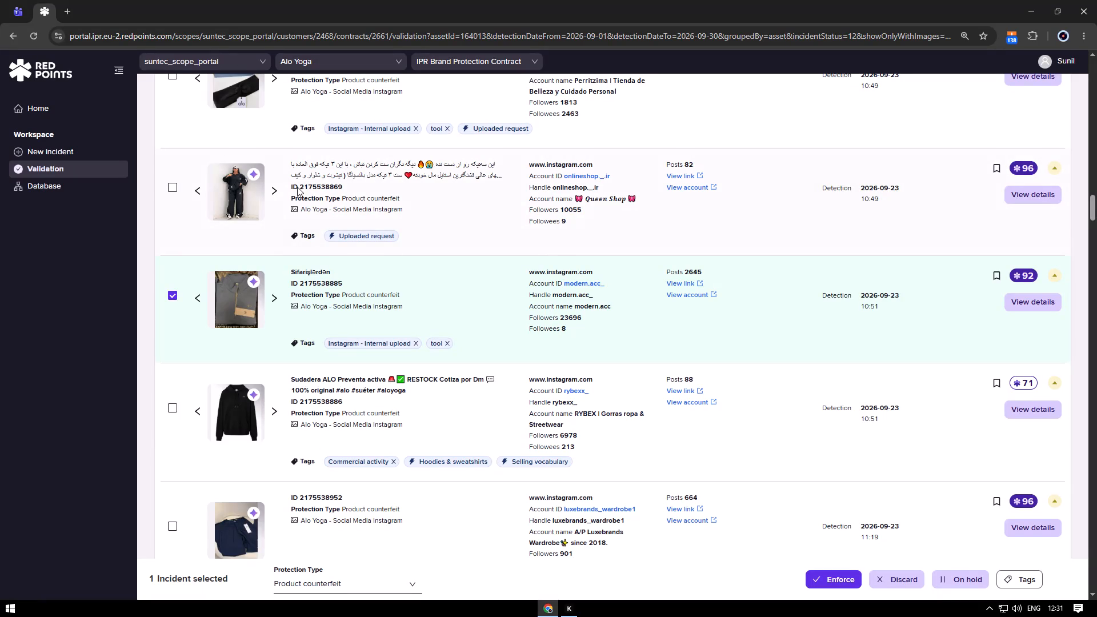
scroll(266, 234, up, 2)
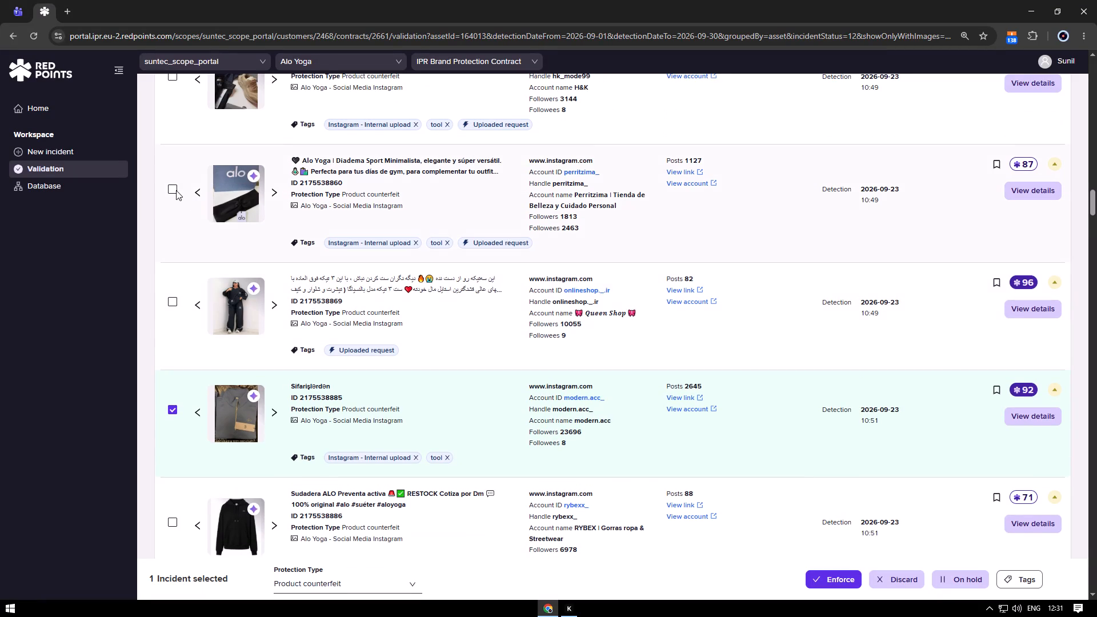
click(173, 190)
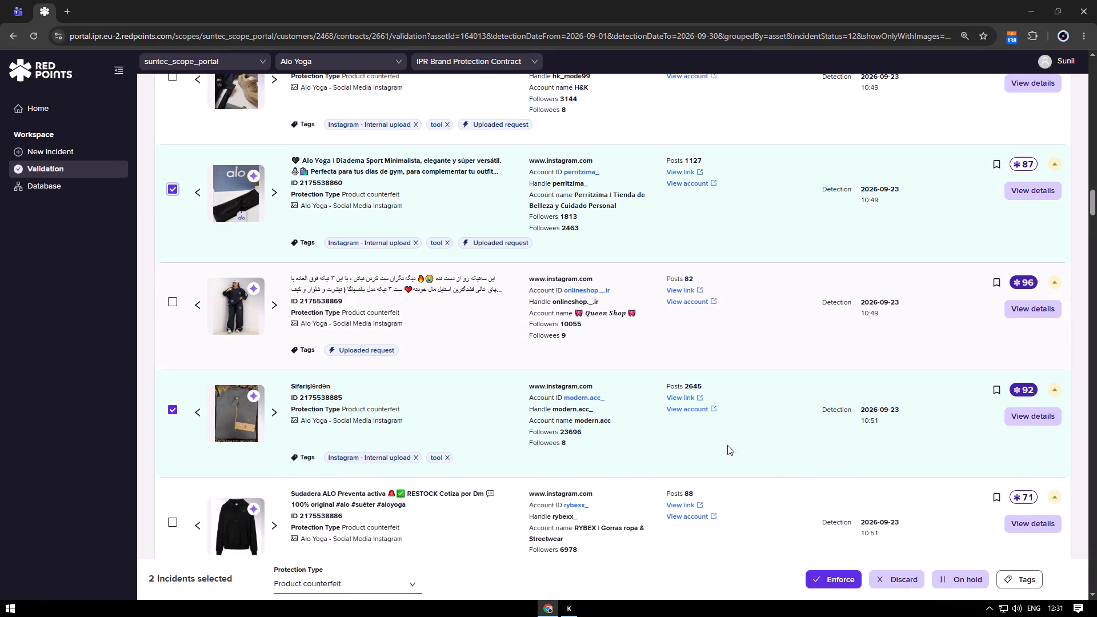
click(1037, 582)
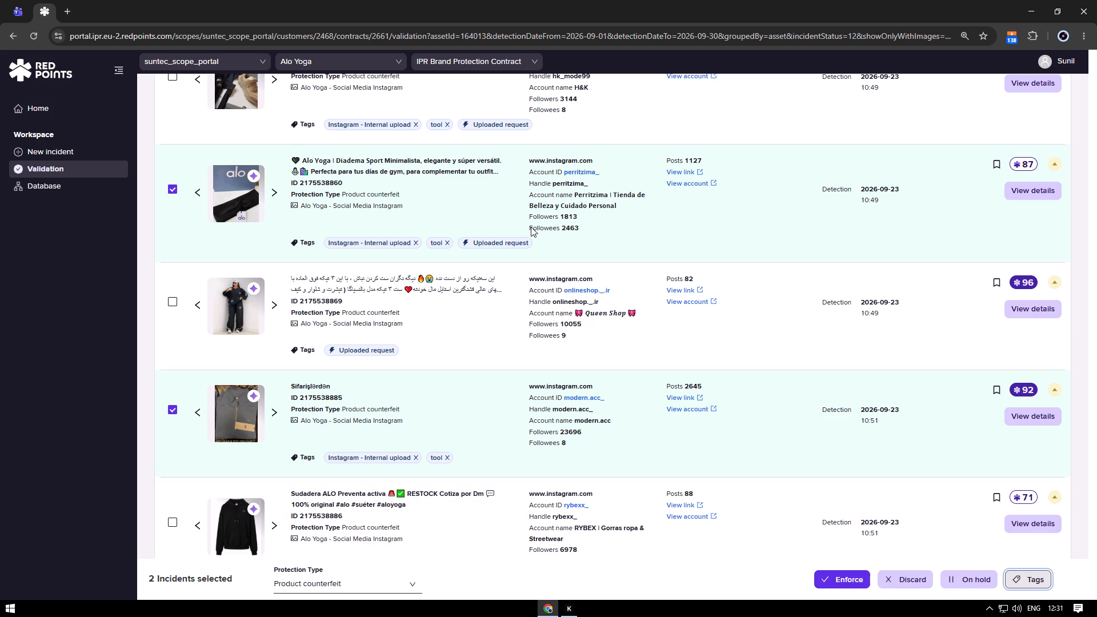
click(420, 180)
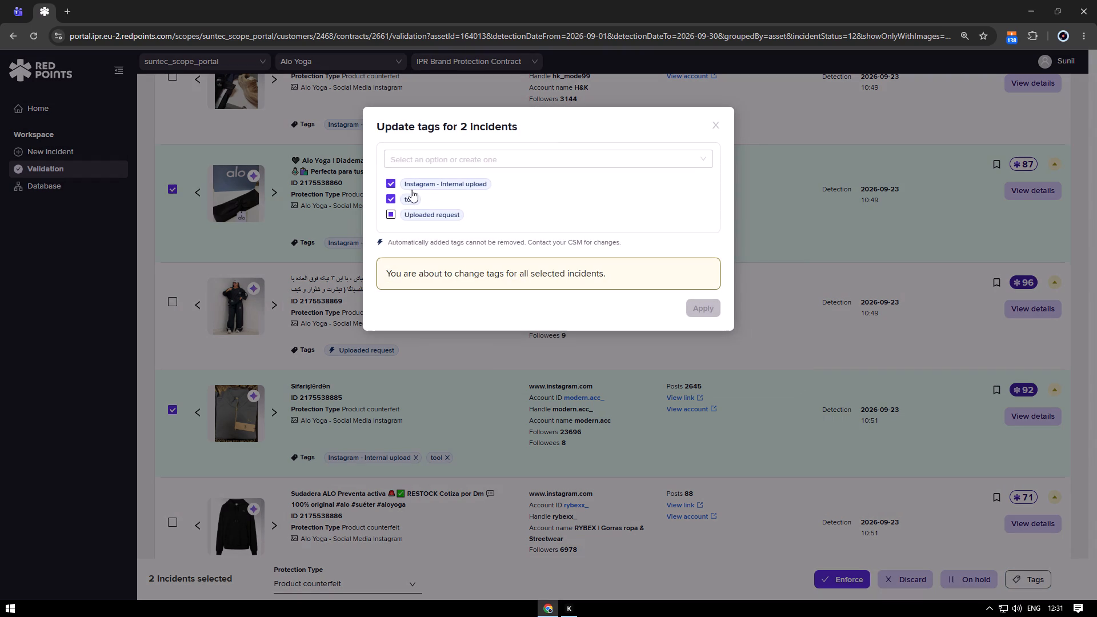
click(407, 198)
double_click(391, 212)
click(420, 158)
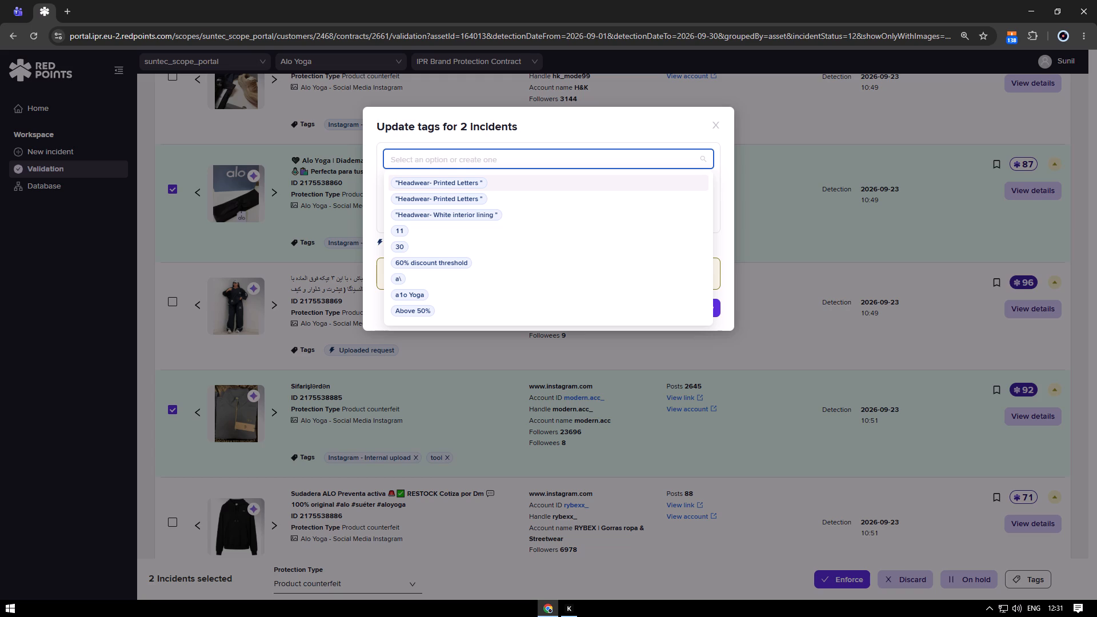
text(comm)
key(Up)
key(Up)
key(Up)
key(Return)
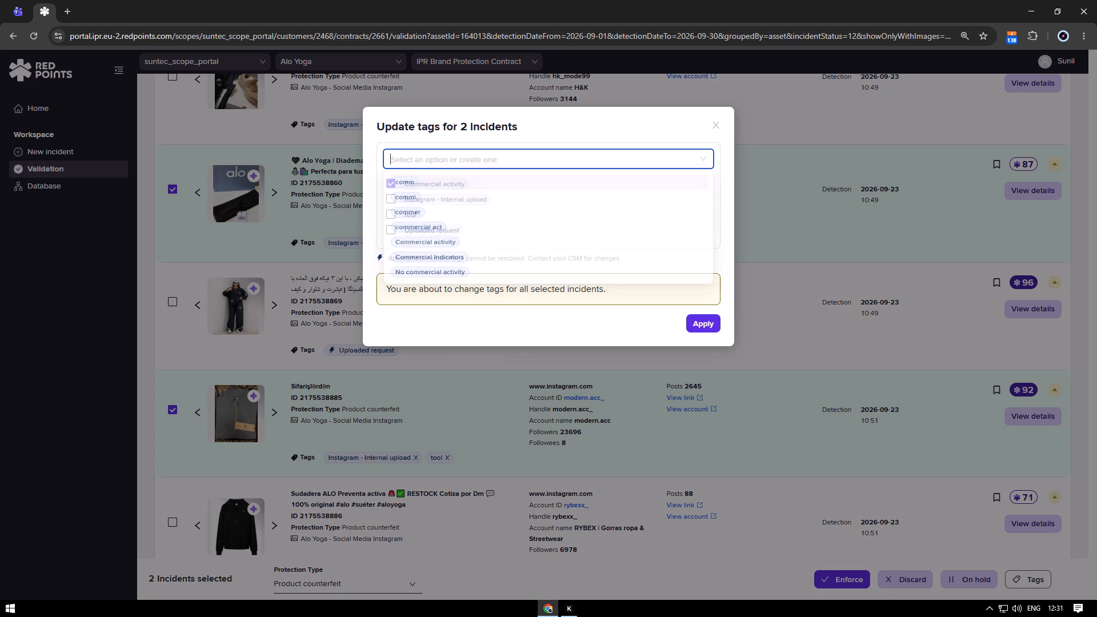
click(705, 322)
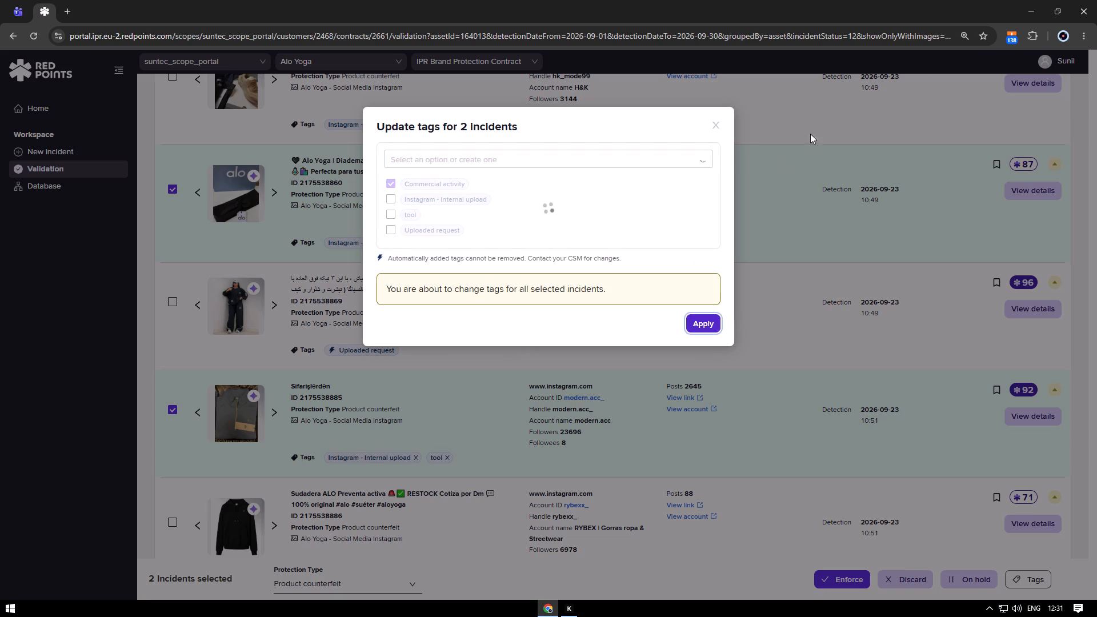
Add the two commercial activity incidents to the incident counter.
double_click(1012, 37)
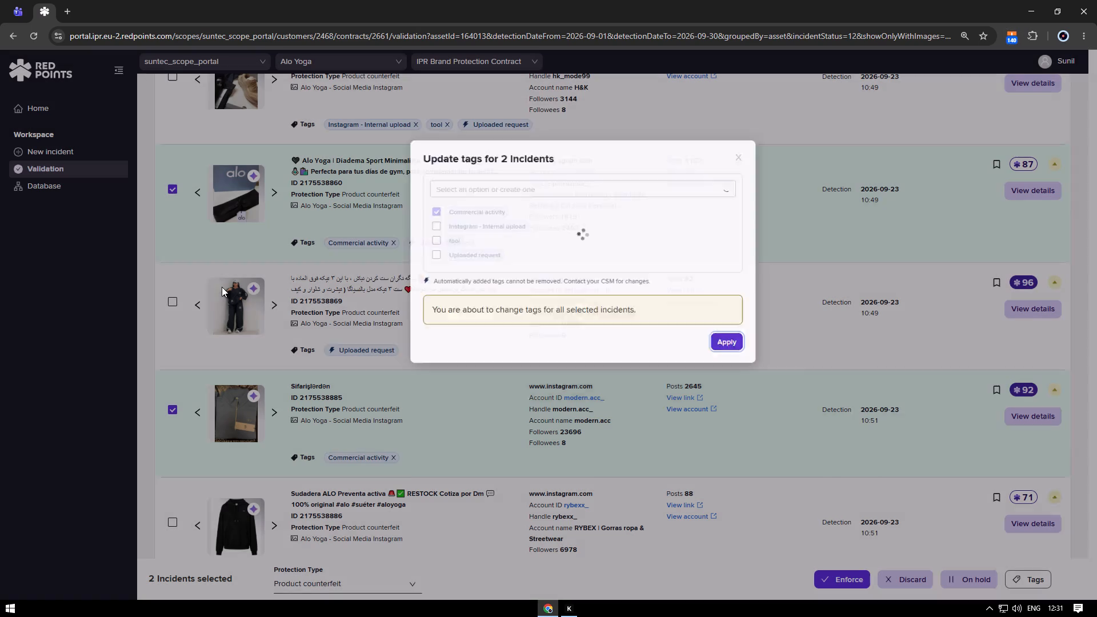
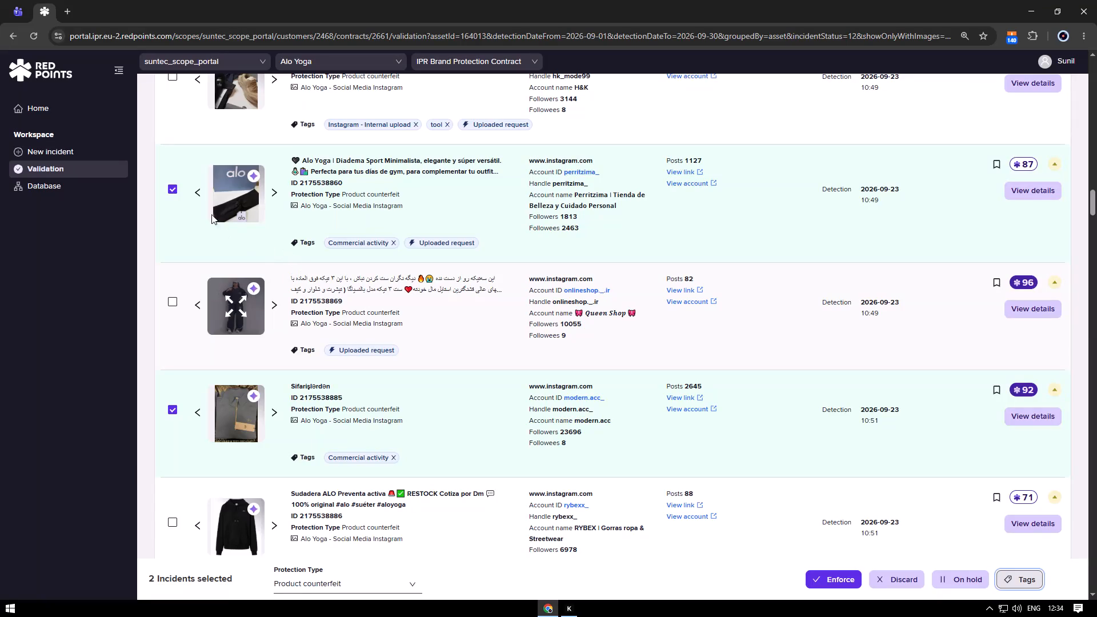
click(171, 189)
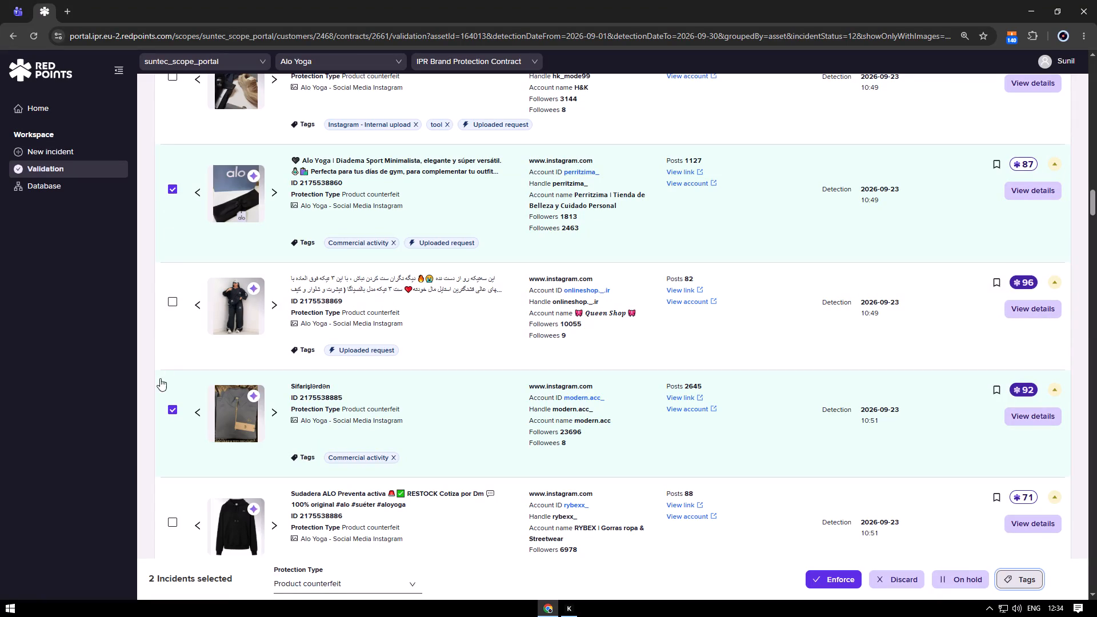
click(173, 408)
scroll(183, 395, up, 3)
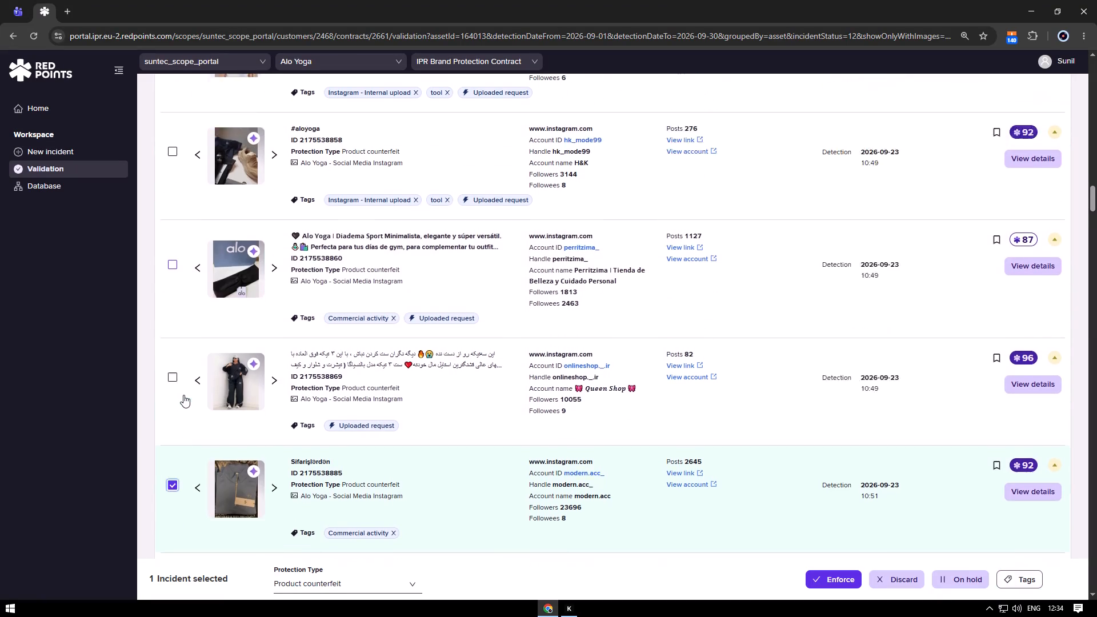
scroll(183, 395, down, 4)
scroll(174, 356, up, 3)
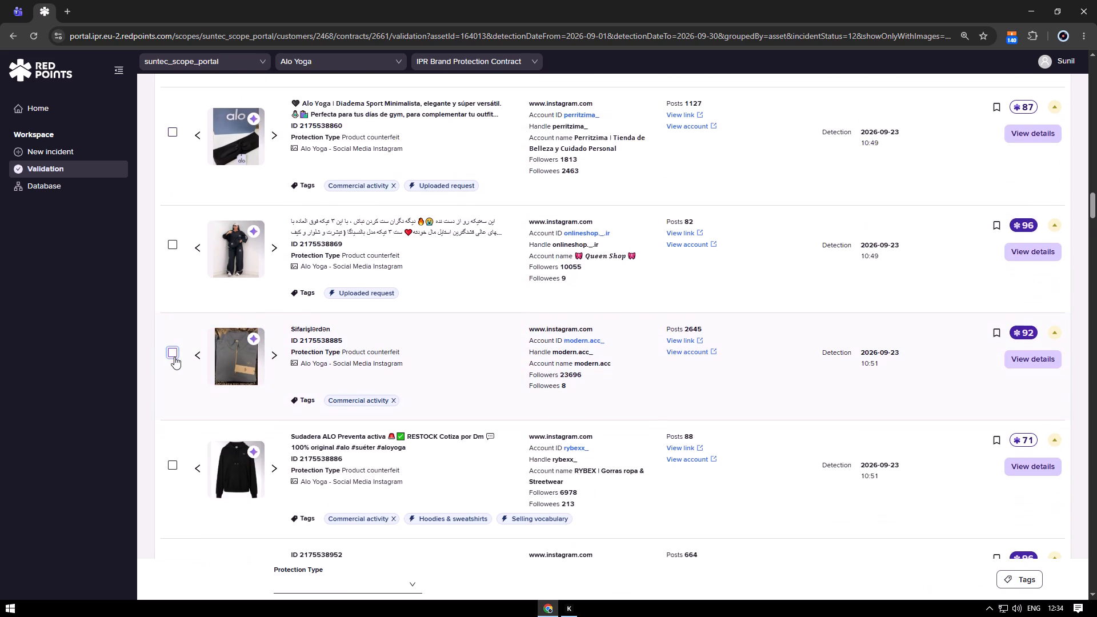
click(172, 418)
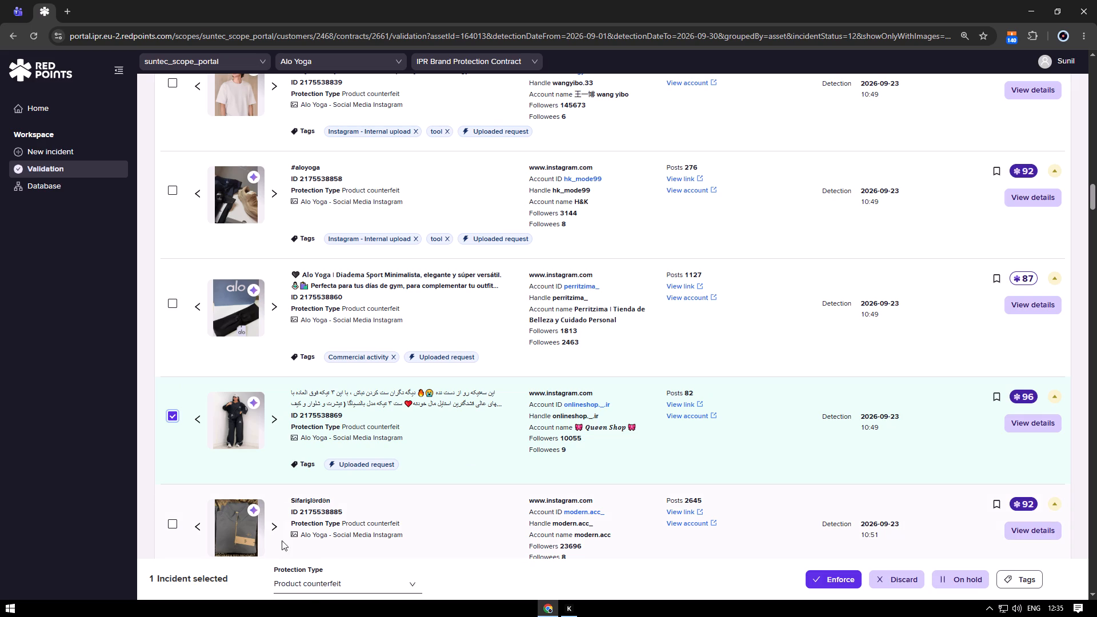
click(1025, 584)
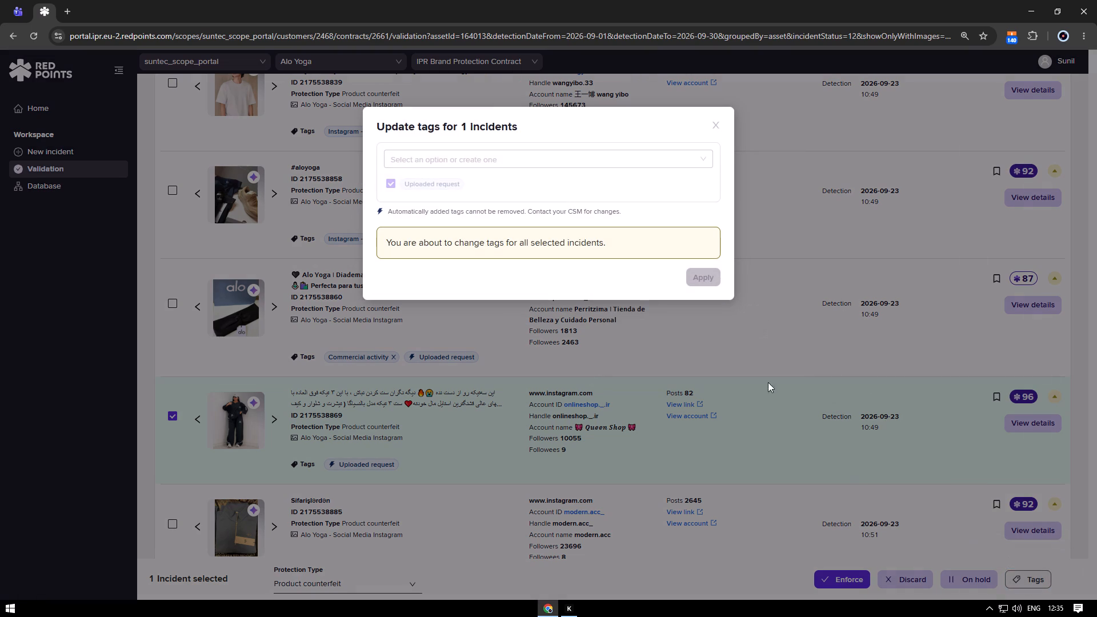
click(424, 185)
click(425, 157)
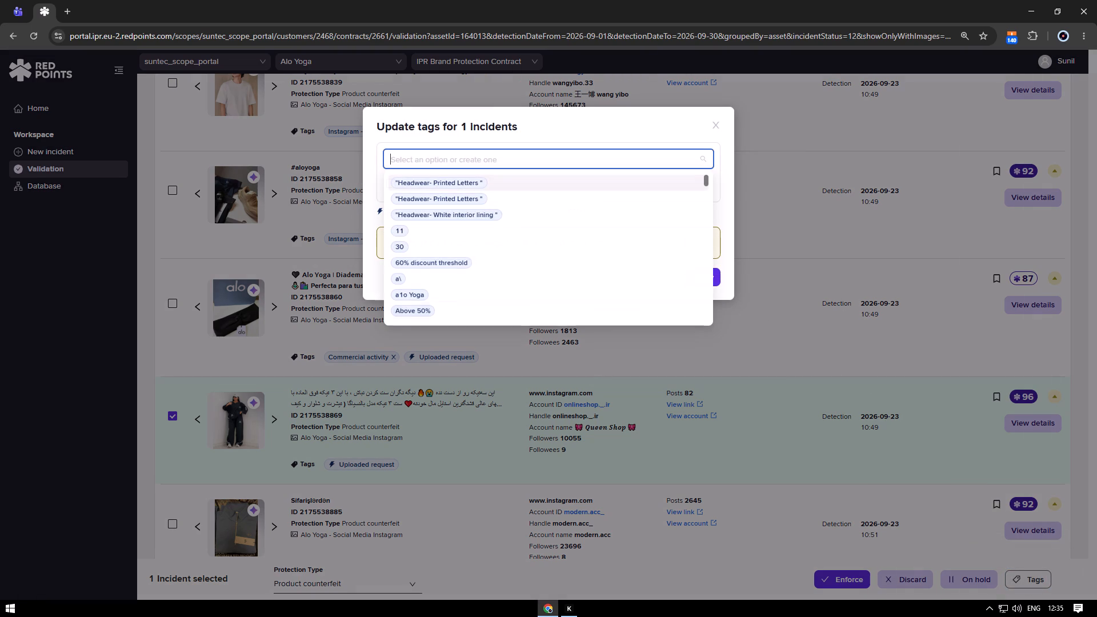
text(unrel)
key(Up)
key(Up)
key(Return)
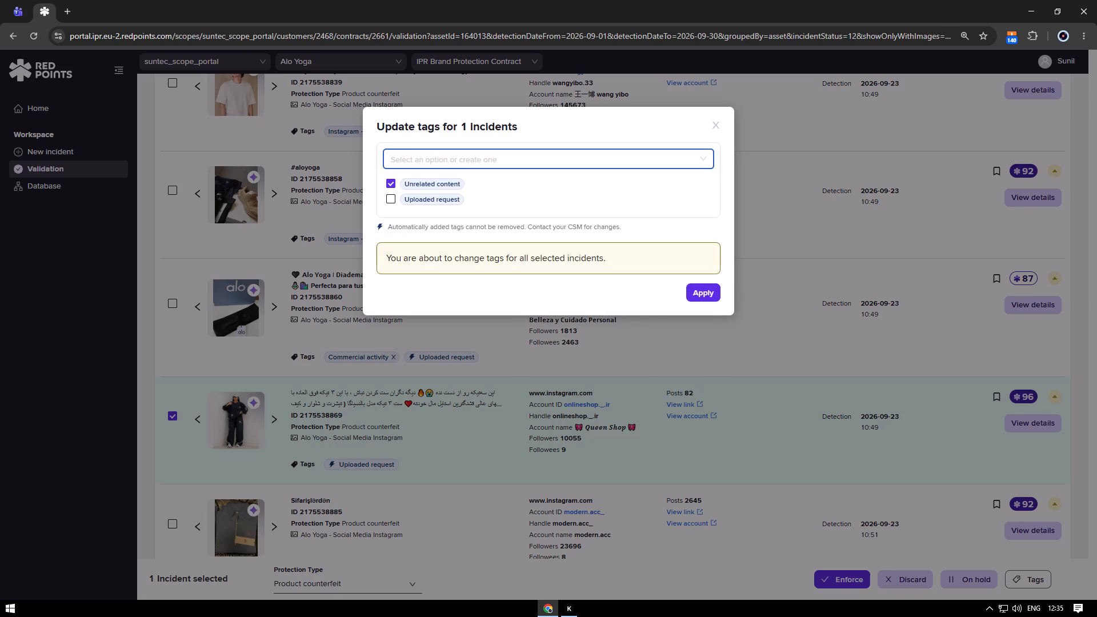
click(704, 296)
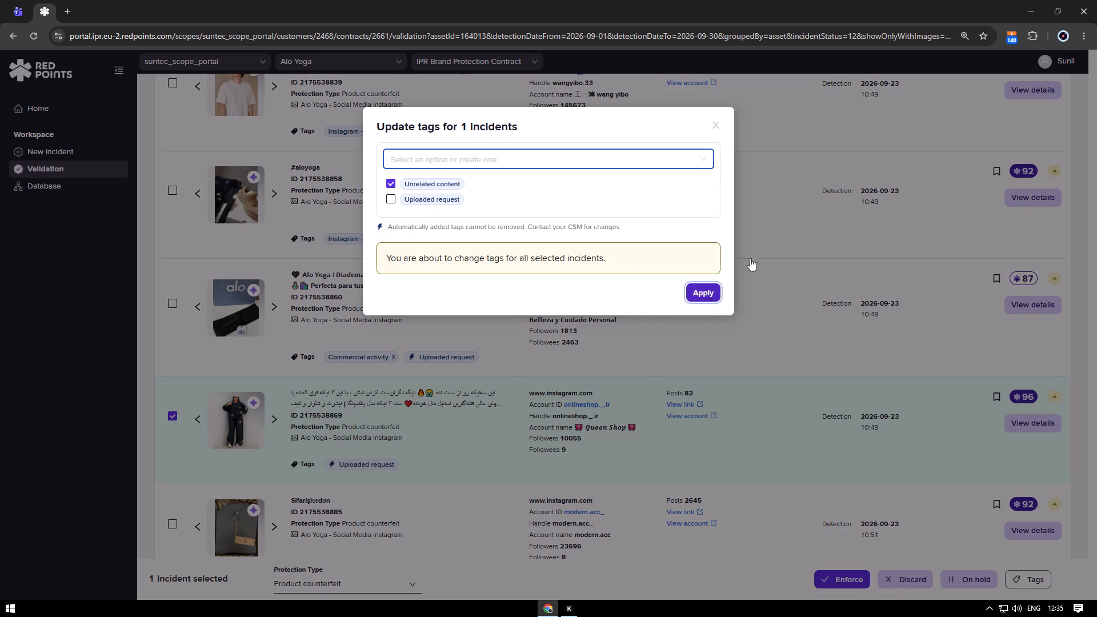
Add the unrelated content incident to the incident counter.
click(1007, 36)
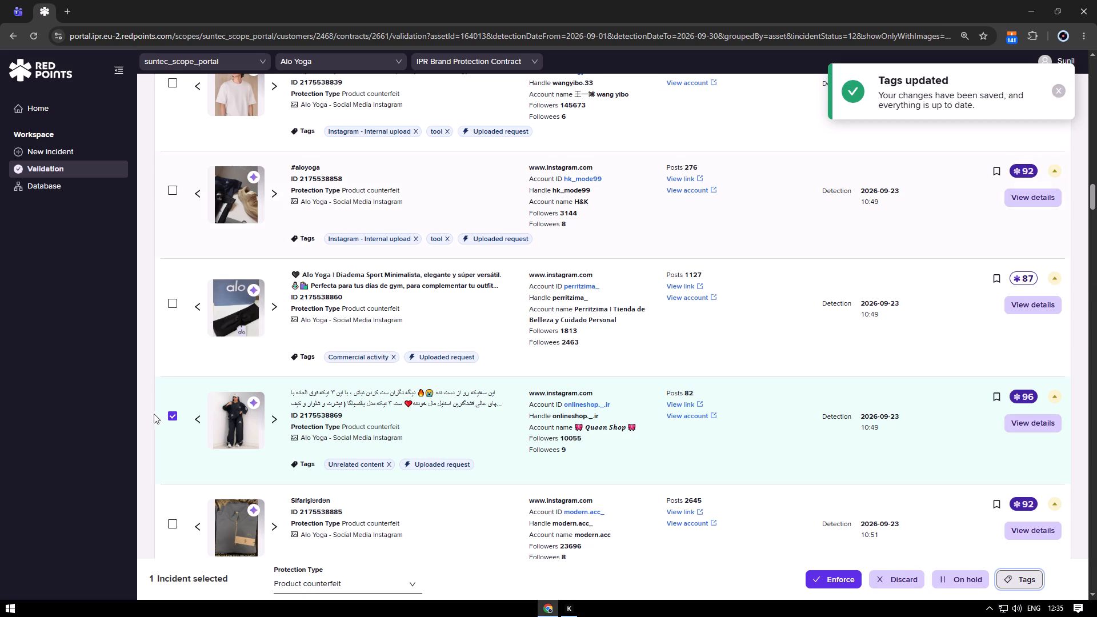
click(170, 414)
scroll(267, 390, up, 2)
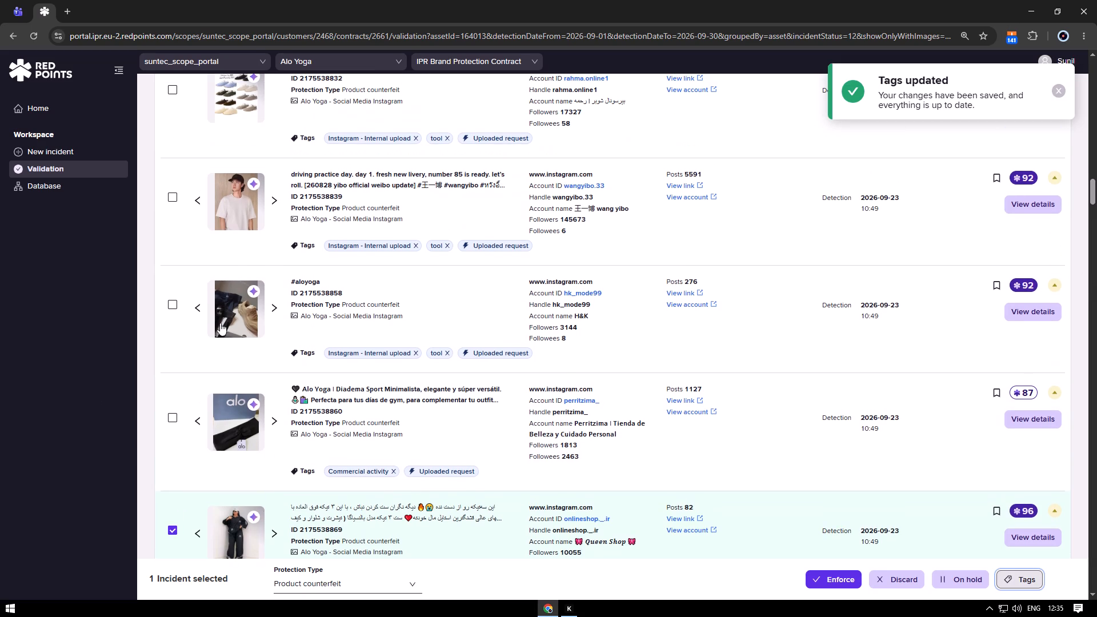
click(170, 303)
scroll(205, 187, up, 1)
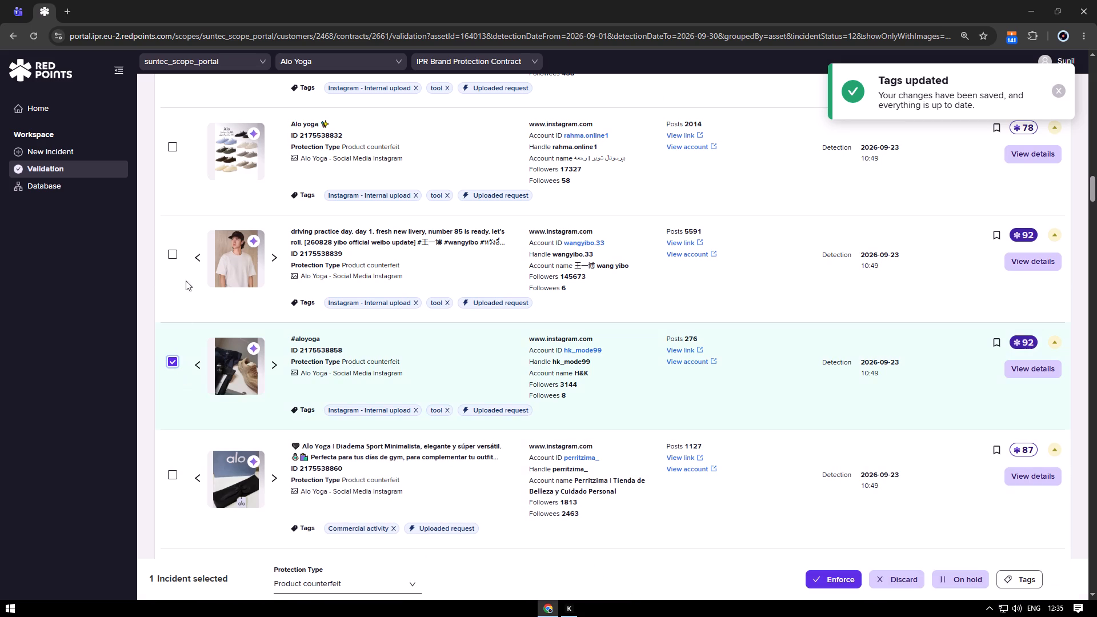
click(170, 253)
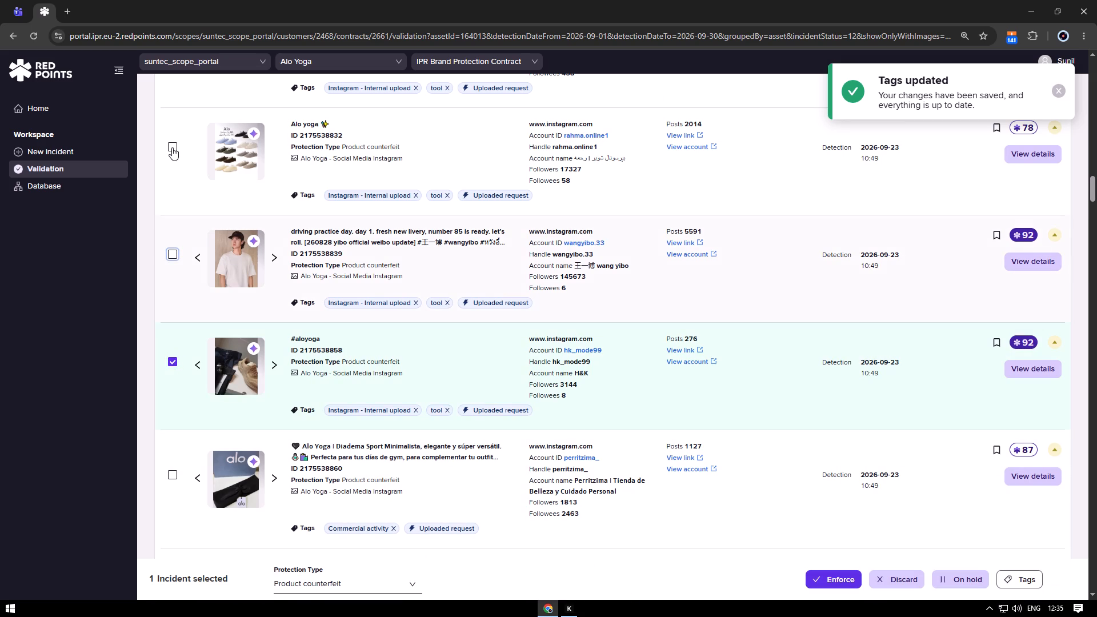
click(172, 147)
scroll(229, 330, up, 2)
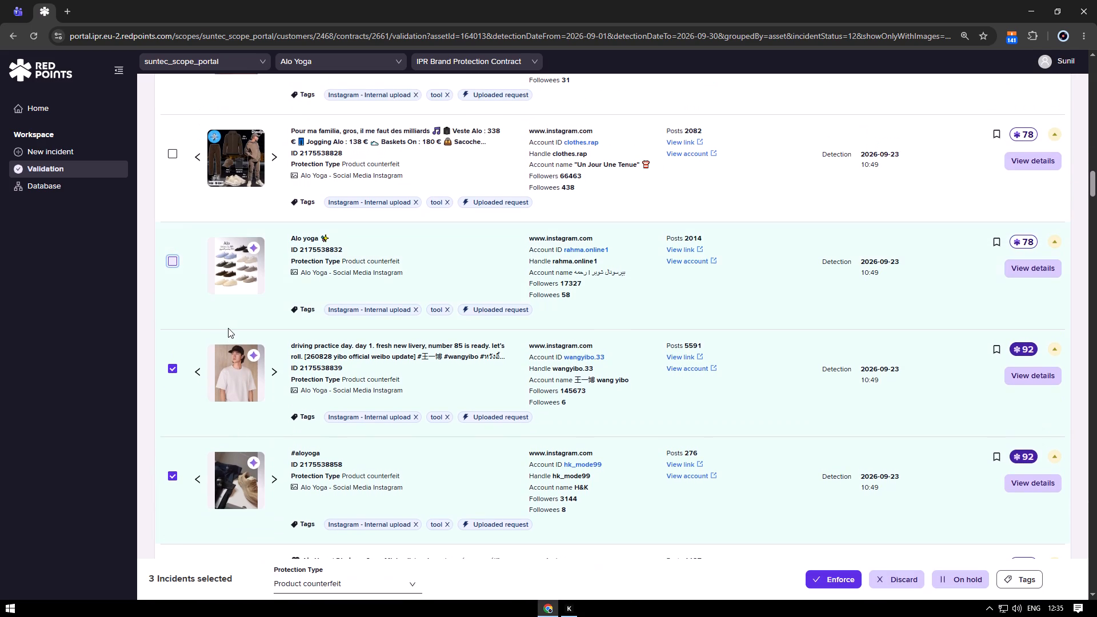
scroll(228, 328, up, 2)
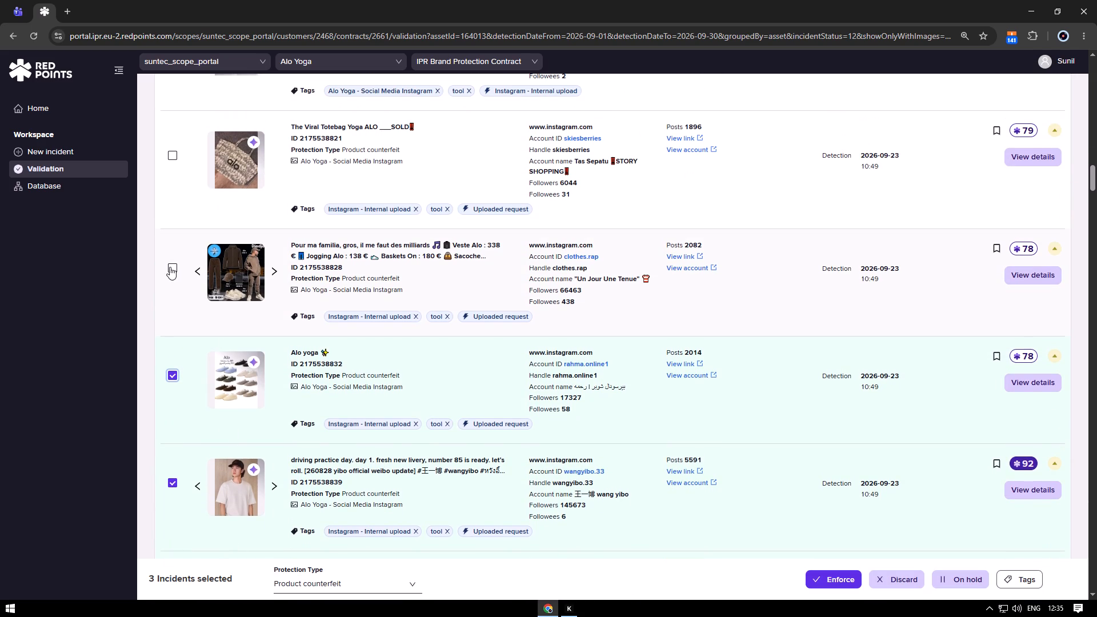
click(171, 267)
click(170, 154)
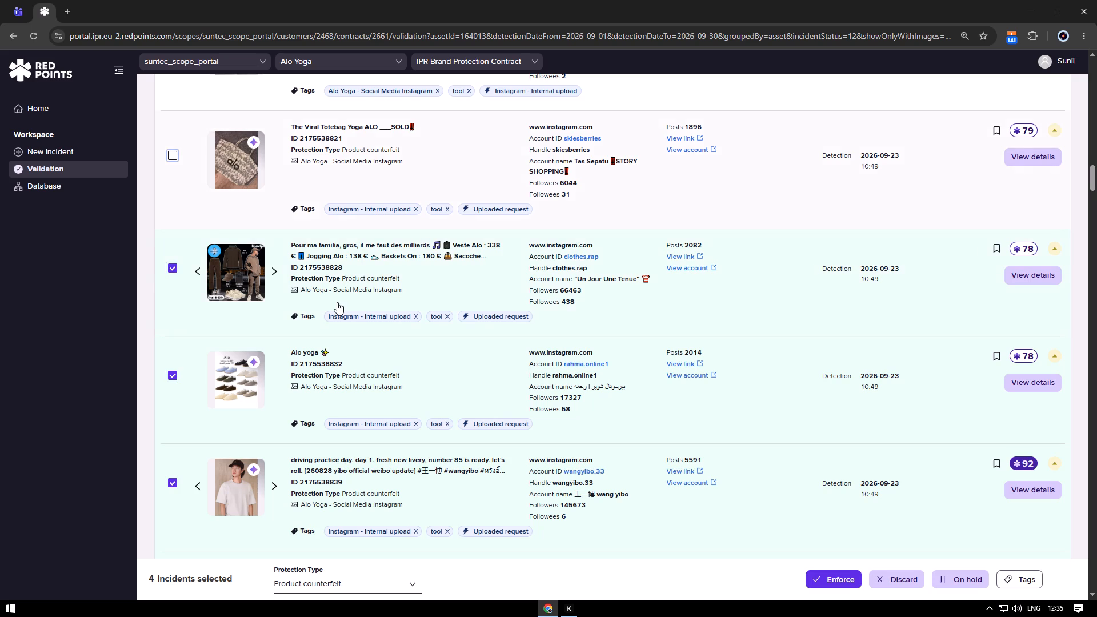
scroll(337, 302, up, 2)
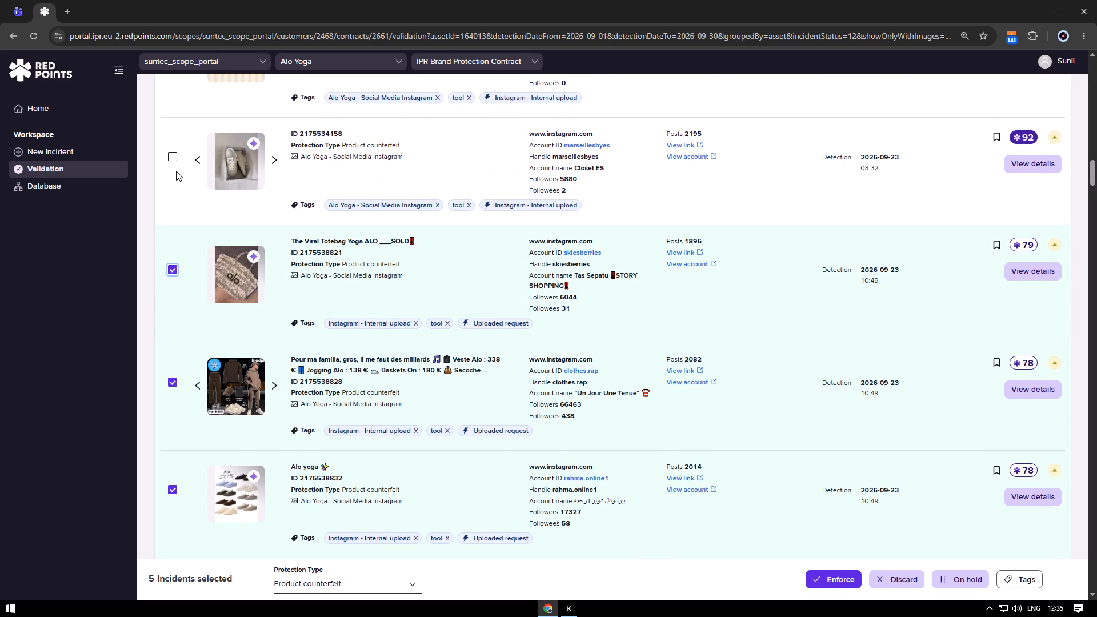
click(174, 155)
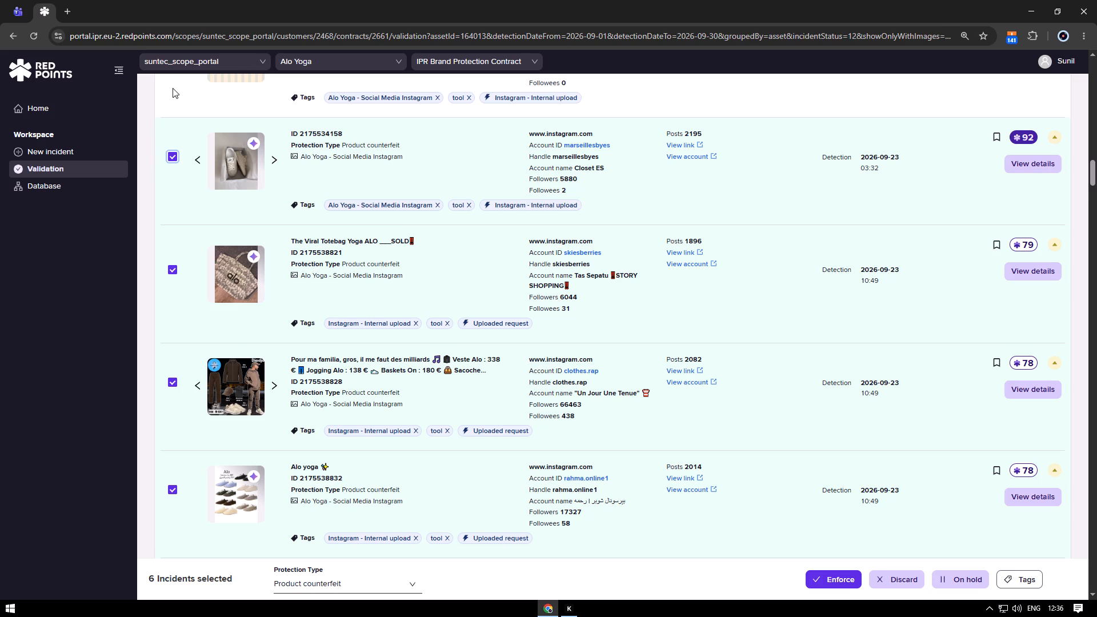
scroll(282, 126, up, 2)
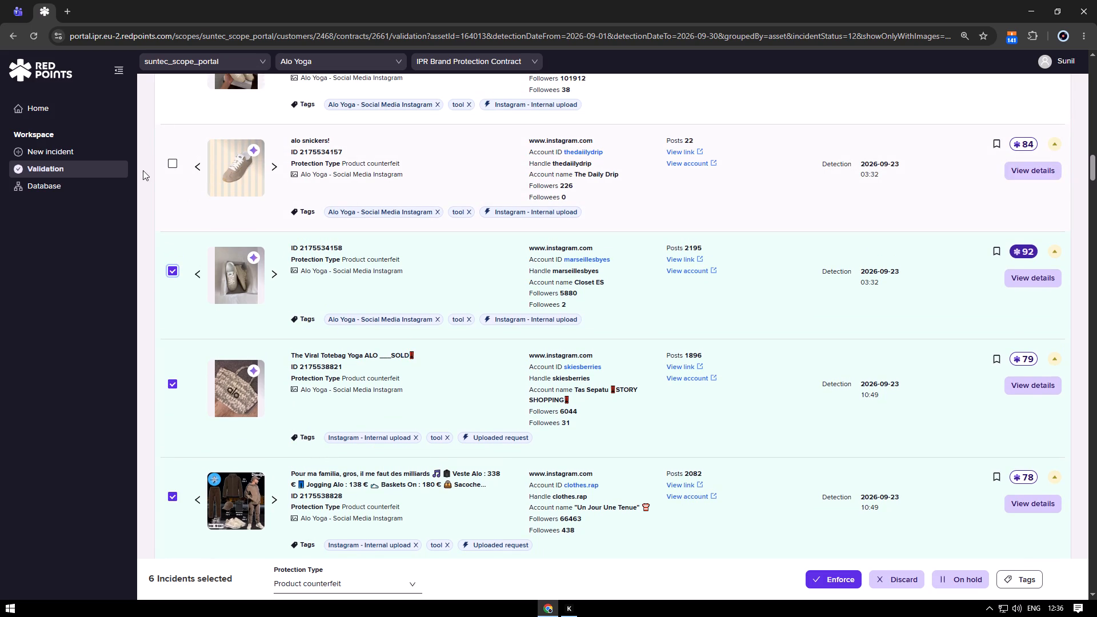
click(173, 162)
scroll(245, 210, up, 2)
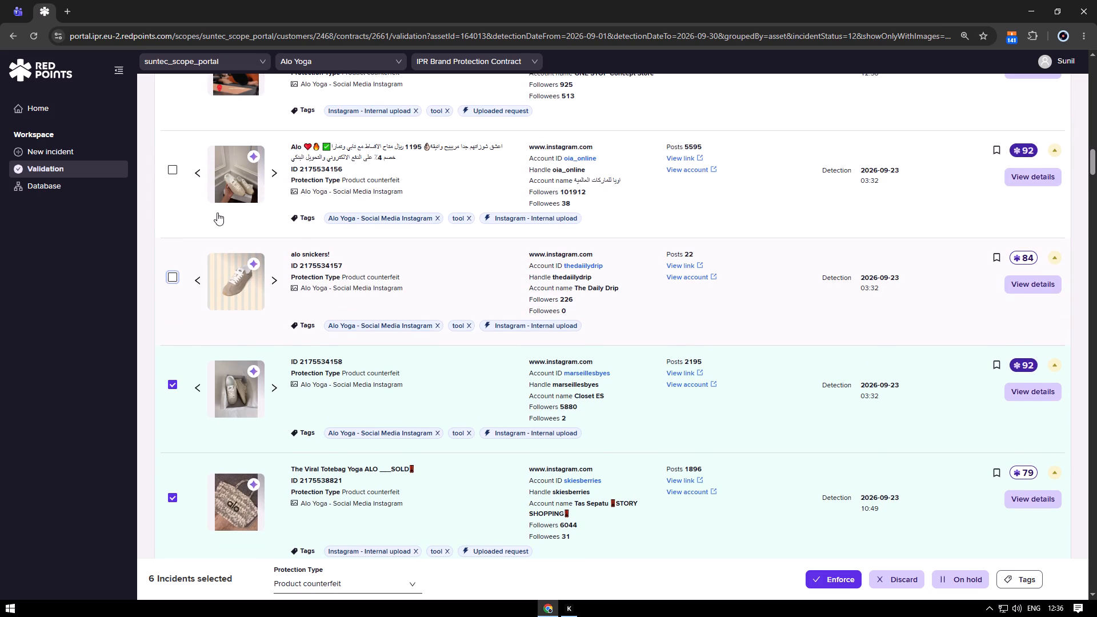
click(174, 169)
scroll(226, 259, up, 3)
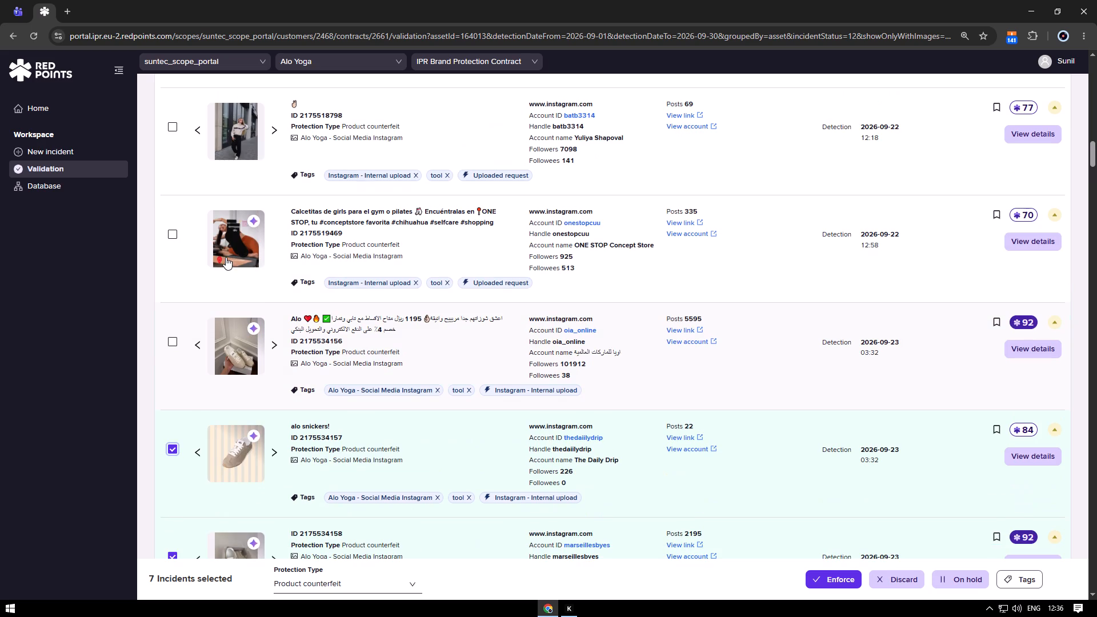
click(170, 236)
scroll(227, 281, up, 2)
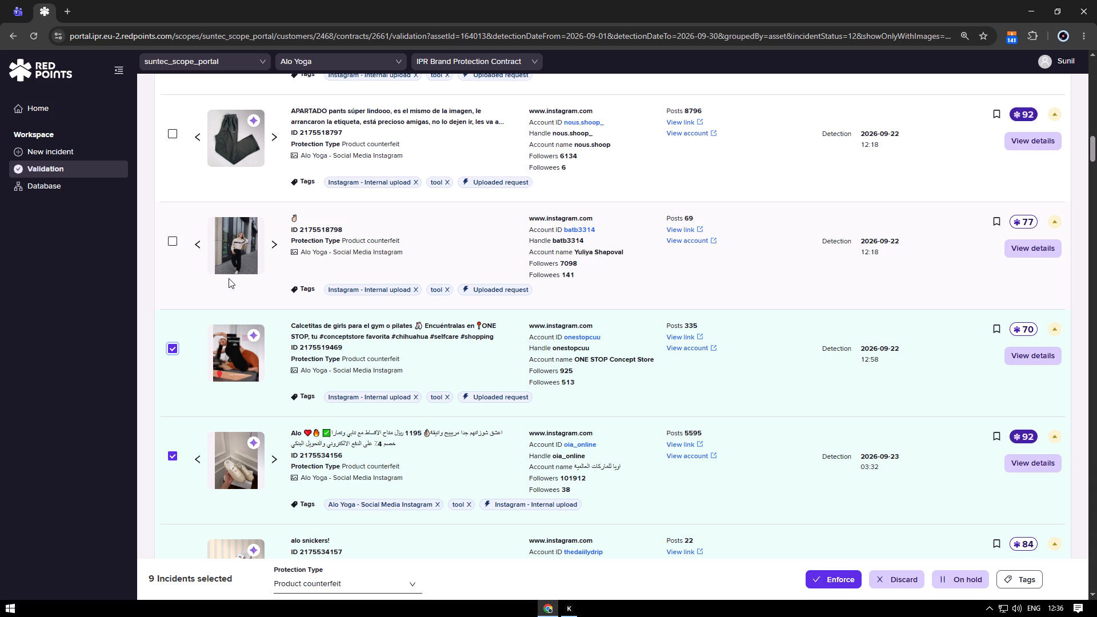
scroll(218, 283, up, 3)
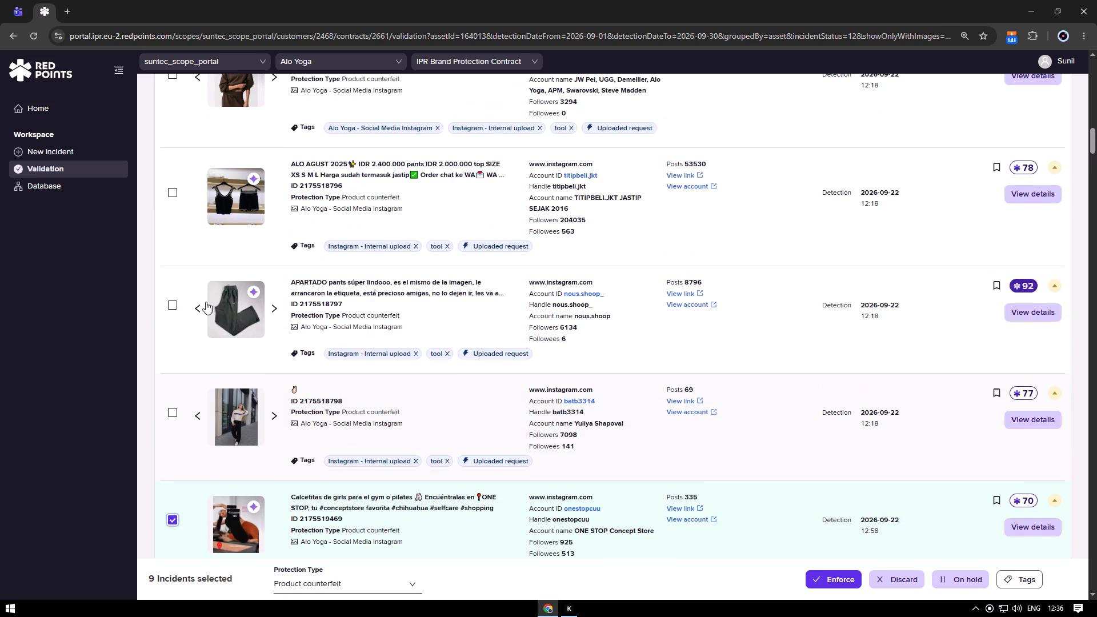
click(170, 306)
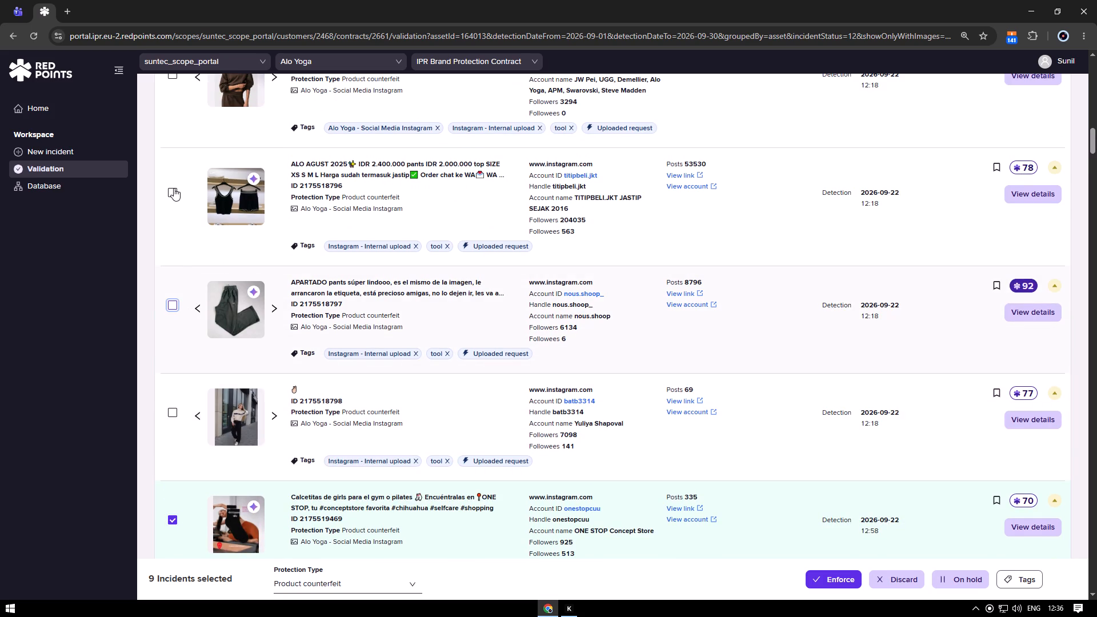
click(174, 188)
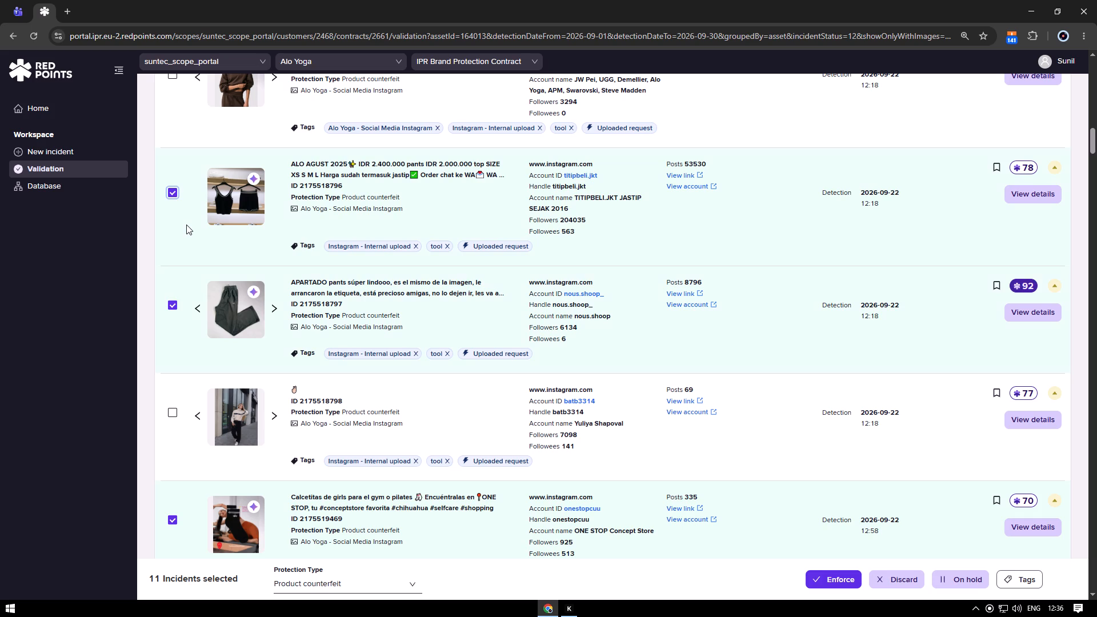
scroll(186, 225, up, 4)
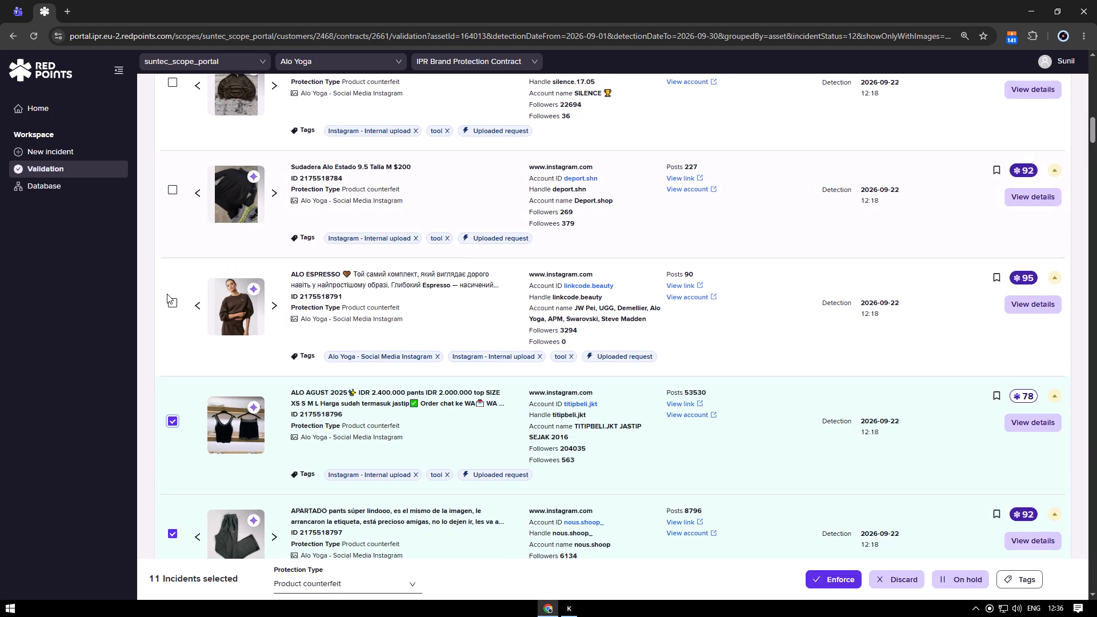
click(175, 303)
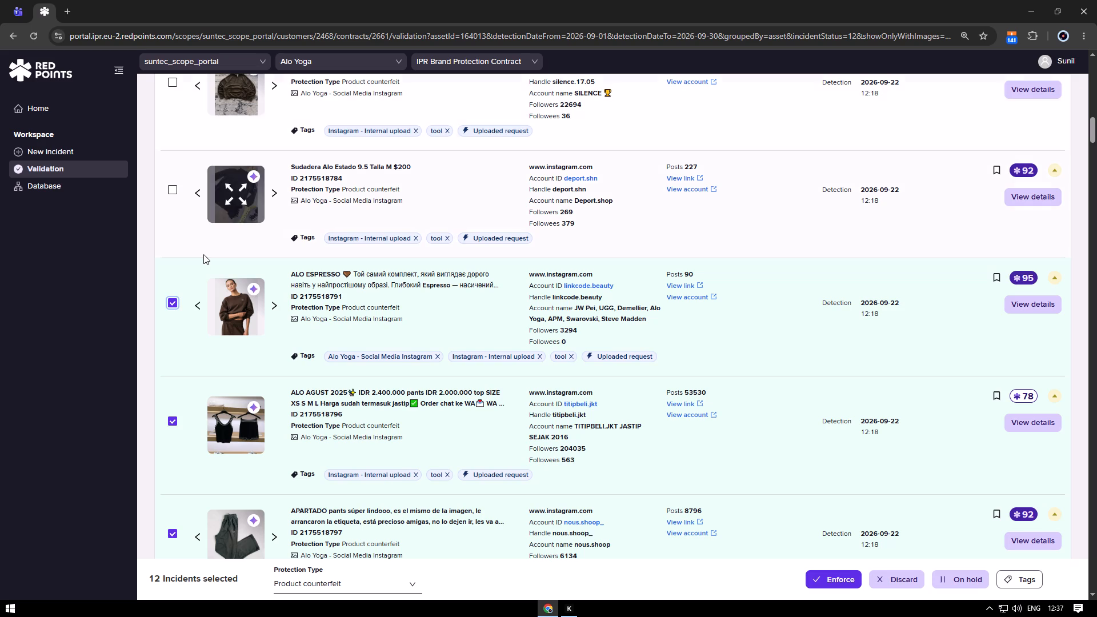
scroll(203, 253, up, 1)
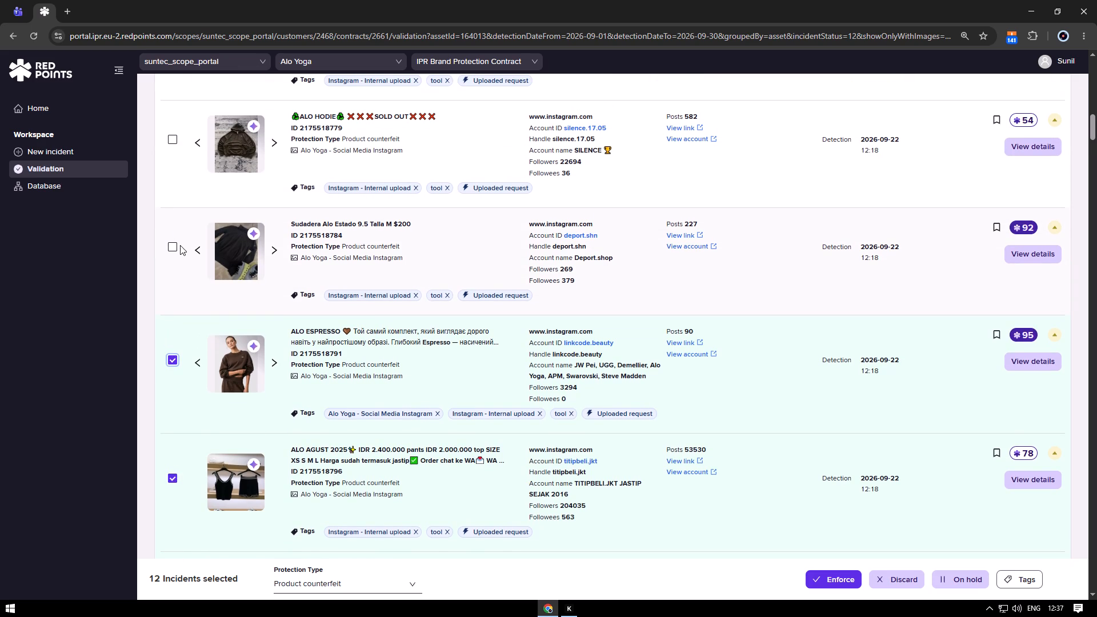
click(177, 245)
click(170, 141)
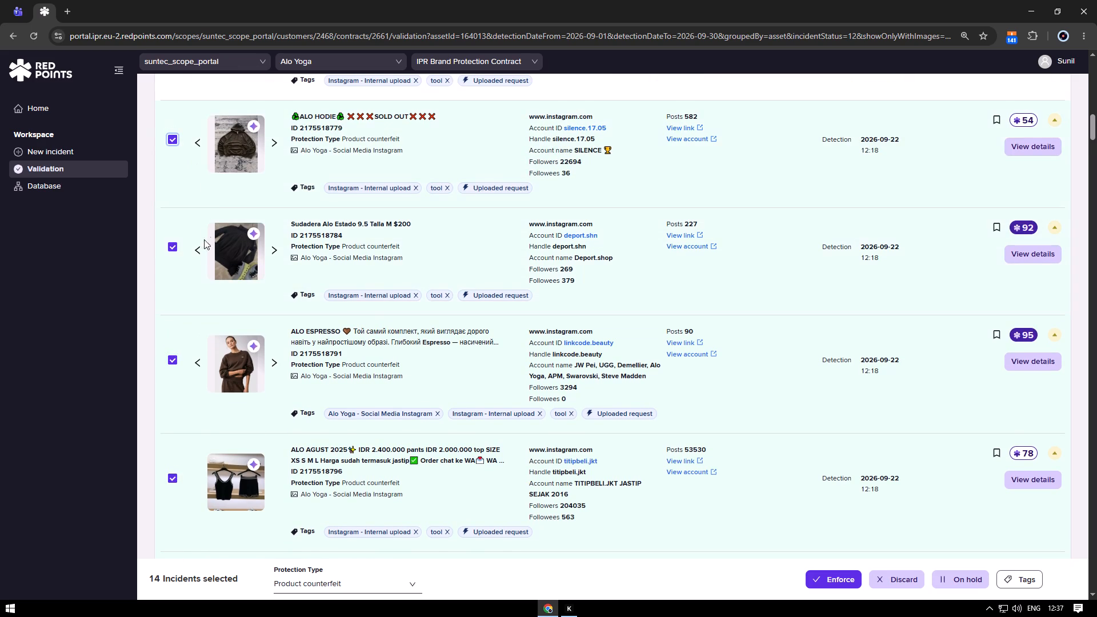
scroll(195, 307, down, 1)
scroll(190, 312, up, 4)
scroll(192, 267, up, 2)
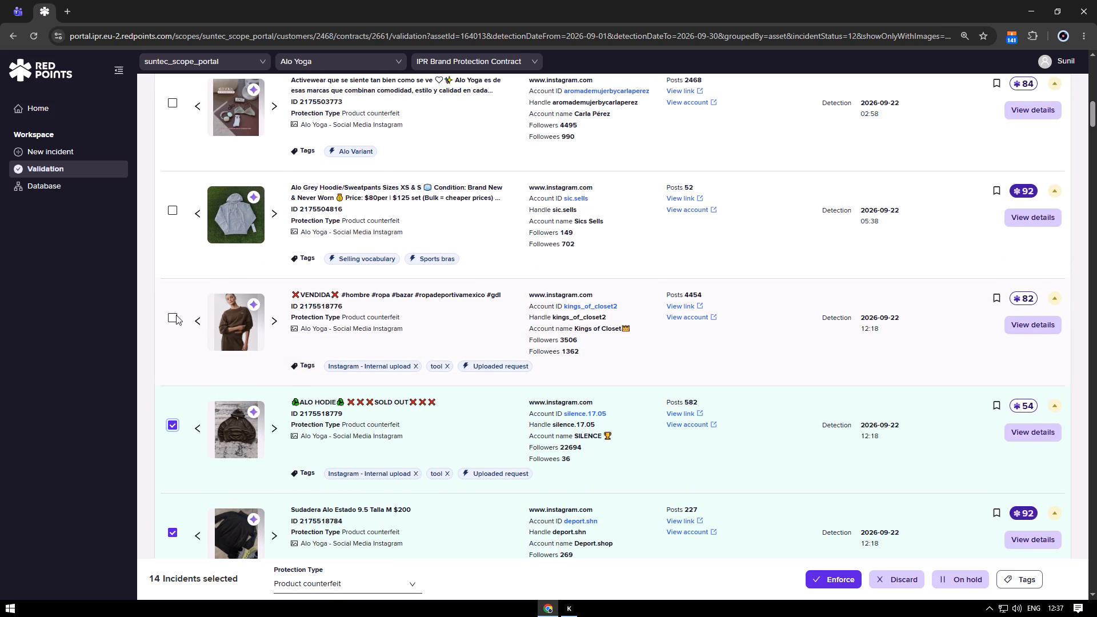
click(168, 320)
click(173, 205)
scroll(163, 214, up, 1)
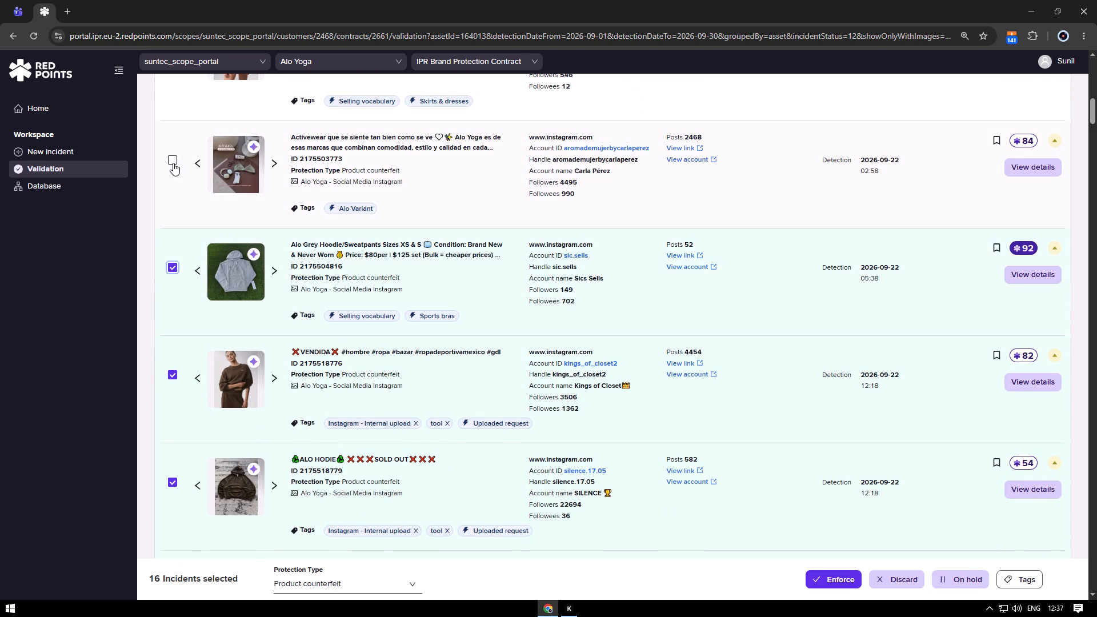
click(173, 162)
scroll(170, 233, up, 3)
click(173, 219)
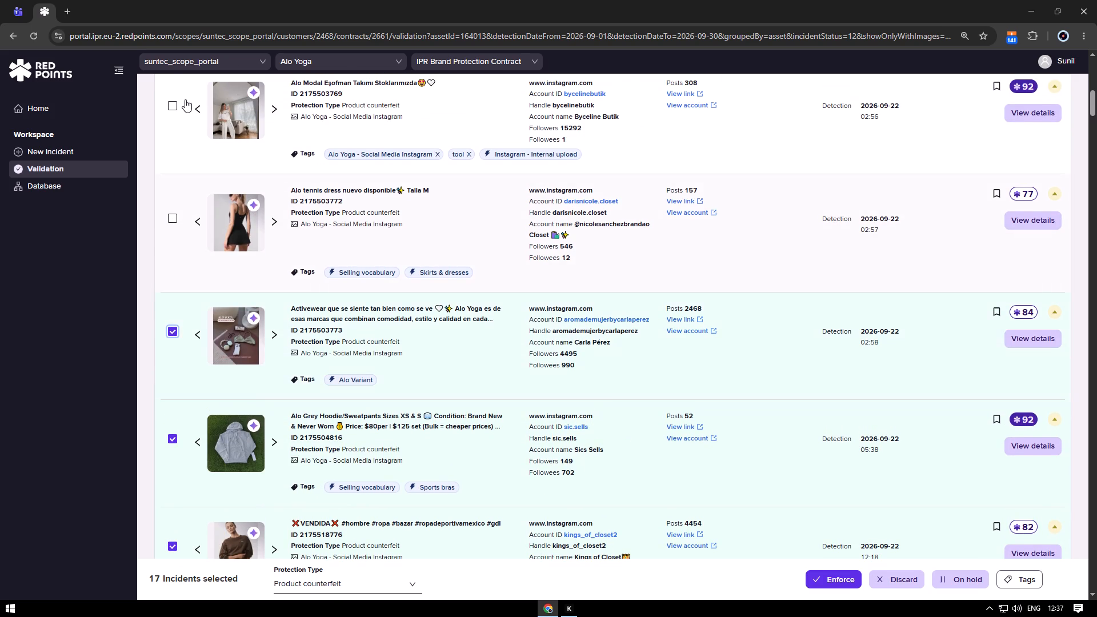
click(174, 105)
scroll(182, 218, up, 4)
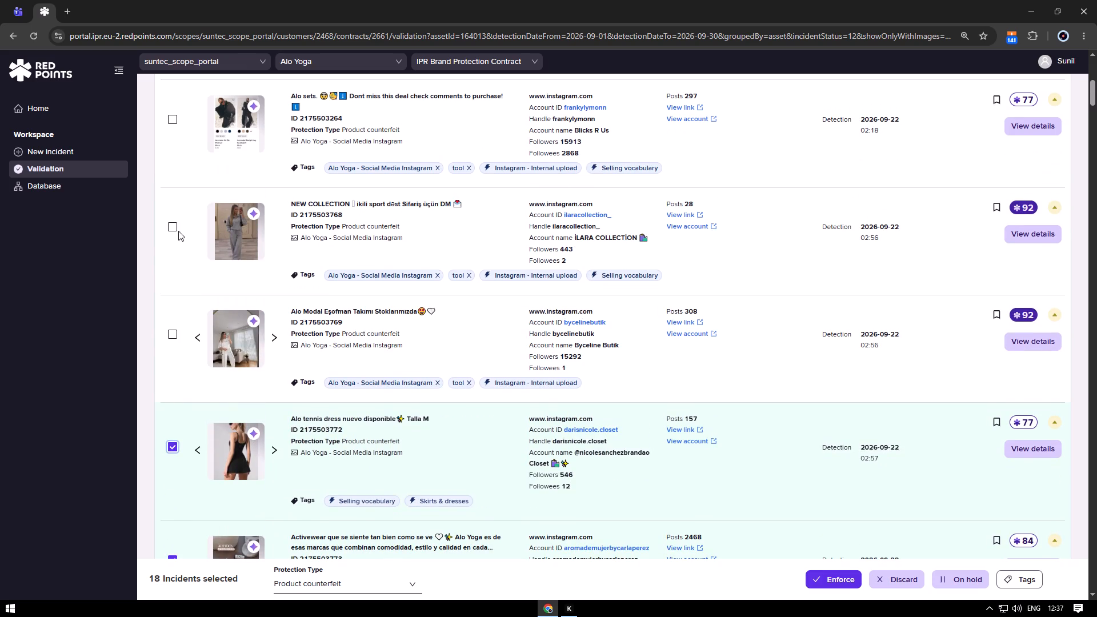
click(173, 227)
scroll(180, 197, up, 2)
click(173, 230)
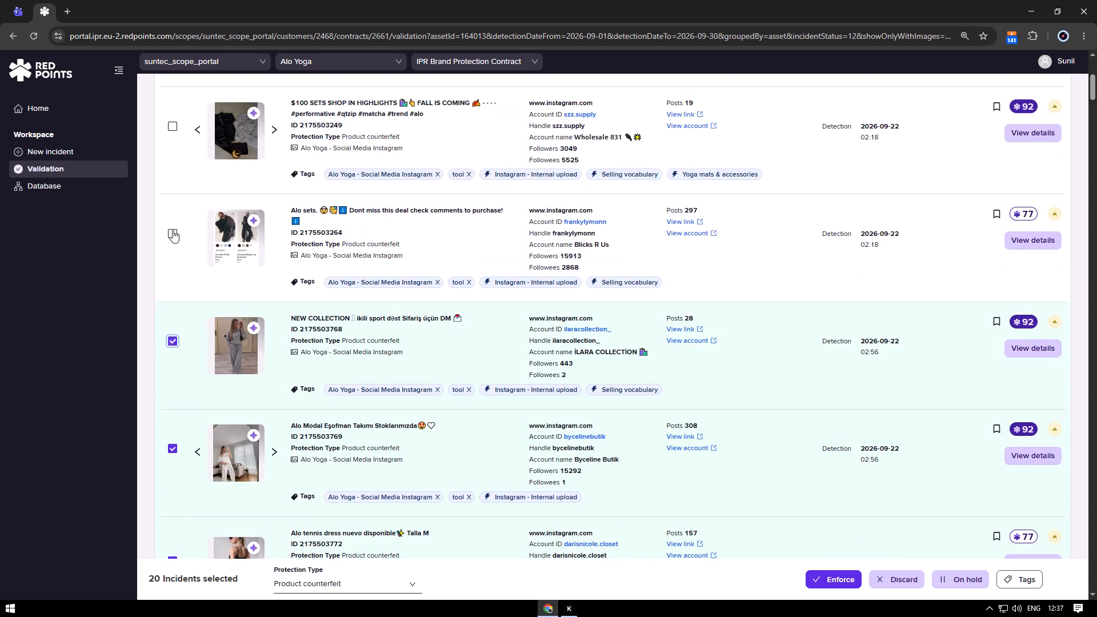
scroll(187, 269, up, 2)
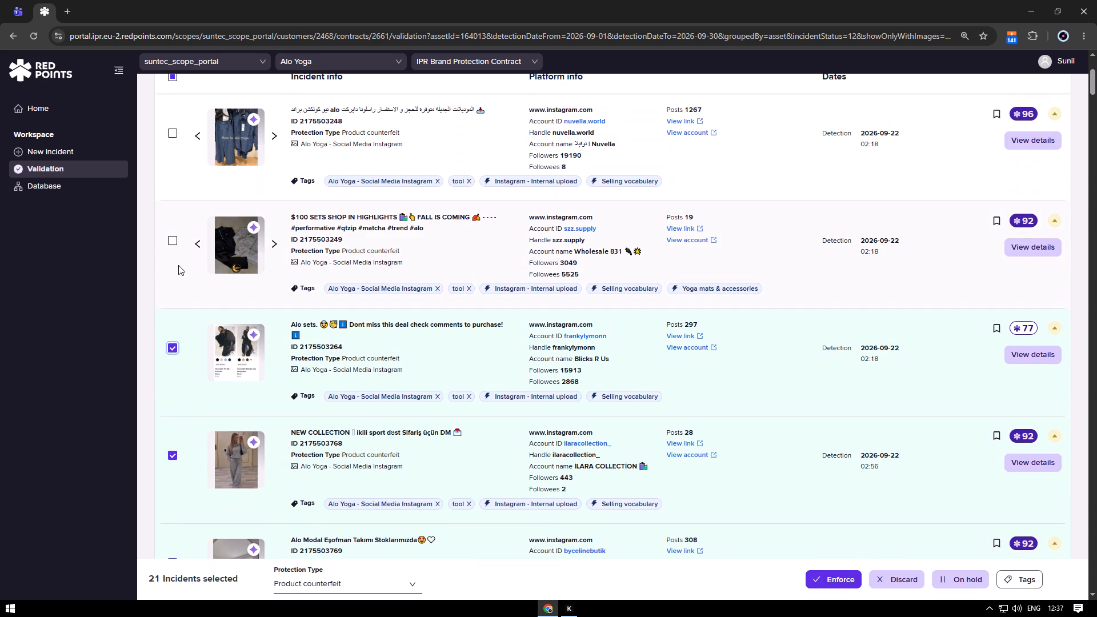
click(173, 237)
scroll(174, 281, up, 3)
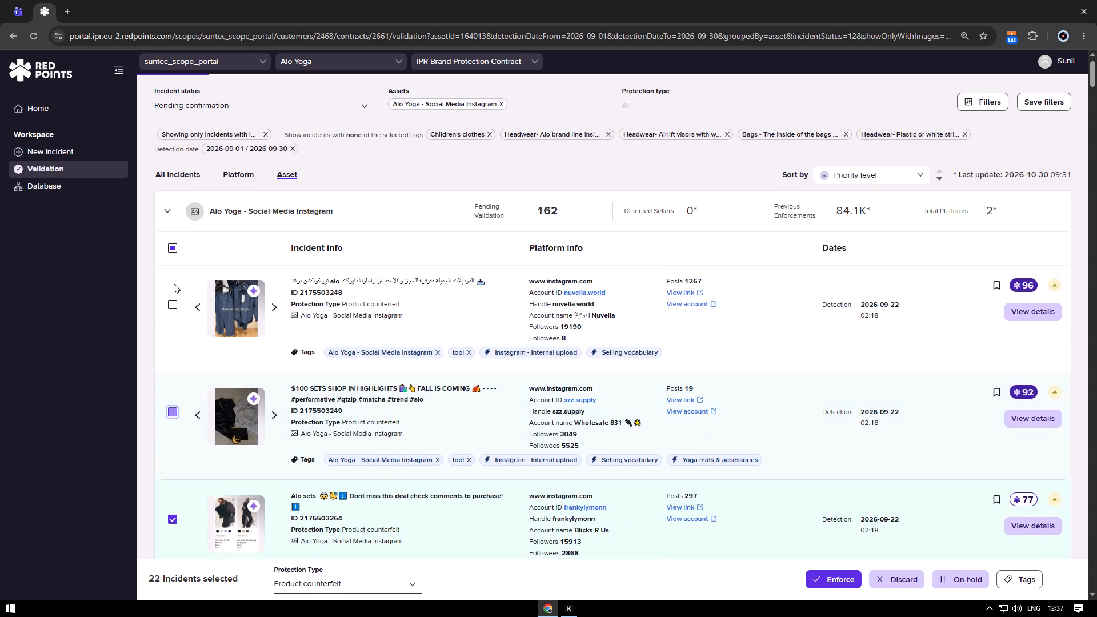
Open the tag update for the selected incidents and unmark every existing tag, from Alo Variant to Yoga mats & accessories.
scroll(174, 286, down, 3)
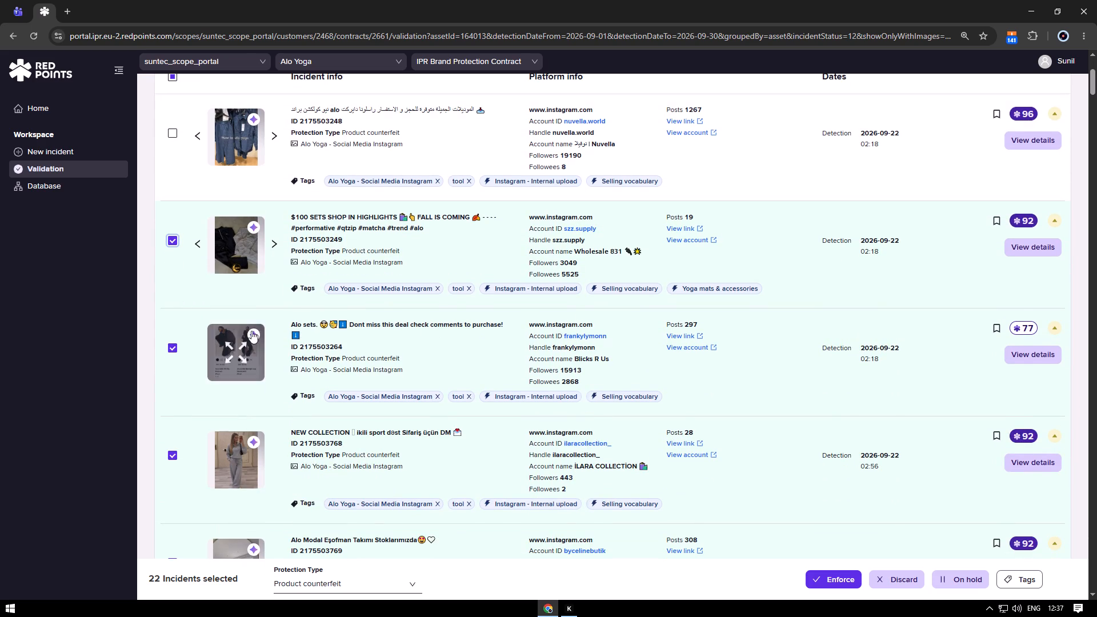
click(1028, 580)
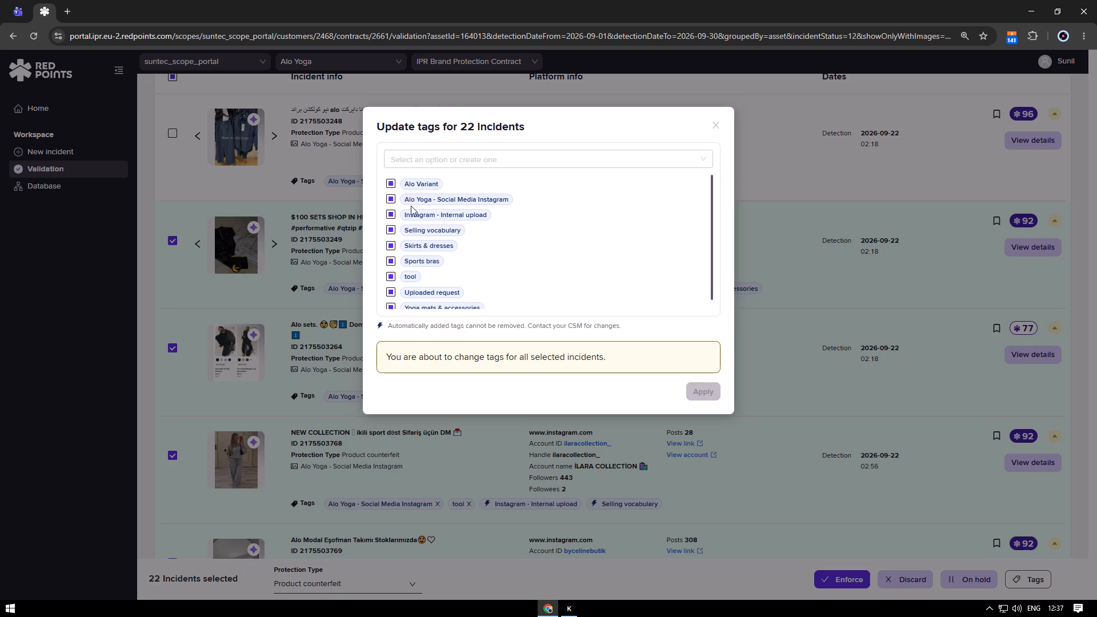
double_click(409, 184)
double_click(413, 199)
double_click(413, 215)
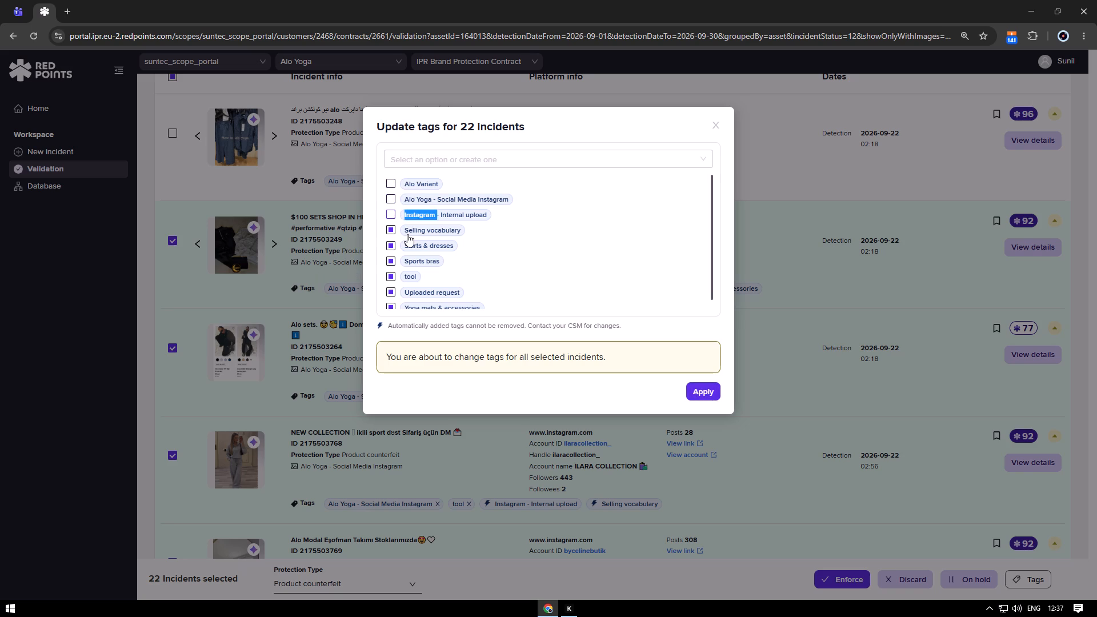
double_click(407, 234)
double_click(407, 242)
double_click(409, 257)
double_click(410, 275)
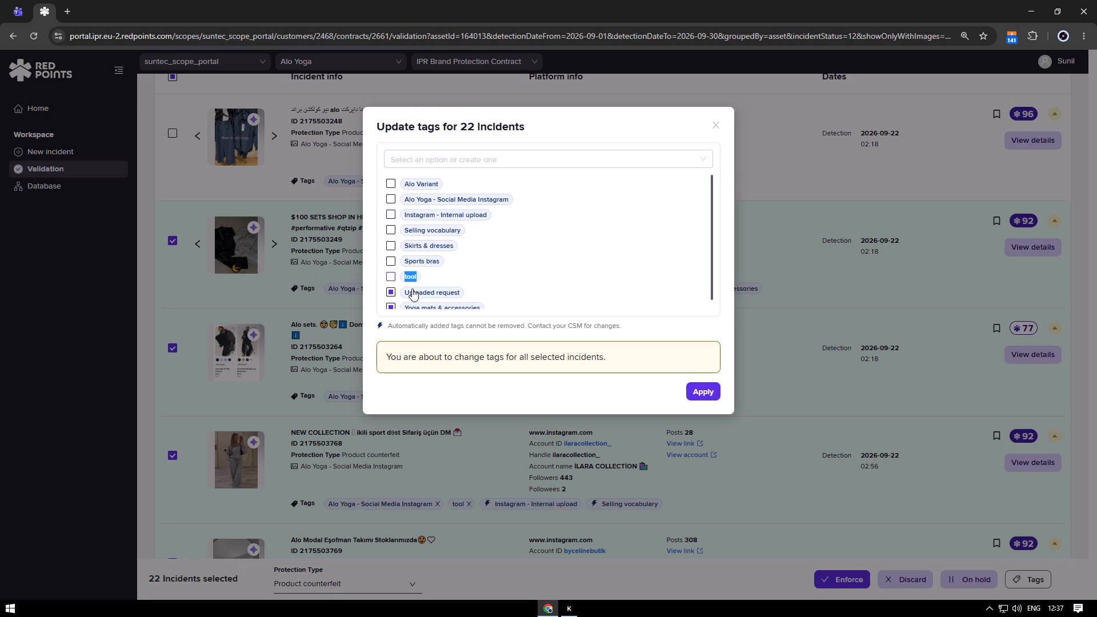
double_click(412, 289)
scroll(414, 281, down, 3)
double_click(419, 294)
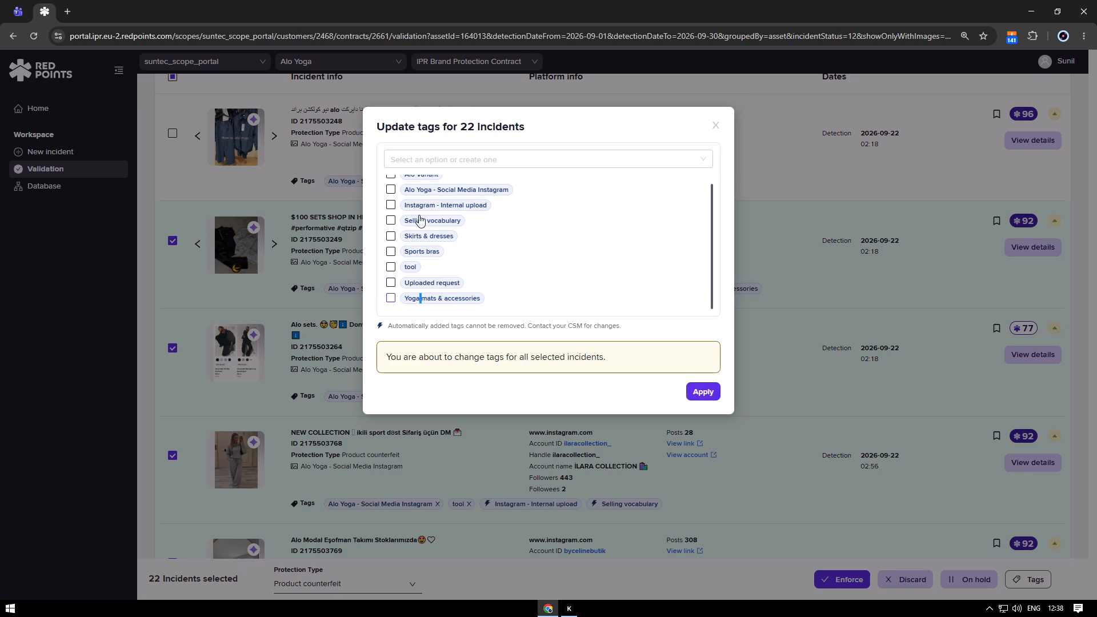
Add the tag "Commercial activity" to the selected incidents and apply the tag changes.
click(419, 156)
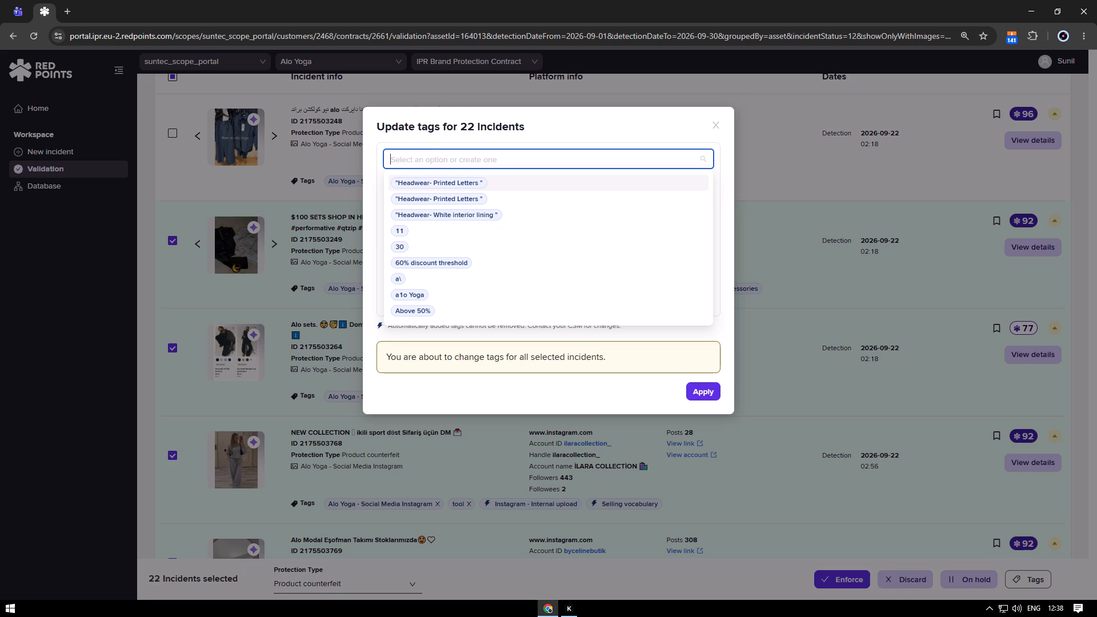
text(commercial activity)
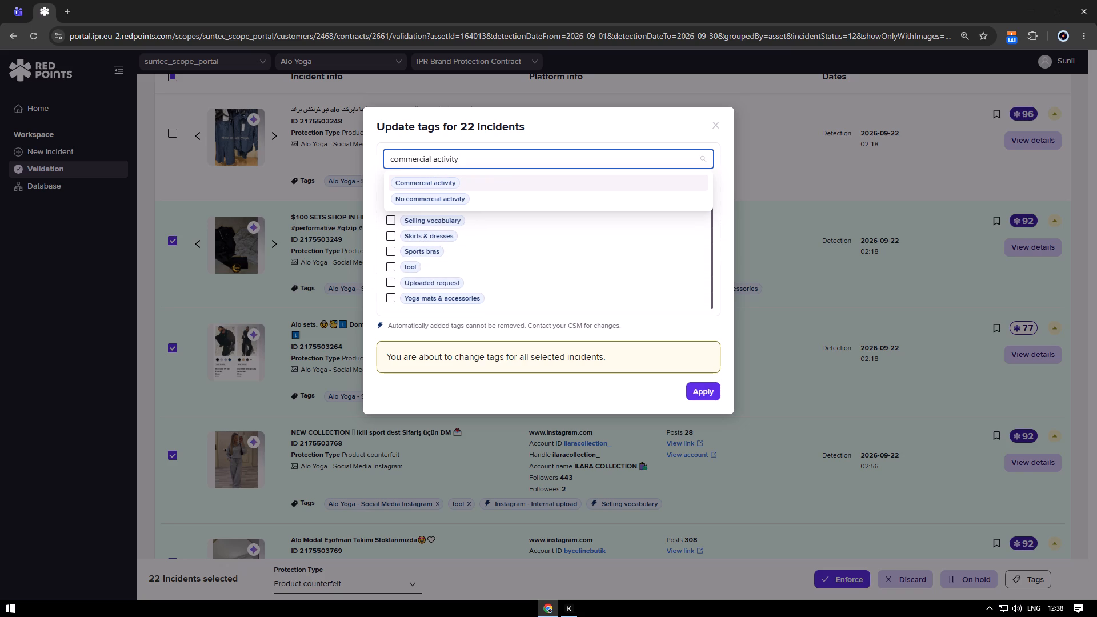
key(Return)
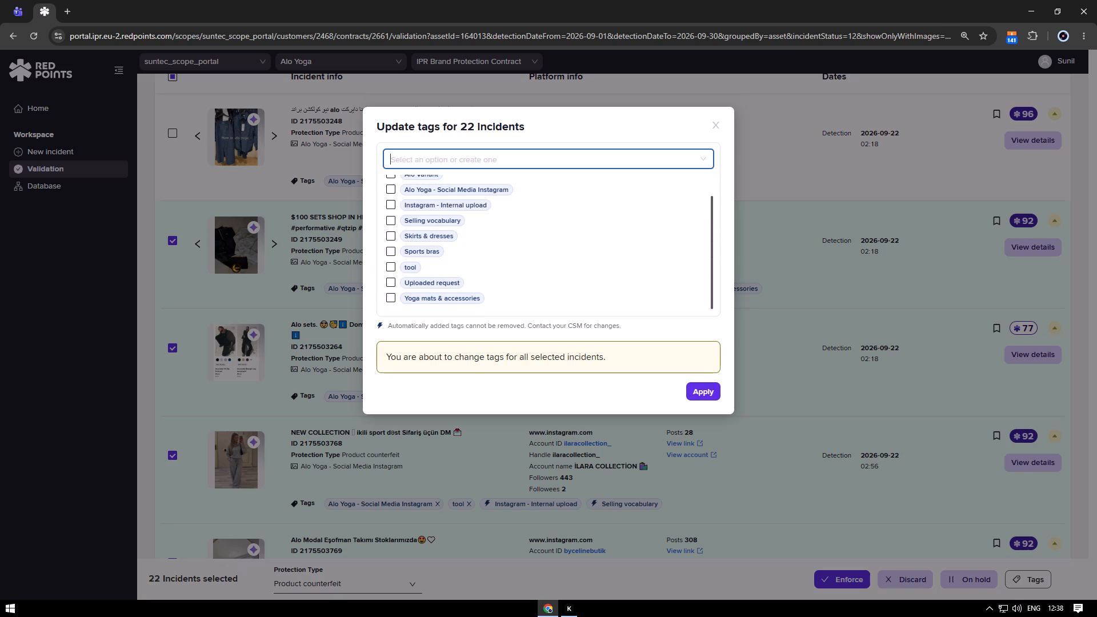
scroll(439, 258, up, 11)
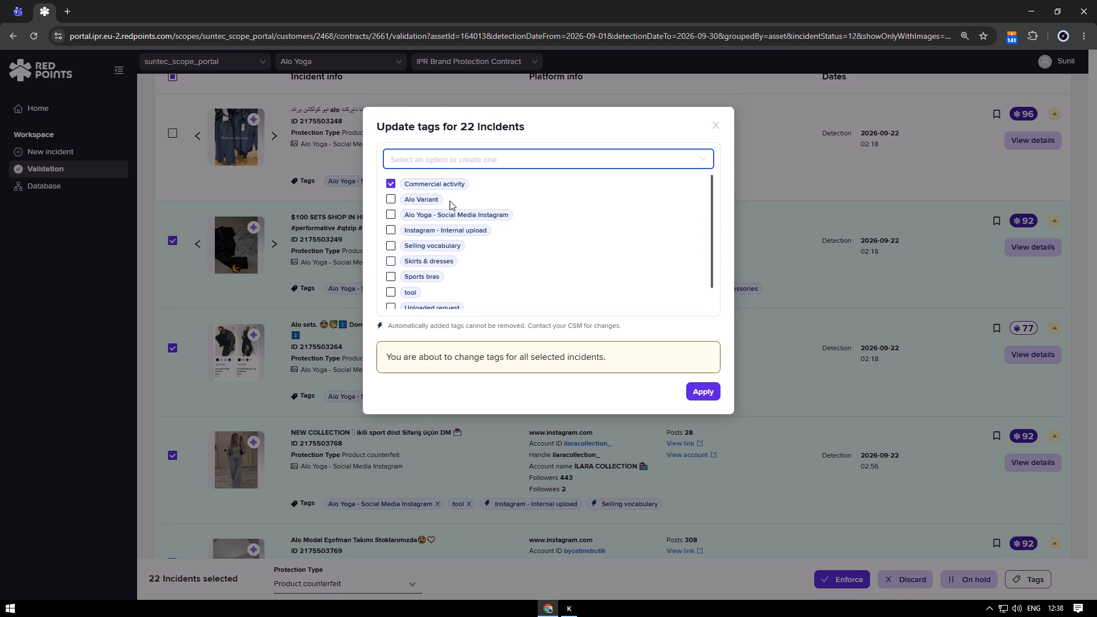
click(453, 163)
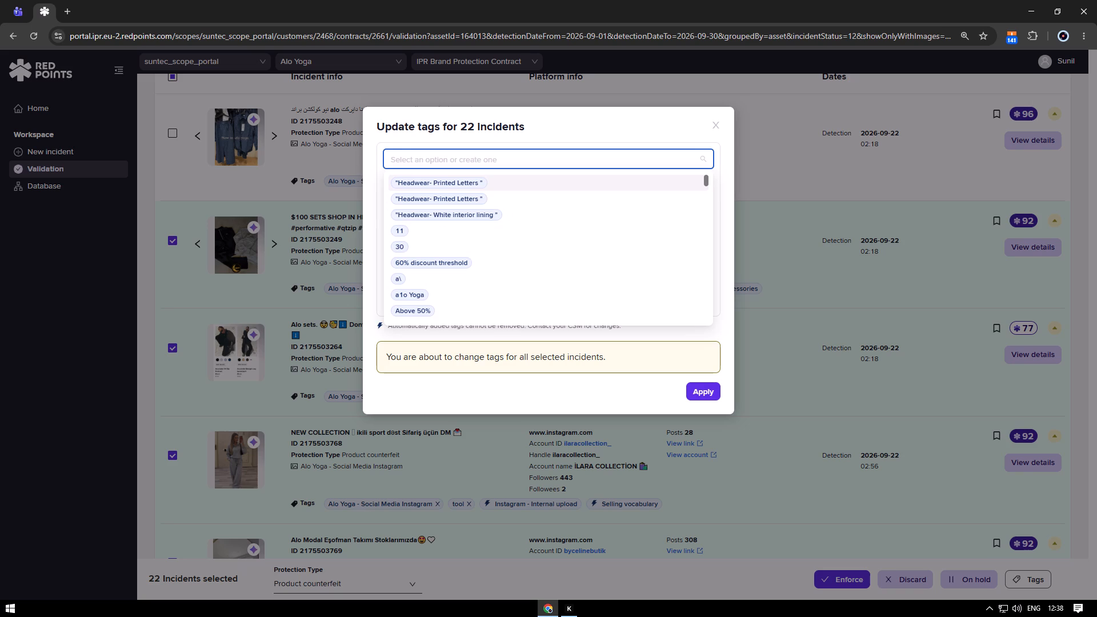
text(comm)
key(Up)
key(Up)
key(Up)
key(Return)
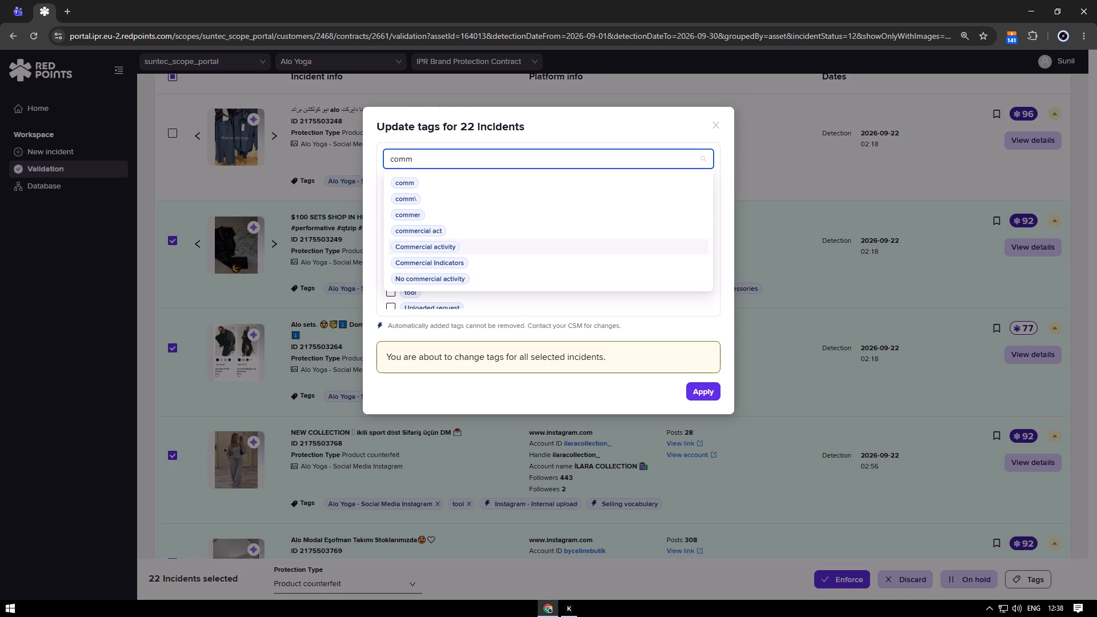
scroll(531, 267, down, 6)
scroll(531, 267, up, 6)
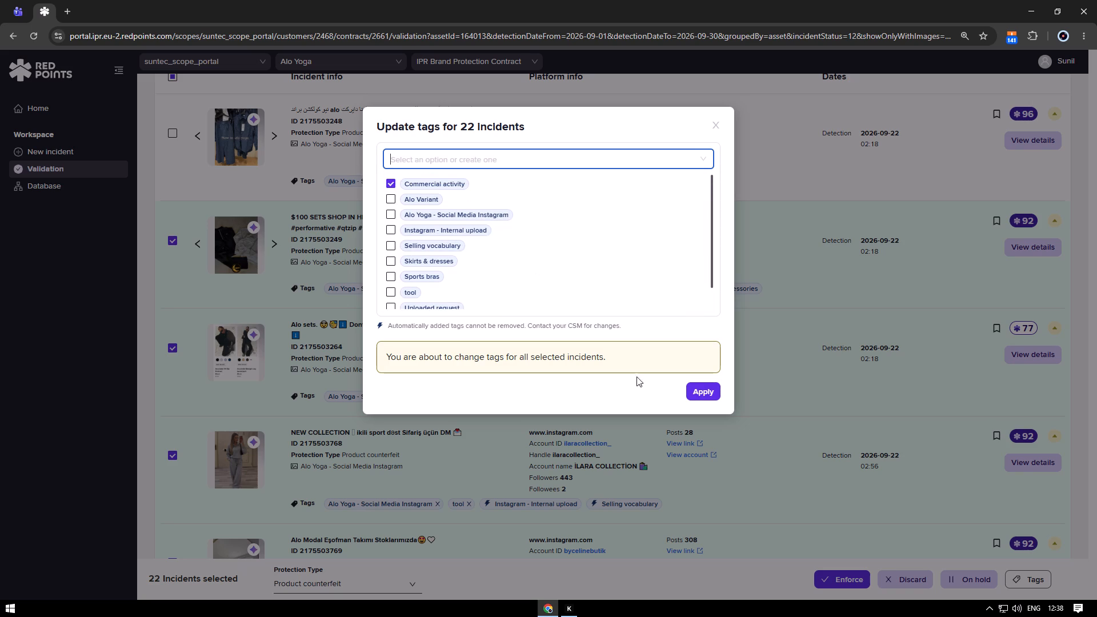
click(701, 395)
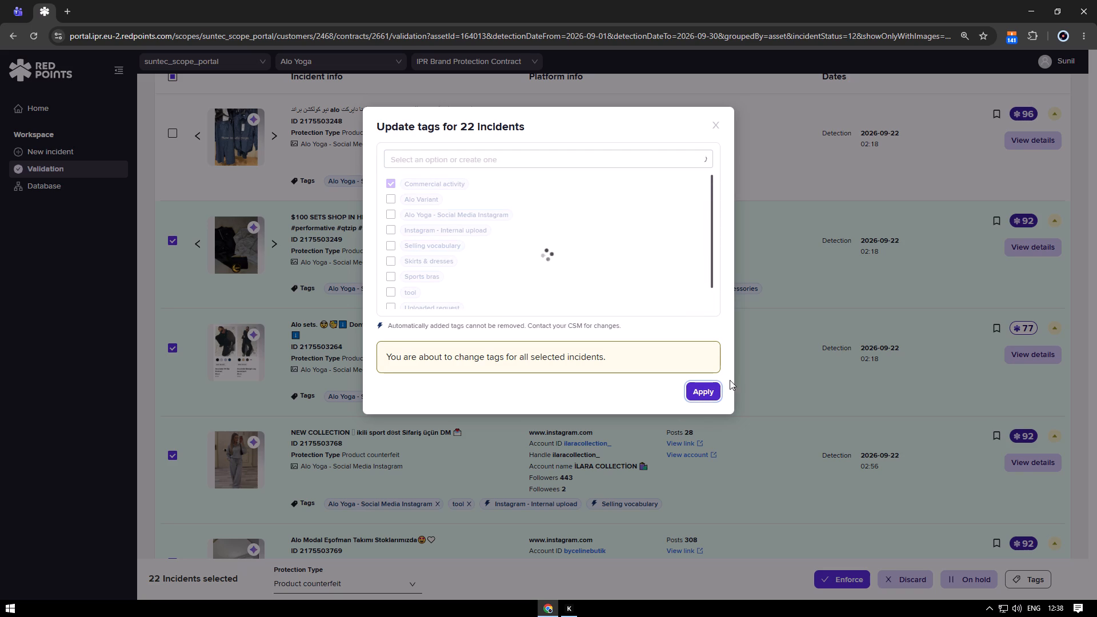
Raise the browser's counter extension to 163 to account for the newly tagged incidents.
click(1004, 42)
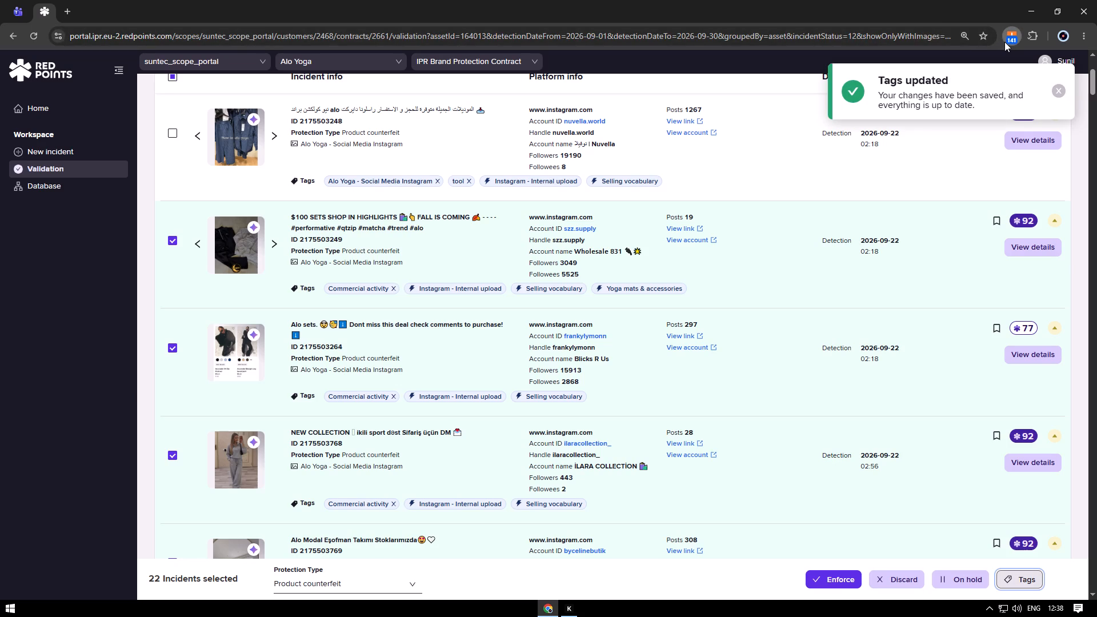
click(1004, 42)
click(1004, 42)
double_click(1004, 42)
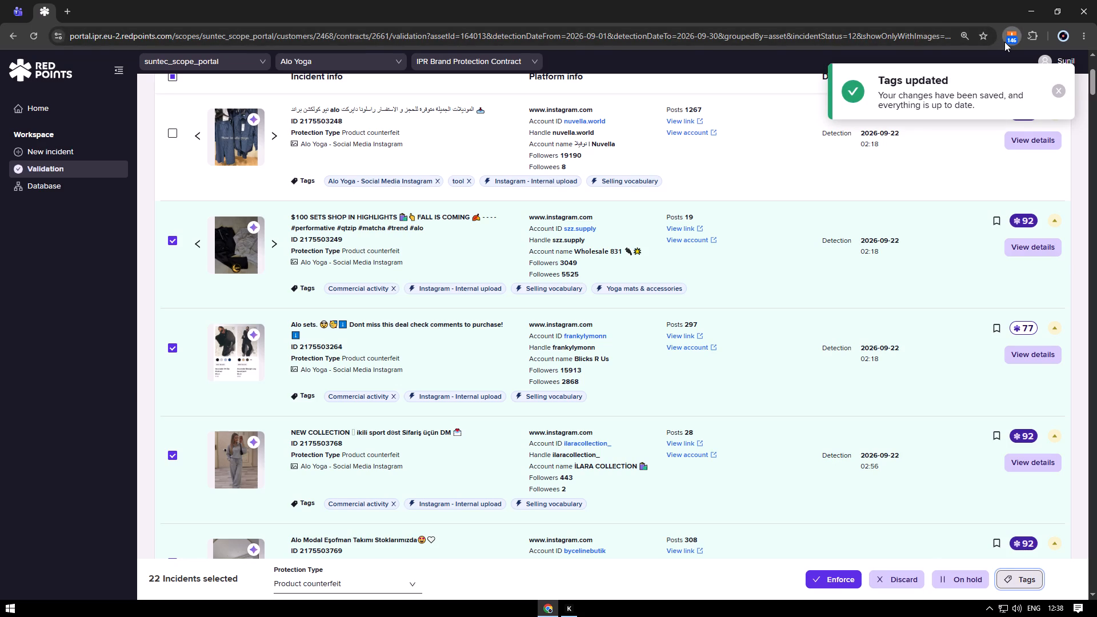
double_click(1004, 42)
triple_click(1004, 42)
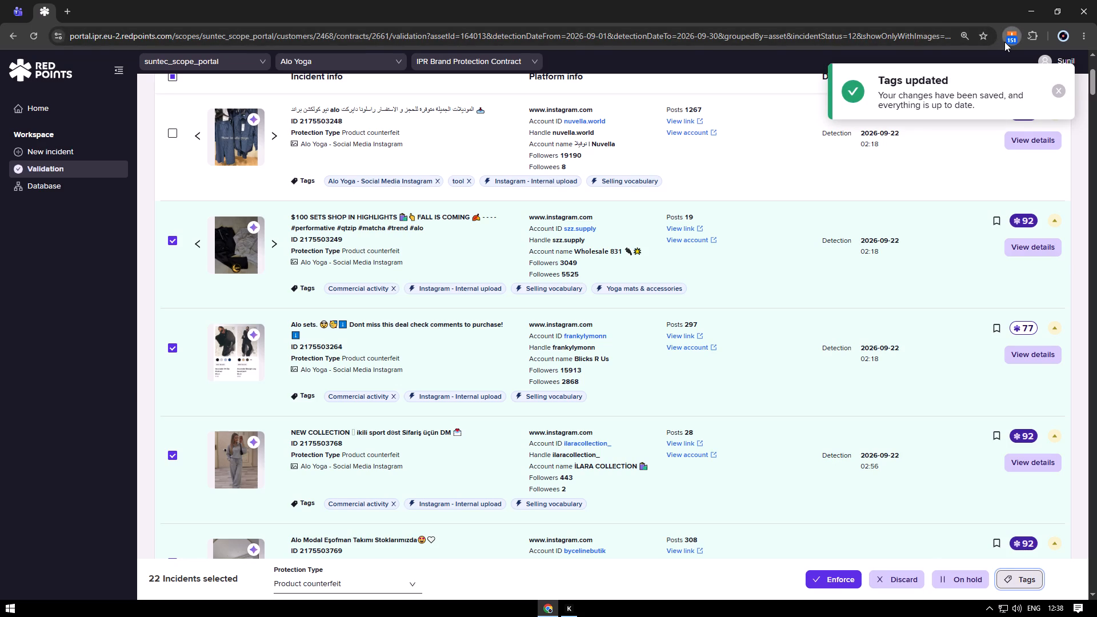
click(1004, 42)
click(1004, 42)
triple_click(1004, 42)
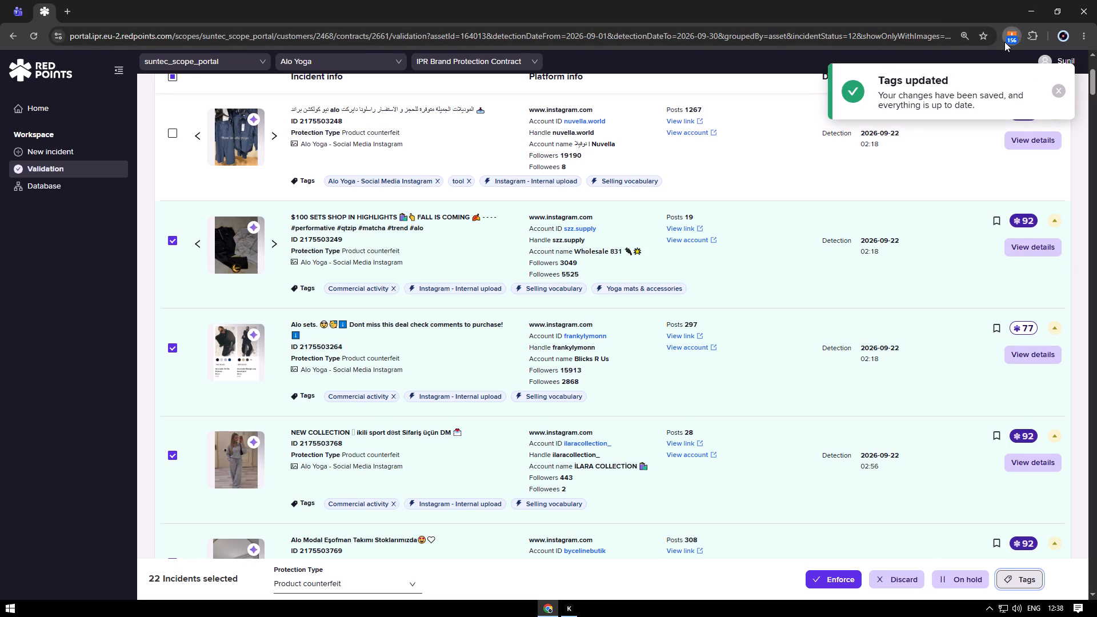
double_click(1004, 42)
click(1004, 42)
click(1004, 42)
double_click(1004, 42)
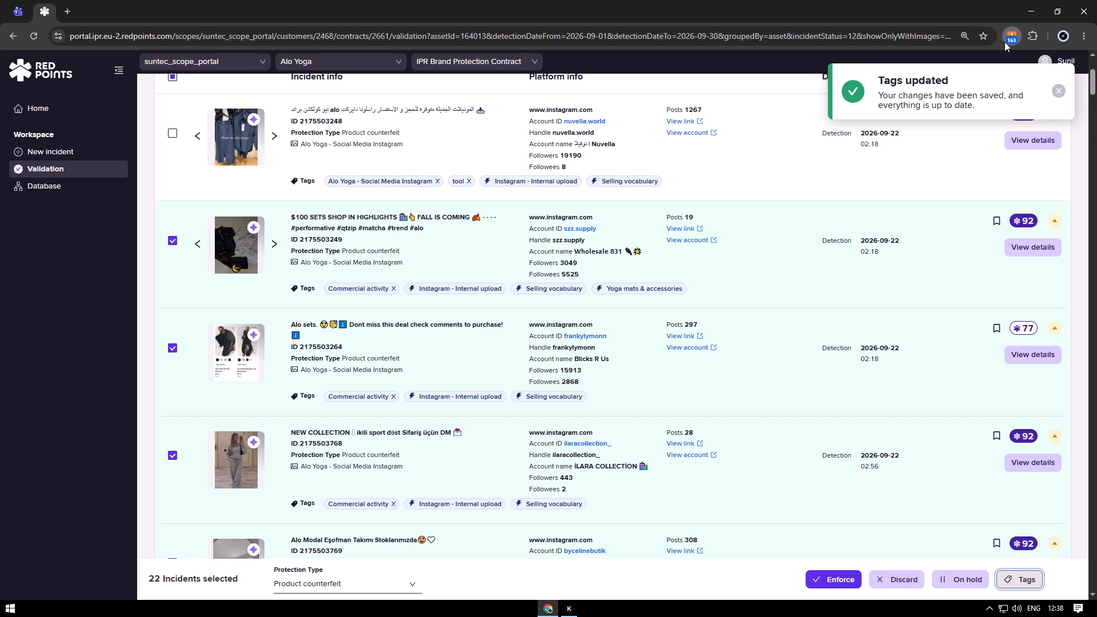
click(1004, 42)
Clear the selection of all incidents in the Alo Yoga - Social Media Instagram asset.
middle_click(408, 371)
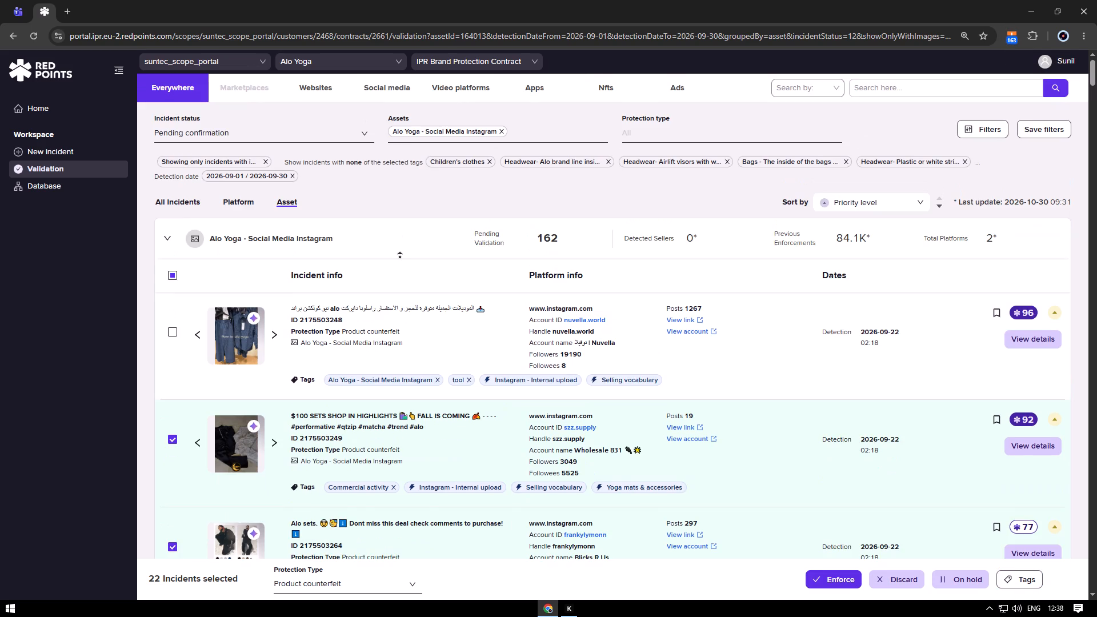
click(400, 257)
double_click(172, 289)
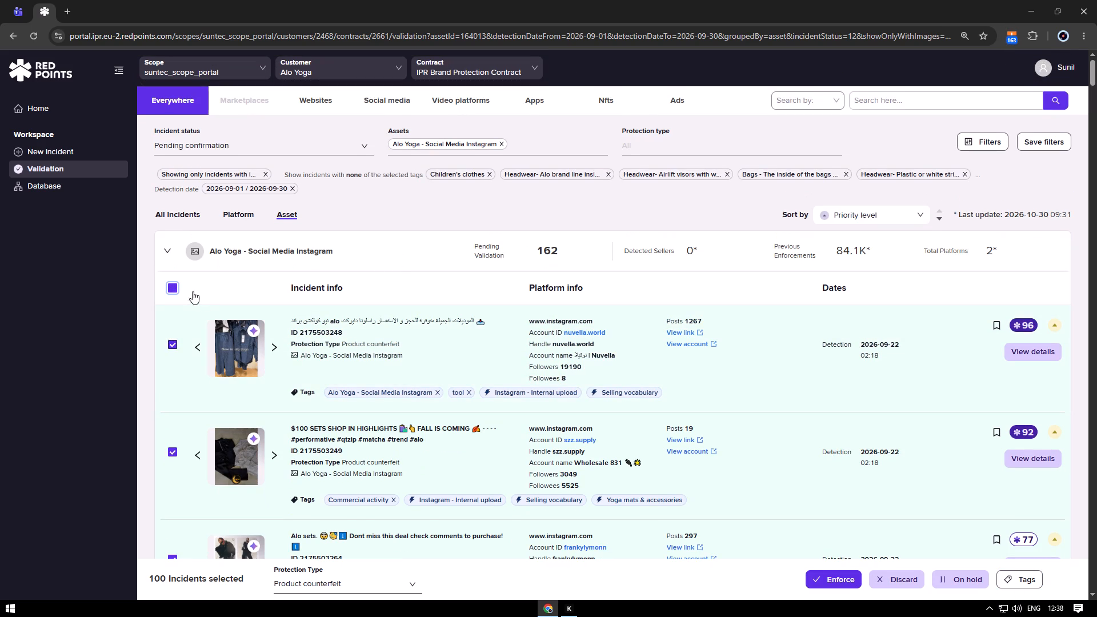
click(253, 344)
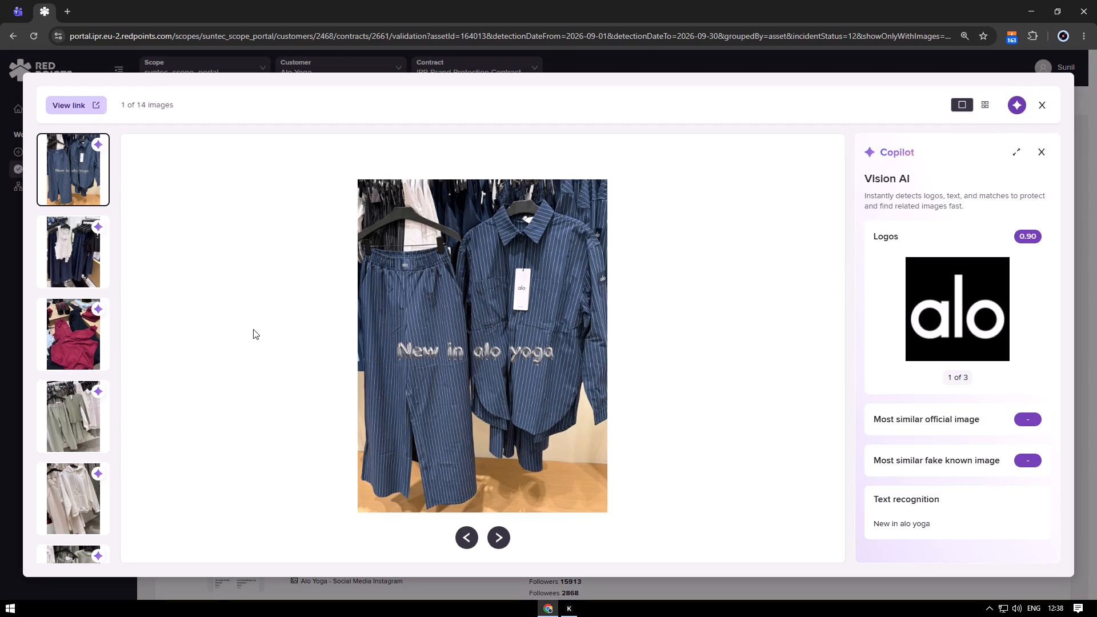
key(Escape)
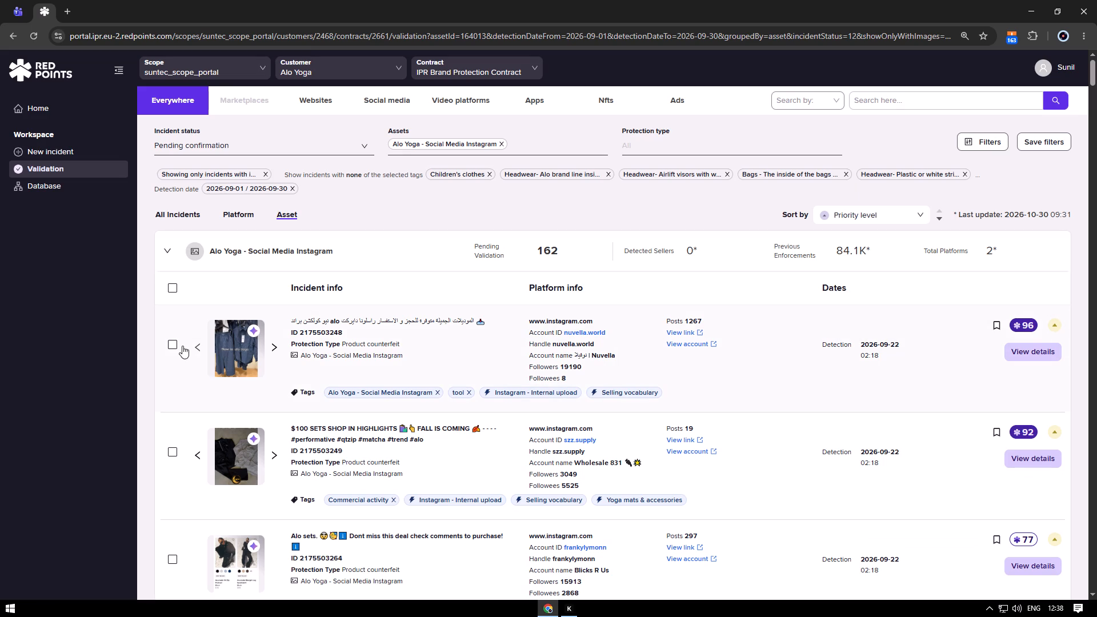
click(172, 344)
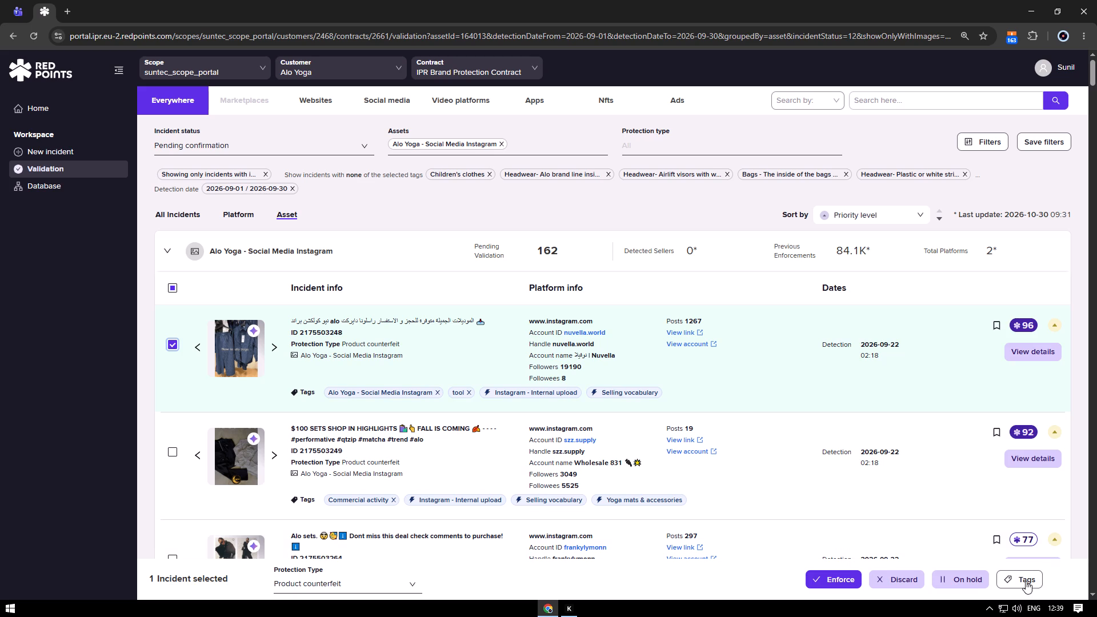
click(1034, 578)
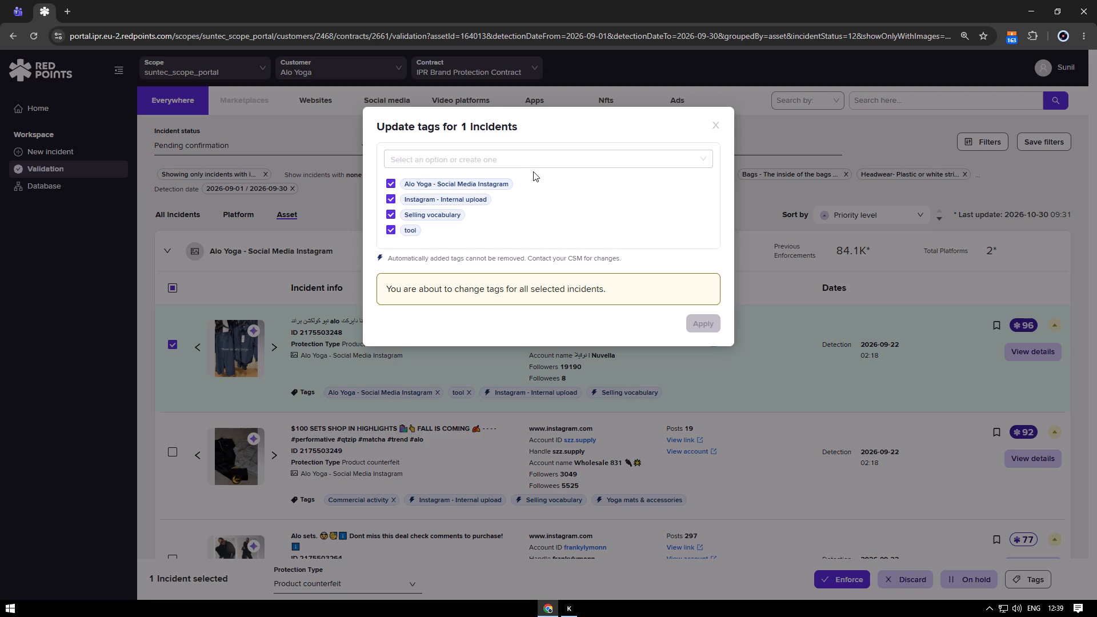
click(411, 231)
click(423, 207)
click(425, 213)
click(427, 198)
click(433, 182)
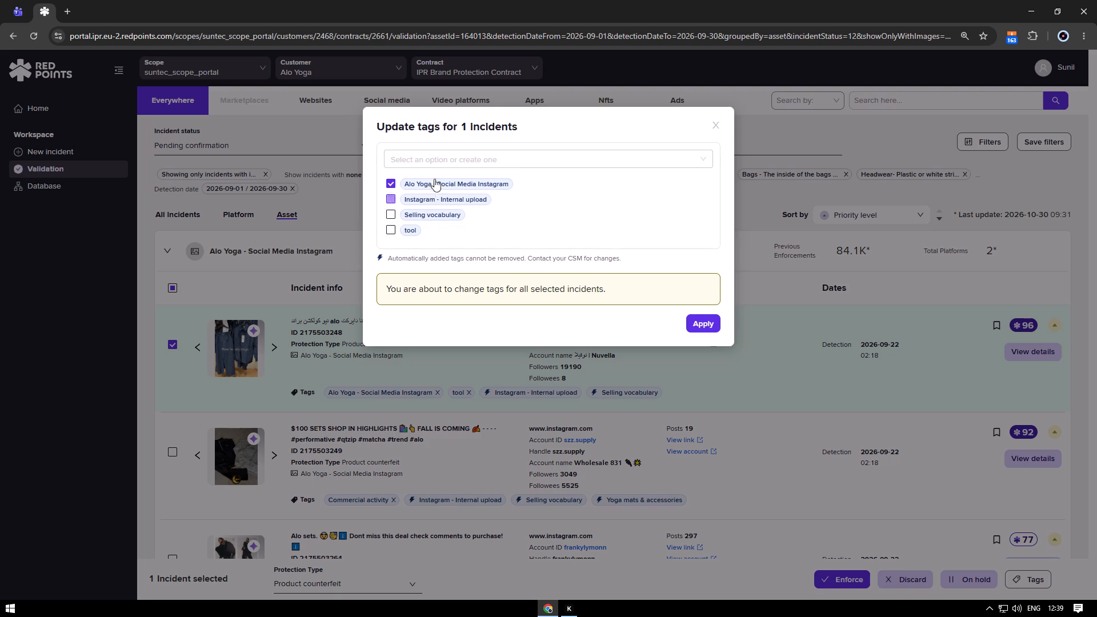
Add the tag "Clothing- Handtag on the wrong side" to the selected incident and apply the tag changes.
click(446, 161)
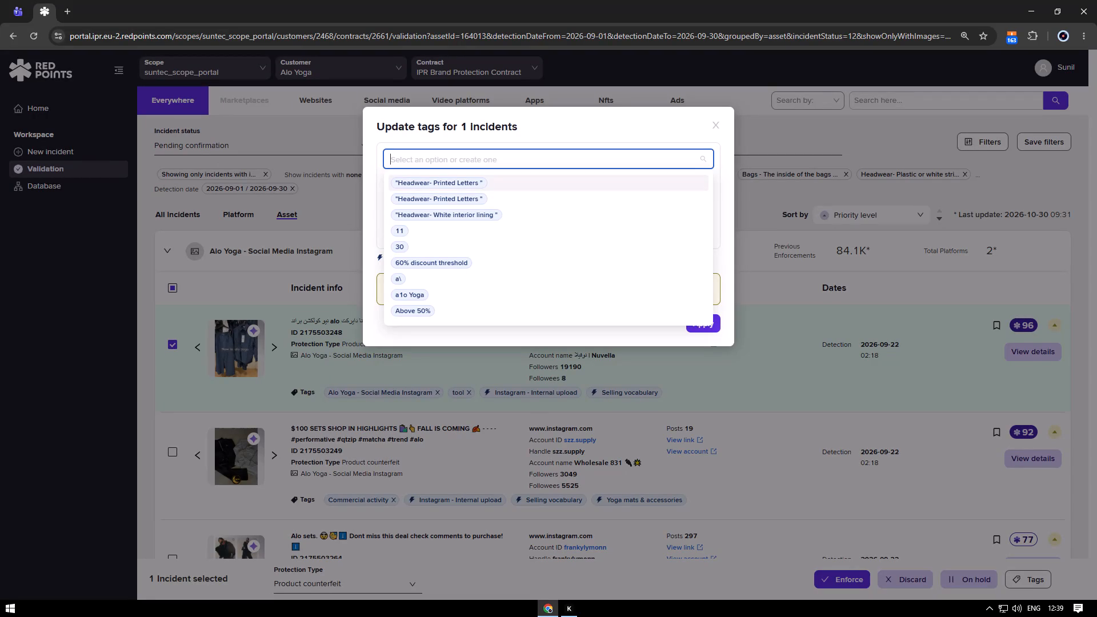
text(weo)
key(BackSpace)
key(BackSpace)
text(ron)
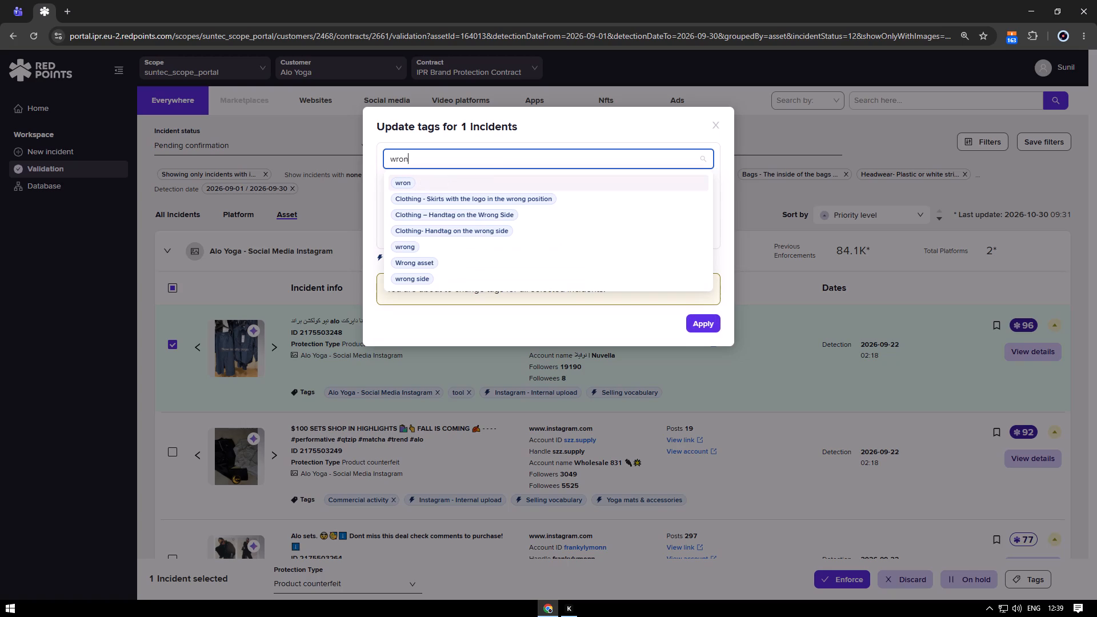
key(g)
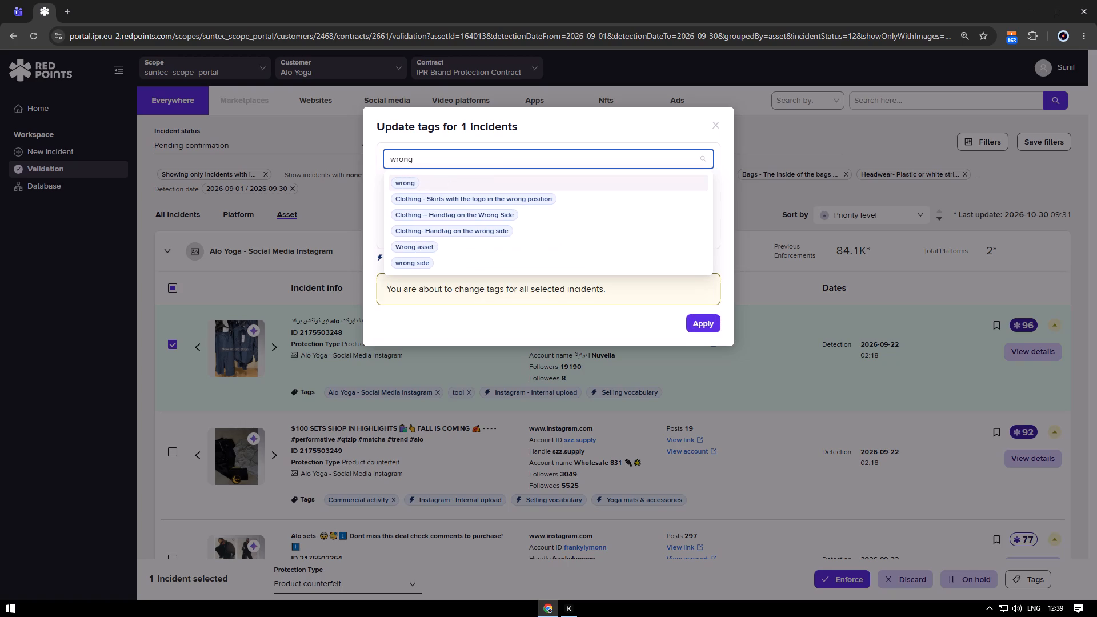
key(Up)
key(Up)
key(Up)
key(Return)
click(698, 343)
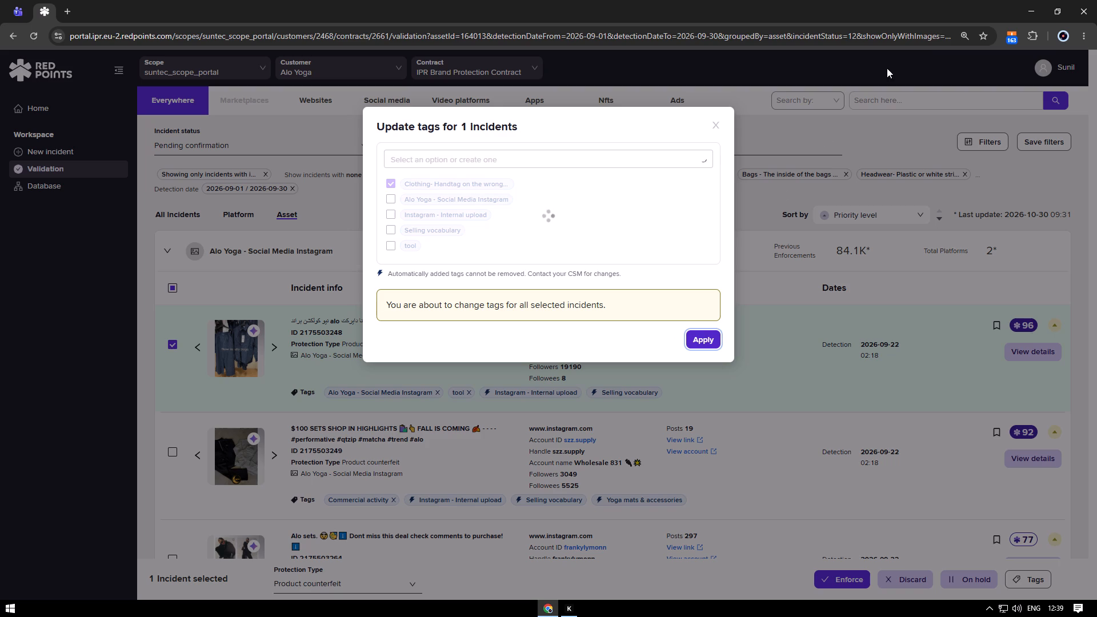
Raise the browser's counter extension to 164 and deselect the newly tagged incident.
click(1004, 39)
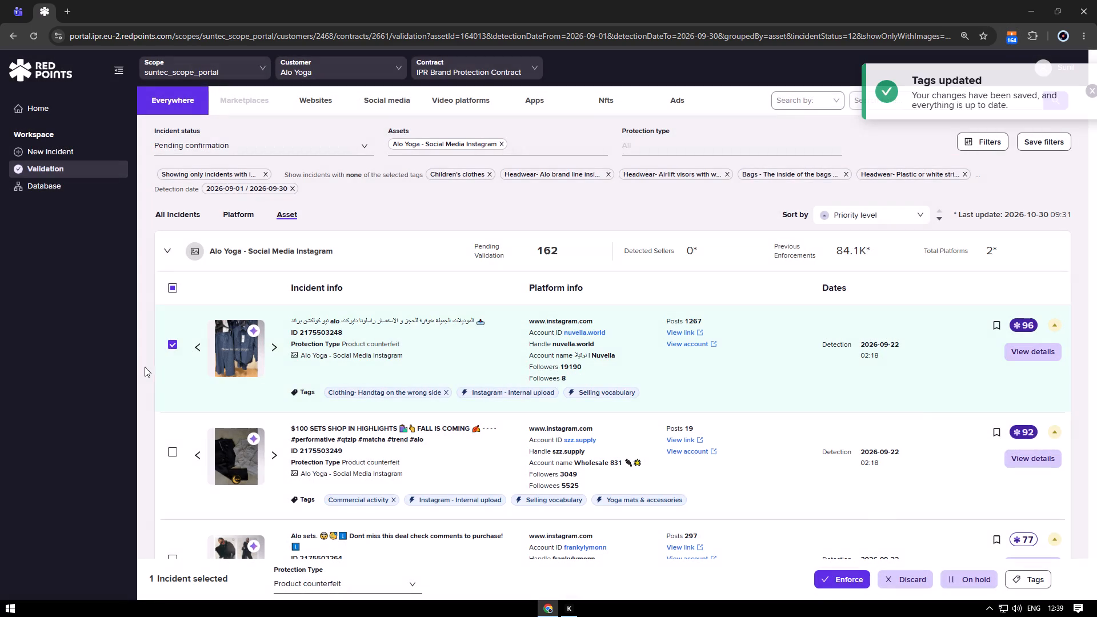
click(174, 343)
scroll(394, 278, down, 7)
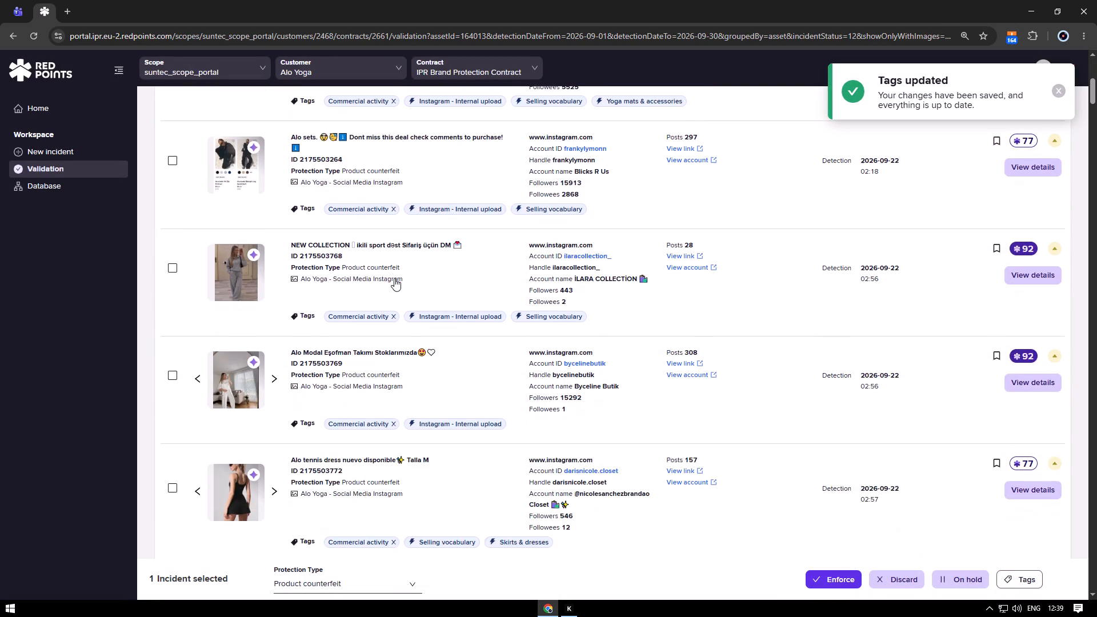
scroll(394, 278, down, 15)
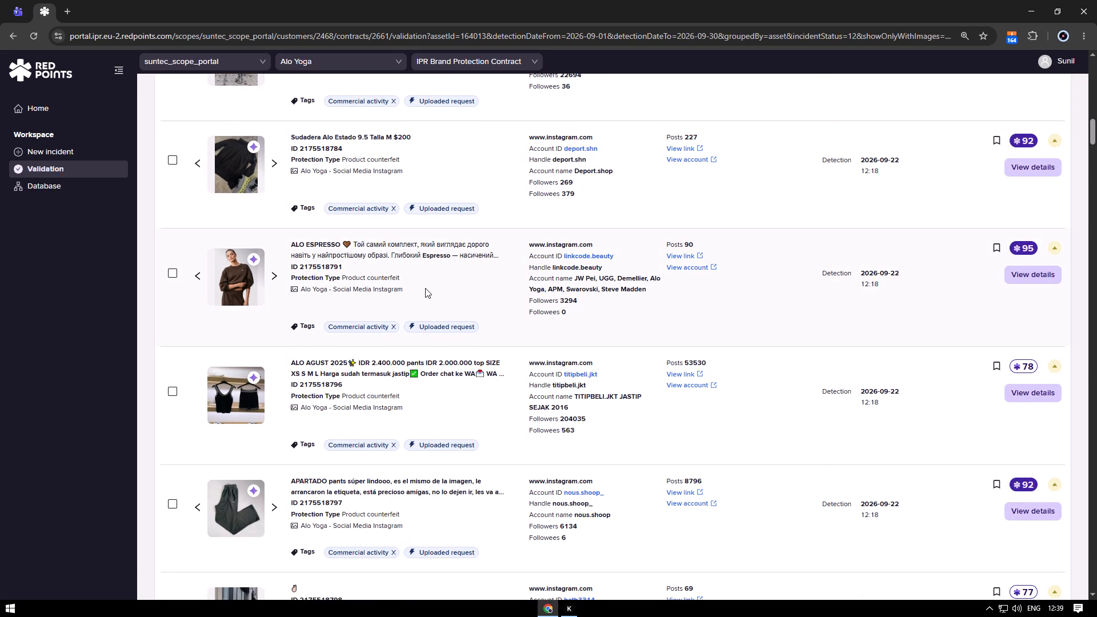
scroll(425, 288, down, 8)
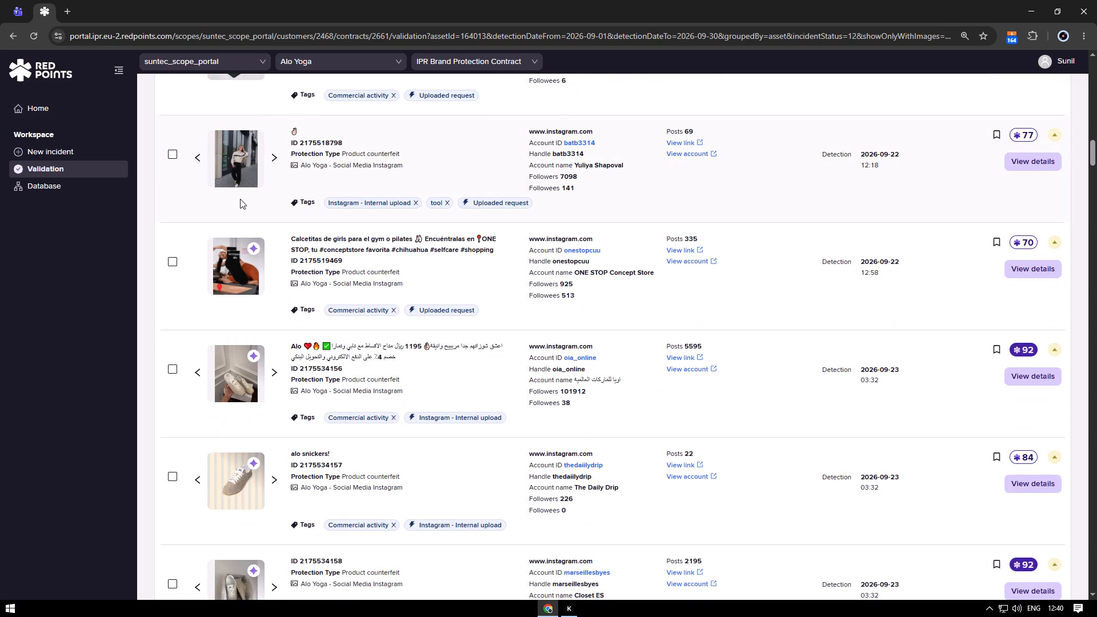
click(170, 155)
click(679, 141)
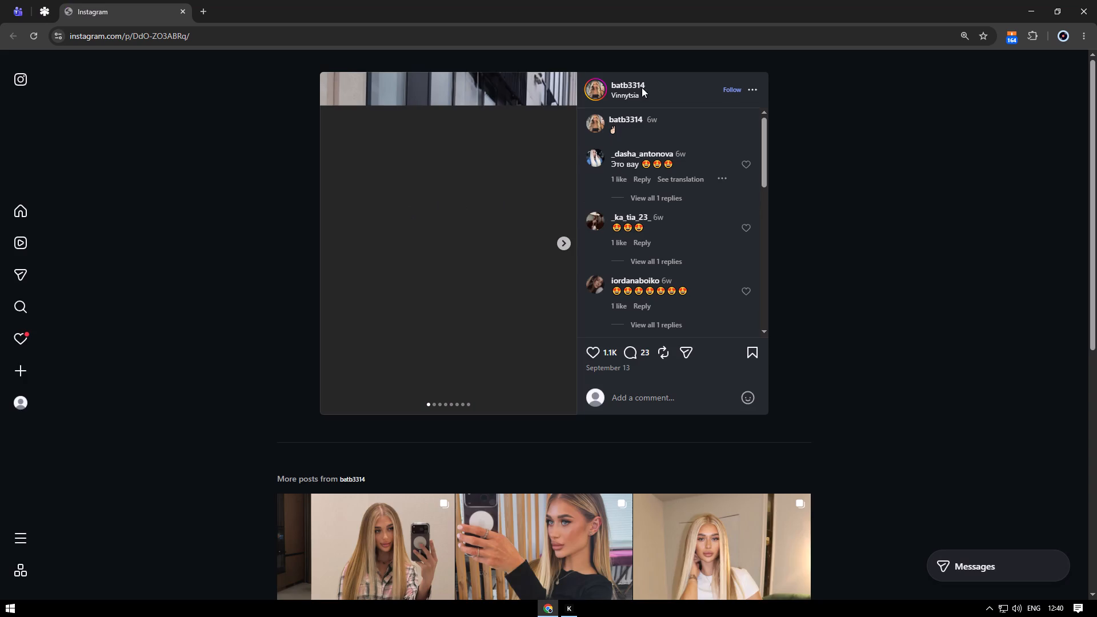
click(635, 84)
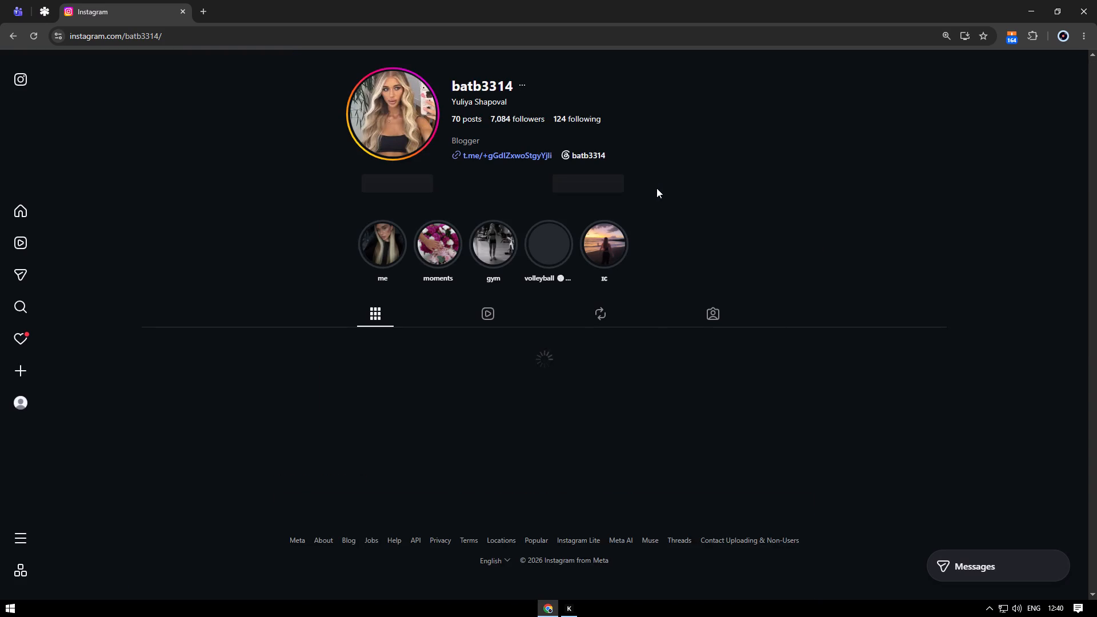
middle_click(151, 0)
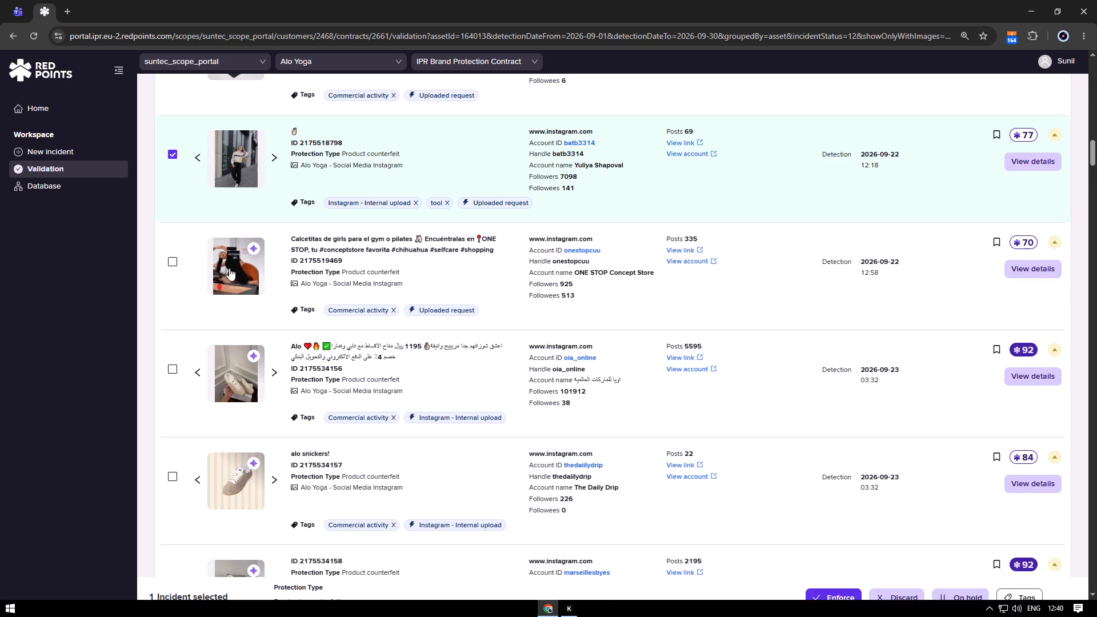
Replace the selected incident's tags with the tag beginning "All Assets- Reviewed by analyst" and apply the changes.
click(1023, 576)
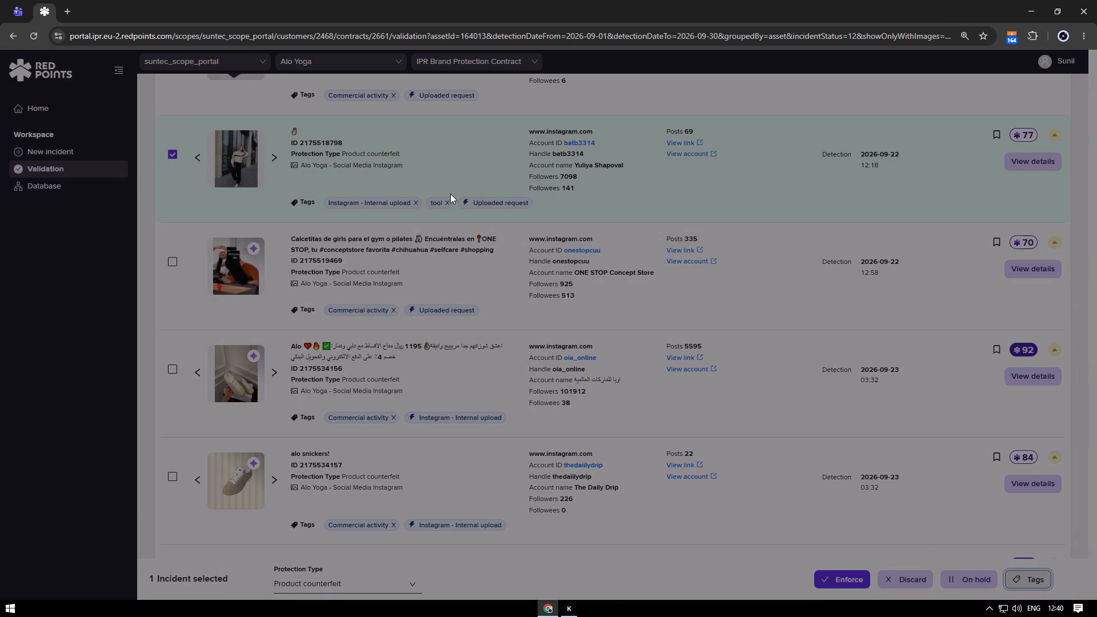
click(414, 187)
click(411, 202)
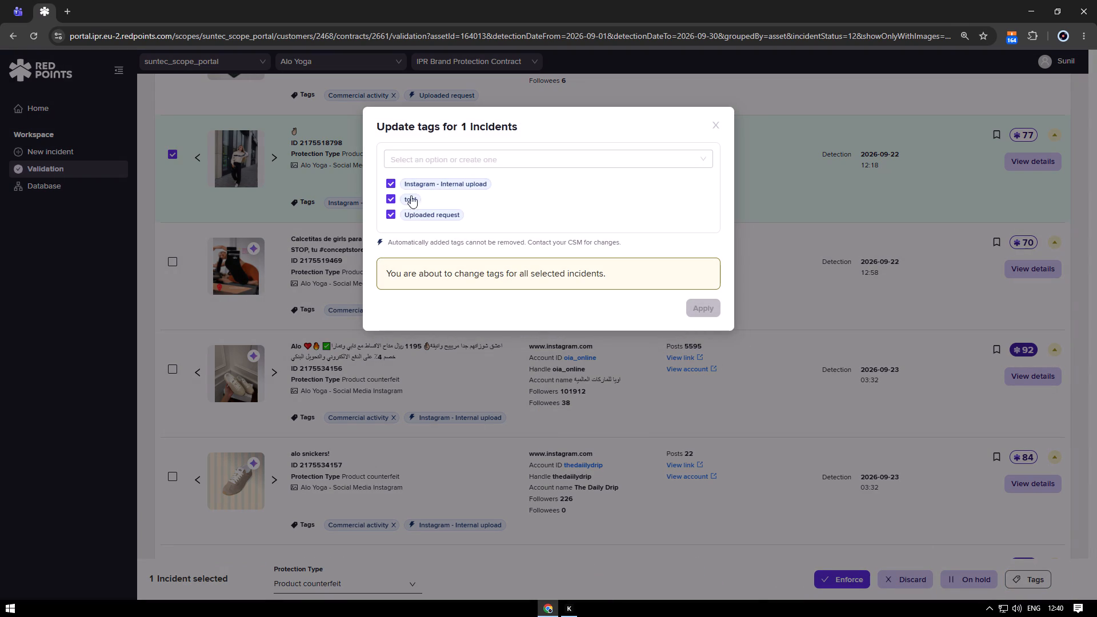
click(411, 187)
click(418, 214)
click(418, 182)
click(423, 154)
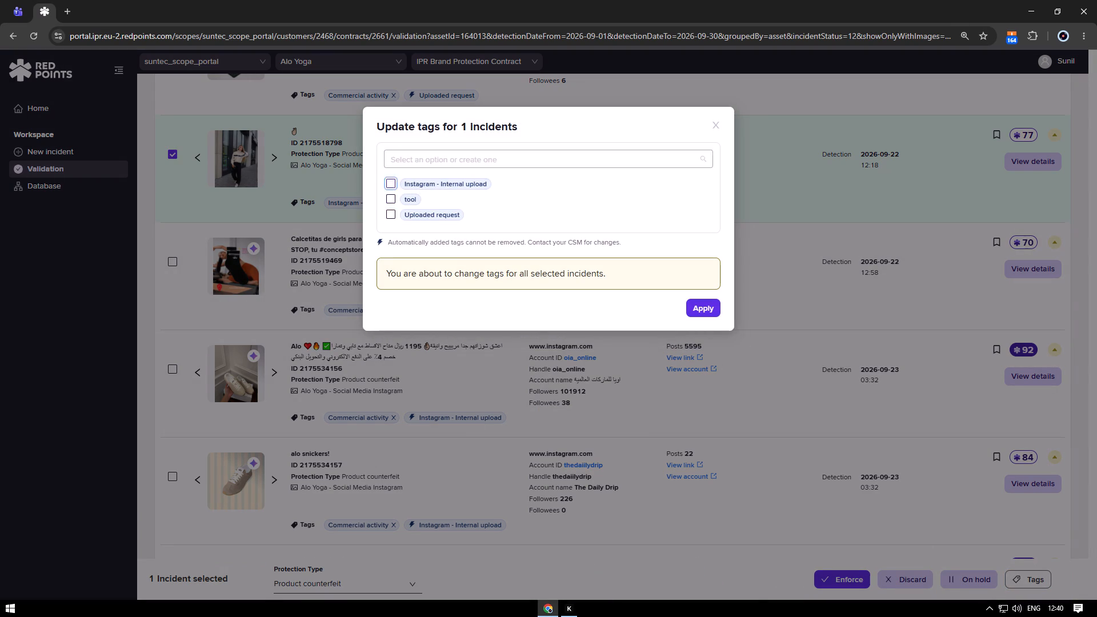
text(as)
click(435, 197)
click(703, 320)
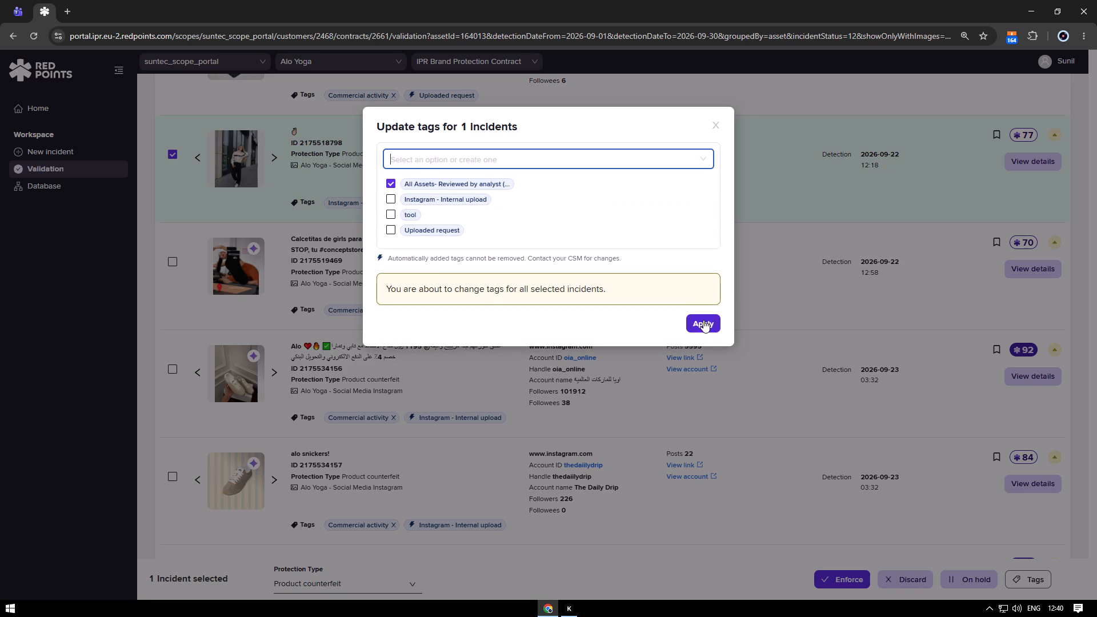
click(1010, 35)
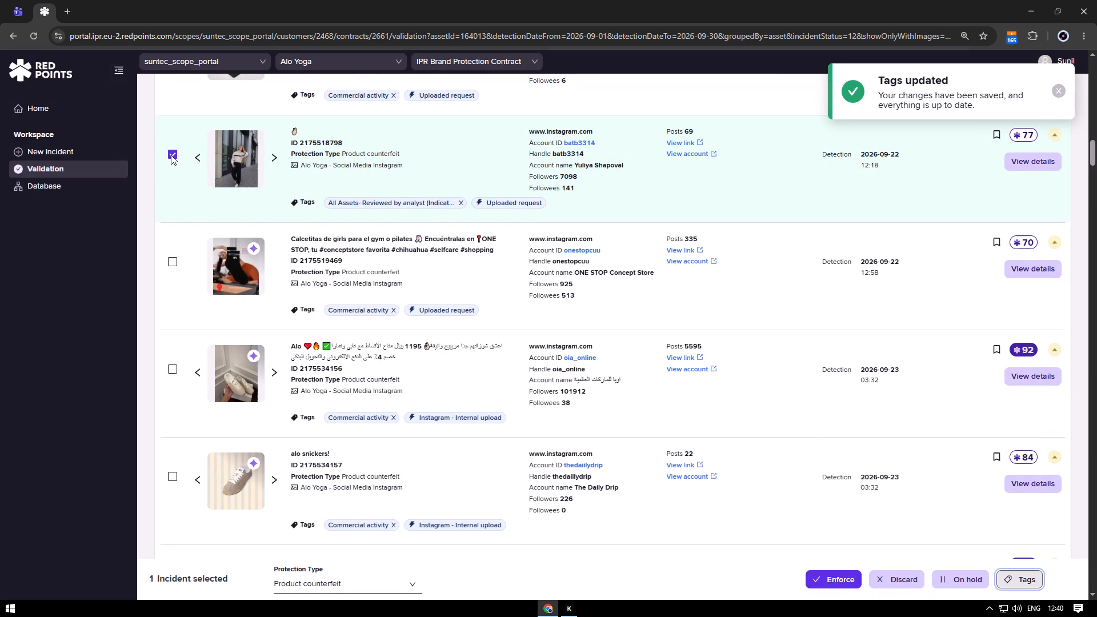
click(174, 155)
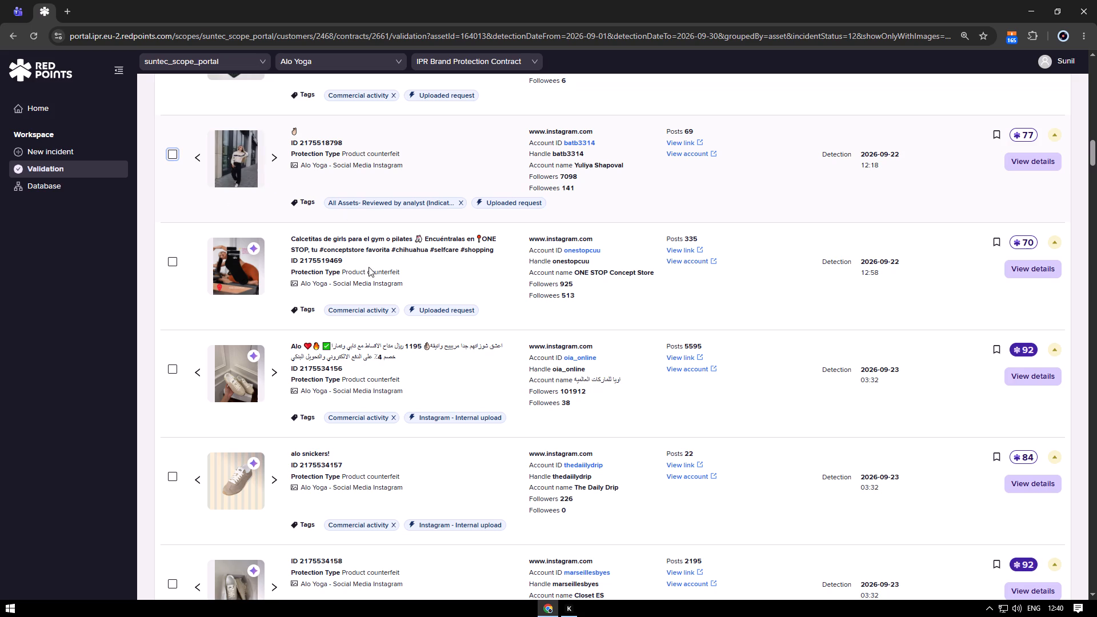
Review the tags on the remaining incidents through the end of the list, checking the buro.beauty.buyer account along the way.
scroll(376, 270, down, 13)
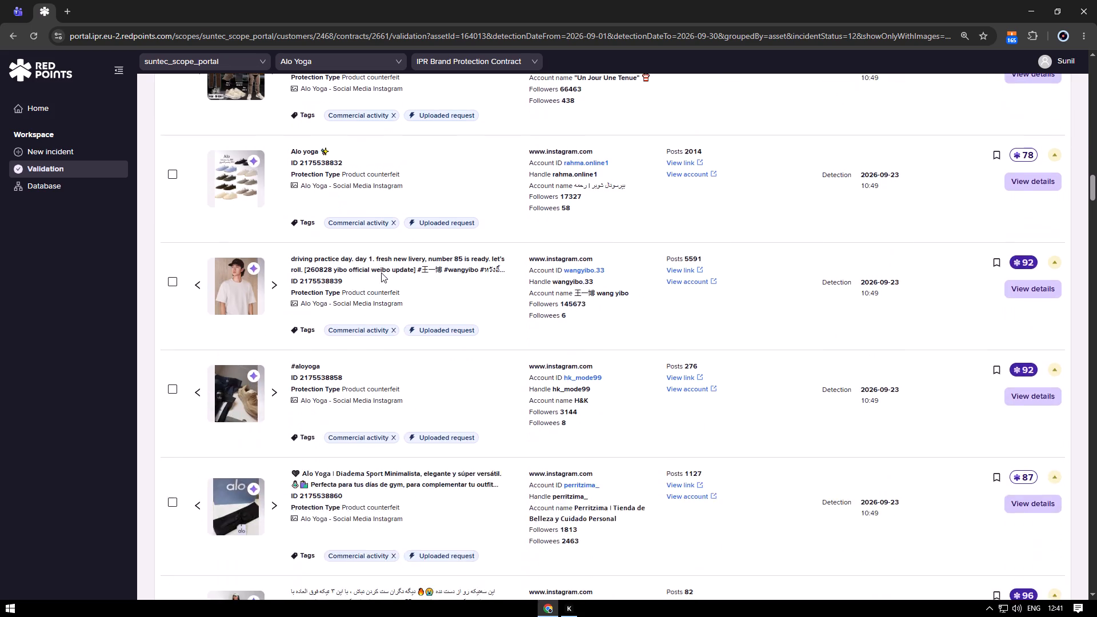
scroll(381, 273, down, 4)
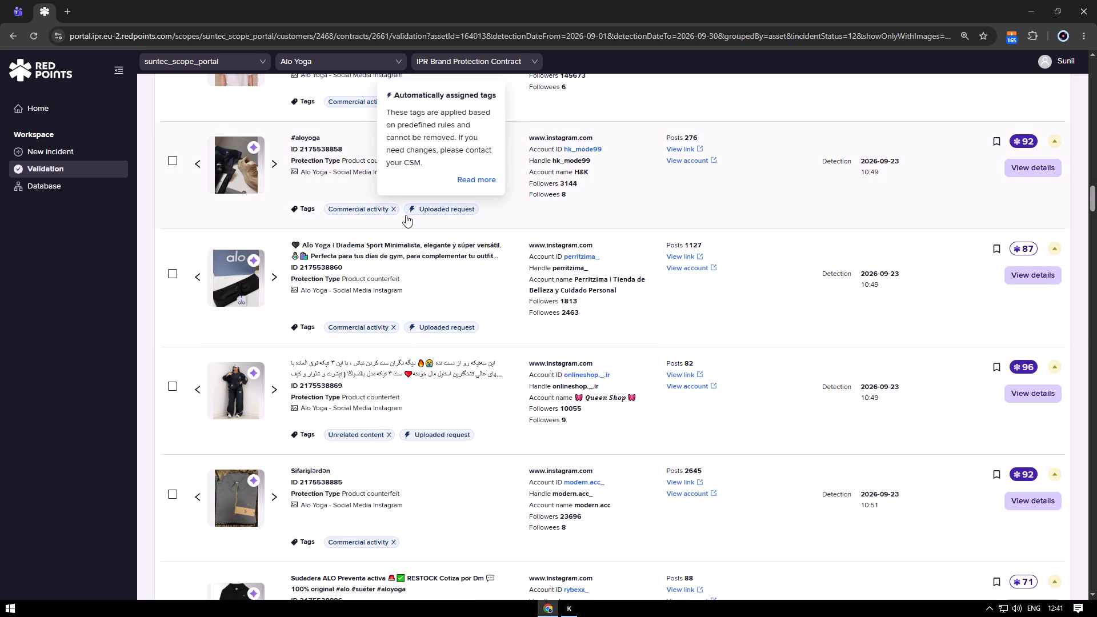
scroll(510, 303, down, 8)
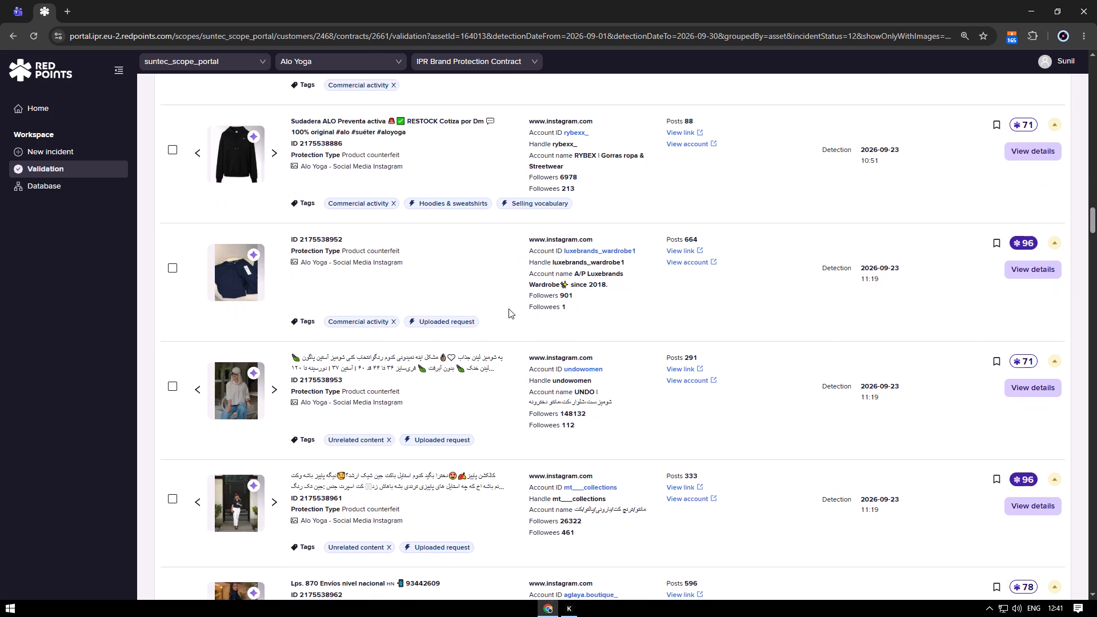
scroll(509, 308, down, 15)
scroll(506, 311, down, 13)
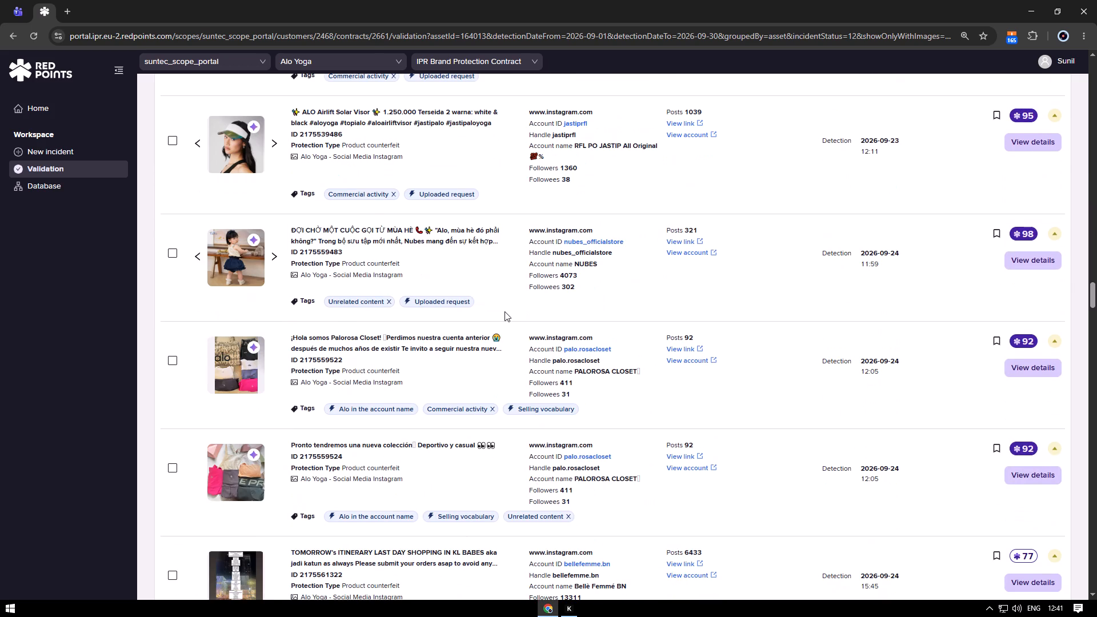
scroll(501, 314, down, 6)
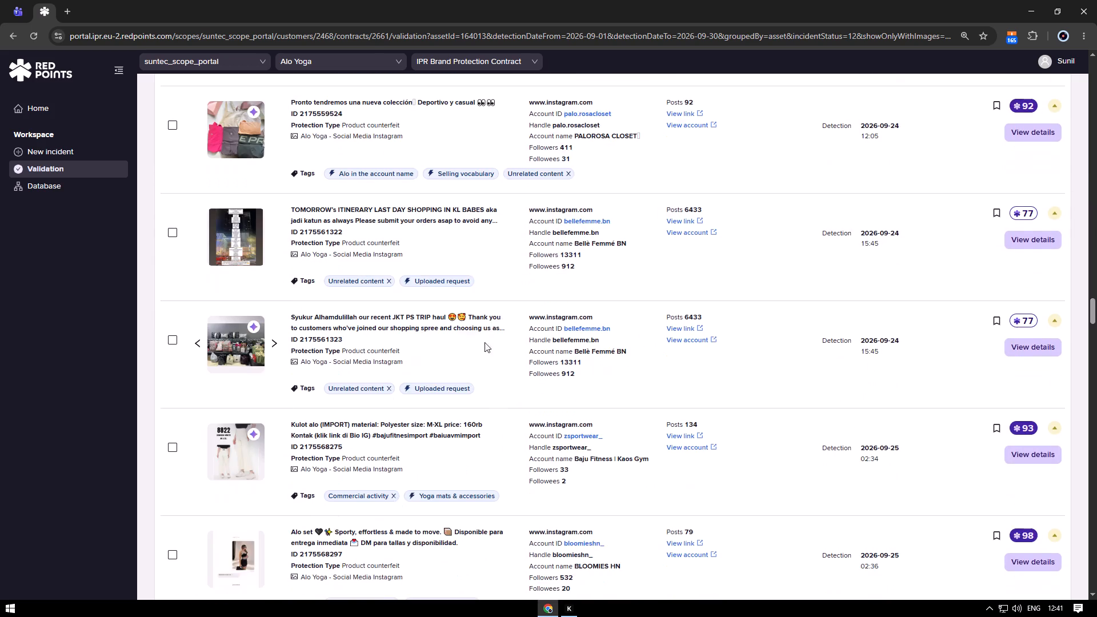
scroll(485, 348, down, 7)
middle_click(562, 175)
click(566, 296)
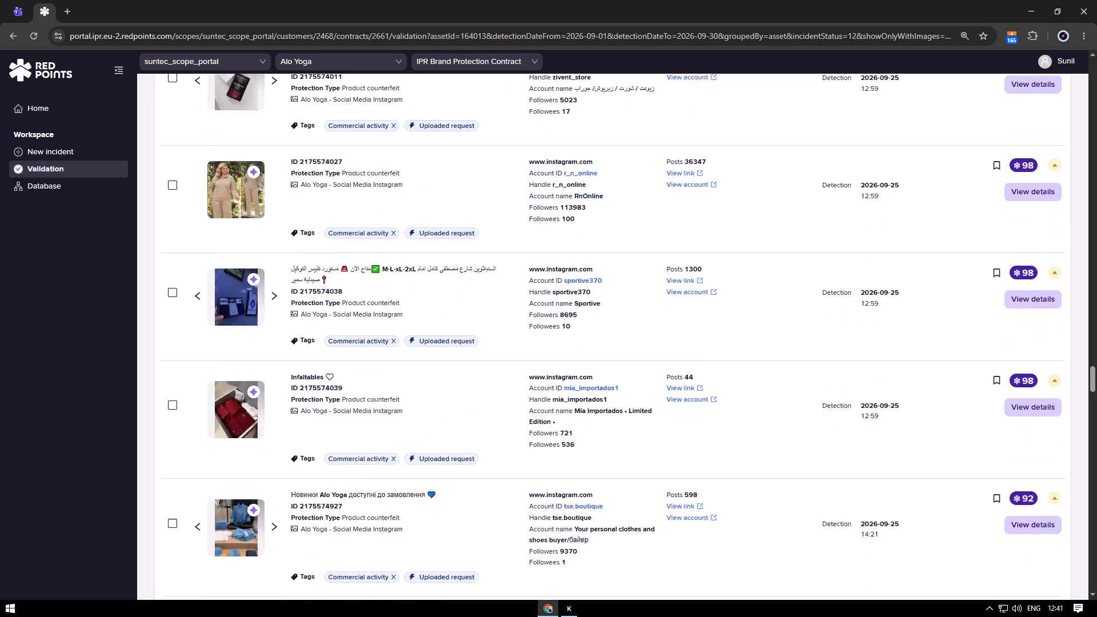
scroll(553, 338, down, 20)
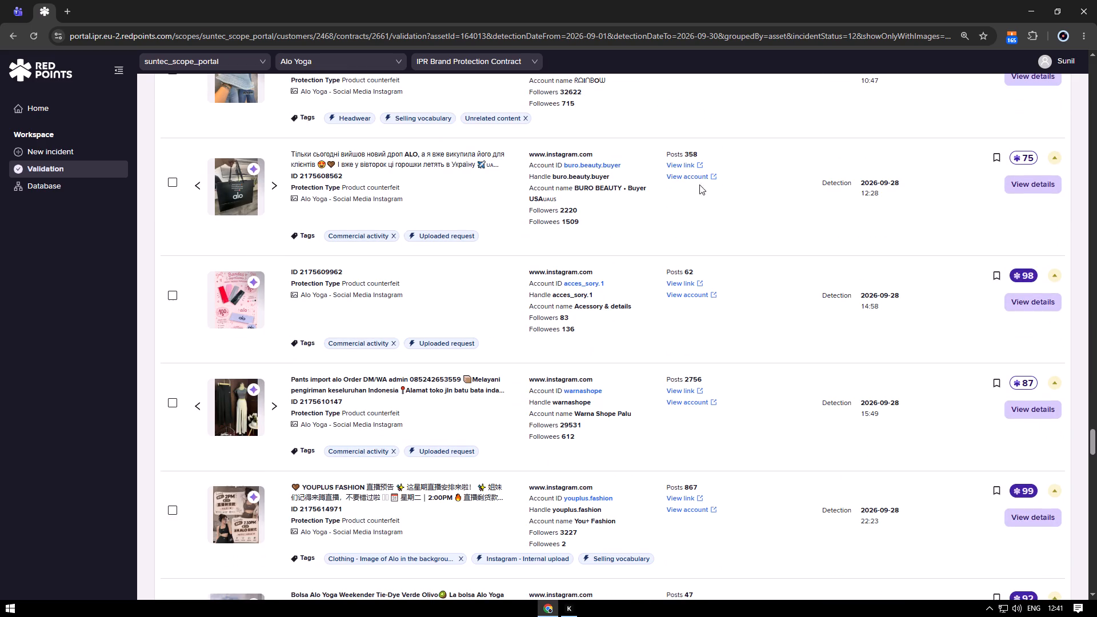
middle_click(704, 178)
drag(774, 207, 775, 214)
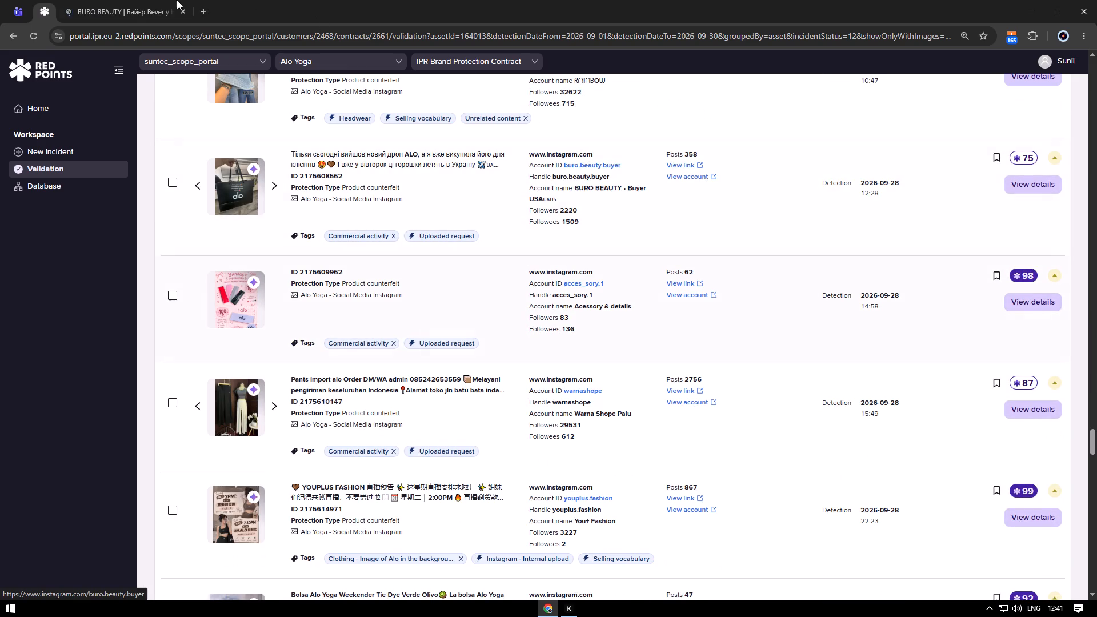
middle_click(116, 0)
middle_click(728, 121)
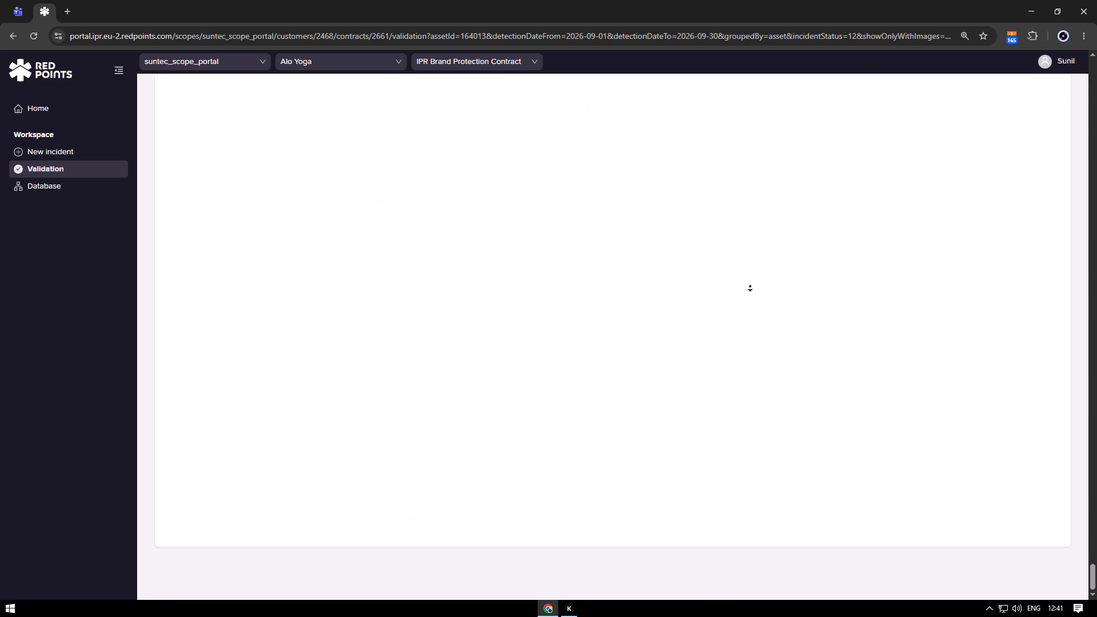
click(750, 286)
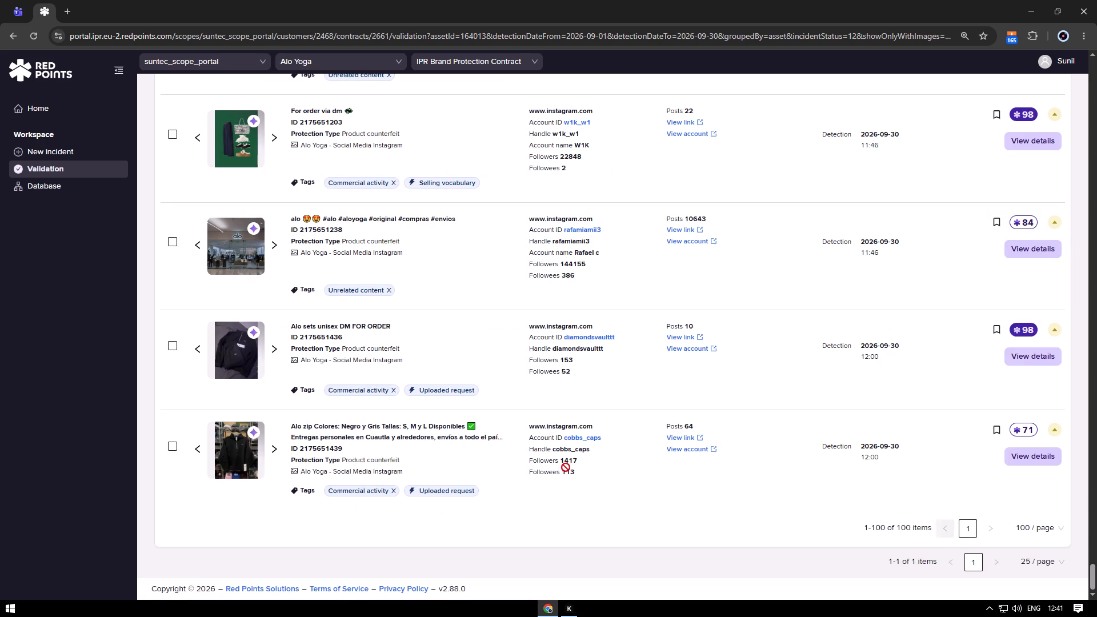
Collapse and reopen the Alo Yoga - Social Media Instagram asset to reload its incidents.
middle_click(635, 502)
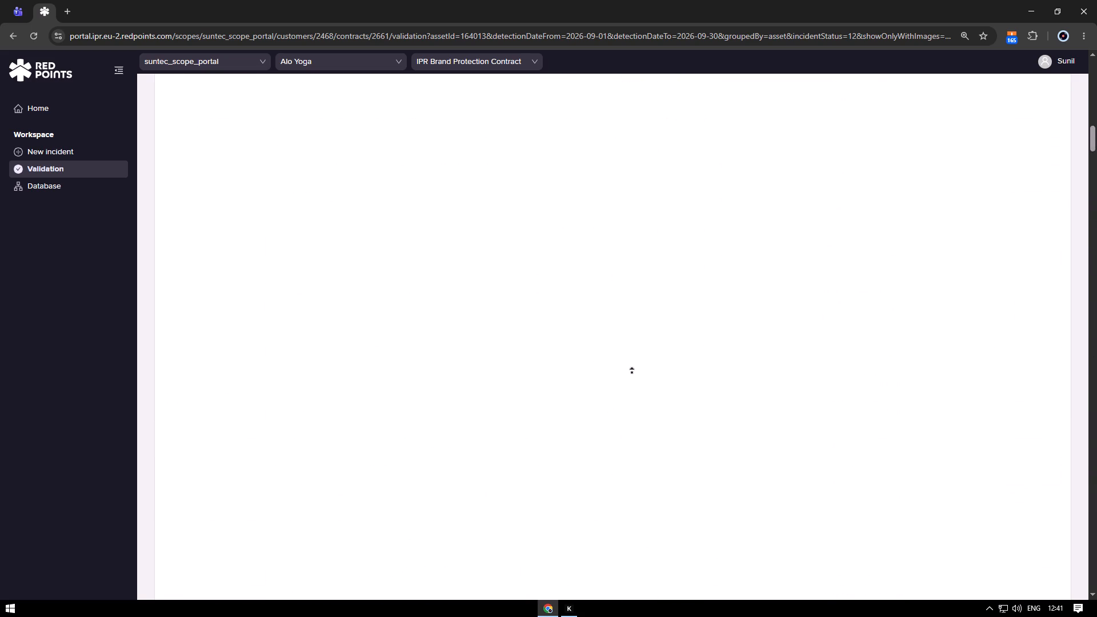
click(632, 372)
click(167, 249)
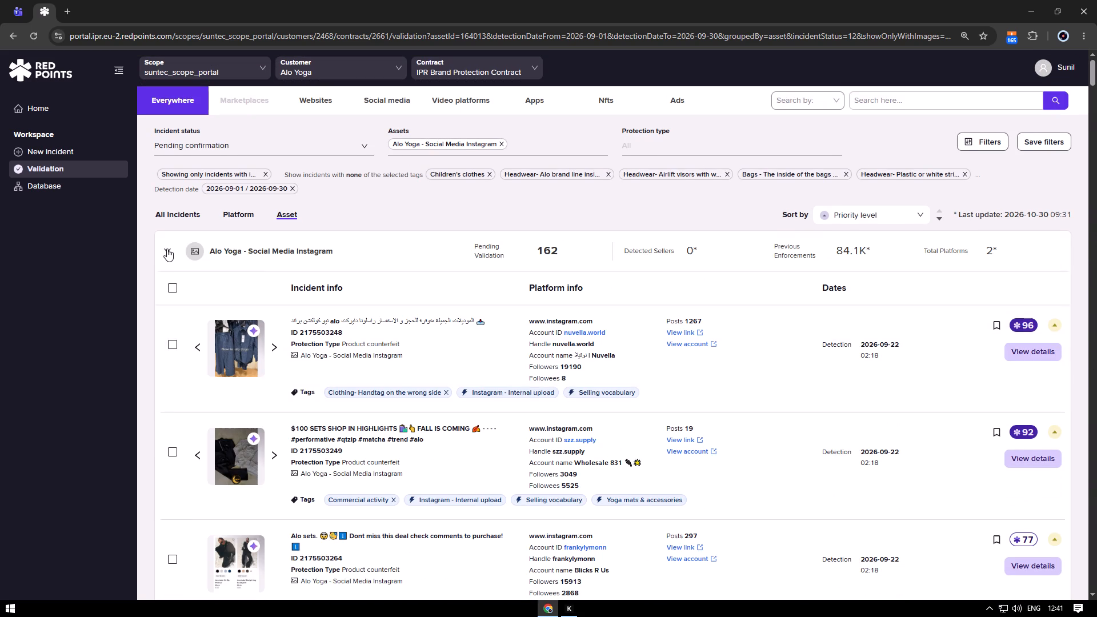
click(167, 249)
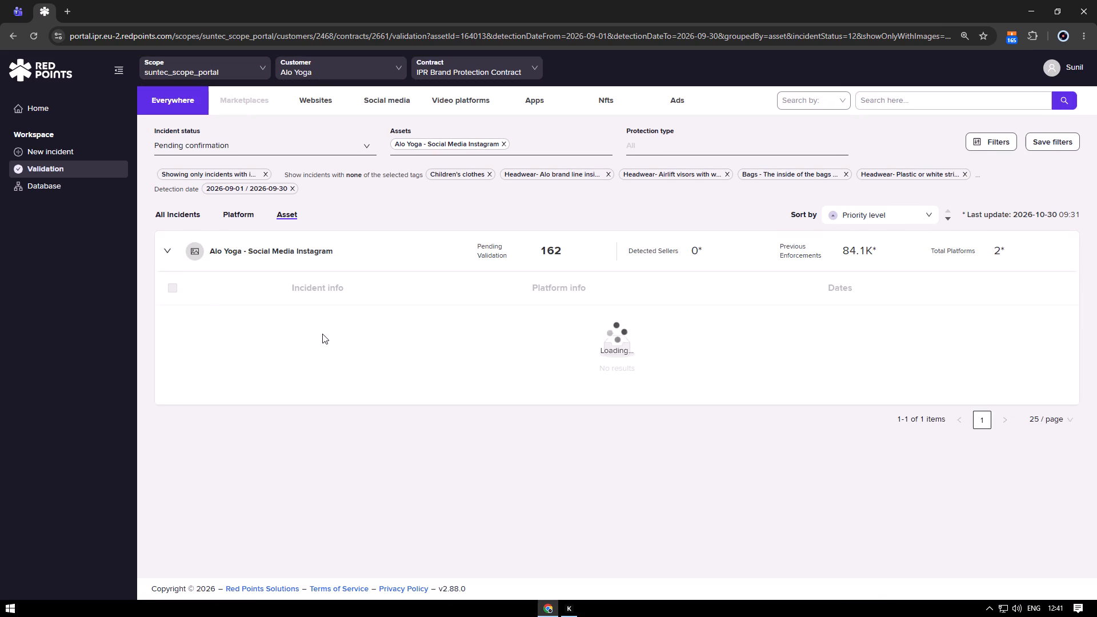
Check the all-incidents view for remaining pending incidents and return to the asset grouping.
click(185, 214)
click(295, 206)
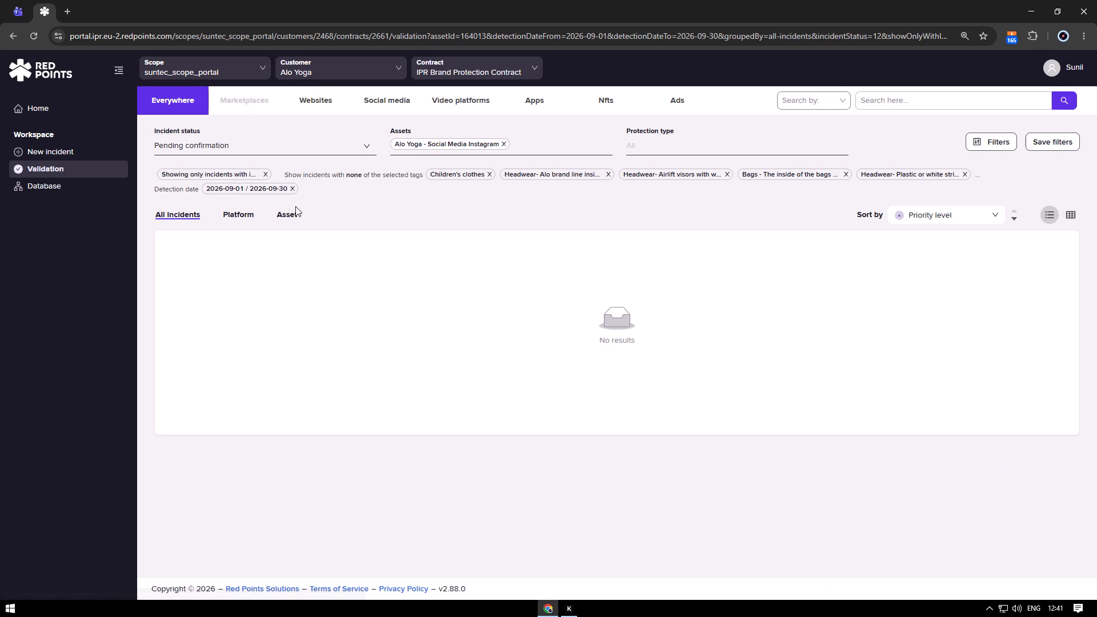
click(296, 213)
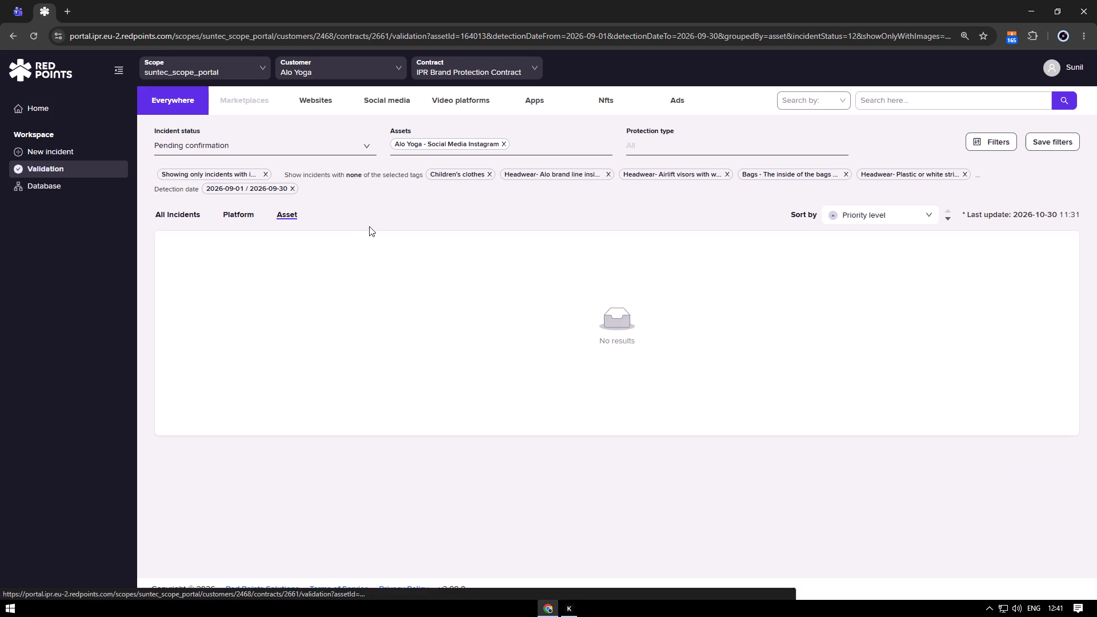
Open the detection date filter's start date for editing.
click(991, 145)
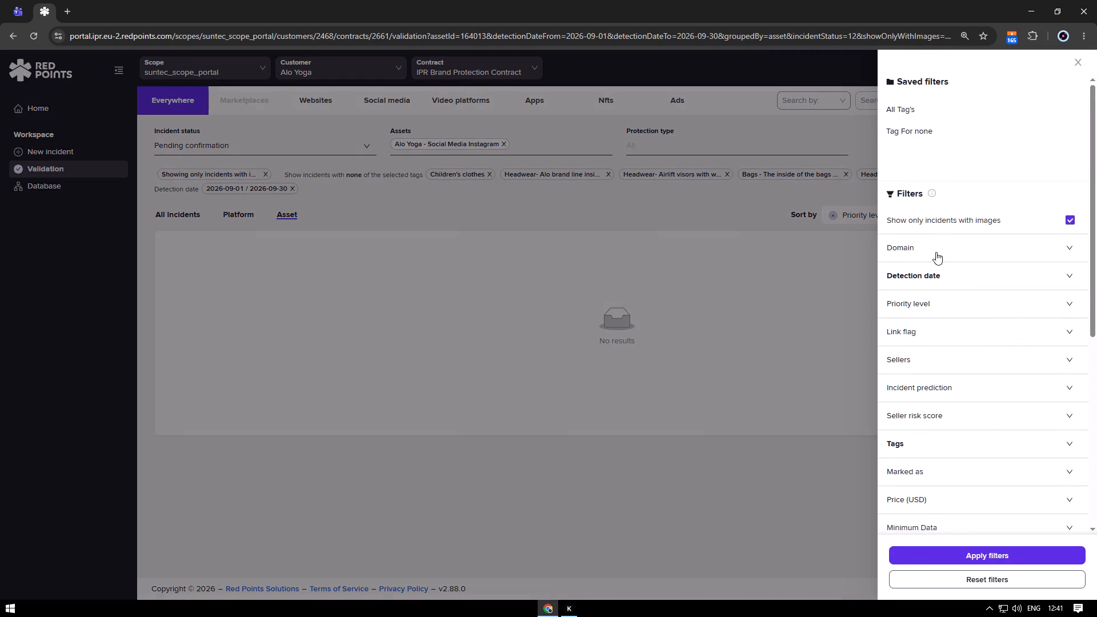
click(950, 279)
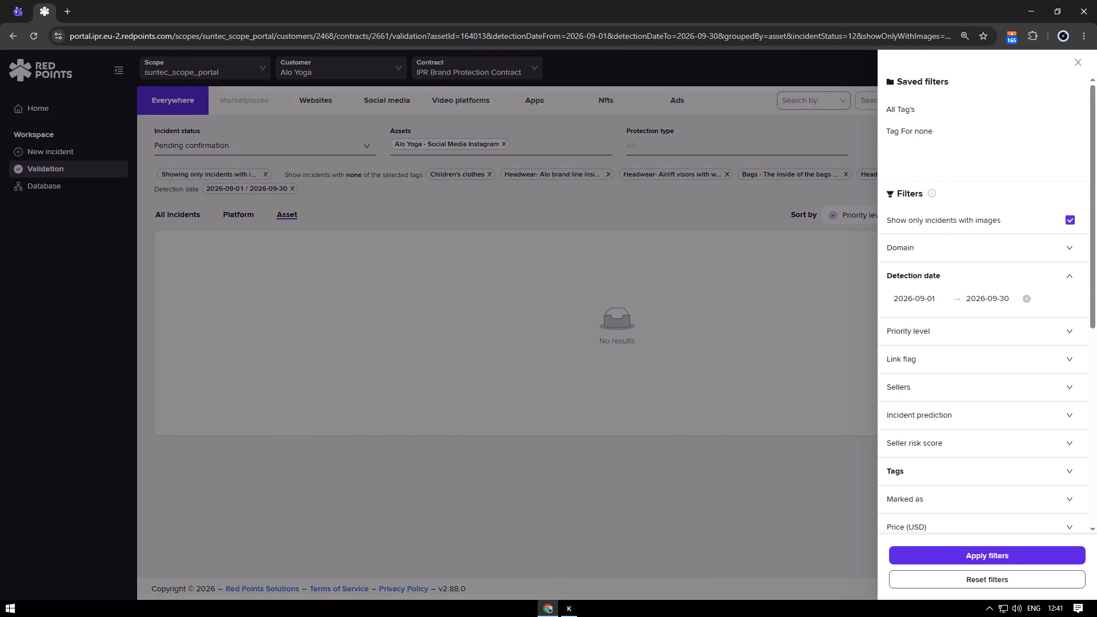
click(930, 301)
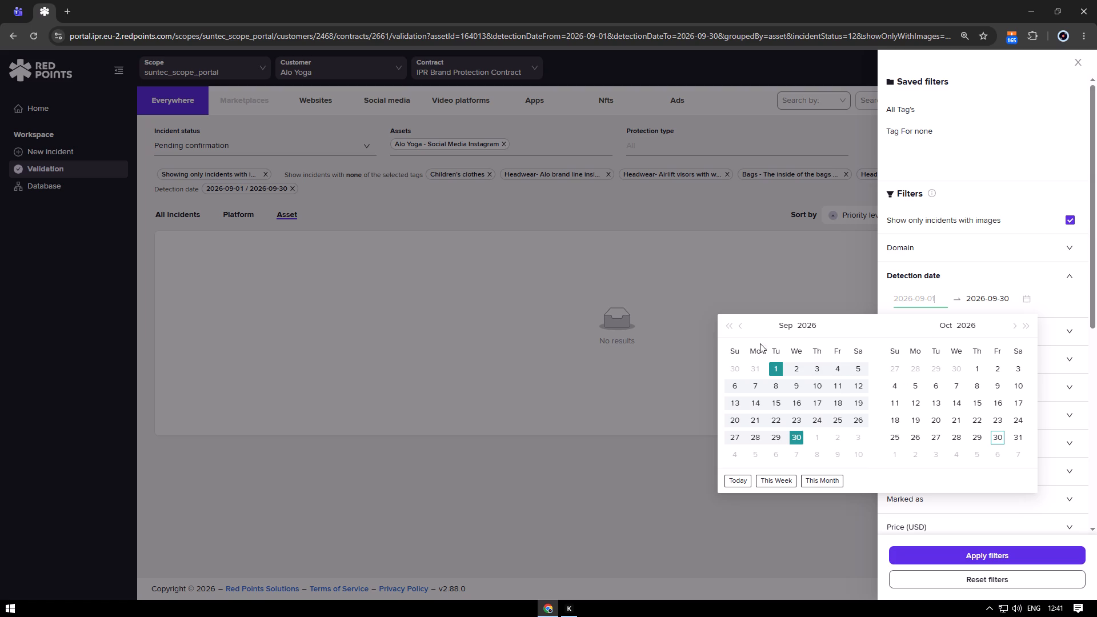
Set the detection date filter to 2026-10-01 through 2026-10-17 and apply it to the incident list.
click(741, 330)
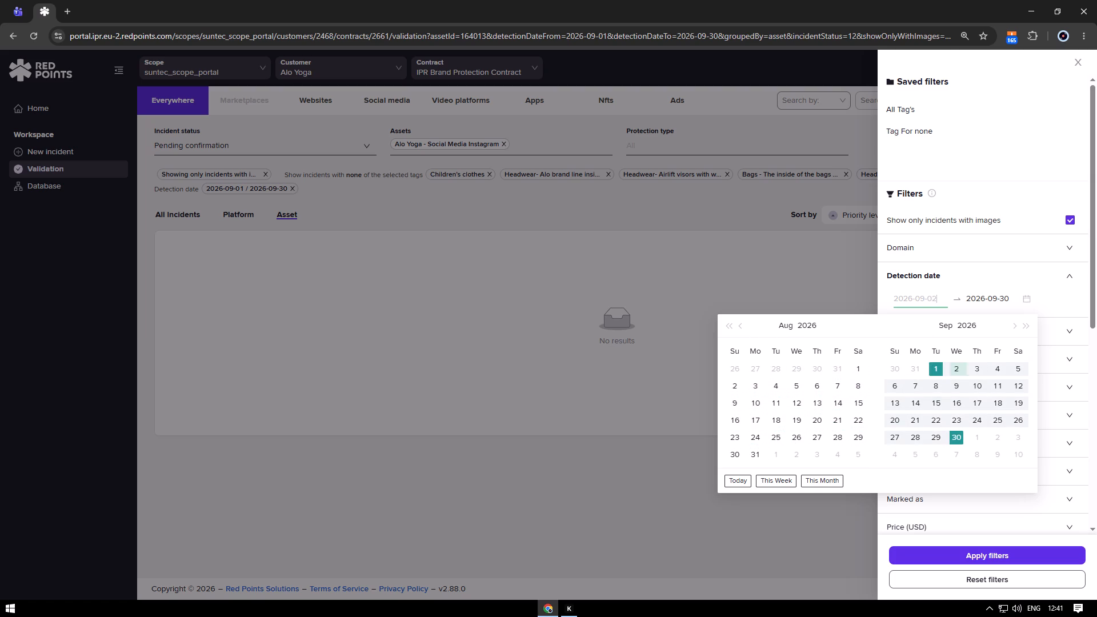
click(1012, 325)
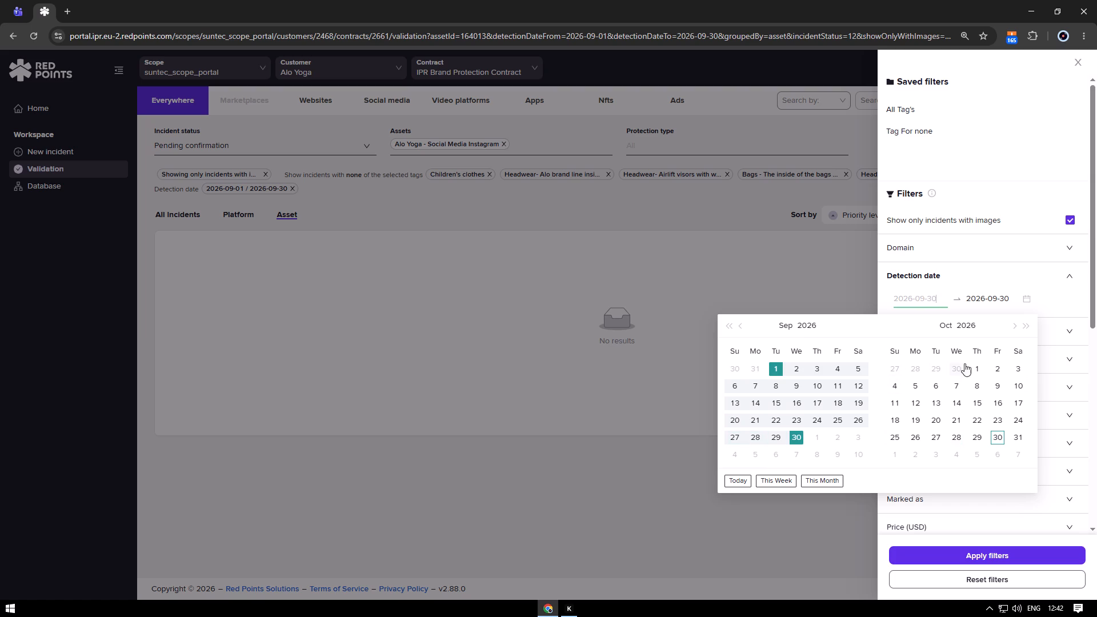
click(978, 364)
click(1016, 403)
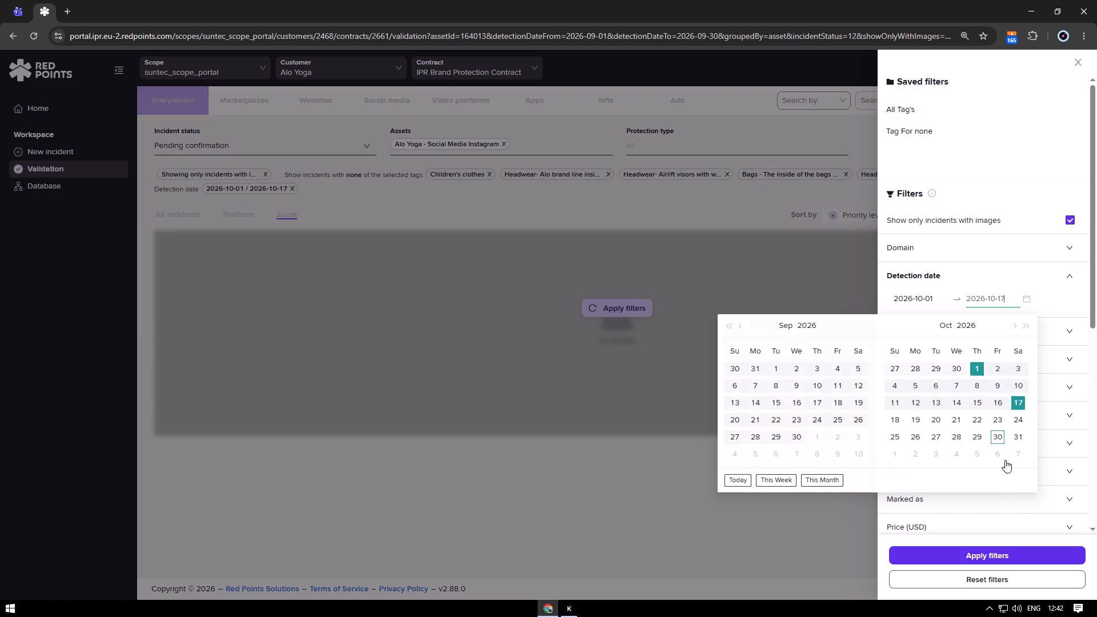
click(1033, 561)
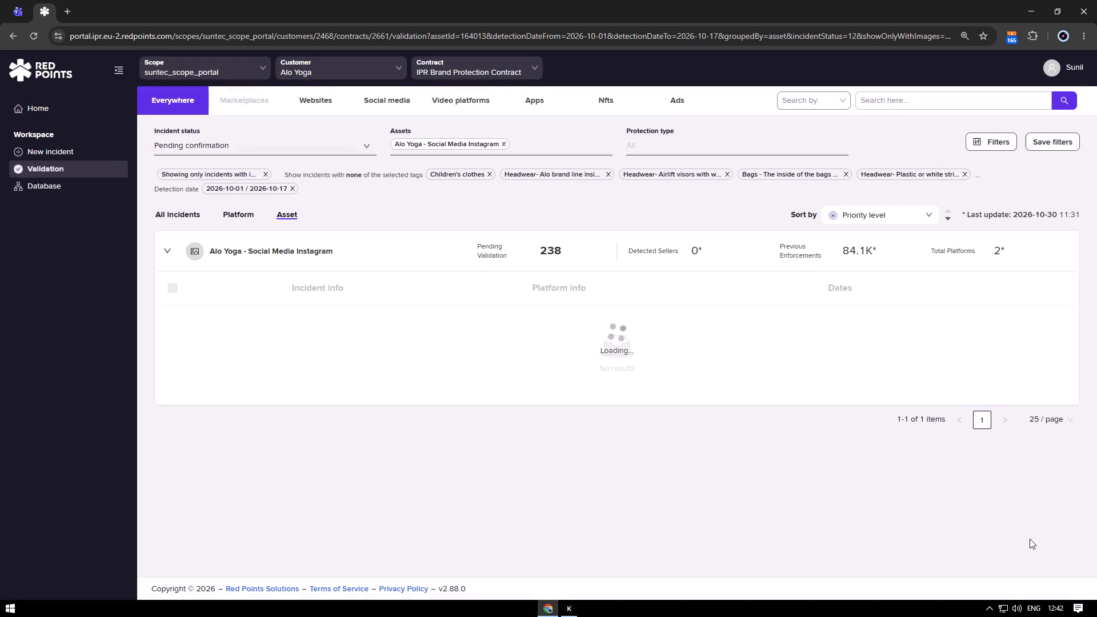
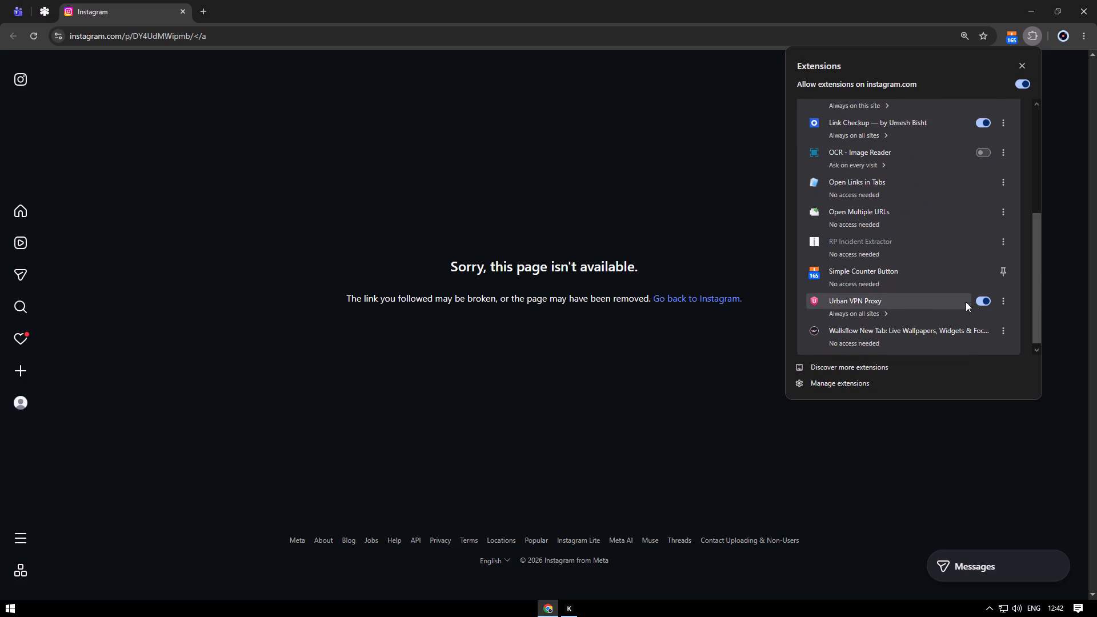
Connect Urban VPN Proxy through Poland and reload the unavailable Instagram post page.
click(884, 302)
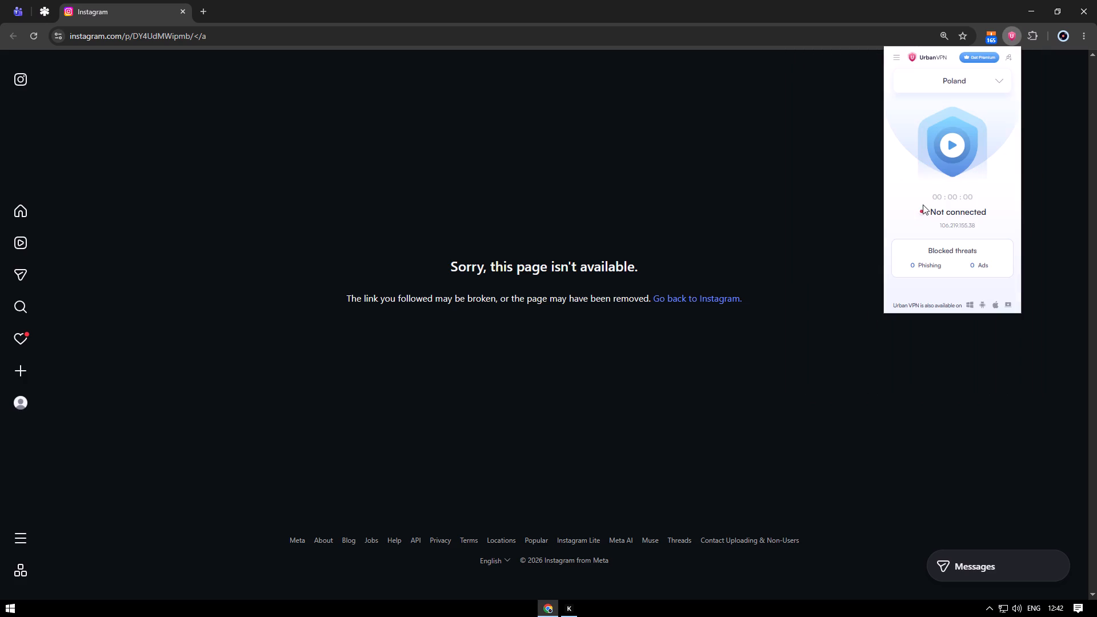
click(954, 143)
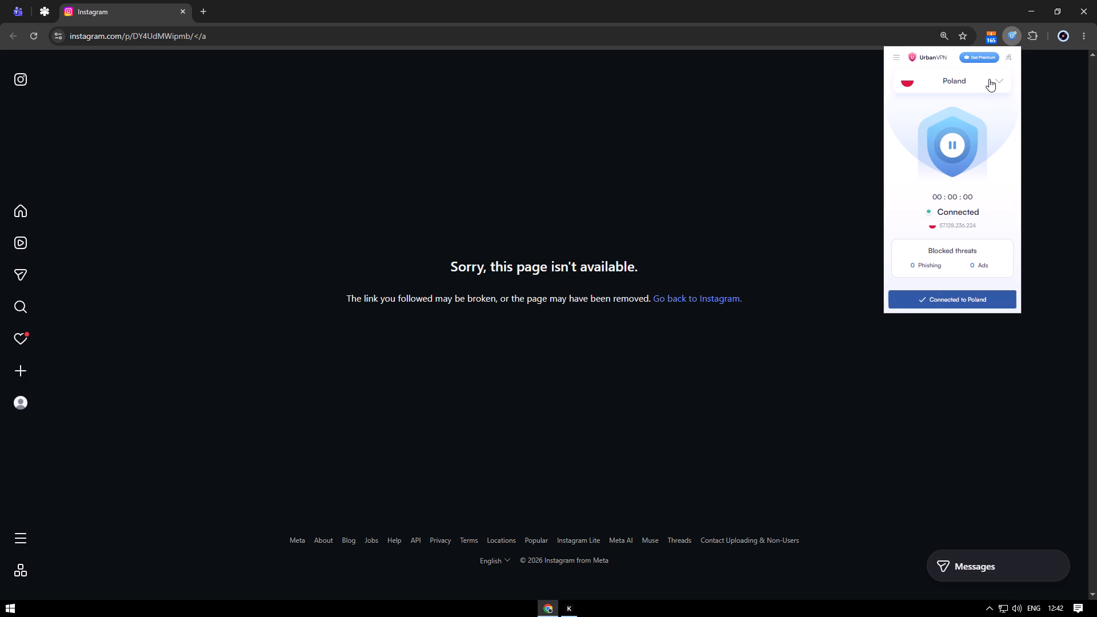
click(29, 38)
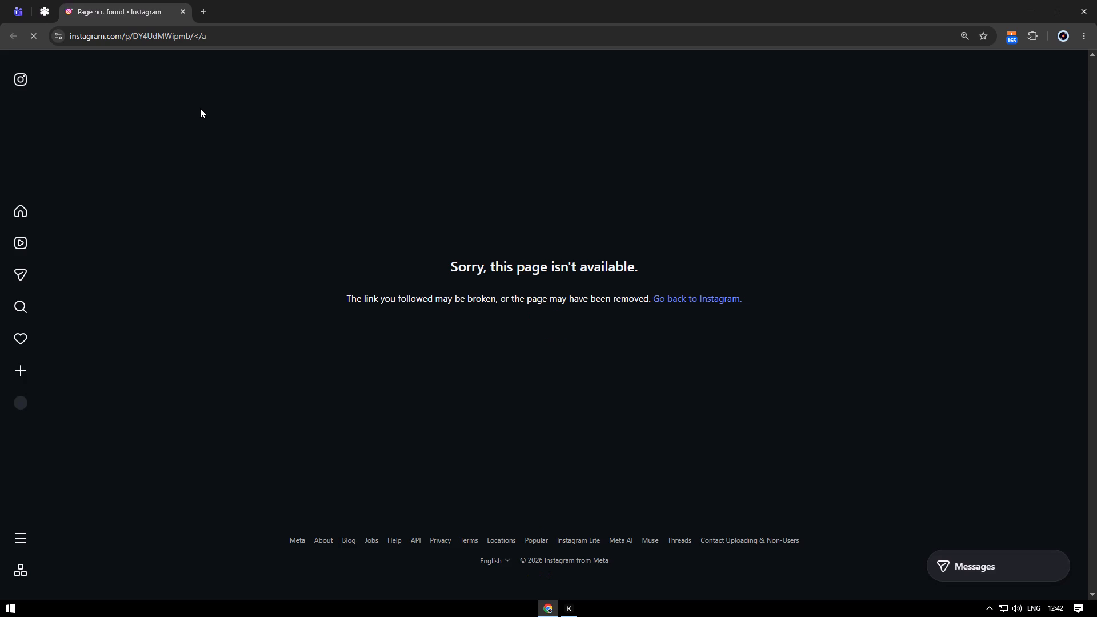
Pin the Urban VPN Proxy extension to the browser toolbar.
click(1028, 36)
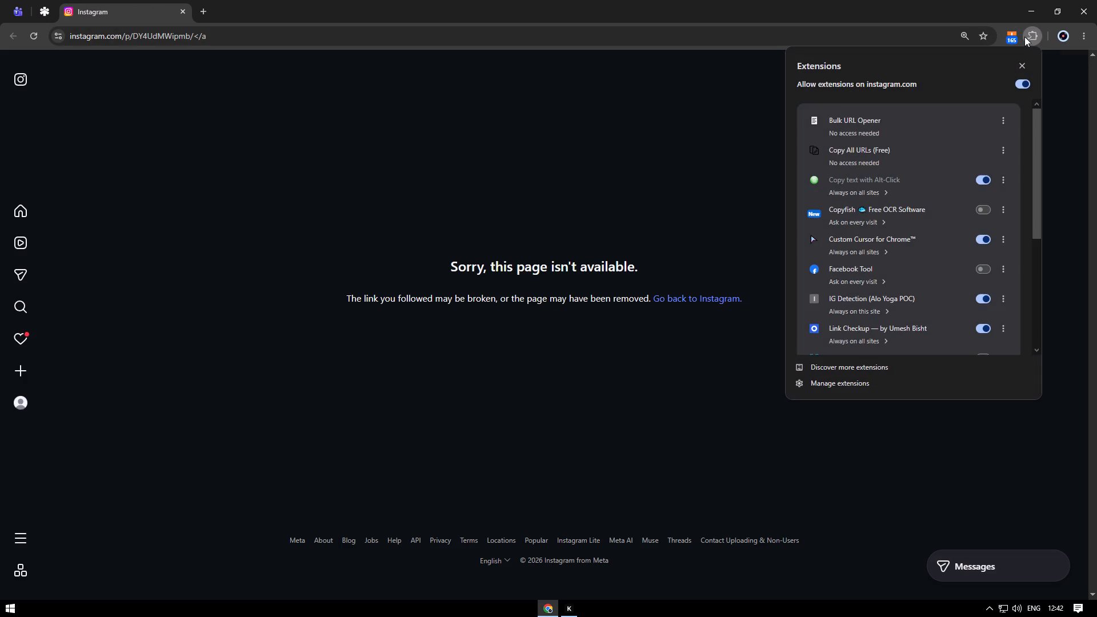
scroll(878, 321, down, 4)
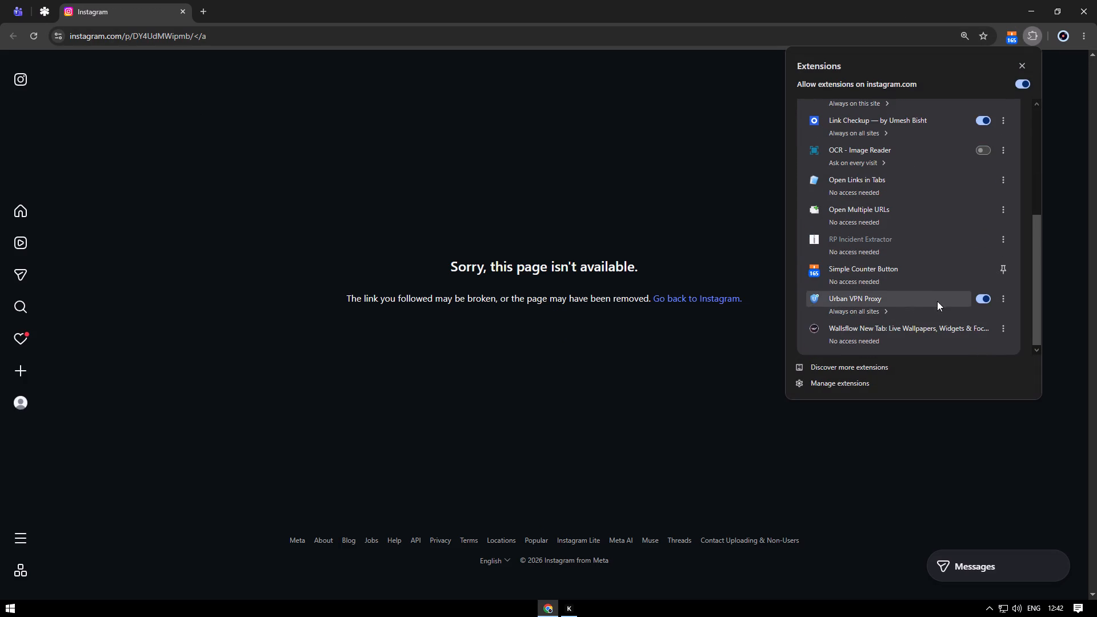
click(1002, 297)
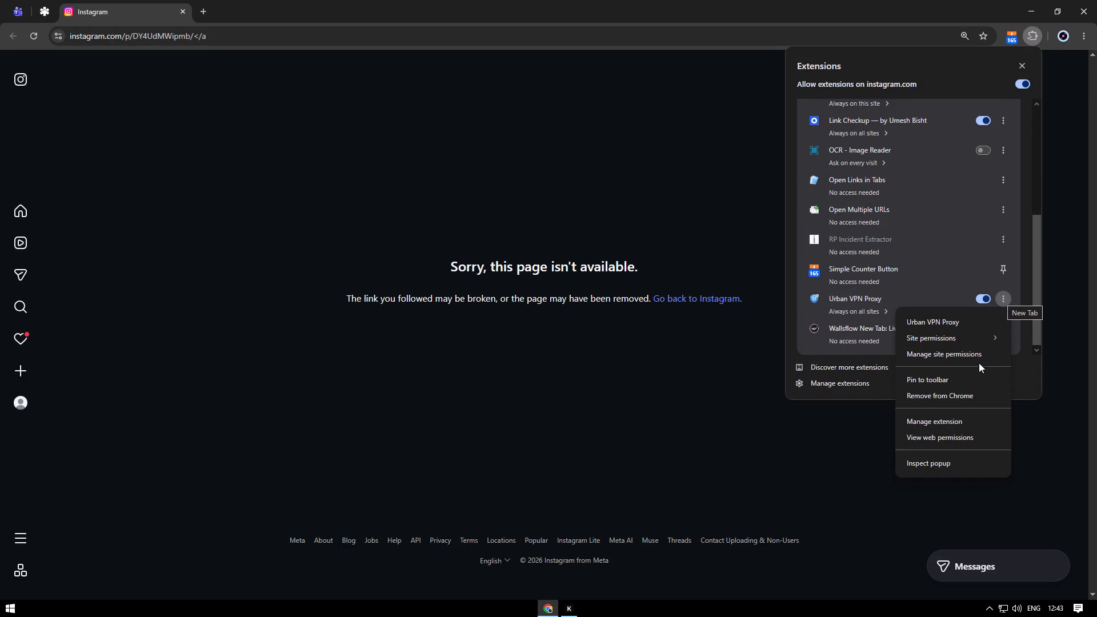
click(976, 377)
Switch the Urban VPN location to United States (USA) and reload the Instagram post page.
click(1008, 33)
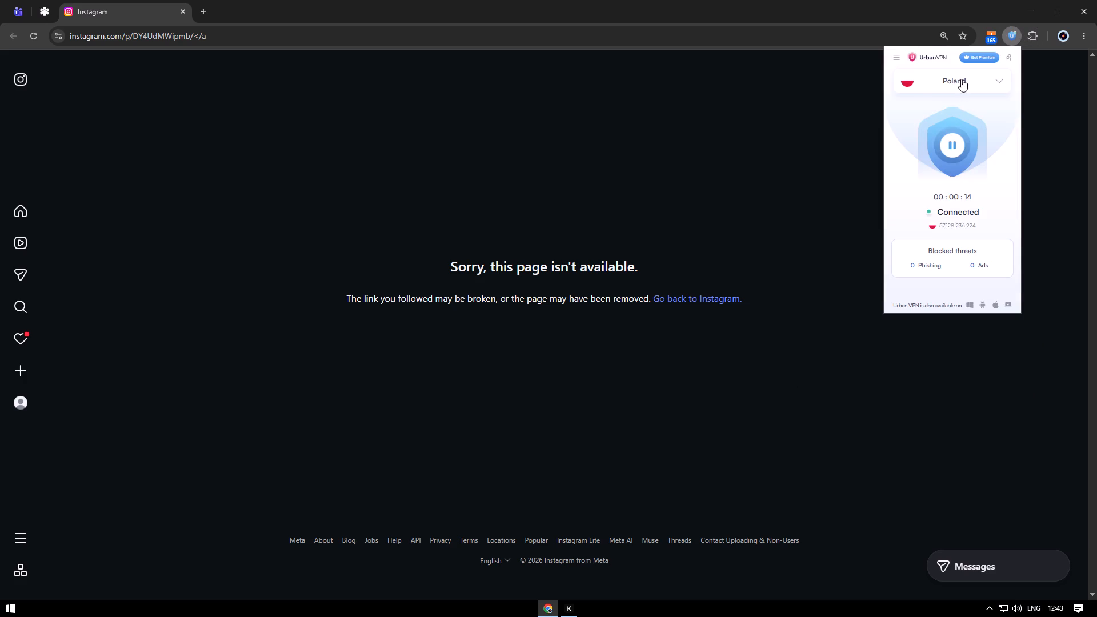
click(963, 73)
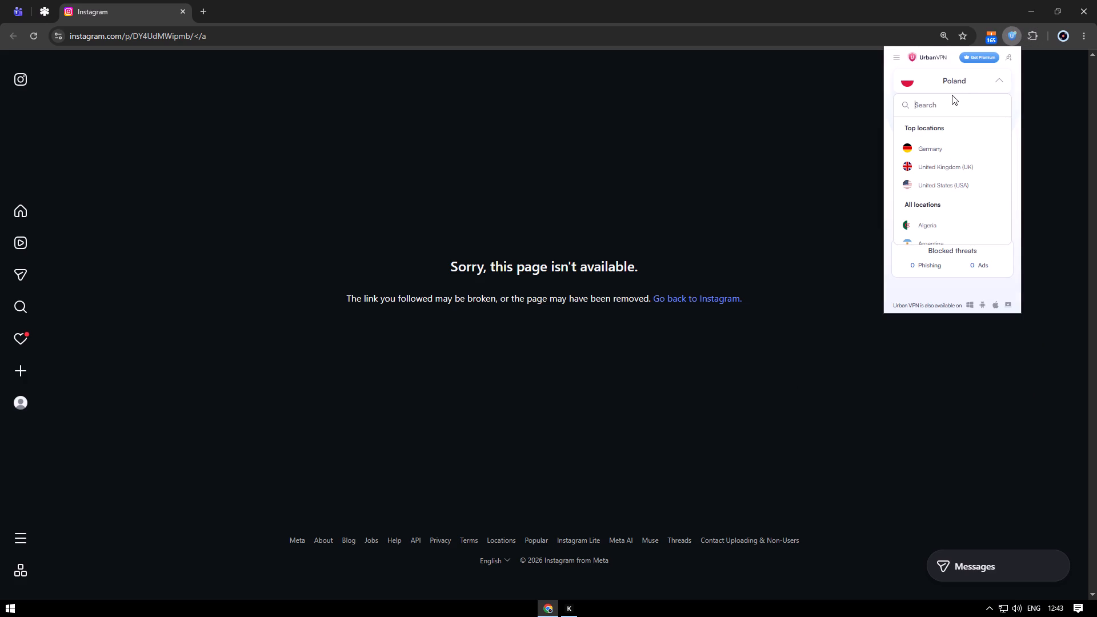
click(932, 193)
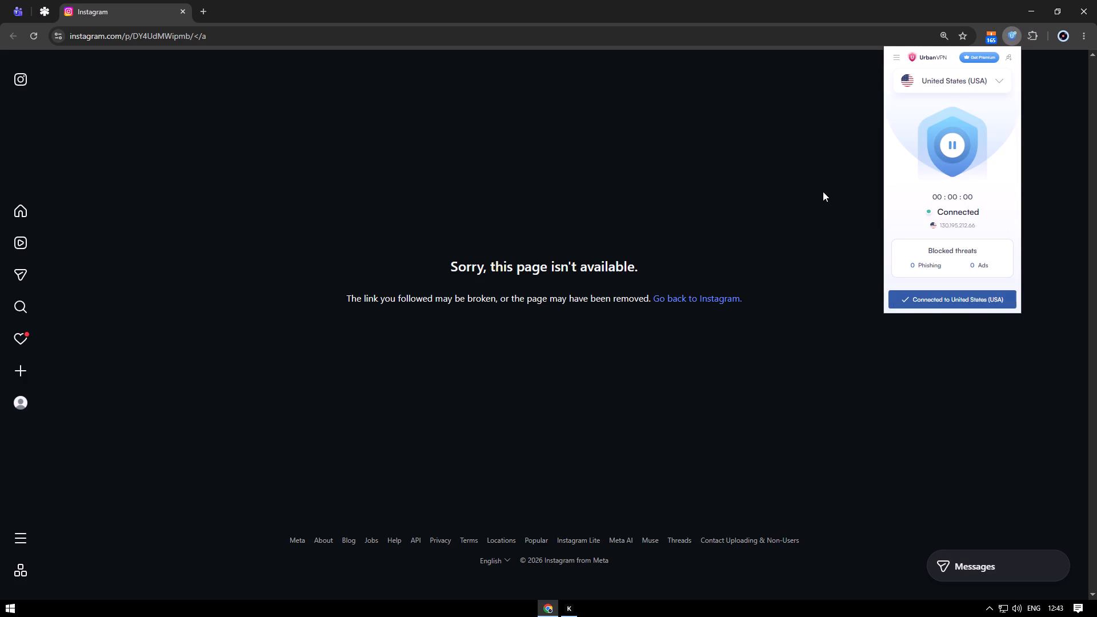
click(30, 35)
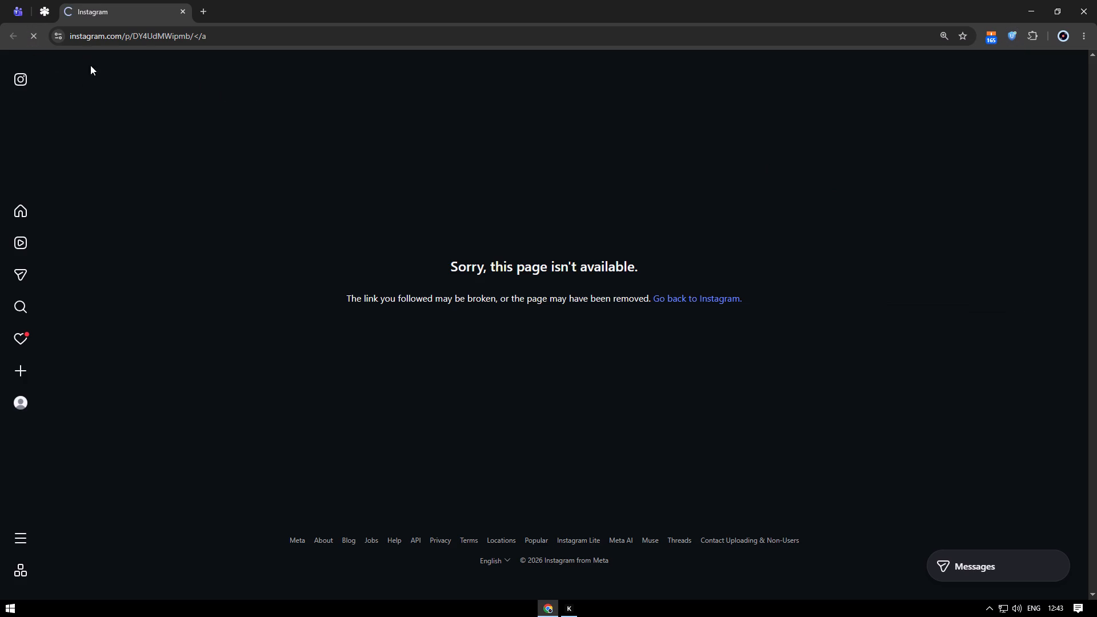
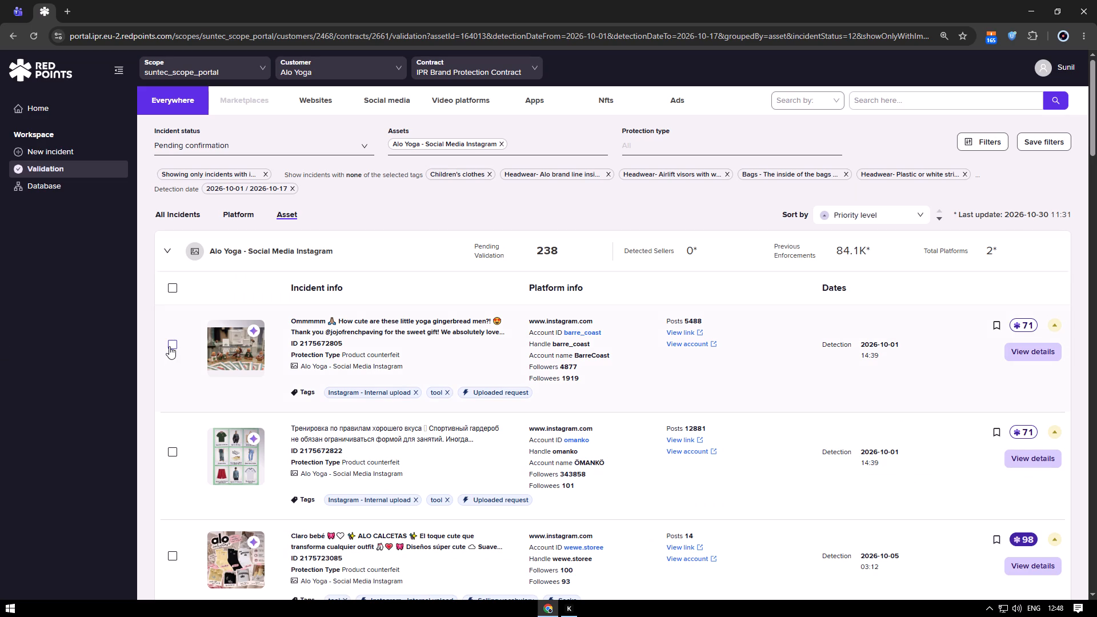
click(169, 346)
scroll(179, 452, down, 2)
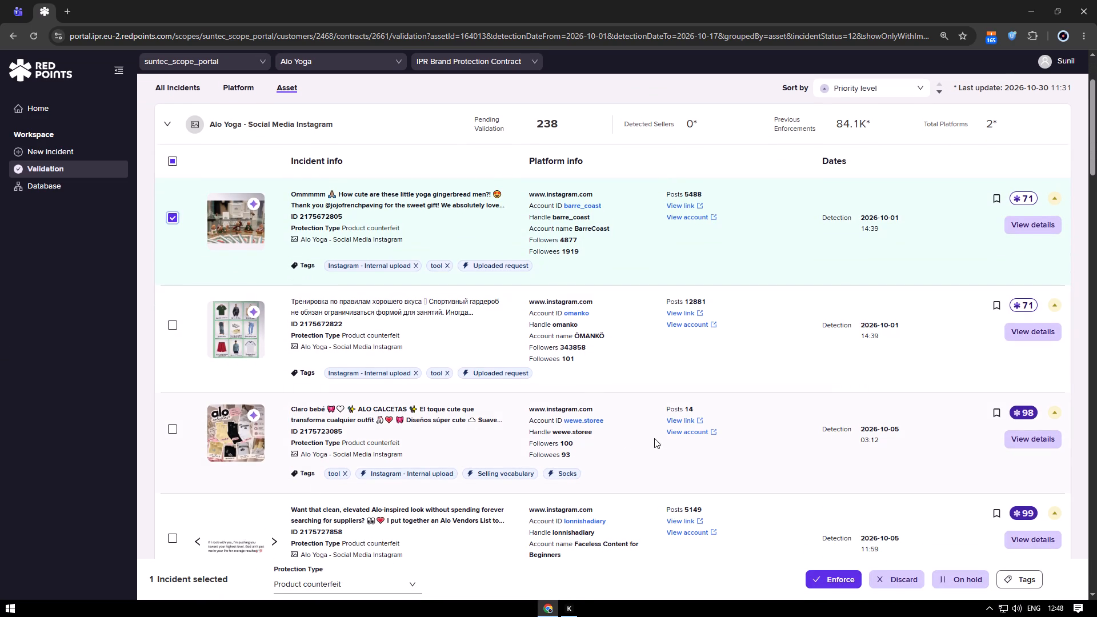
click(1017, 575)
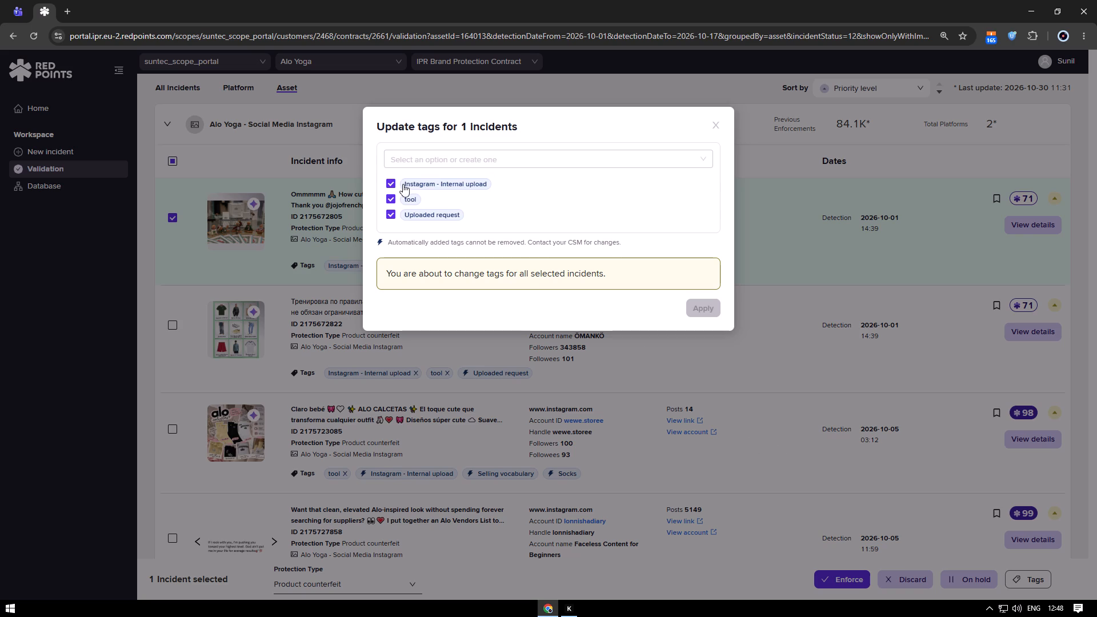
click(413, 189)
click(405, 202)
click(411, 220)
click(442, 158)
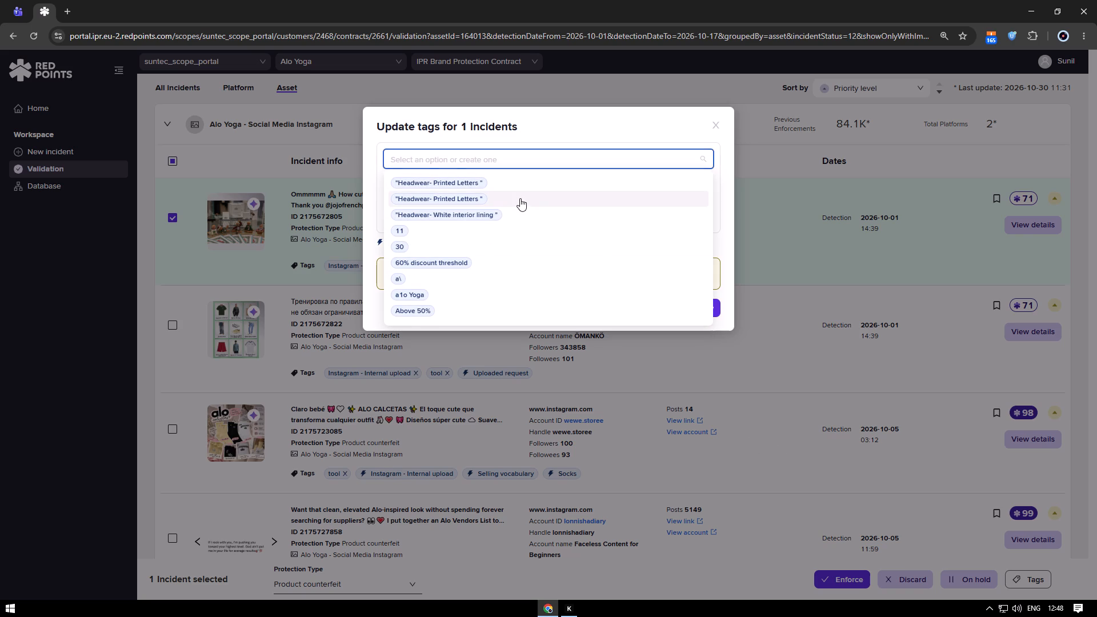
text(unrel)
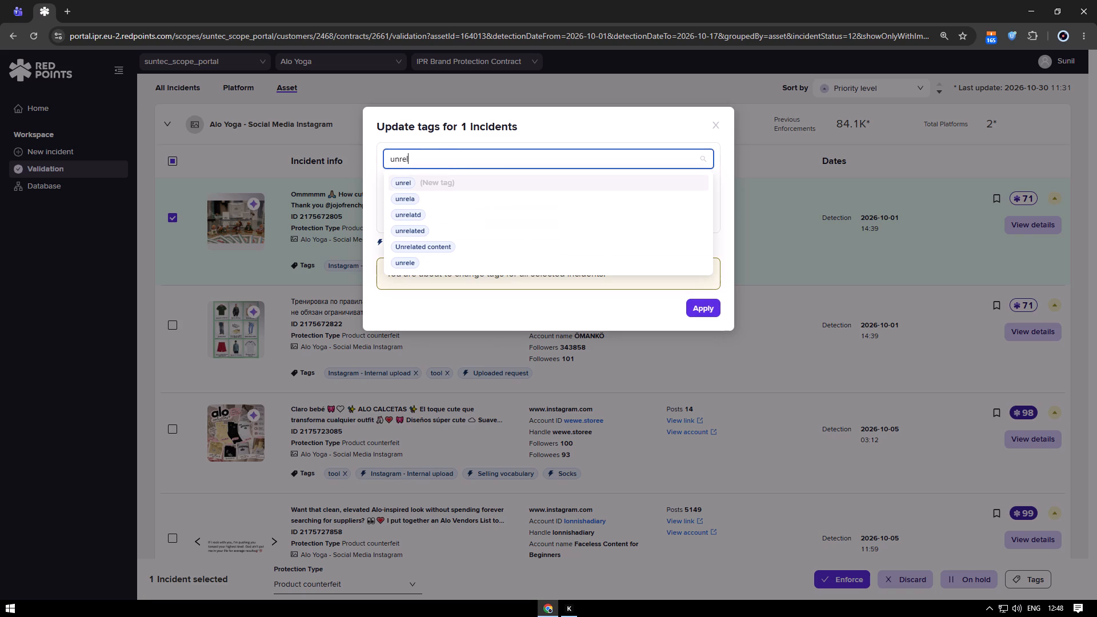
key(Down)
key(Down)
key(Down)
key(Down)
key(Return)
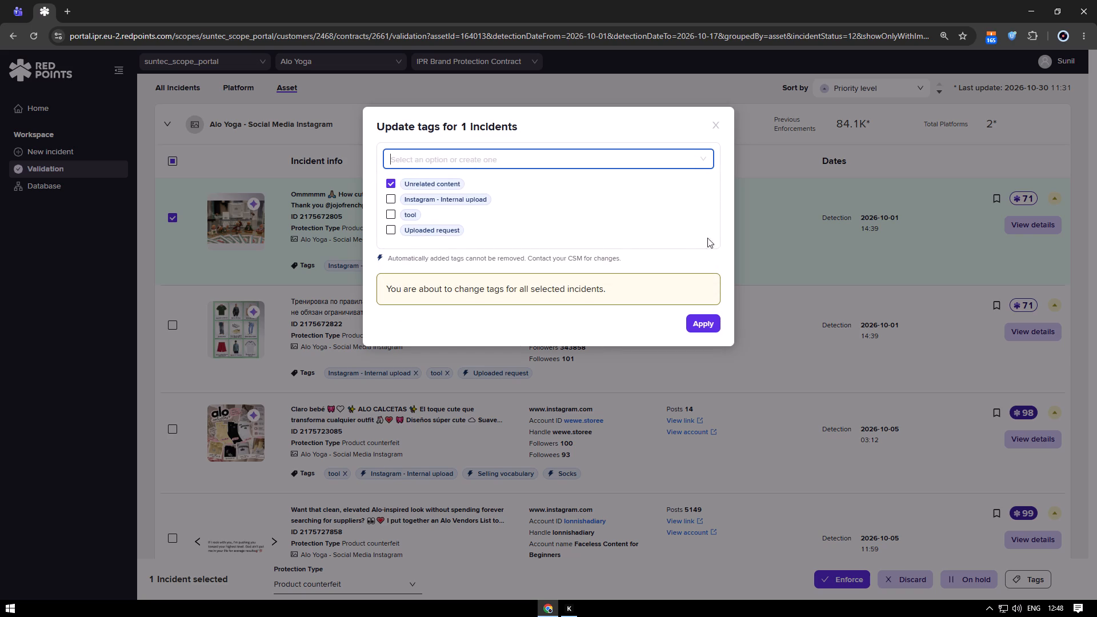
click(704, 324)
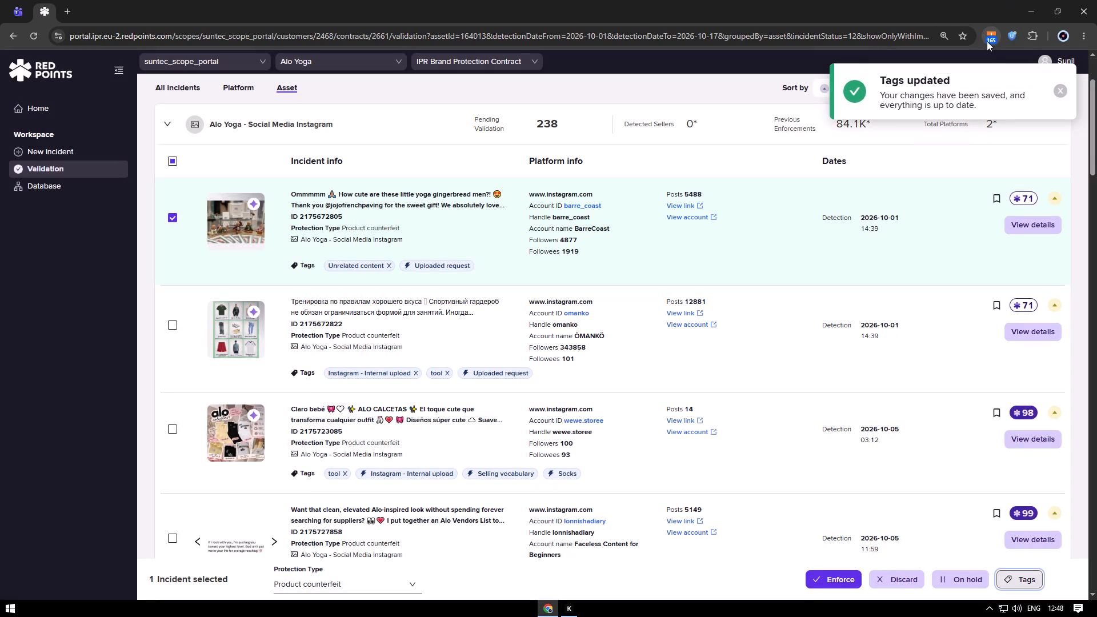
click(987, 41)
click(173, 218)
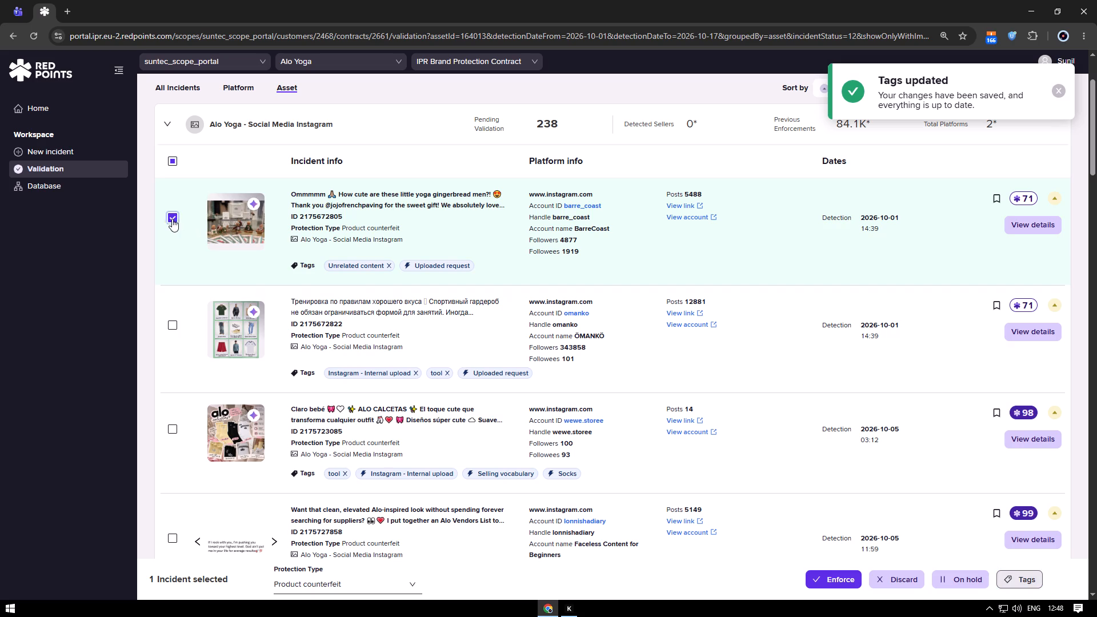
Preview the image of the omanko incident detected on 2026-10-01.
scroll(379, 303, down, 4)
scroll(354, 284, up, 2)
click(234, 233)
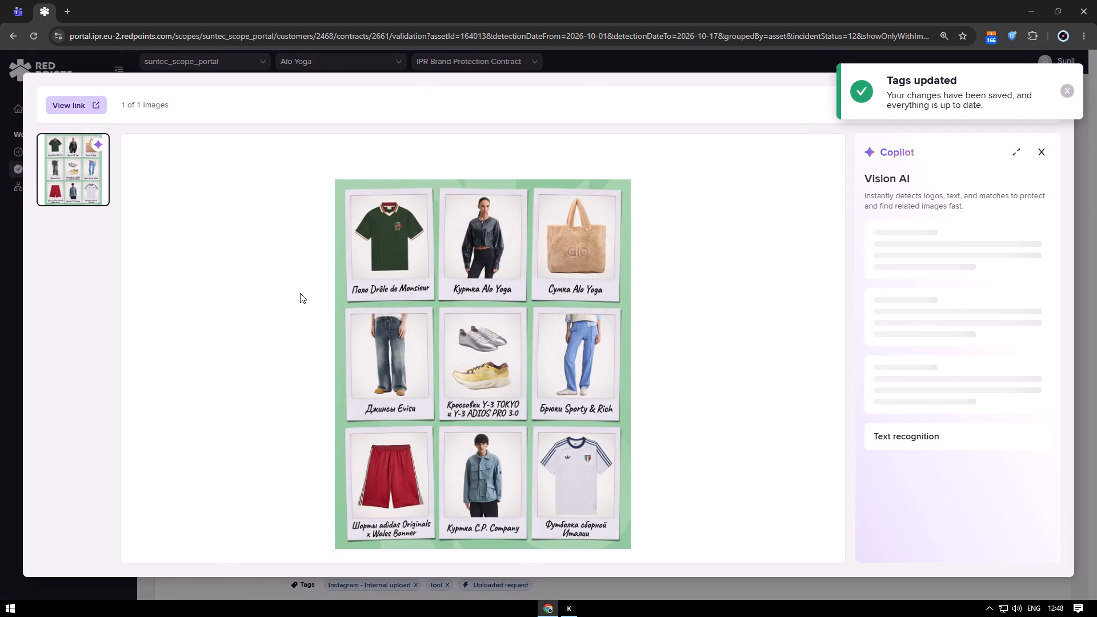
key(Escape)
click(174, 213)
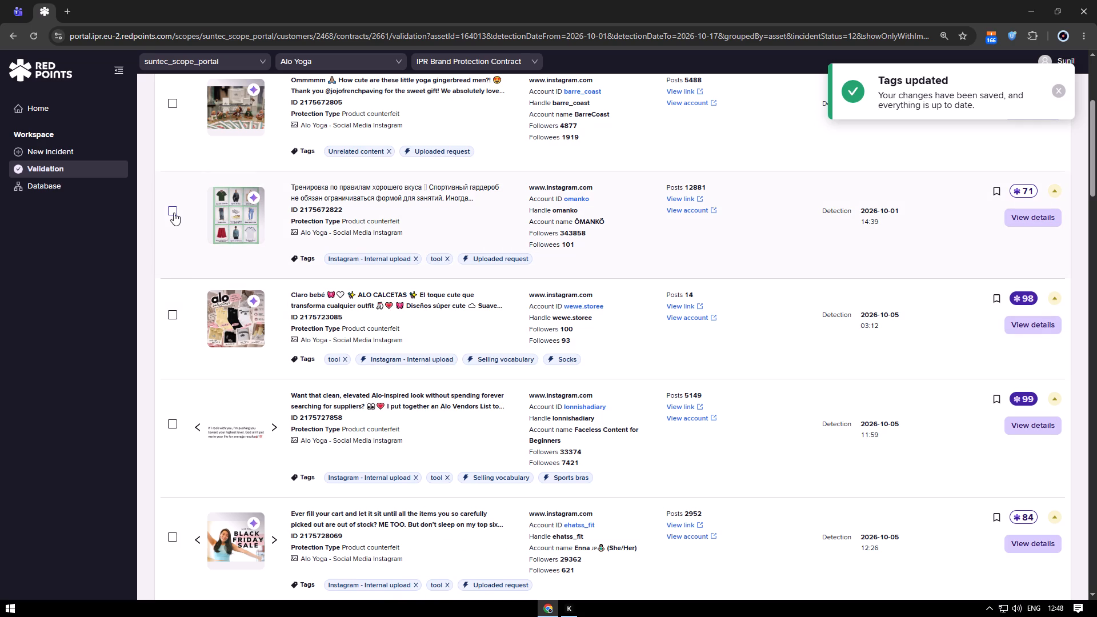
click(170, 422)
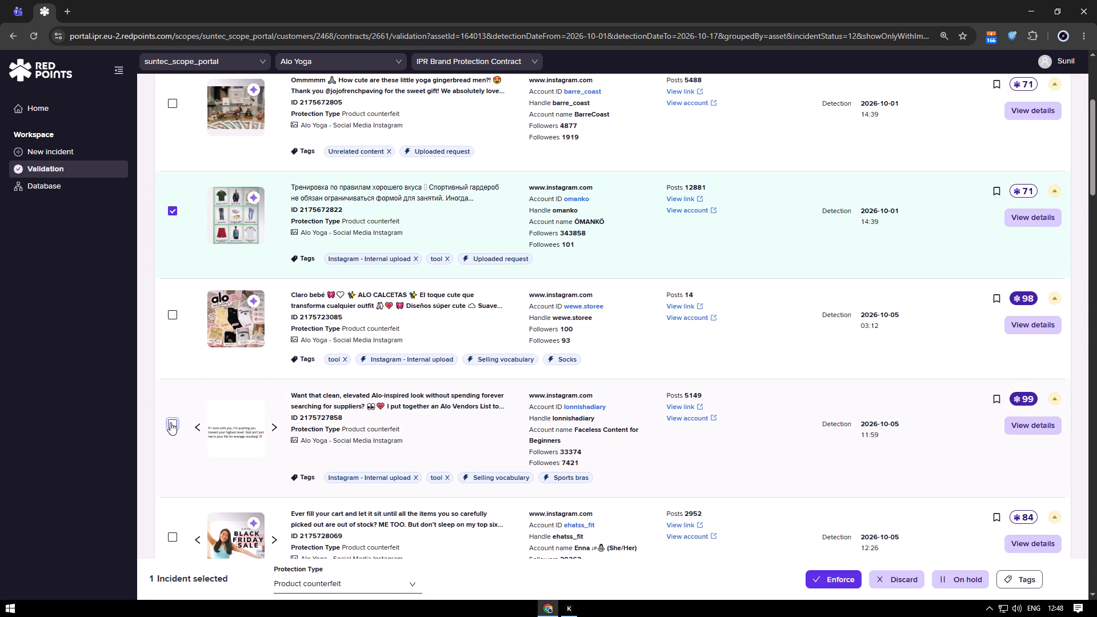
scroll(167, 440, down, 2)
click(167, 420)
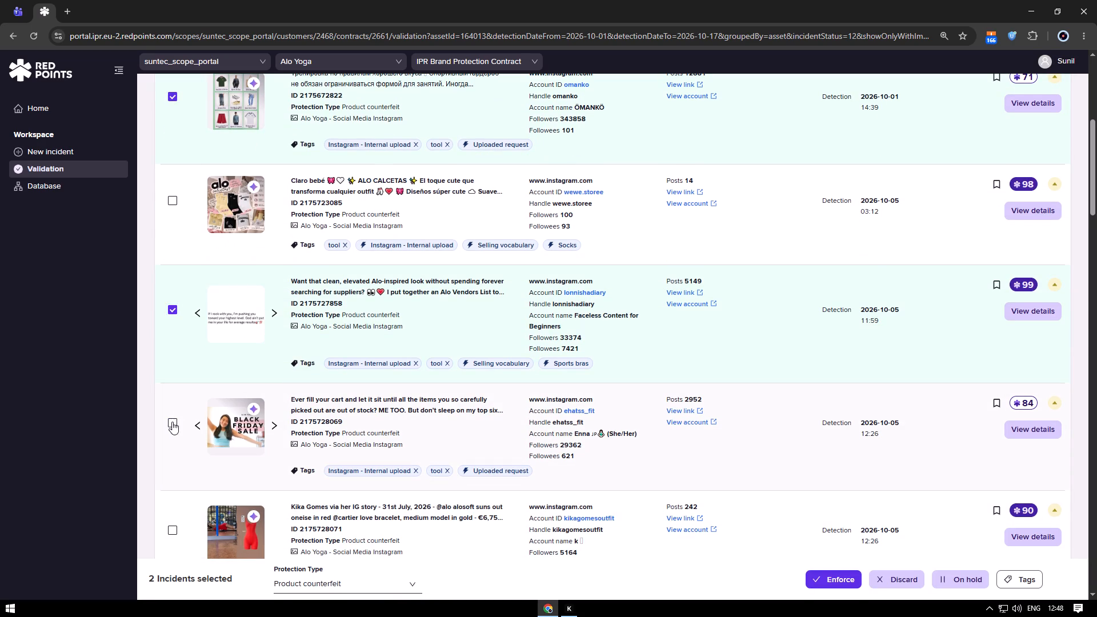
click(172, 422)
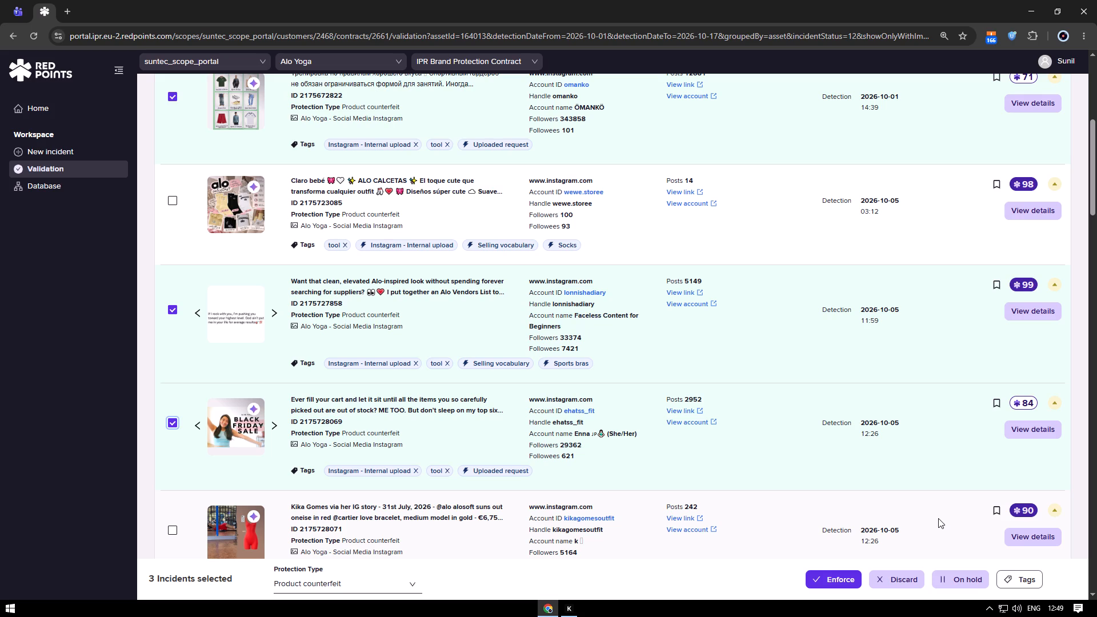
click(1030, 578)
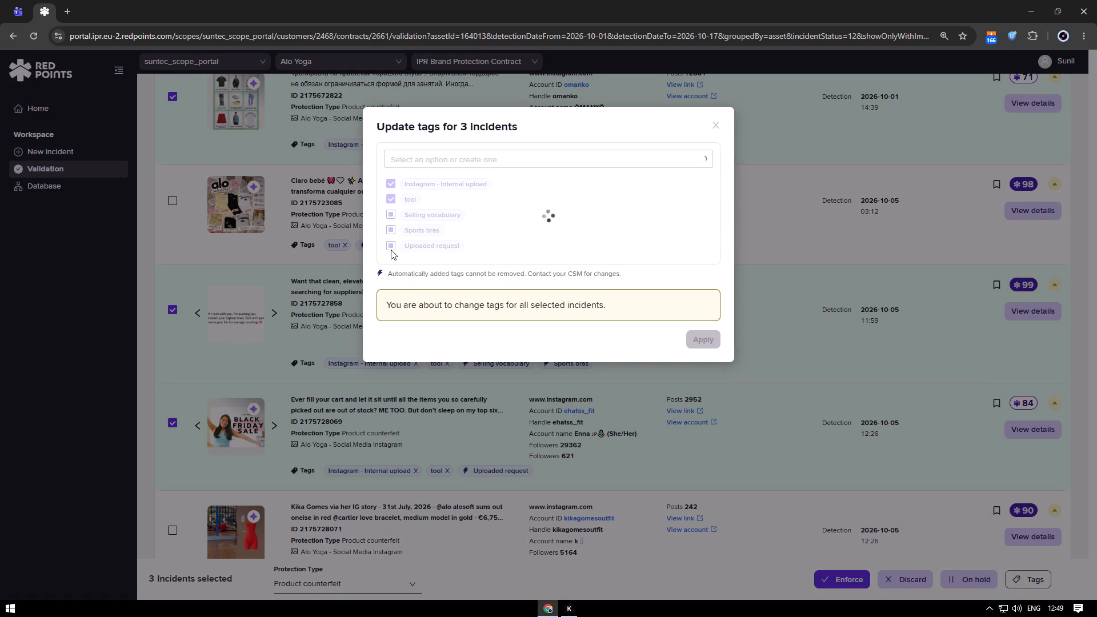
click(390, 248)
click(388, 233)
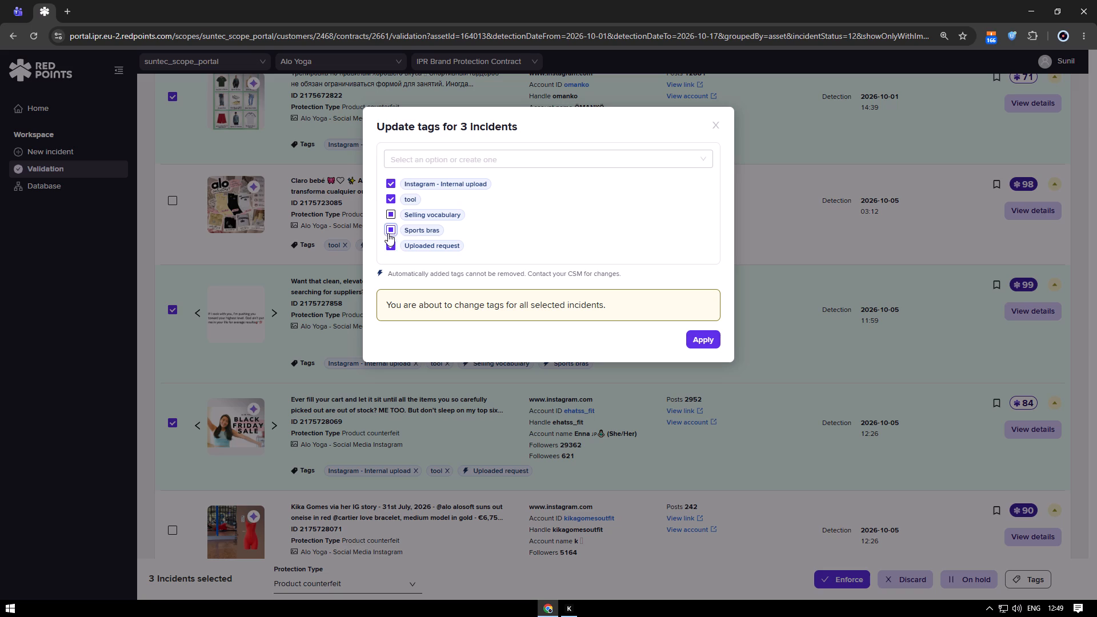
click(392, 248)
click(387, 227)
double_click(390, 215)
click(392, 195)
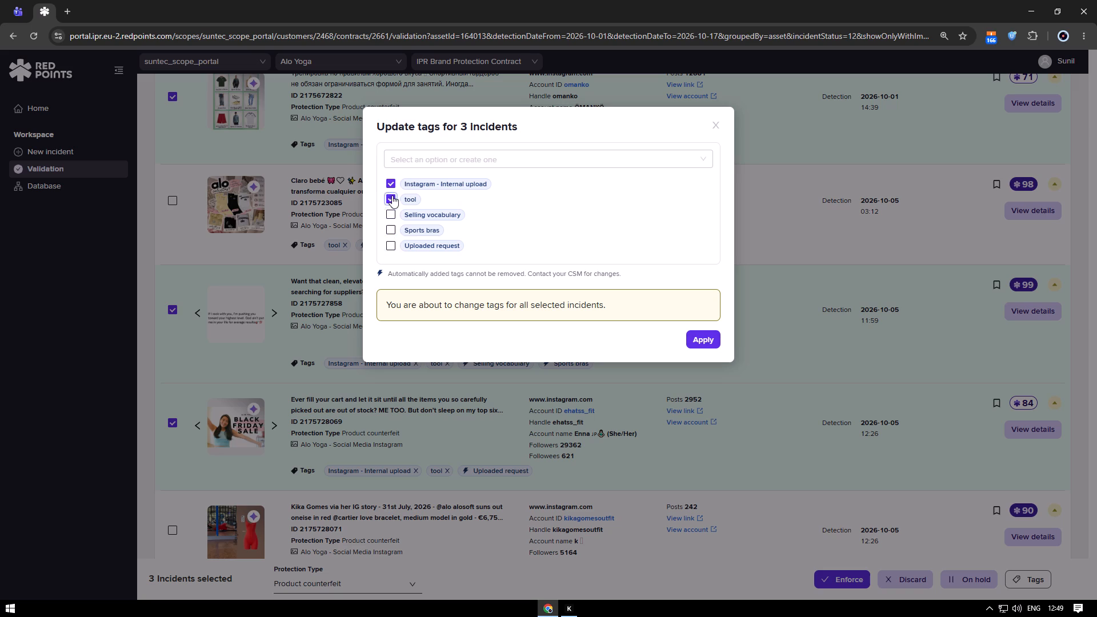
click(393, 182)
click(420, 159)
text(unrel)
key(Up)
key(Up)
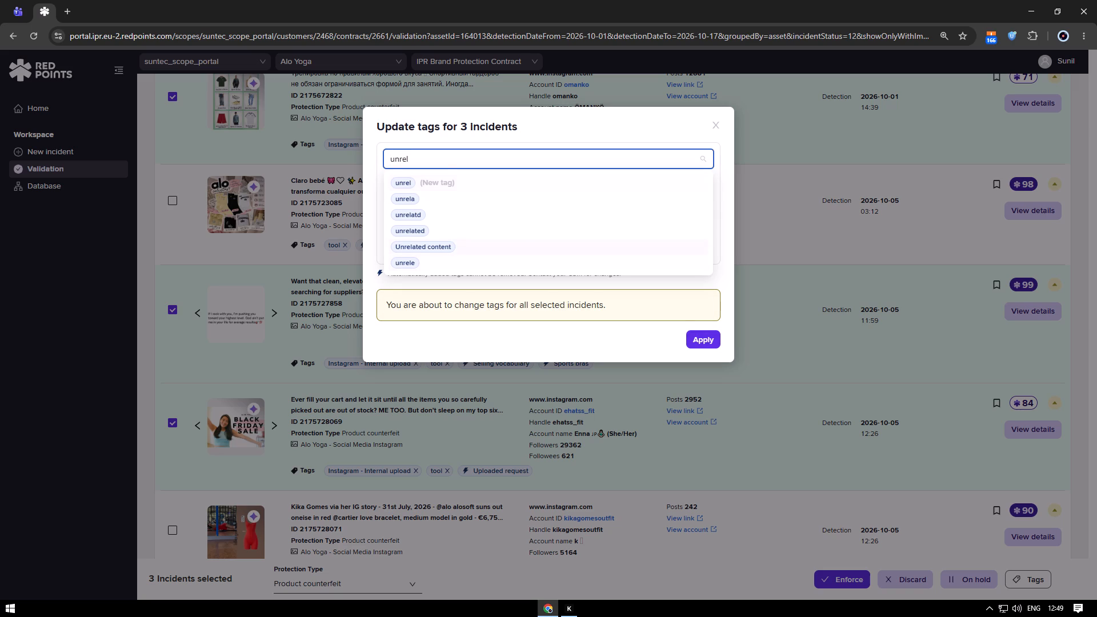
key(Return)
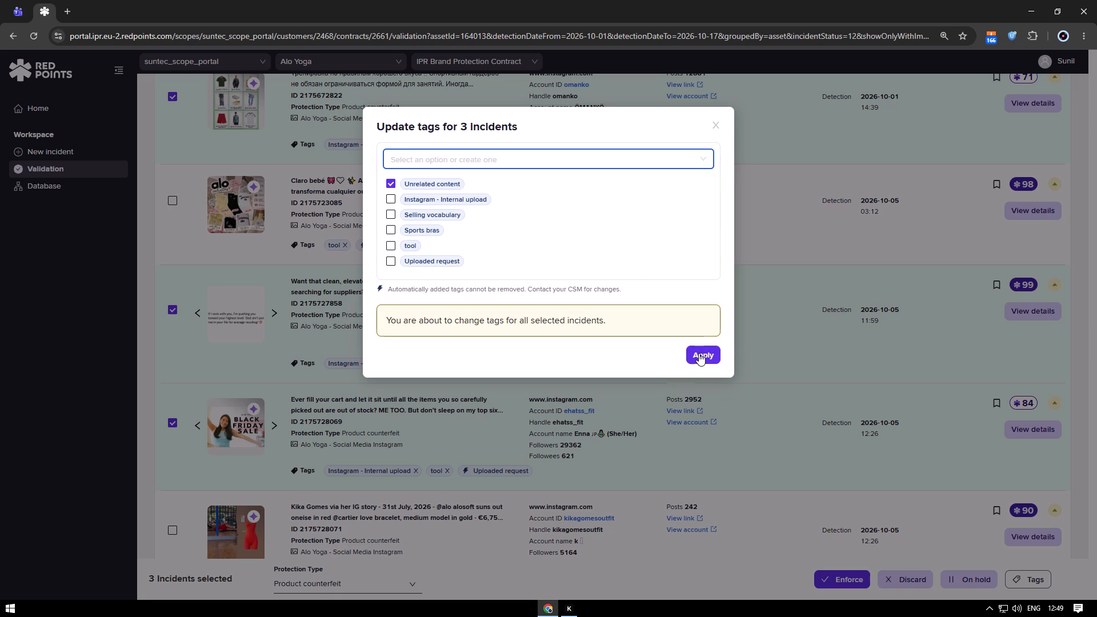
click(703, 357)
triple_click(987, 39)
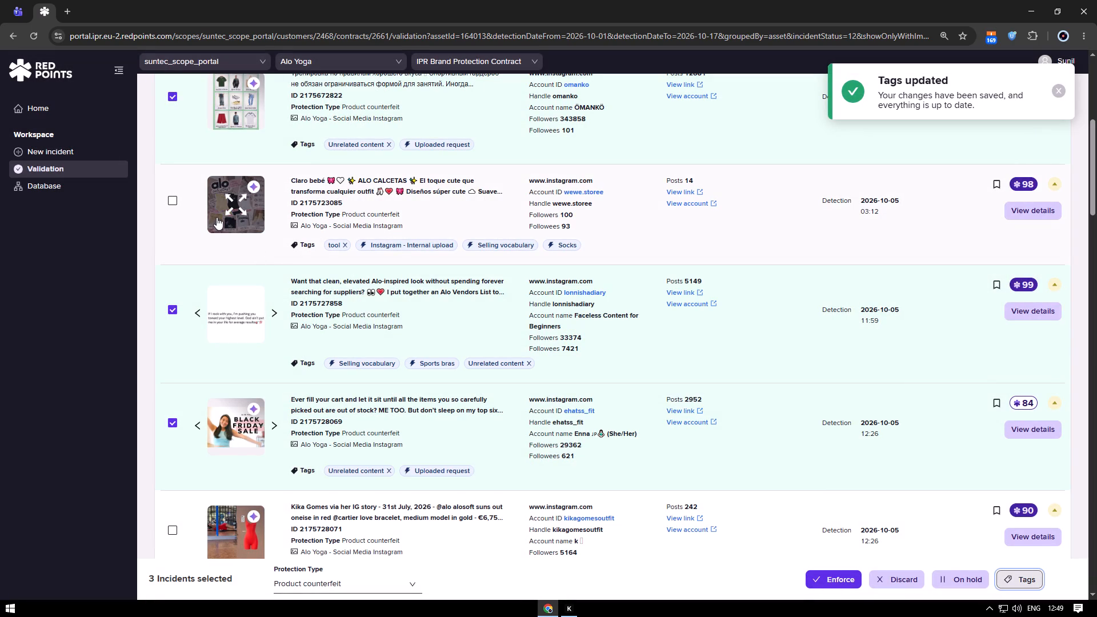
click(177, 98)
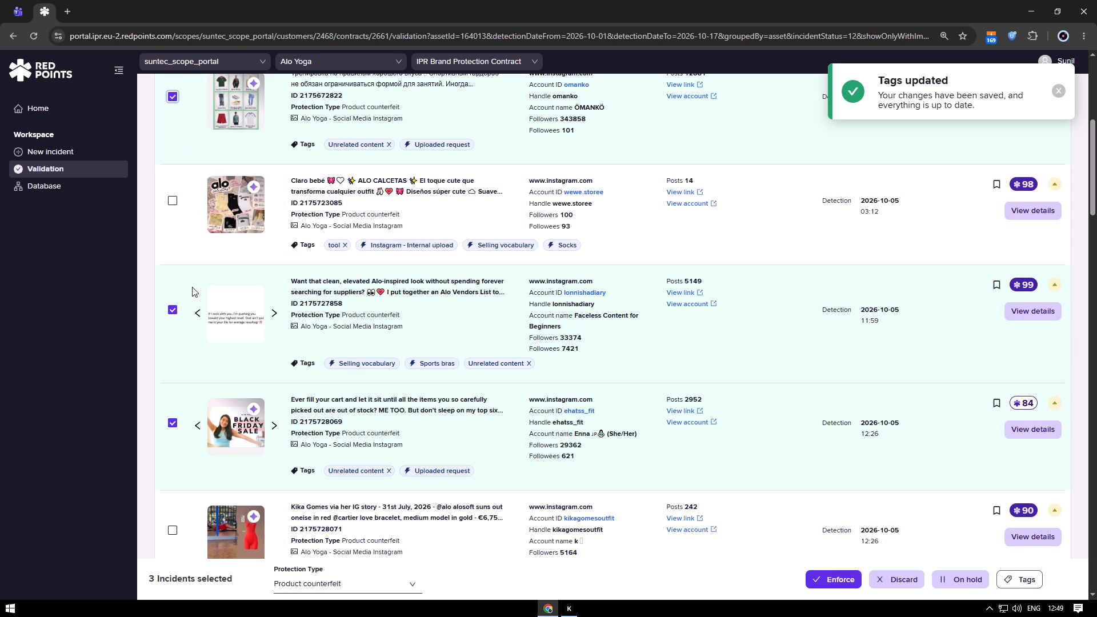
click(173, 308)
click(174, 427)
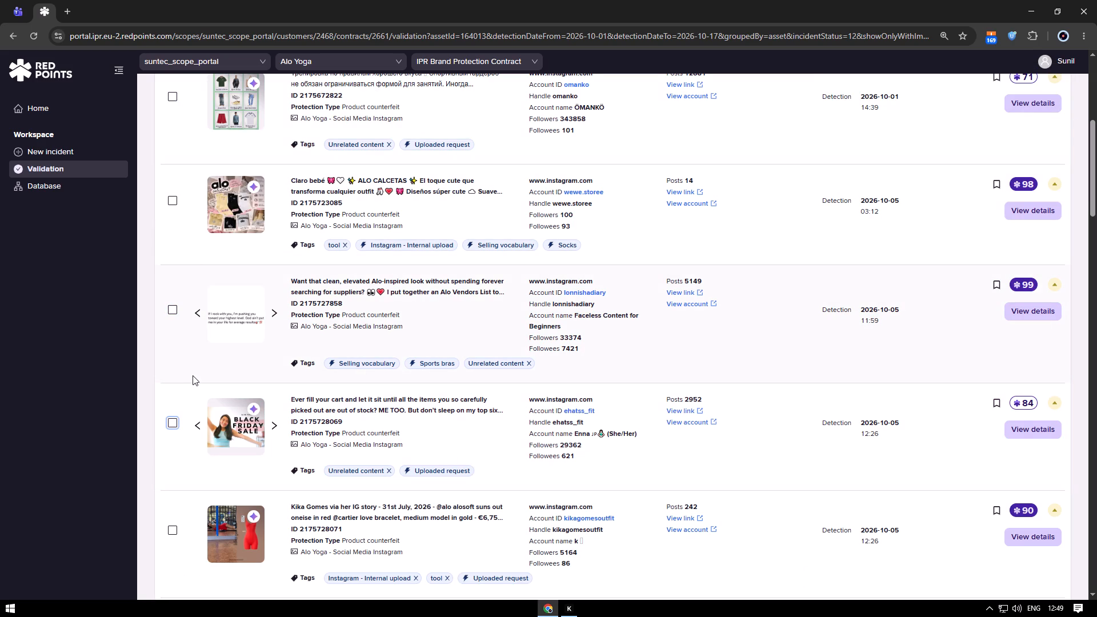
click(173, 197)
click(235, 211)
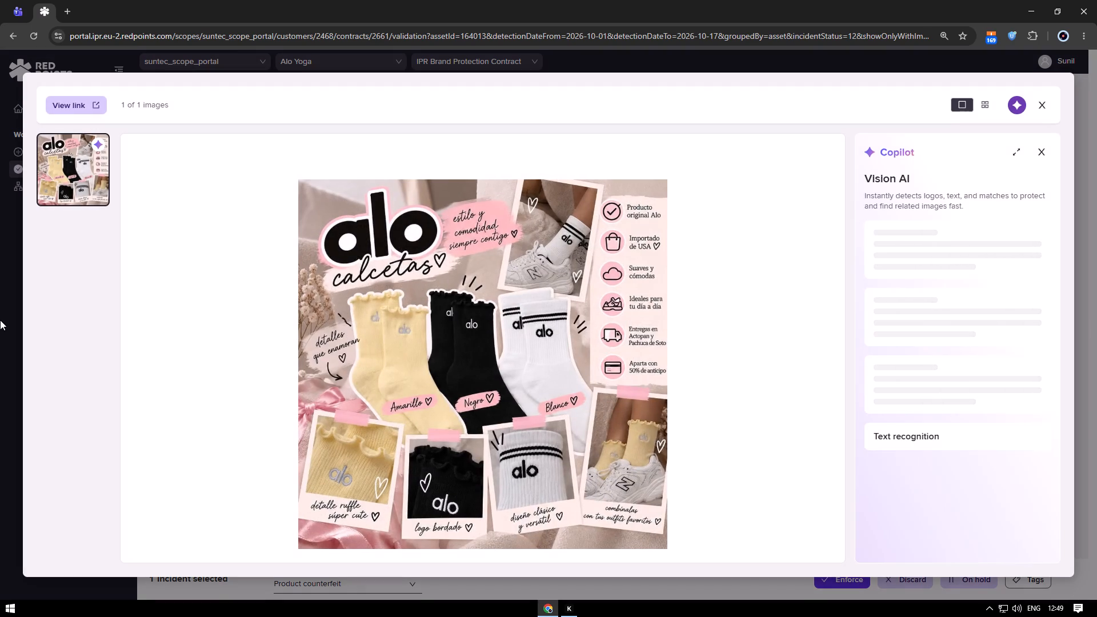
click(0, 320)
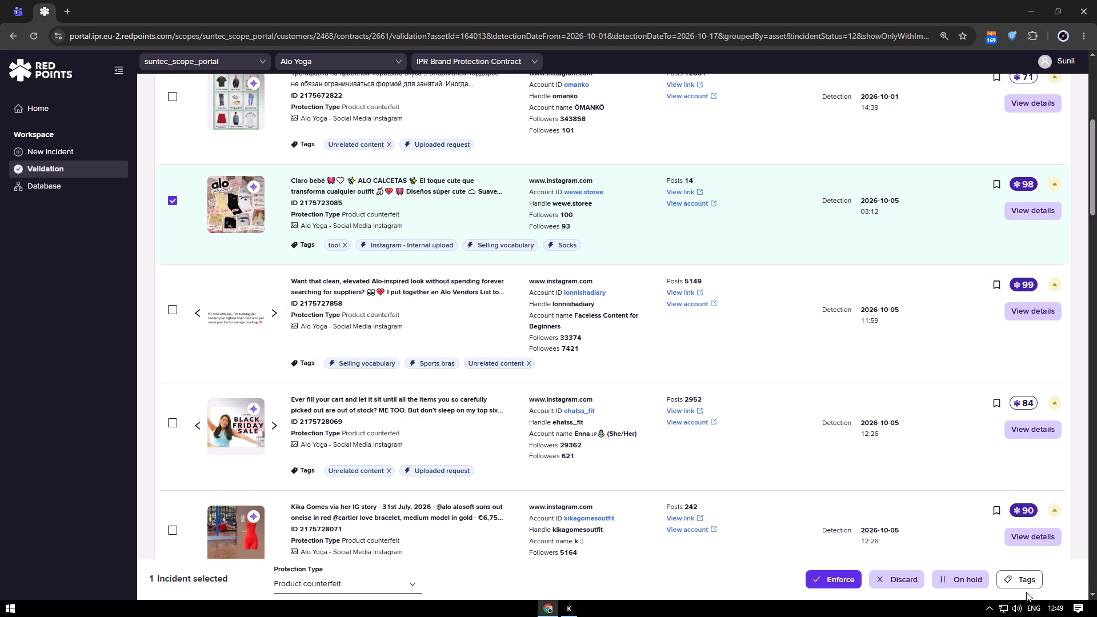
click(1024, 579)
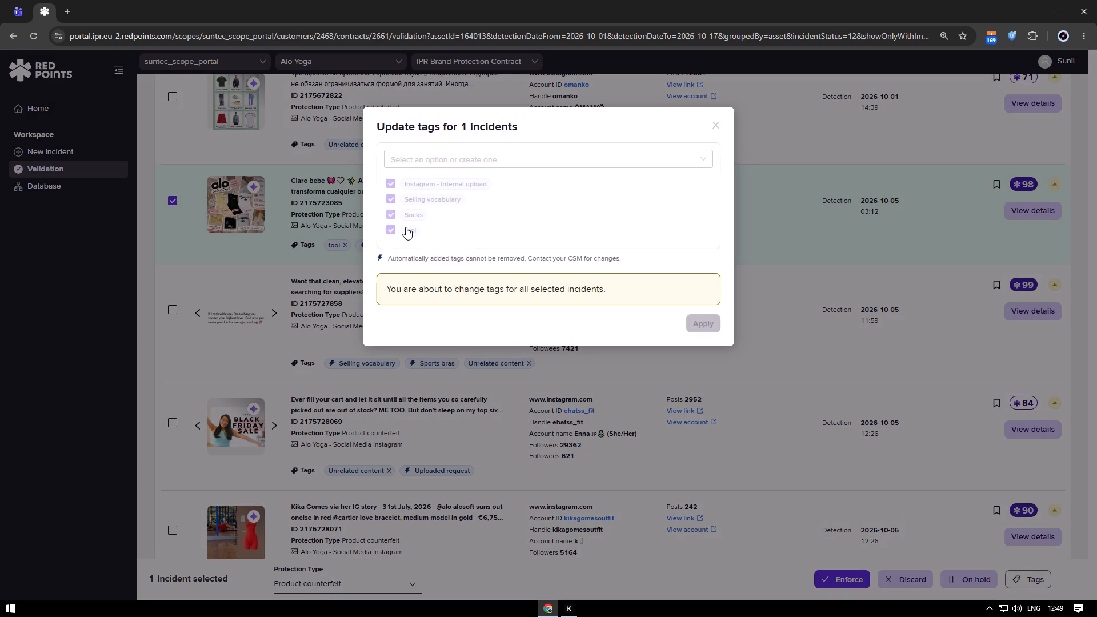
click(406, 228)
click(407, 215)
click(411, 203)
click(415, 182)
click(428, 163)
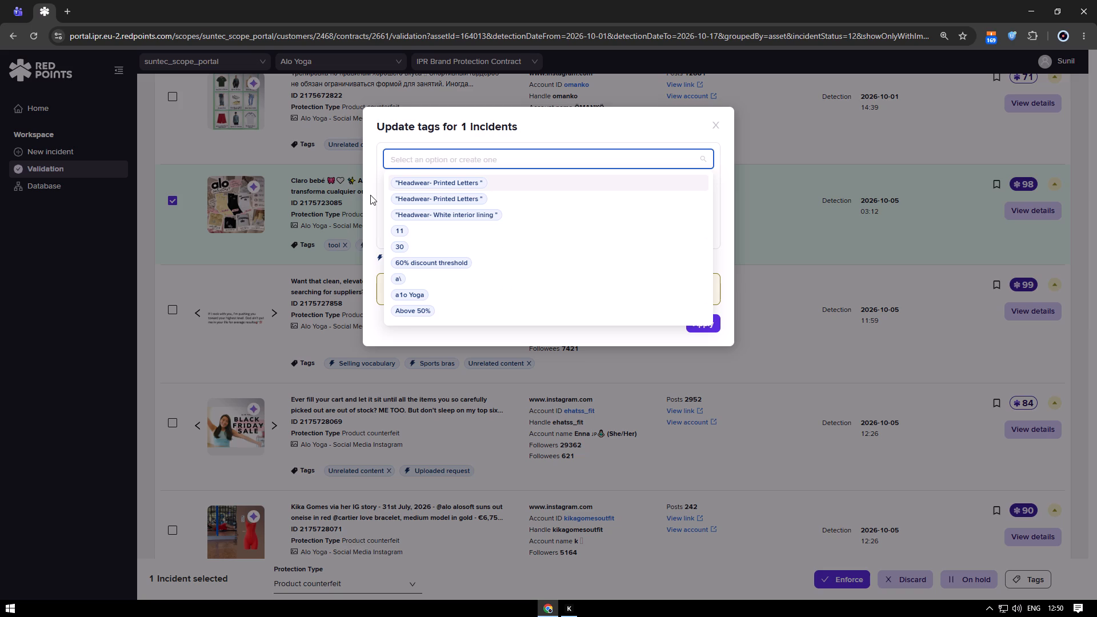
text(comm)
key(Up)
key(Up)
key(Up)
key(Return)
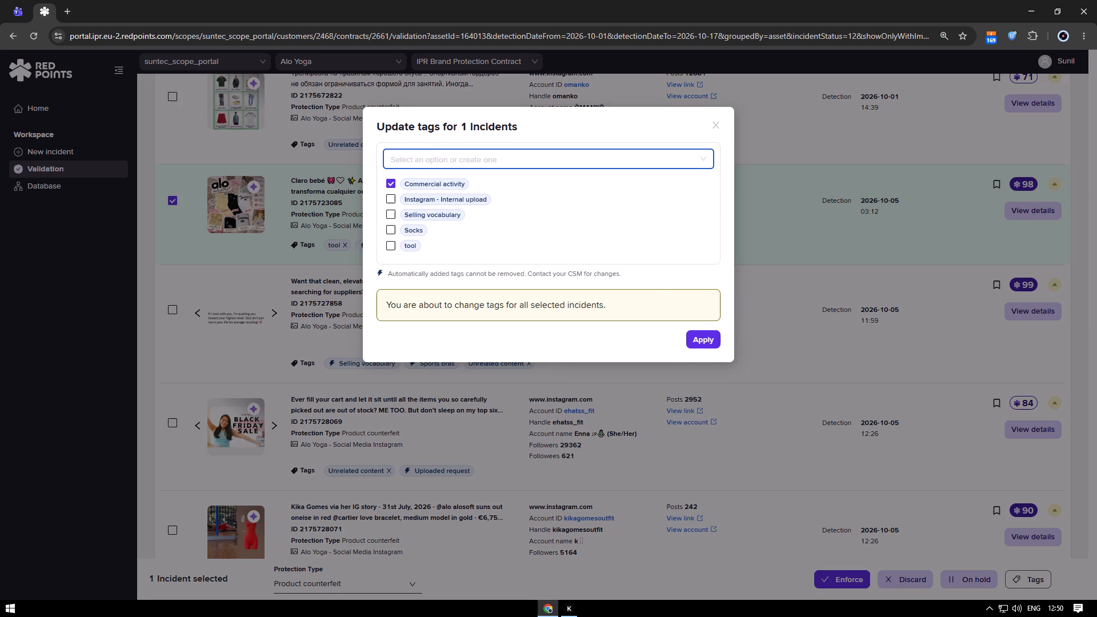
click(700, 337)
click(993, 41)
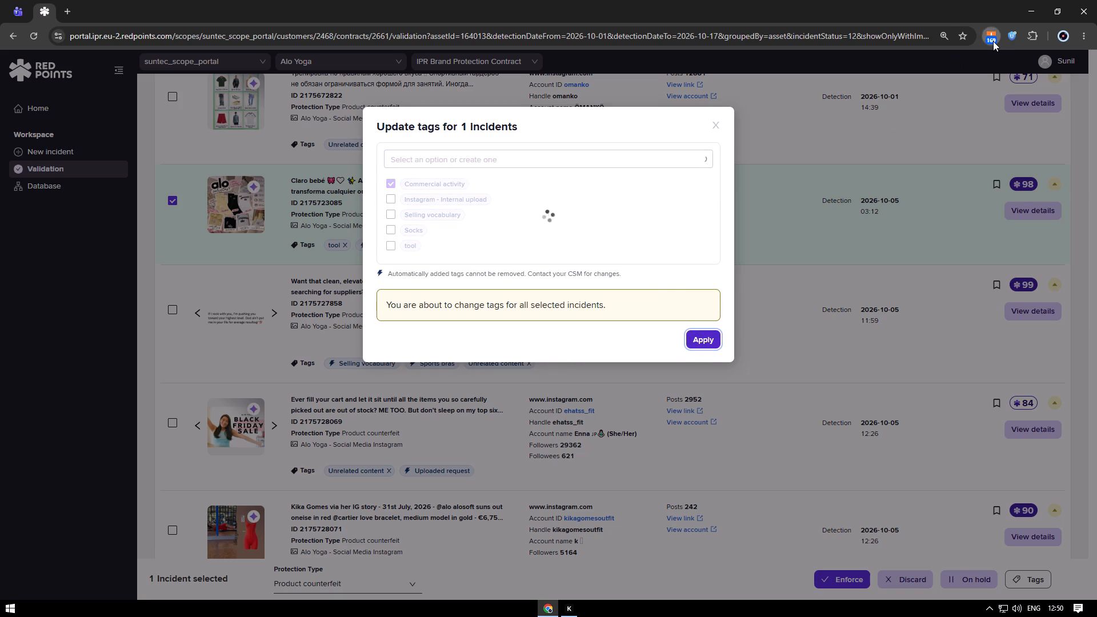
click(170, 201)
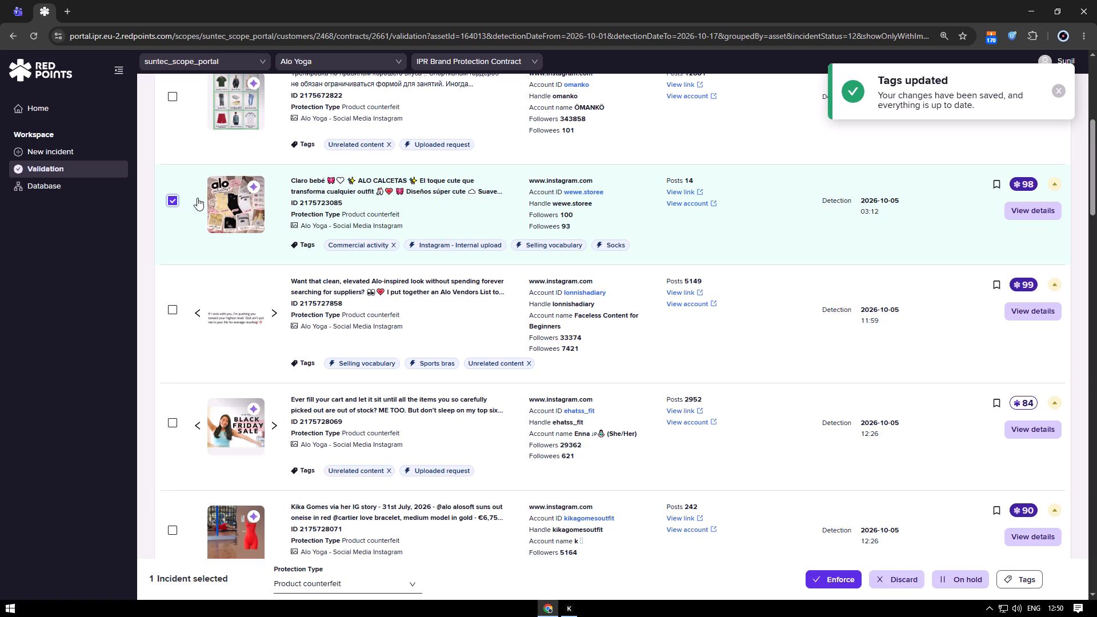
scroll(266, 216, down, 5)
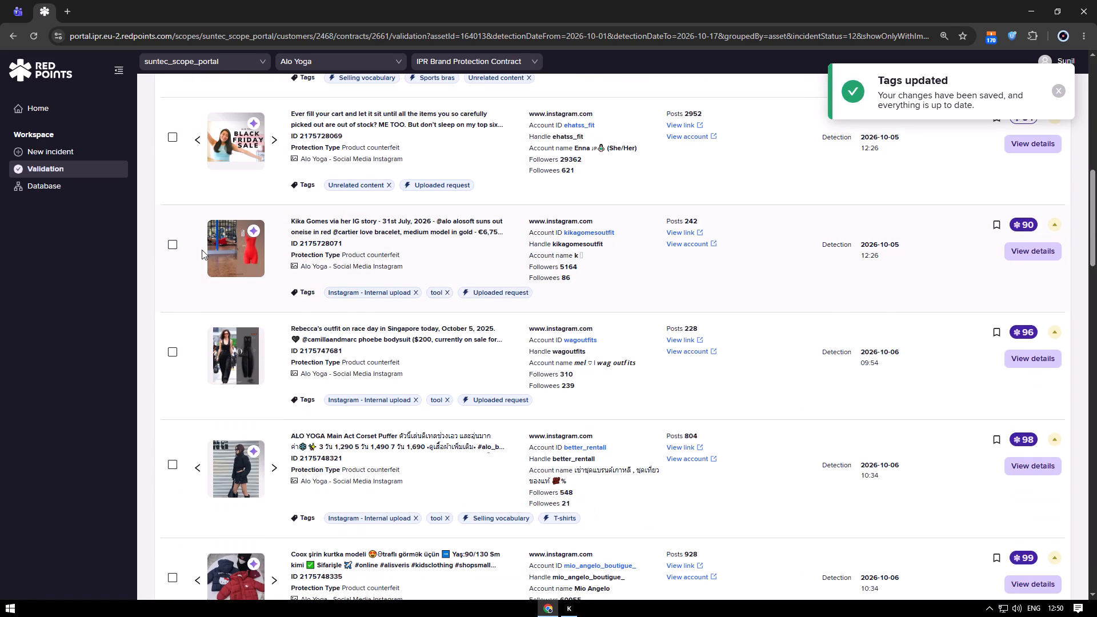
click(233, 253)
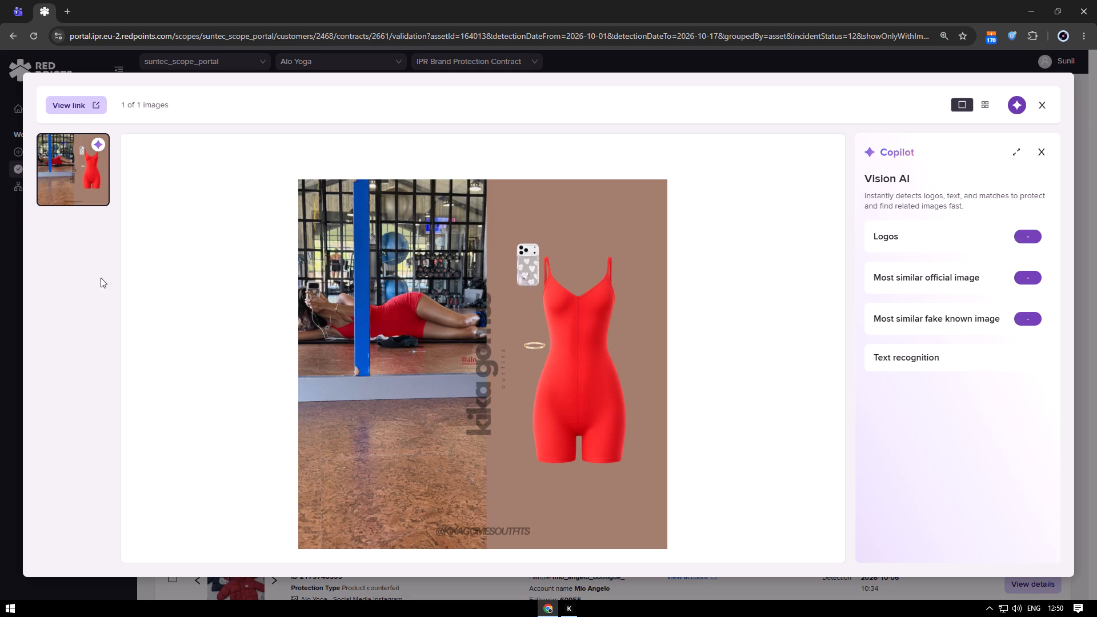
Review the kikagomesoutfit incident's Instagram post and its account profile, and return to the incident list.
key(Escape)
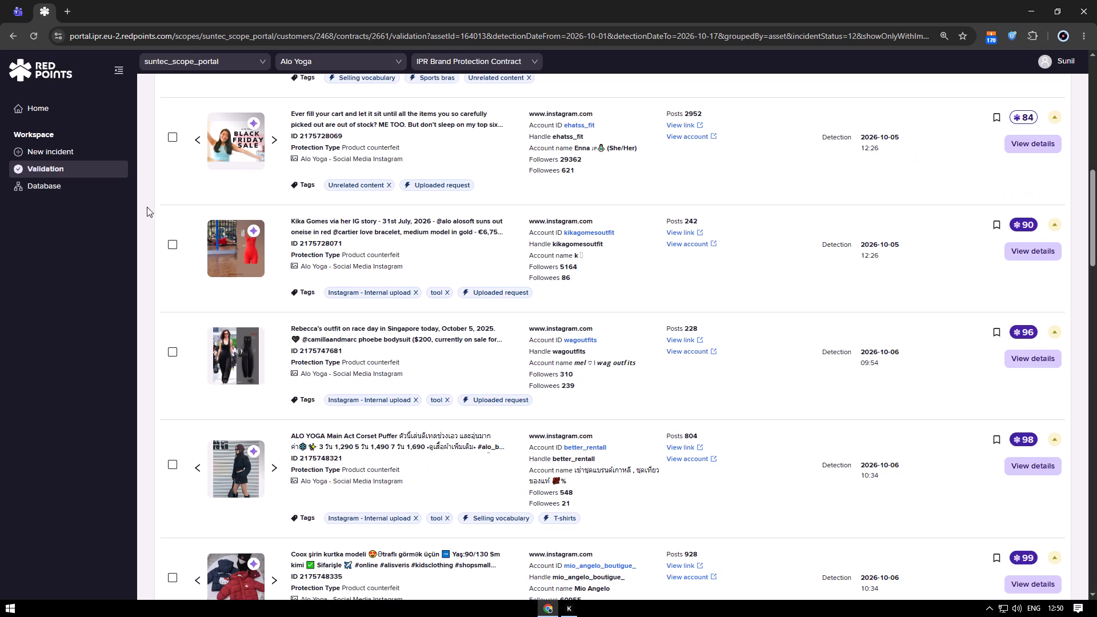
click(675, 230)
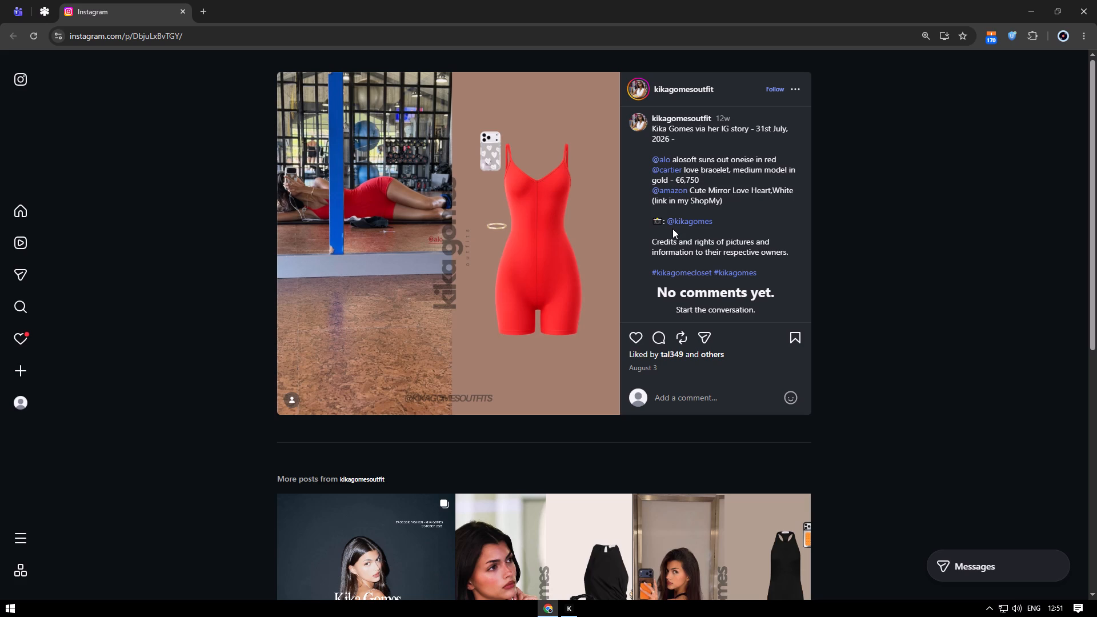
click(678, 90)
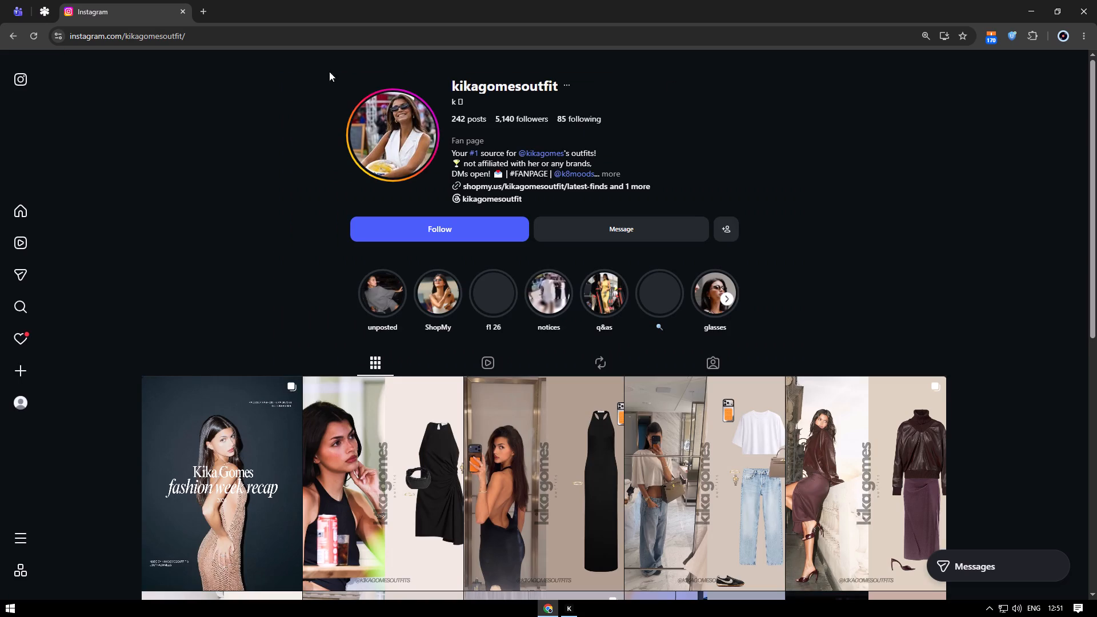
middle_click(159, 0)
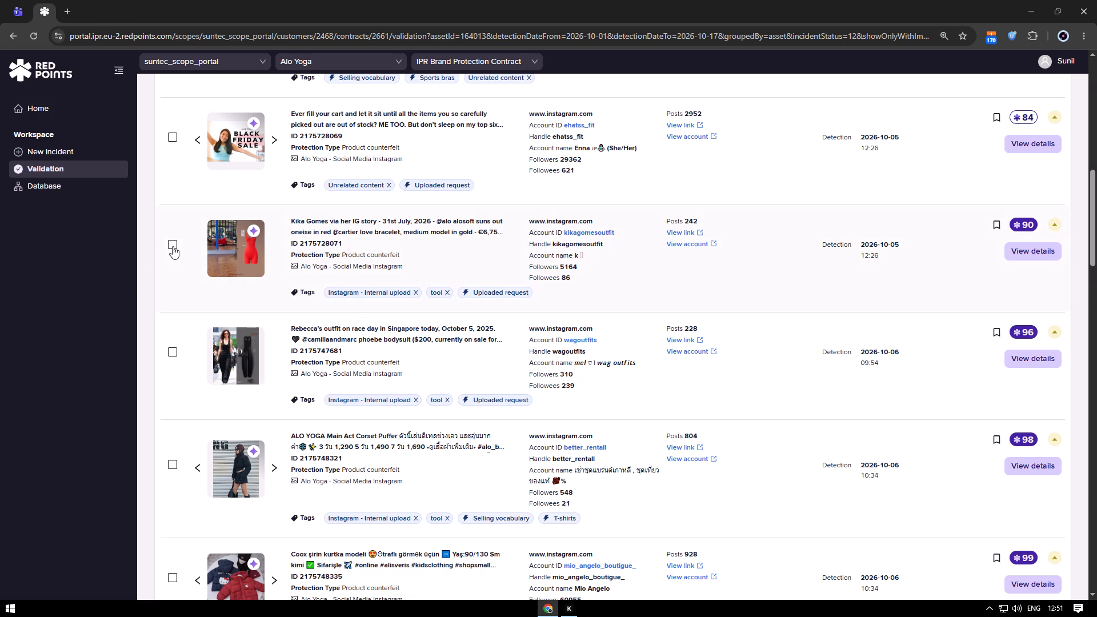
click(173, 246)
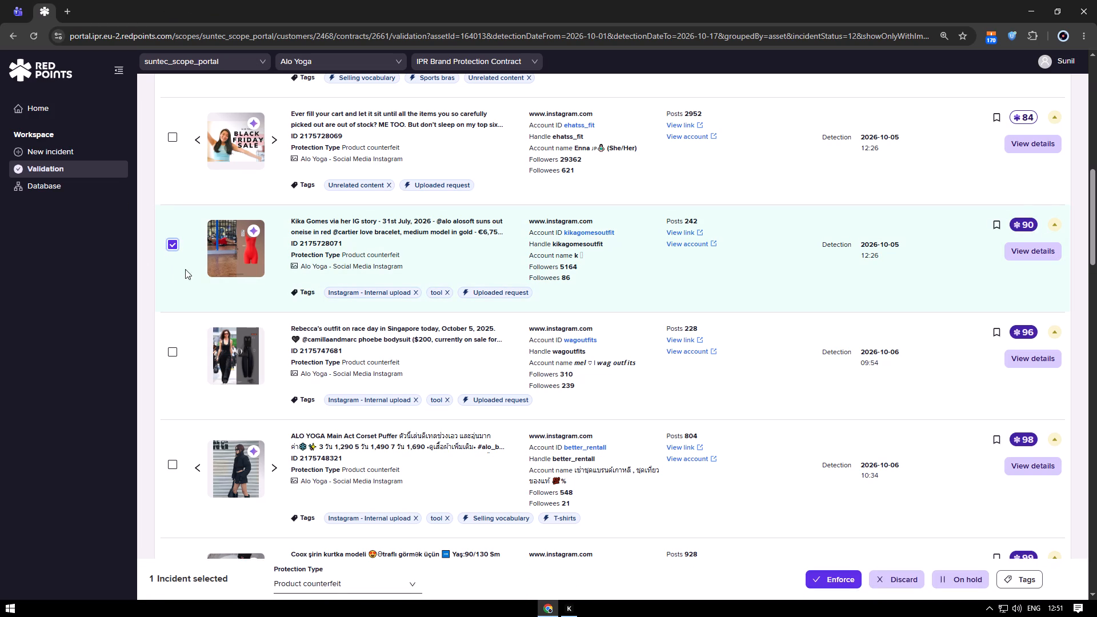
click(1012, 583)
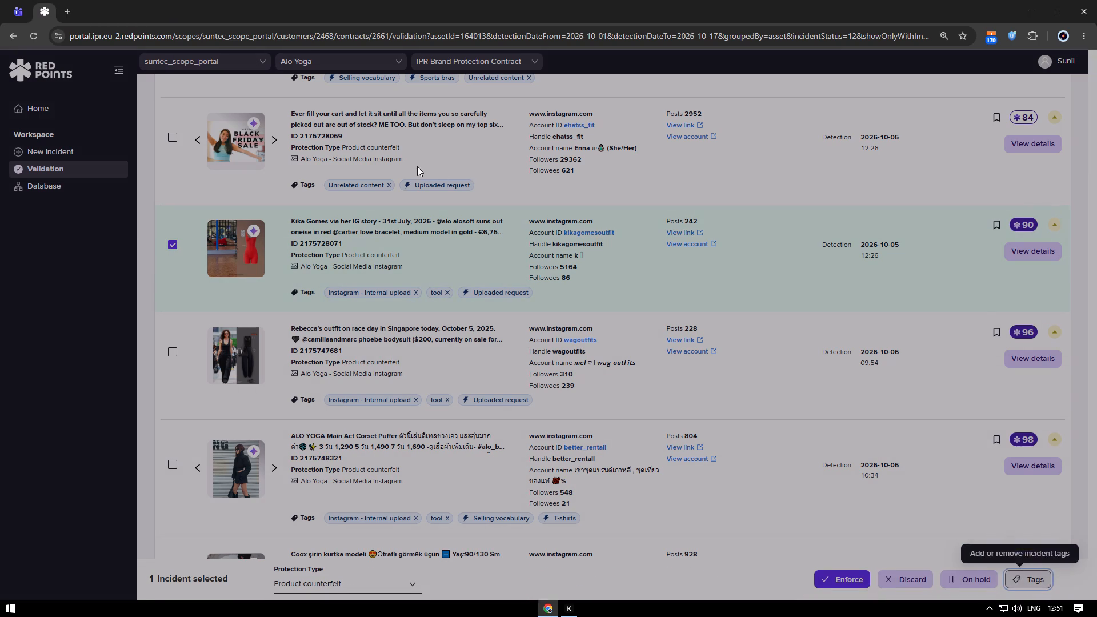
click(407, 183)
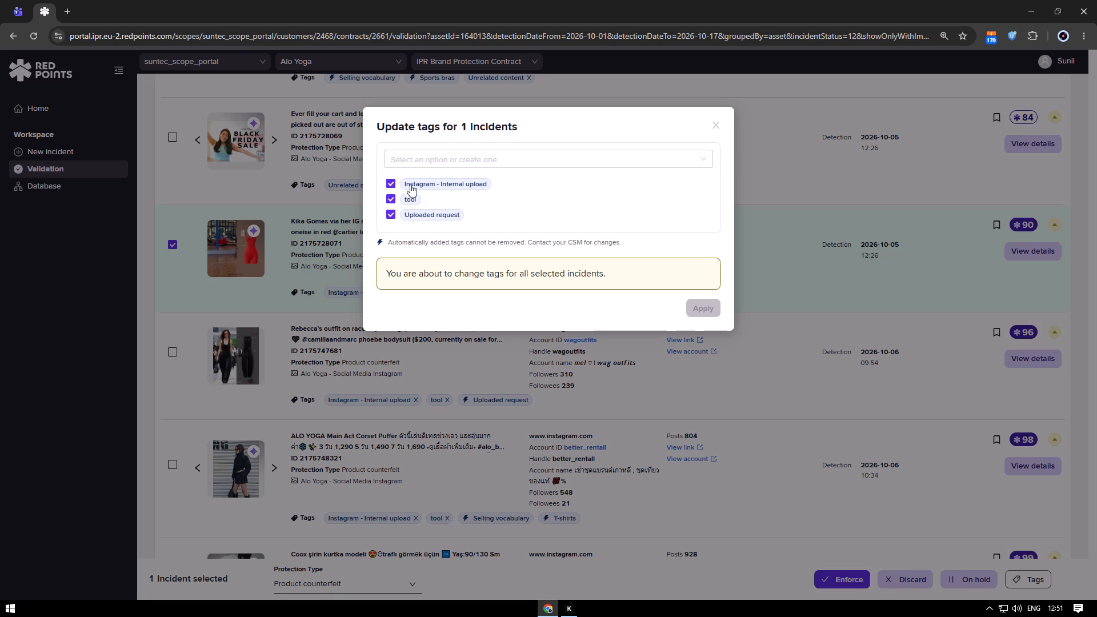
click(417, 182)
click(415, 200)
click(417, 214)
click(526, 218)
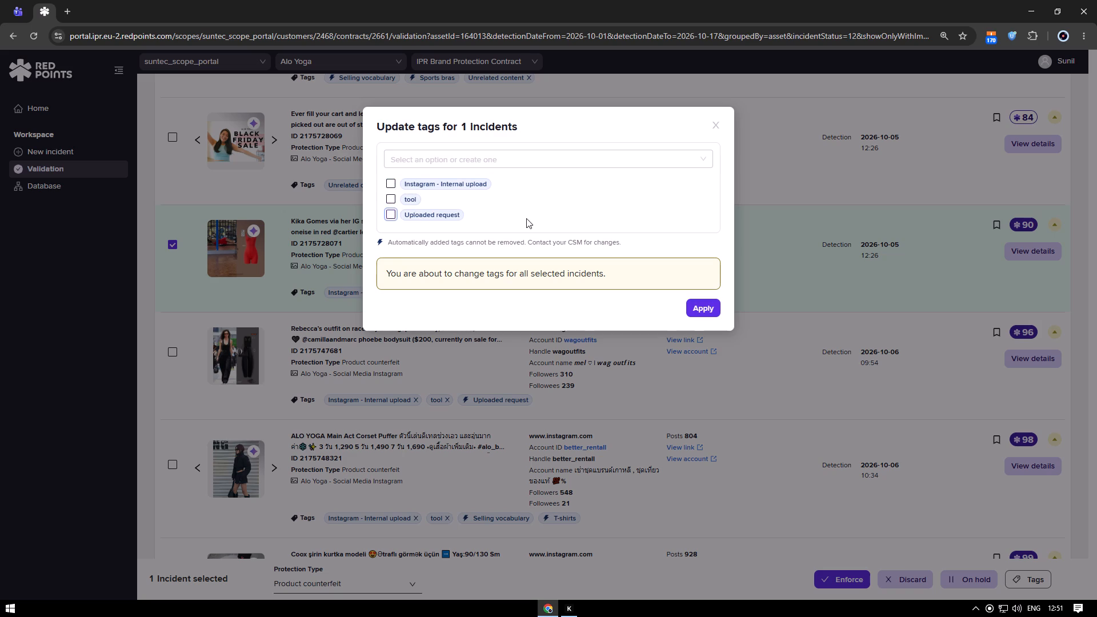
click(508, 162)
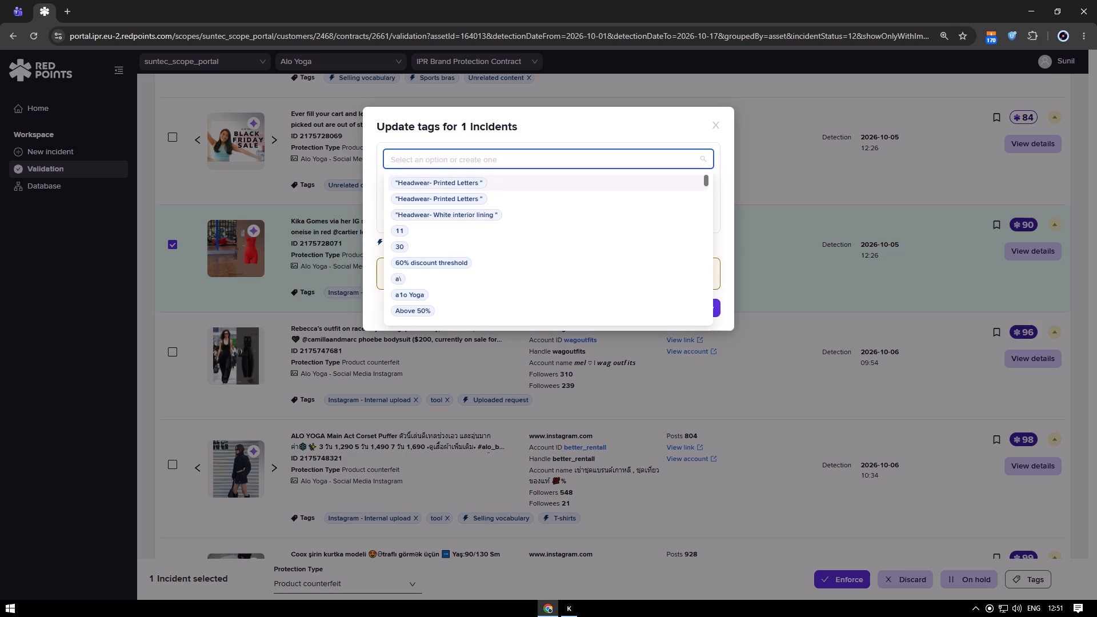
text(ass)
key(Down)
key(Return)
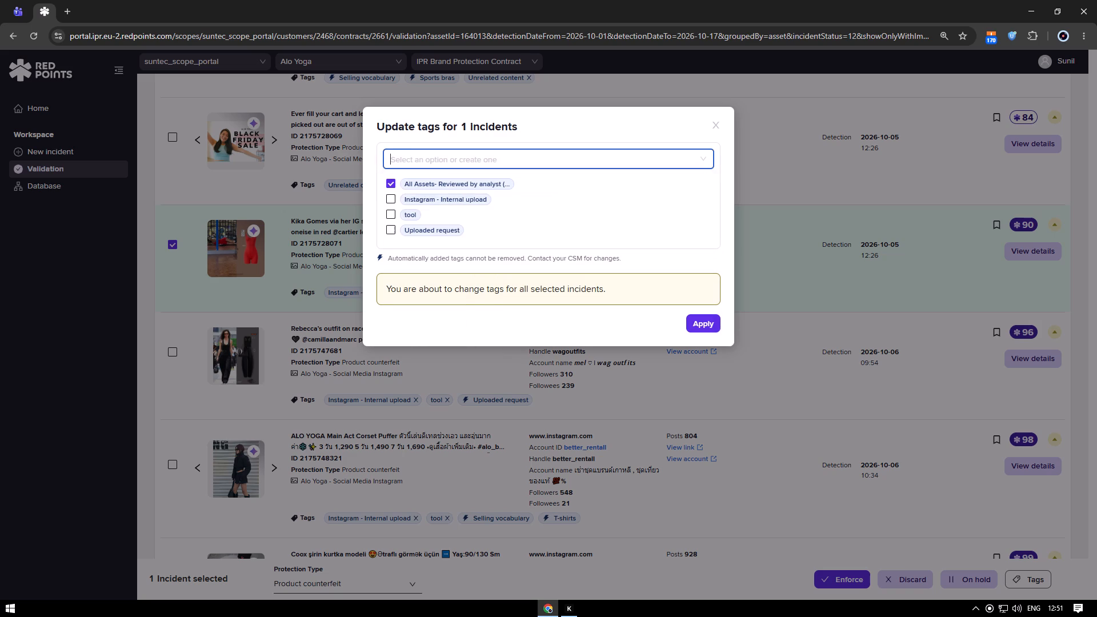
click(707, 322)
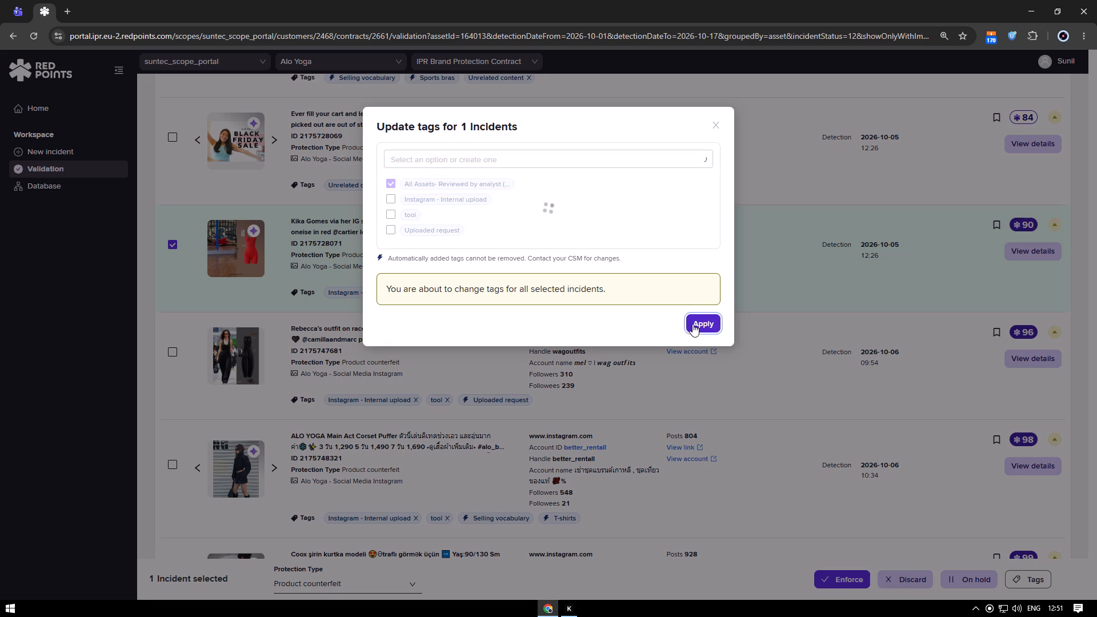
click(988, 34)
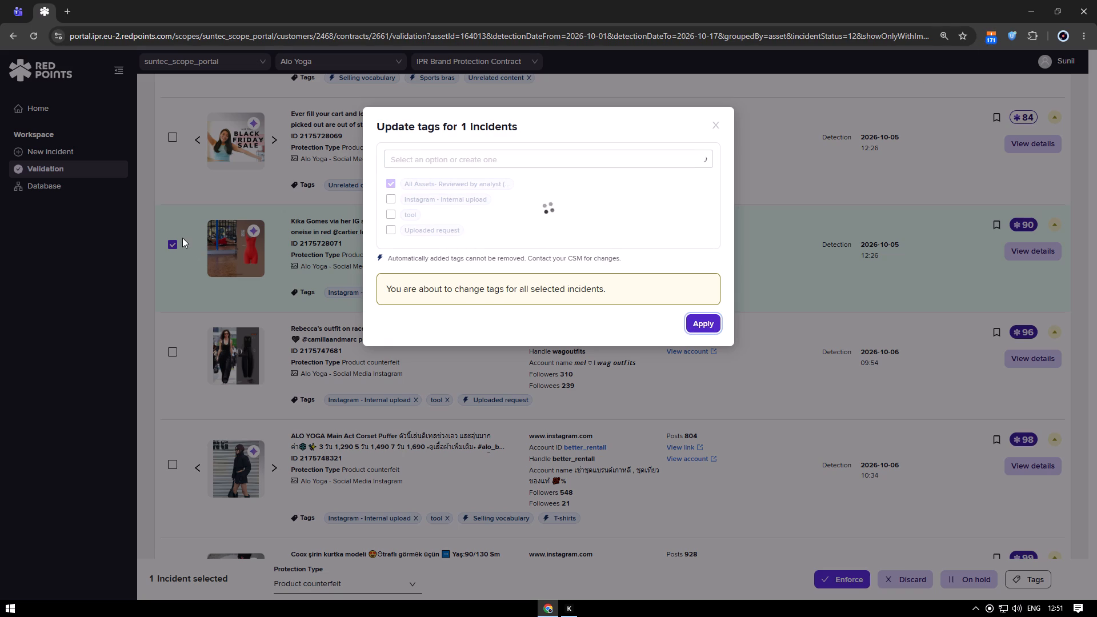
click(173, 245)
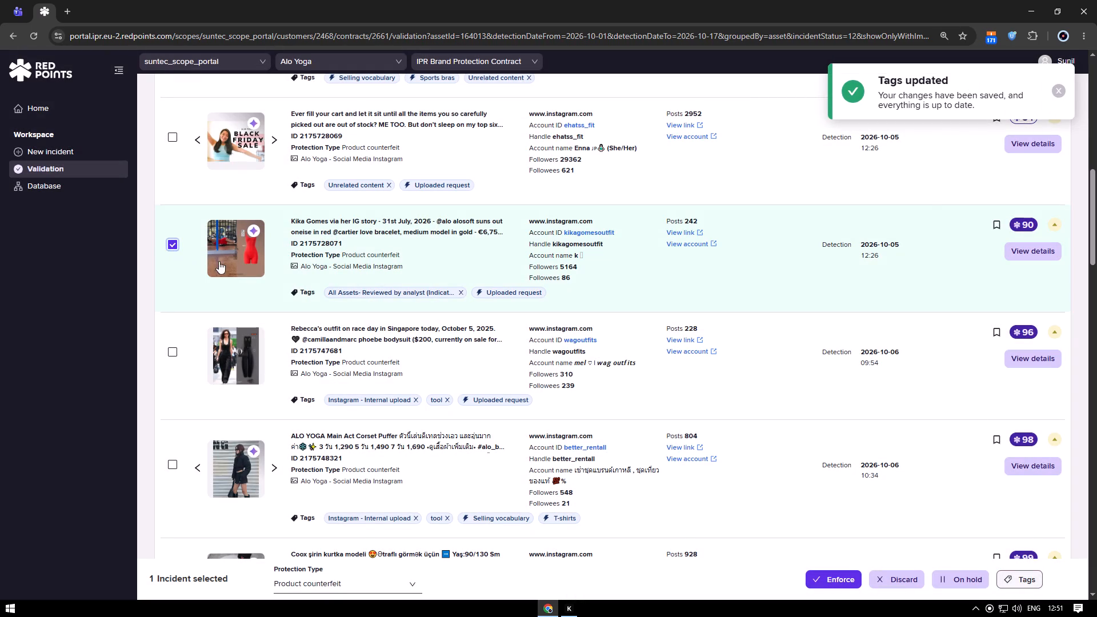
Select the wagoutfits incident detected on 2026-10-06.
scroll(671, 273, down, 3)
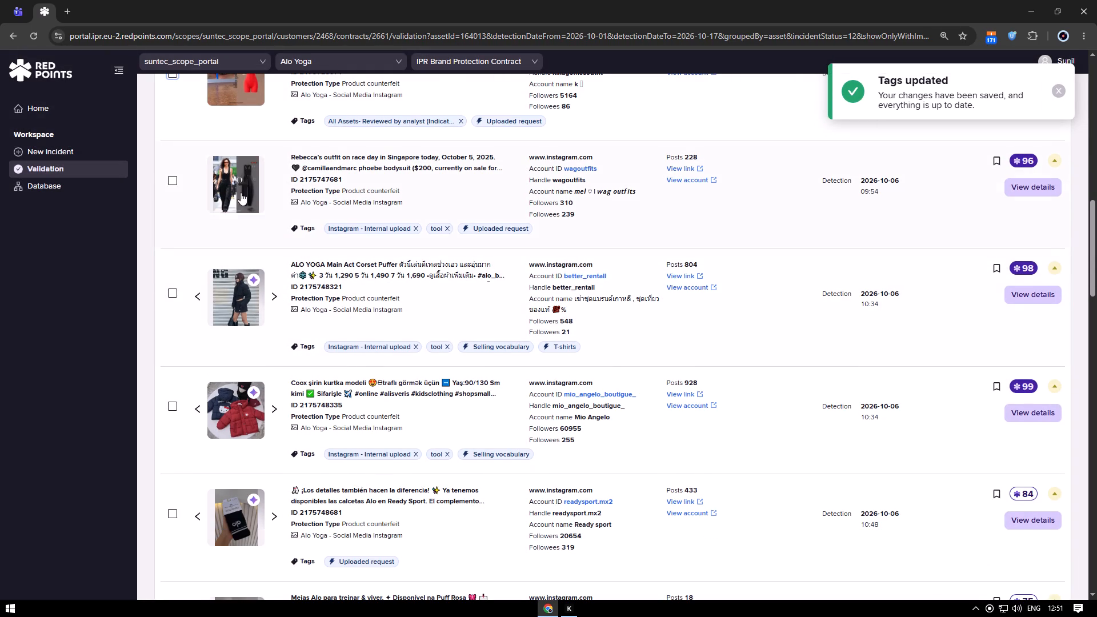
click(172, 181)
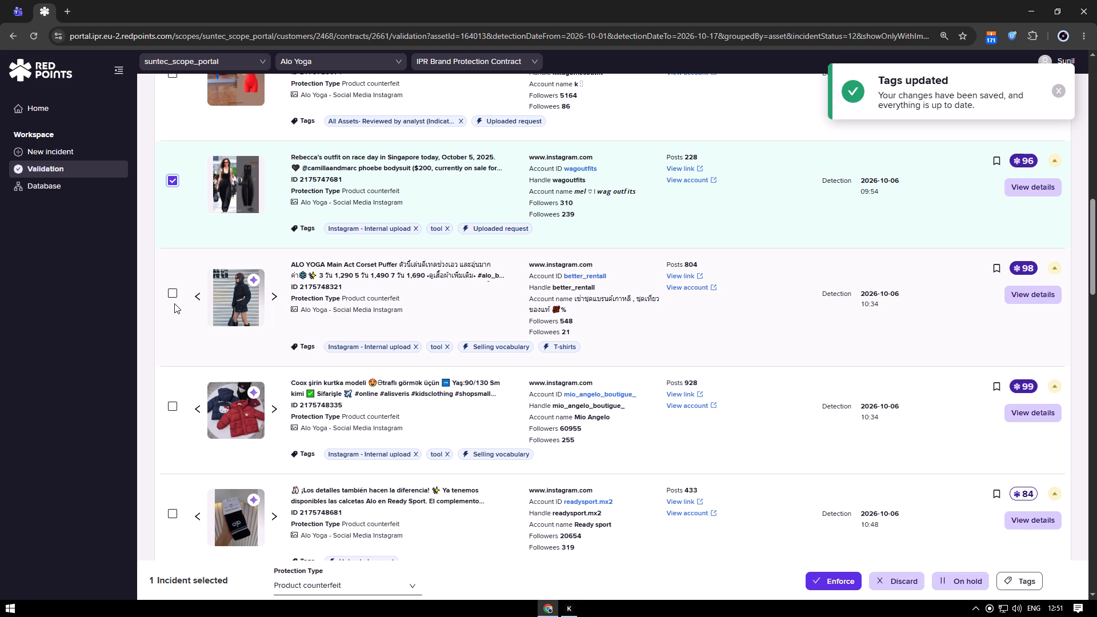
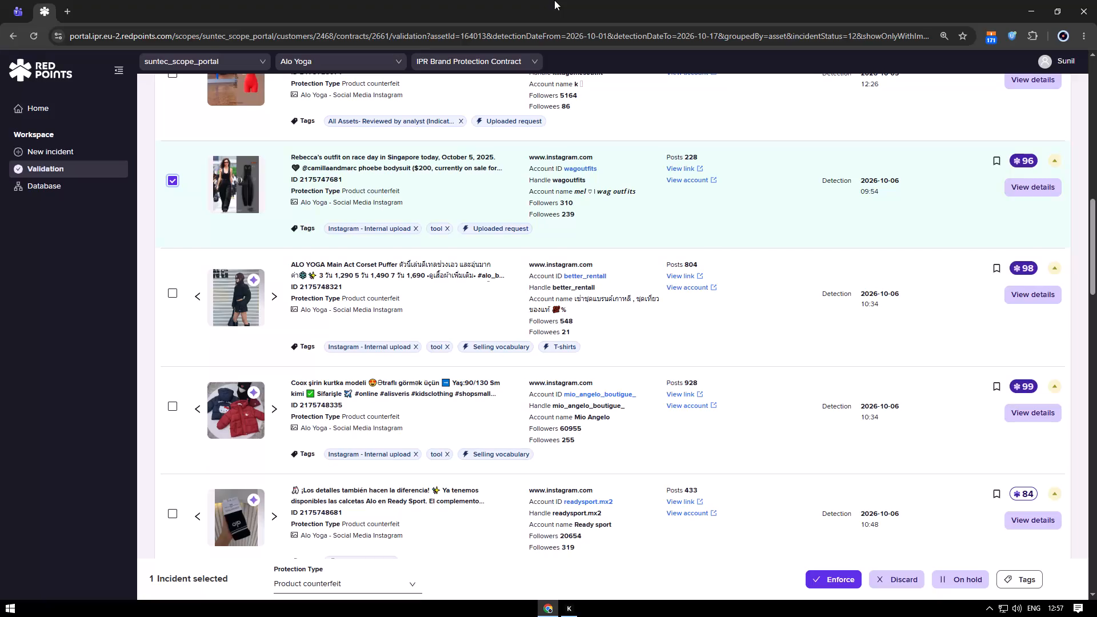
Open the Alo FB US - Marketplace & Facebook worksheet in a new browser tab and show its US-EAST sheet.
key(ctrl+t)
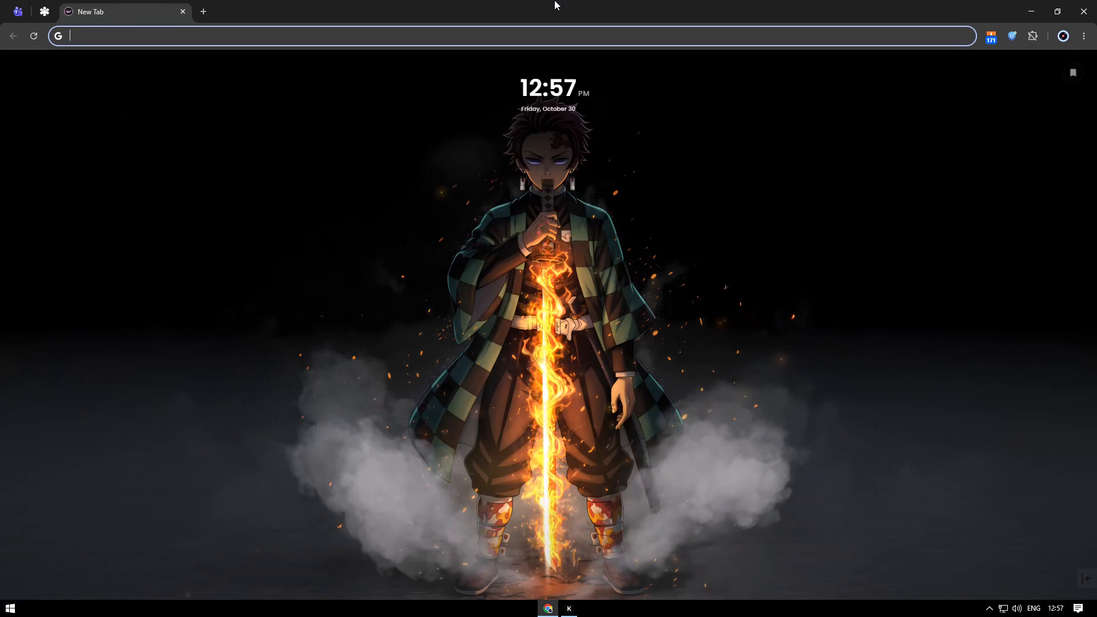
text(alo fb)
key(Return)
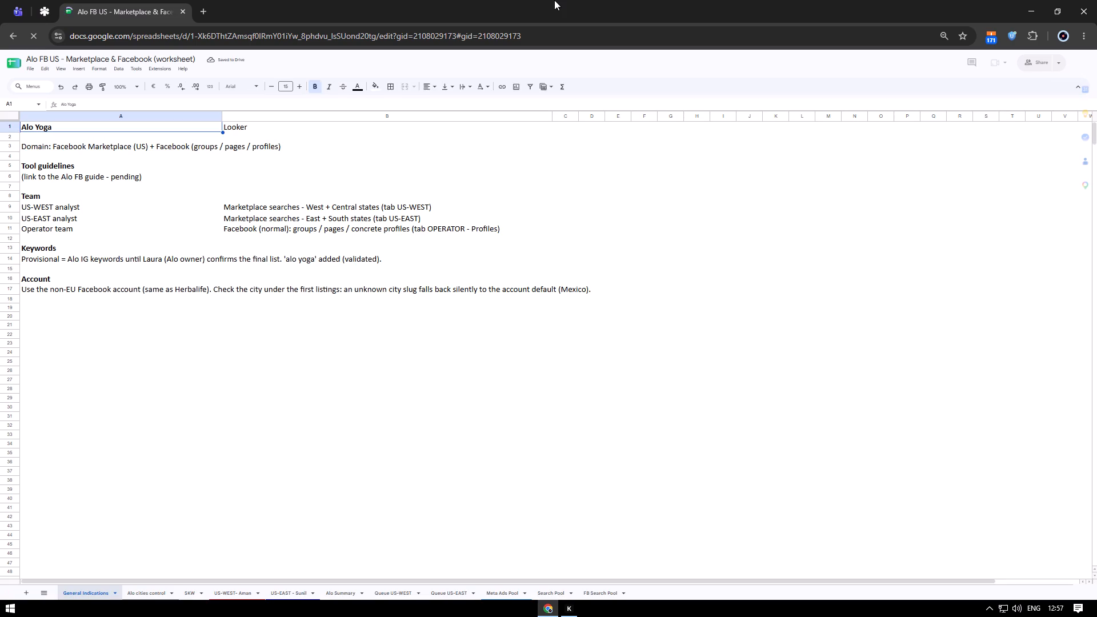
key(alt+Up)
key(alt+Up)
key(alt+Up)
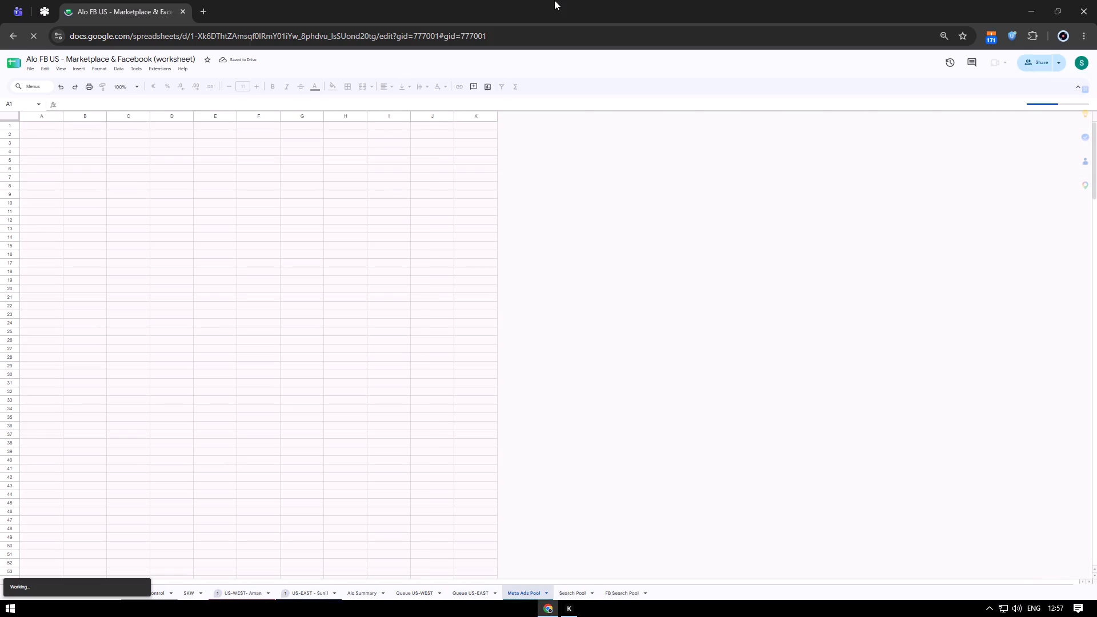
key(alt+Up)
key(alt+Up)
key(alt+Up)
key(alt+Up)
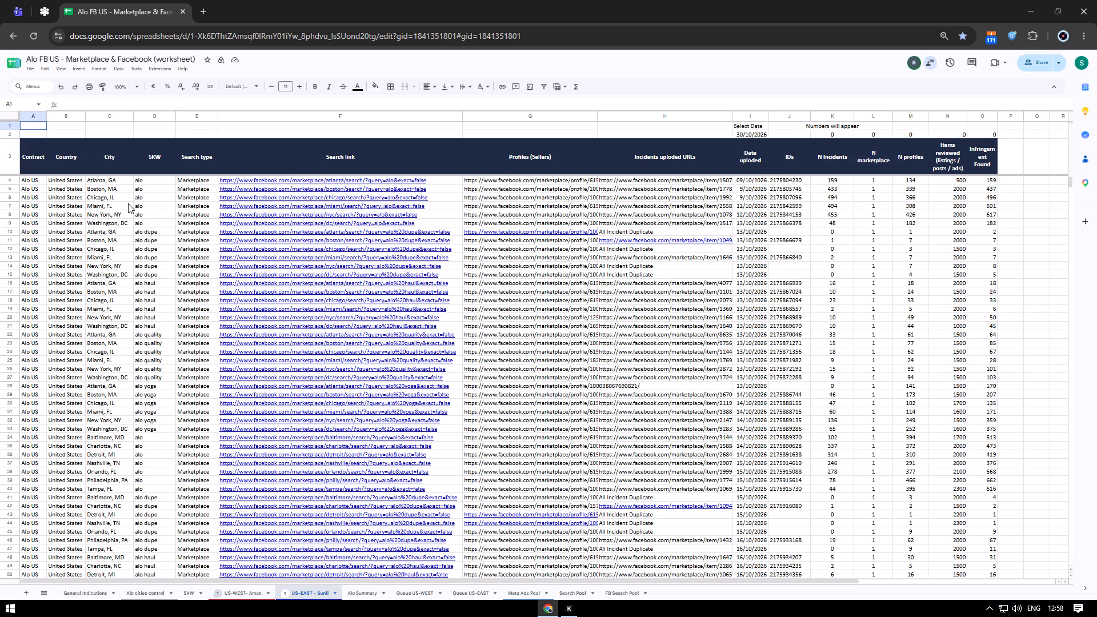
click(45, 0)
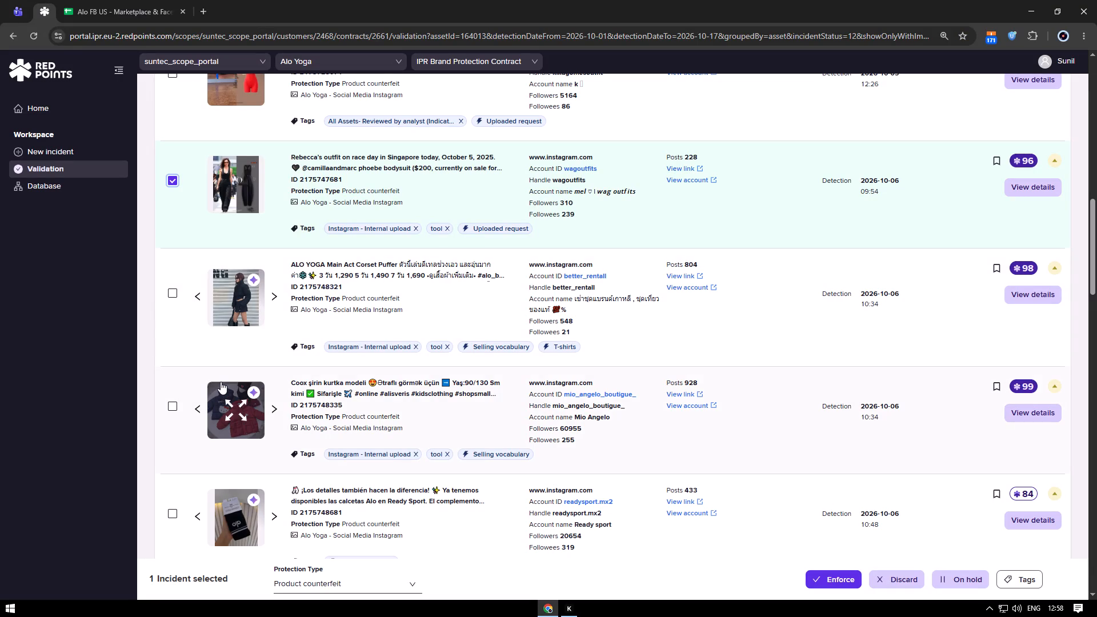
scroll(221, 382, down, 3)
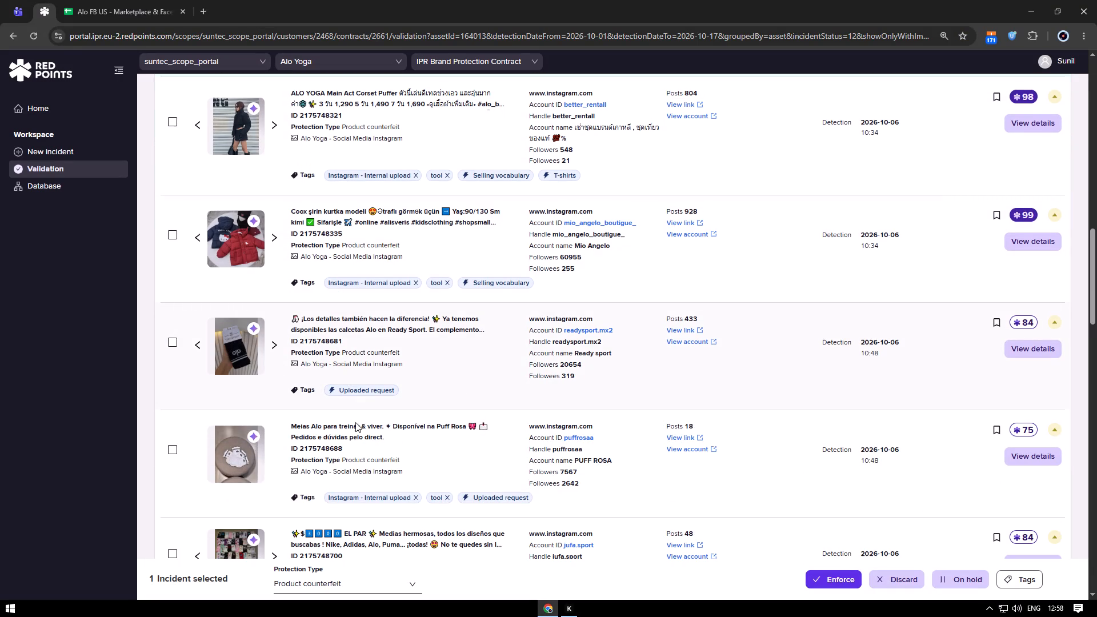
scroll(344, 424, down, 14)
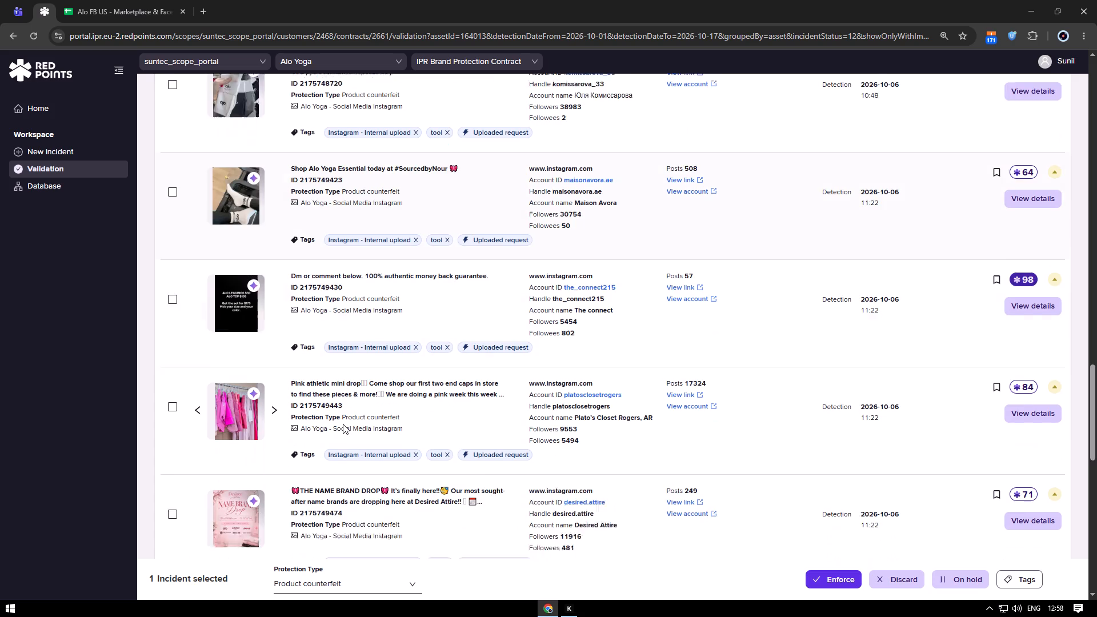
scroll(343, 424, down, 6)
scroll(343, 424, up, 4)
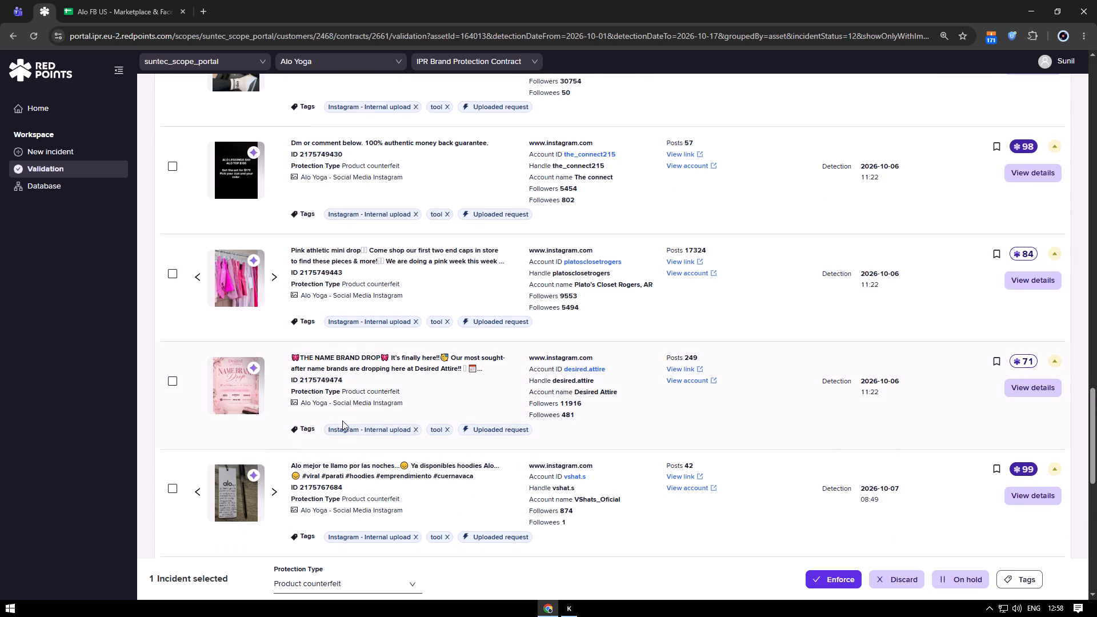
click(172, 380)
click(174, 166)
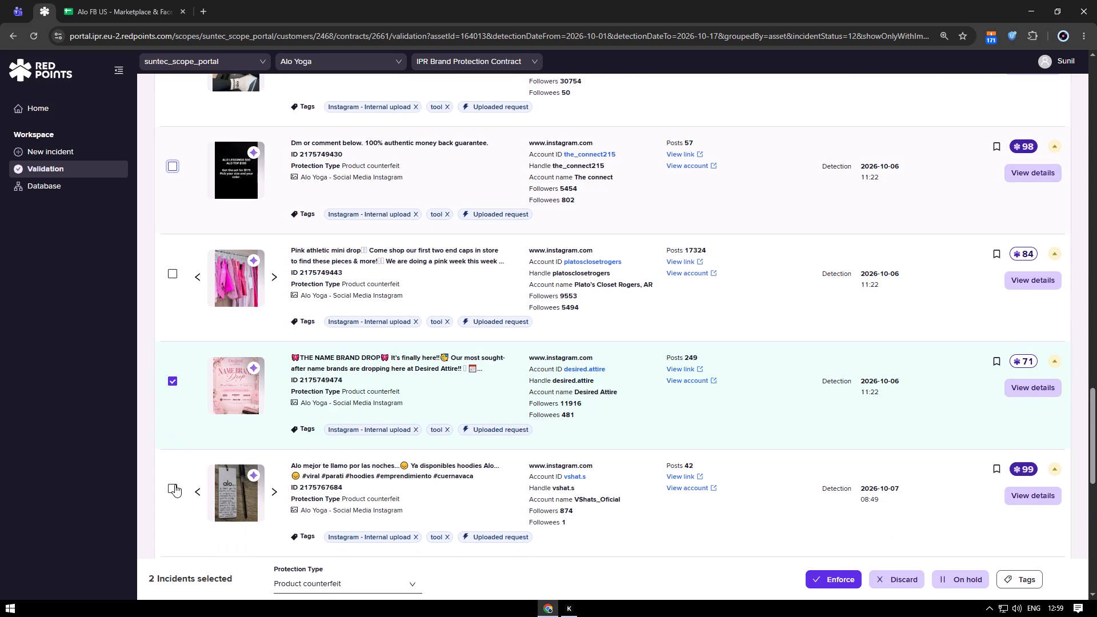
click(175, 487)
Look through the other incidents detected on 2026-10-06 and 2026-10-07 for more that belong in the selection.
scroll(210, 434, down, 8)
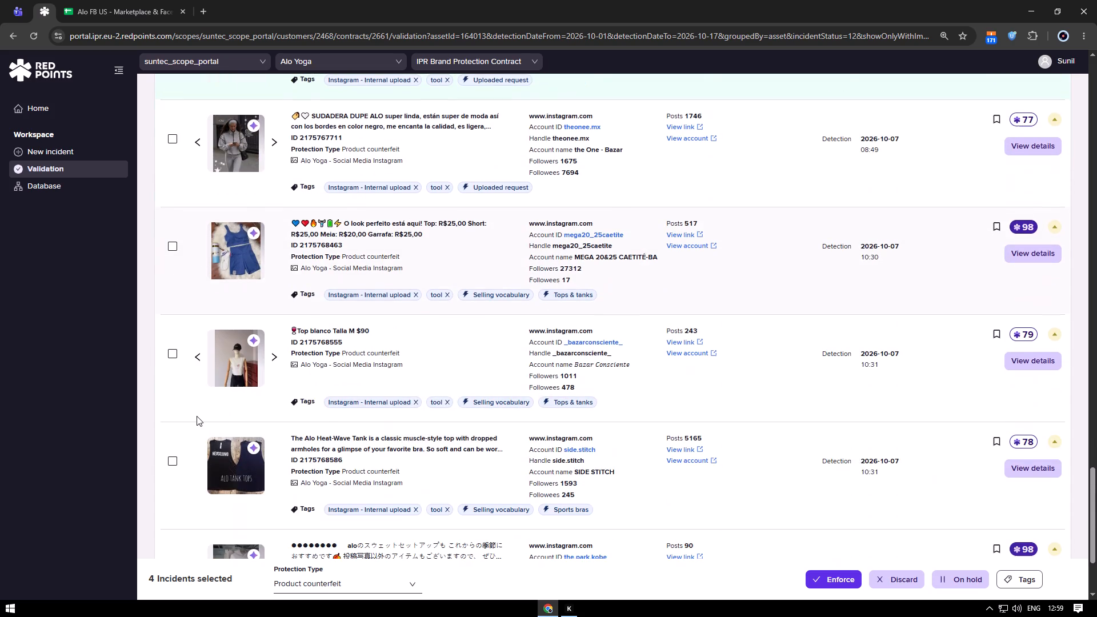
scroll(197, 415, down, 4)
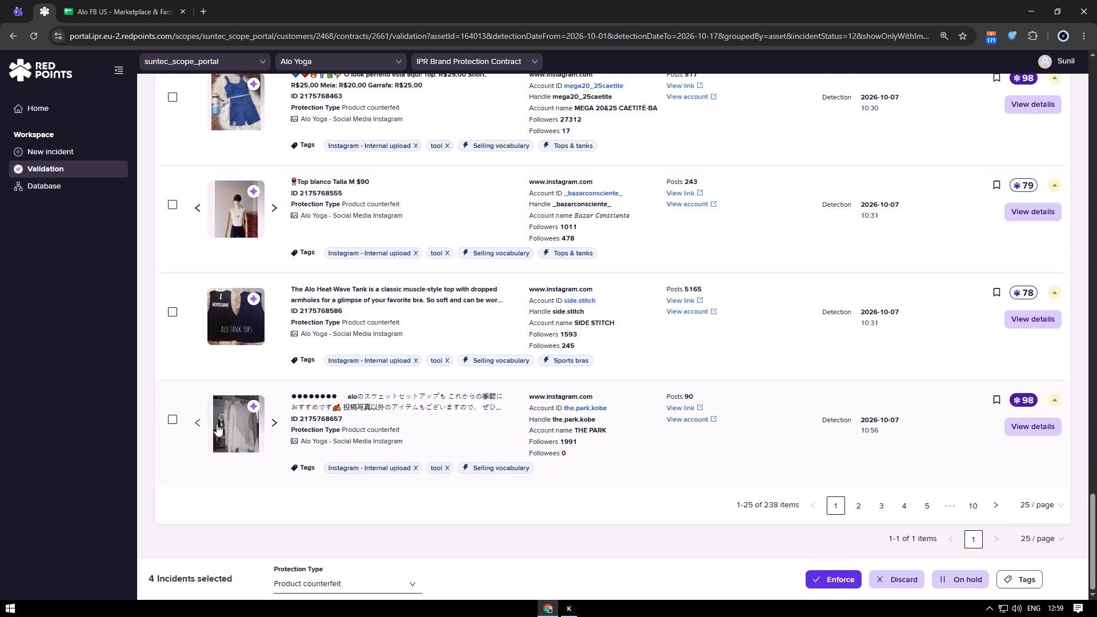
scroll(207, 347, up, 6)
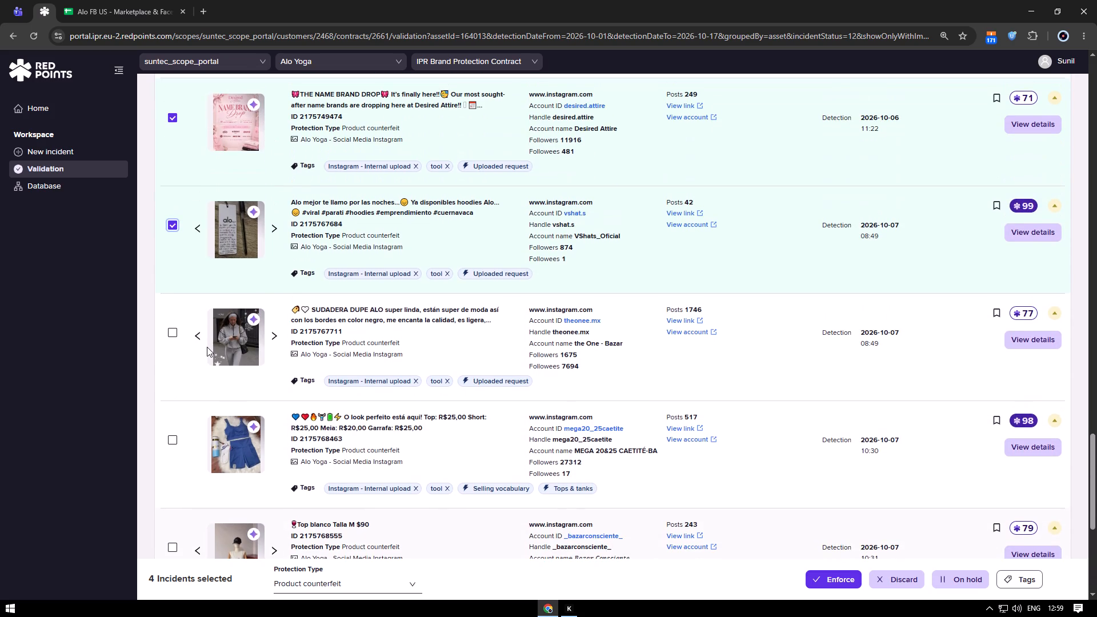
scroll(207, 347, up, 9)
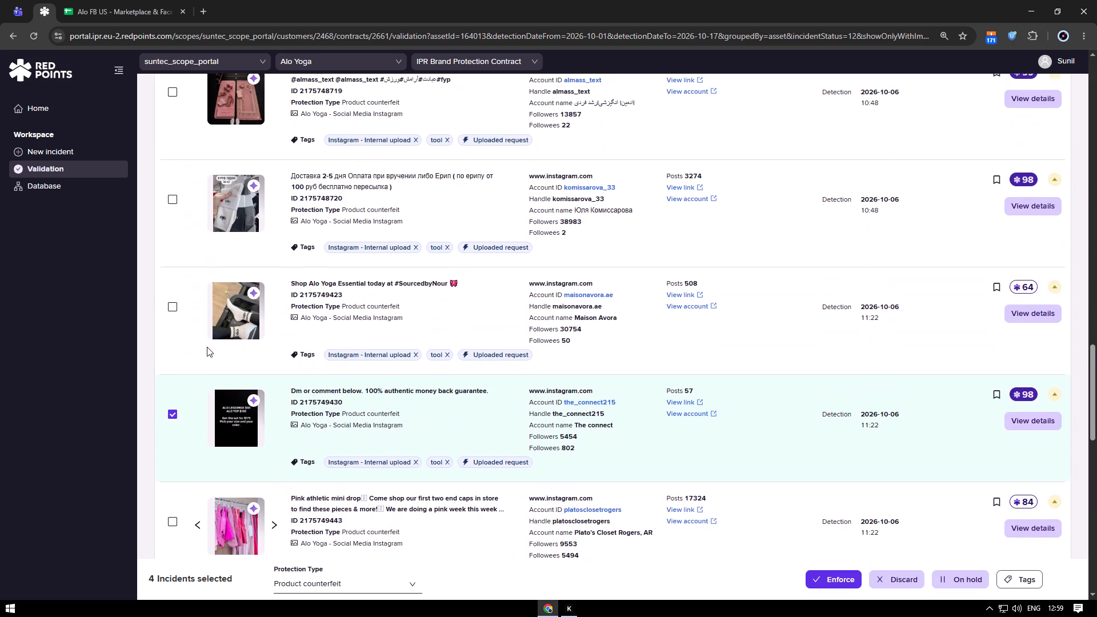
scroll(207, 347, up, 4)
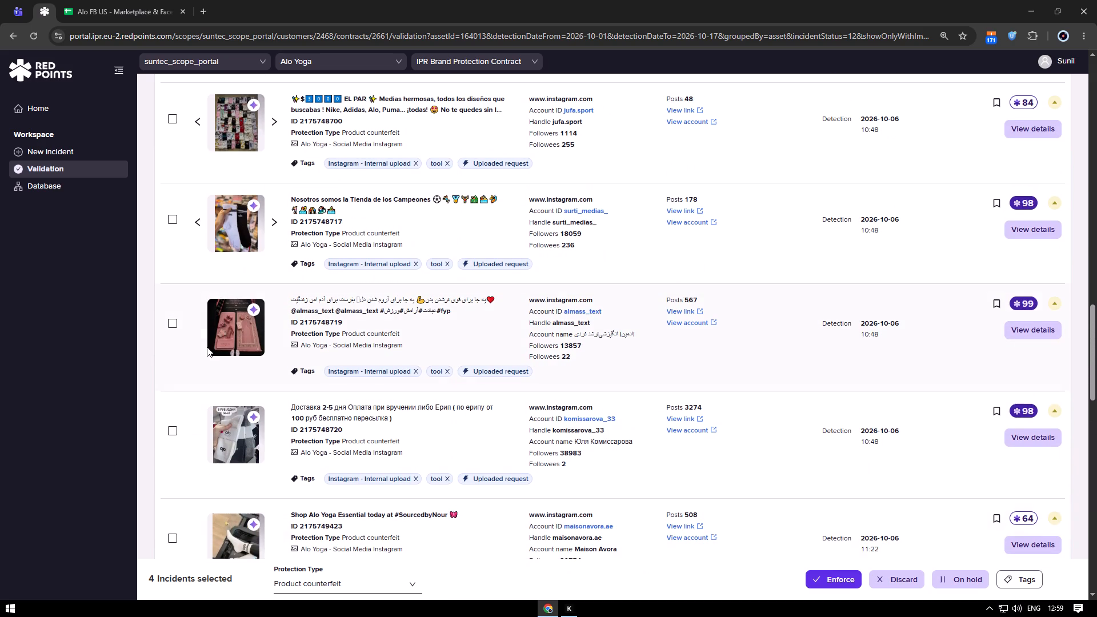
click(230, 334)
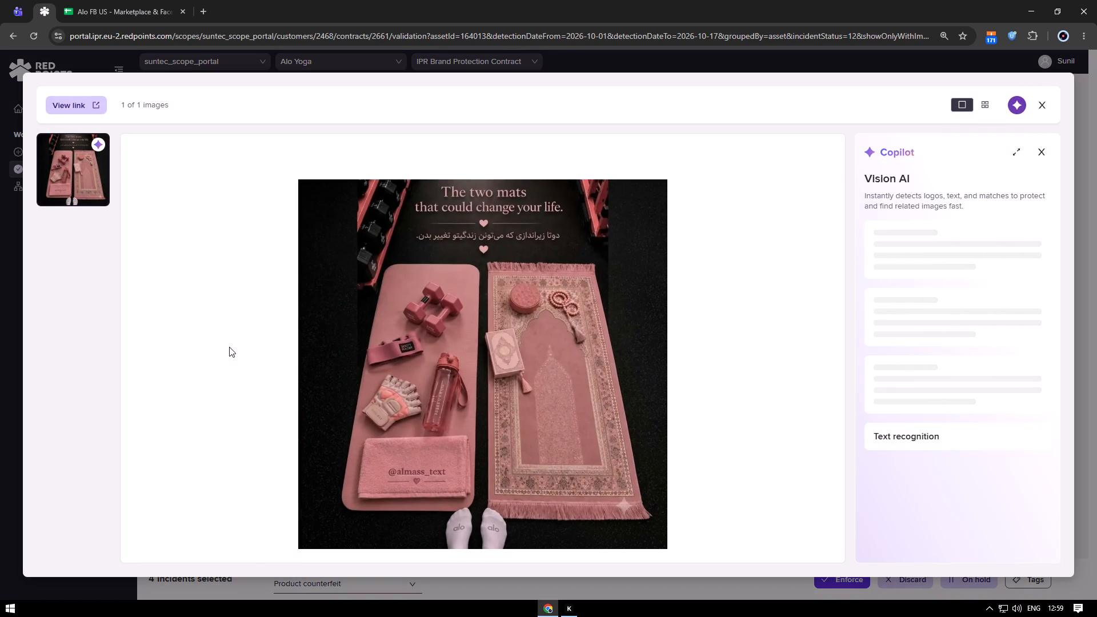
key(Escape)
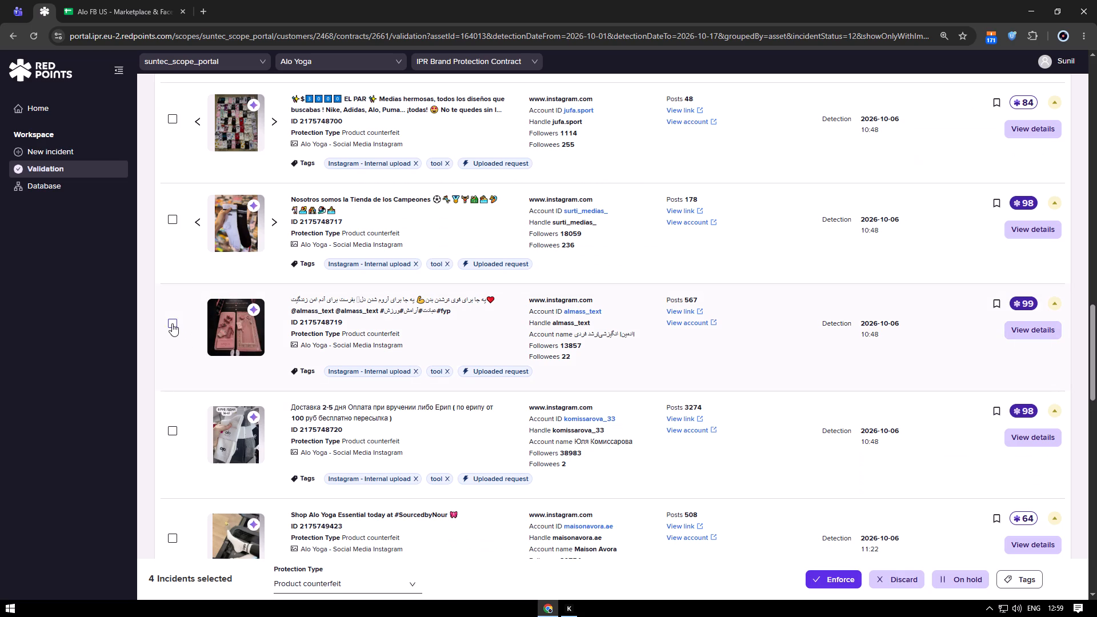
click(171, 323)
scroll(212, 378, up, 4)
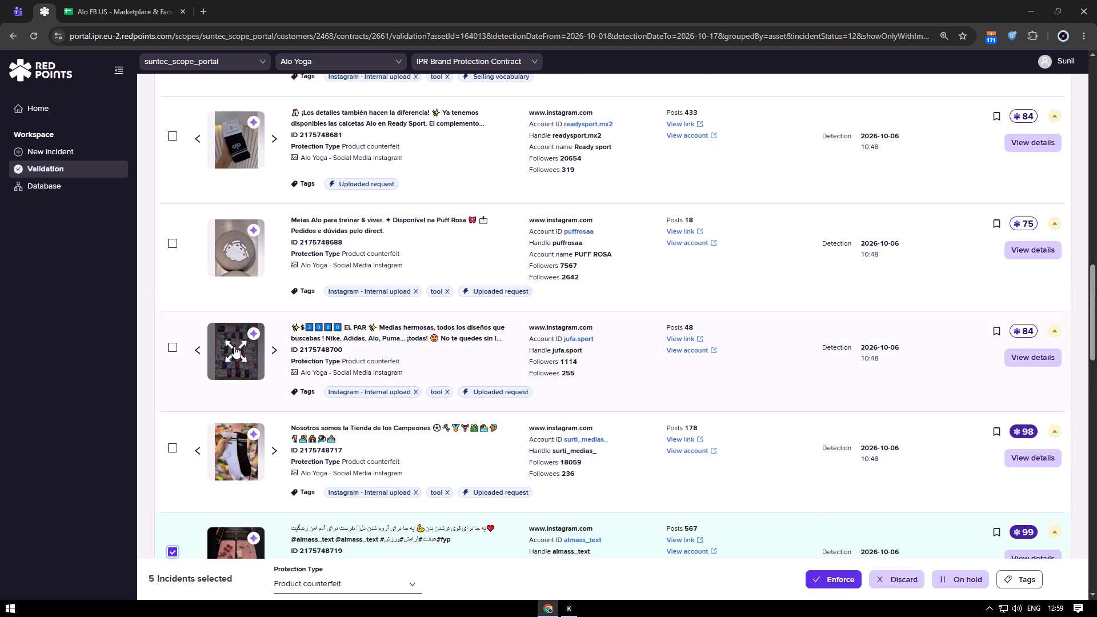
click(231, 351)
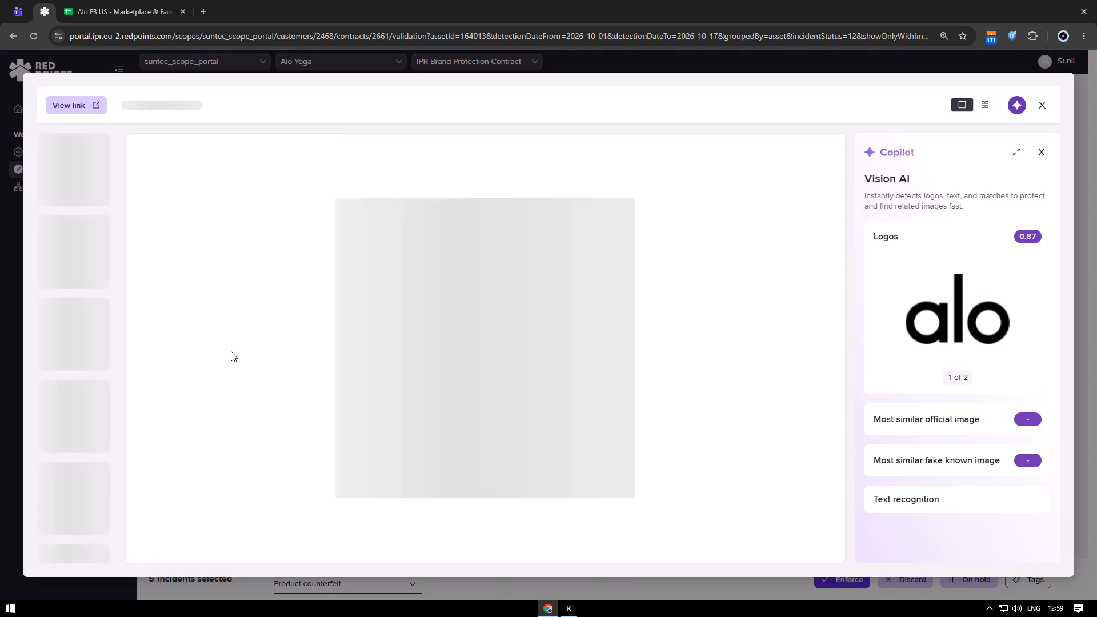
key(Escape)
Replace the existing tags of the five selected incidents with "Unrelated content".
scroll(231, 356, up, 1)
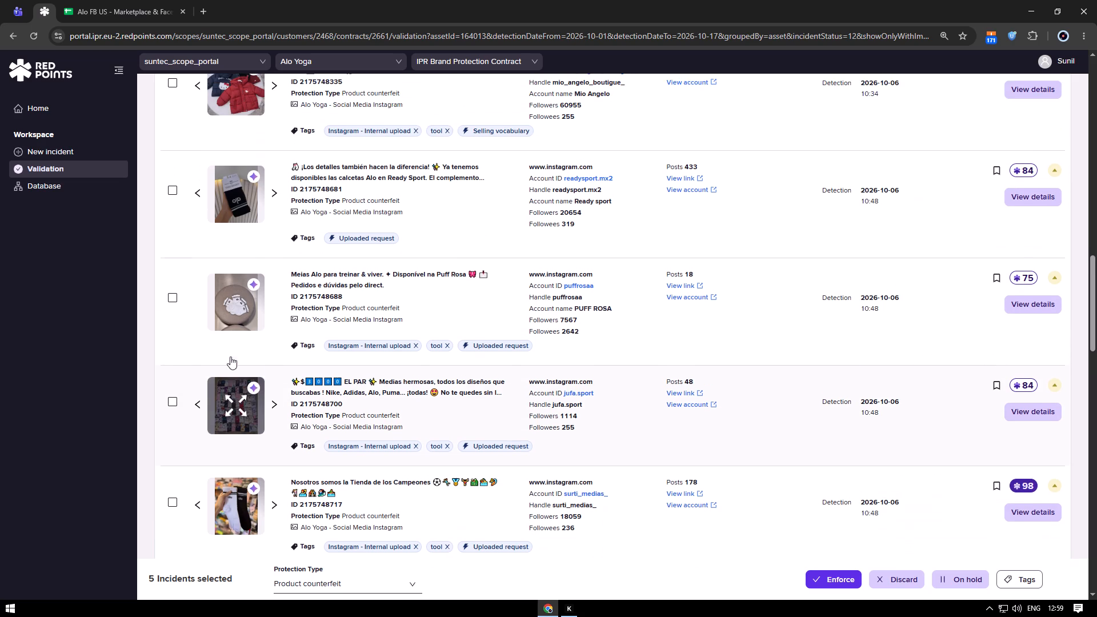
scroll(235, 357, up, 4)
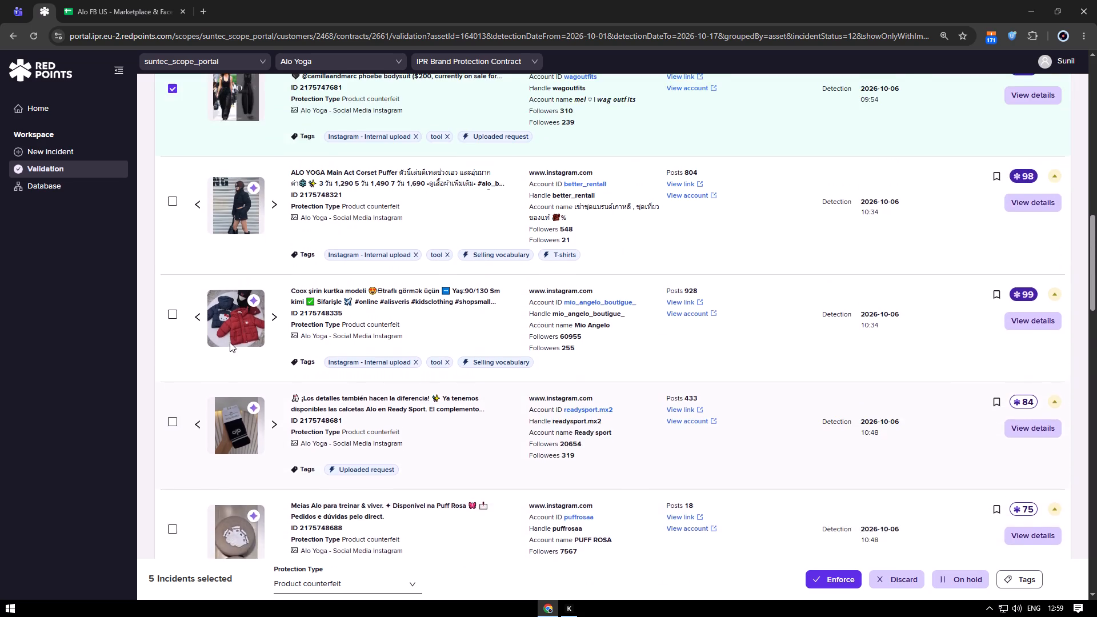
scroll(234, 346, up, 3)
click(1030, 577)
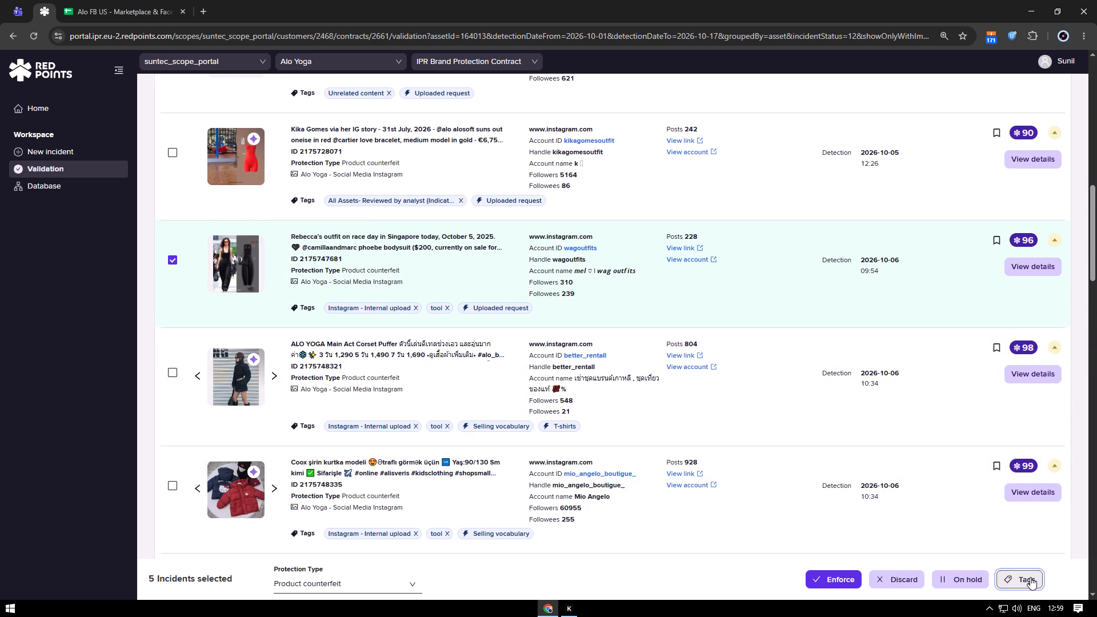
click(419, 213)
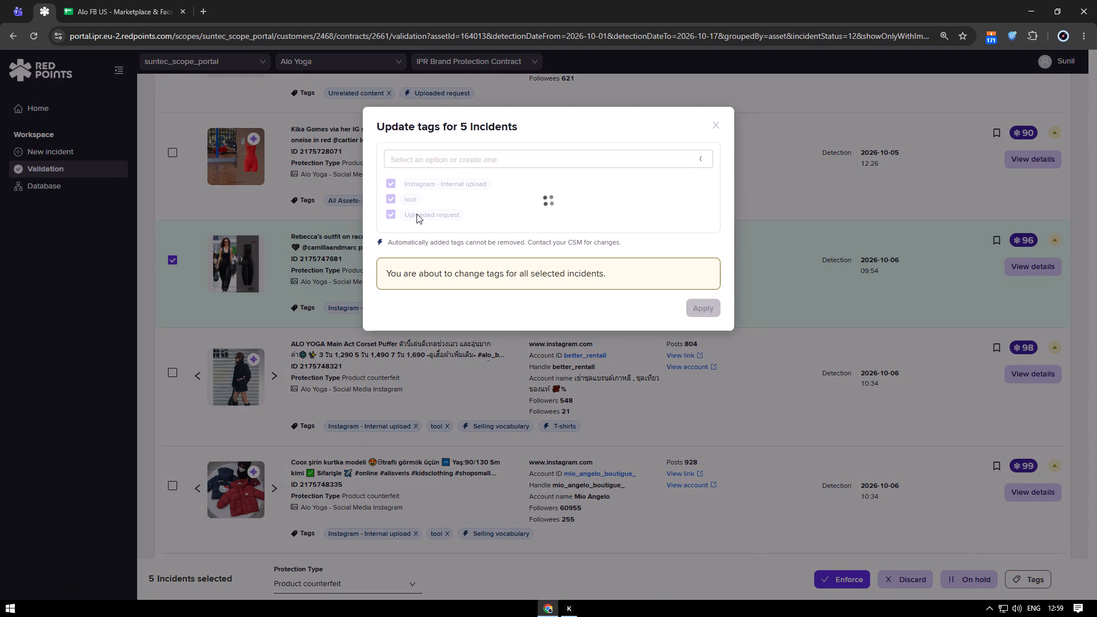
click(417, 215)
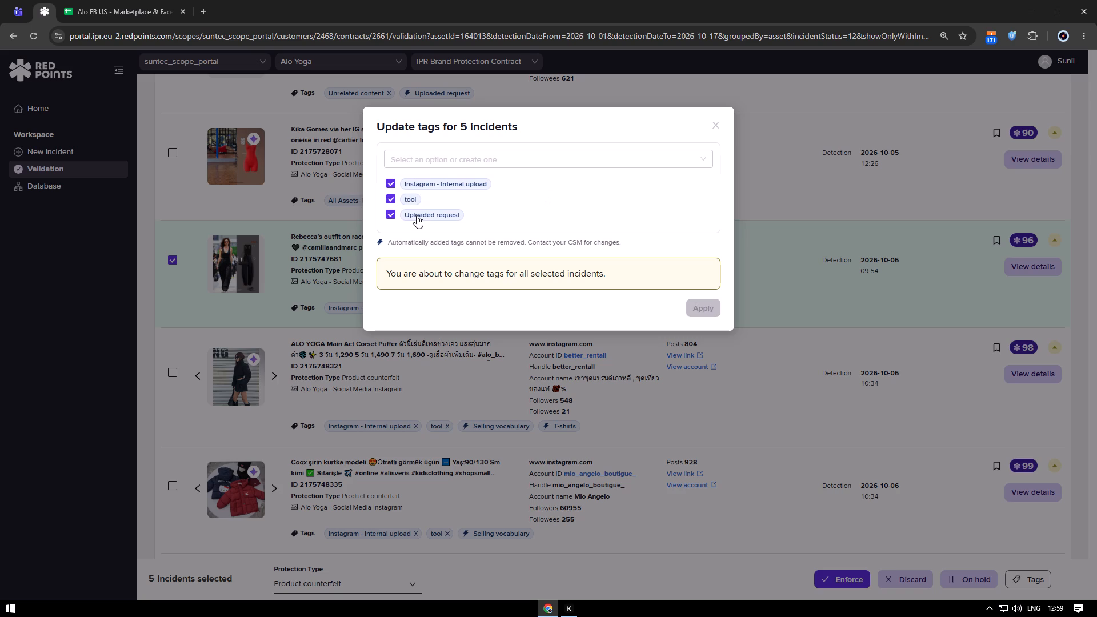
click(411, 193)
click(424, 183)
click(430, 165)
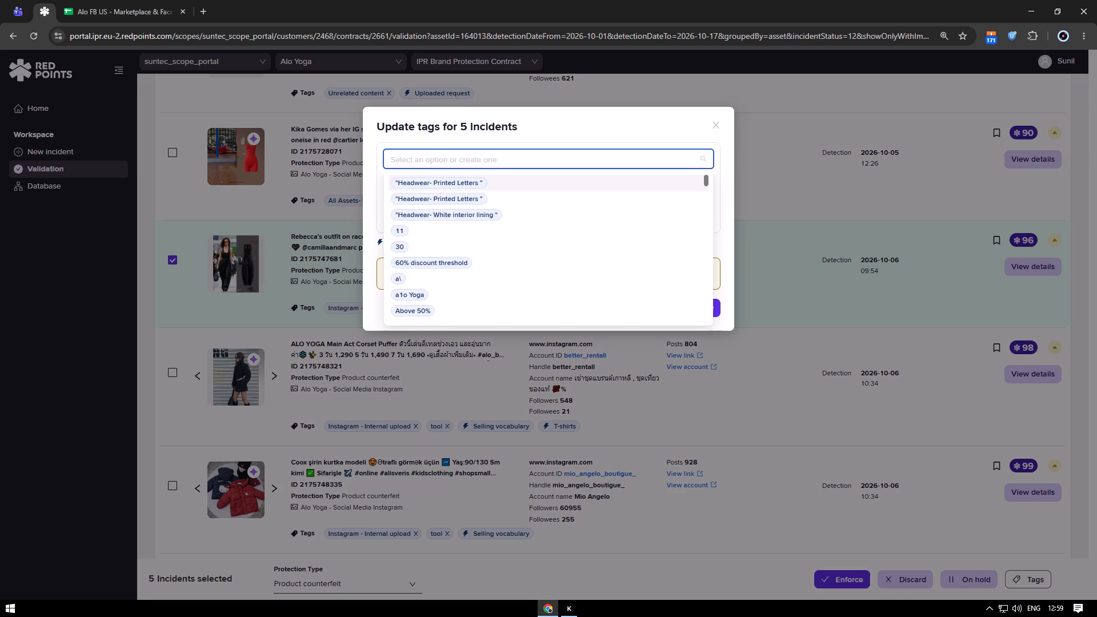
text(unrel)
key(Up)
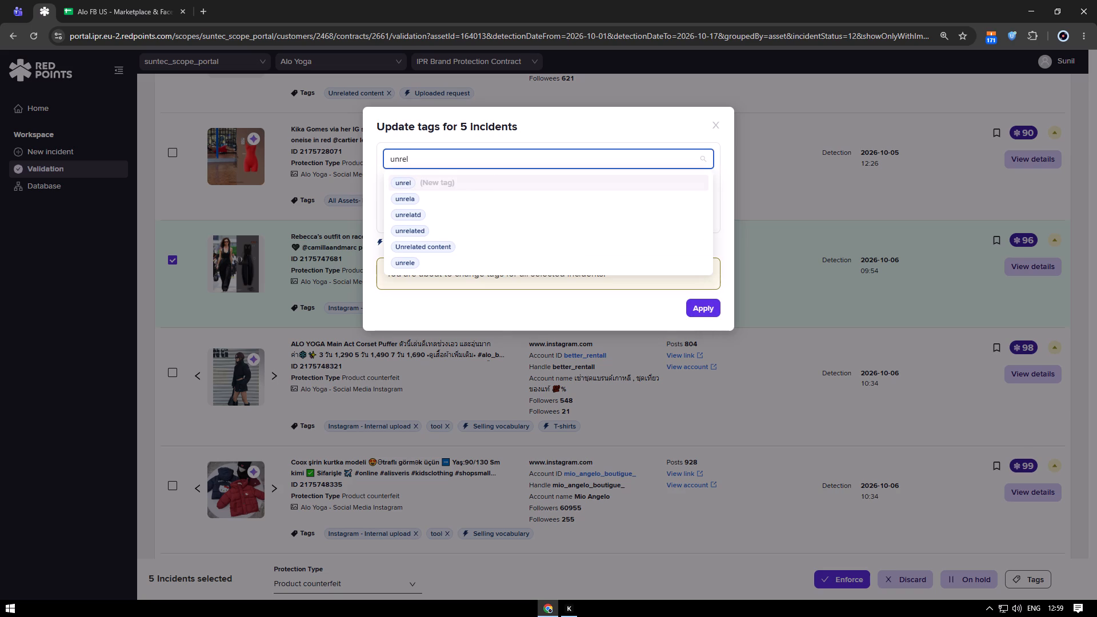
key(Up)
key(Return)
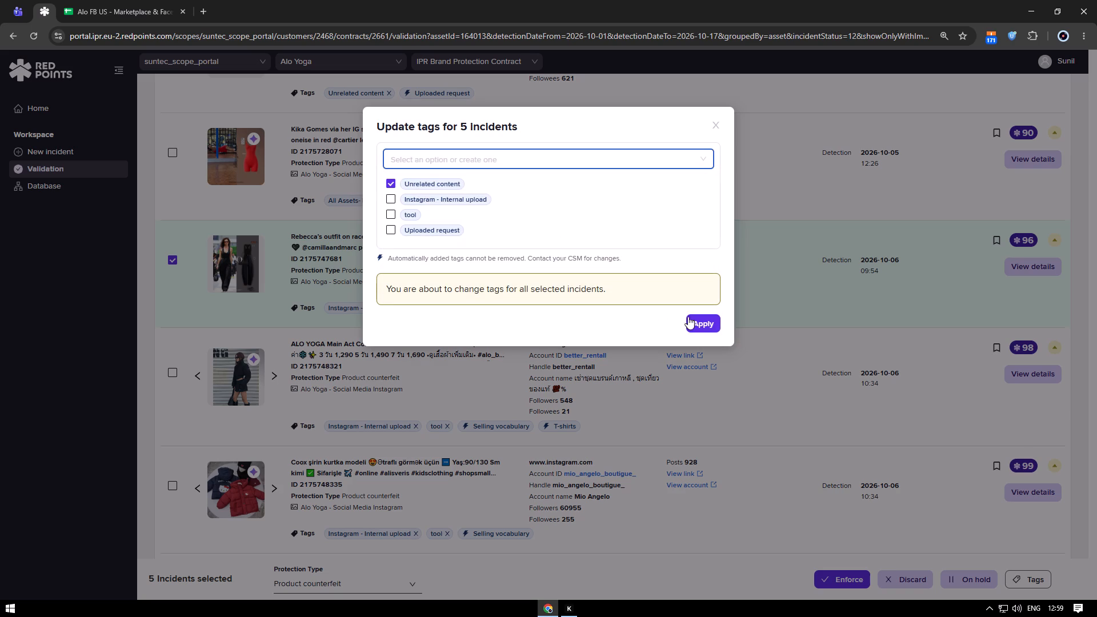
click(693, 320)
Add five to the incident counter and deselect all incidents in the Alo Yoga - Social Media Instagram group.
double_click(984, 40)
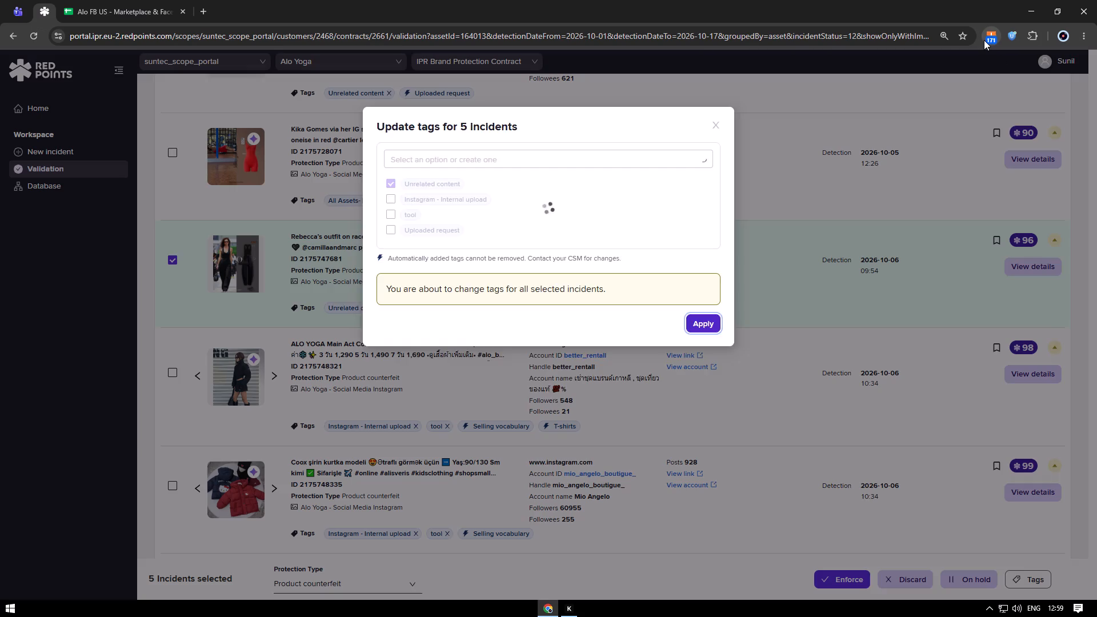
click(984, 39)
double_click(984, 39)
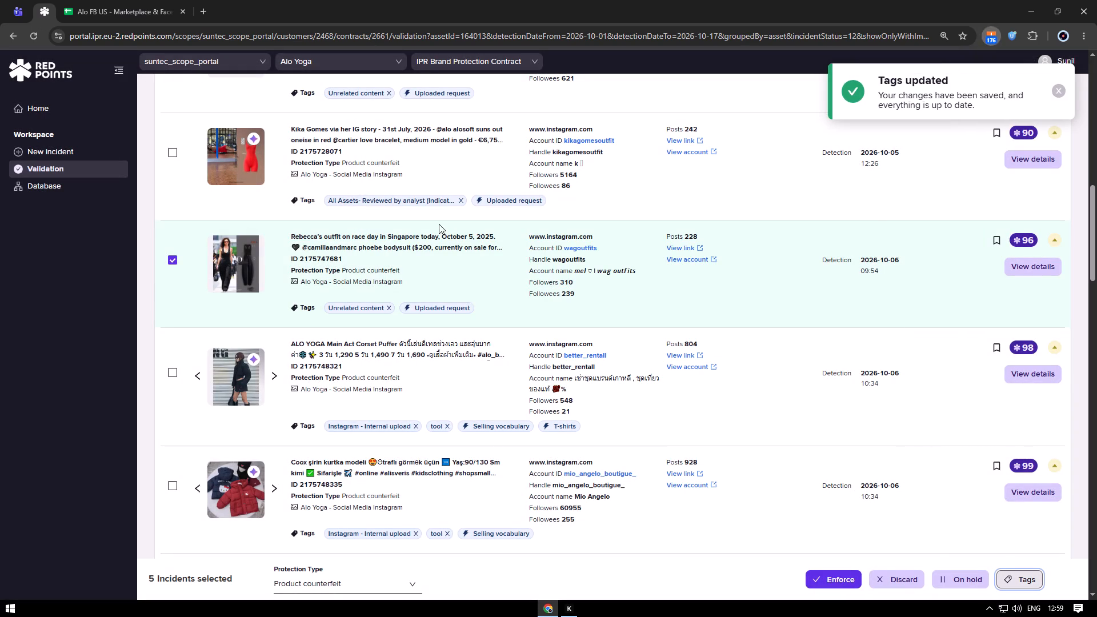
scroll(190, 223, up, 7)
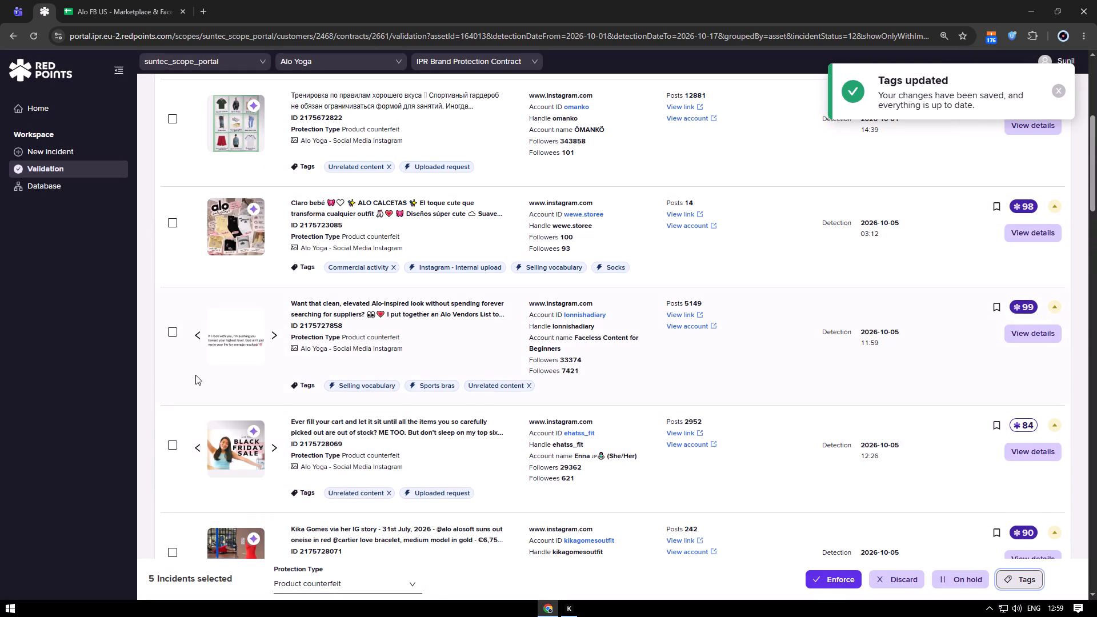
scroll(197, 379, up, 8)
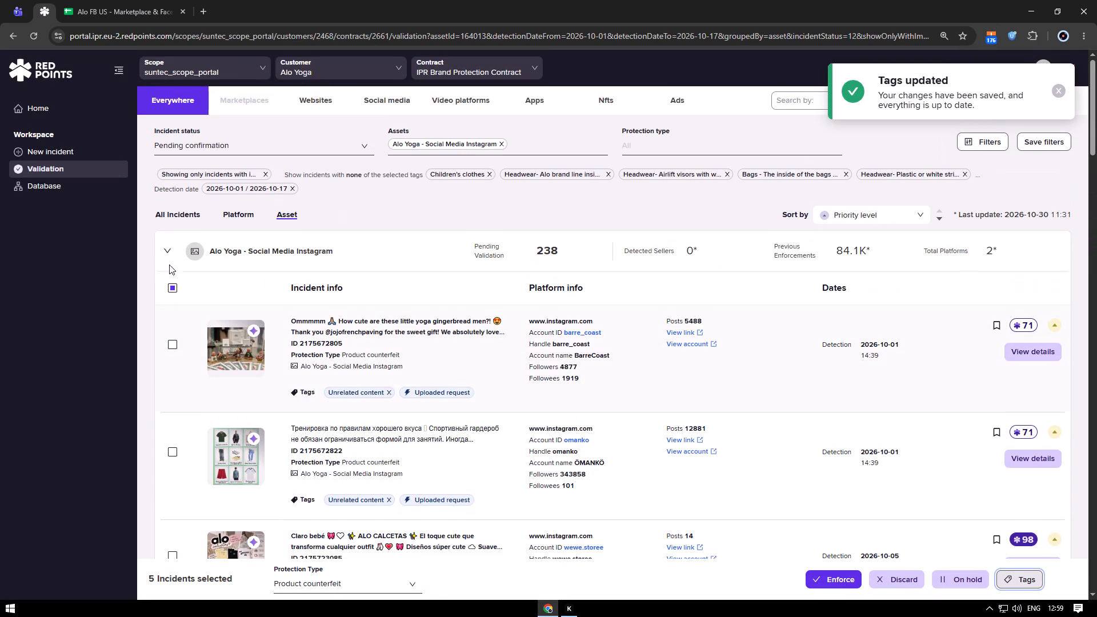
double_click(173, 289)
scroll(418, 268, down, 5)
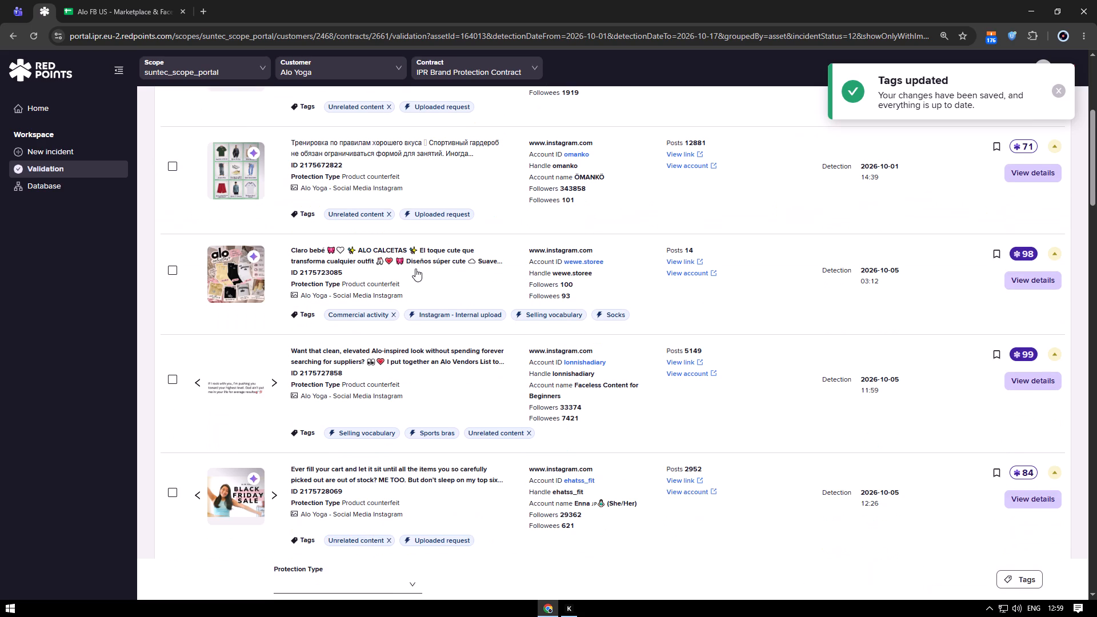
scroll(399, 297, down, 6)
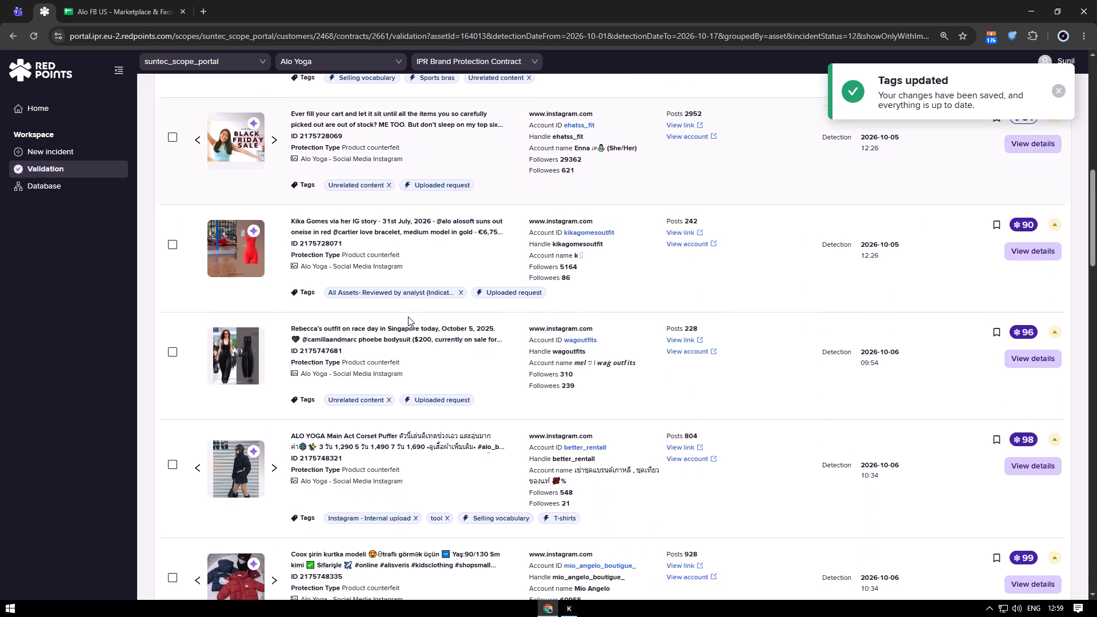
scroll(371, 338, down, 5)
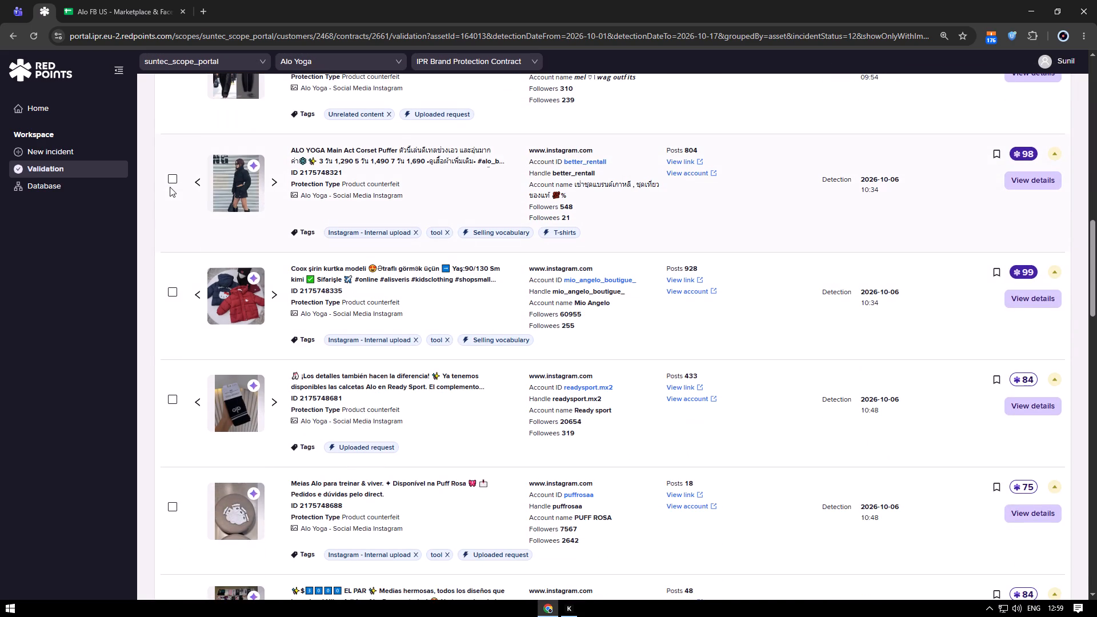
click(172, 178)
scroll(189, 247, down, 2)
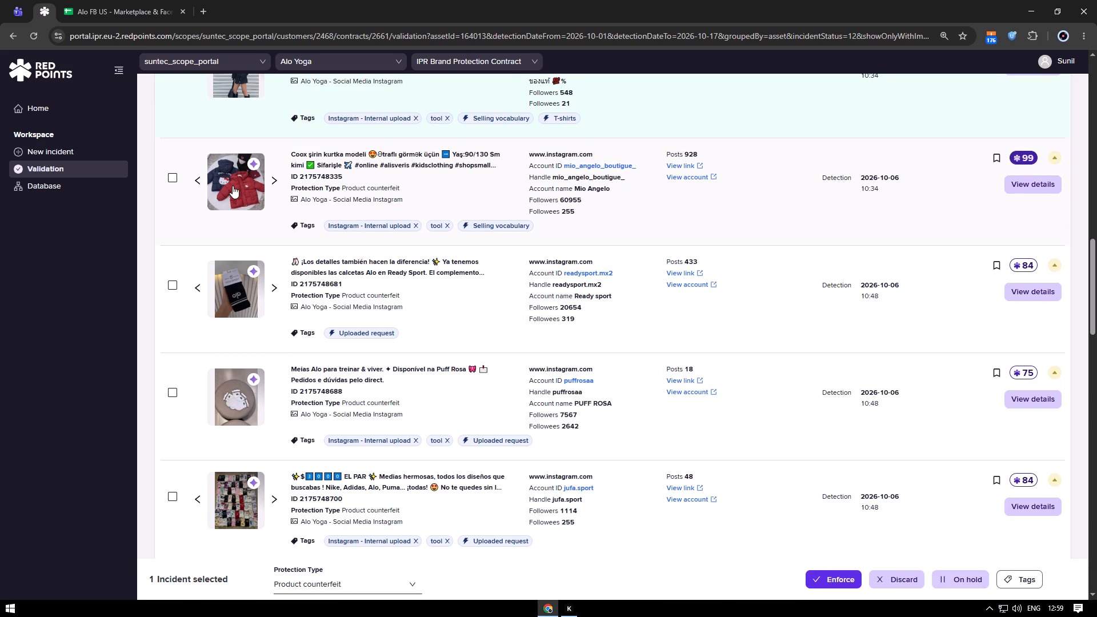
click(233, 186)
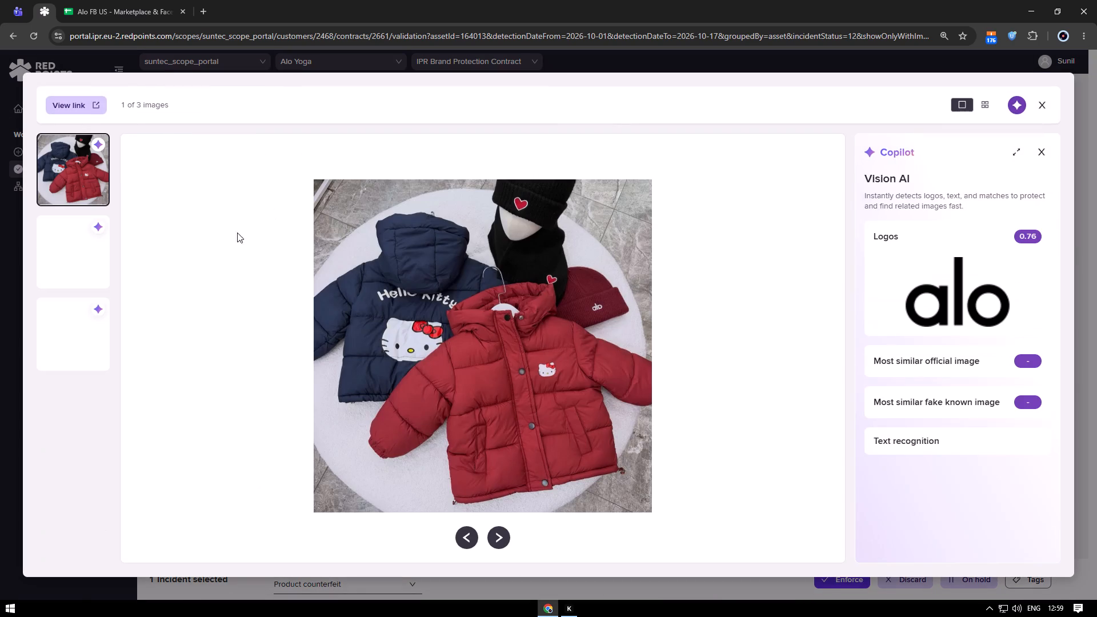
click(0, 354)
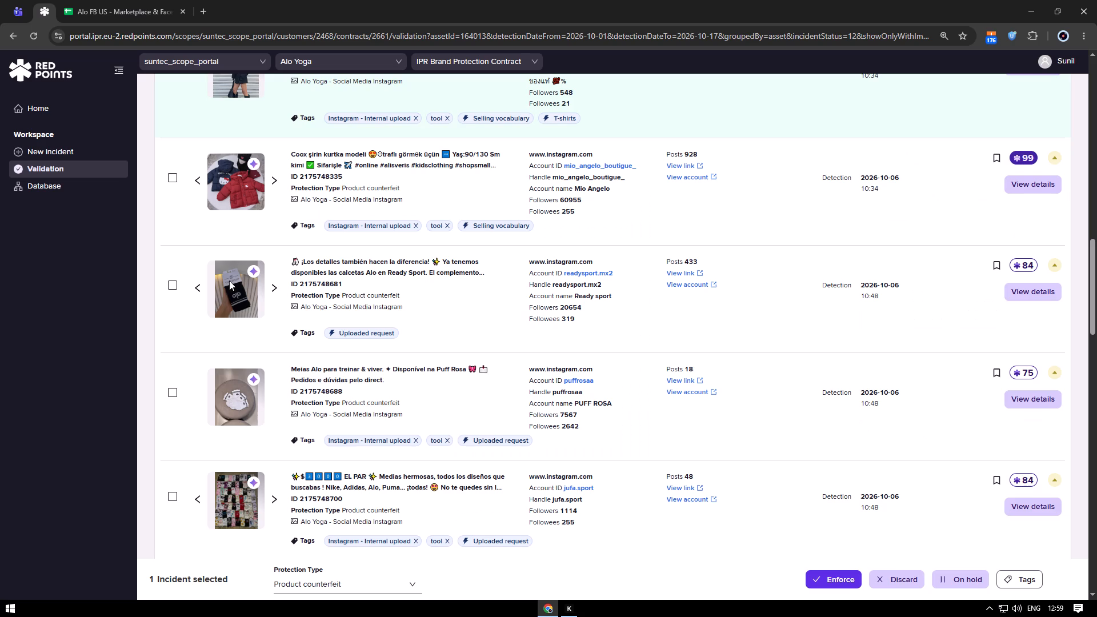
click(176, 180)
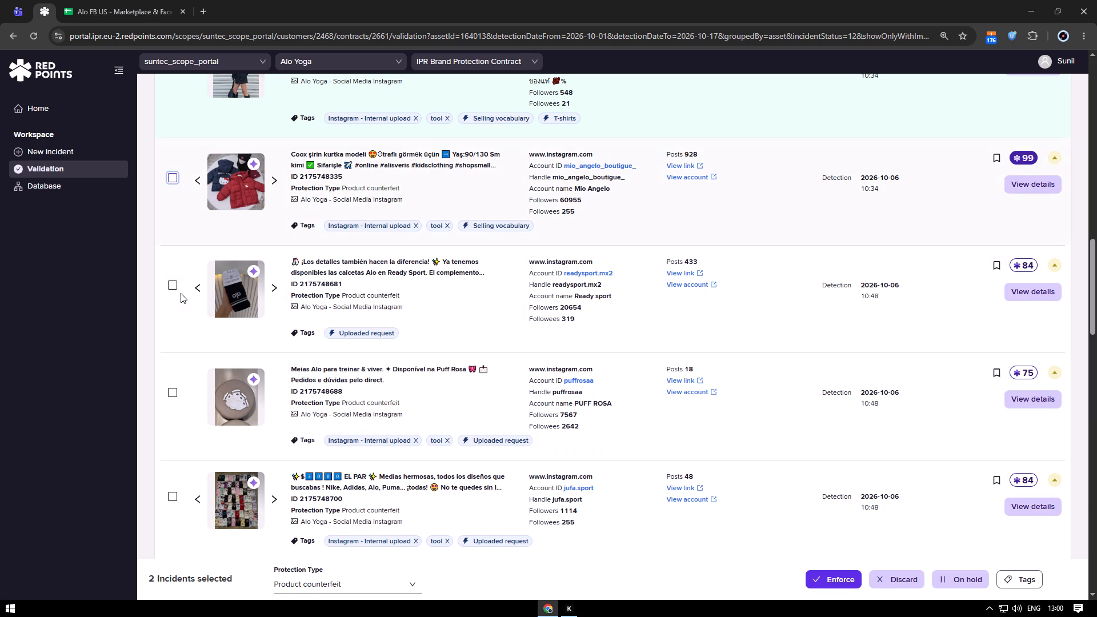
click(177, 290)
click(170, 390)
scroll(172, 398, down, 5)
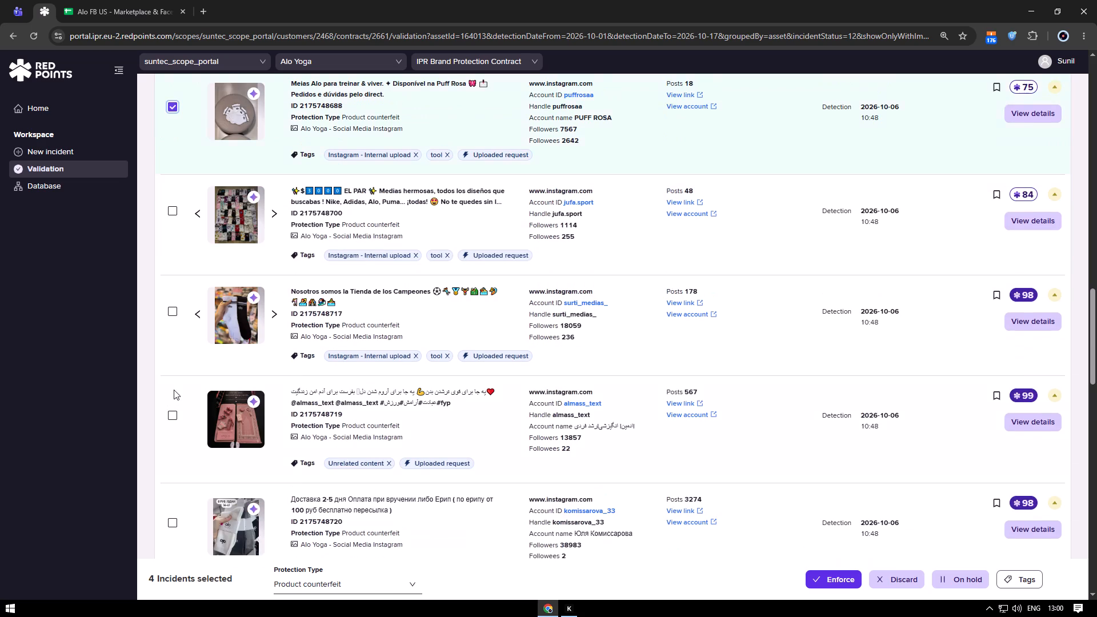
click(175, 210)
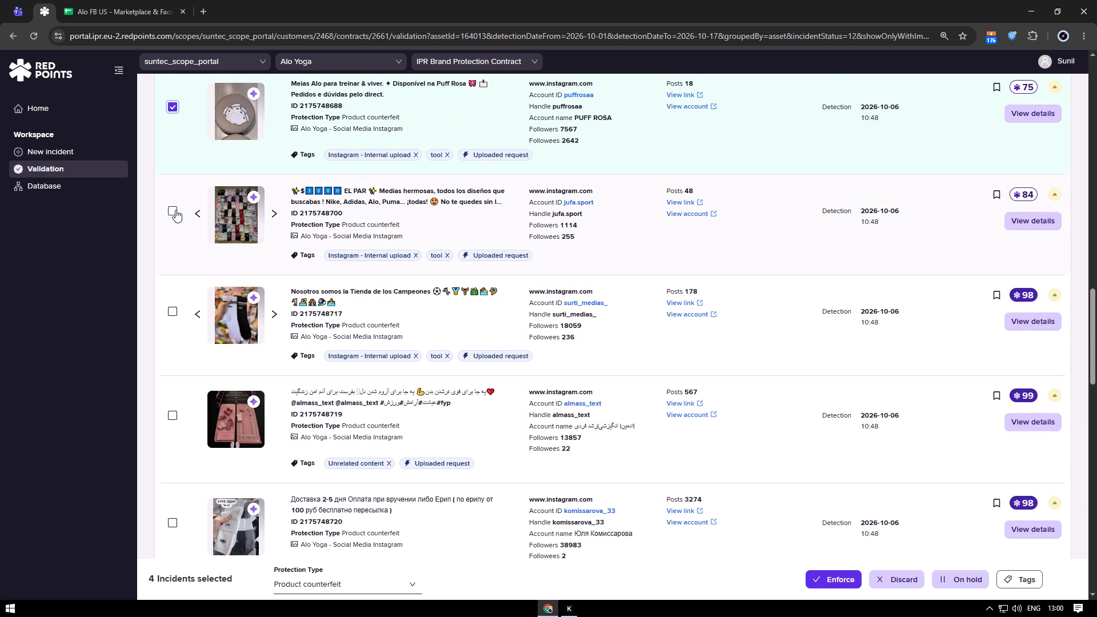
click(174, 314)
scroll(175, 308, down, 5)
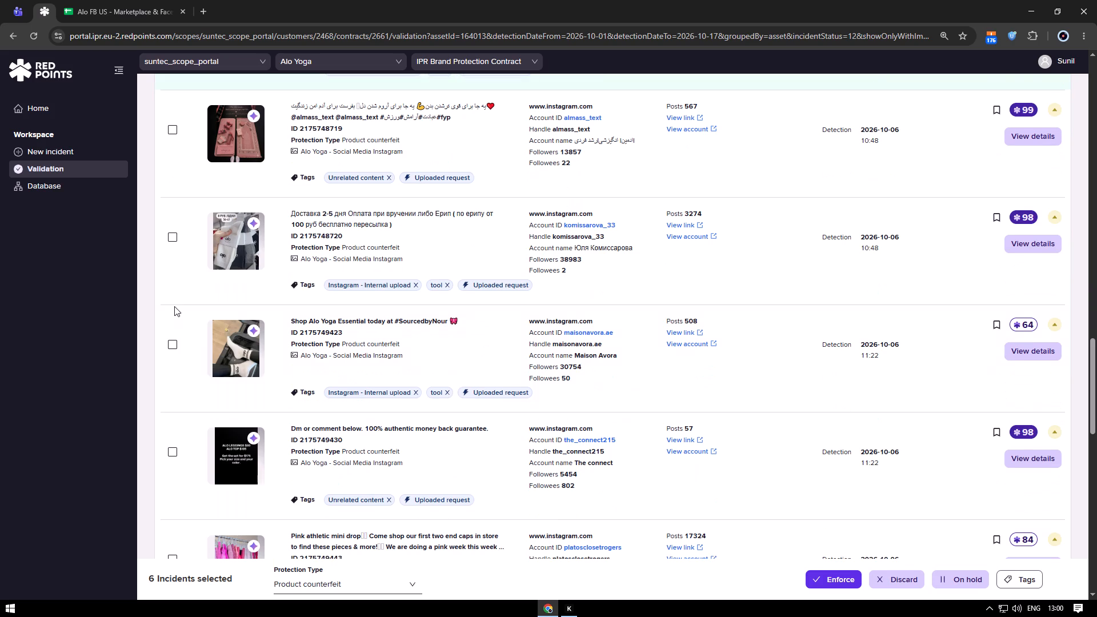
click(174, 240)
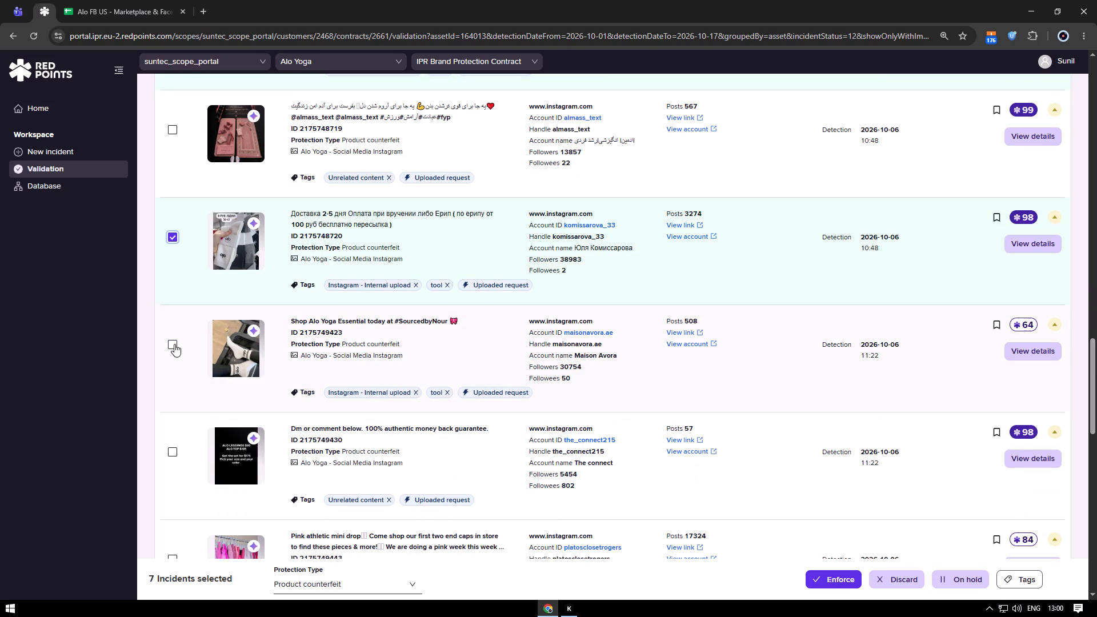
click(174, 344)
scroll(177, 344, down, 5)
click(171, 272)
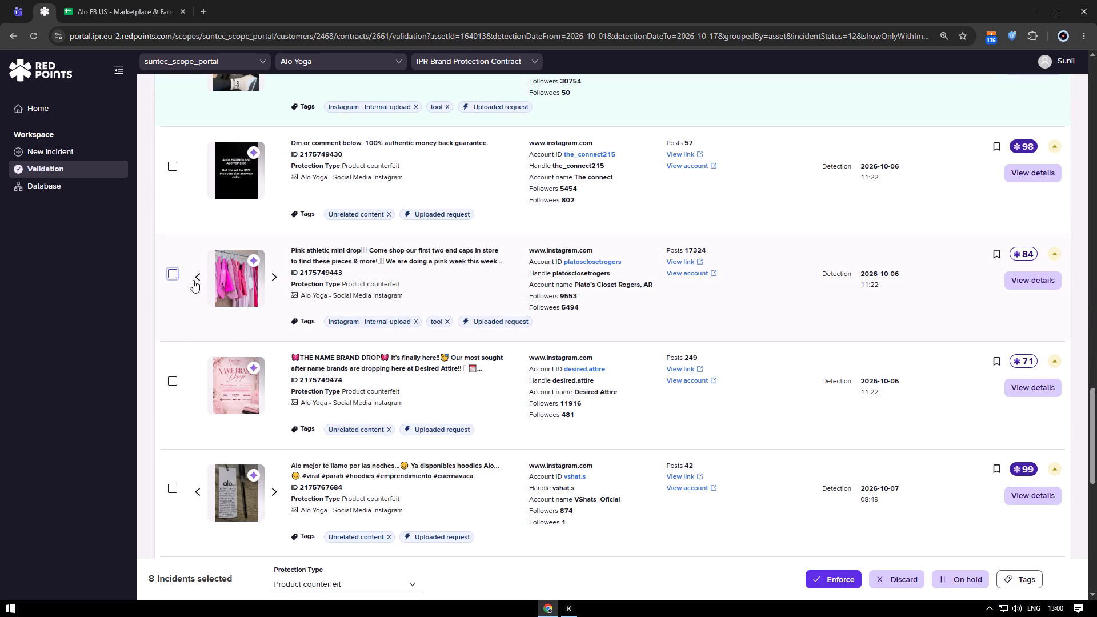
scroll(227, 360, down, 5)
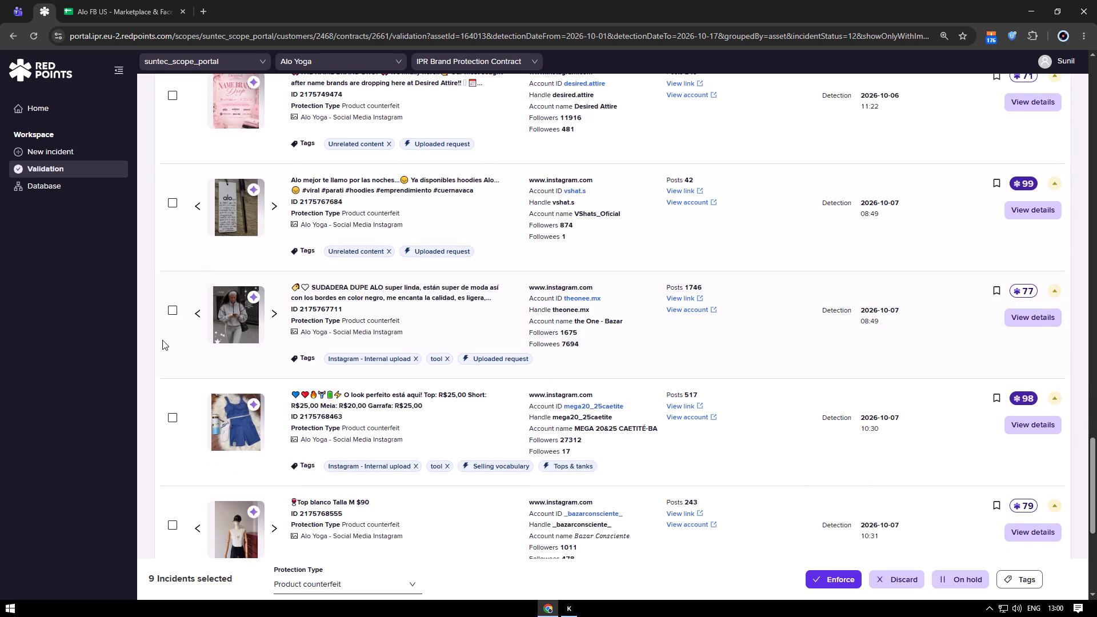
click(173, 314)
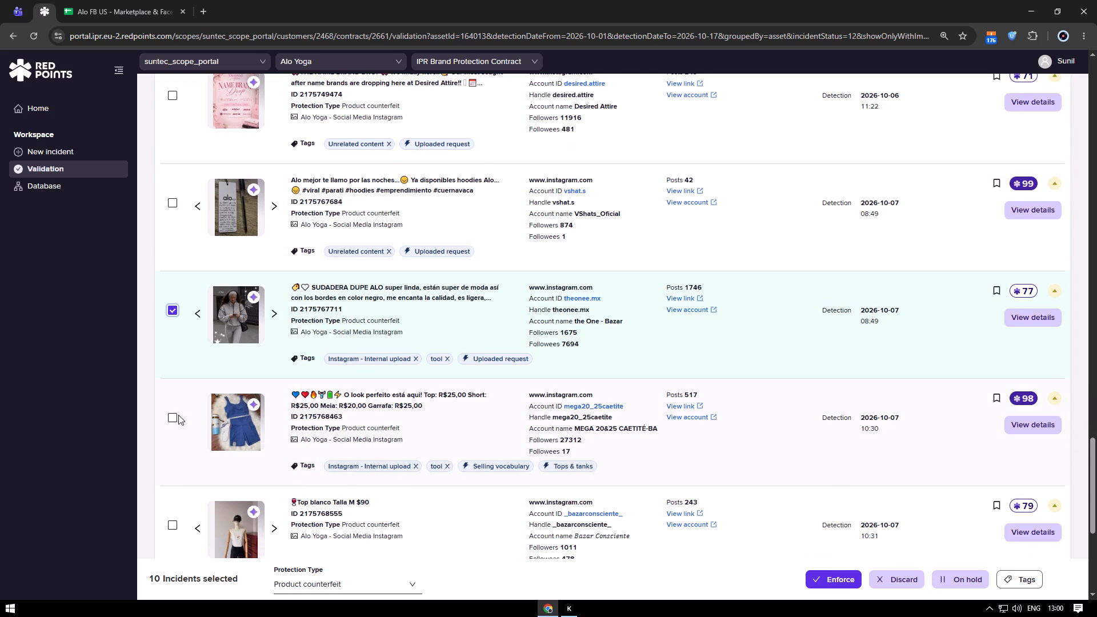
click(174, 416)
scroll(174, 416, down, 4)
click(171, 298)
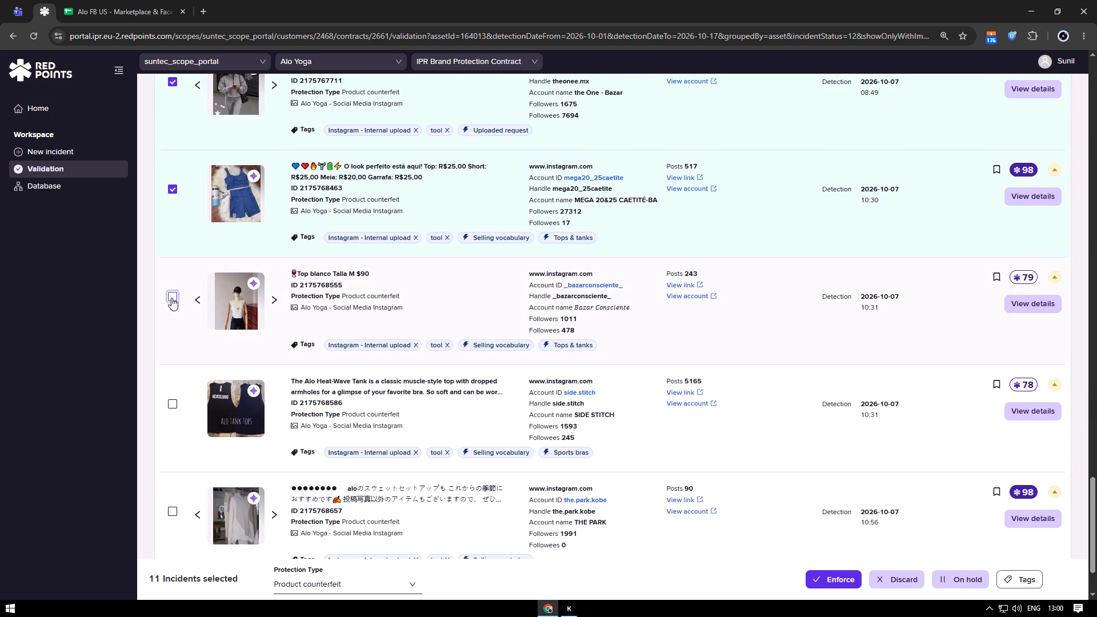
scroll(181, 351, down, 2)
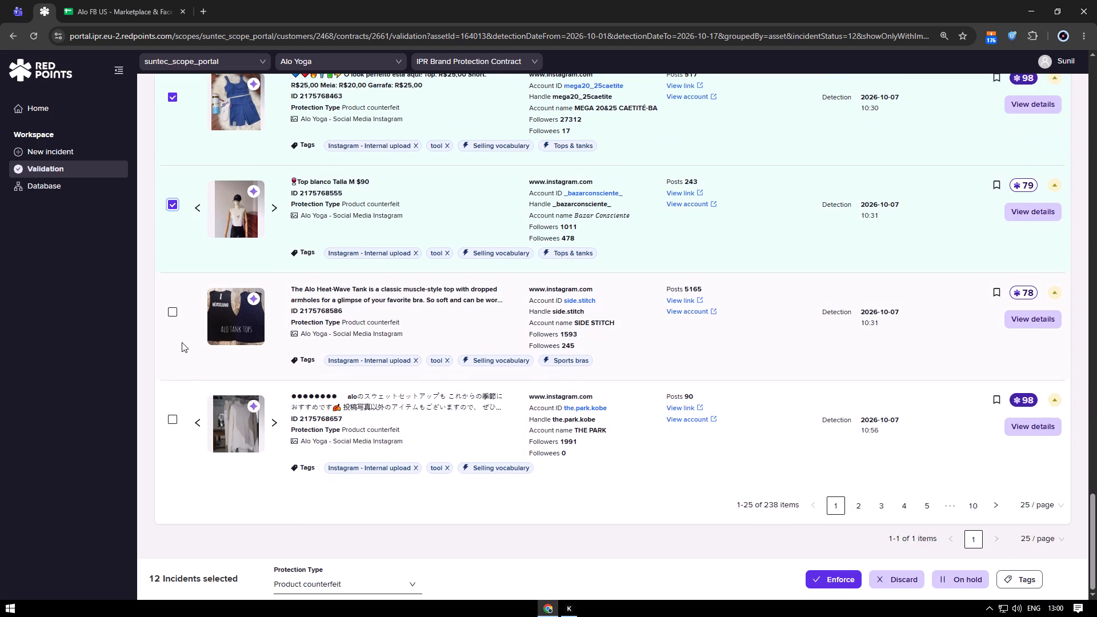
click(170, 420)
click(174, 311)
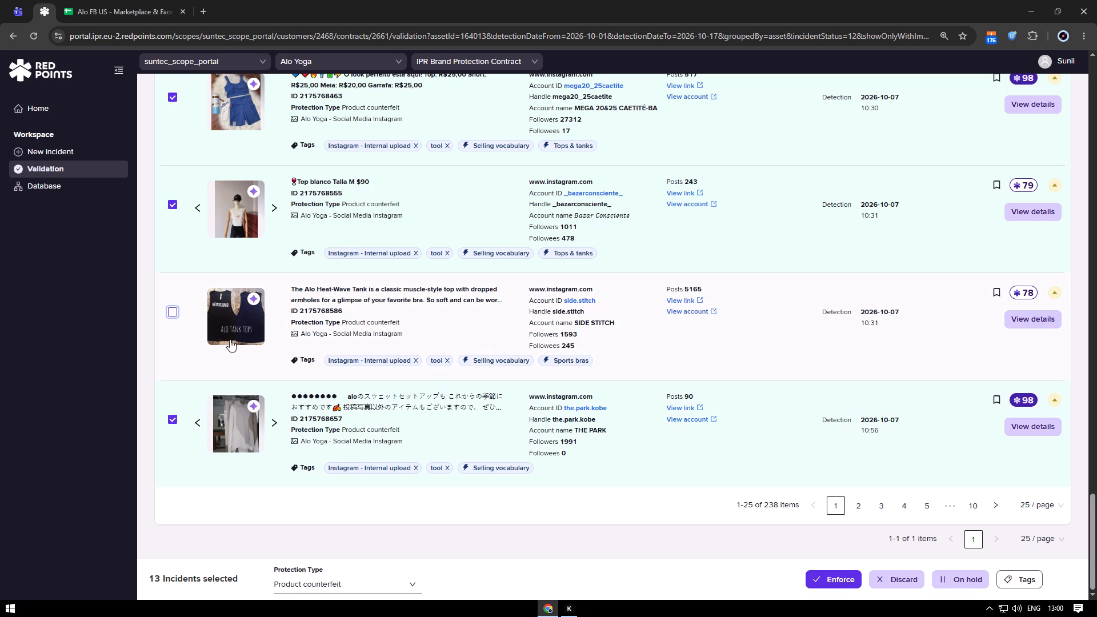
Open tag editing for the 14 selected incidents.
click(1030, 583)
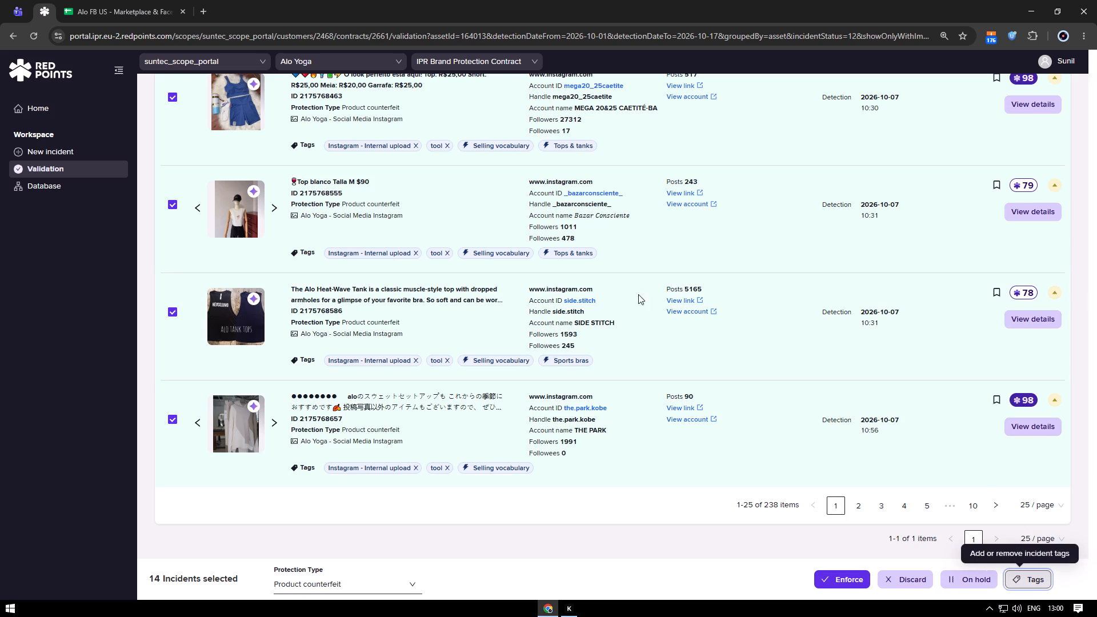
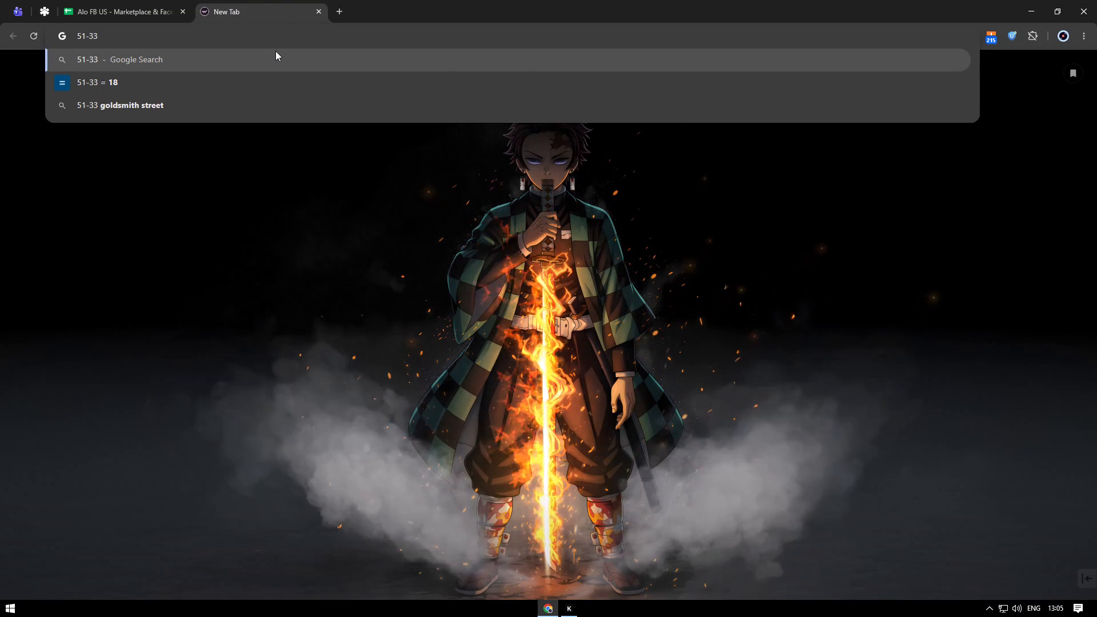
Close the new tab used for the 51-33 calculation and look through the later rows of the US-EAST sheet in the Alo FB US worksheet.
middle_click(275, 0)
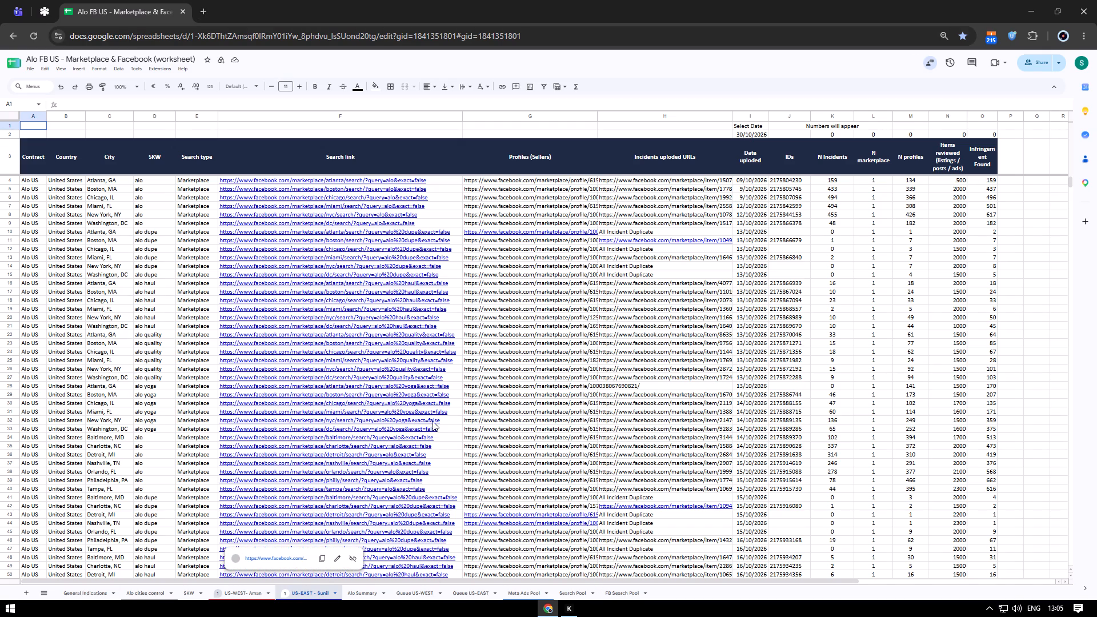
scroll(433, 421, down, 11)
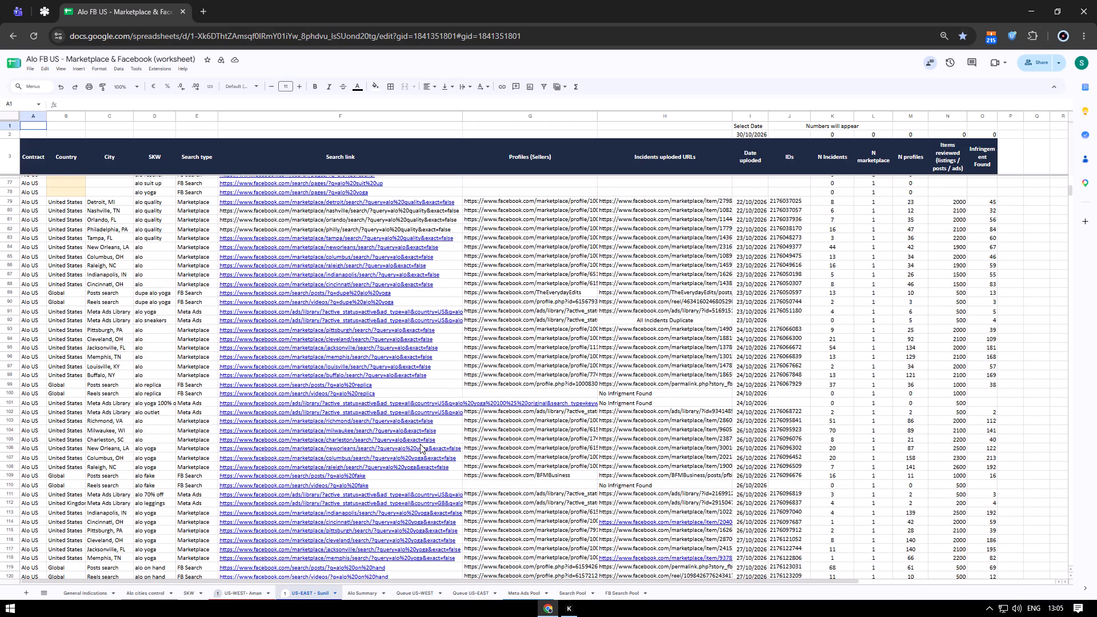